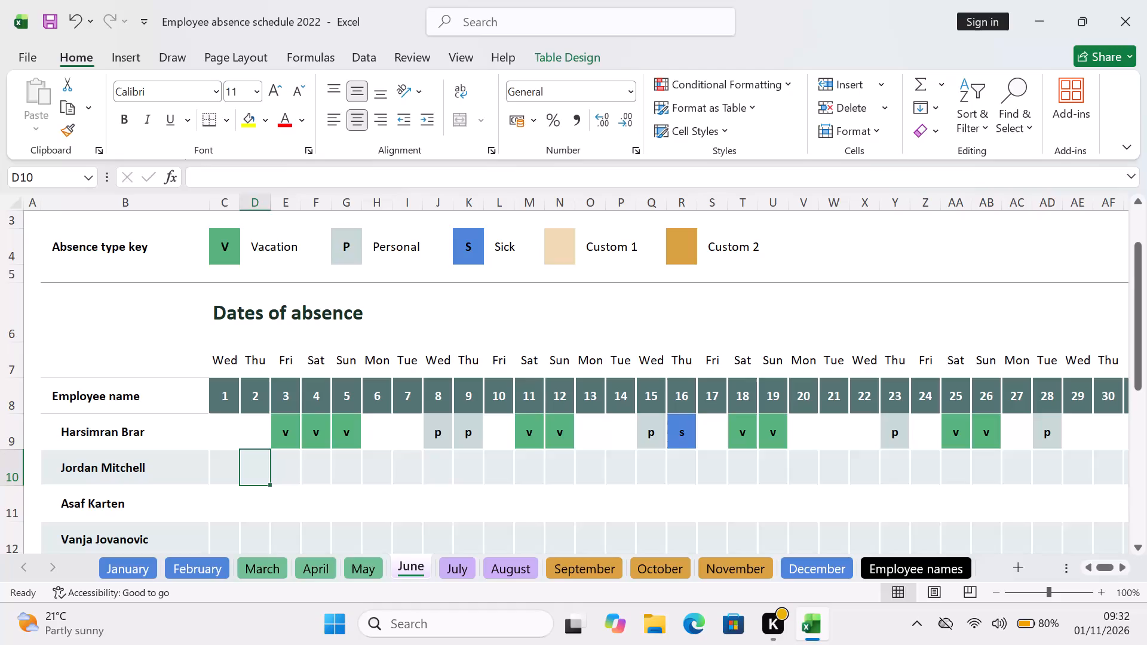
In row 10 of the June schedule, enter p for June 2 and v for June 4 and 5.
{"action": "key", "text": "p"}
{"action": "key", "text": "Right"}
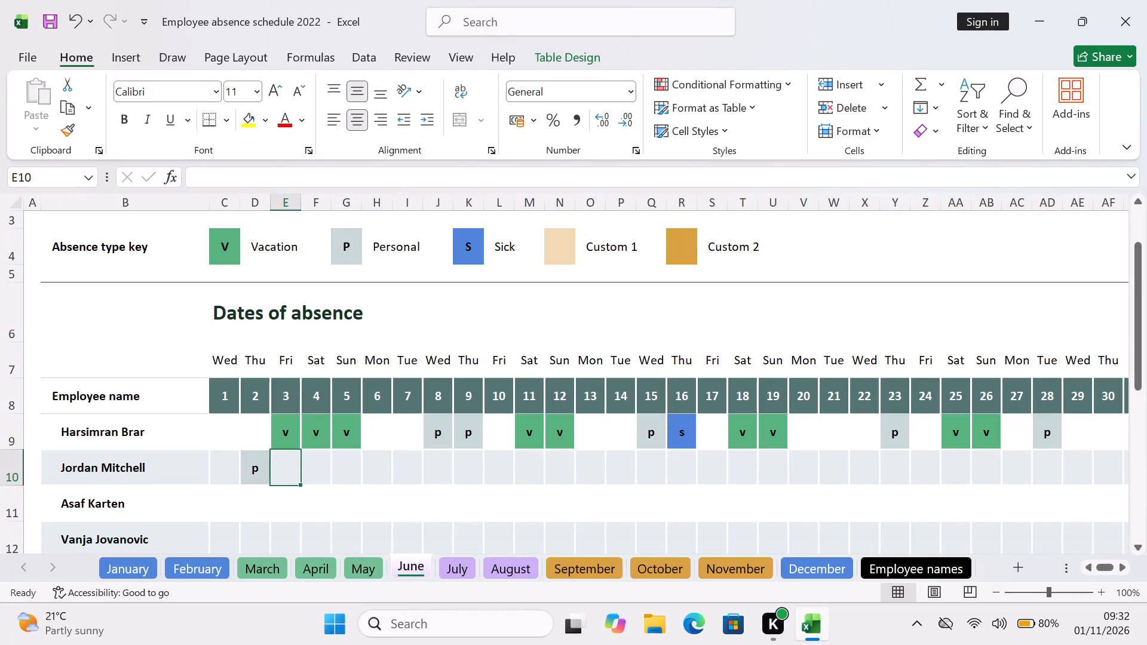
{"action": "key", "text": "Right"}
{"action": "key", "text": "v"}
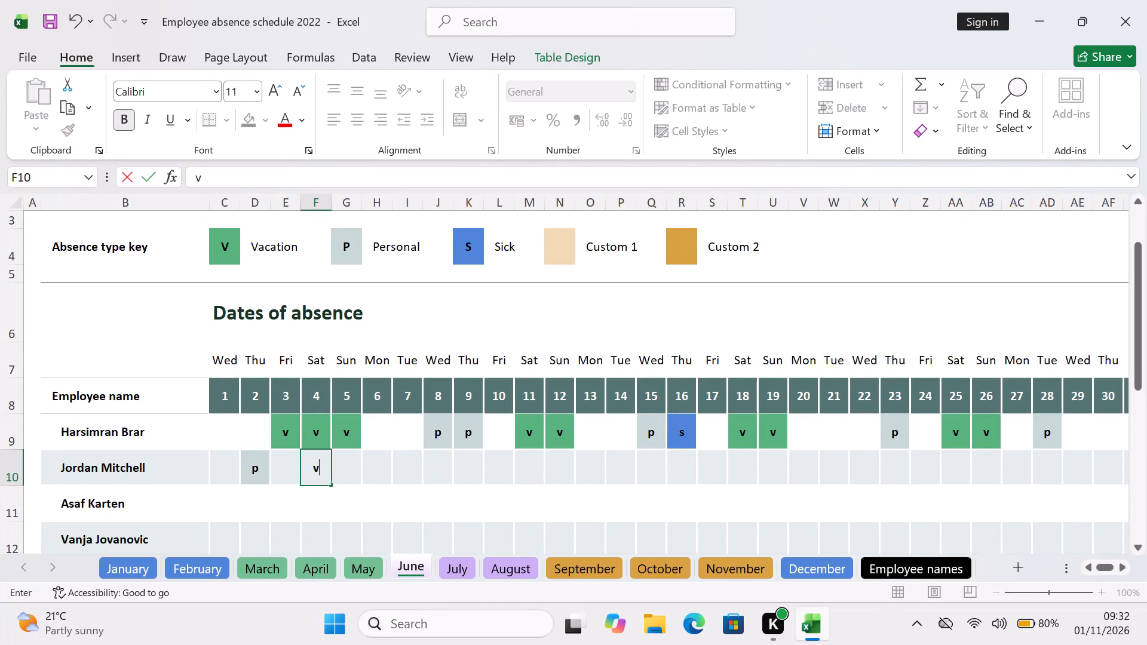
{"action": "key", "text": "Right"}
{"action": "key", "text": "v"}
{"action": "key", "text": "Right"}
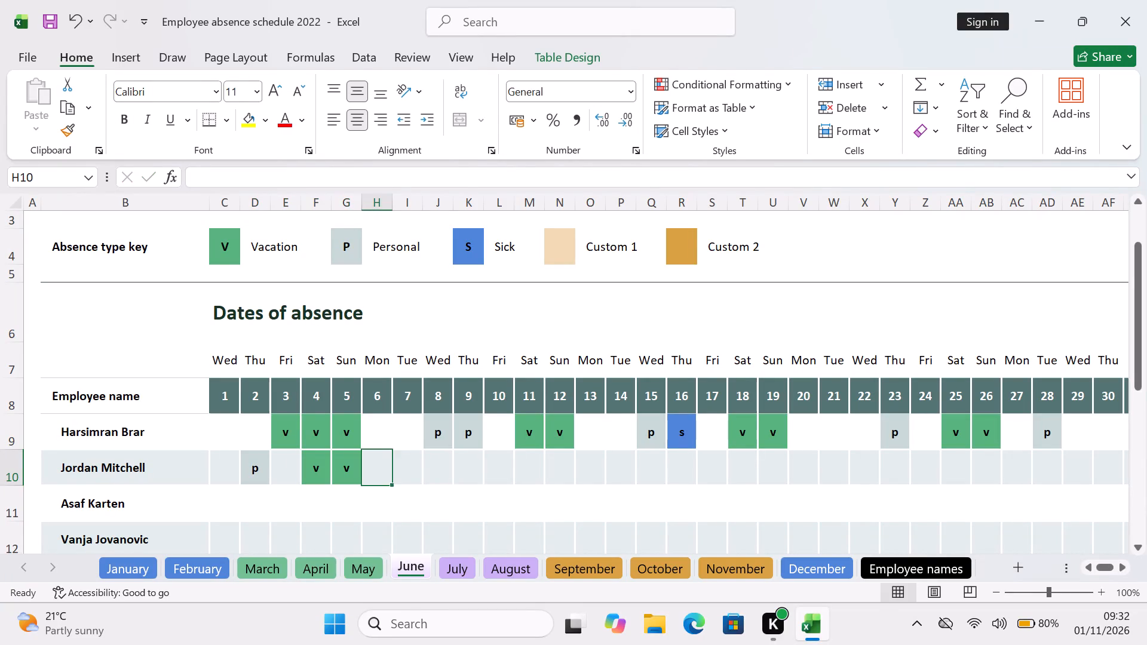
In row 10, enter p for June 8 and 9, and v for June 11 and 12.
{"action": "key", "text": "Right"}
{"action": "key", "text": "Right"}
{"action": "key", "text": "p"}
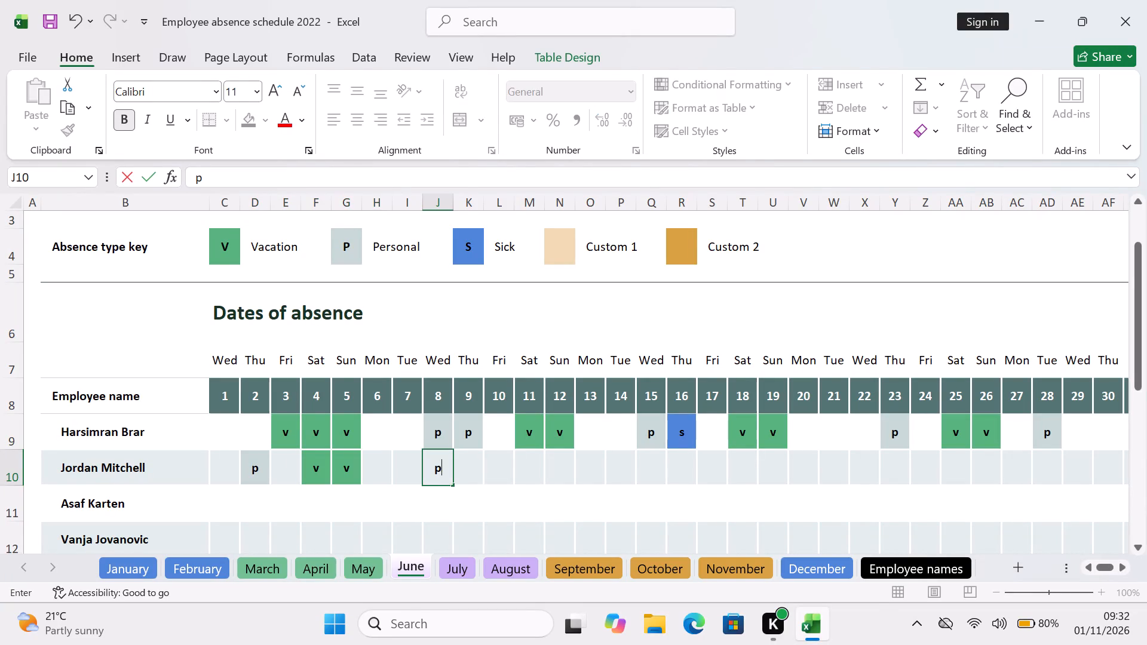
{"action": "key", "text": "Right"}
{"action": "key", "text": "Right"}
{"action": "key", "text": "Left"}
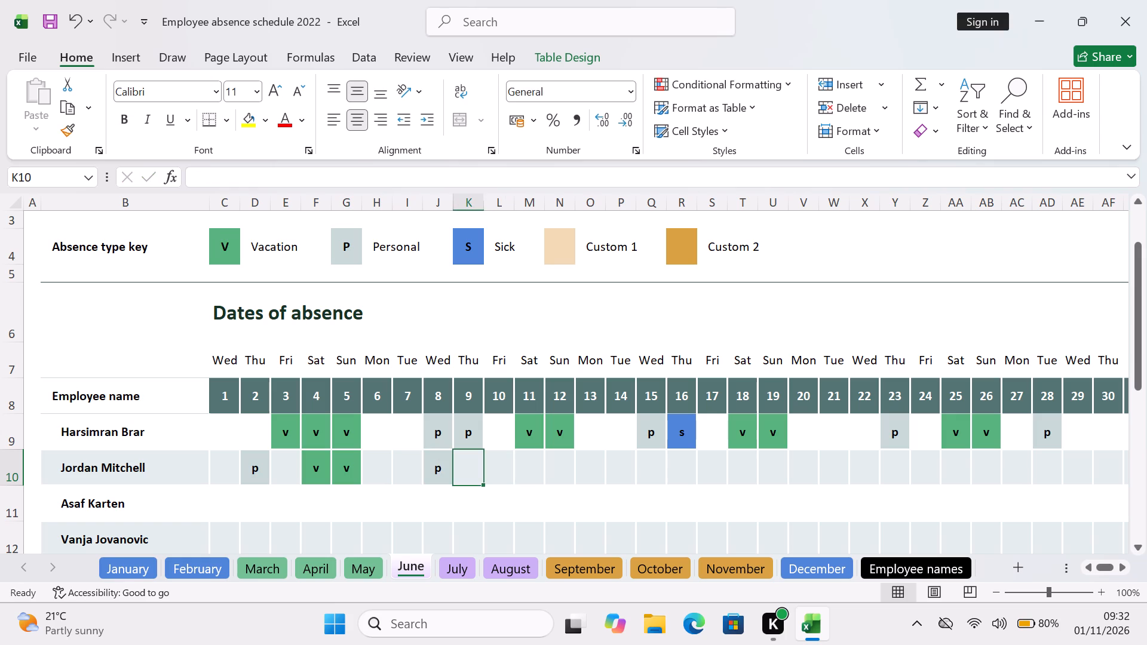
{"action": "key", "text": "p"}
{"action": "key", "text": "Right"}
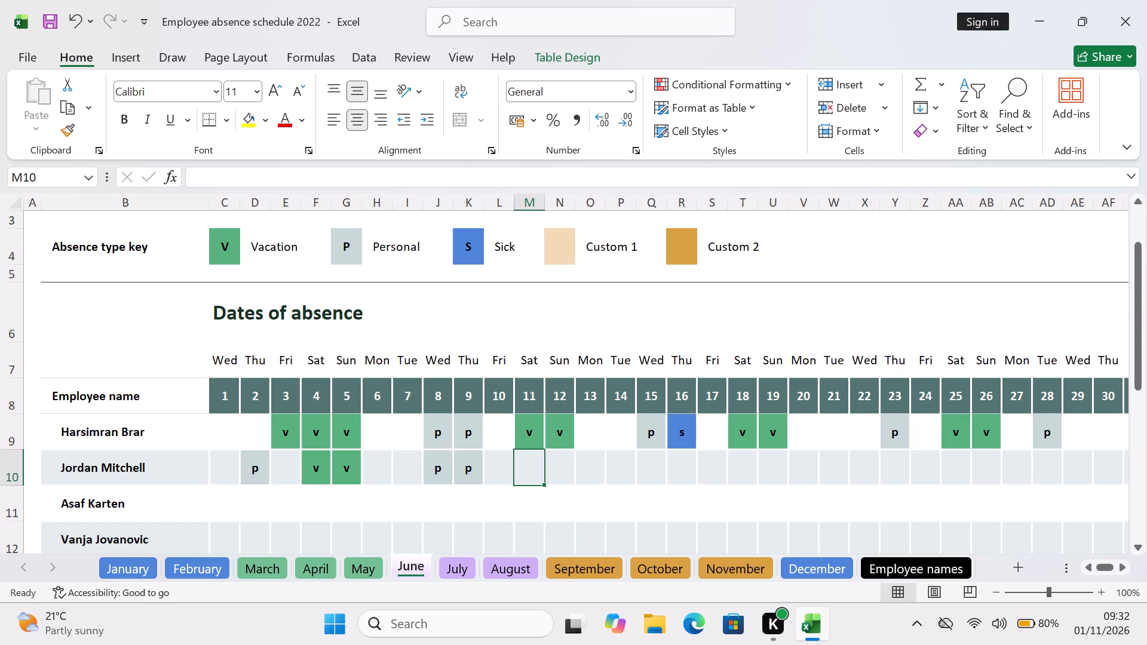
{"action": "key", "text": "Right"}
{"action": "key", "text": "v"}
{"action": "key", "text": "Right"}
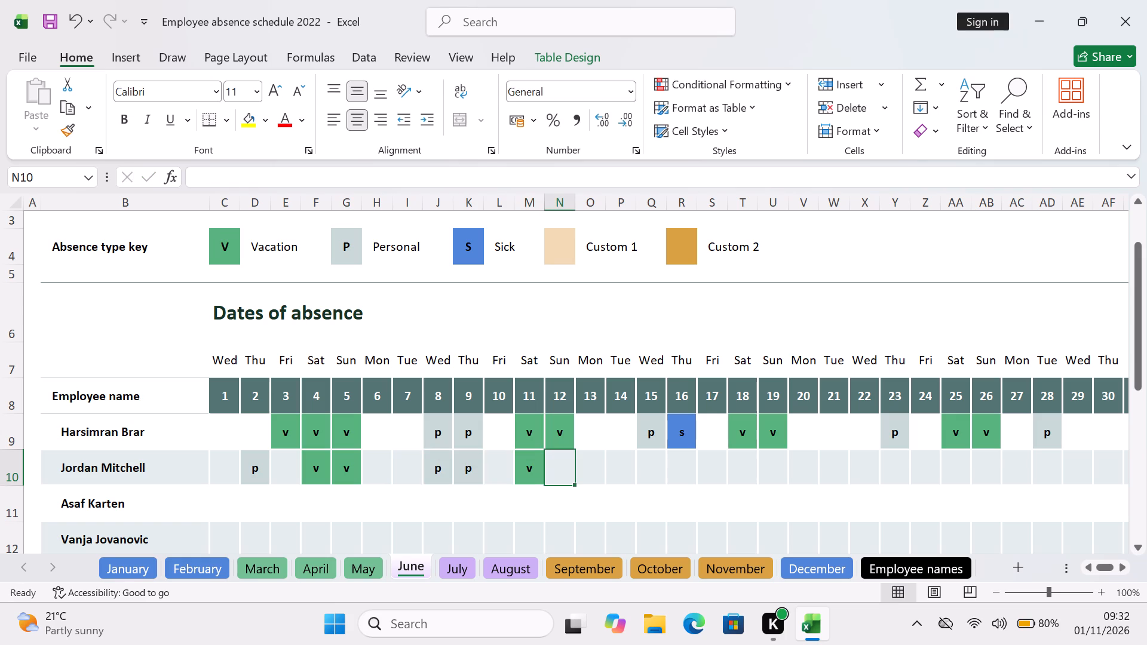
{"action": "key", "text": "v"}
{"action": "key", "text": "Right"}
In row 10, enter p for June 15 and v for June 18 and 19.
{"action": "key", "text": "Right"}
{"action": "key", "text": "Right"}
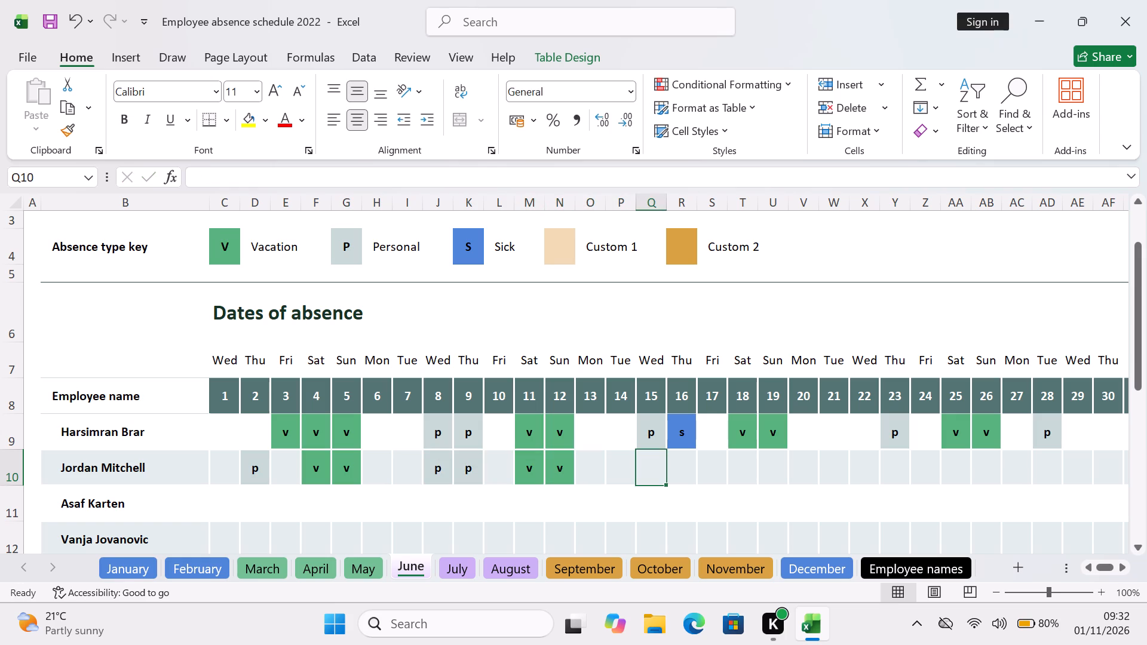
{"action": "key", "text": "p"}
{"action": "key", "text": "Right"}
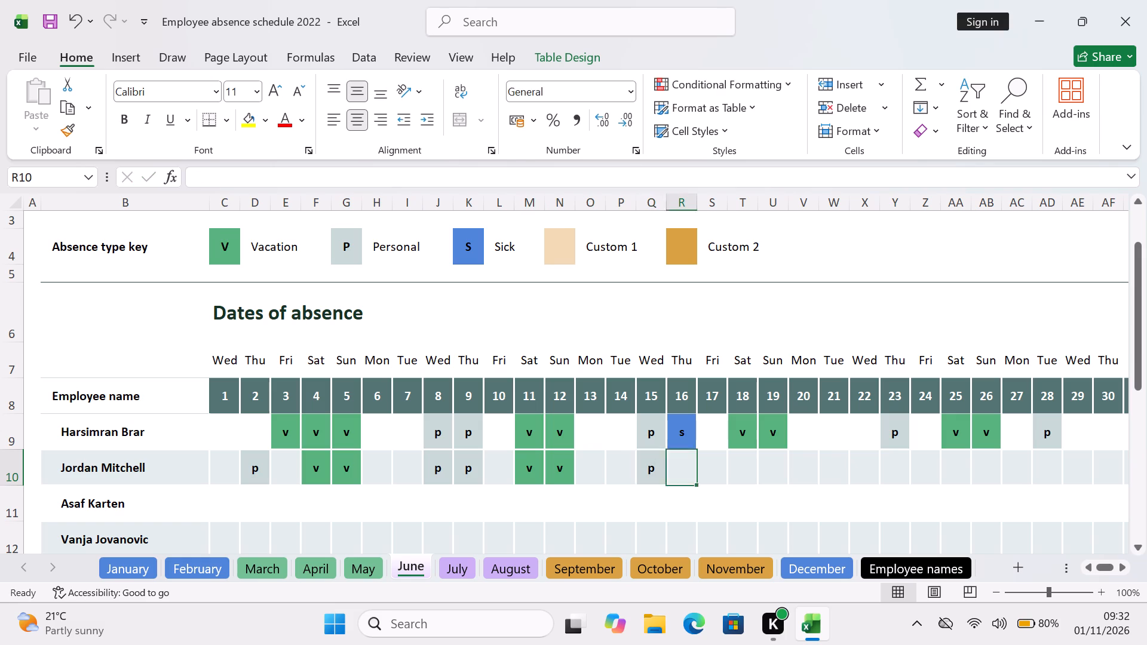
{"action": "key", "text": "Right"}
{"action": "key", "text": "Right"}
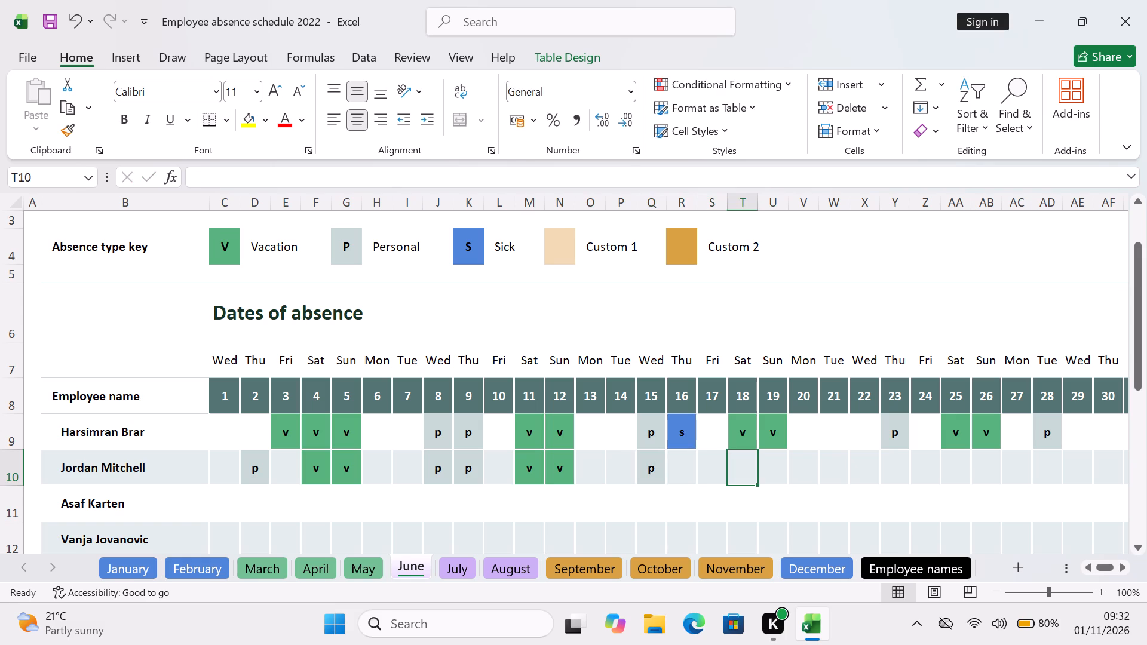
{"action": "key", "text": "v"}
{"action": "key", "text": "Right"}
{"action": "key", "text": "v"}
{"action": "key", "text": "Right"}
In row 10, enter s for June 22 and v for June 25 and 26.
{"action": "key", "text": "Right"}
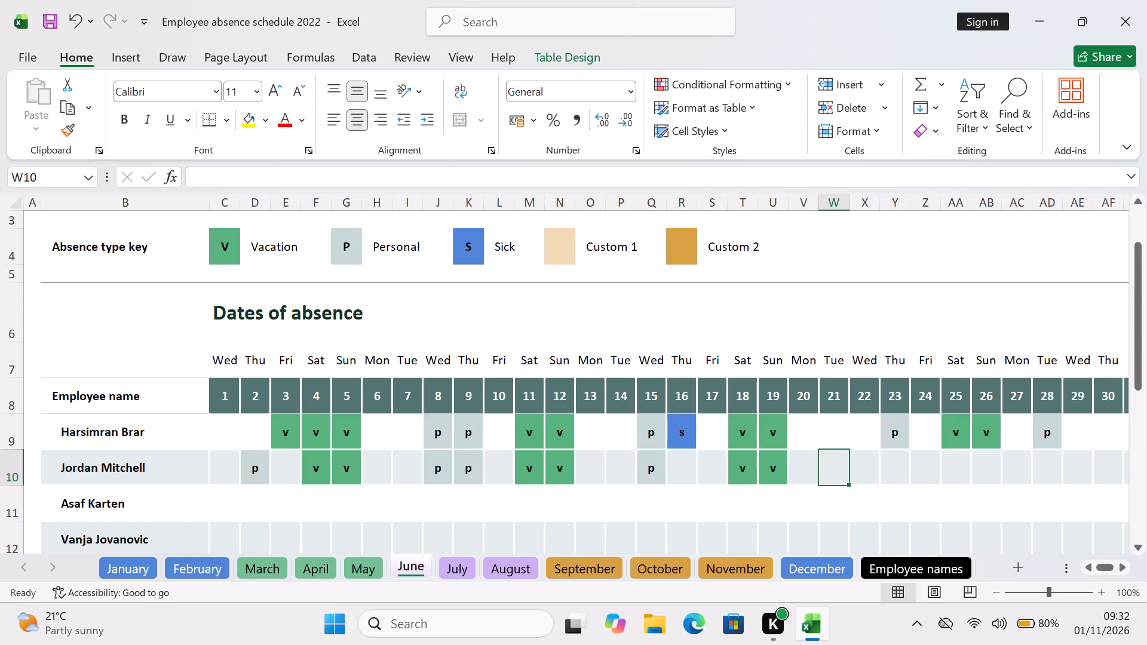
{"action": "key", "text": "Right"}
{"action": "key", "text": "Right"}
{"action": "key", "text": "Right"}
{"action": "key", "text": "Right"}
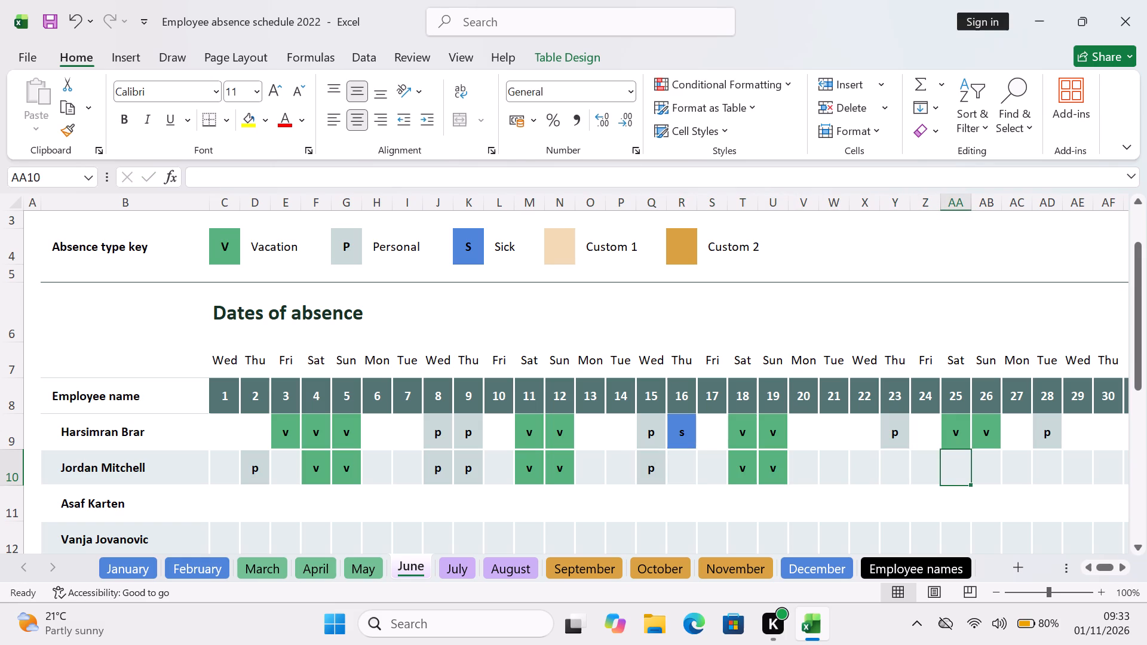
{"action": "key", "text": "v"}
{"action": "key", "text": "Left"}
{"action": "key", "text": "Left"}
{"action": "key", "text": "Left"}
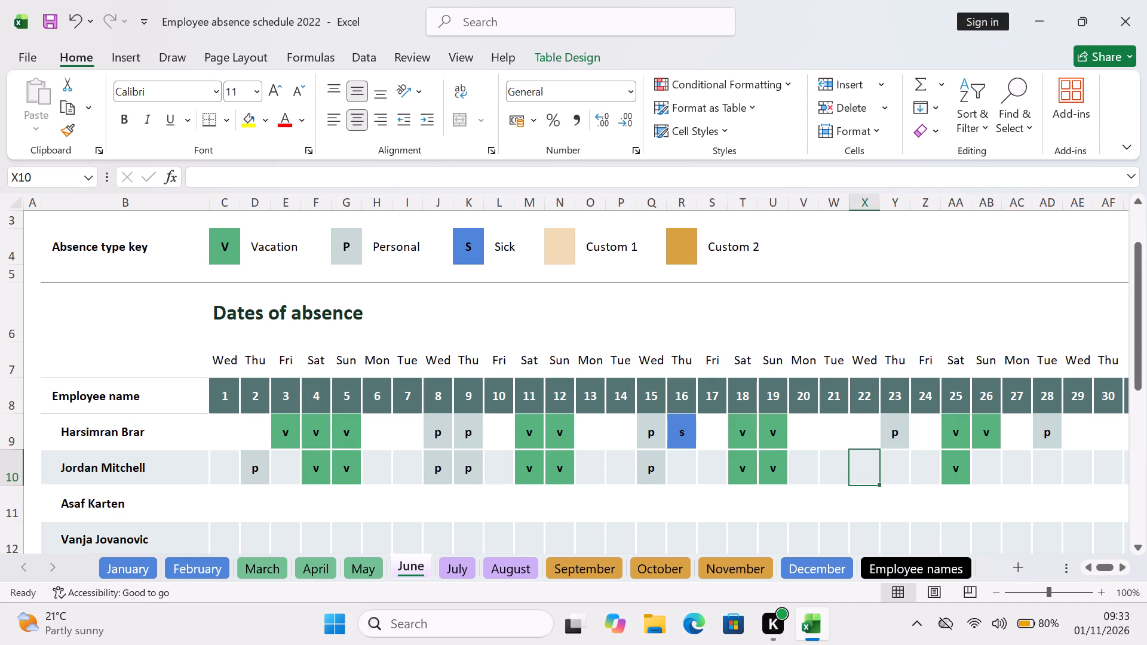
{"action": "key", "text": "d"}
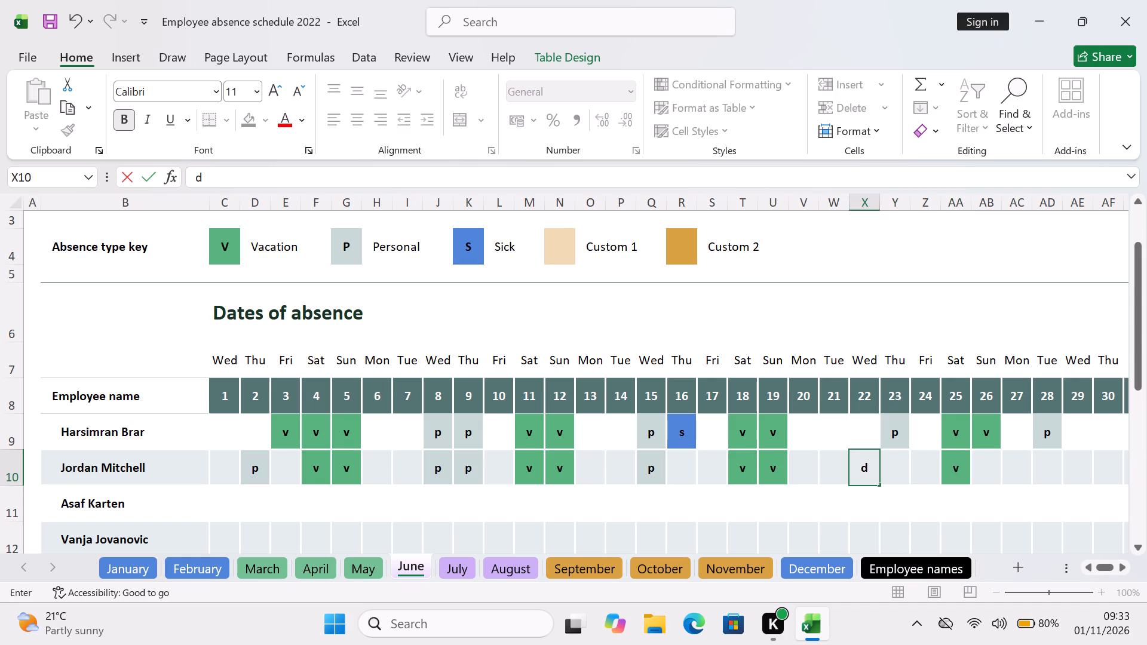
{"action": "key", "text": "BackSpace"}
{"action": "key", "text": "s"}
{"action": "key", "text": "Right"}
{"action": "key", "text": "Right"}
{"action": "key", "text": "Right"}
{"action": "key", "text": "Right"}
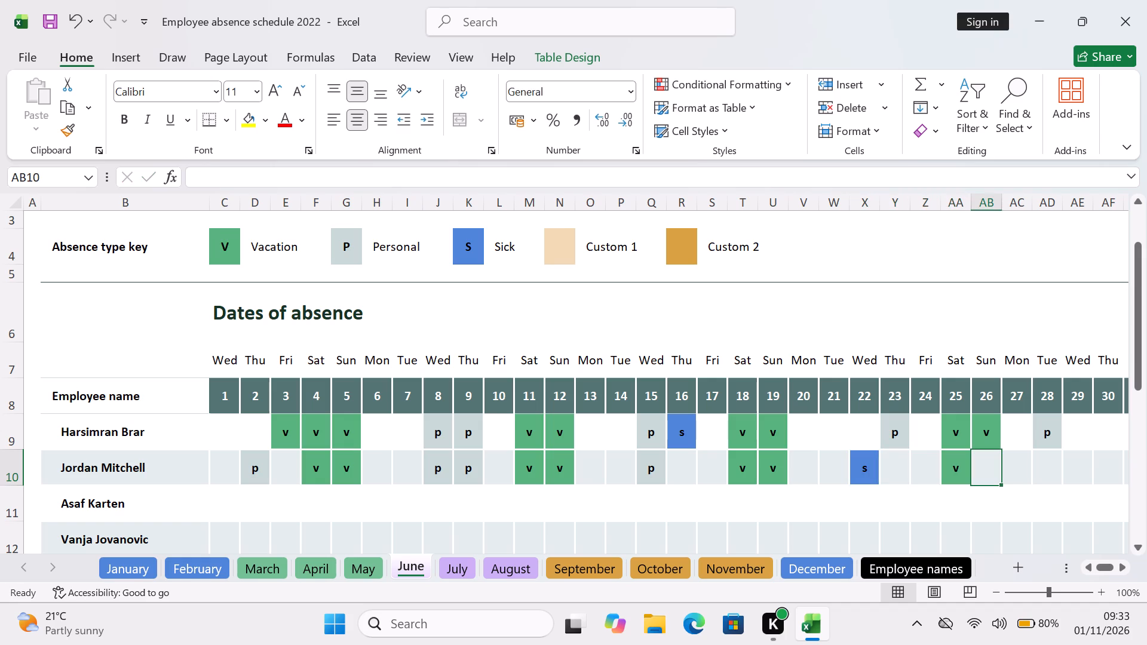
{"action": "key", "text": "v"}
{"action": "key", "text": "Right"}
In row 10, enter p for June 29.
{"action": "key", "text": "Right"}
{"action": "key", "text": "Right"}
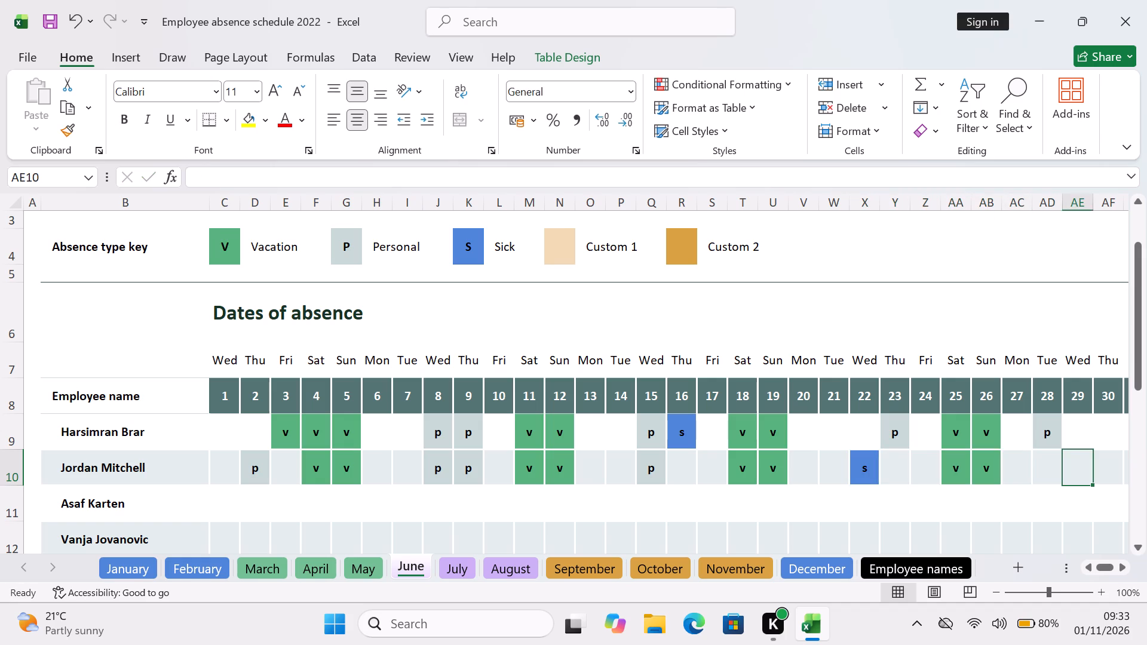
{"action": "key", "text": "Right"}
{"action": "key", "text": "Right"}
{"action": "key", "text": "Left"}
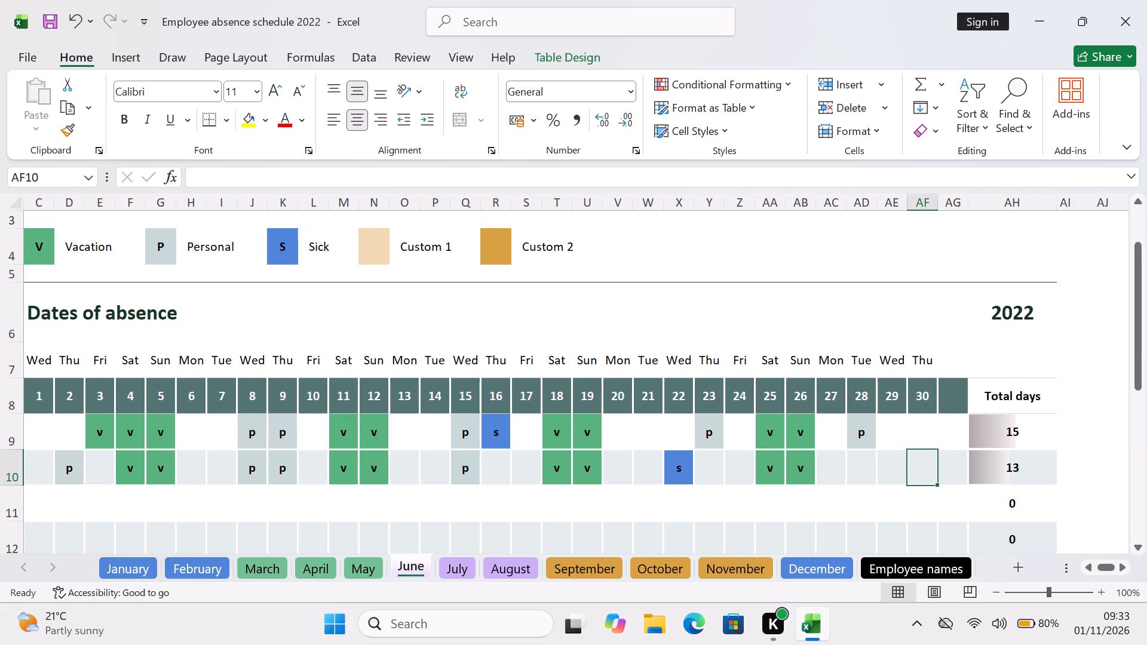
{"action": "key", "text": "Left"}
{"action": "key", "text": "p"}
{"action": "key", "text": "Down"}
In row 11, enter v for June 4 and 5.
{"action": "key", "text": "Left"}
{"action": "key", "text": "Left"}
{"action": "key", "text": "Left"}
{"action": "key", "text": "Left"}
{"action": "key", "text": "Left"}
{"action": "key", "text": "Left"}
{"action": "key", "text": "Left"}
{"action": "key", "text": "Left"}
{"action": "key", "text": "Left"}
{"action": "key", "text": "Left"}
{"action": "key", "text": "Left"}
{"action": "key", "text": "Left"}
{"action": "key", "text": "Left"}
{"action": "key", "text": "Left"}
{"action": "key", "text": "Left"}
{"action": "key", "text": "Left"}
{"action": "key", "text": "Left"}
{"action": "key", "text": "Left"}
{"action": "key", "text": "Left"}
{"action": "key", "text": "Left"}
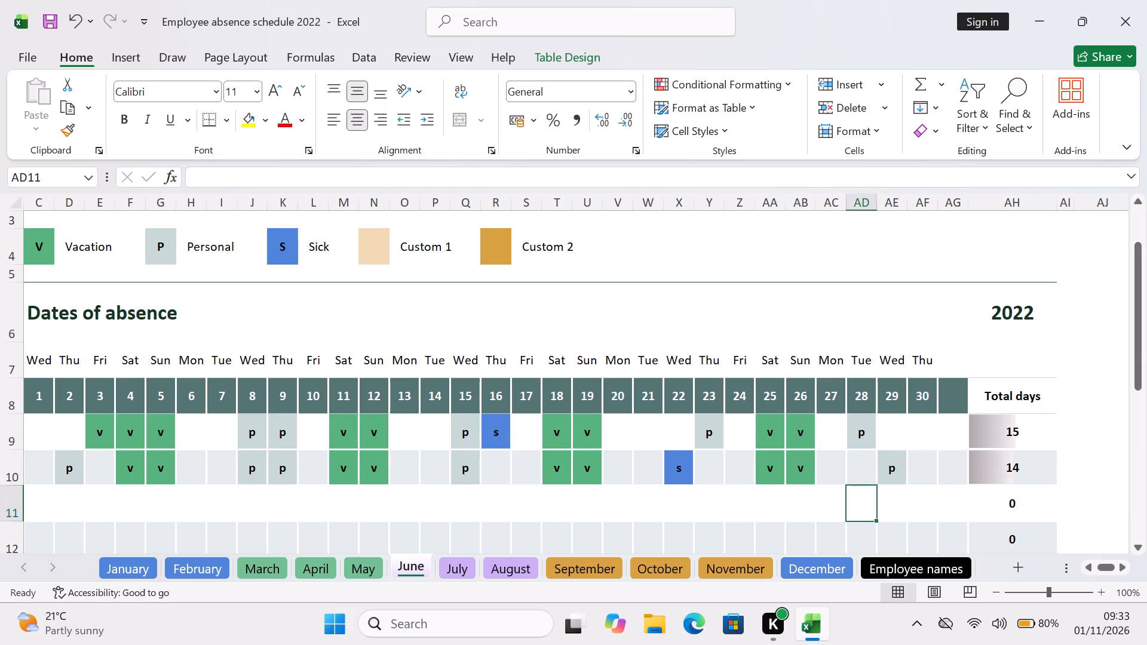
{"action": "key", "text": "Right"}
{"action": "key", "text": "Right"}
{"action": "key", "text": "Right"}
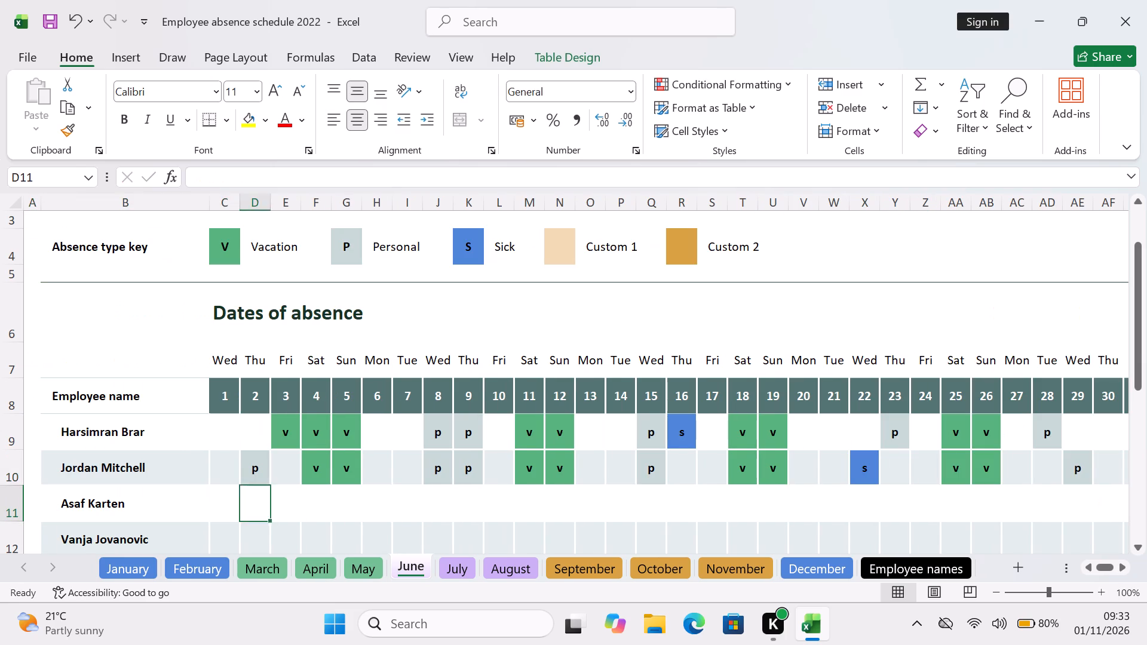
{"action": "key", "text": "Right"}
{"action": "key", "text": "Right"}
{"action": "key", "text": "v"}
{"action": "key", "text": "Right"}
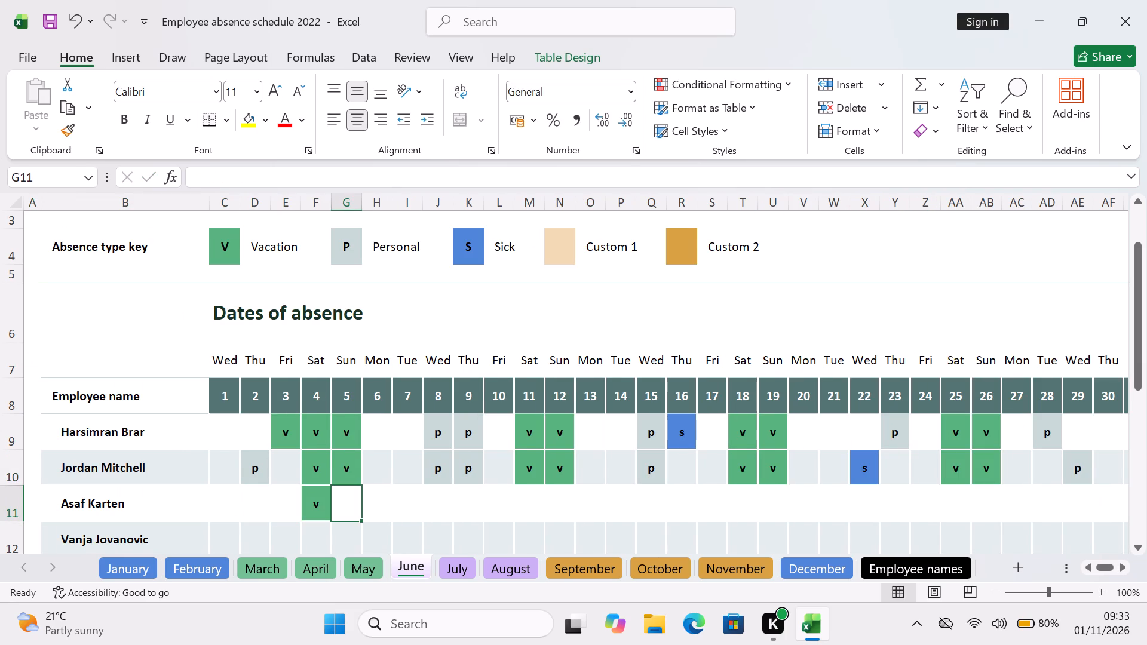
{"action": "key", "text": "v"}
{"action": "key", "text": "Right"}
In row 11, enter p for June 9.
{"action": "key", "text": "Right"}
{"action": "key", "text": "Right"}
{"action": "key", "text": "Right"}
{"action": "key", "text": "Right"}
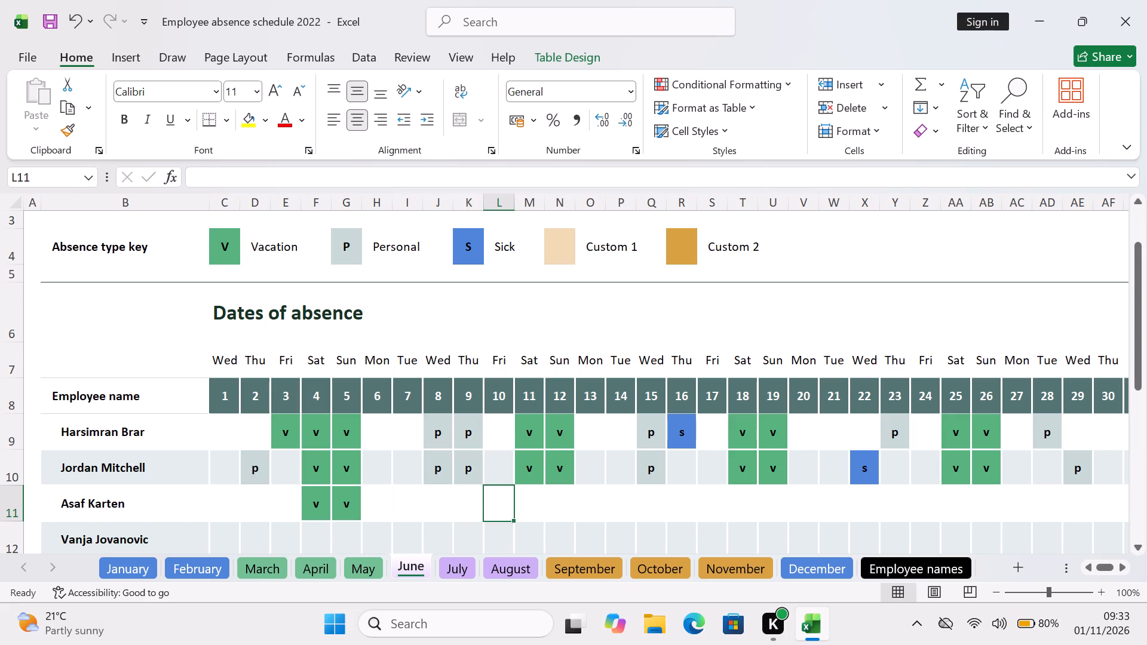
{"action": "key", "text": "Left"}
{"action": "key", "text": "p"}
{"action": "key", "text": "Right"}
In row 11, enter v for June 11 and 12.
{"action": "key", "text": "Right"}
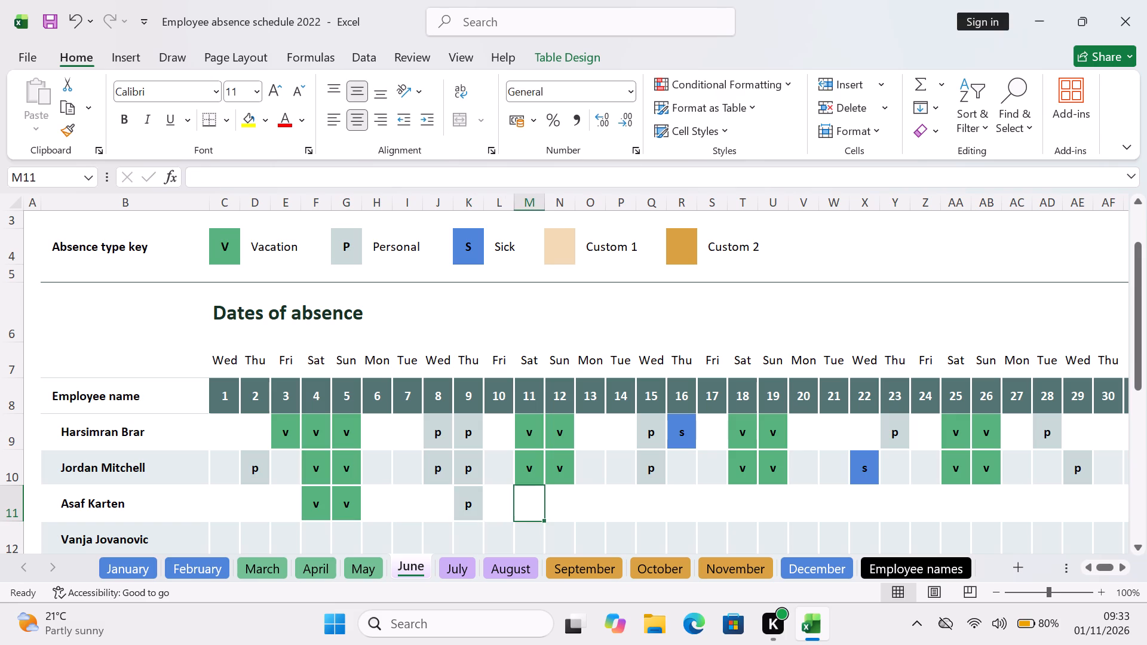
{"action": "key", "text": "v"}
{"action": "key", "text": "Right"}
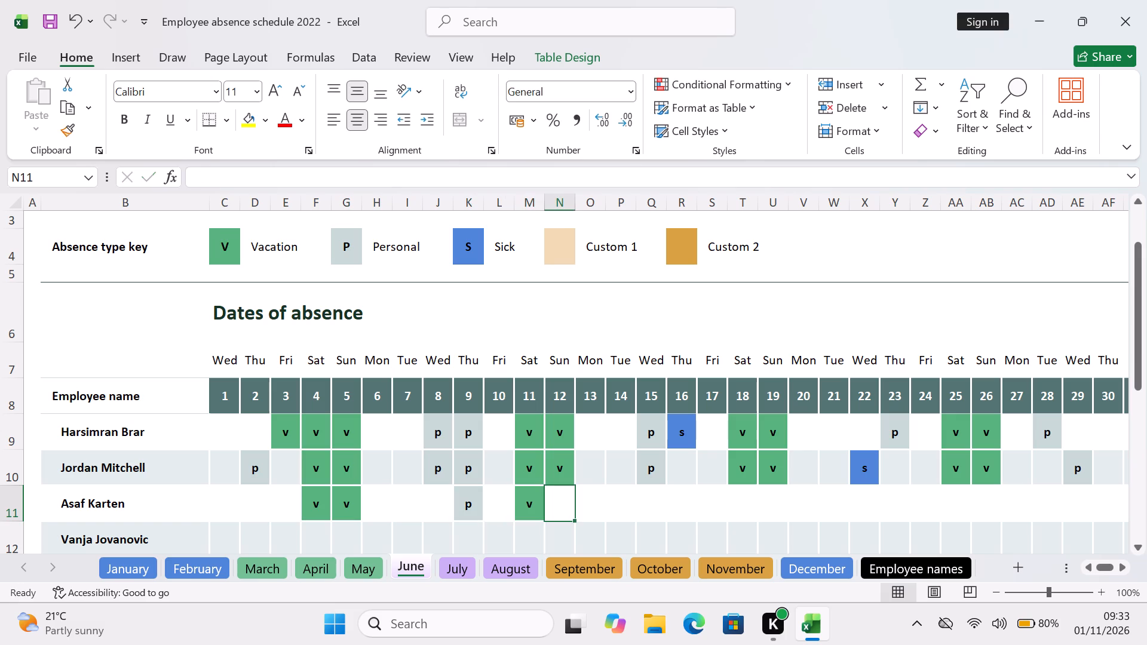
{"action": "key", "text": "b"}
{"action": "key", "text": "BackSpace"}
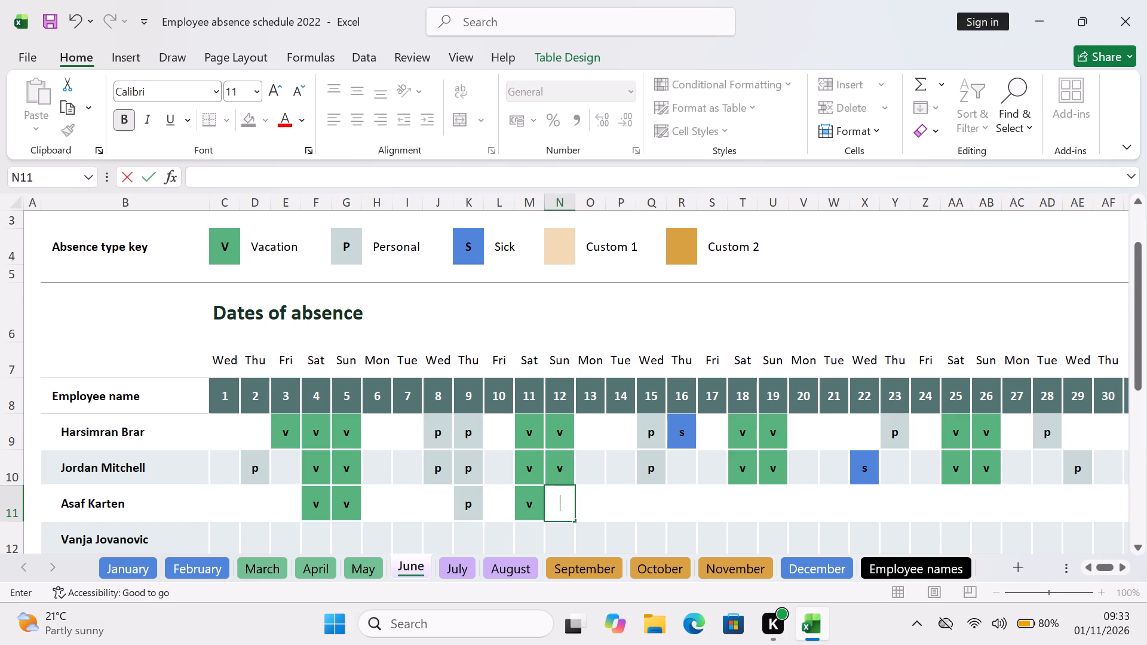
{"action": "key", "text": "b"}
{"action": "key", "text": "Right"}
{"action": "key", "text": "Right"}
{"action": "key", "text": "Left"}
{"action": "key", "text": "Left"}
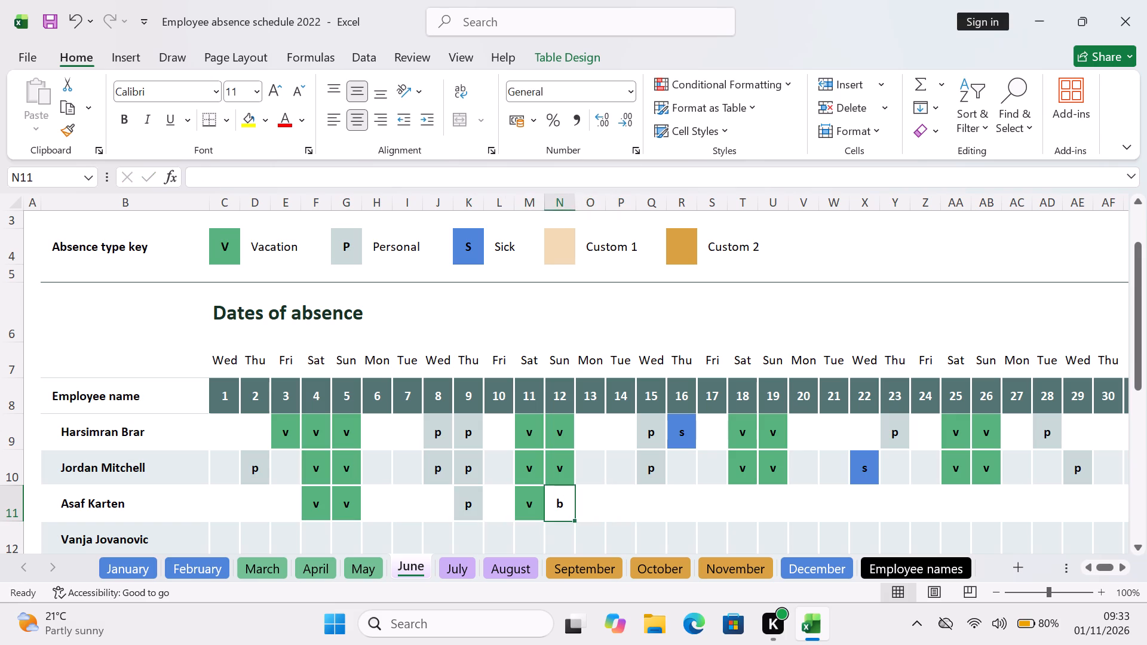
{"action": "key", "text": "BackSpace"}
{"action": "key", "text": "v"}
{"action": "key", "text": "Right"}
In row 11, enter p for June 16 and v for June 18 and 19.
{"action": "key", "text": "Right"}
{"action": "key", "text": "Right"}
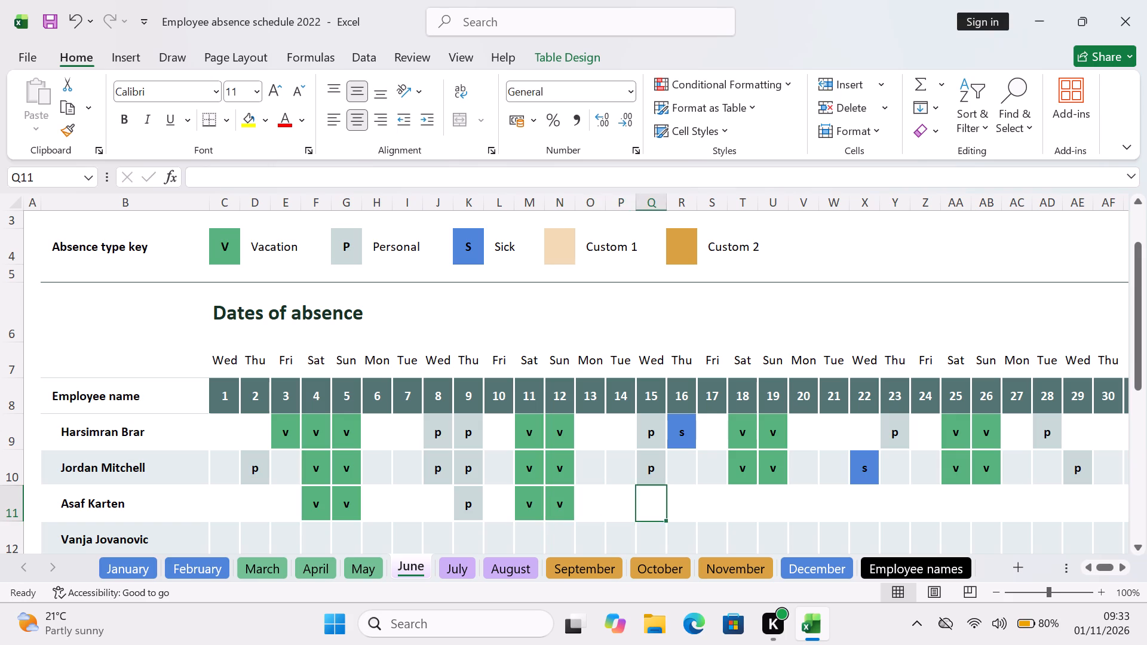
{"action": "key", "text": "Right"}
{"action": "key", "text": "Left"}
{"action": "key", "text": "Right"}
{"action": "key", "text": "p"}
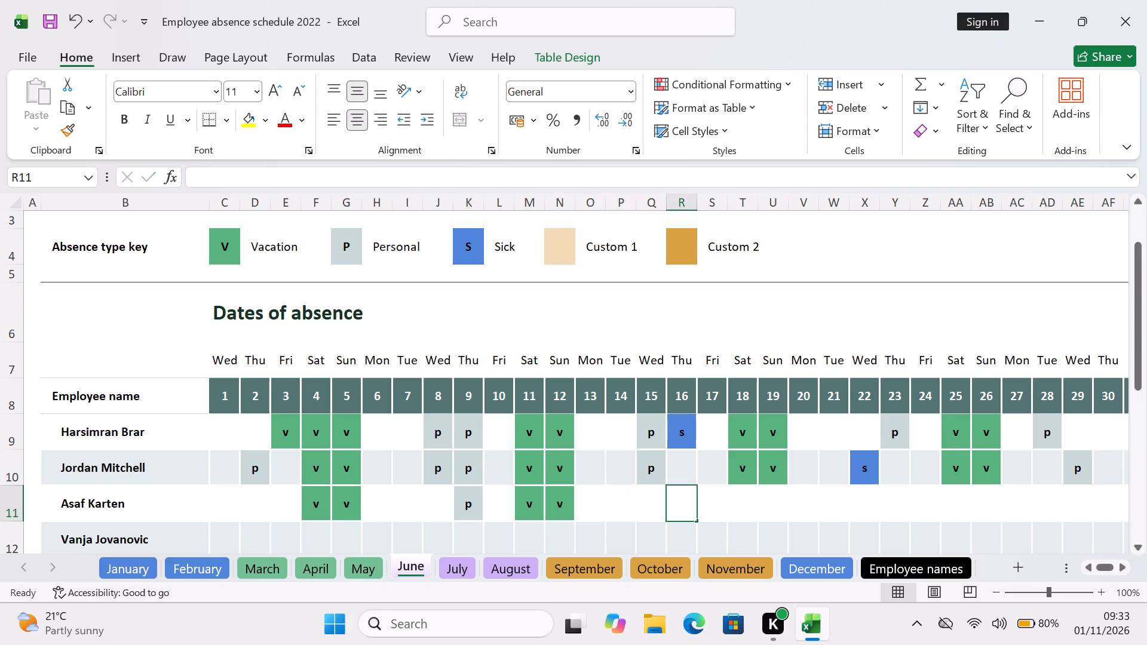
{"action": "key", "text": "Right"}
{"action": "key", "text": "Right"}
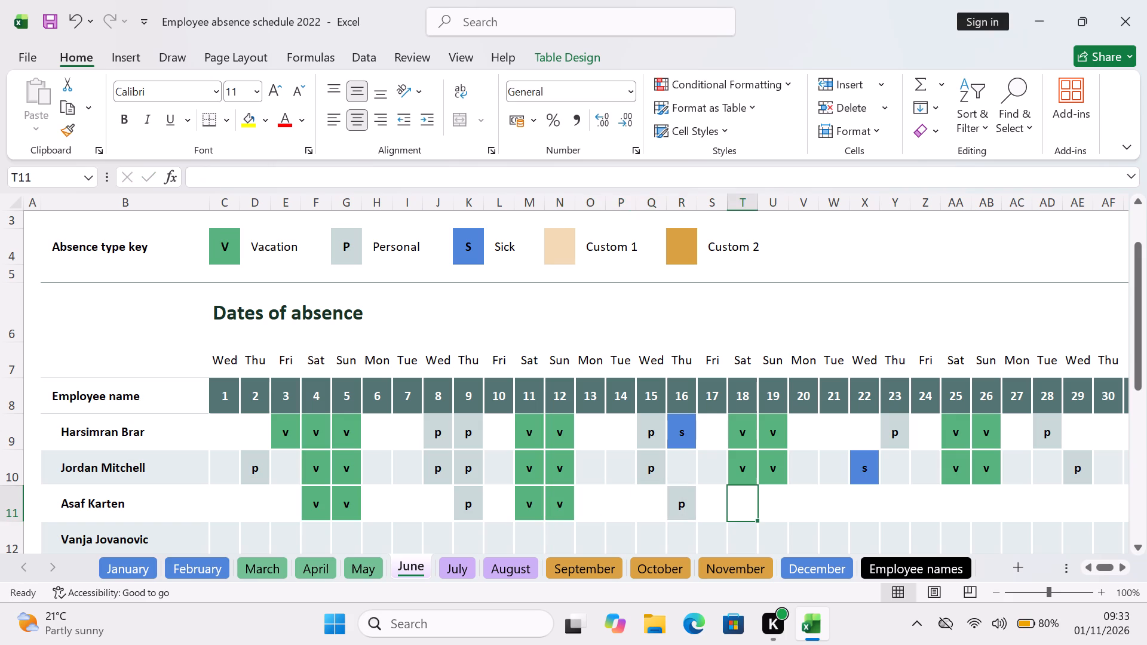
{"action": "key", "text": "v"}
{"action": "key", "text": "Right"}
{"action": "key", "text": "Right"}
{"action": "key", "text": "Left"}
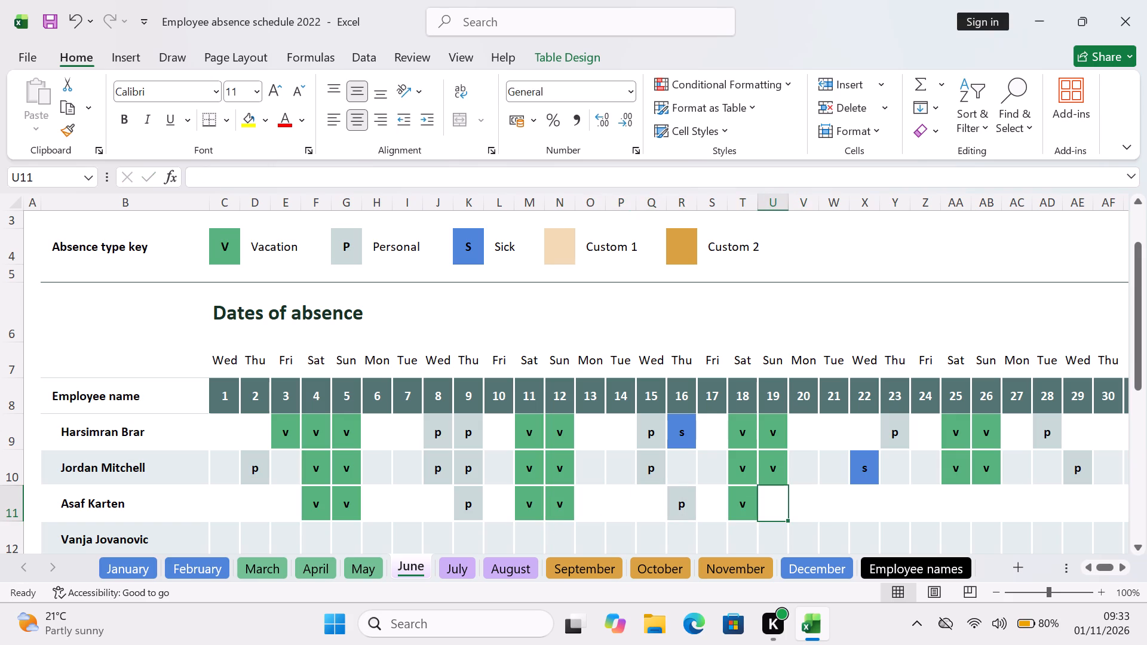
{"action": "key", "text": "v"}
{"action": "key", "text": "Right"}
In row 11, enter p for June 23 and v for June 25 and 26.
{"action": "key", "text": "Right"}
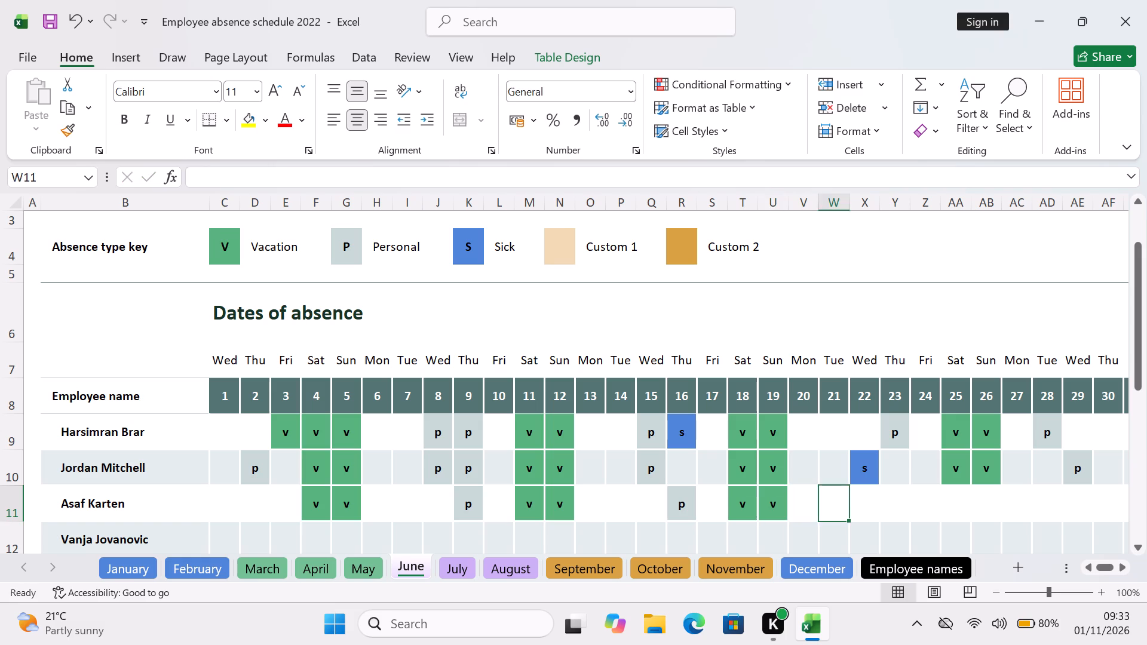
{"action": "key", "text": "Right"}
{"action": "key", "text": "Right"}
{"action": "key", "text": "Right"}
{"action": "key", "text": "Left"}
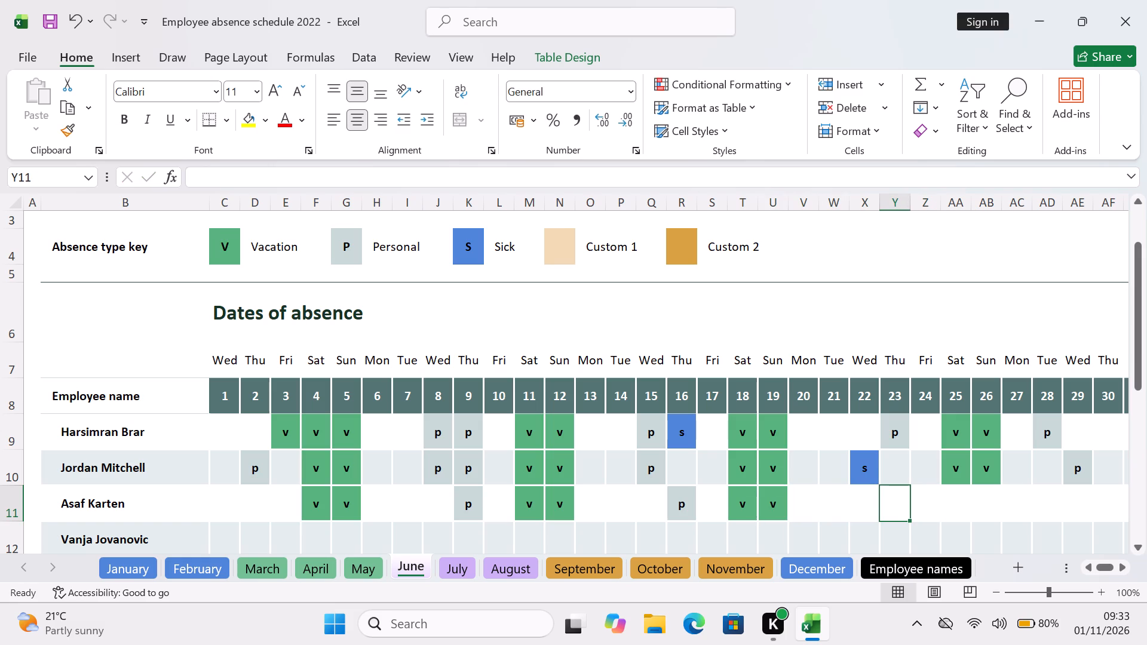
{"action": "key", "text": "p"}
{"action": "key", "text": "Right"}
{"action": "key", "text": "Right"}
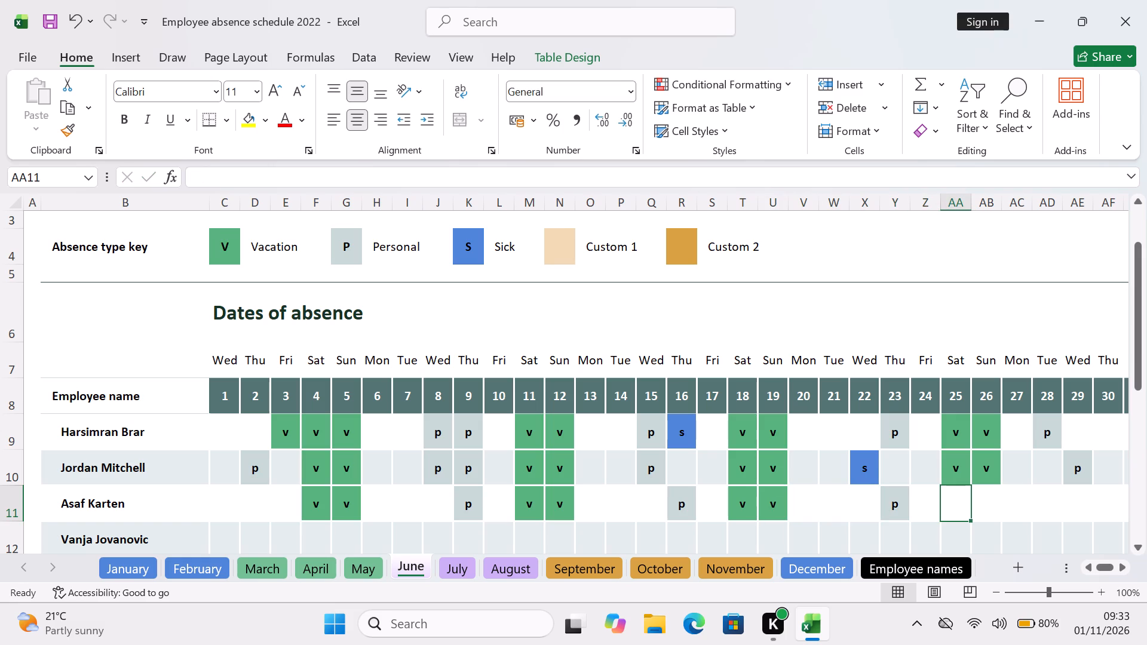
{"action": "key", "text": "v"}
{"action": "key", "text": "Right"}
{"action": "key", "text": "v"}
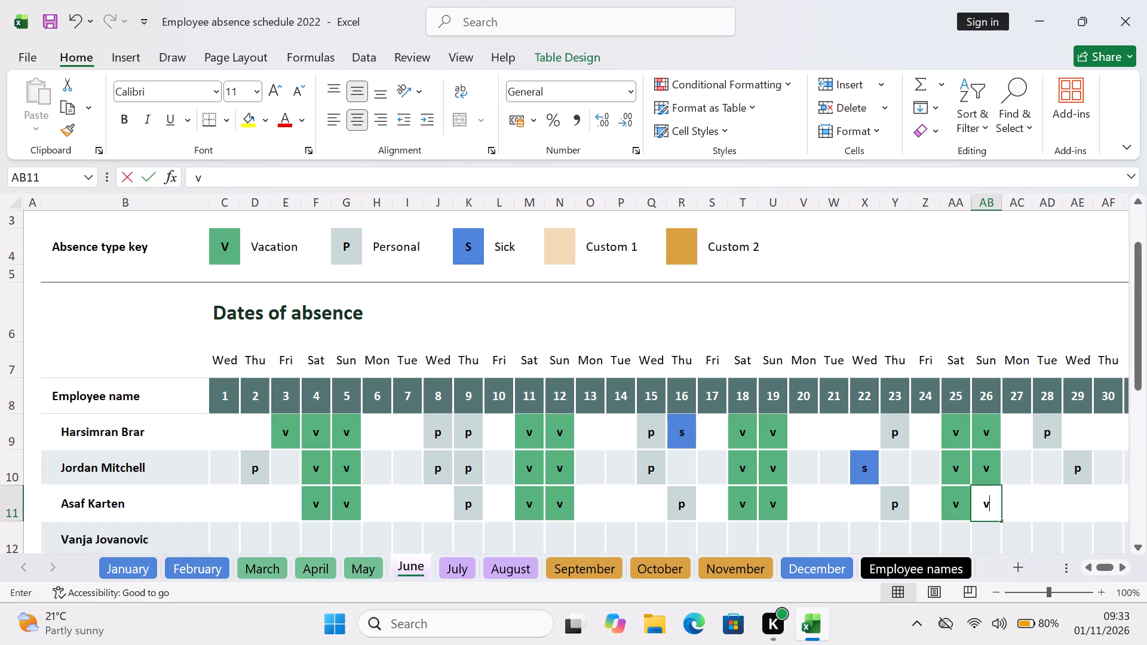
{"action": "key", "text": "Right"}
In row 11, enter p for June 30.
{"action": "key", "text": "Right"}
{"action": "key", "text": "Right"}
{"action": "key", "text": "Right"}
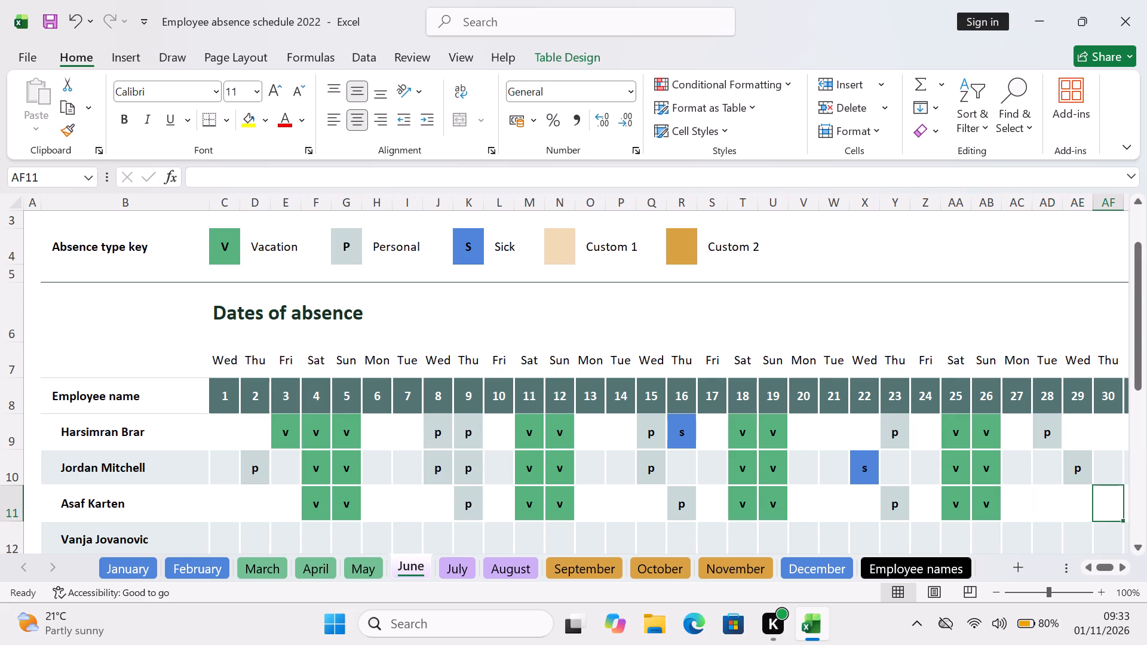
{"action": "key", "text": "p"}
{"action": "key", "text": "Down"}
In row 12, enter v for June 4 and 5.
{"action": "key", "text": "Left"}
{"action": "key", "text": "Left"}
{"action": "key", "text": "Left"}
{"action": "key", "text": "Left"}
{"action": "key", "text": "Left"}
{"action": "key", "text": "Left"}
{"action": "key", "text": "Left"}
{"action": "key", "text": "Left"}
{"action": "key", "text": "Left"}
{"action": "key", "text": "Left"}
{"action": "key", "text": "Left"}
{"action": "key", "text": "Left"}
{"action": "key", "text": "Left"}
{"action": "key", "text": "Left"}
{"action": "key", "text": "Left"}
{"action": "key", "text": "Left"}
{"action": "key", "text": "Left"}
{"action": "key", "text": "Left"}
{"action": "key", "text": "Left"}
{"action": "key", "text": "Left"}
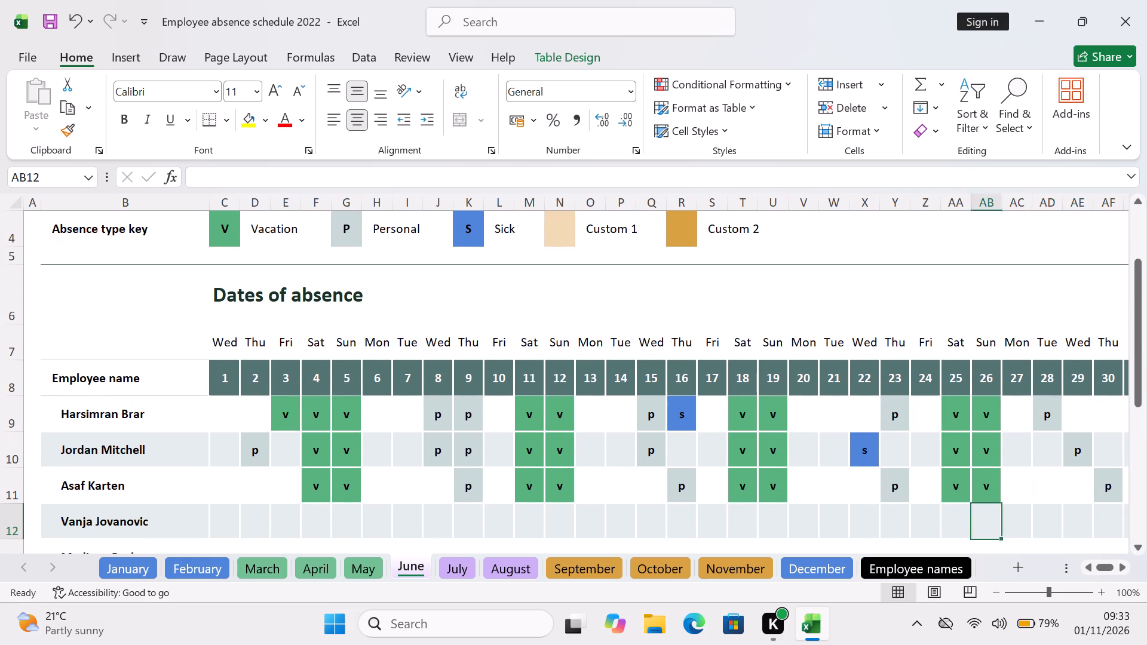
{"action": "key", "text": "Right"}
{"action": "key", "text": "Right"}
{"action": "key", "text": "Right"}
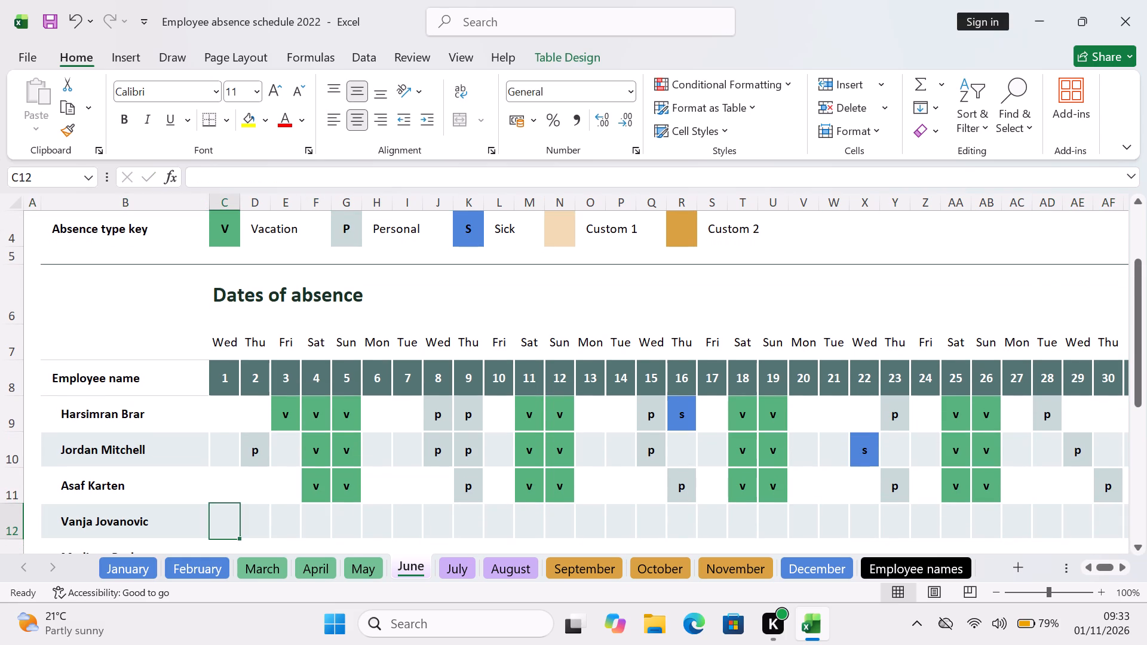
{"action": "key", "text": "Right"}
{"action": "key", "text": "Right"}
{"action": "key", "text": "v"}
{"action": "key", "text": "Right"}
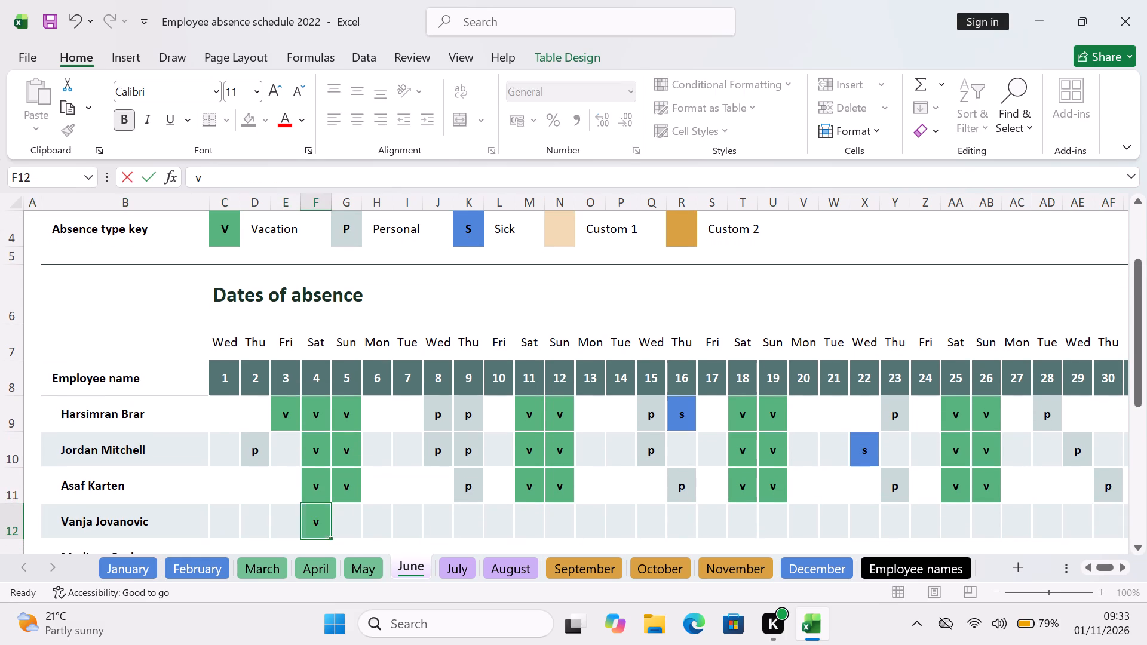
{"action": "key", "text": "v"}
{"action": "key", "text": "Right"}
In row 12, enter s for June 9 and v for June 11 and 12.
{"action": "key", "text": "Right"}
{"action": "key", "text": "Right"}
{"action": "key", "text": "Right"}
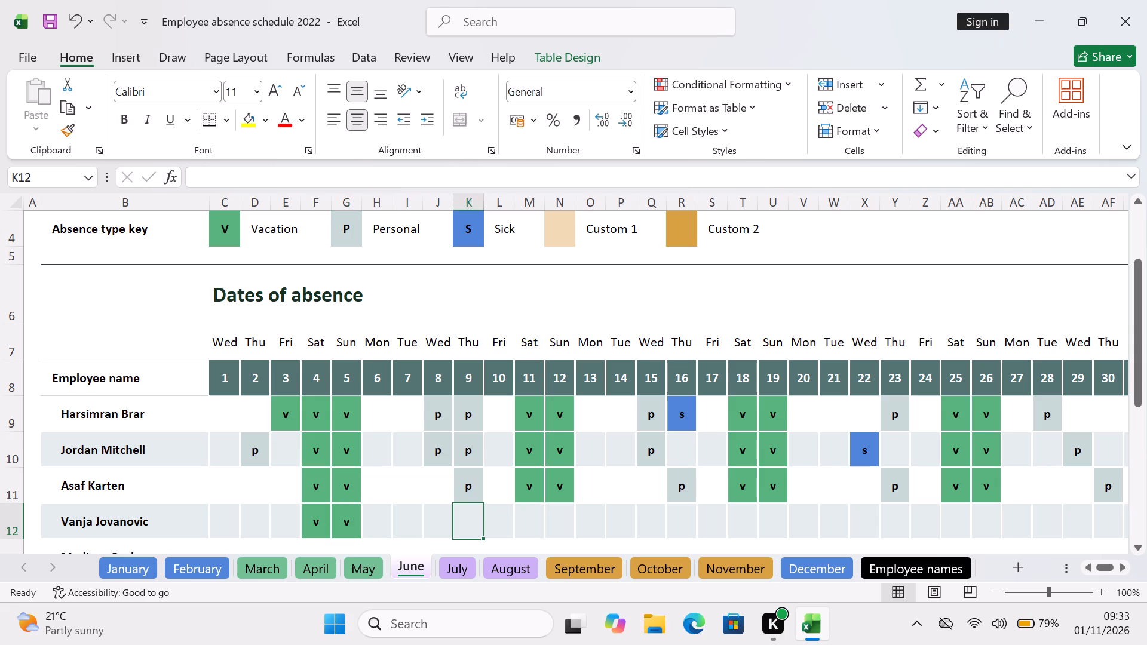
{"action": "key", "text": "s"}
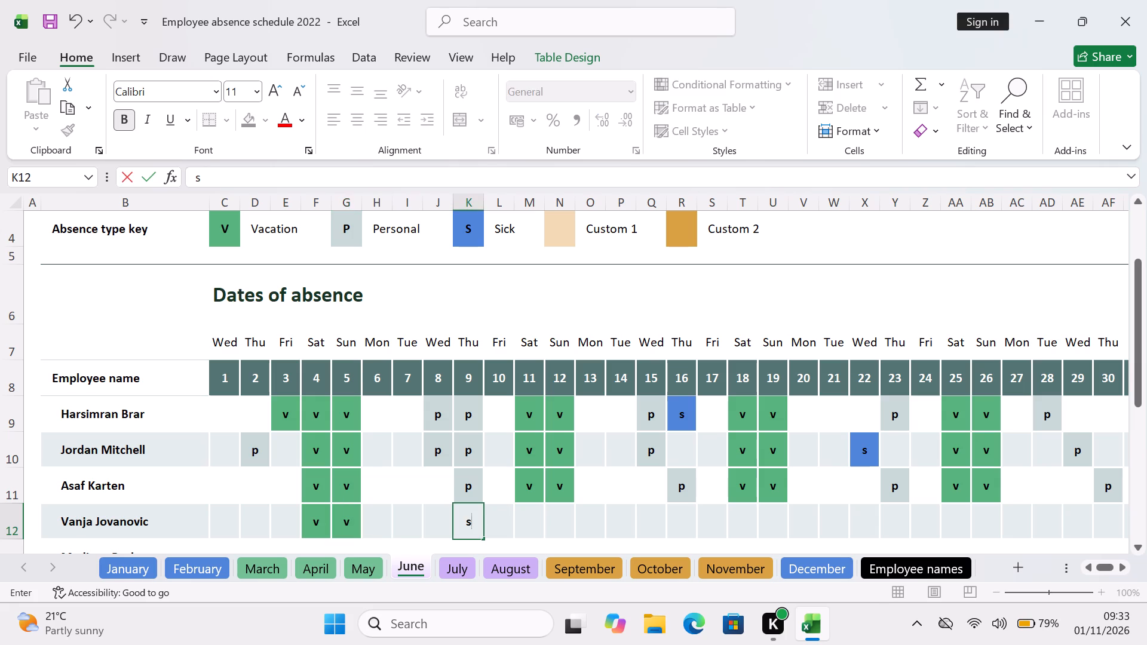
{"action": "key", "text": "Right"}
{"action": "key", "text": "Right"}
{"action": "key", "text": "v"}
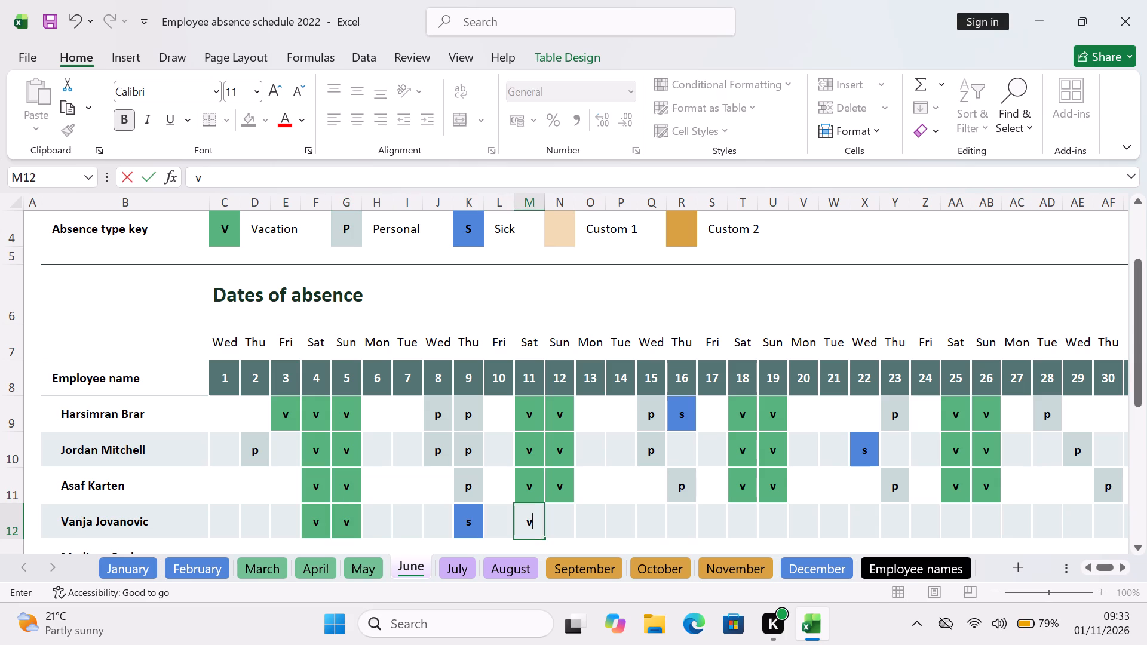
{"action": "key", "text": "Right"}
{"action": "key", "text": "v"}
{"action": "key", "text": "Right"}
In row 12, enter p for June 14 and v for June 18 and 19.
{"action": "key", "text": "Right"}
{"action": "key", "text": "Right"}
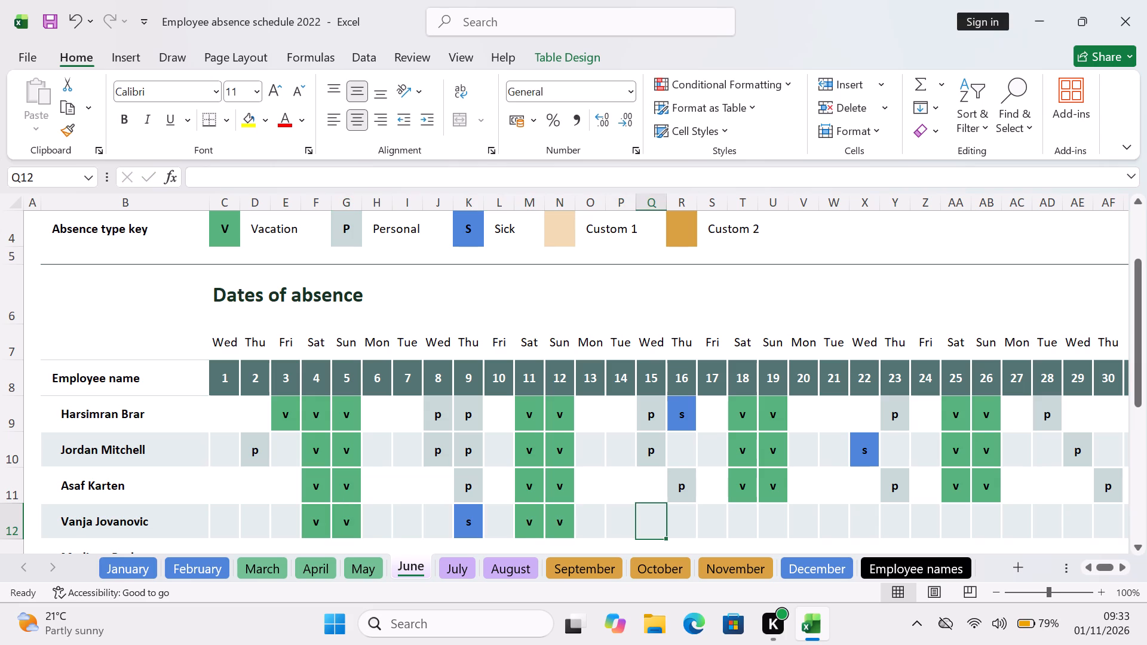
{"action": "key", "text": "Left"}
{"action": "key", "text": "p"}
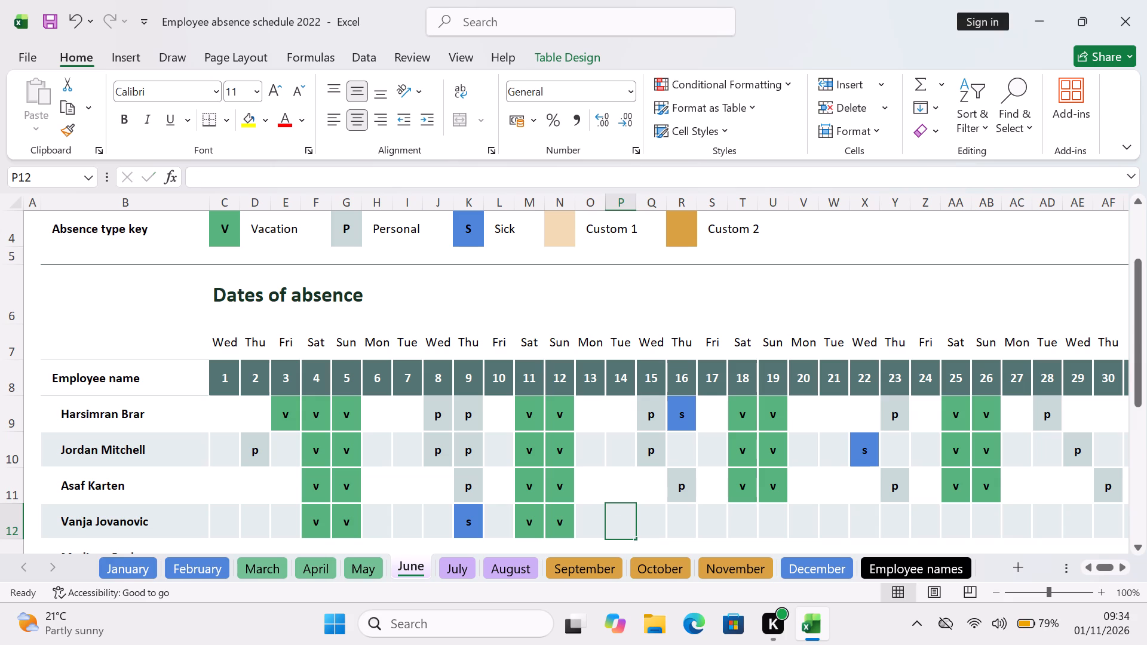
{"action": "key", "text": "Right"}
{"action": "key", "text": "Right"}
{"action": "key", "text": "Right"}
{"action": "key", "text": "Right"}
{"action": "key", "text": "v"}
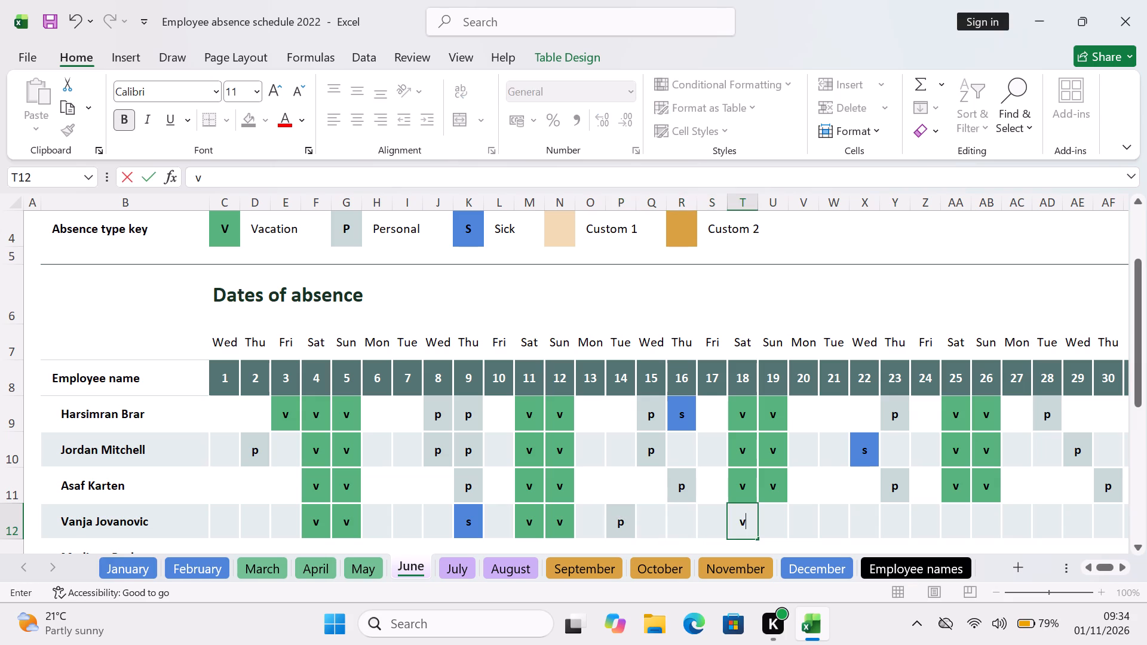
{"action": "key", "text": "Right"}
{"action": "key", "text": "v"}
{"action": "key", "text": "Right"}
In row 12, enter s for June 21 and v for June 25 and 26.
{"action": "key", "text": "Right"}
{"action": "key", "text": "Right"}
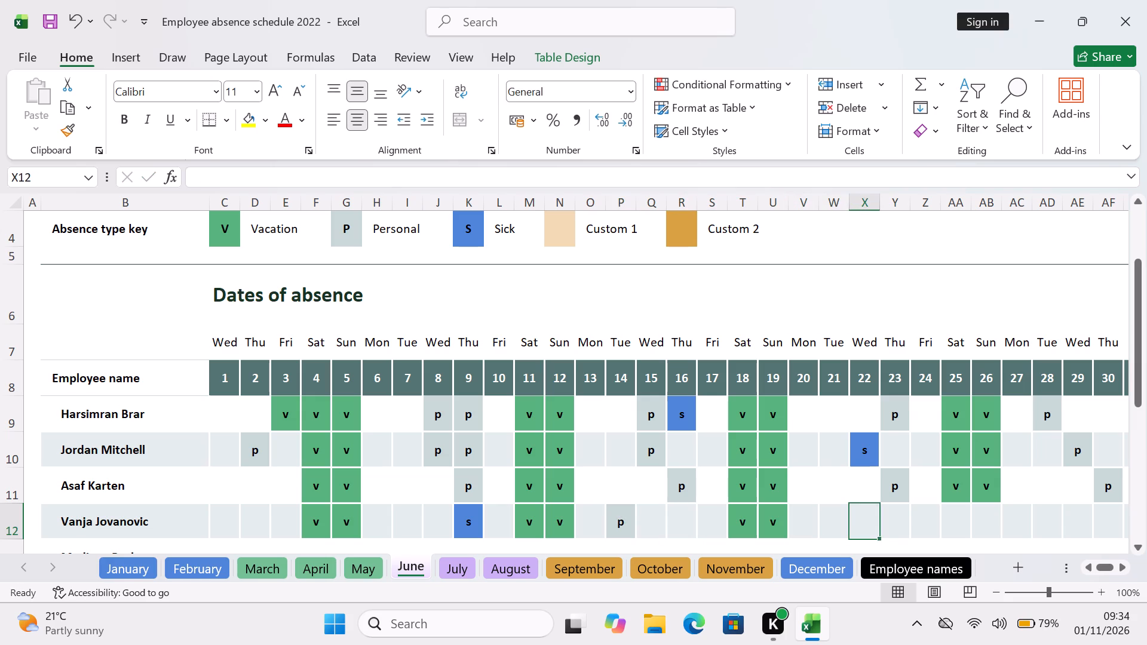
{"action": "key", "text": "Right"}
{"action": "key", "text": "Right"}
{"action": "key", "text": "Left"}
{"action": "key", "text": "Left"}
{"action": "key", "text": "Left"}
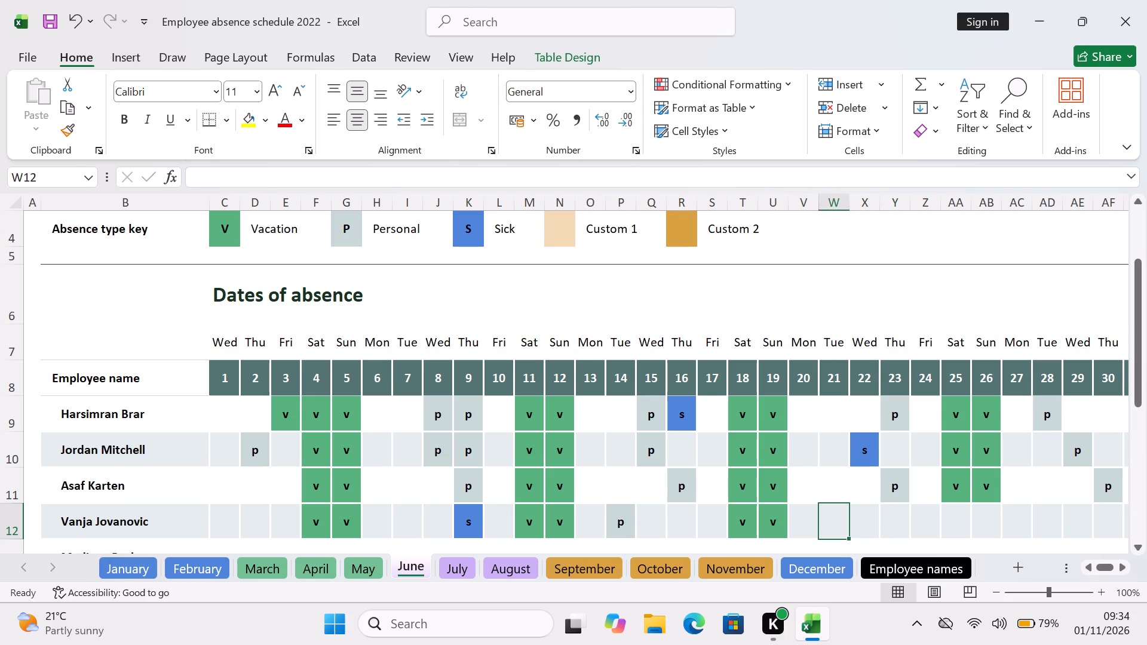
{"action": "key", "text": "s"}
{"action": "key", "text": "Right"}
{"action": "key", "text": "Right"}
{"action": "key", "text": "Right"}
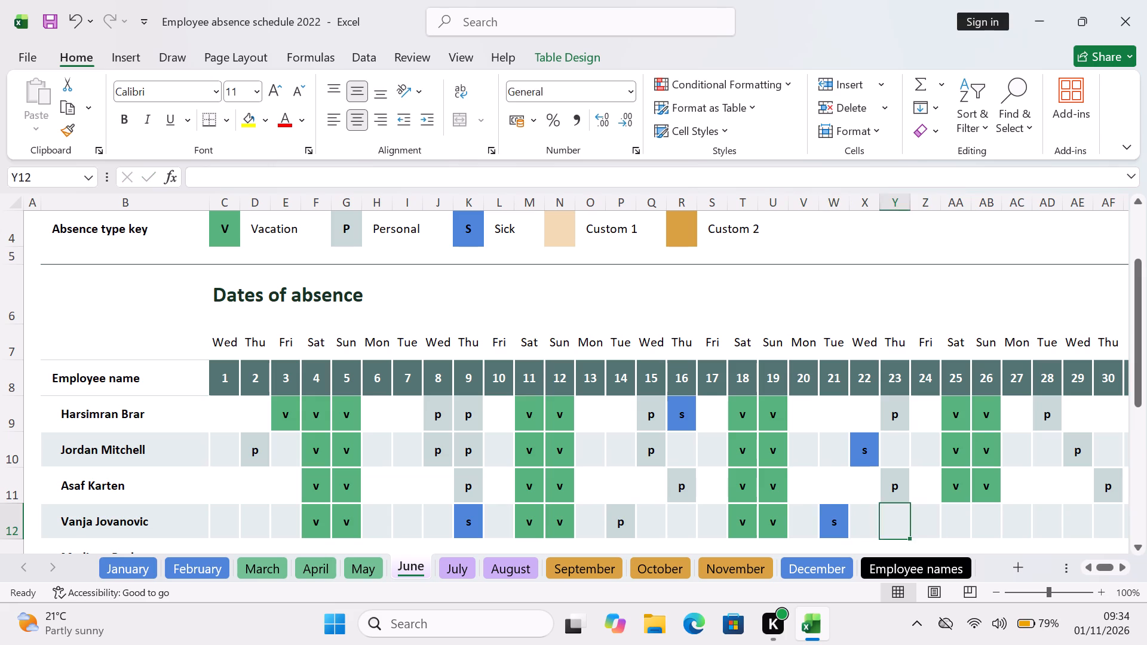
{"action": "key", "text": "Right"}
{"action": "key", "text": "v"}
{"action": "key", "text": "Right"}
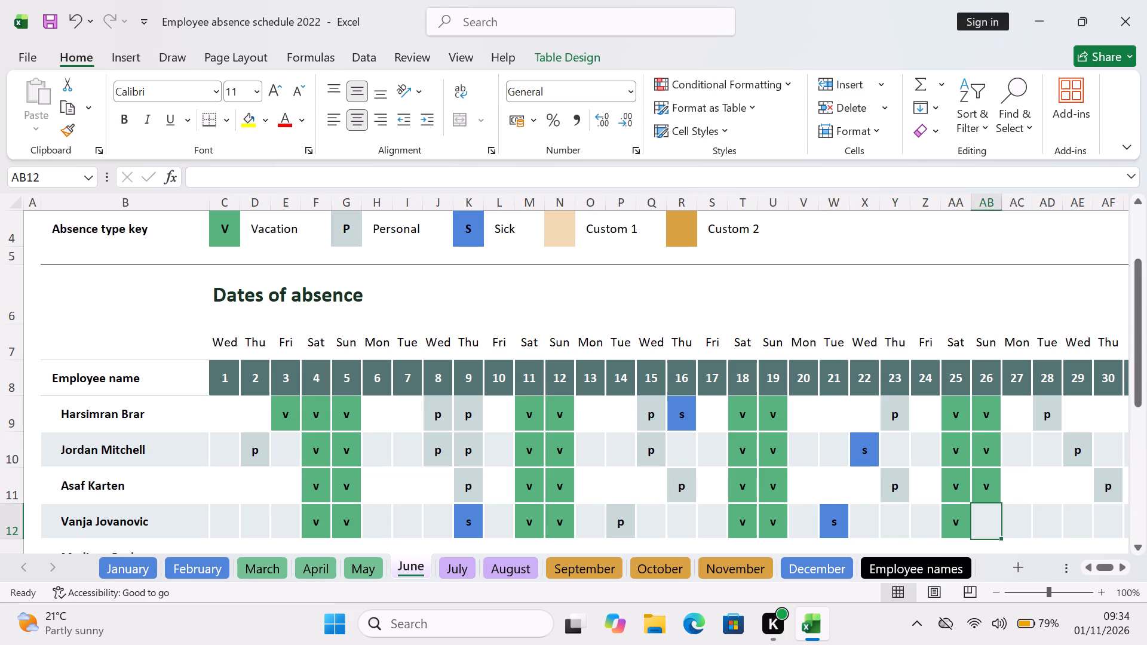
{"action": "key", "text": "v"}
{"action": "key", "text": "Right"}
In row 12, enter p for June 28.
{"action": "key", "text": "Right"}
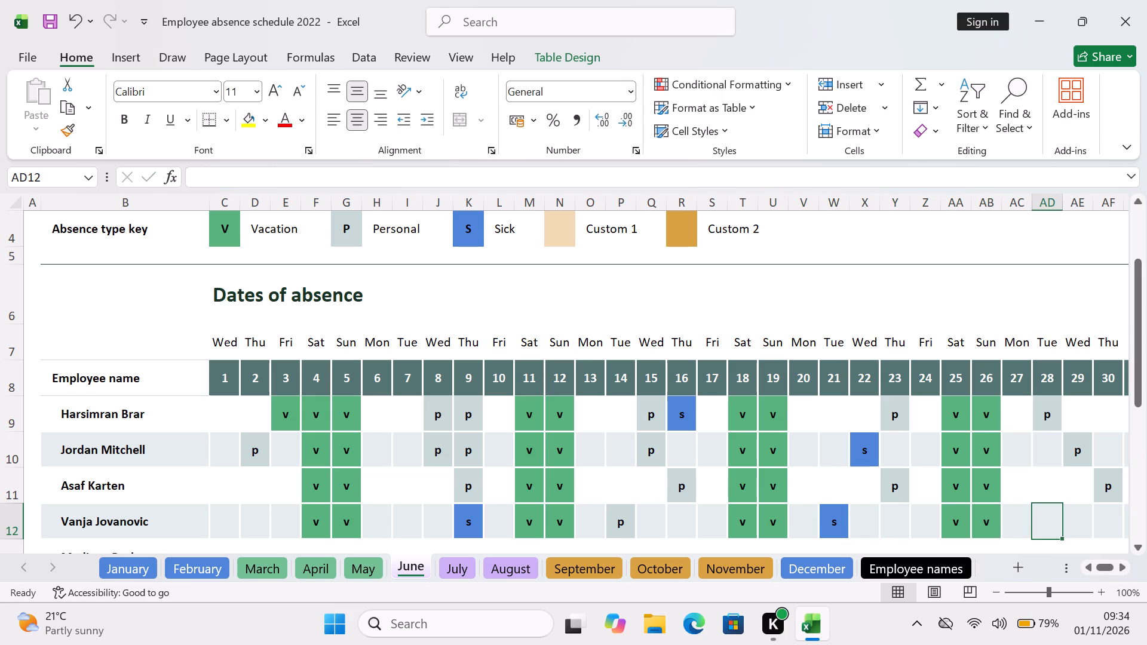
{"action": "key", "text": "p"}
{"action": "key", "text": "Down"}
In row 13, enter p for June 2 and v for June 4 and 5.
{"action": "key", "text": "Left"}
{"action": "key", "text": "Left"}
{"action": "key", "text": "Left"}
{"action": "key", "text": "Left"}
{"action": "key", "text": "Left"}
{"action": "key", "text": "Left"}
{"action": "key", "text": "Left"}
{"action": "key", "text": "Left"}
{"action": "key", "text": "Left"}
{"action": "key", "text": "Left"}
{"action": "key", "text": "Left"}
{"action": "key", "text": "Left"}
{"action": "key", "text": "Left"}
{"action": "key", "text": "Left"}
{"action": "key", "text": "Left"}
{"action": "key", "text": "Left"}
{"action": "key", "text": "Left"}
{"action": "key", "text": "Left"}
{"action": "key", "text": "Left"}
{"action": "key", "text": "Left"}
{"action": "key", "text": "Left"}
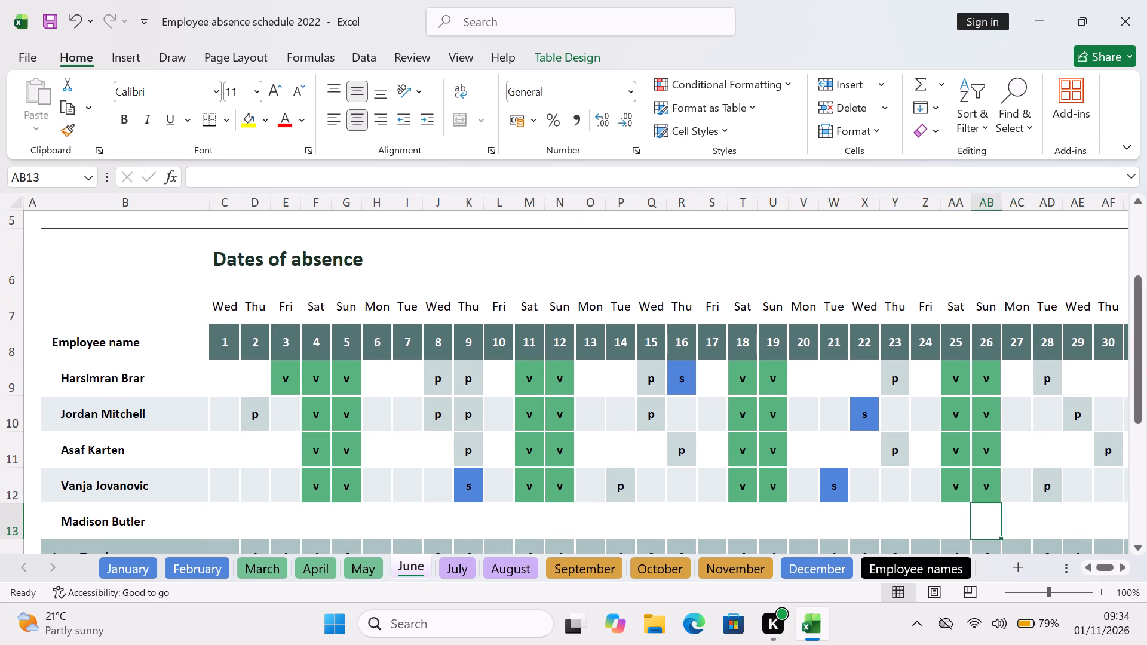
{"action": "key", "text": "Right"}
{"action": "key", "text": "Right"}
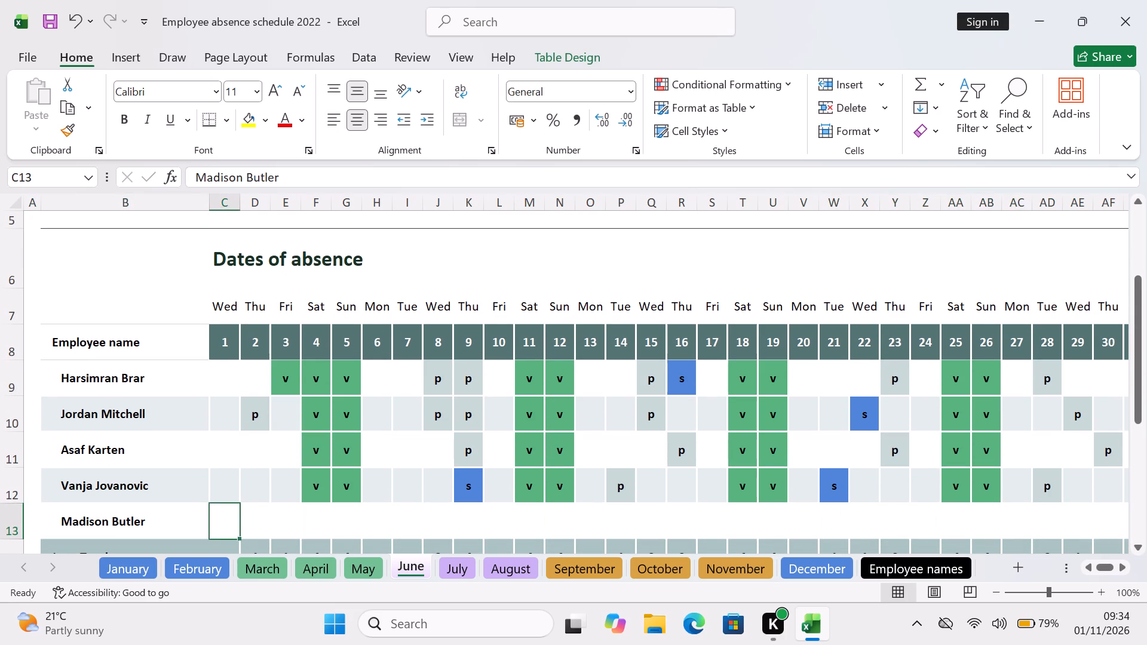
{"action": "key", "text": "Right"}
{"action": "key", "text": "Left"}
{"action": "key", "text": "Right"}
{"action": "key", "text": "p"}
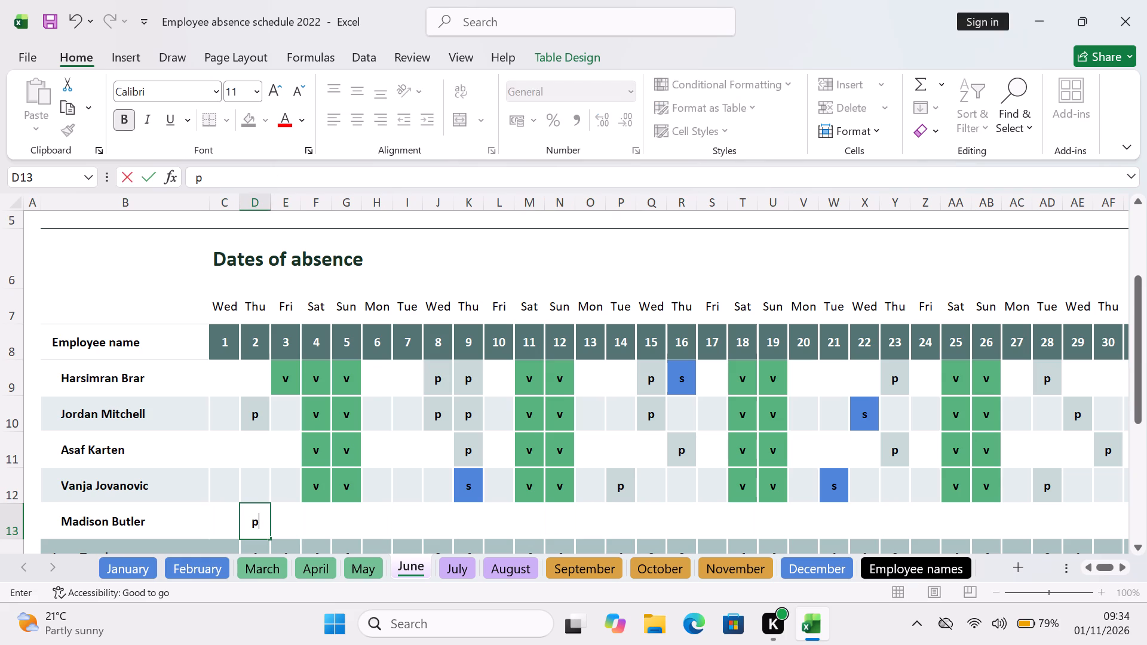
{"action": "key", "text": "Right"}
{"action": "key", "text": "Right"}
{"action": "key", "text": "v"}
{"action": "key", "text": "Right"}
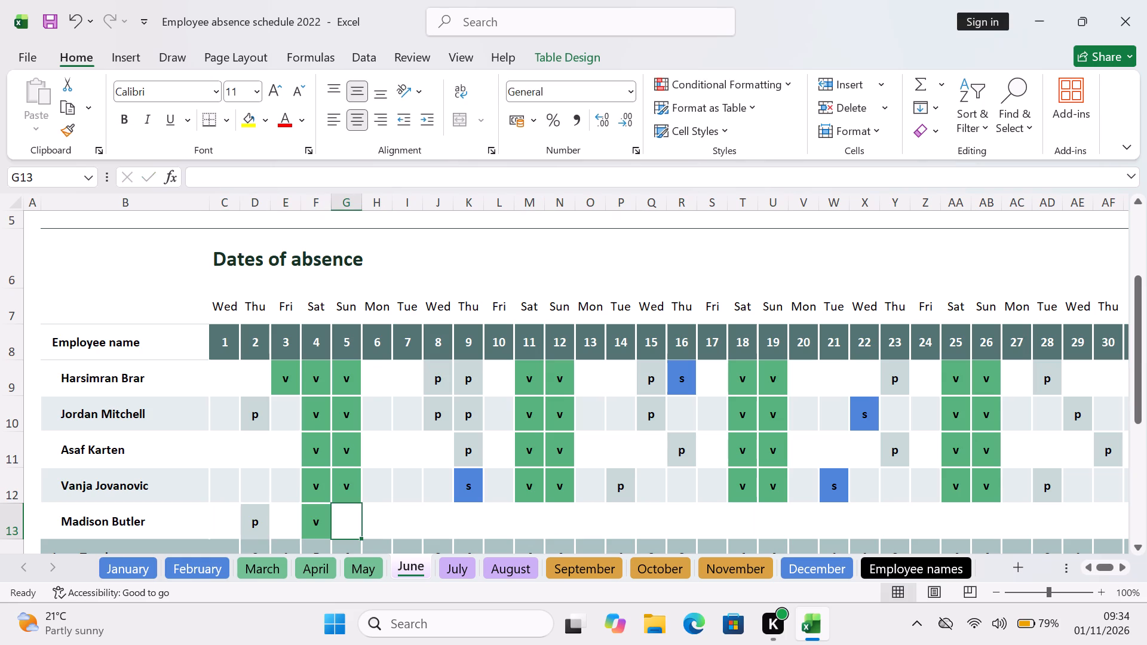
{"action": "key", "text": "v"}
{"action": "key", "text": "Right"}
In row 13, enter p for June 7 and v for June 11 and 12.
{"action": "key", "text": "Right"}
{"action": "key", "text": "Right"}
{"action": "key", "text": "Right"}
{"action": "key", "text": "Left"}
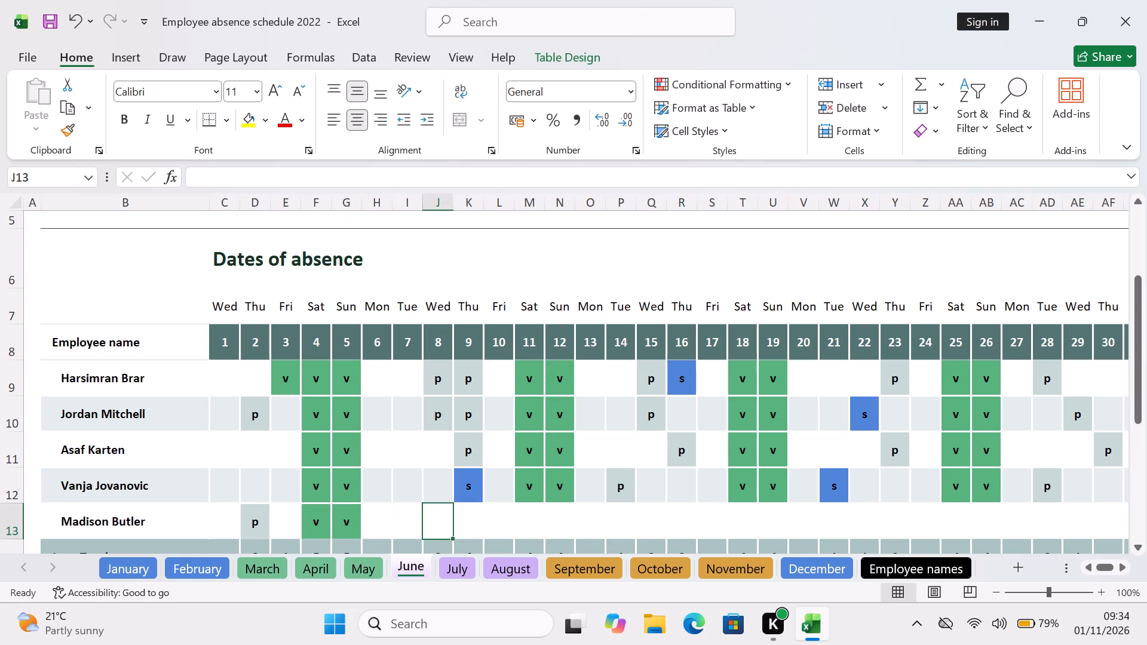
{"action": "key", "text": "Left"}
{"action": "key", "text": "p"}
{"action": "key", "text": "Right"}
{"action": "key", "text": "Right"}
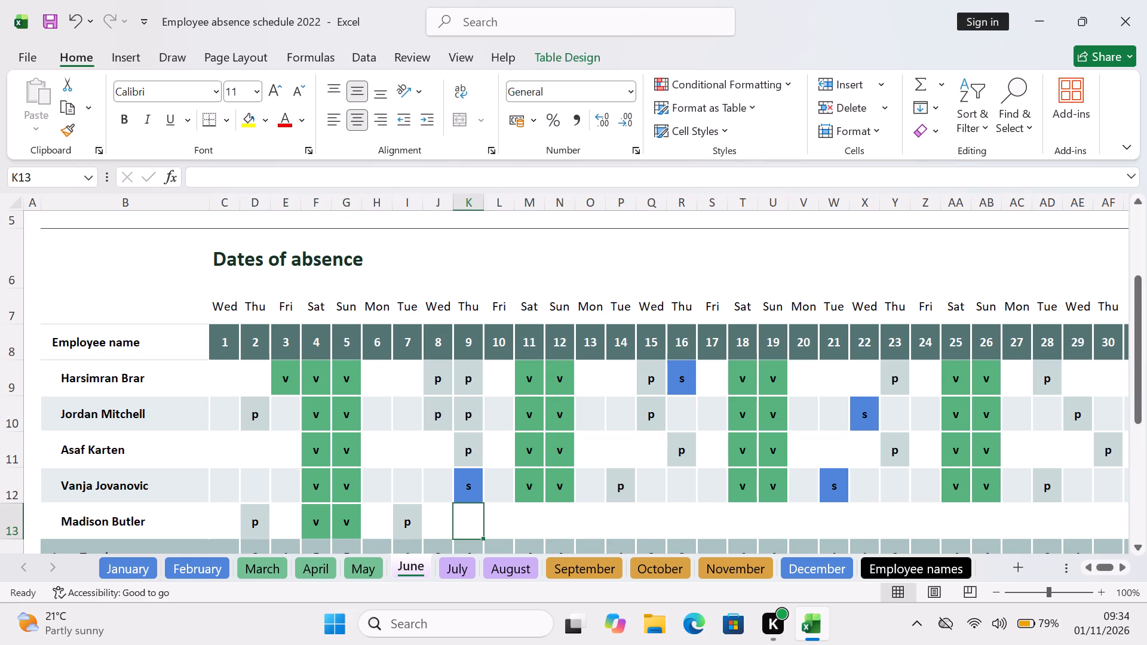
{"action": "key", "text": "Right"}
{"action": "key", "text": "Right"}
{"action": "key", "text": "v"}
{"action": "key", "text": "Right"}
{"action": "key", "text": "Right"}
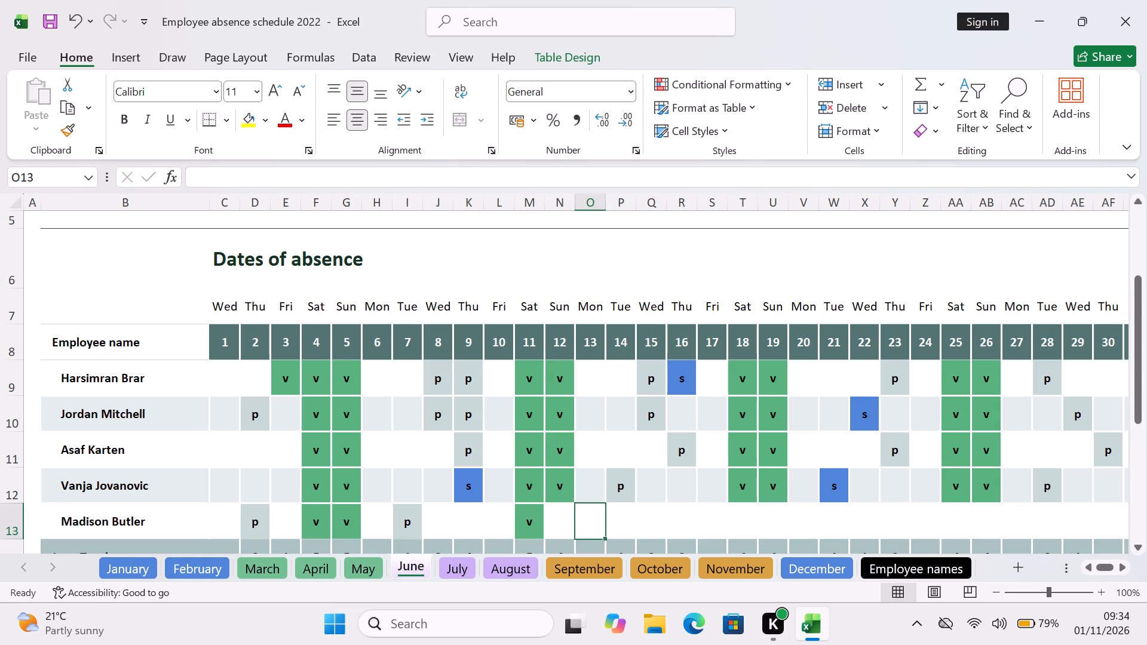
{"action": "key", "text": "Left"}
{"action": "key", "text": "v"}
{"action": "key", "text": "Right"}
In row 13, enter p for June 16 and v for June 18 and 19.
{"action": "key", "text": "Right"}
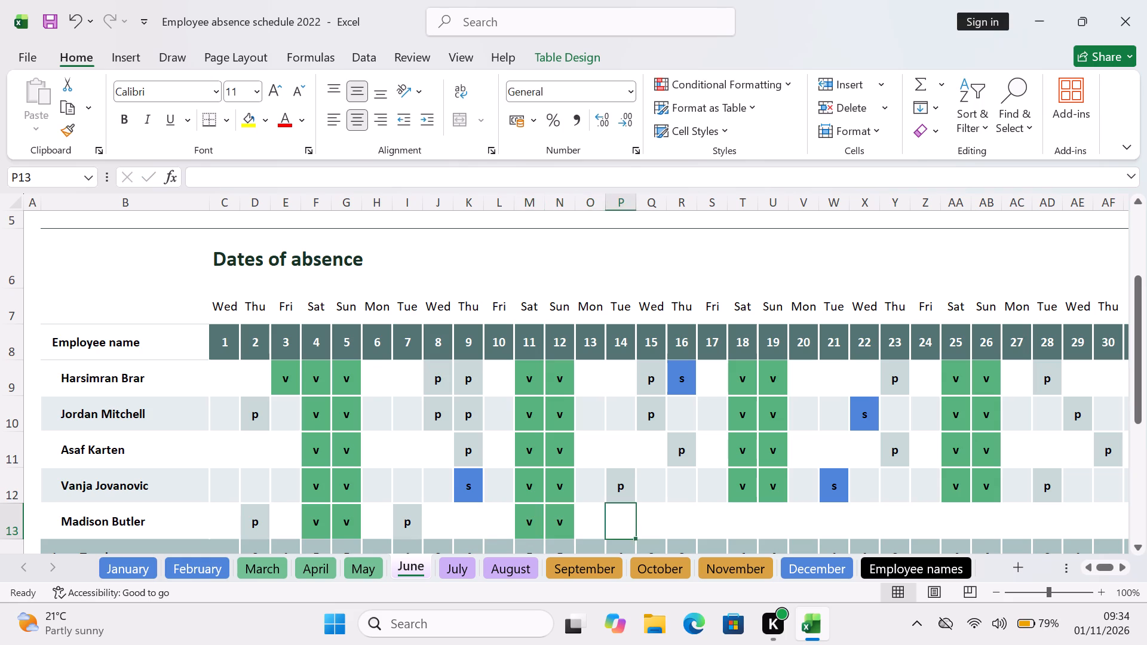
{"action": "key", "text": "Right"}
{"action": "key", "text": "Right"}
{"action": "key", "text": "p"}
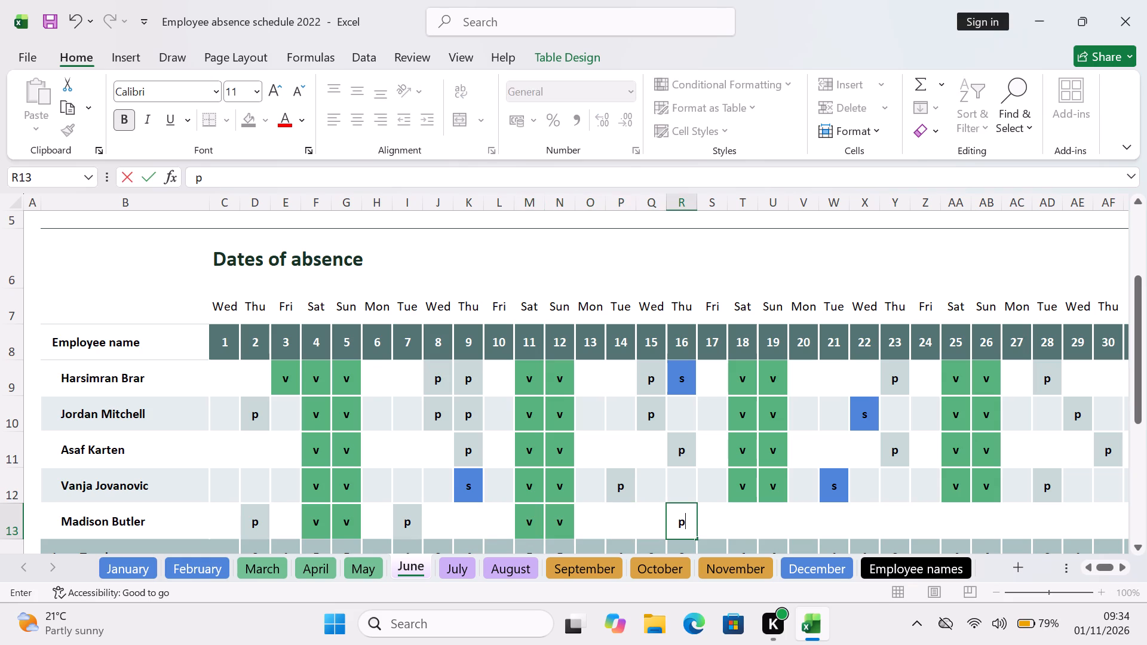
{"action": "key", "text": "Right"}
{"action": "key", "text": "Right"}
{"action": "key", "text": "Right"}
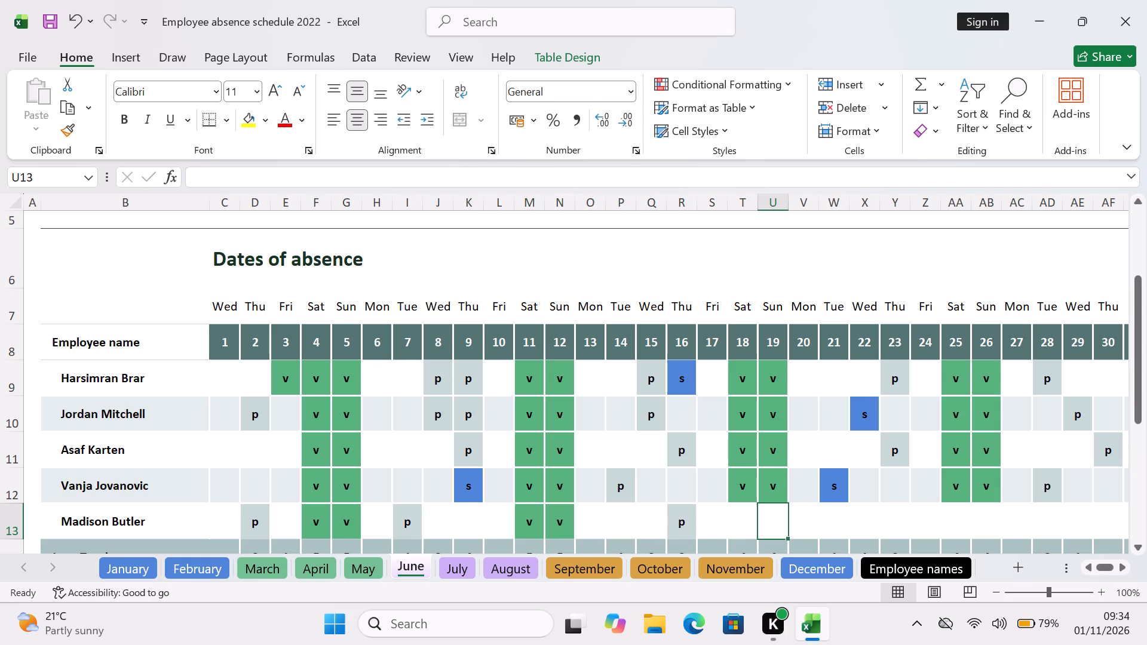
{"action": "key", "text": "v"}
{"action": "key", "text": "Left"}
{"action": "key", "text": "v"}
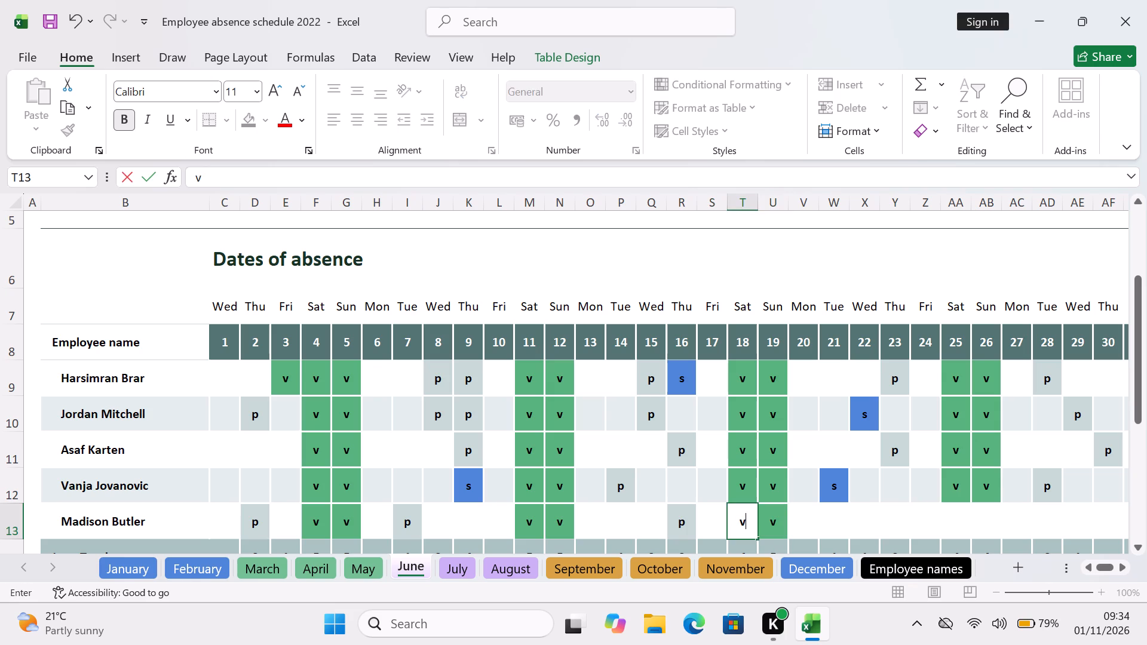
{"action": "key", "text": "Right"}
In row 13, enter s for June 23 and v for June 25 and 26.
{"action": "key", "text": "Right"}
{"action": "key", "text": "Right"}
{"action": "key", "text": "Right"}
{"action": "key", "text": "Right"}
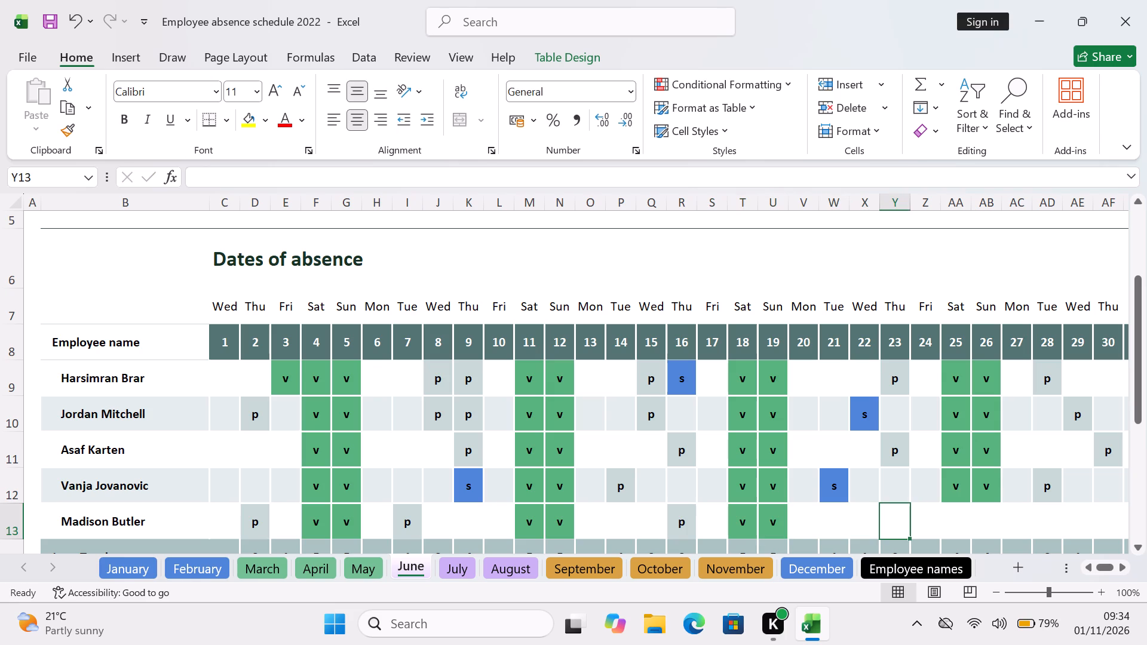
{"action": "key", "text": "s"}
{"action": "key", "text": "Right"}
{"action": "key", "text": "Right"}
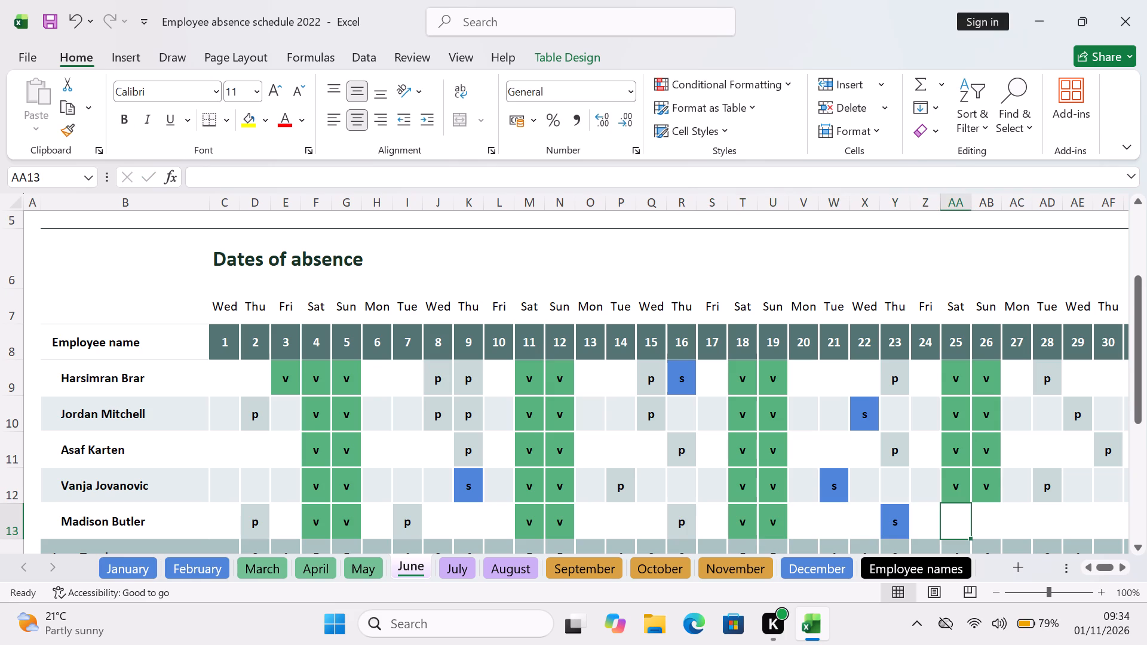
{"action": "key", "text": "v"}
{"action": "key", "text": "Down"}
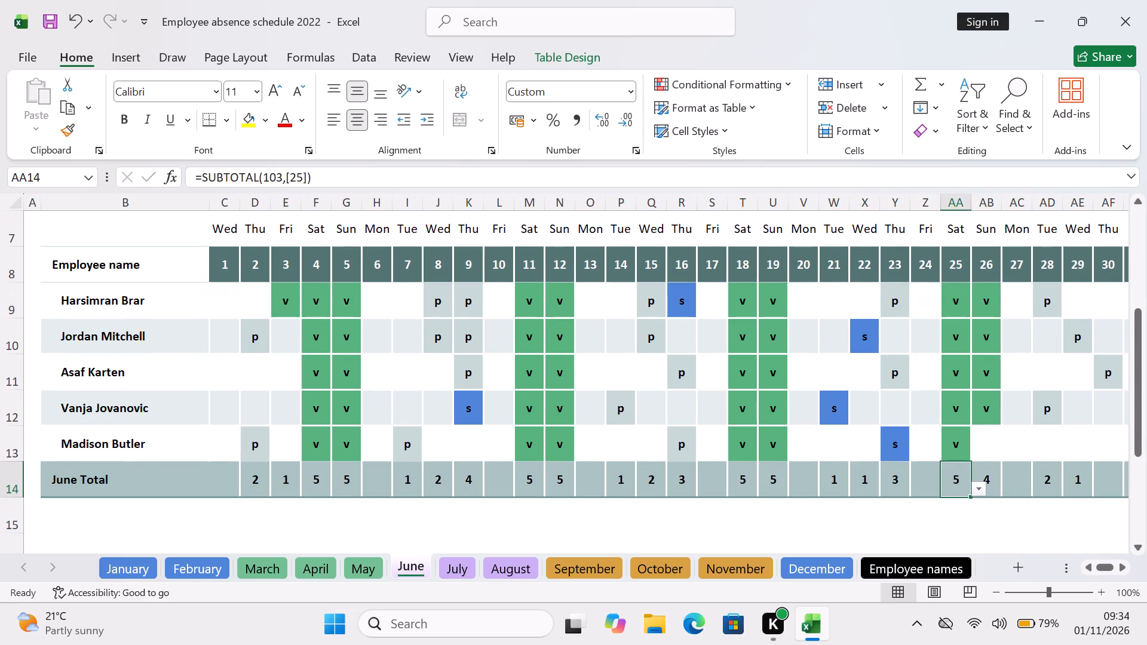
{"action": "key", "text": "Up"}
{"action": "key", "text": "Right"}
{"action": "key", "text": "v"}
{"action": "key", "text": "Right"}
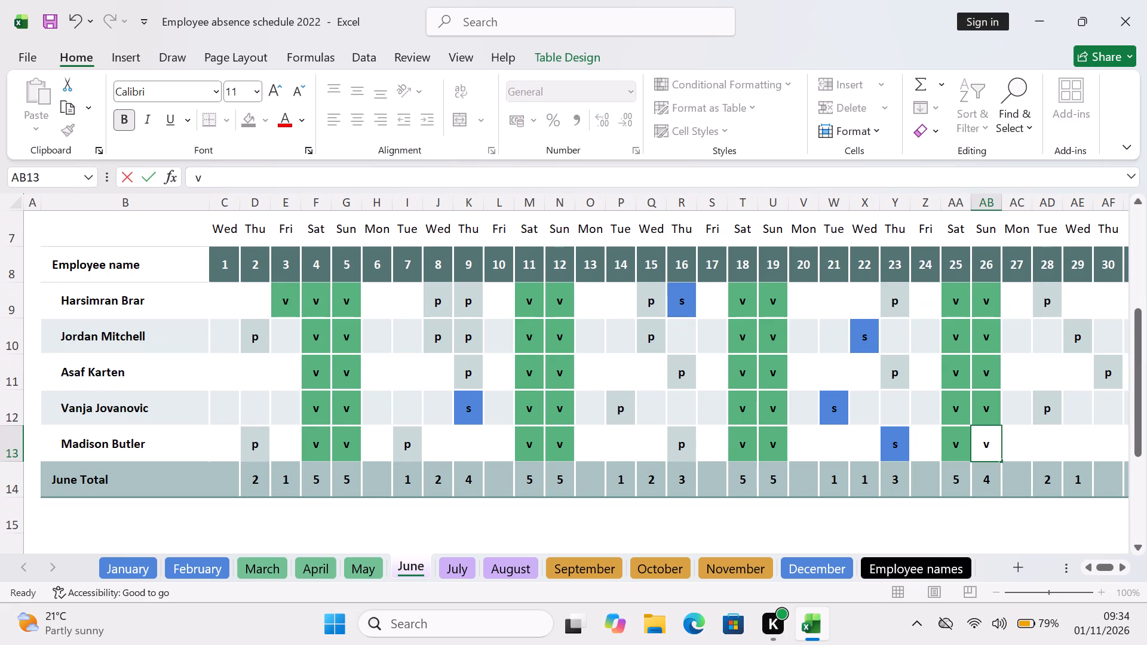
In row 13, enter p for June 29.
{"action": "key", "text": "Right"}
{"action": "key", "text": "Right"}
{"action": "key", "text": "p"}
{"action": "key", "text": "Right"}
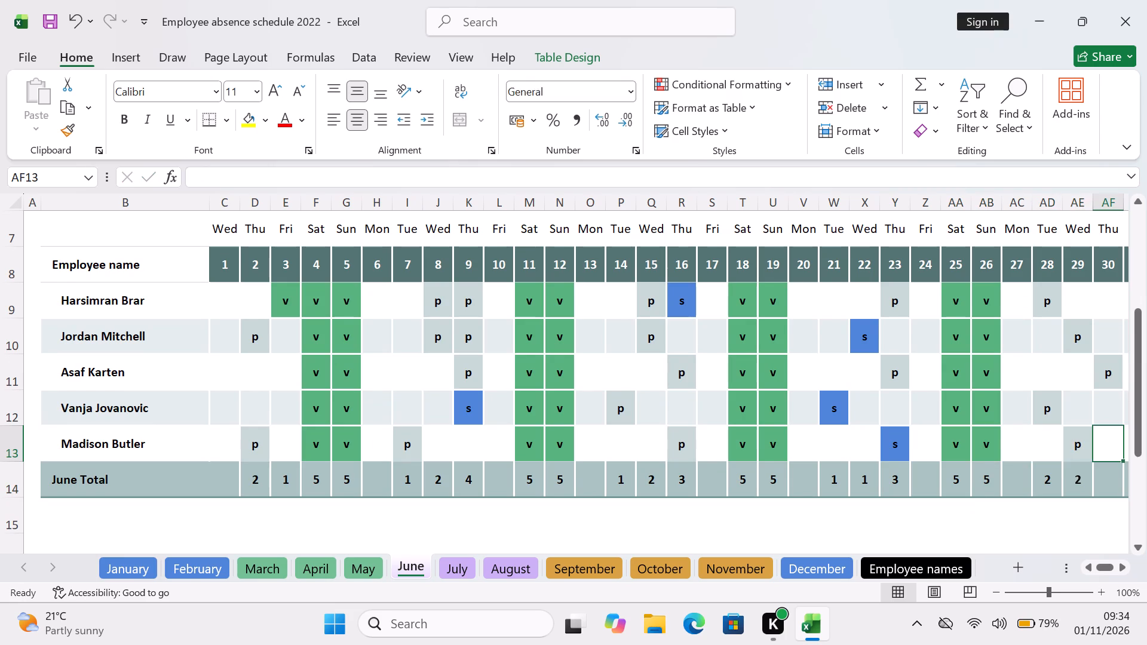
In the June Total row, set the total function for June 30 (cell AF14) to Count.
{"action": "key", "text": "Down"}
{"action": "key", "text": "Right"}
{"action": "key", "text": "Left"}
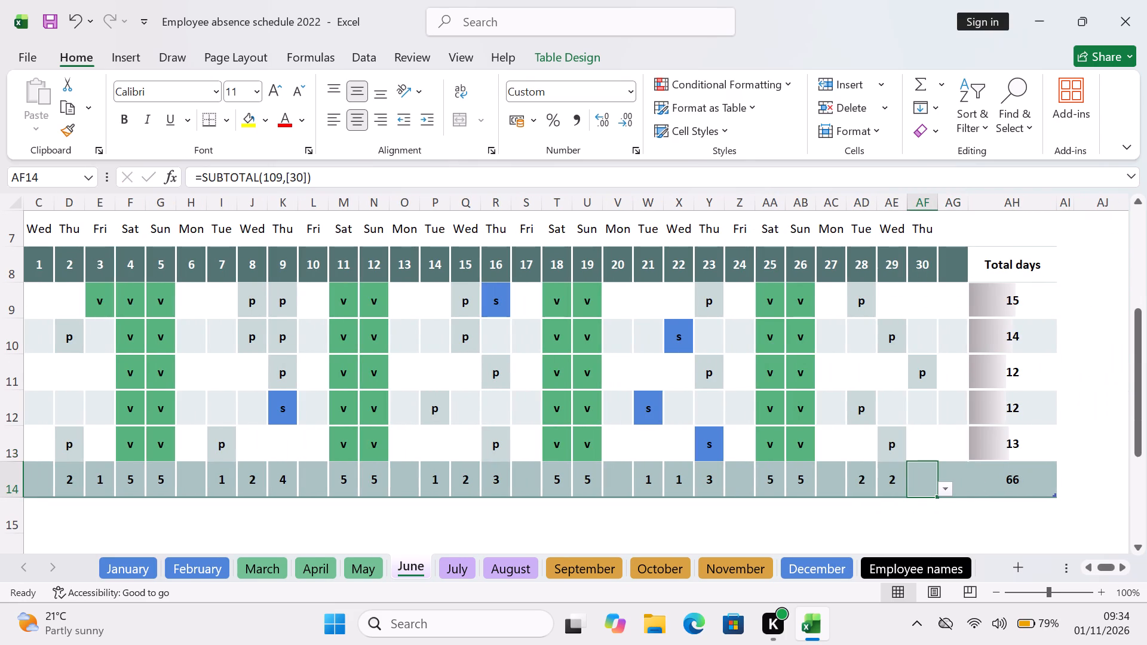
{"action": "left_click", "coordinate": [943, 489]}
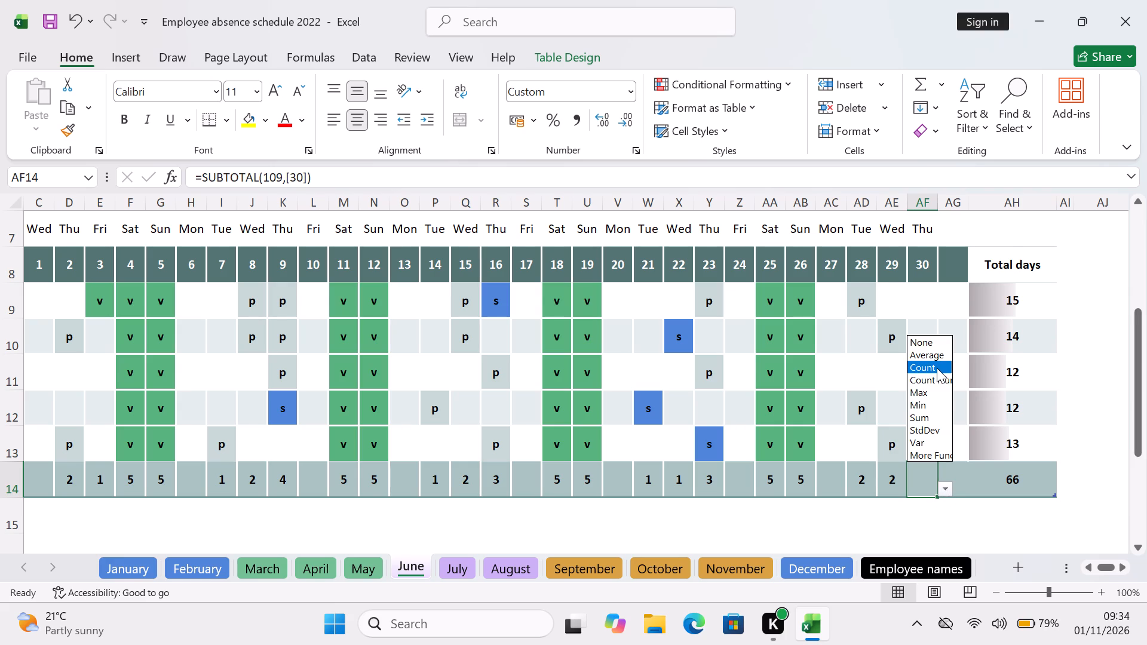
{"action": "left_click", "coordinate": [937, 368]}
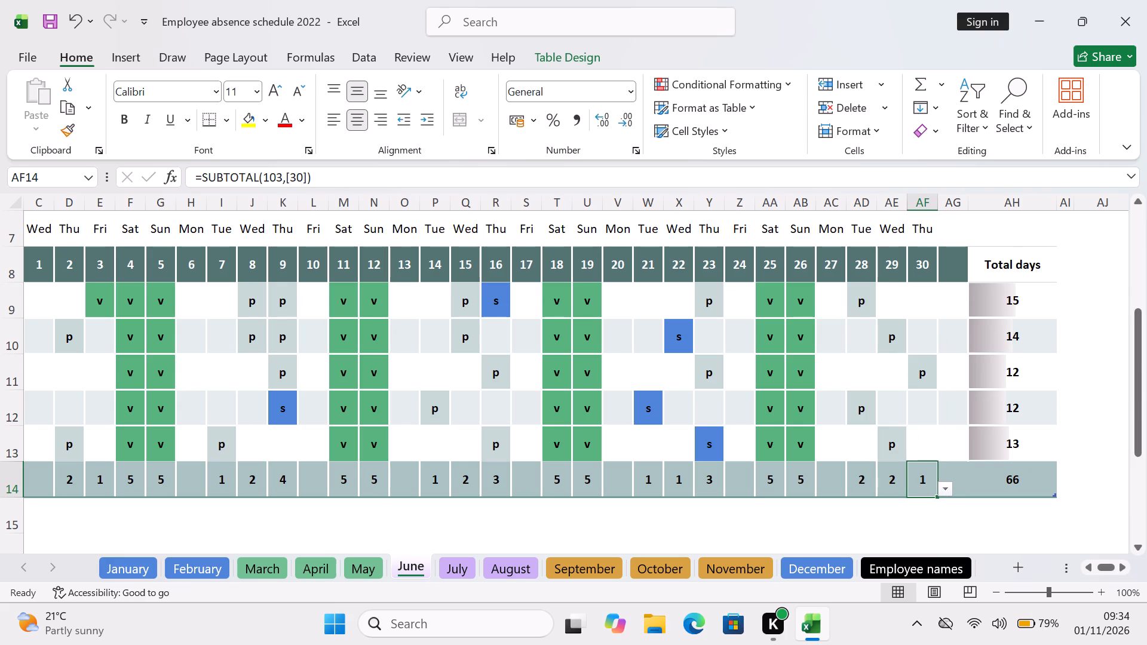
In the June Total row, choose Count as the total function for June 24 (cell Z14).
{"action": "left_click", "coordinate": [743, 474]}
{"action": "left_click", "coordinate": [762, 489]}
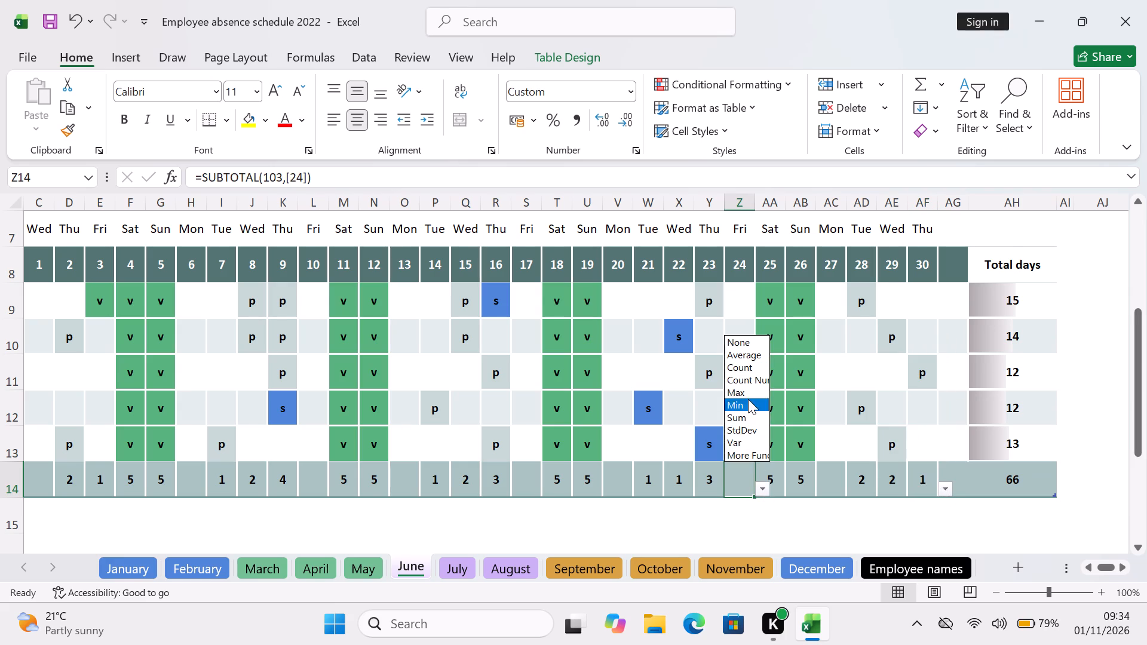
{"action": "left_click", "coordinate": [738, 366]}
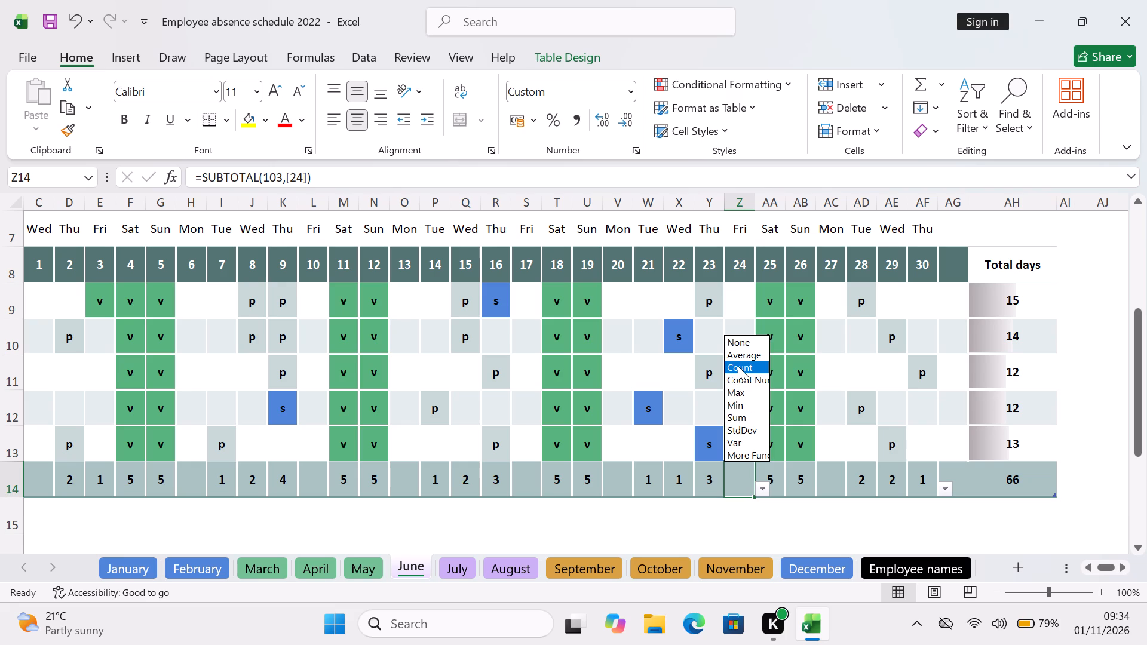
In the June Total row, set the total function to Count for June 20 (cell V14) and June 13 (cell O14).
{"action": "left_click", "coordinate": [617, 466]}
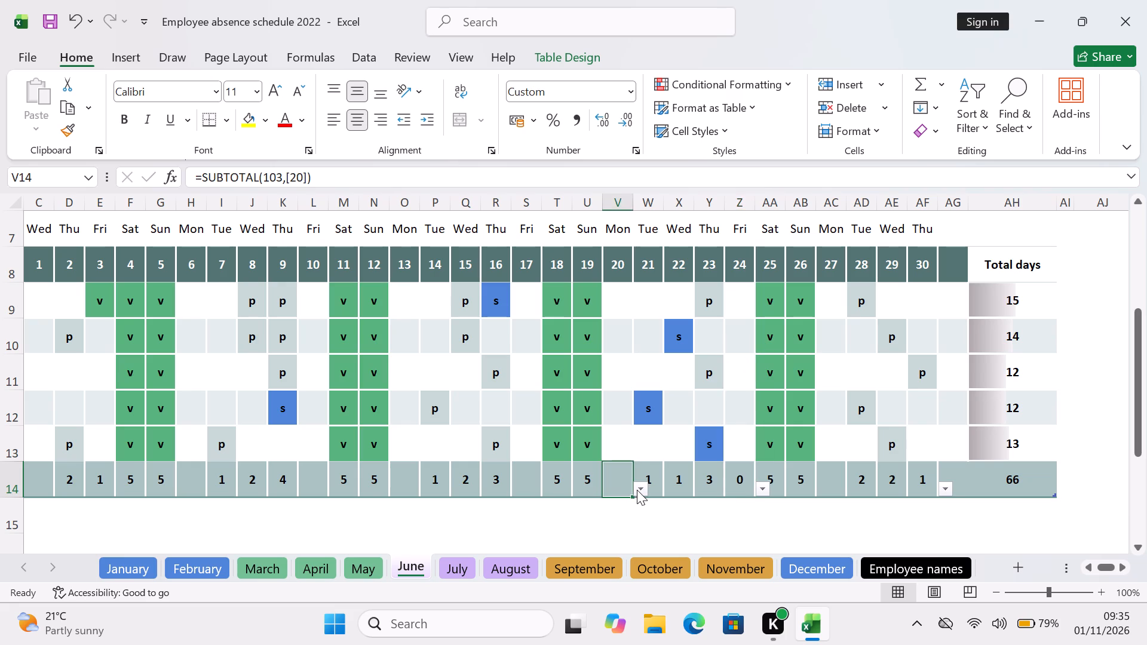
{"action": "left_click", "coordinate": [637, 490]}
{"action": "left_click", "coordinate": [617, 371]}
{"action": "left_click", "coordinate": [406, 478]}
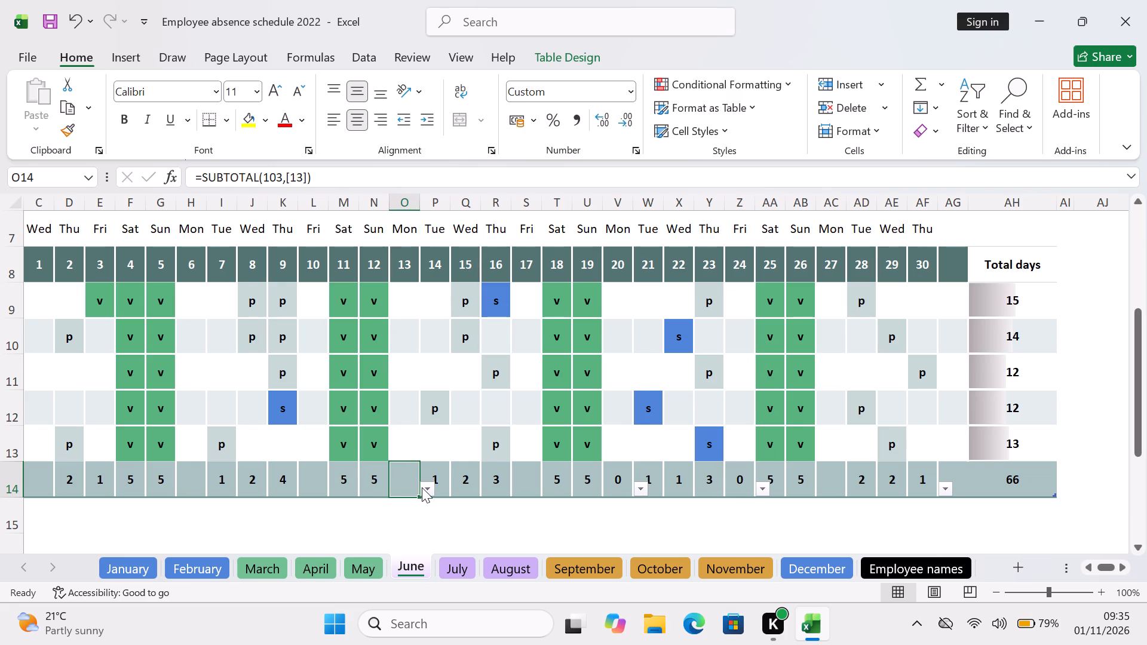
{"action": "left_click", "coordinate": [422, 487]}
{"action": "left_click", "coordinate": [411, 367]}
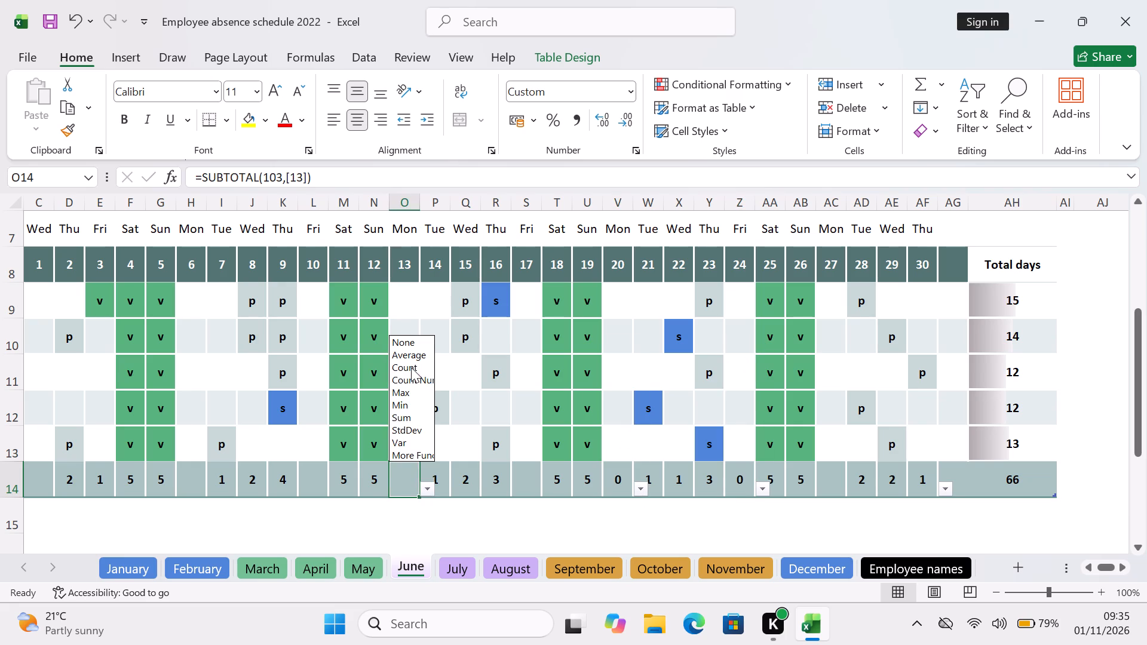
In the June Total row, set the total function to Count for June 10 (cell L14) and June 6 (cell H14).
{"action": "left_click", "coordinate": [314, 487]}
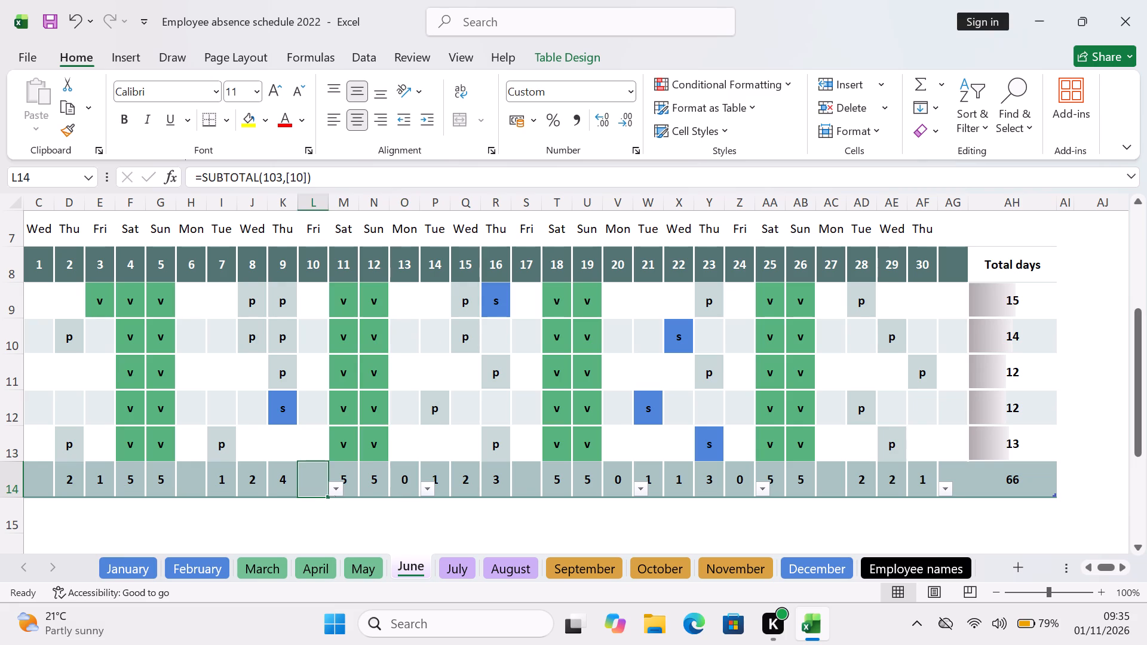
{"action": "left_click", "coordinate": [331, 489]}
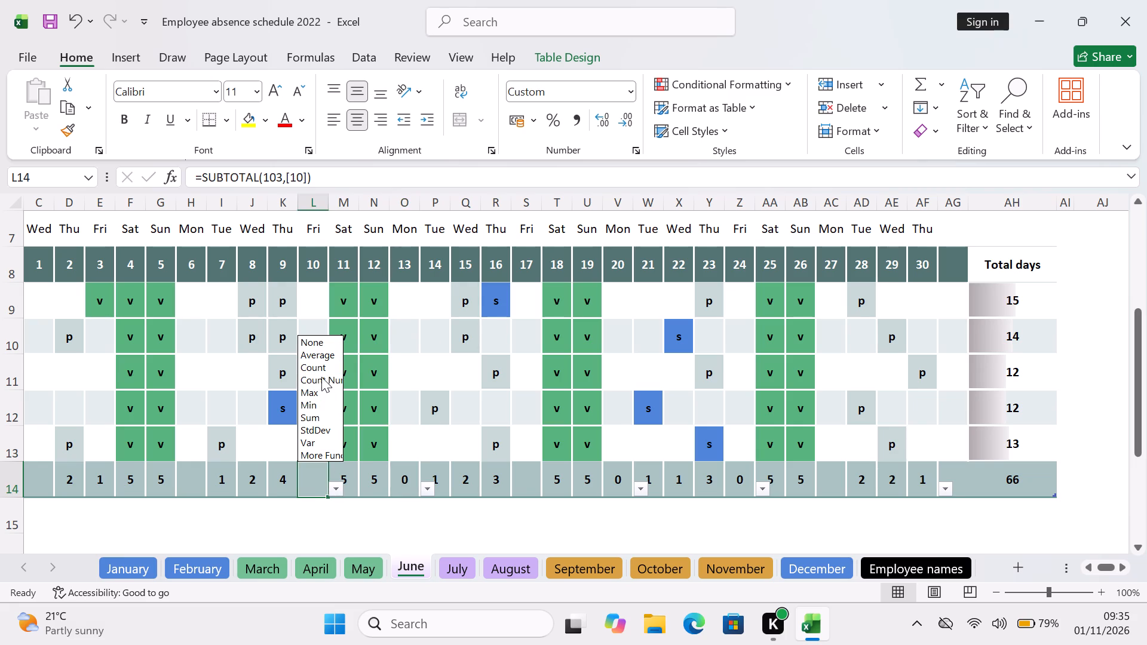
{"action": "left_click", "coordinate": [321, 368]}
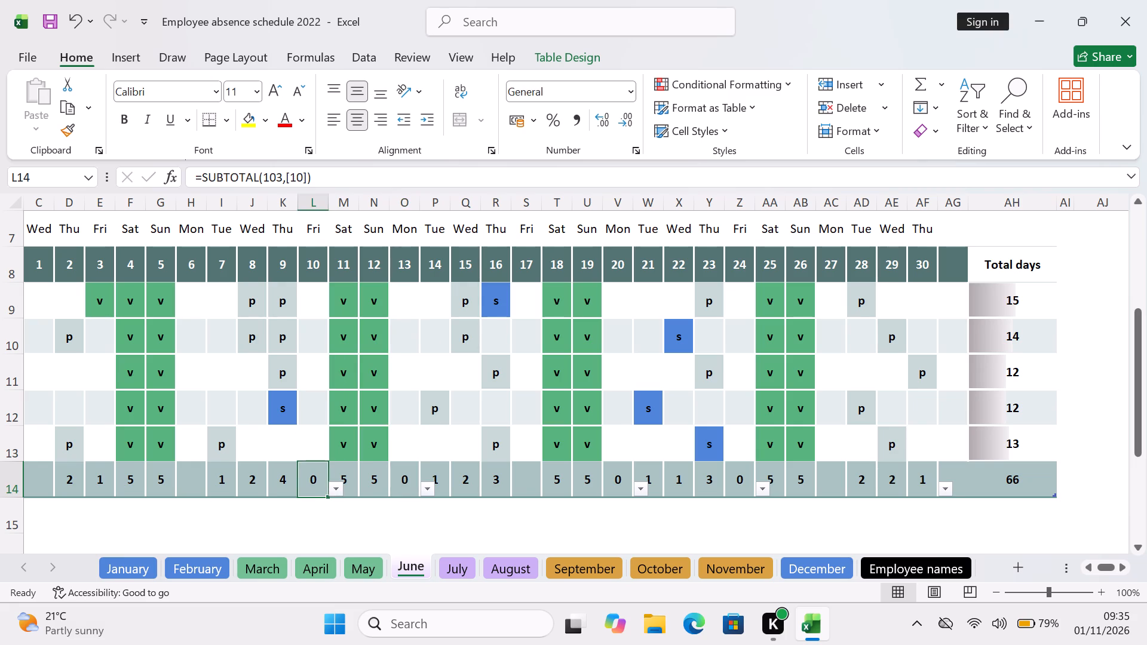
{"action": "left_click", "coordinate": [197, 475]}
{"action": "left_click", "coordinate": [213, 486]}
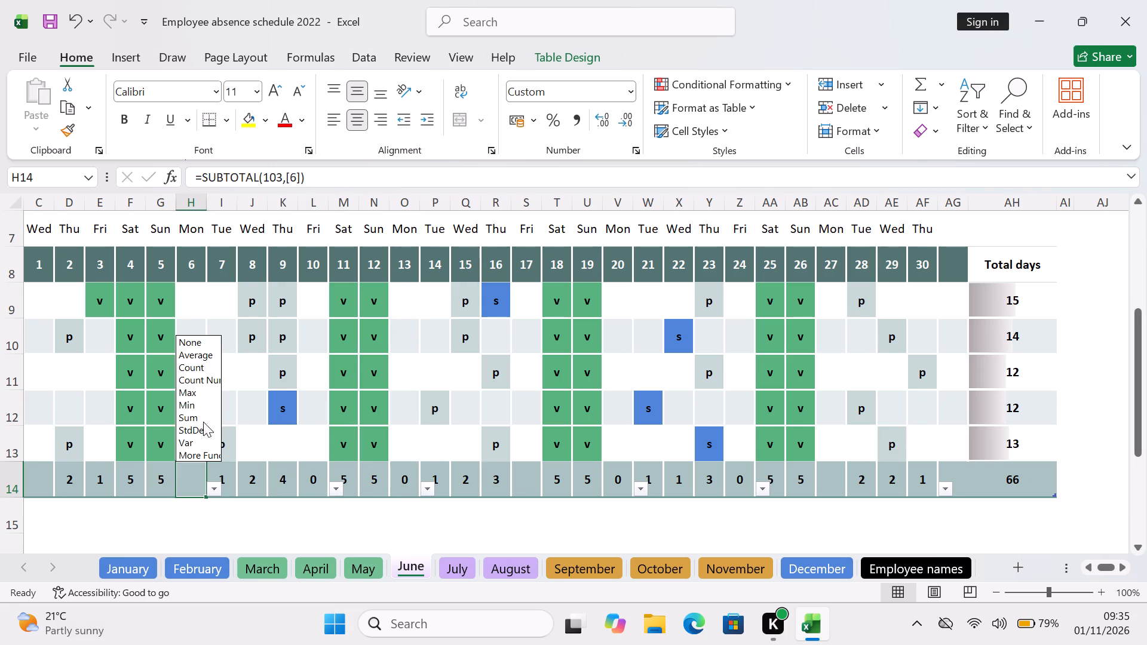
{"action": "left_click", "coordinate": [194, 370]}
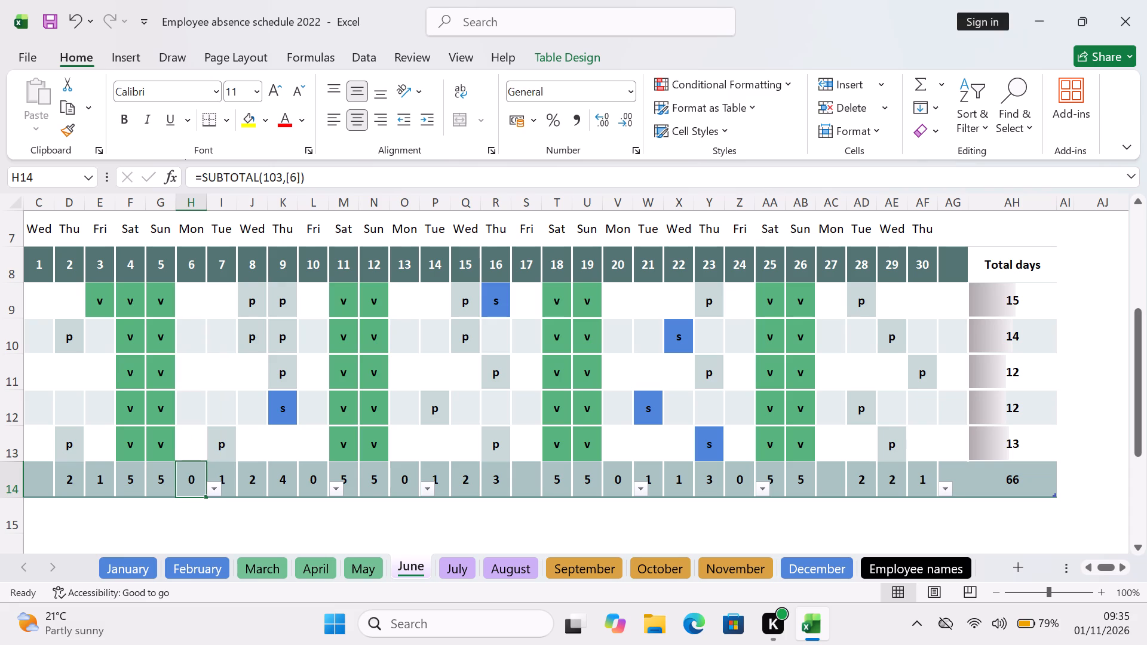
In the June Total row, choose Count as the total function for June 1 (cell C14).
{"action": "key", "text": "Left"}
{"action": "key", "text": "Left"}
{"action": "key", "text": "Left"}
{"action": "key", "text": "Left"}
{"action": "key", "text": "Left"}
{"action": "key", "text": "Left"}
{"action": "key", "text": "Left"}
{"action": "key", "text": "Left"}
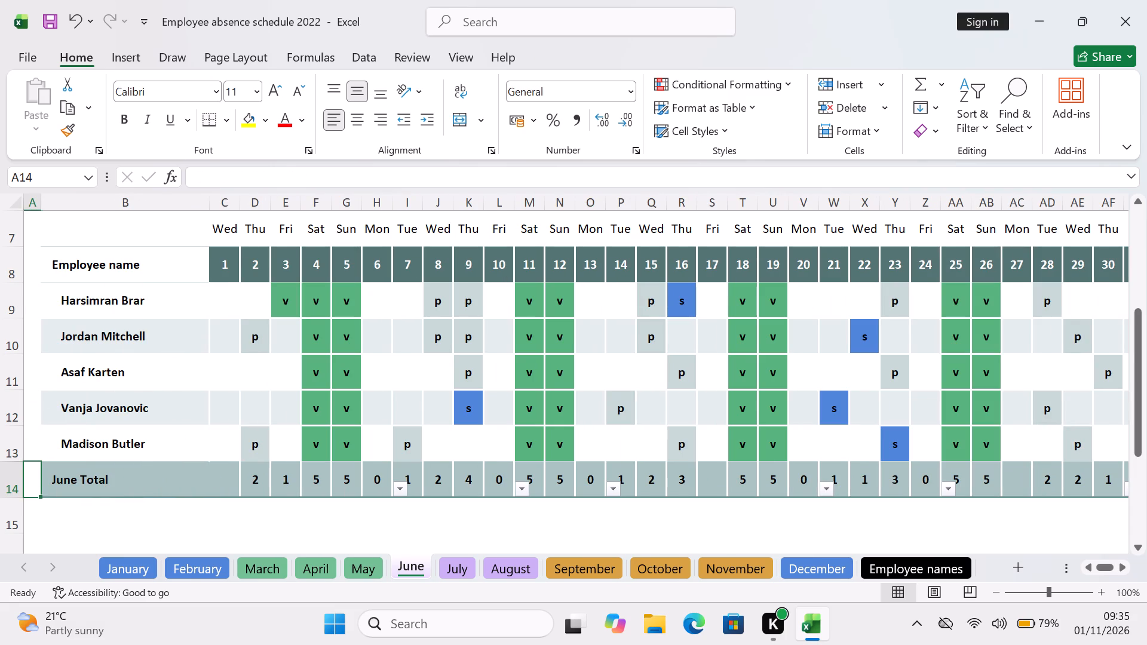
{"action": "left_click", "coordinate": [222, 480]}
{"action": "left_click", "coordinate": [246, 487]}
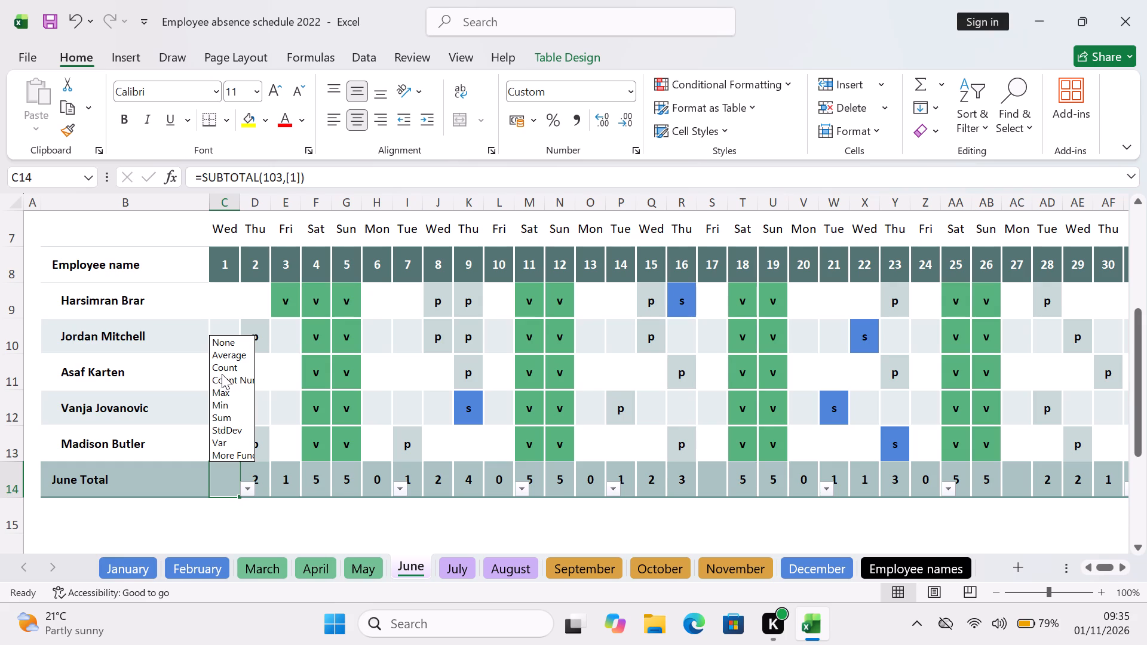
{"action": "left_click", "coordinate": [229, 363]}
In the June Total row, set the total function for June 17 (cell S14) to Count.
{"action": "key", "text": "Right"}
{"action": "key", "text": "Right"}
{"action": "key", "text": "Right"}
{"action": "key", "text": "Right"}
{"action": "key", "text": "Right"}
{"action": "key", "text": "Right"}
{"action": "key", "text": "Right"}
{"action": "key", "text": "Right"}
{"action": "key", "text": "Right"}
{"action": "key", "text": "Right"}
{"action": "key", "text": "Right"}
{"action": "key", "text": "Right"}
{"action": "key", "text": "Right"}
{"action": "key", "text": "Right"}
{"action": "key", "text": "Right"}
{"action": "key", "text": "Right"}
{"action": "key", "text": "Right"}
{"action": "key", "text": "Right"}
{"action": "key", "text": "Right"}
{"action": "key", "text": "Right"}
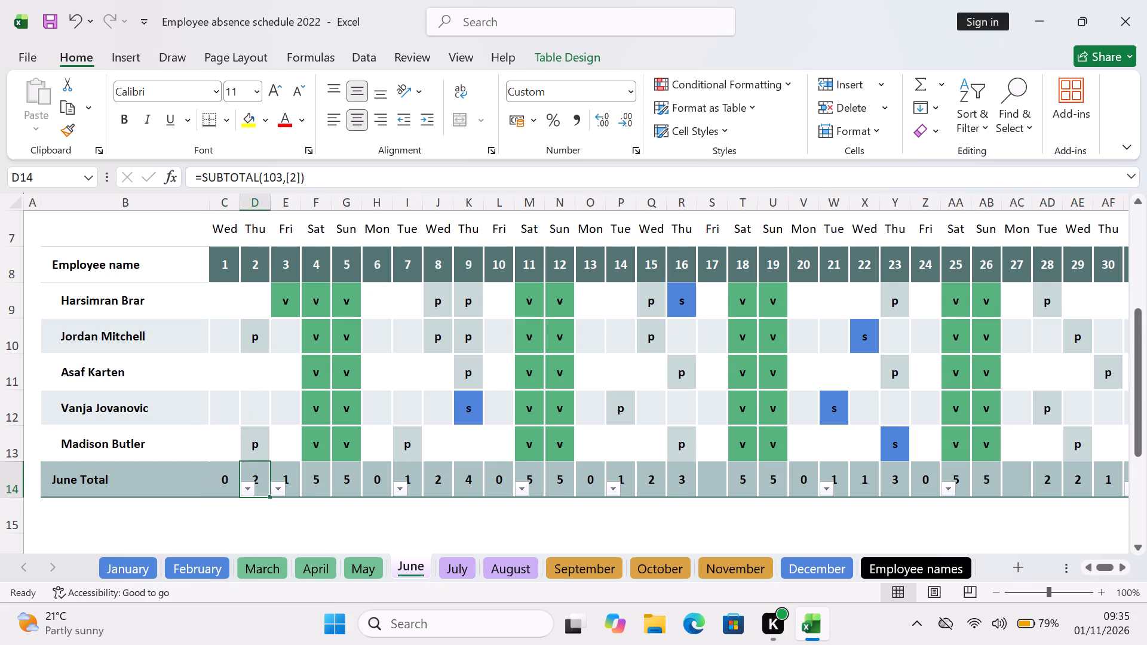
{"action": "key", "text": "Left"}
{"action": "key", "text": "Left"}
{"action": "key", "text": "Left"}
{"action": "key", "text": "Left"}
{"action": "key", "text": "Left"}
{"action": "key", "text": "Left"}
{"action": "key", "text": "Left"}
{"action": "key", "text": "Left"}
{"action": "key", "text": "Left"}
{"action": "key", "text": "Left"}
{"action": "key", "text": "Left"}
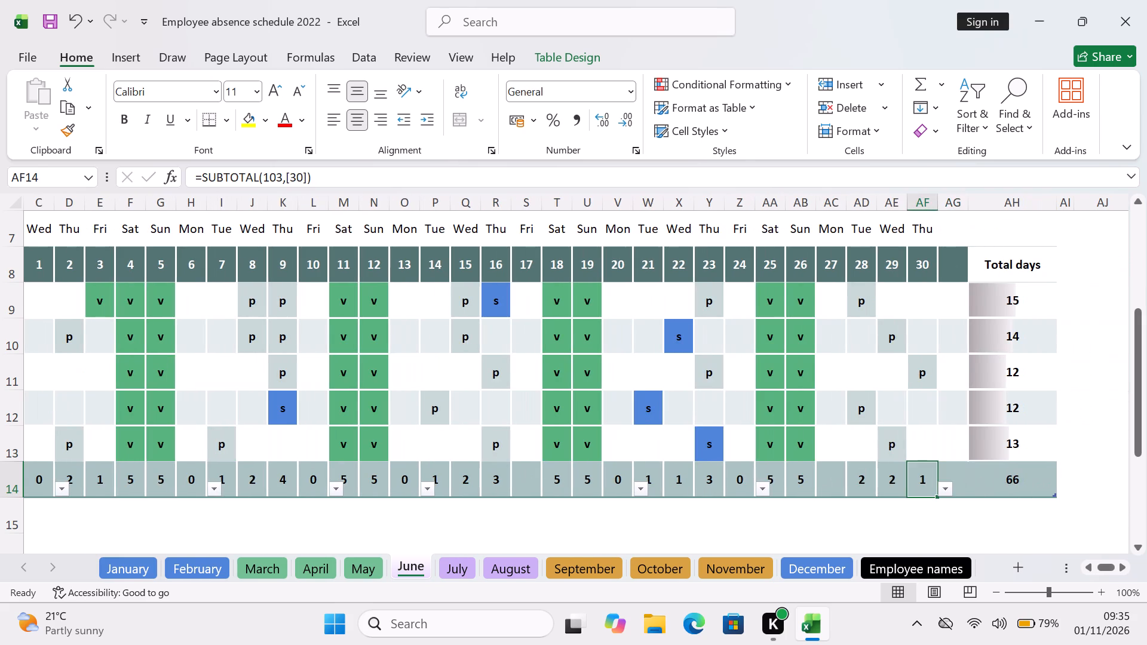
{"action": "key", "text": "Left"}
{"action": "key", "text": "Left"}
{"action": "key", "text": "Left"}
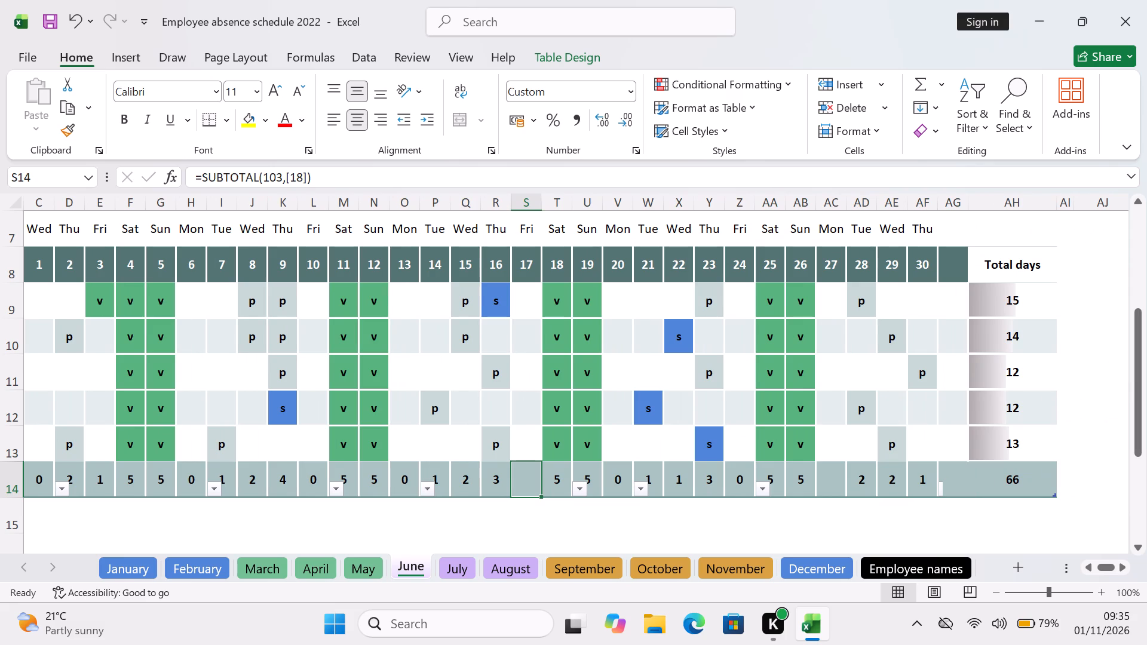
{"action": "left_click", "coordinate": [549, 488]}
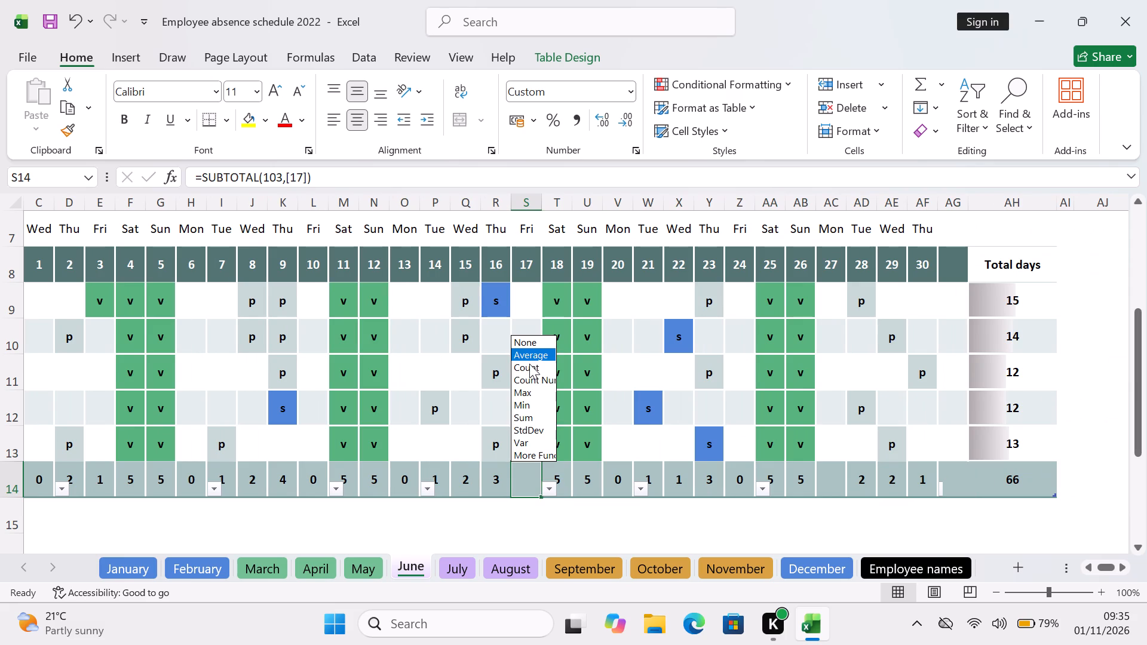
{"action": "left_click", "coordinate": [529, 365]}
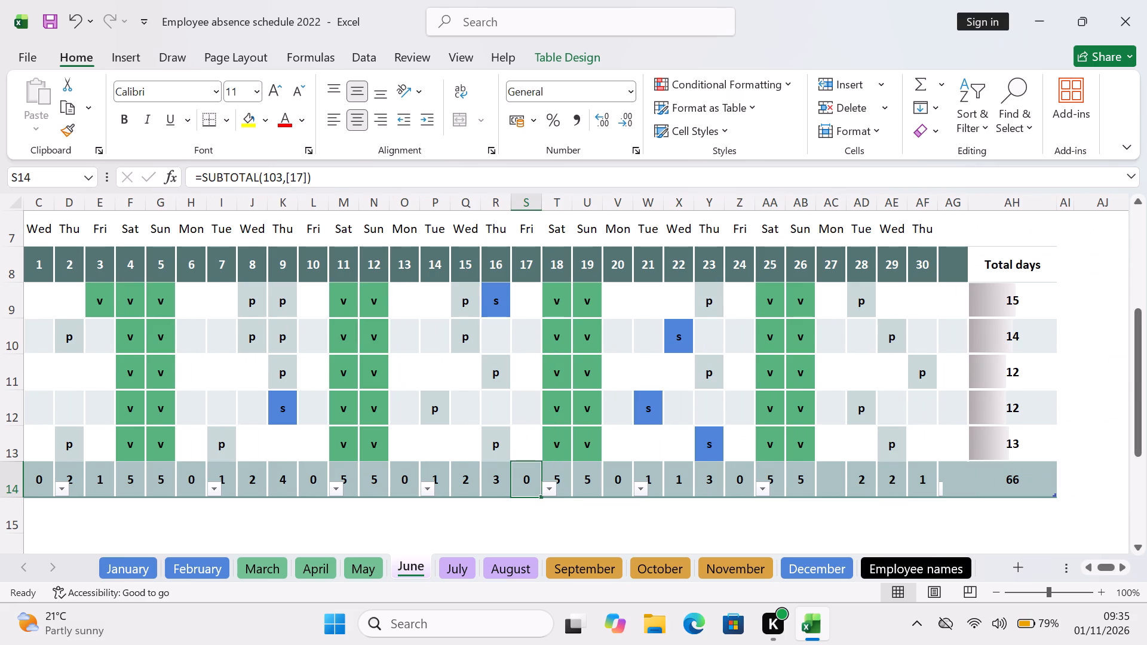
In the June Total row, choose Count as the total function for June 27 (cell AC14).
{"action": "key", "text": "Right"}
{"action": "key", "text": "Right"}
{"action": "key", "text": "Right"}
{"action": "key", "text": "Right"}
{"action": "key", "text": "Right"}
{"action": "key", "text": "Right"}
{"action": "key", "text": "Right"}
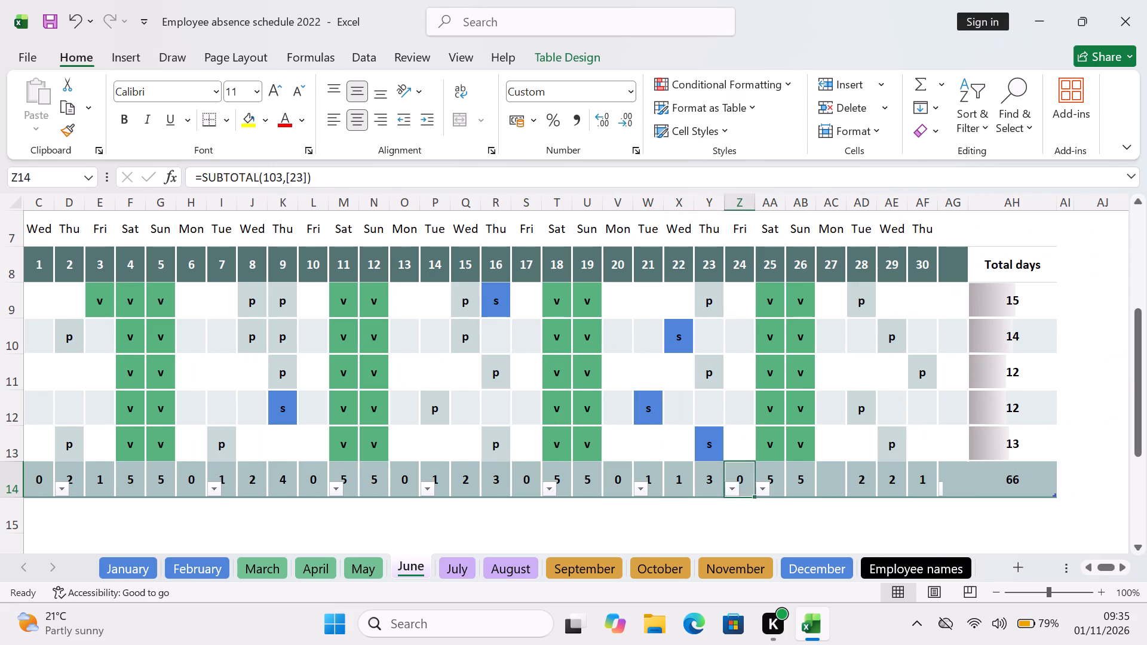
{"action": "key", "text": "Right"}
{"action": "key", "text": "Right"}
{"action": "key", "text": "Right"}
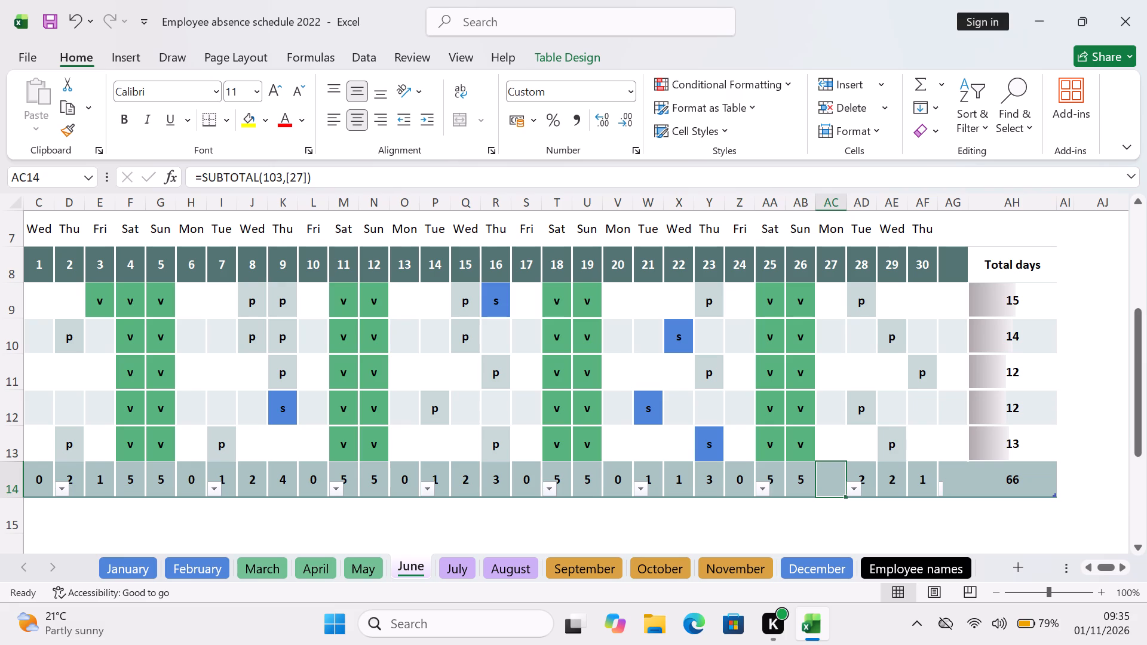
{"action": "left_click", "coordinate": [855, 493]}
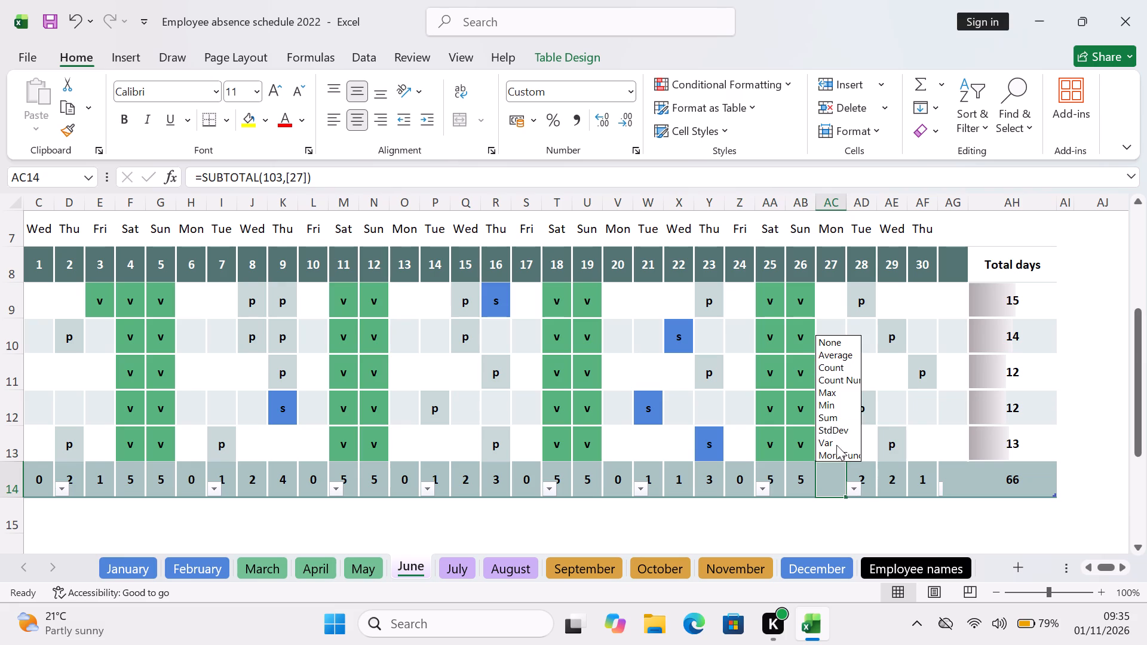
{"action": "left_click", "coordinate": [839, 366]}
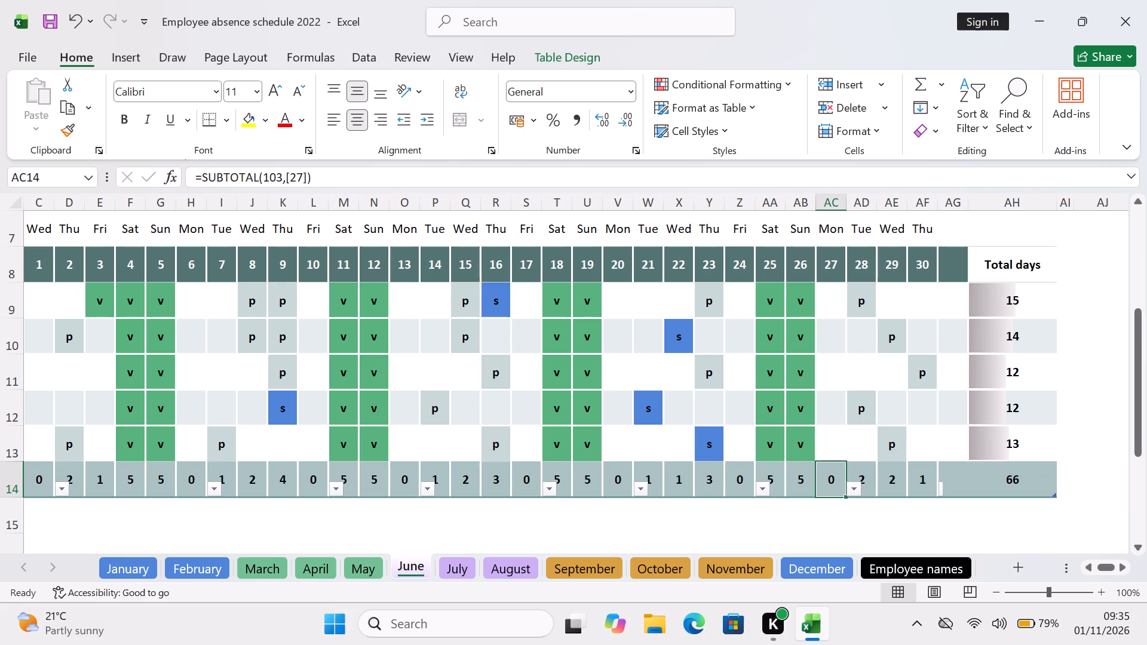
Apply Data Bars conditional formatting from Quick Analysis to the employees' Total days values (cells AH9 to AH13).
{"action": "left_click_drag", "start_coordinate": [982, 293], "coordinate": [1032, 381]}
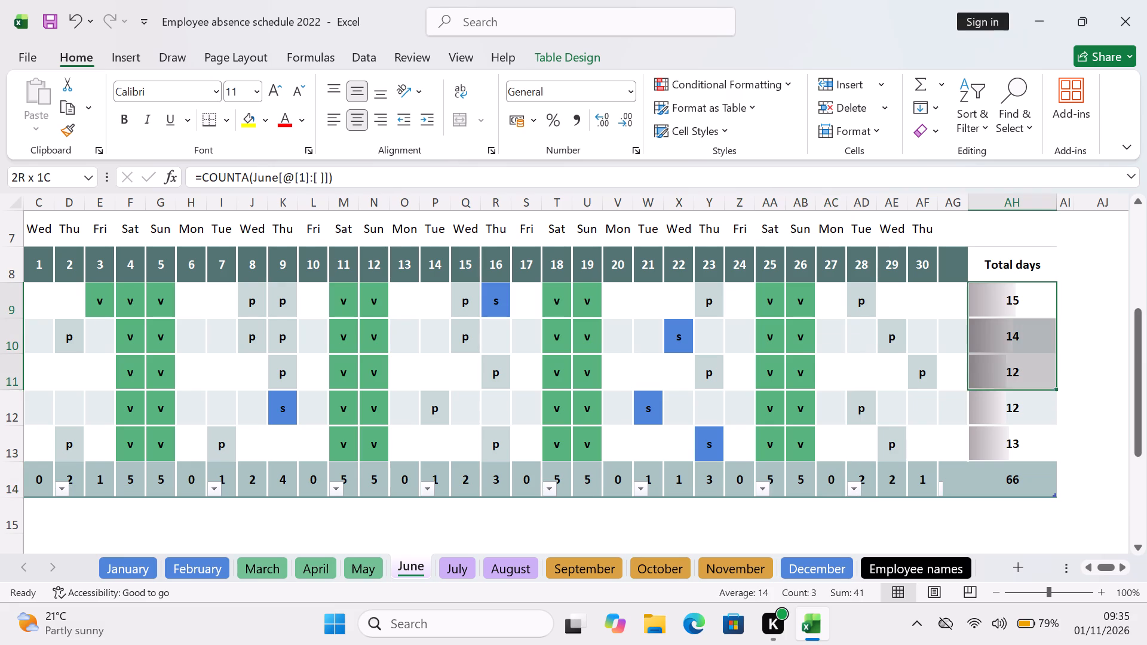
{"action": "left_click_drag", "start_coordinate": [1032, 381], "coordinate": [1031, 435]}
{"action": "right_click", "coordinate": [1031, 435]}
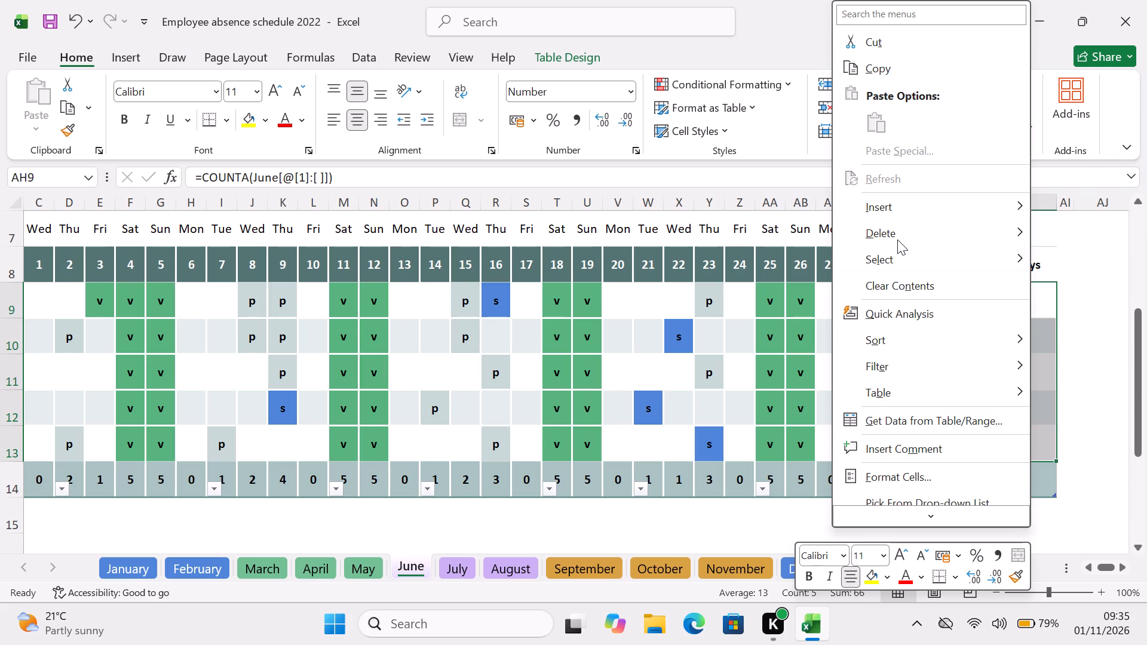
{"action": "left_click", "coordinate": [897, 306]}
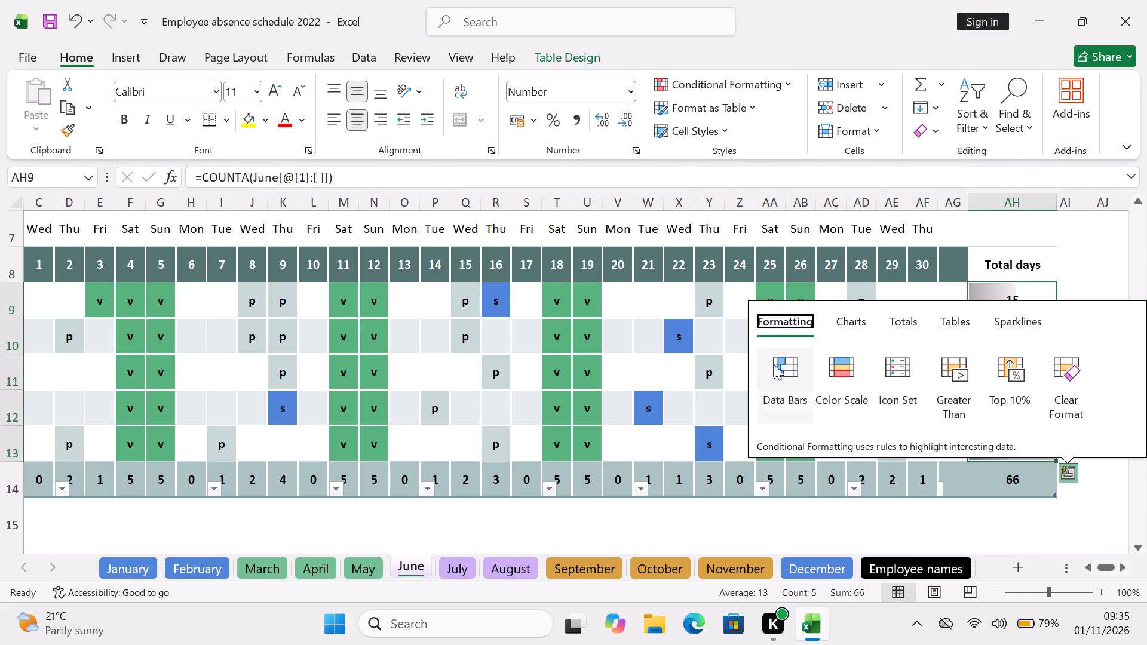
{"action": "left_click", "coordinate": [774, 367]}
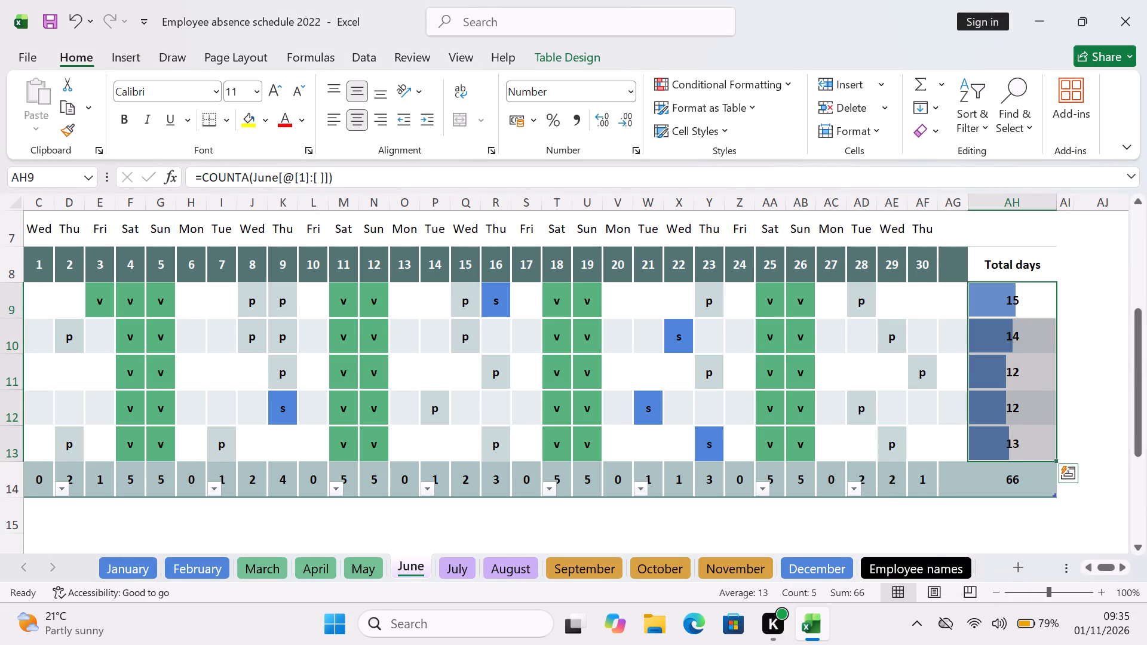
Look over the June sheet, checking the absence codes, the June Total row, the Total days column and the legend.
{"action": "left_click", "coordinate": [971, 525]}
{"action": "key", "text": "Left"}
{"action": "key", "text": "Left"}
{"action": "key", "text": "Left"}
{"action": "key", "text": "Left"}
{"action": "key", "text": "Left"}
{"action": "key", "text": "Left"}
{"action": "key", "text": "Left"}
{"action": "key", "text": "Left"}
{"action": "key", "text": "Left"}
{"action": "key", "text": "Left"}
{"action": "key", "text": "Left"}
{"action": "key", "text": "Left"}
{"action": "key", "text": "Left"}
{"action": "key", "text": "Left"}
{"action": "key", "text": "Left"}
{"action": "key", "text": "Left"}
{"action": "key", "text": "Left"}
{"action": "key", "text": "Left"}
{"action": "key", "text": "Left"}
{"action": "key", "text": "Left"}
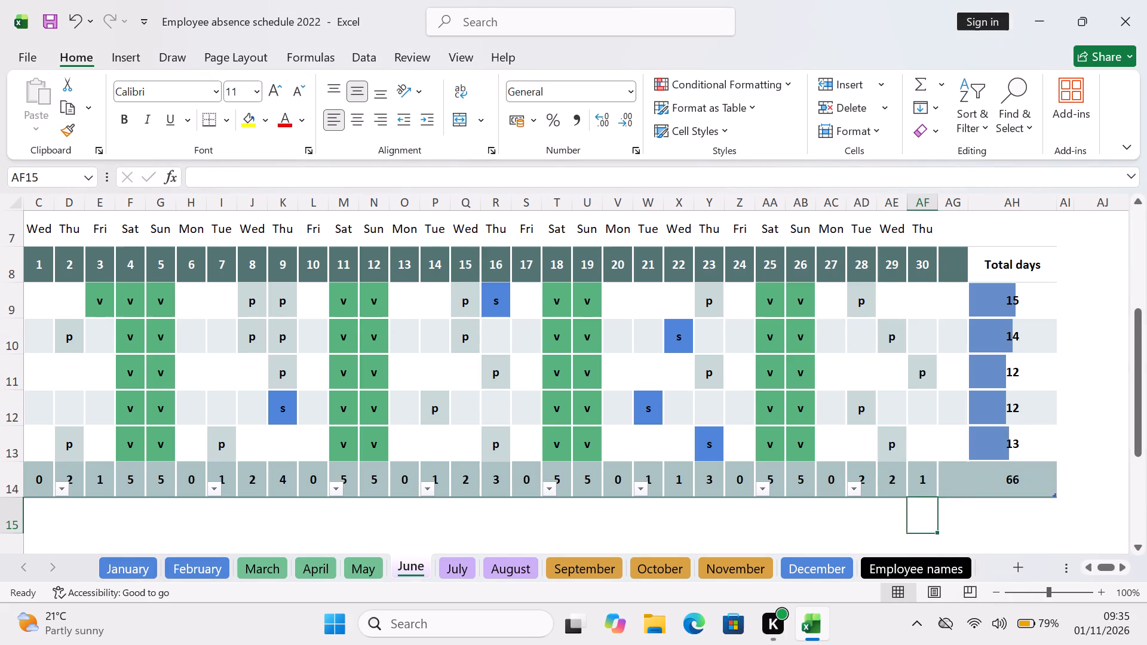
{"action": "key", "text": "Right"}
{"action": "key", "text": "Right"}
{"action": "key", "text": "Right"}
{"action": "key", "text": "Right"}
{"action": "key", "text": "Right"}
{"action": "key", "text": "Right"}
{"action": "key", "text": "Right"}
{"action": "key", "text": "Right"}
{"action": "key", "text": "Right"}
{"action": "key", "text": "Right"}
{"action": "key", "text": "Right"}
{"action": "key", "text": "Right"}
{"action": "key", "text": "Right"}
{"action": "key", "text": "Right"}
{"action": "key", "text": "Right"}
{"action": "key", "text": "Right"}
{"action": "key", "text": "Right"}
{"action": "key", "text": "Right"}
{"action": "key", "text": "Right"}
{"action": "key", "text": "Right"}
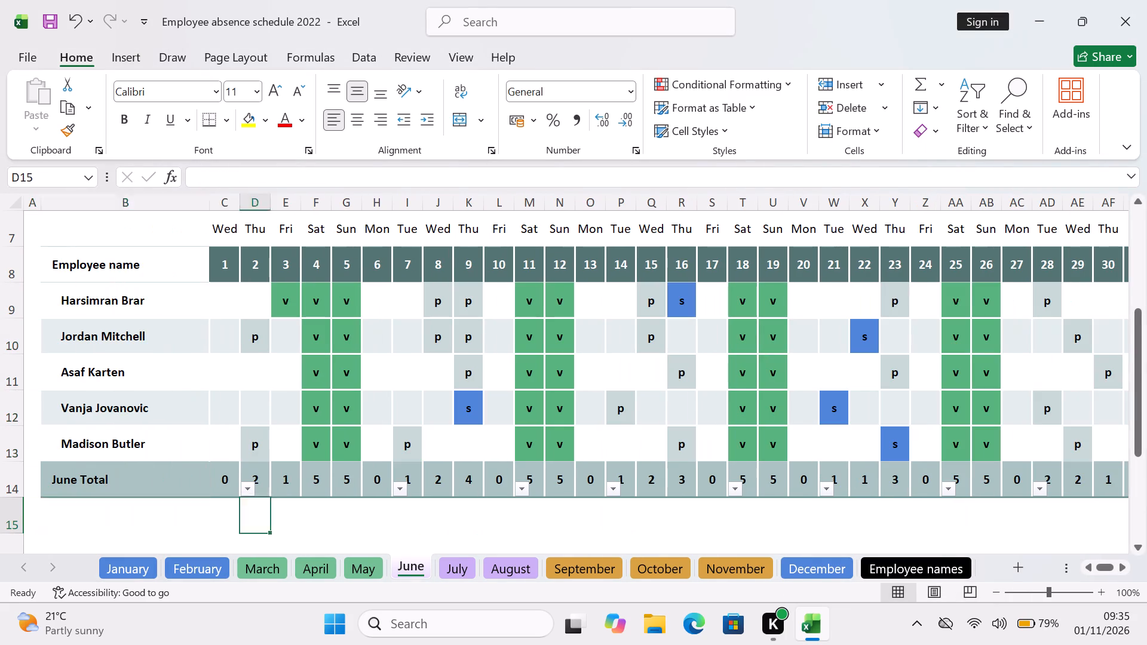
{"action": "key", "text": "Up"}
{"action": "key", "text": "Up"}
{"action": "key", "text": "Up"}
{"action": "key", "text": "Up"}
{"action": "key", "text": "Up"}
{"action": "key", "text": "Up"}
{"action": "key", "text": "Up"}
{"action": "key", "text": "Up"}
{"action": "key", "text": "Up"}
{"action": "key", "text": "Up"}
{"action": "key", "text": "Up"}
{"action": "key", "text": "Up"}
{"action": "key", "text": "Up"}
{"action": "key", "text": "Up"}
{"action": "key", "text": "Up"}
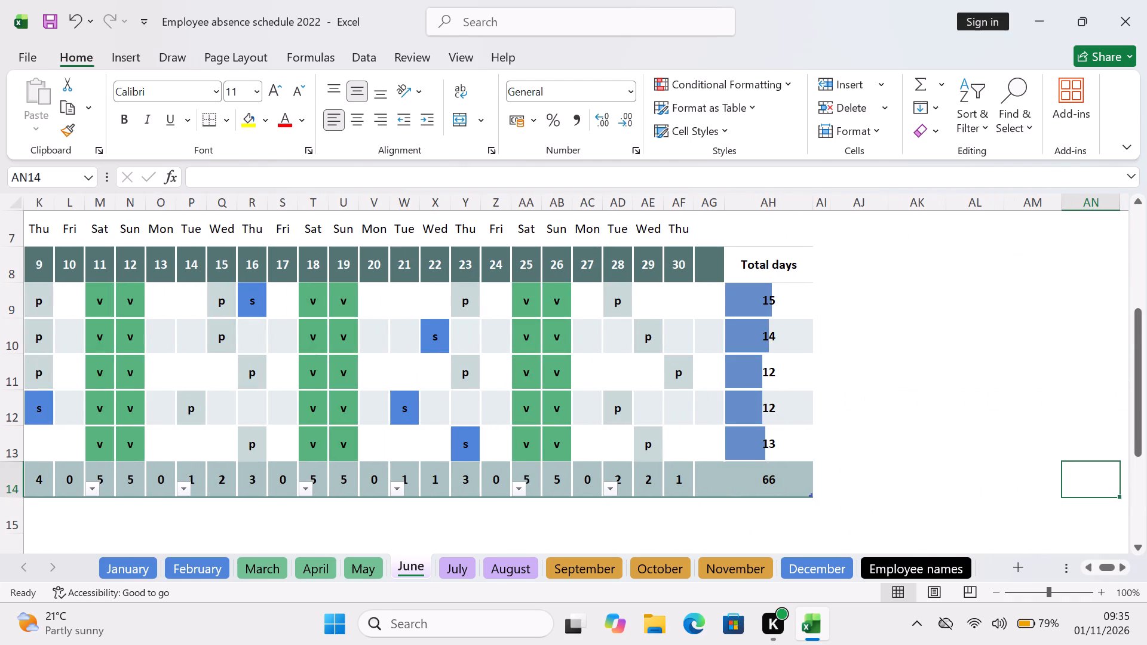
{"action": "key", "text": "Left"}
{"action": "key", "text": "Left"}
{"action": "key", "text": "Left"}
{"action": "key", "text": "Left"}
{"action": "key", "text": "Left"}
{"action": "key", "text": "Left"}
{"action": "key", "text": "Left"}
{"action": "key", "text": "Left"}
{"action": "key", "text": "Left"}
{"action": "key", "text": "Left"}
{"action": "key", "text": "Left"}
{"action": "key", "text": "Left"}
{"action": "key", "text": "Left"}
{"action": "key", "text": "Left"}
{"action": "key", "text": "Left"}
{"action": "key", "text": "Left"}
{"action": "key", "text": "Down"}
{"action": "key", "text": "Down"}
{"action": "key", "text": "Down"}
{"action": "key", "text": "Down"}
{"action": "key", "text": "Down"}
{"action": "key", "text": "Down"}
{"action": "key", "text": "Down"}
{"action": "key", "text": "Down"}
{"action": "key", "text": "Down"}
{"action": "key", "text": "Down"}
{"action": "key", "text": "Down"}
{"action": "key", "text": "Down"}
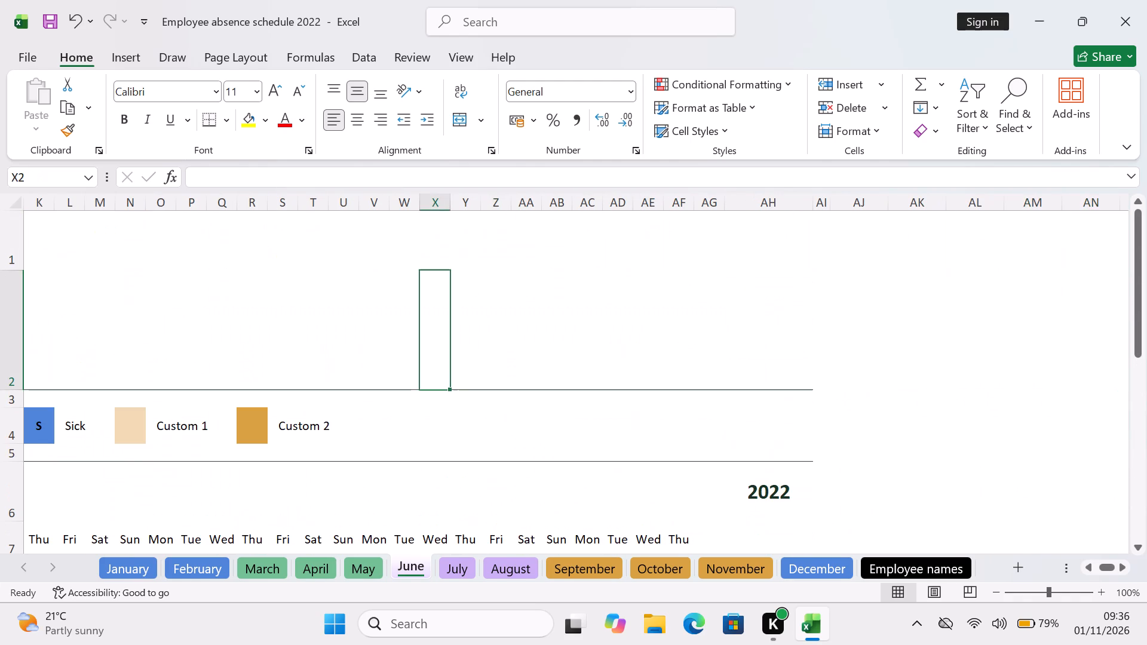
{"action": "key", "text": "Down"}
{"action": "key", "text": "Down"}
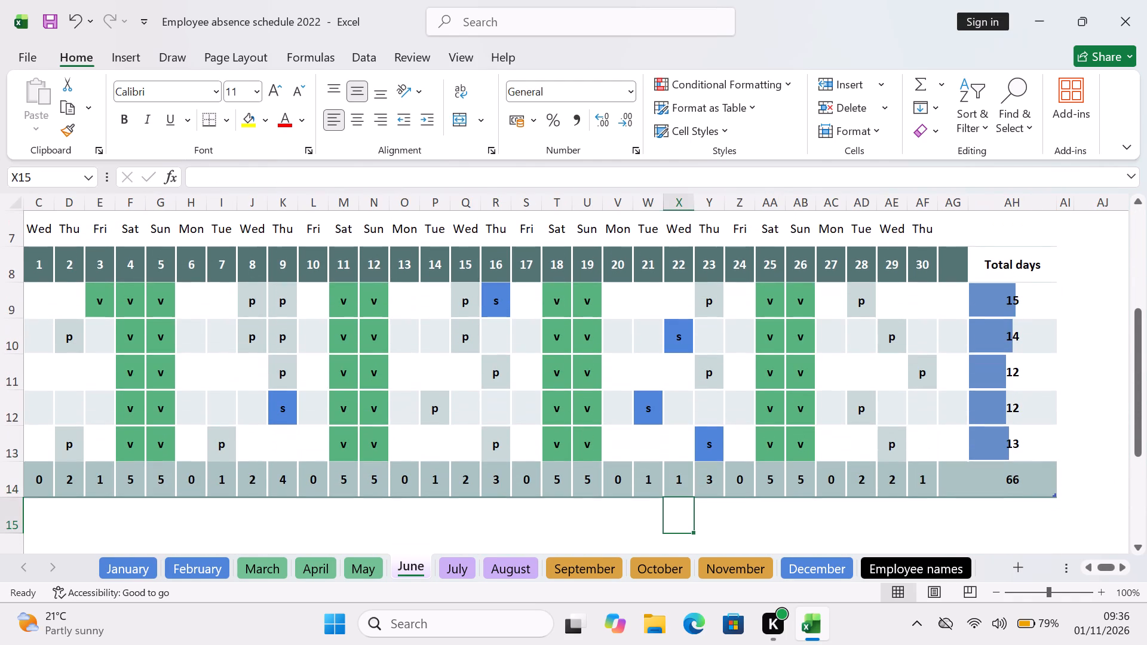
Switch to the July sheet.
{"action": "left_click", "coordinate": [450, 563]}
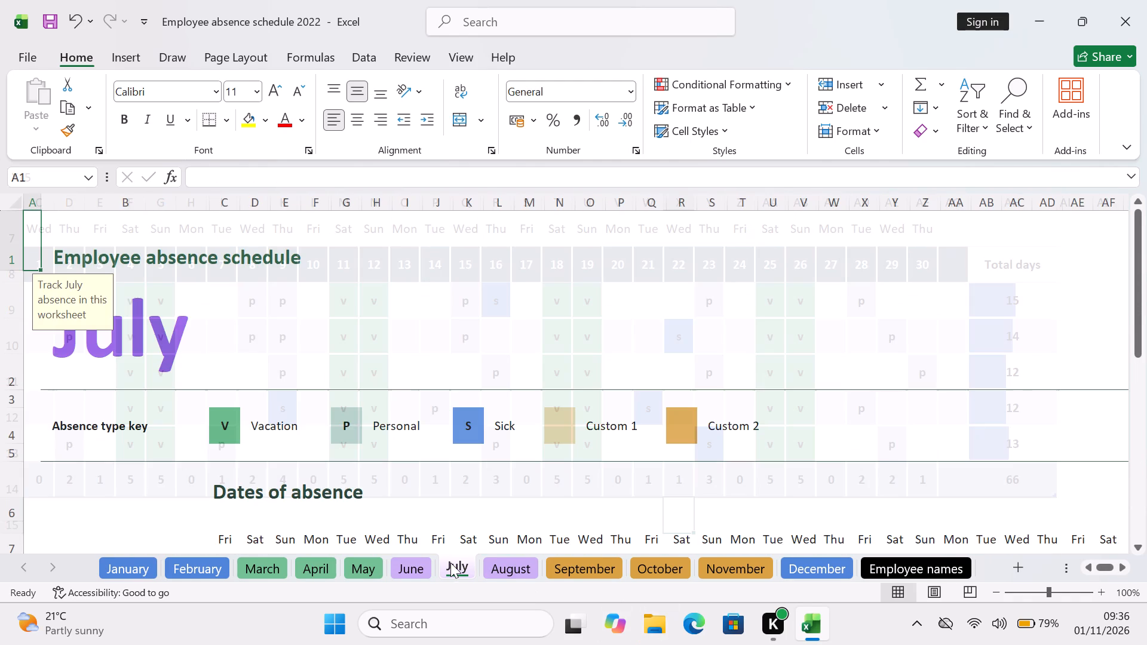
Look over the July sheet, checking the title, absence type key, date headers and Total days column.
{"action": "key", "text": "Up"}
{"action": "key", "text": "Up"}
{"action": "key", "text": "Right"}
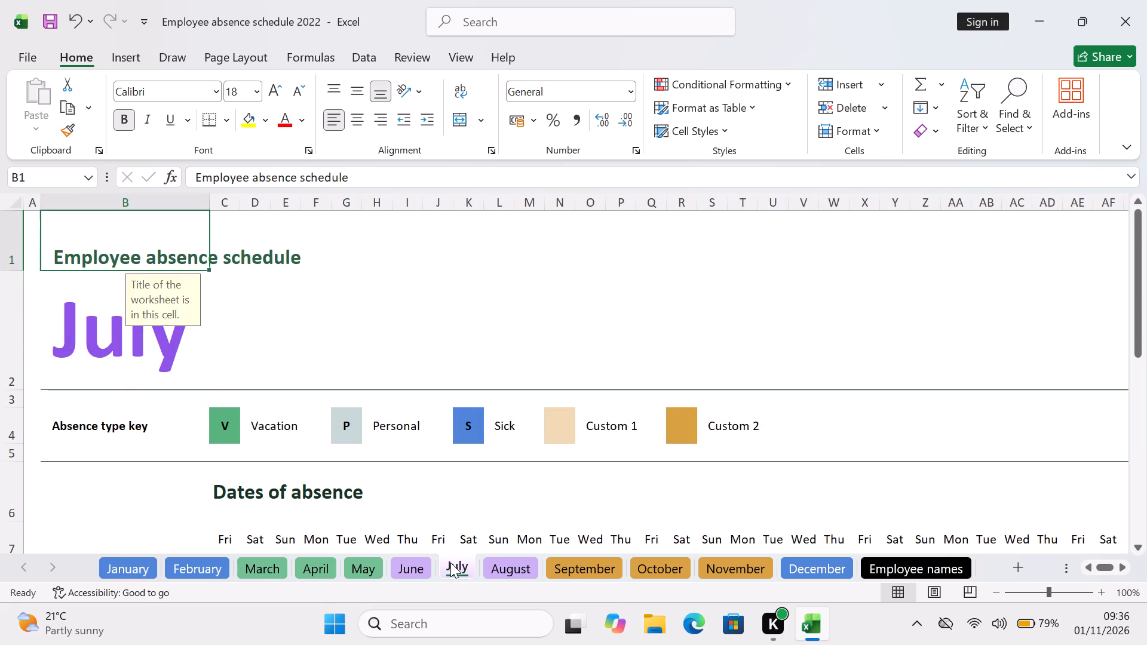
{"action": "key", "text": "Down"}
{"action": "key", "text": "Right"}
{"action": "key", "text": "Right"}
{"action": "key", "text": "Right"}
{"action": "key", "text": "Right"}
{"action": "key", "text": "Right"}
{"action": "key", "text": "Right"}
{"action": "key", "text": "Right"}
{"action": "key", "text": "Right"}
{"action": "key", "text": "Right"}
{"action": "key", "text": "Right"}
{"action": "key", "text": "Down"}
{"action": "key", "text": "Down"}
{"action": "key", "text": "Down"}
{"action": "key", "text": "Down"}
{"action": "key", "text": "Down"}
{"action": "key", "text": "Down"}
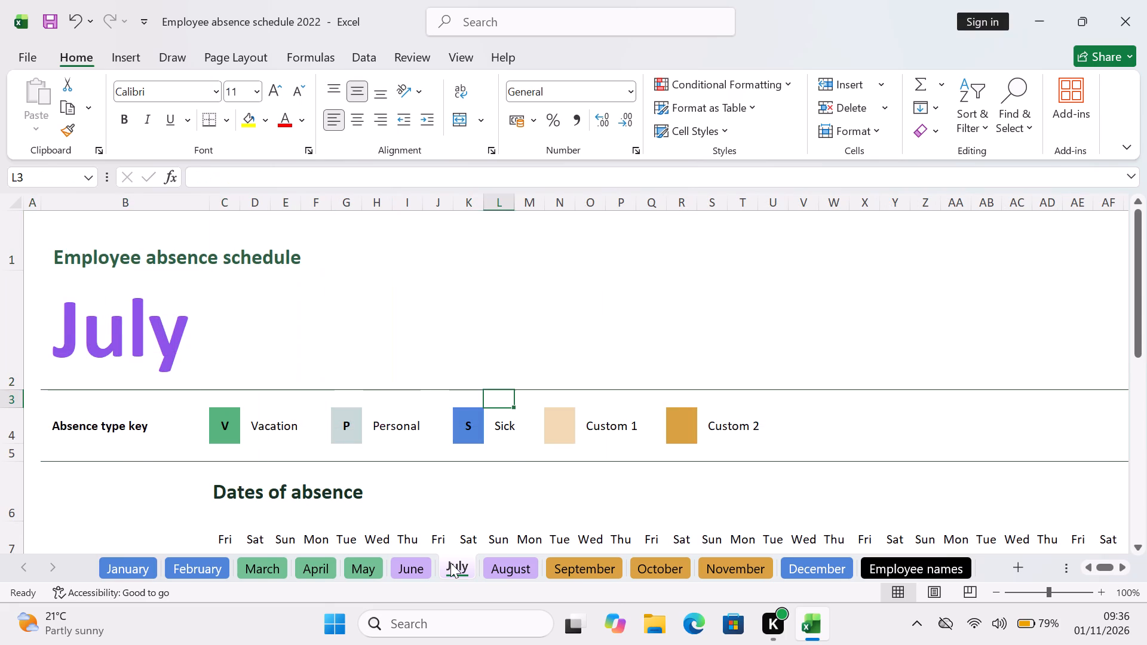
{"action": "key", "text": "Right"}
{"action": "key", "text": "Right"}
{"action": "key", "text": "Right"}
{"action": "key", "text": "Right"}
{"action": "key", "text": "Right"}
{"action": "key", "text": "Right"}
{"action": "key", "text": "Right"}
{"action": "key", "text": "Right"}
{"action": "key", "text": "Right"}
{"action": "key", "text": "Right"}
{"action": "key", "text": "Right"}
{"action": "key", "text": "Right"}
{"action": "key", "text": "Right"}
{"action": "key", "text": "Right"}
{"action": "key", "text": "Right"}
{"action": "key", "text": "Right"}
{"action": "key", "text": "Right"}
{"action": "key", "text": "Right"}
{"action": "key", "text": "Right"}
{"action": "key", "text": "Right"}
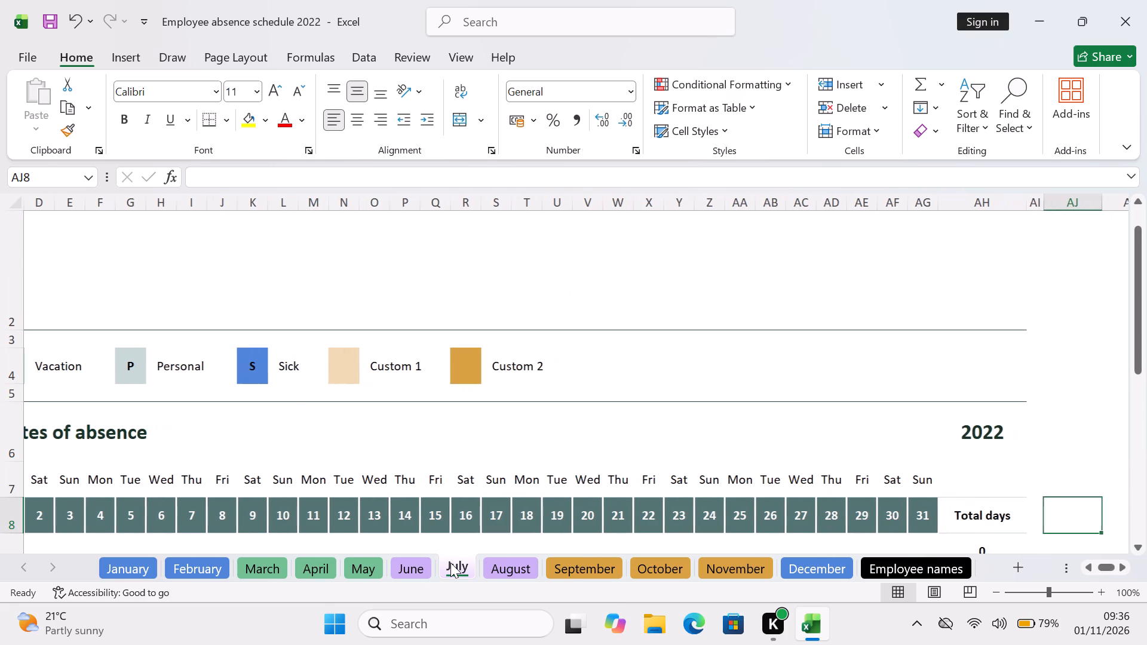
{"action": "key", "text": "Left"}
{"action": "key", "text": "Left"}
{"action": "key", "text": "Left"}
{"action": "key", "text": "Left"}
{"action": "key", "text": "Left"}
{"action": "key", "text": "Left"}
{"action": "key", "text": "Left"}
{"action": "key", "text": "Left"}
{"action": "key", "text": "Left"}
{"action": "key", "text": "Left"}
{"action": "key", "text": "Left"}
{"action": "key", "text": "Left"}
{"action": "key", "text": "Left"}
{"action": "key", "text": "Left"}
{"action": "key", "text": "Left"}
{"action": "key", "text": "Left"}
{"action": "key", "text": "Left"}
{"action": "key", "text": "Left"}
{"action": "key", "text": "Left"}
{"action": "key", "text": "Left"}
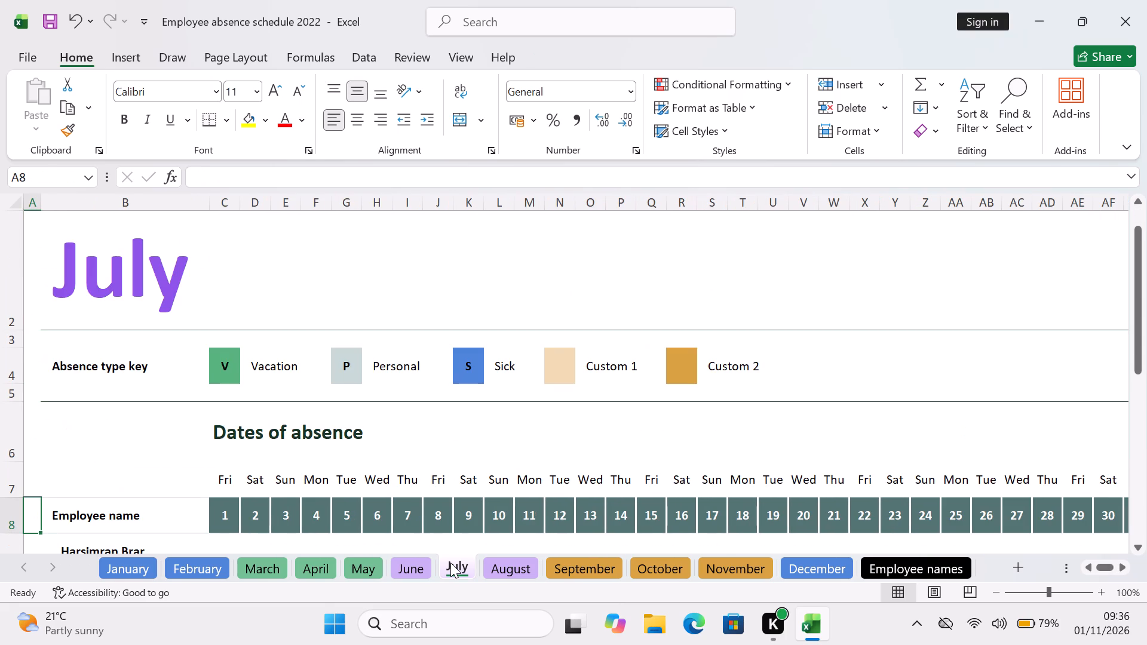
In the first employee's July row (row 9), enter p for July 1, 5 and 6, and v for July 3.
{"action": "key", "text": "Up"}
{"action": "key", "text": "Right"}
{"action": "key", "text": "Down"}
{"action": "key", "text": "Right"}
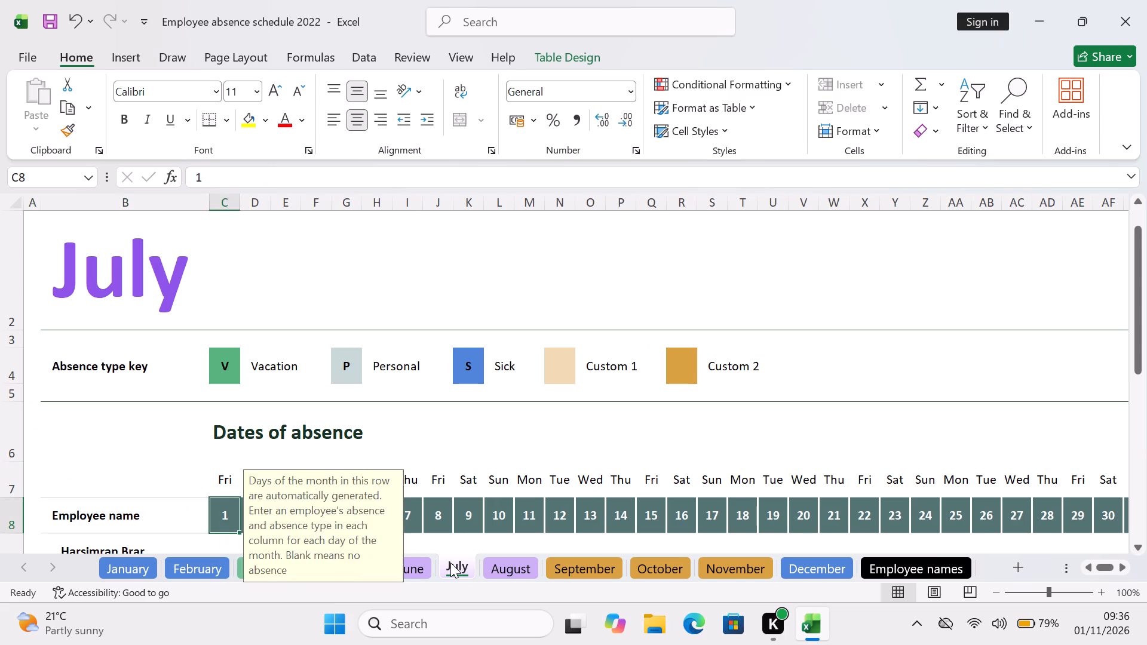
{"action": "key", "text": "Down"}
{"action": "key", "text": "Right"}
{"action": "key", "text": "Left"}
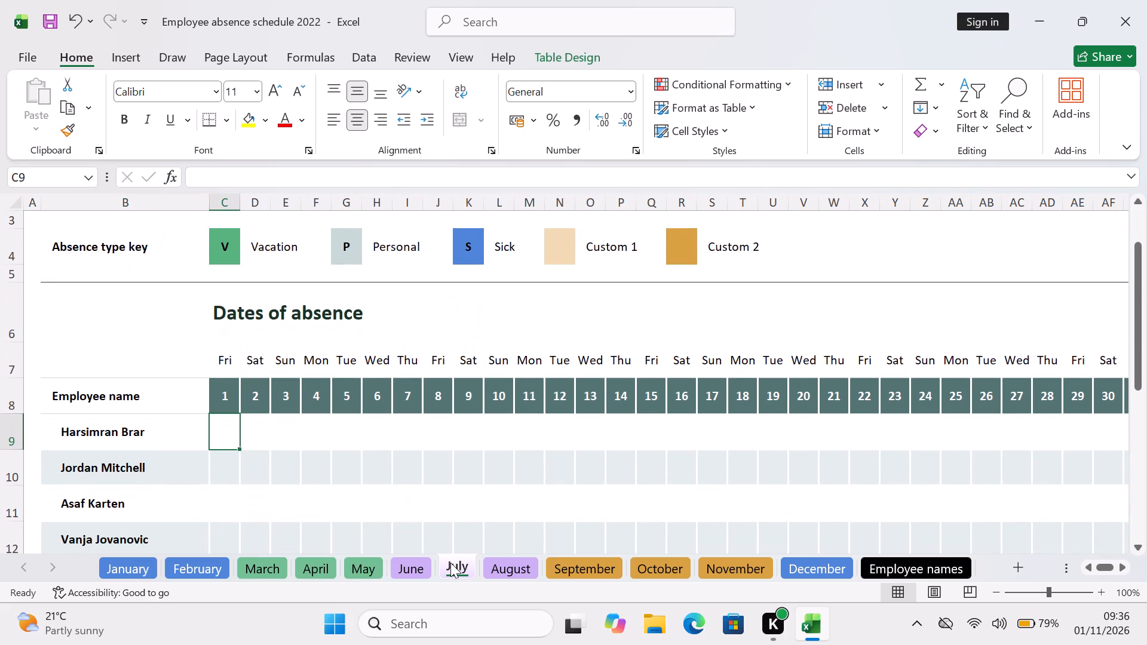
{"action": "key", "text": "p"}
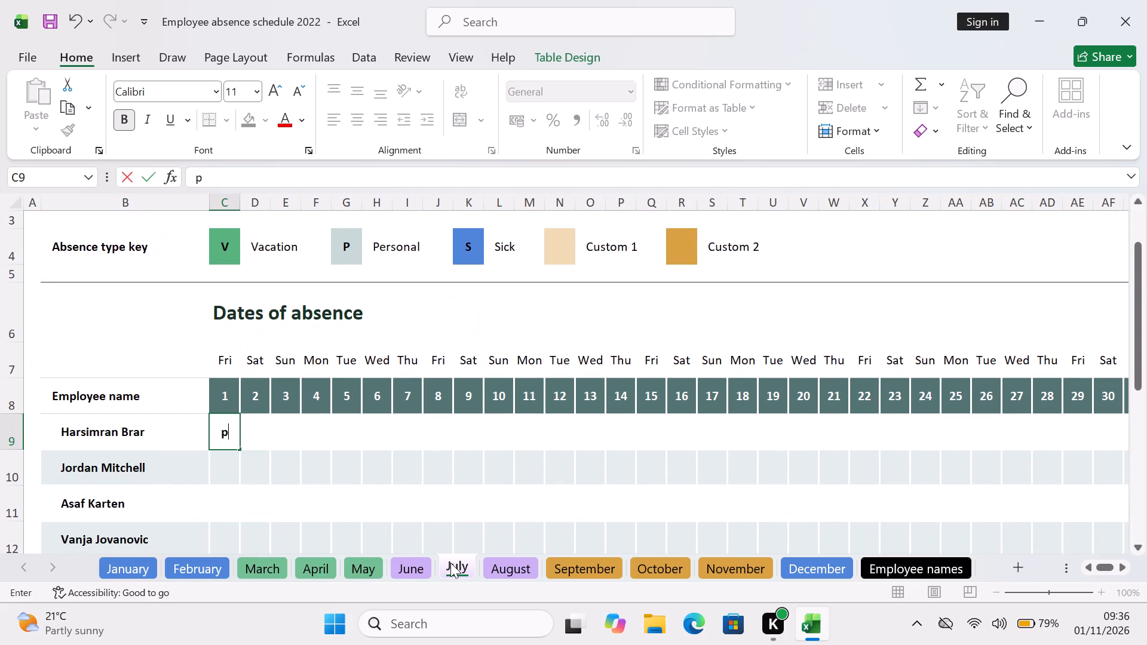
{"action": "key", "text": "Right"}
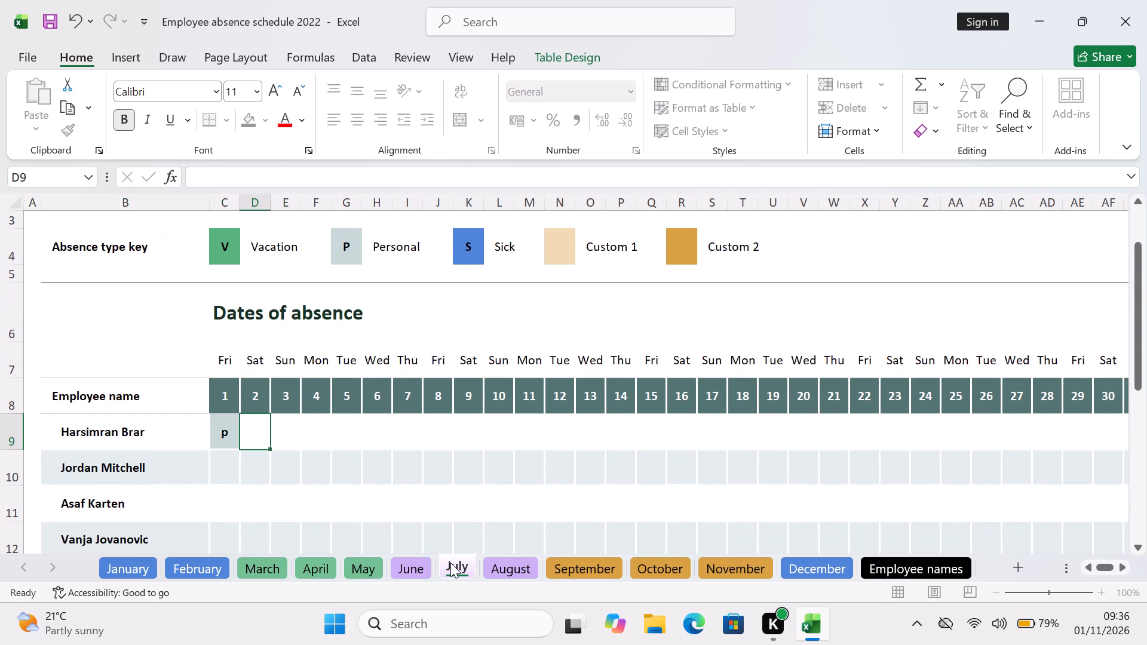
{"action": "key", "text": "Right"}
{"action": "key", "text": "v"}
{"action": "key", "text": "Right"}
{"action": "key", "text": "Right"}
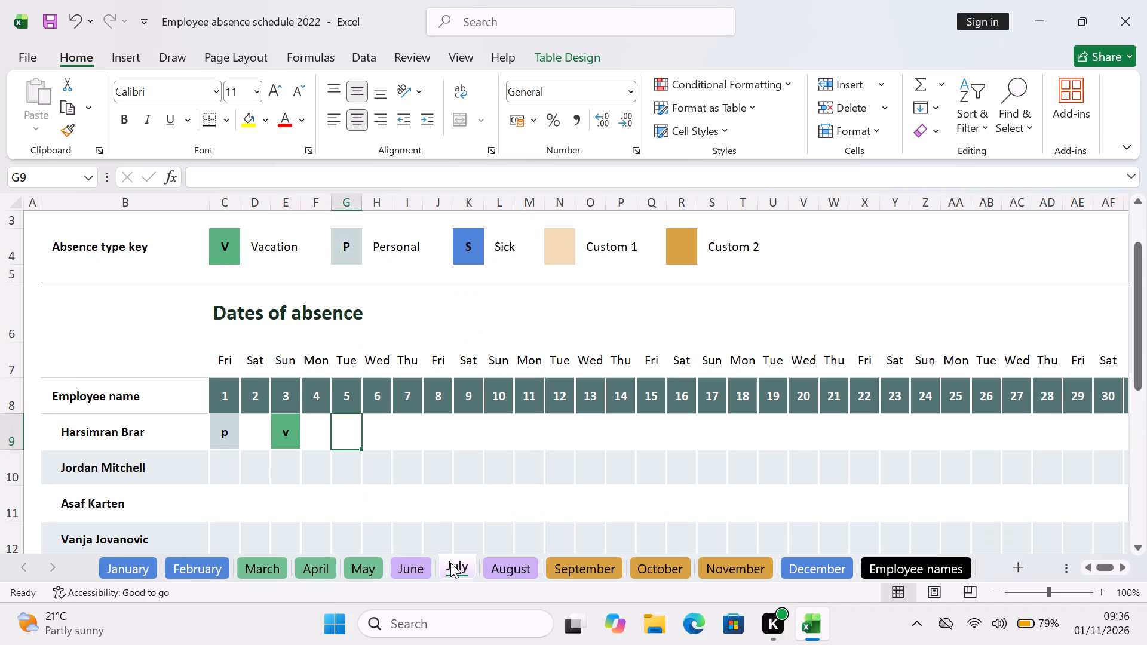
{"action": "key", "text": "Right"}
{"action": "key", "text": "Left"}
{"action": "key", "text": "p"}
{"action": "key", "text": "Right"}
{"action": "key", "text": "p"}
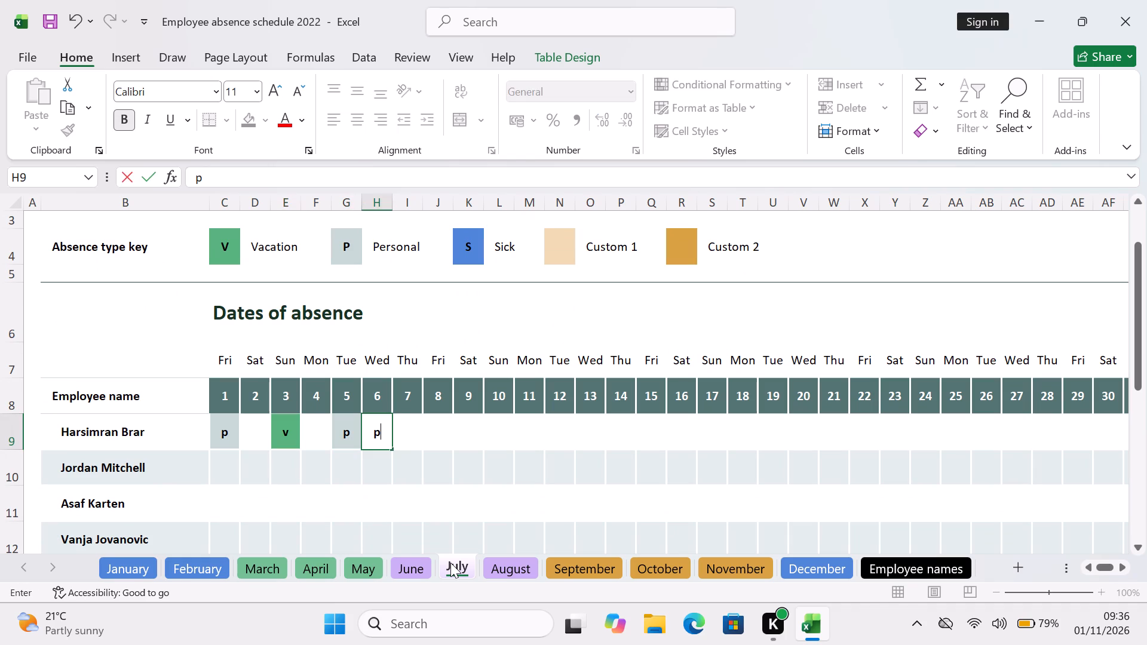
{"action": "key", "text": "Right"}
In the first employee's row, enter v for July 9 and 10, and p for July 13 and 14.
{"action": "key", "text": "Right"}
{"action": "key", "text": "Right"}
{"action": "key", "text": "Right"}
{"action": "key", "text": "Left"}
{"action": "key", "text": "Left"}
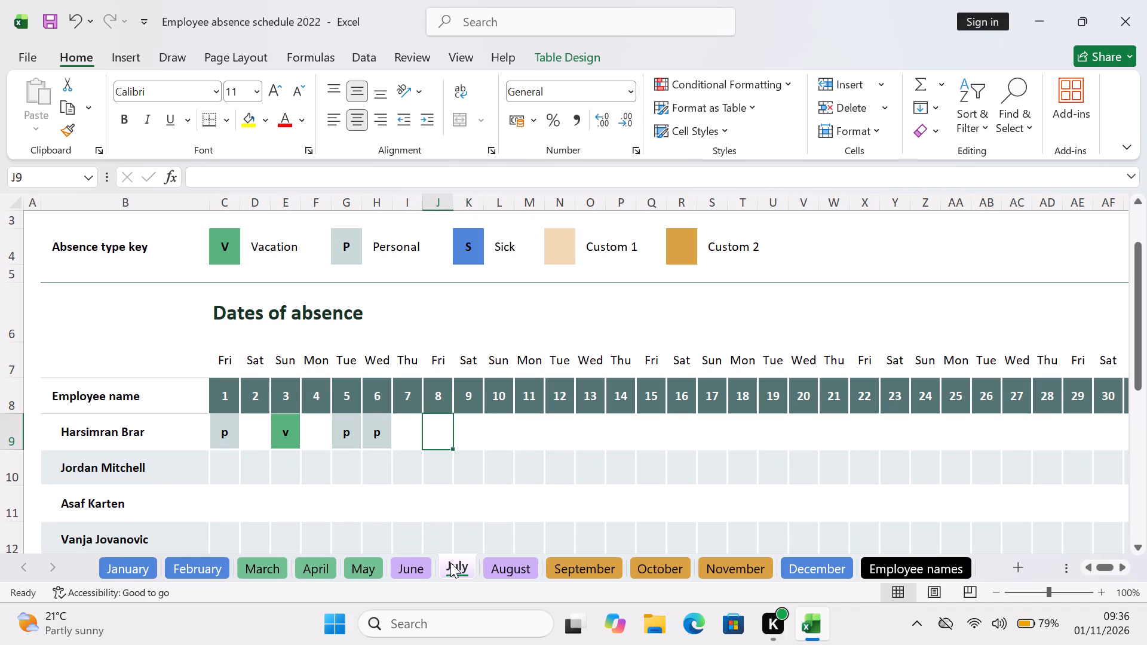
{"action": "key", "text": "Right"}
{"action": "key", "text": "v"}
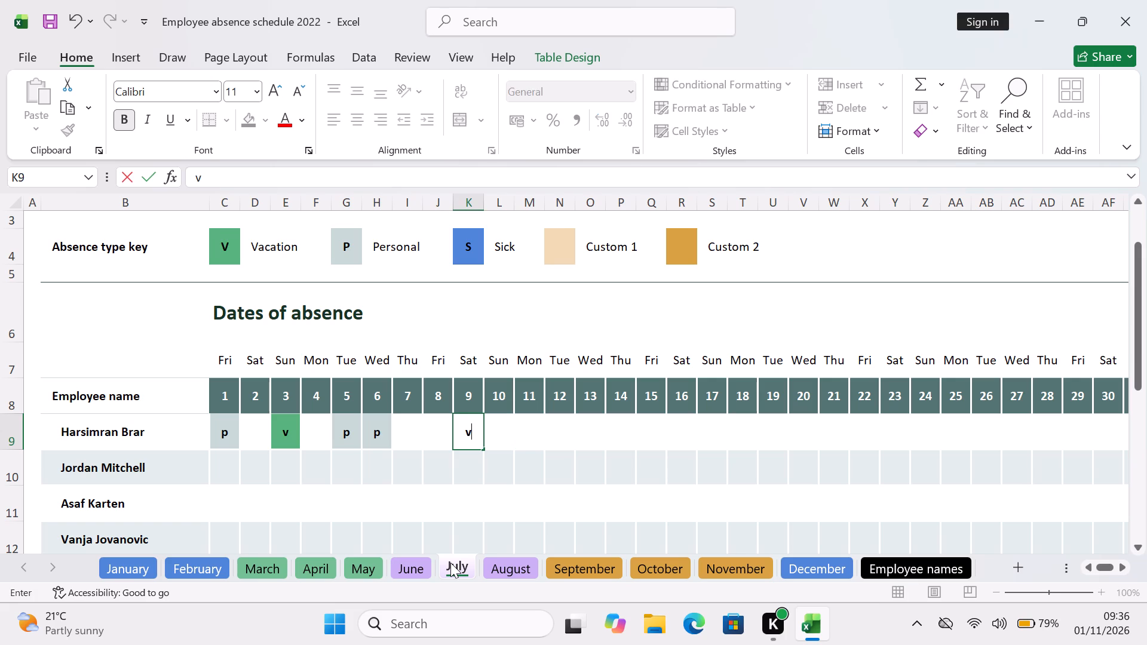
{"action": "key", "text": "Right"}
{"action": "key", "text": "v"}
{"action": "key", "text": "Right"}
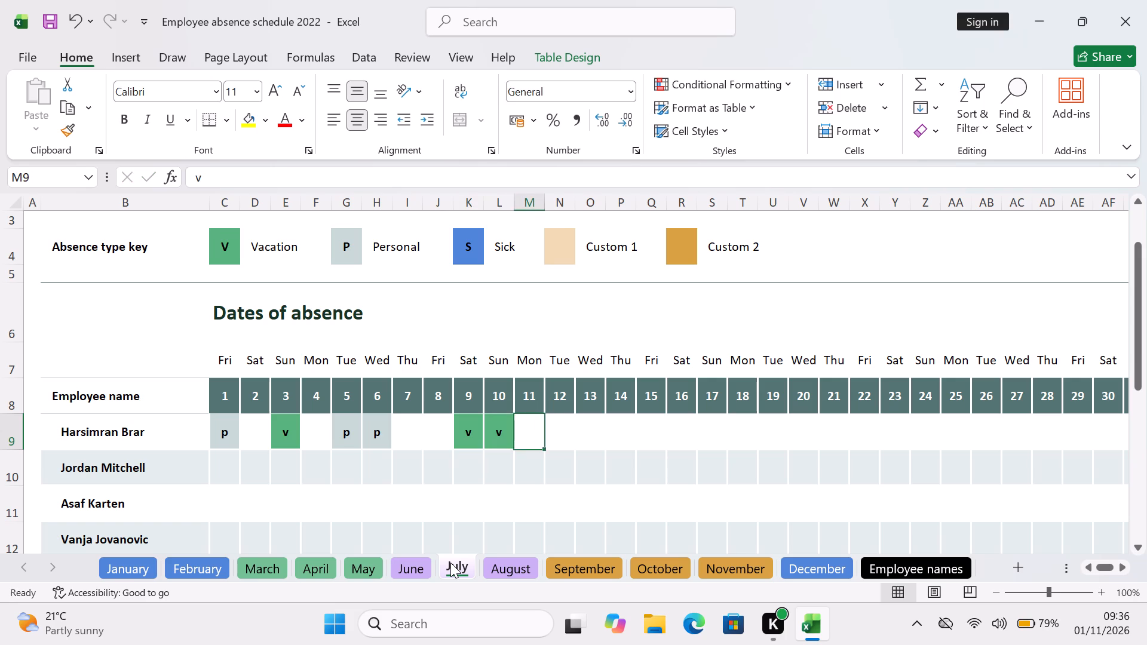
{"action": "key", "text": "Right"}
{"action": "key", "text": "Right"}
{"action": "key", "text": "p"}
{"action": "key", "text": "Right"}
{"action": "key", "text": "Right"}
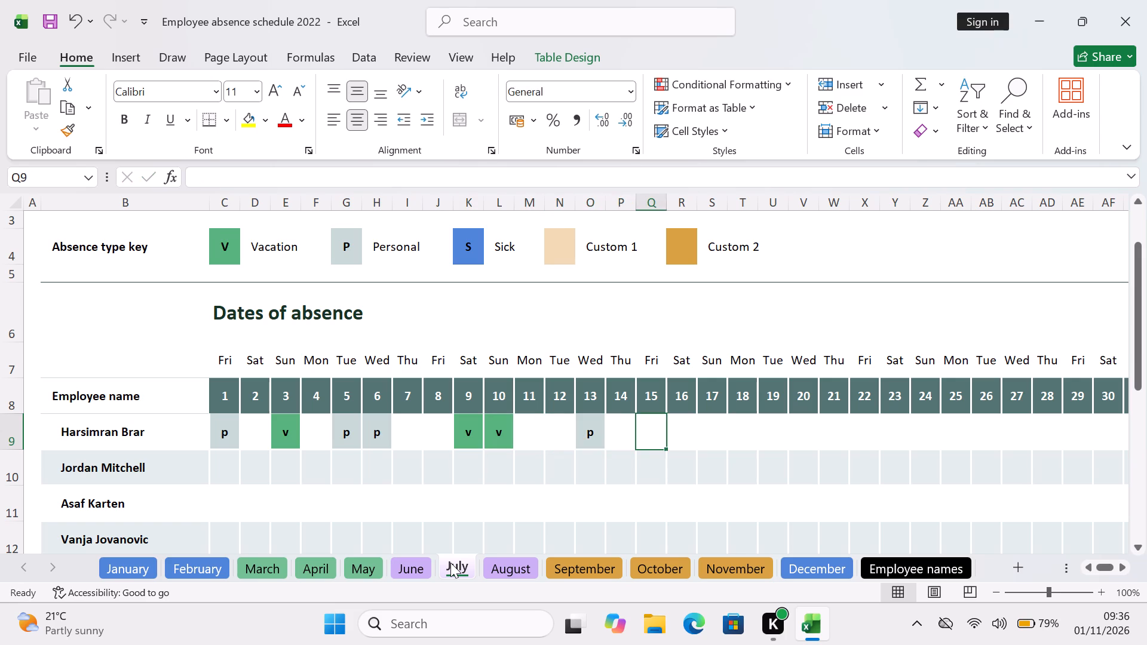
{"action": "key", "text": "Left"}
{"action": "key", "text": "p"}
{"action": "key", "text": "Right"}
In the first employee's row, enter v for July 16 and 17, and p for July 20 and 21.
{"action": "key", "text": "Right"}
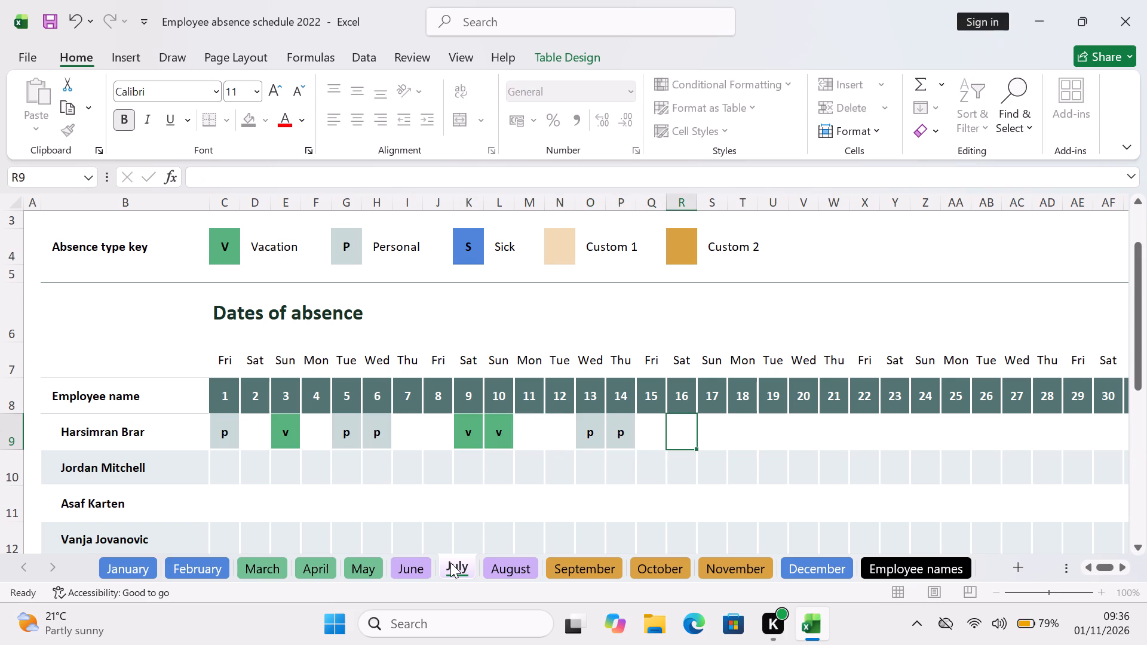
{"action": "key", "text": "v"}
{"action": "key", "text": "Right"}
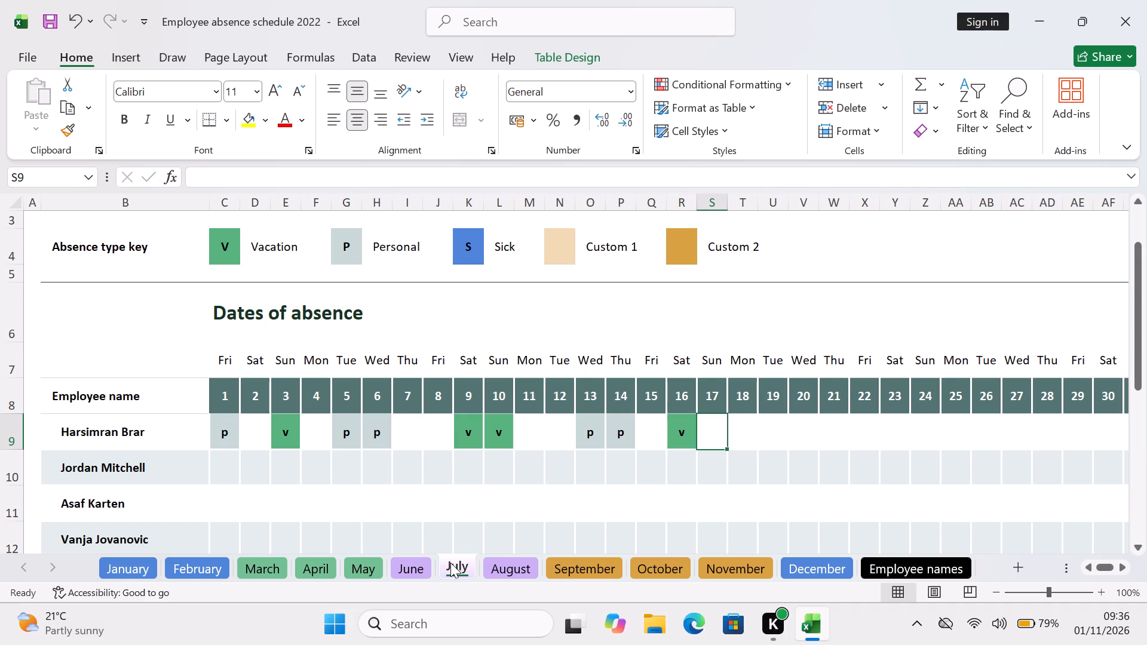
{"action": "key", "text": "v"}
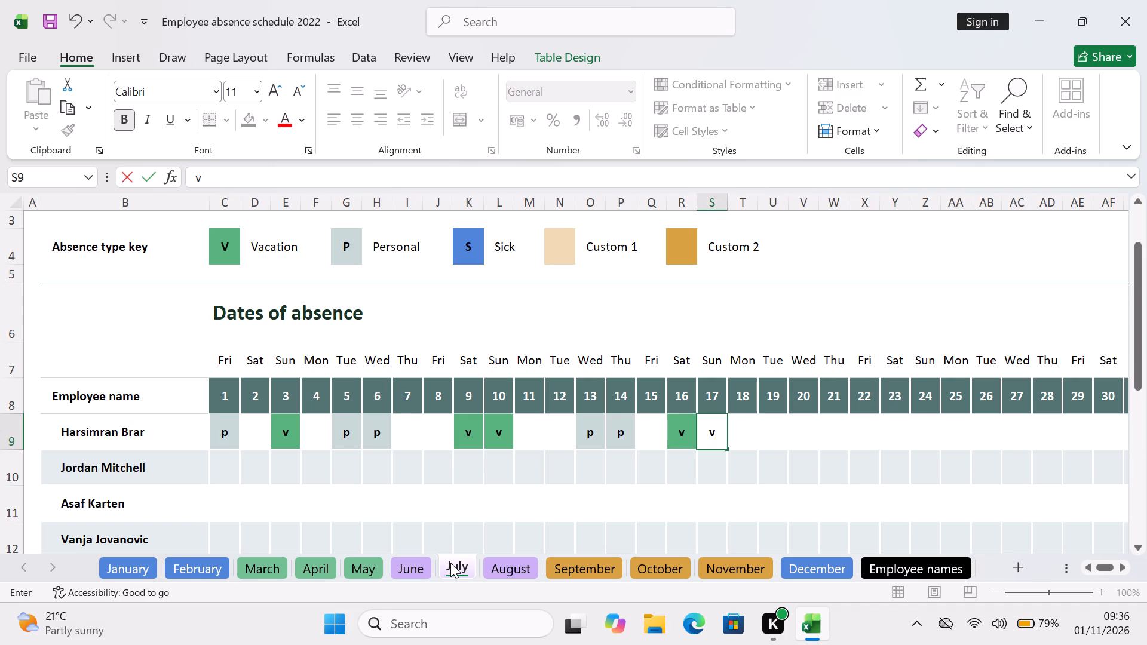
{"action": "key", "text": "Right"}
{"action": "key", "text": "Right"}
{"action": "key", "text": "Right"}
{"action": "key", "text": "p"}
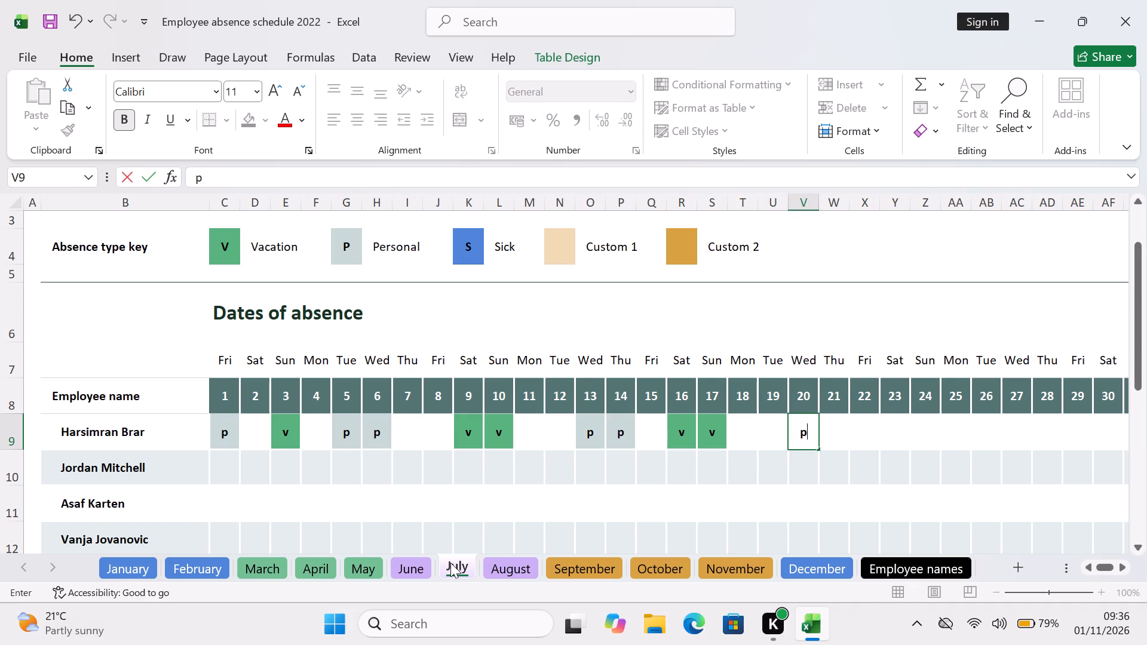
{"action": "key", "text": "Right"}
{"action": "key", "text": "p"}
{"action": "key", "text": "Right"}
In the first employee's row, enter v for July 23 and 24, and p for July 27 and 28.
{"action": "key", "text": "Right"}
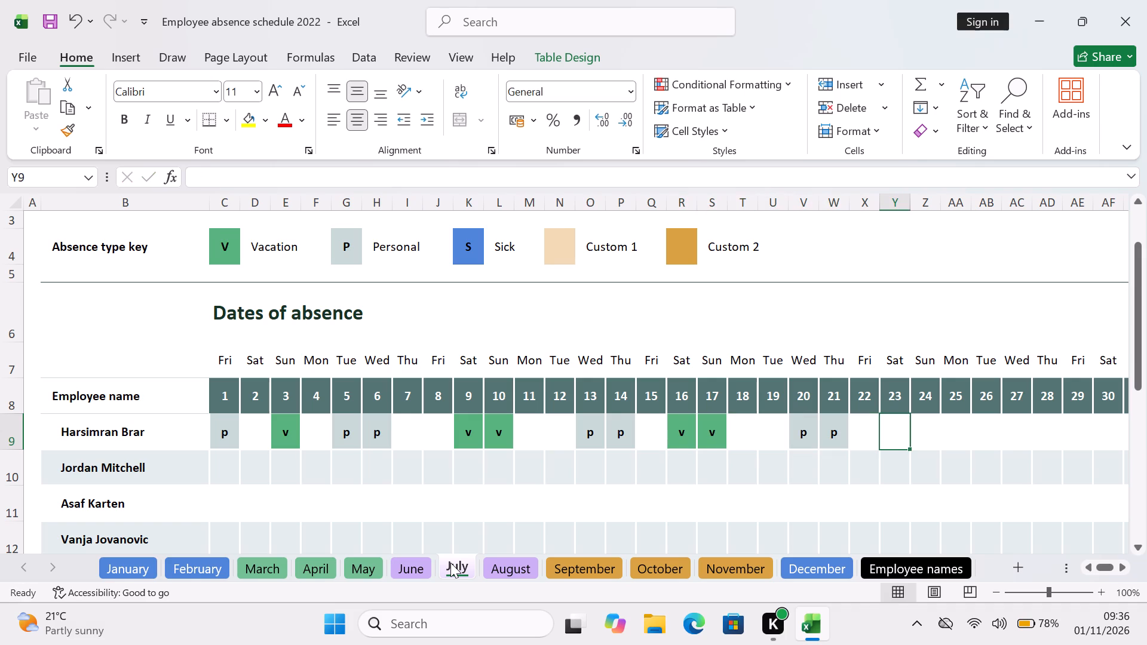
{"action": "key", "text": "v"}
{"action": "key", "text": "Right"}
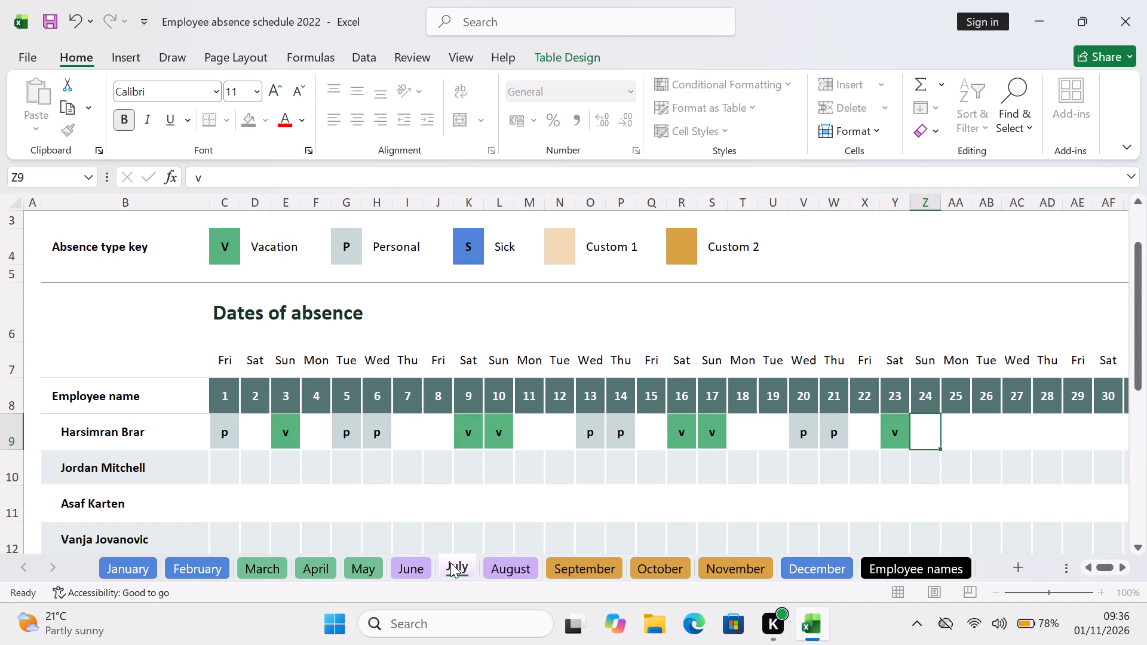
{"action": "key", "text": "v"}
{"action": "key", "text": "Right"}
{"action": "key", "text": "Right"}
{"action": "key", "text": "Right"}
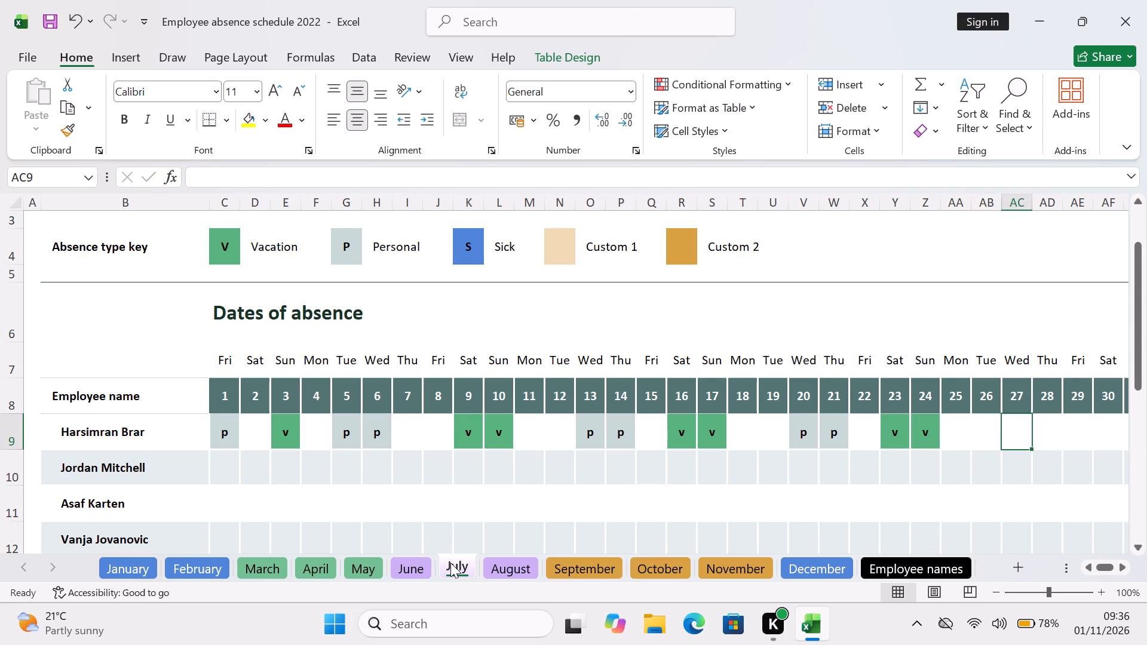
{"action": "key", "text": "p"}
{"action": "key", "text": "Right"}
{"action": "key", "text": "p"}
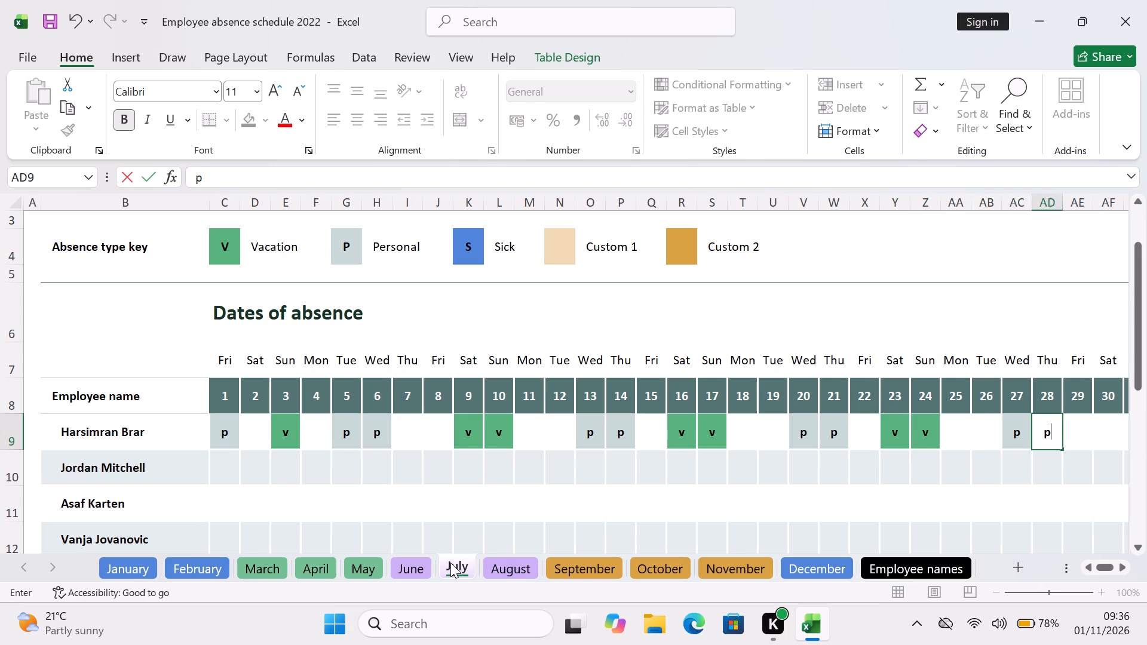
{"action": "key", "text": "Right"}
In the first employee's row, enter v for July 29, 30 and 31.
{"action": "key", "text": "Right"}
{"action": "key", "text": "v"}
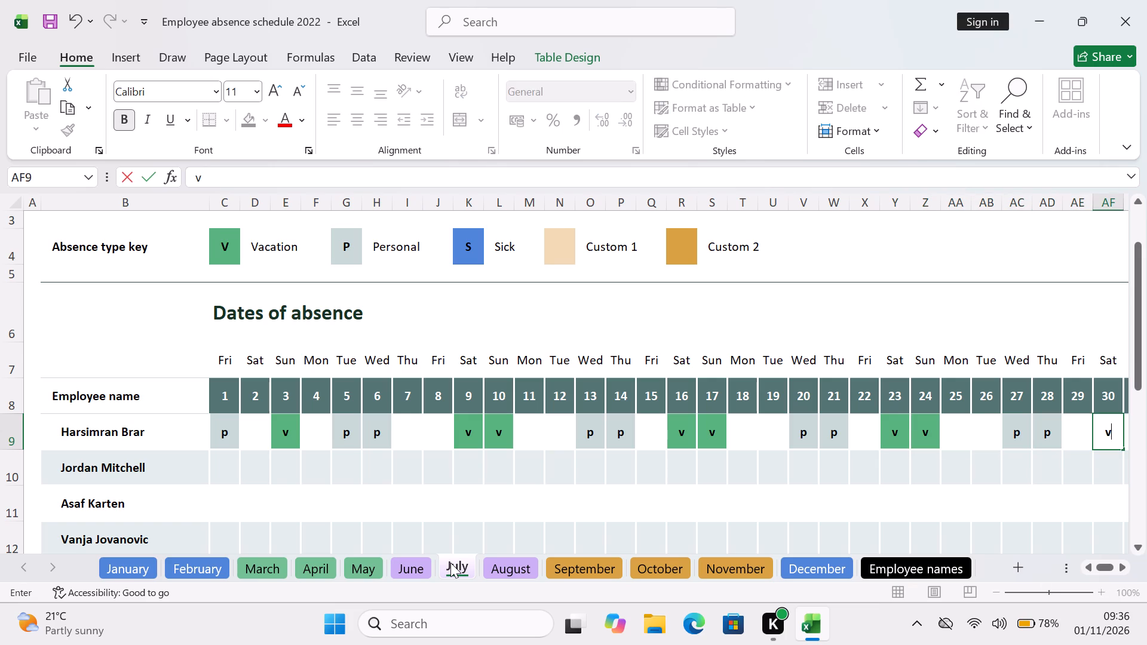
{"action": "key", "text": "Left"}
{"action": "key", "text": "v"}
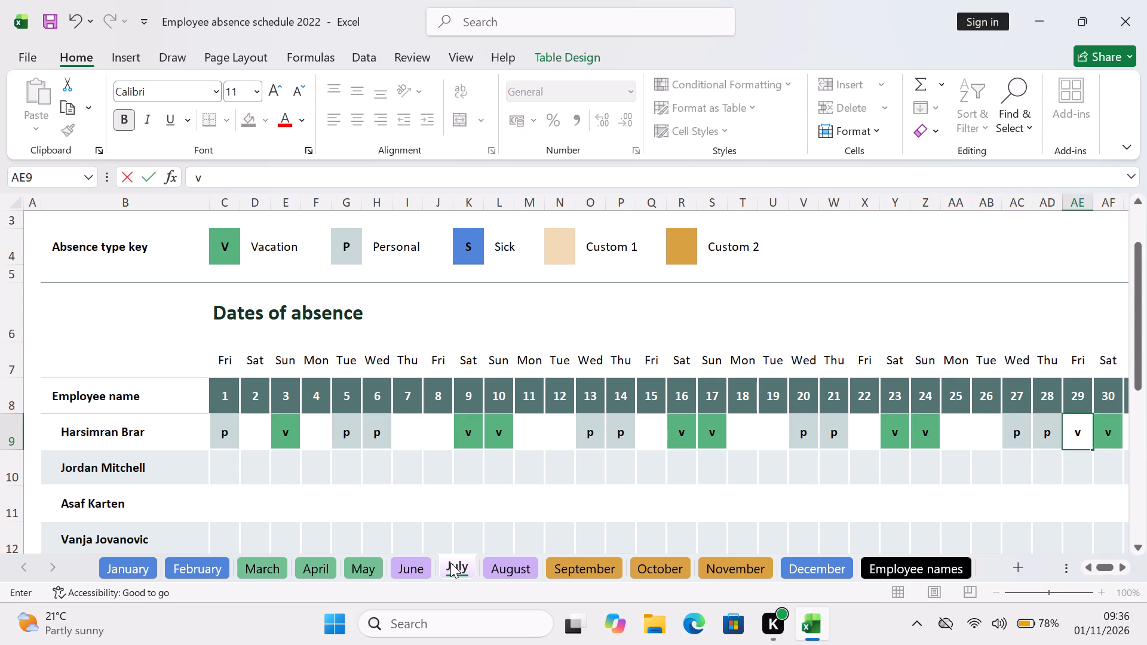
{"action": "key", "text": "Right"}
{"action": "key", "text": "Right"}
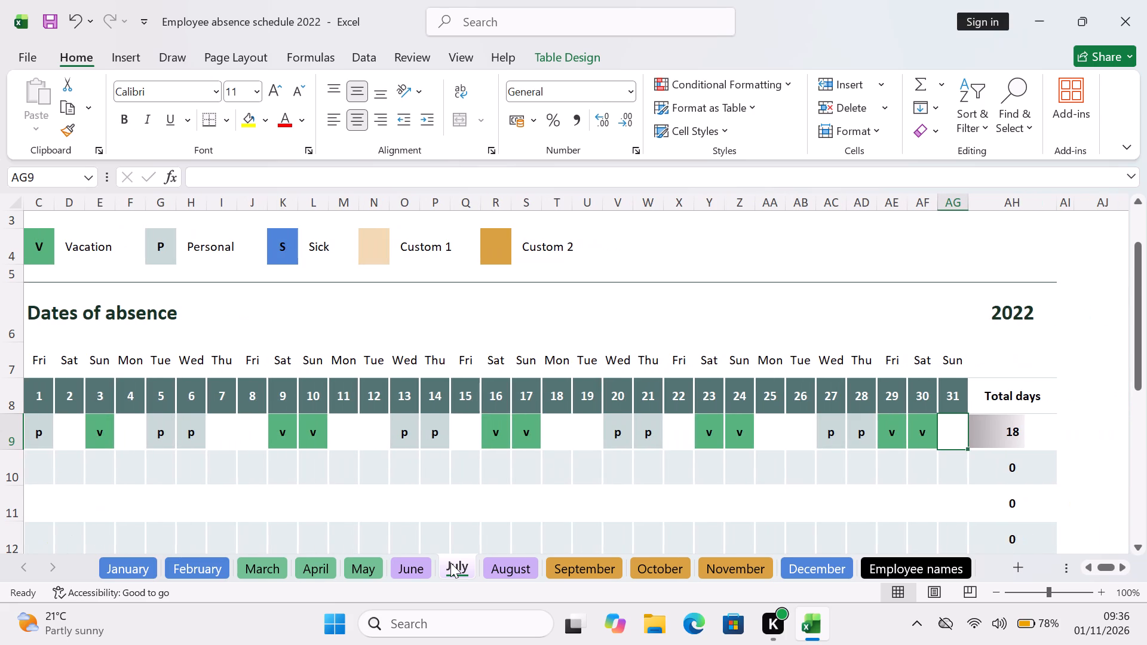
{"action": "key", "text": "v"}
{"action": "key", "text": "Down"}
In the second employee's row on the July sheet, enter v for July 3 and July 2.
{"action": "key", "text": "Left"}
{"action": "key", "text": "Left"}
{"action": "key", "text": "Left"}
{"action": "key", "text": "Left"}
{"action": "key", "text": "Left"}
{"action": "key", "text": "Left"}
{"action": "key", "text": "Left"}
{"action": "key", "text": "Left"}
{"action": "key", "text": "Left"}
{"action": "key", "text": "Left"}
{"action": "key", "text": "Left"}
{"action": "key", "text": "Left"}
{"action": "key", "text": "Left"}
{"action": "key", "text": "Left"}
{"action": "key", "text": "Left"}
{"action": "key", "text": "Left"}
{"action": "key", "text": "Left"}
{"action": "key", "text": "Left"}
{"action": "key", "text": "Left"}
{"action": "key", "text": "Left"}
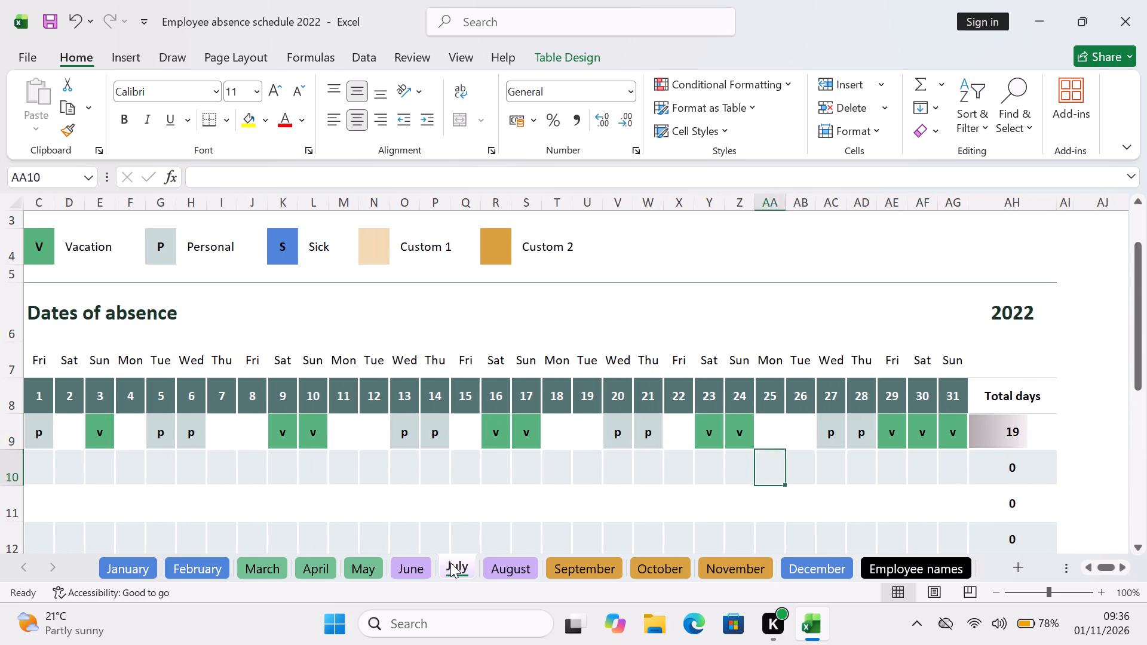
{"action": "key", "text": "Right"}
{"action": "key", "text": "Right"}
{"action": "key", "text": "Right"}
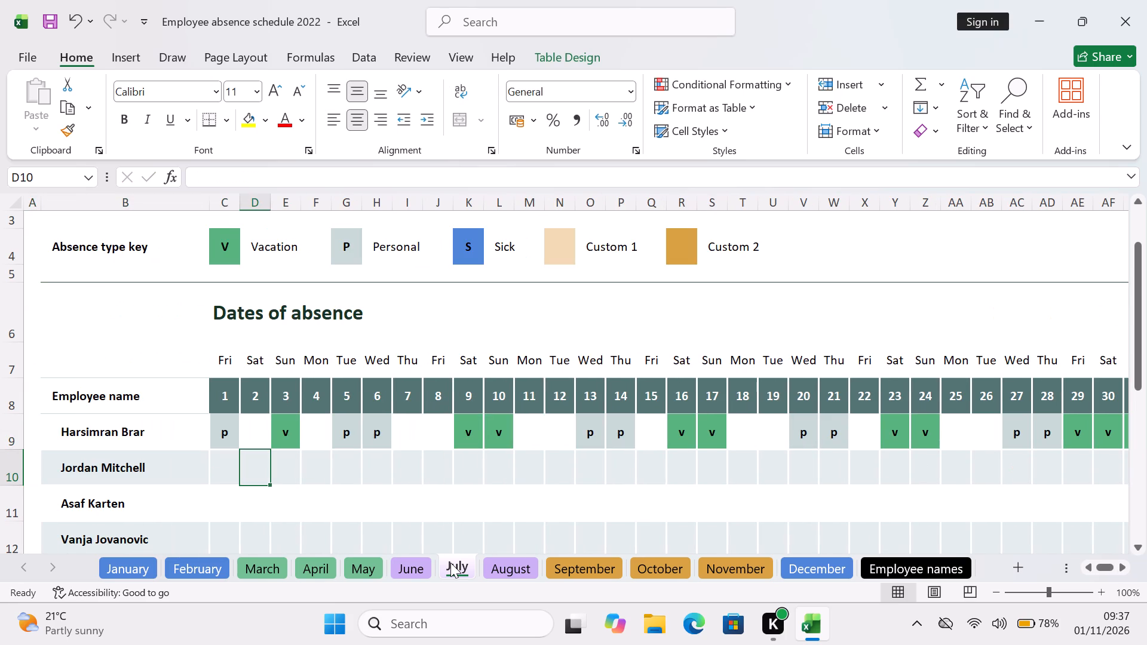
{"action": "key", "text": "Left"}
{"action": "key", "text": "Right"}
{"action": "key", "text": "Right"}
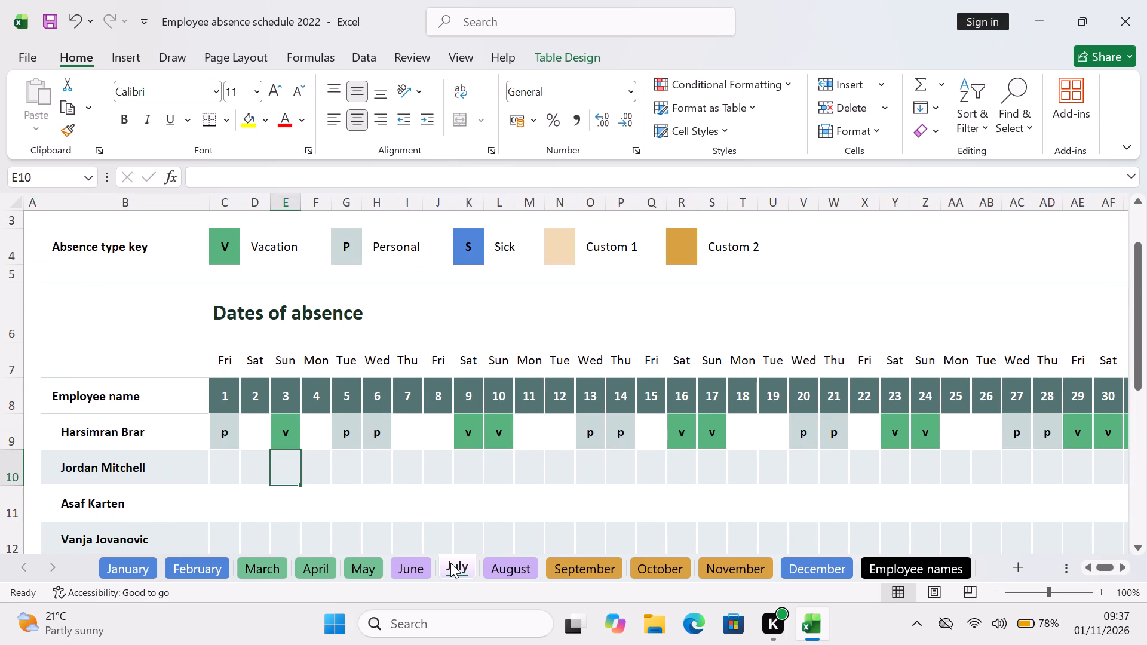
{"action": "key", "text": "v"}
{"action": "key", "text": "Left"}
{"action": "key", "text": "v"}
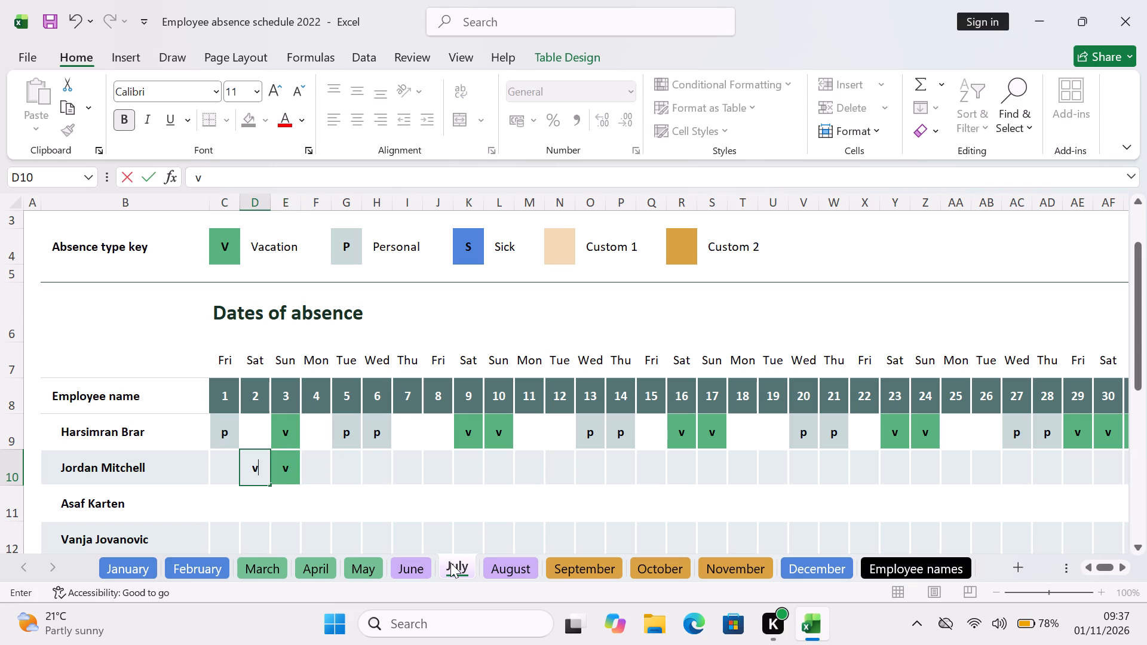
In the second employee's row, enter v for July 9 and 10, and s for July 6.
{"action": "key", "text": "Right"}
{"action": "key", "text": "Right"}
{"action": "key", "text": "Right"}
{"action": "key", "text": "Right"}
{"action": "key", "text": "Right"}
{"action": "key", "text": "Right"}
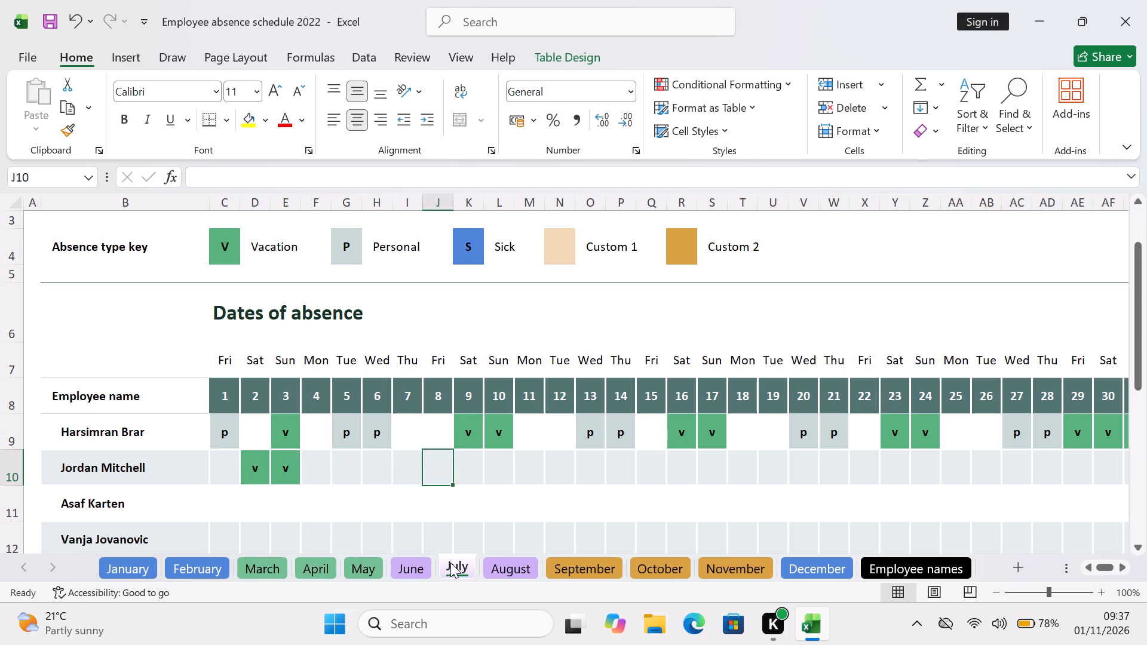
{"action": "key", "text": "Right"}
{"action": "key", "text": "v"}
{"action": "key", "text": "Right"}
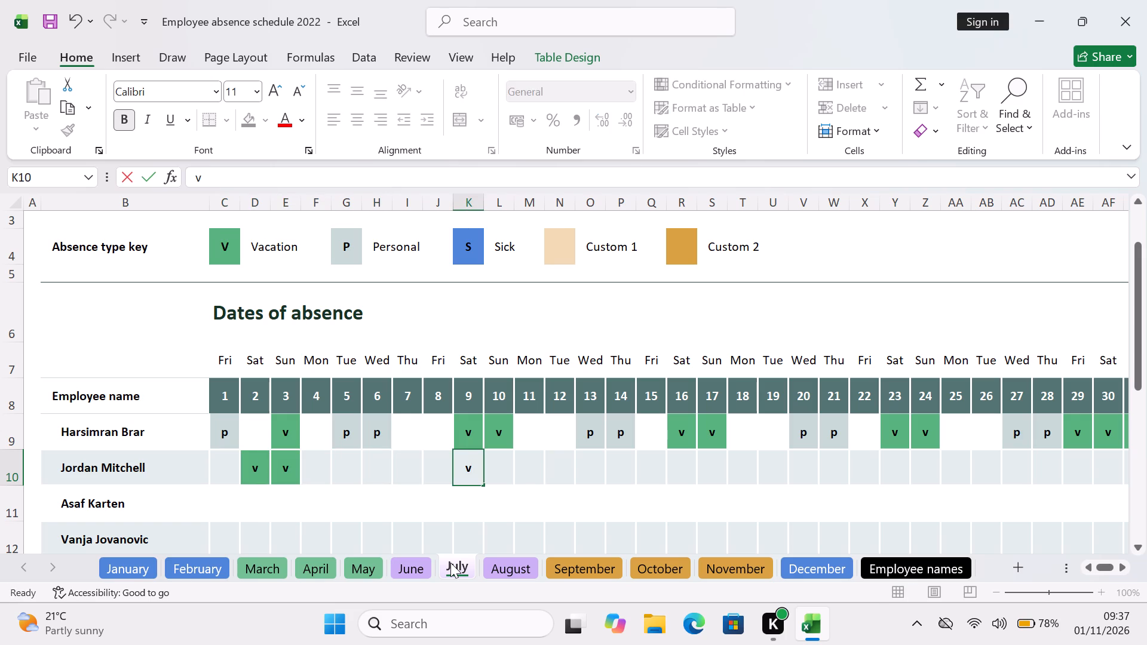
{"action": "key", "text": "v"}
{"action": "key", "text": "Left"}
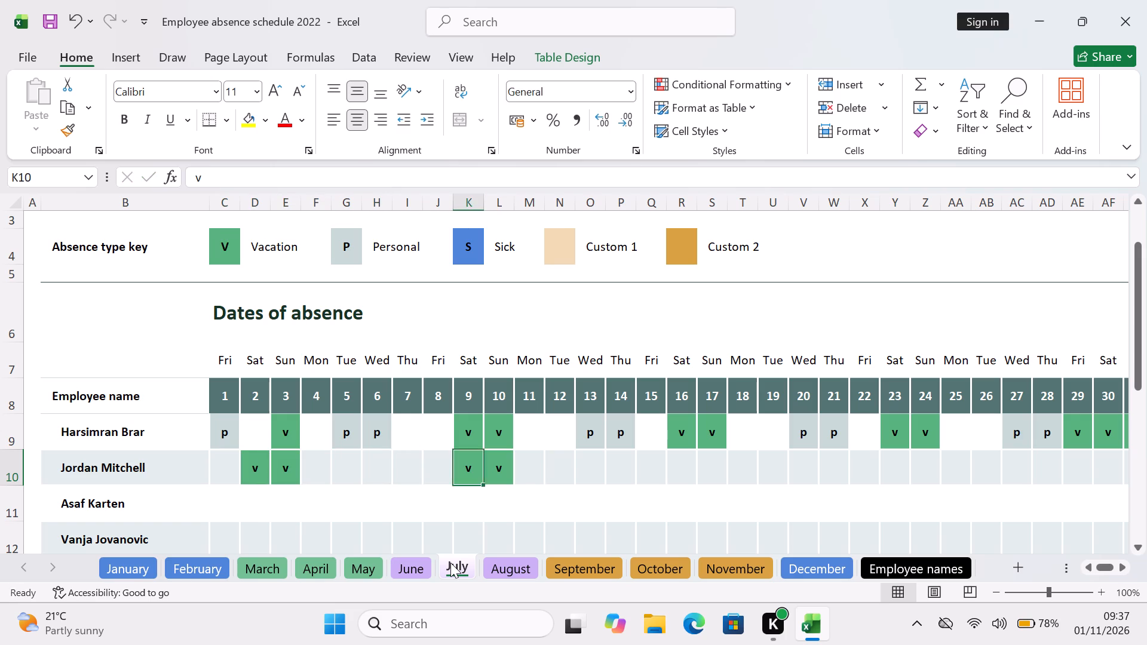
{"action": "key", "text": "Left"}
{"action": "key", "text": "Left"}
{"action": "key", "text": "Left"}
{"action": "key", "text": "s"}
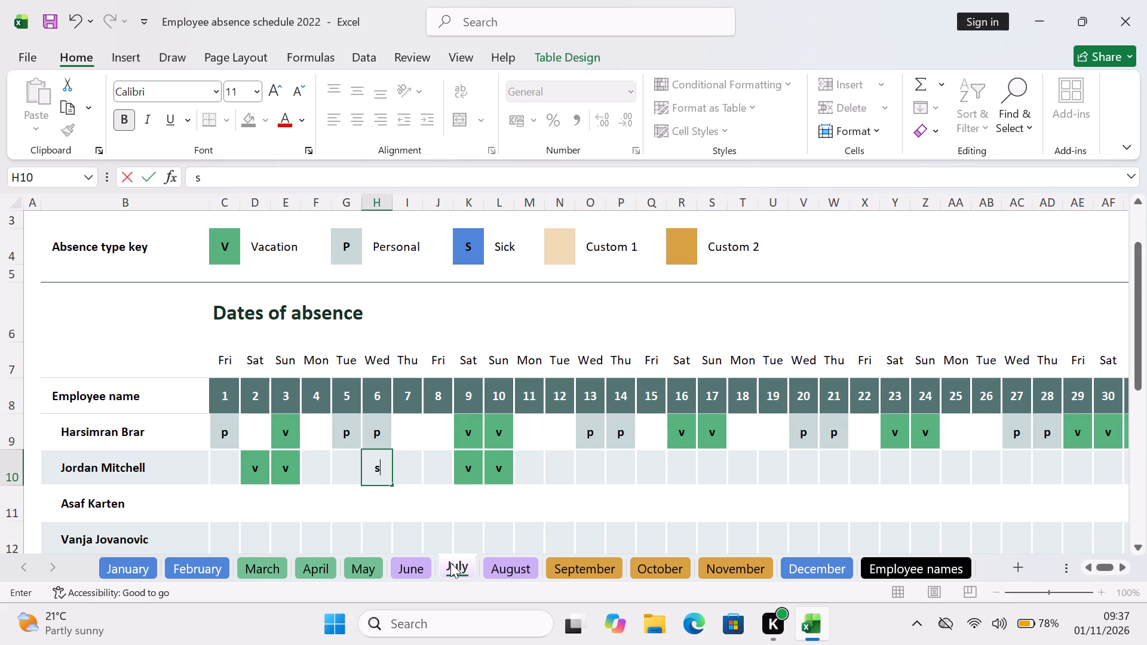
In the second employee's row, enter p for July 14, and v for July 16 and 17.
{"action": "key", "text": "Right"}
{"action": "key", "text": "Right"}
{"action": "key", "text": "Right"}
{"action": "key", "text": "Right"}
{"action": "key", "text": "Right"}
{"action": "key", "text": "Right"}
{"action": "key", "text": "Right"}
{"action": "key", "text": "Right"}
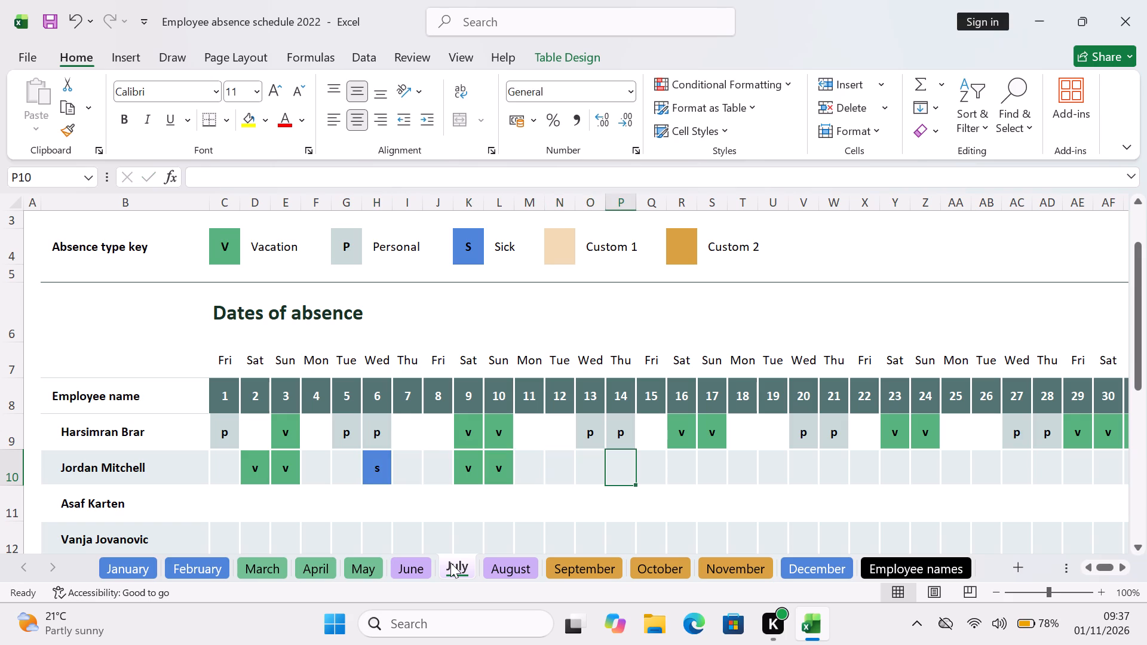
{"action": "key", "text": "p"}
{"action": "key", "text": "Right"}
{"action": "key", "text": "Right"}
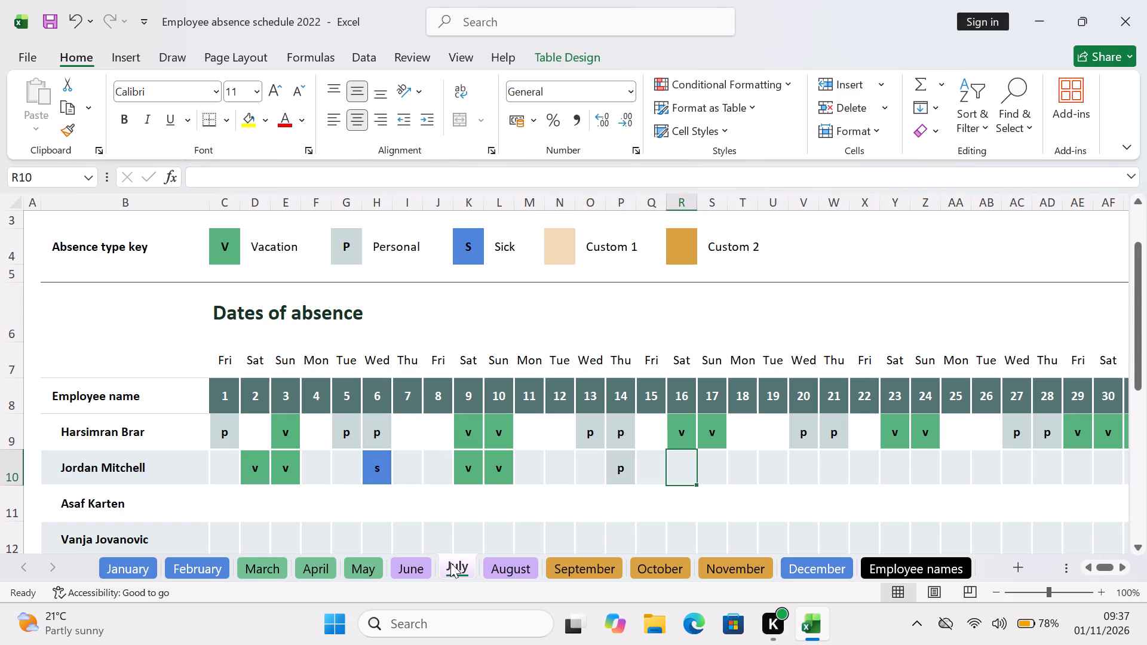
{"action": "key", "text": "v"}
{"action": "key", "text": "Right"}
{"action": "key", "text": "v"}
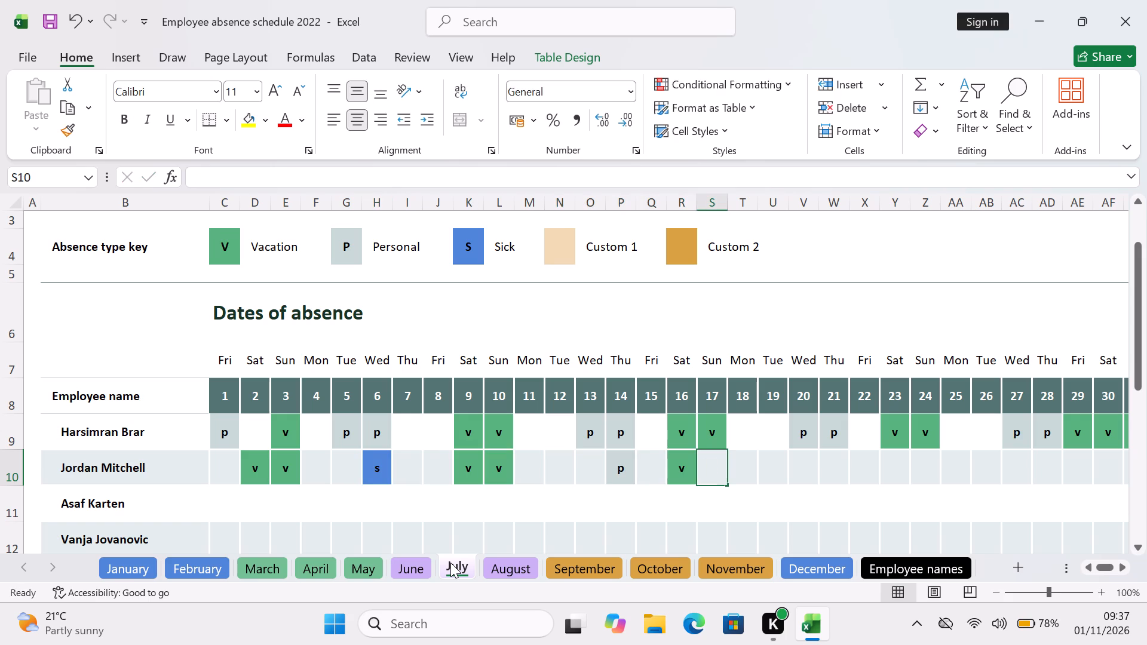
In the second employee's row, enter s for July 20 and 21, and v for July 23 and 24.
{"action": "key", "text": "Right"}
{"action": "key", "text": "Right"}
{"action": "key", "text": "Right"}
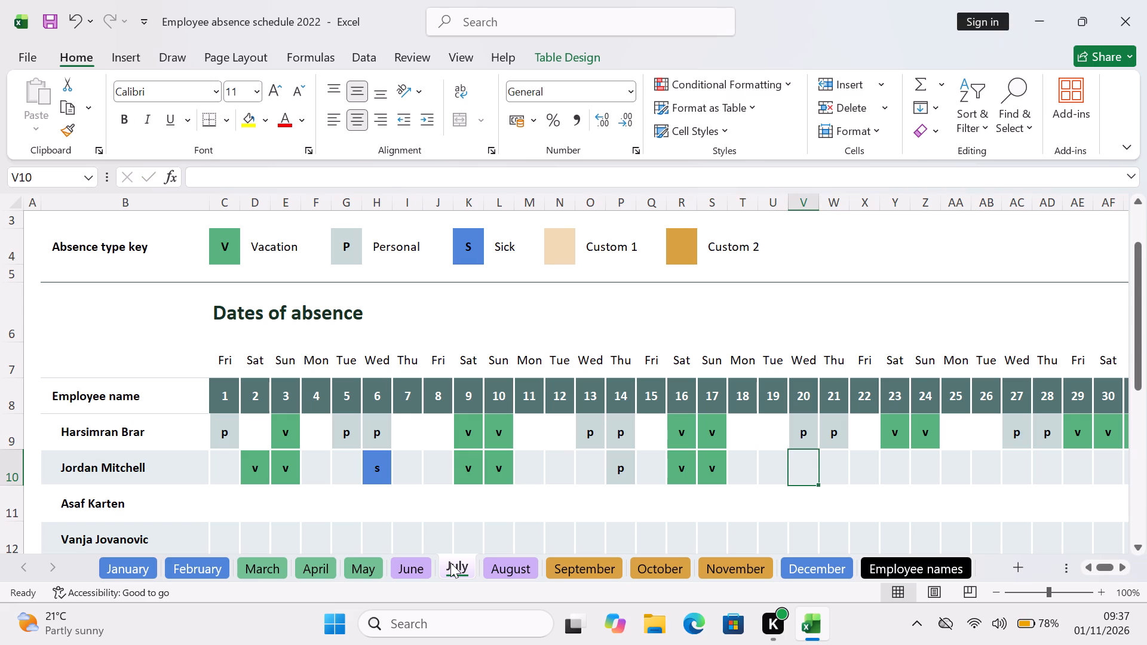
{"action": "key", "text": "s"}
{"action": "key", "text": "Right"}
{"action": "key", "text": "s"}
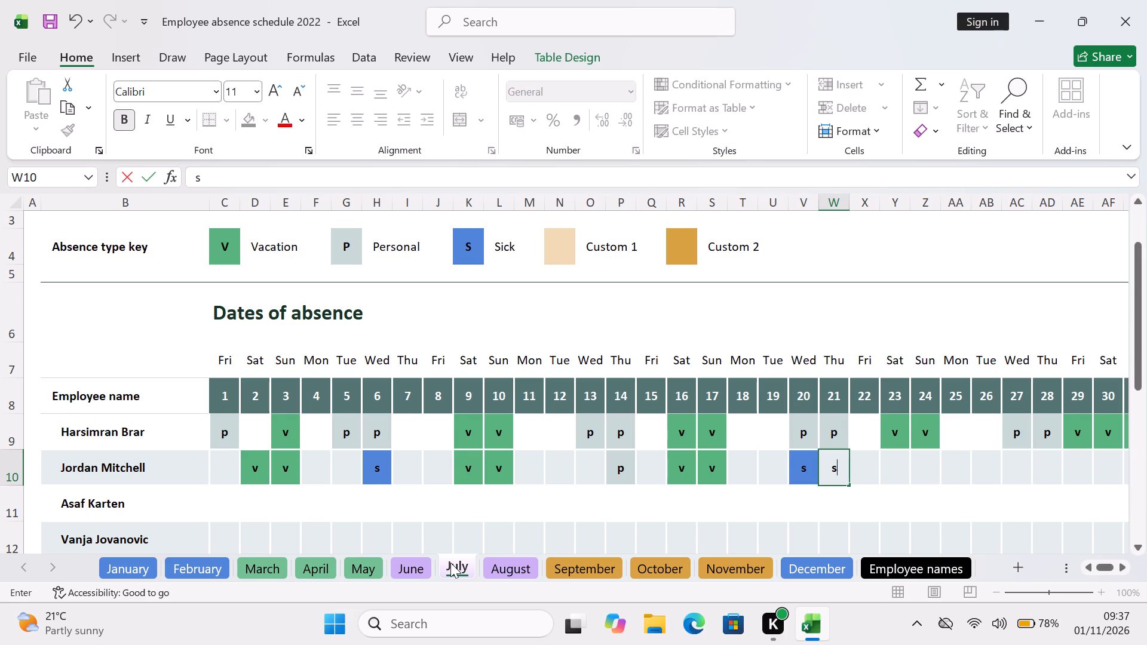
{"action": "key", "text": "Right"}
{"action": "key", "text": "Right"}
{"action": "key", "text": "v"}
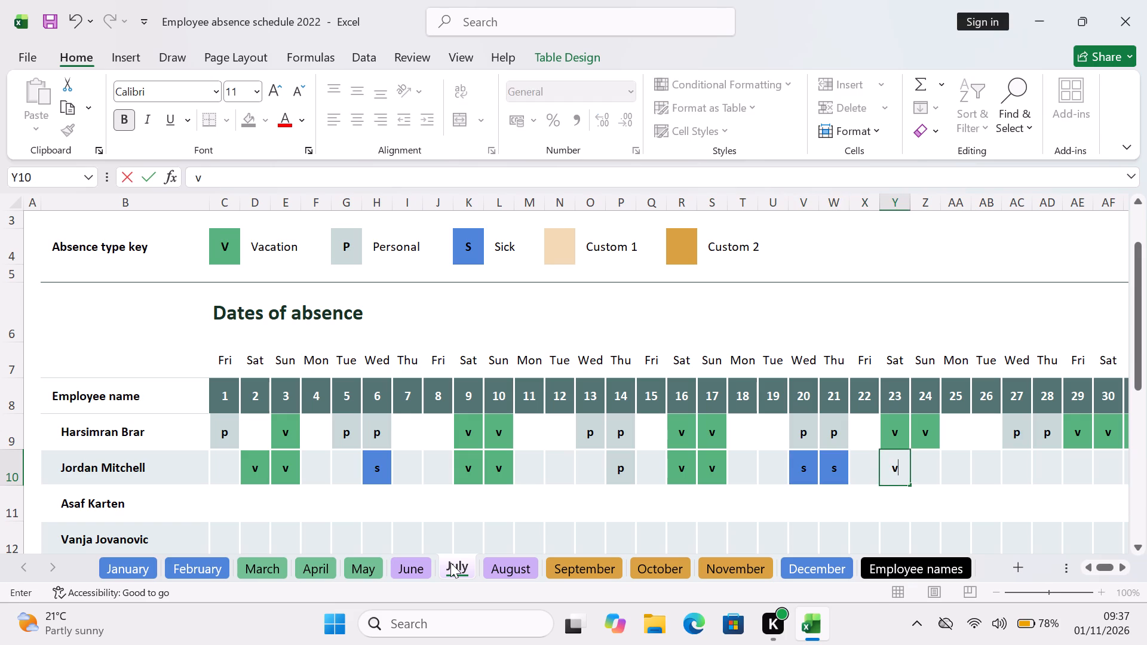
{"action": "key", "text": "Right"}
{"action": "key", "text": "v"}
In the second employee's row, enter p for July 27, and v for July 29 and 30.
{"action": "key", "text": "Right"}
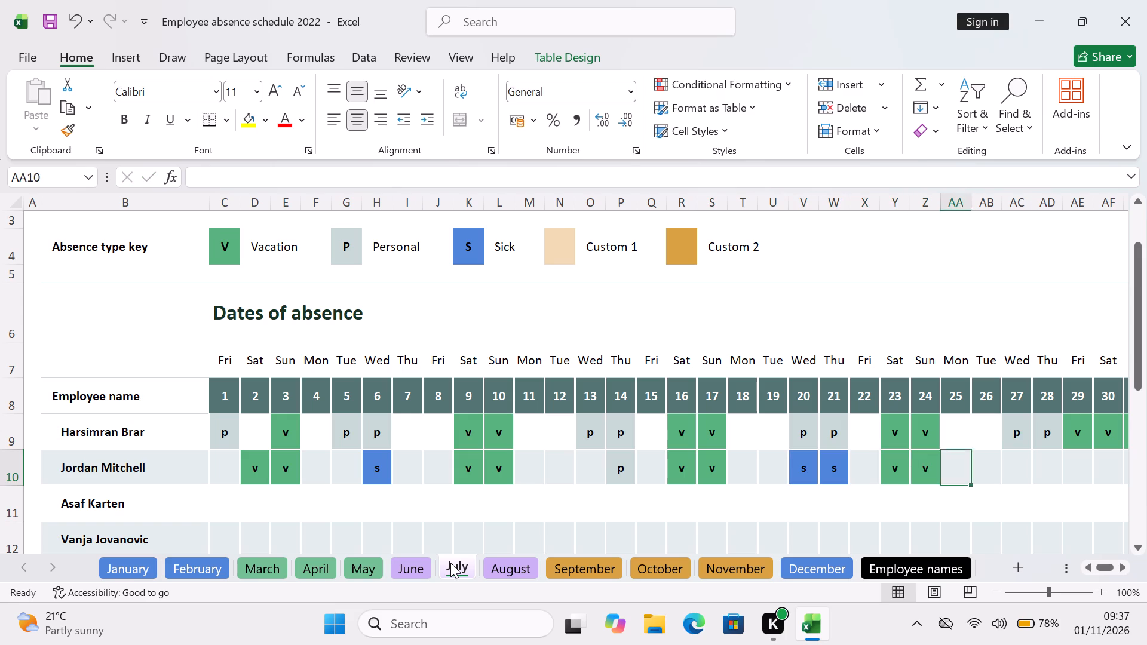
{"action": "key", "text": "Right"}
{"action": "key", "text": "Right"}
{"action": "key", "text": "Right"}
{"action": "key", "text": "Right"}
{"action": "key", "text": "Left"}
{"action": "key", "text": "Left"}
{"action": "key", "text": "Left"}
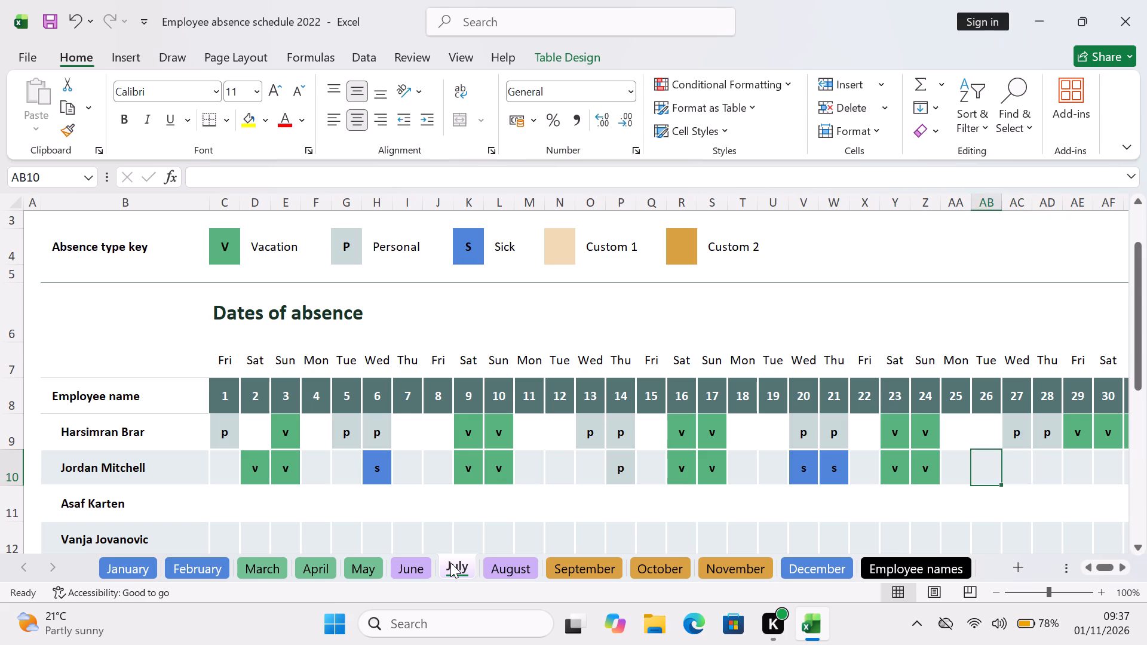
{"action": "key", "text": "Left"}
{"action": "key", "text": "Right"}
{"action": "key", "text": "Right"}
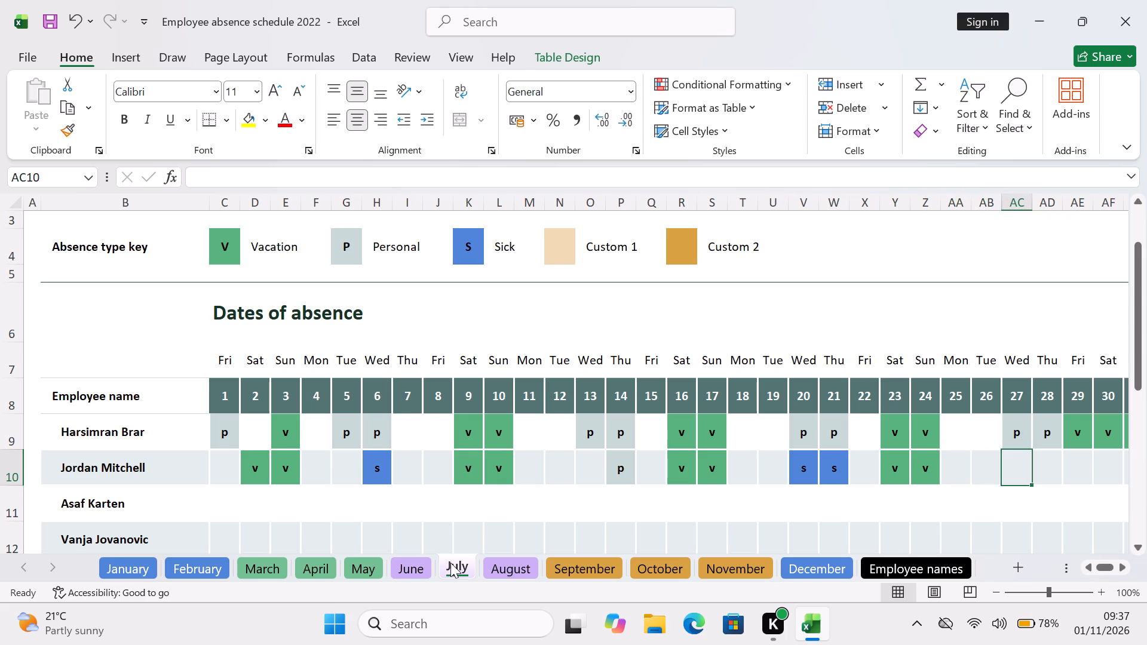
{"action": "key", "text": "p"}
{"action": "key", "text": "Right"}
{"action": "key", "text": "Right"}
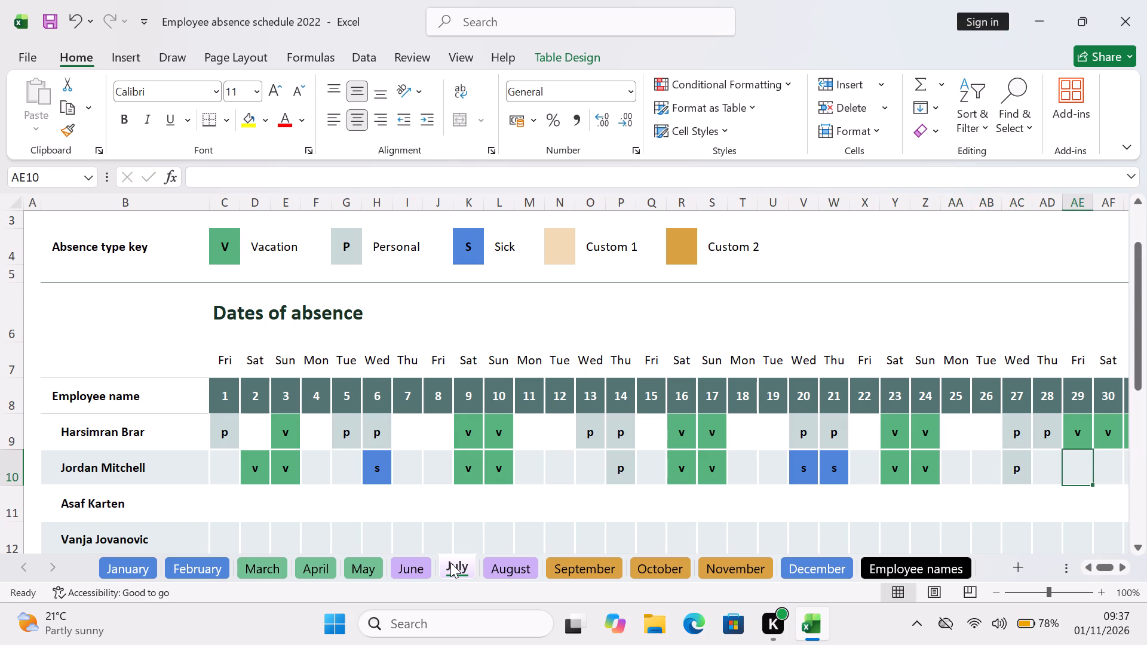
{"action": "key", "text": "v"}
{"action": "key", "text": "Right"}
{"action": "key", "text": "v"}
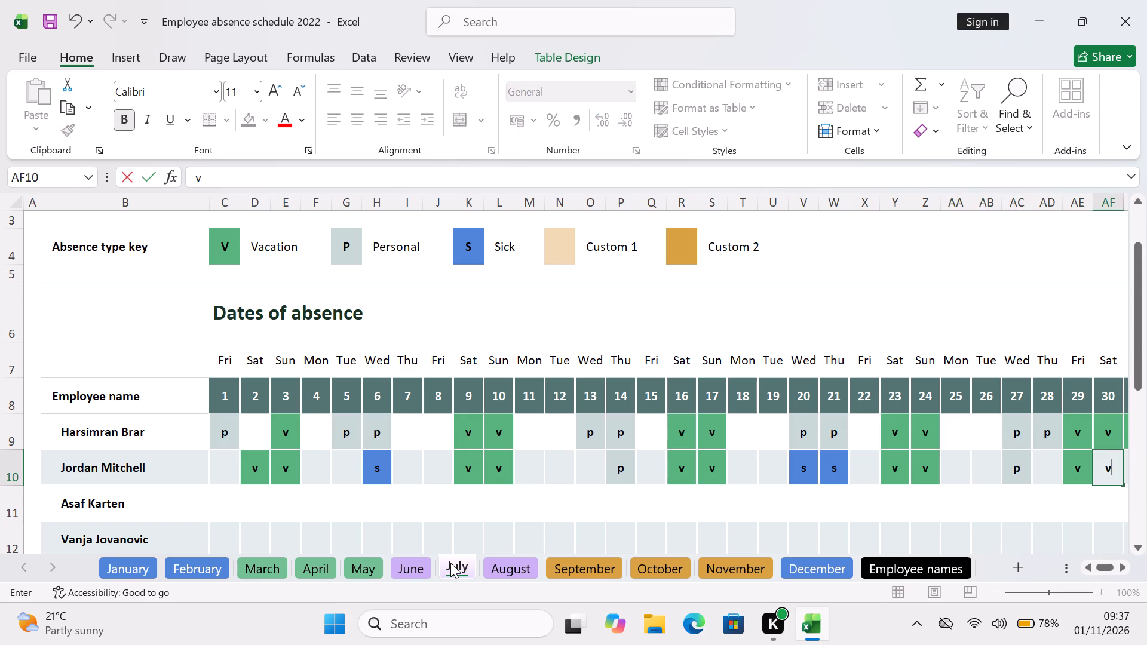
{"action": "key", "text": "Down"}
{"action": "key", "text": "Up"}
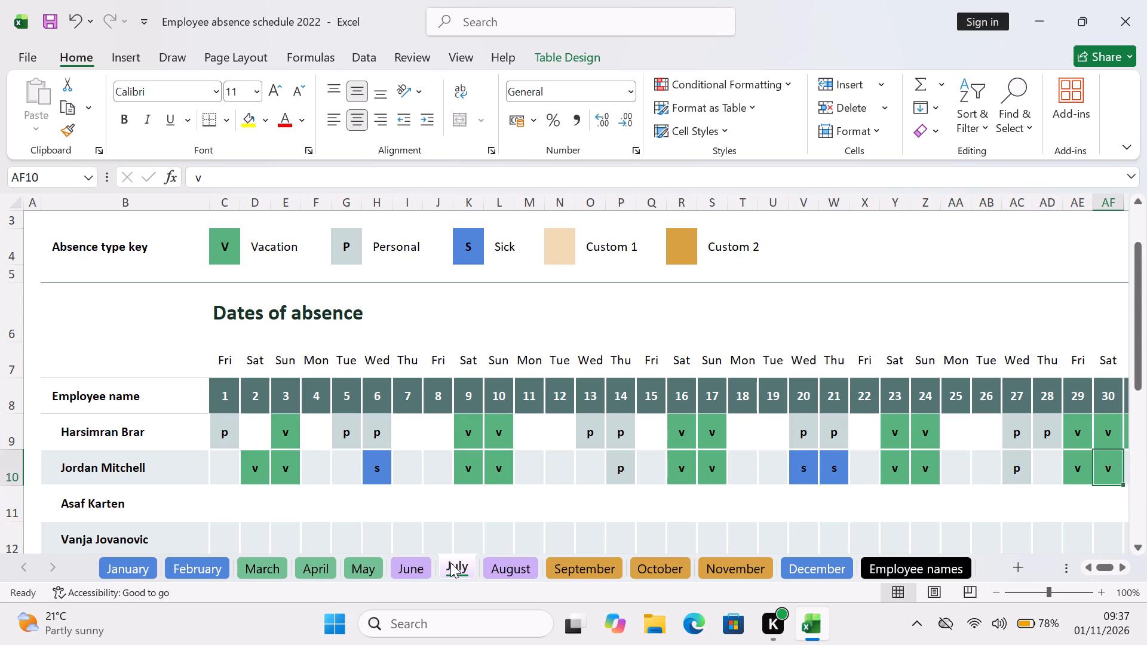
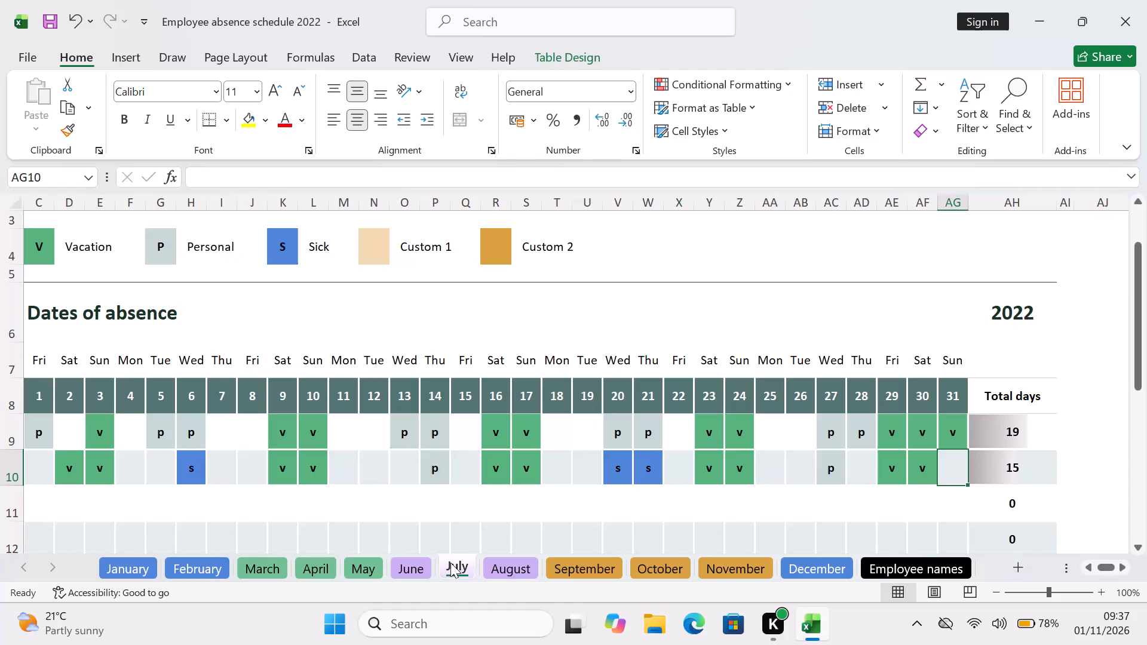
In the second employee's row on the July sheet, enter v for July 31.
{"action": "key", "text": "v"}
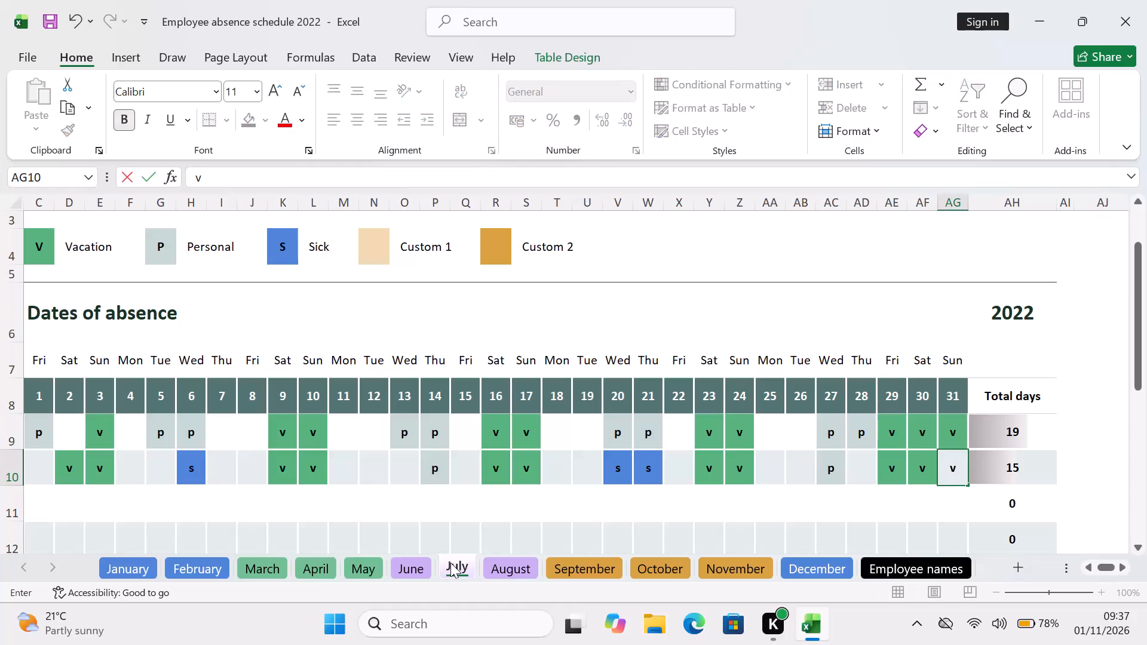
{"action": "key", "text": "Down"}
In the third employee's row, enter v for July 3 and p for July 7.
{"action": "key", "text": "Left"}
{"action": "key", "text": "Left"}
{"action": "key", "text": "Left"}
{"action": "key", "text": "Left"}
{"action": "key", "text": "Left"}
{"action": "key", "text": "Left"}
{"action": "key", "text": "Left"}
{"action": "key", "text": "Left"}
{"action": "key", "text": "Left"}
{"action": "key", "text": "Left"}
{"action": "key", "text": "Left"}
{"action": "key", "text": "Left"}
{"action": "key", "text": "Left"}
{"action": "key", "text": "Left"}
{"action": "key", "text": "Left"}
{"action": "key", "text": "Left"}
{"action": "key", "text": "Left"}
{"action": "key", "text": "Left"}
{"action": "key", "text": "Left"}
{"action": "key", "text": "Left"}
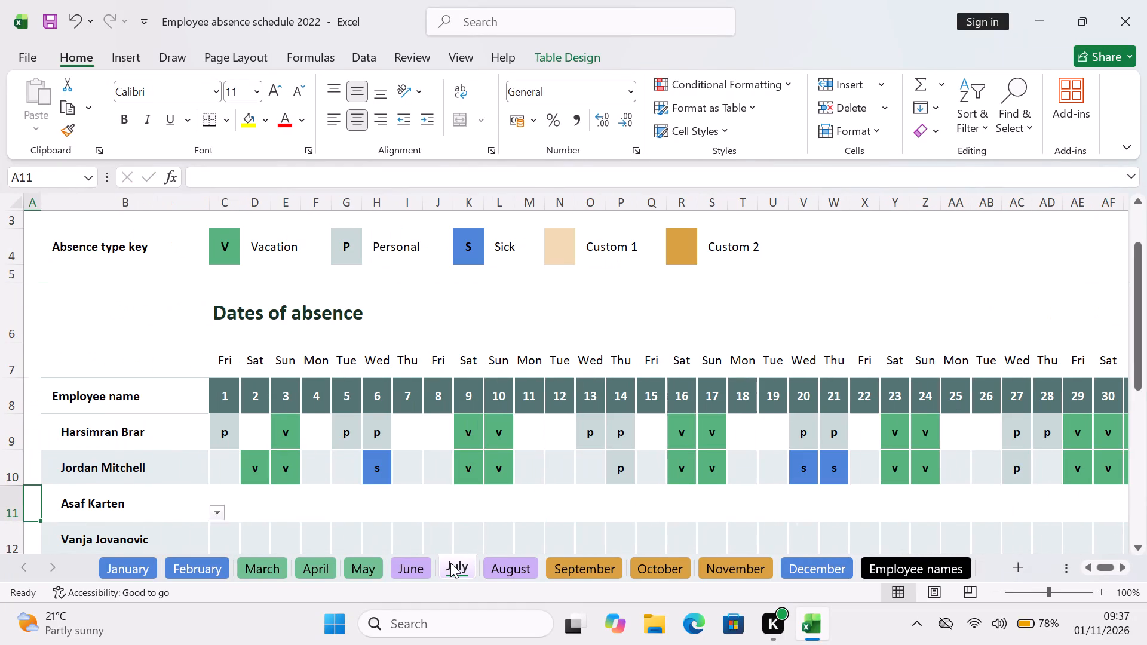
{"action": "key", "text": "Right"}
{"action": "key", "text": "Right"}
{"action": "key", "text": "Right"}
{"action": "key", "text": "Right"}
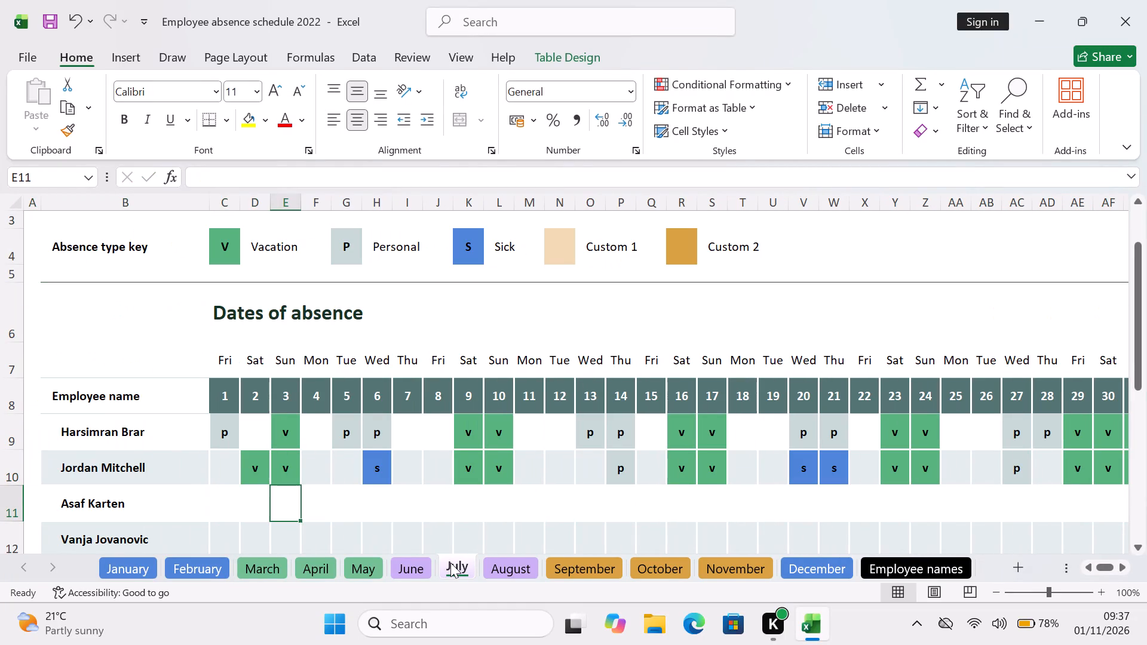
{"action": "key", "text": "v"}
{"action": "key", "text": "Right"}
{"action": "key", "text": "Right"}
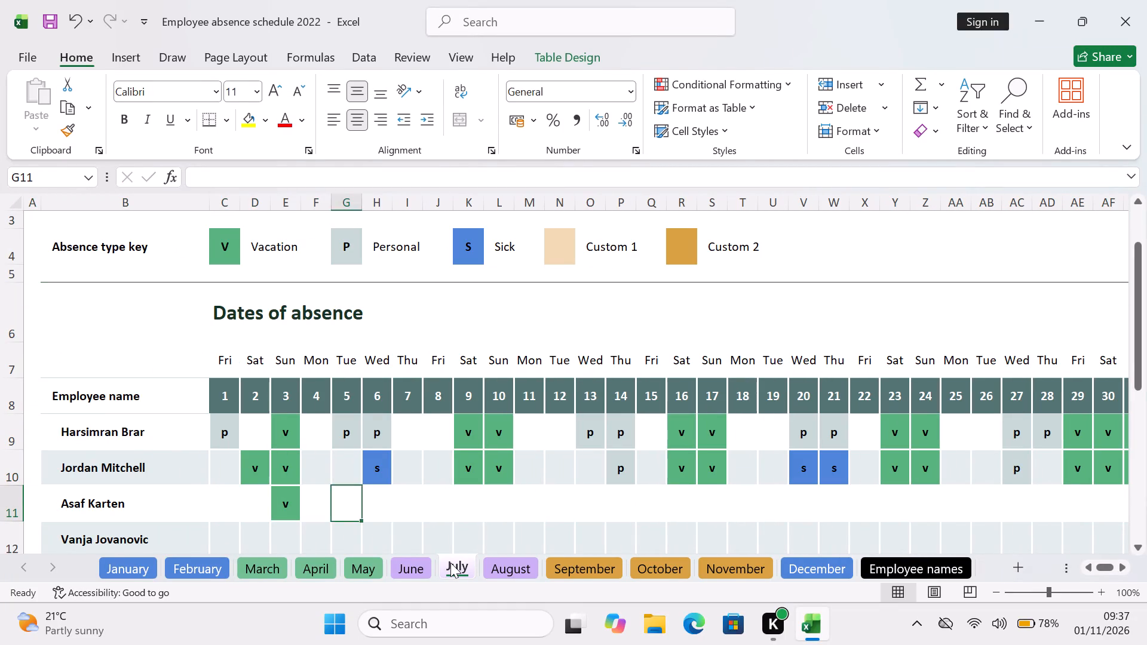
{"action": "key", "text": "Right"}
{"action": "key", "text": "Right"}
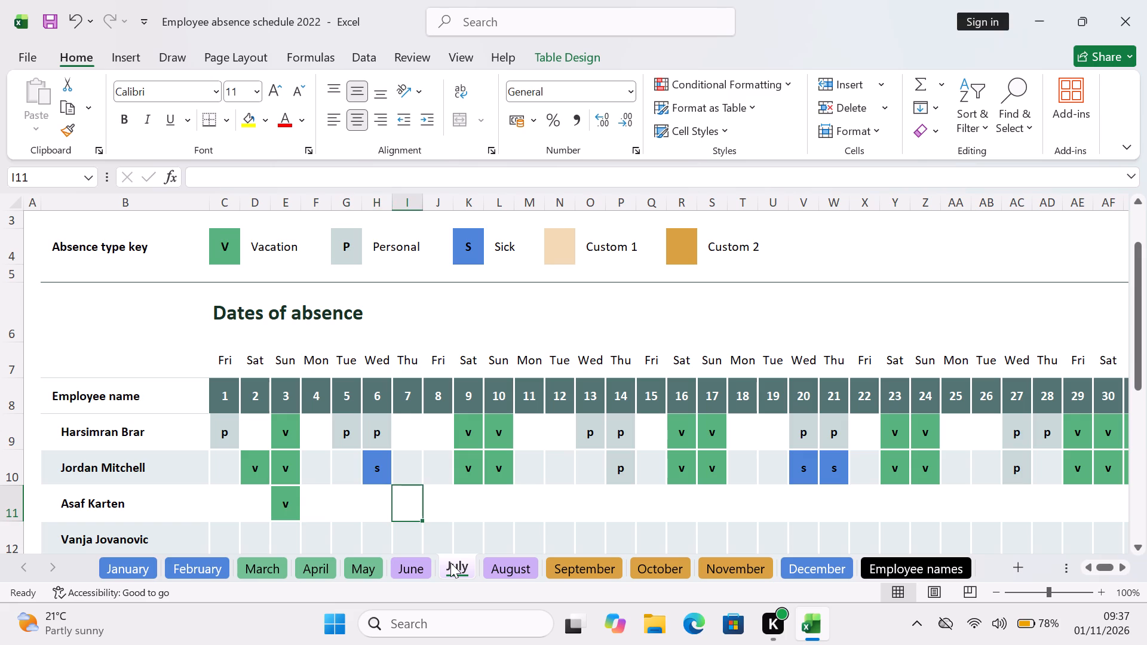
{"action": "key", "text": "p"}
{"action": "key", "text": "Right"}
In the third employee's row, enter v for July 9 and 10, and p for July 13.
{"action": "key", "text": "Right"}
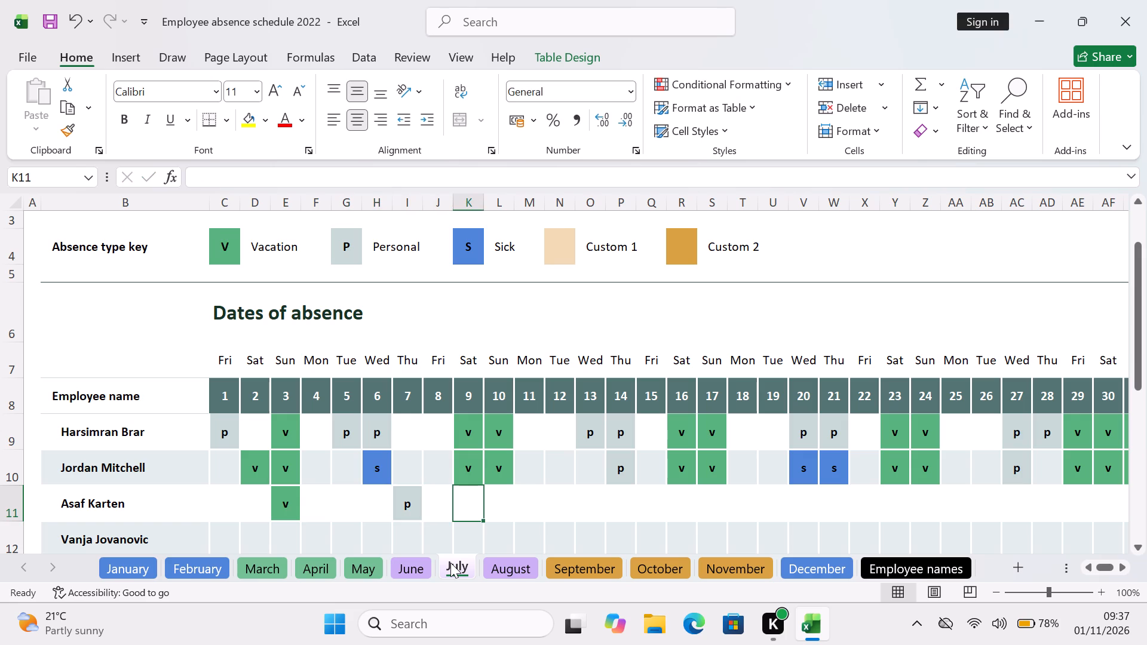
{"action": "key", "text": "v"}
{"action": "key", "text": "Right"}
{"action": "key", "text": "v"}
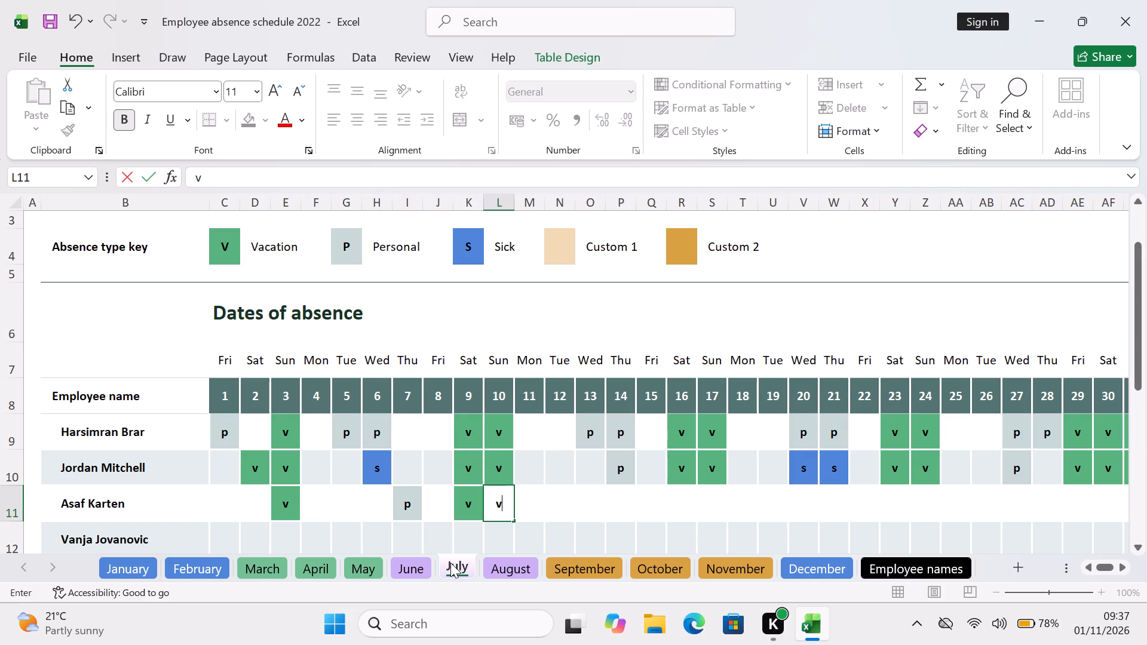
{"action": "key", "text": "Right"}
{"action": "key", "text": "Right"}
{"action": "key", "text": "Right"}
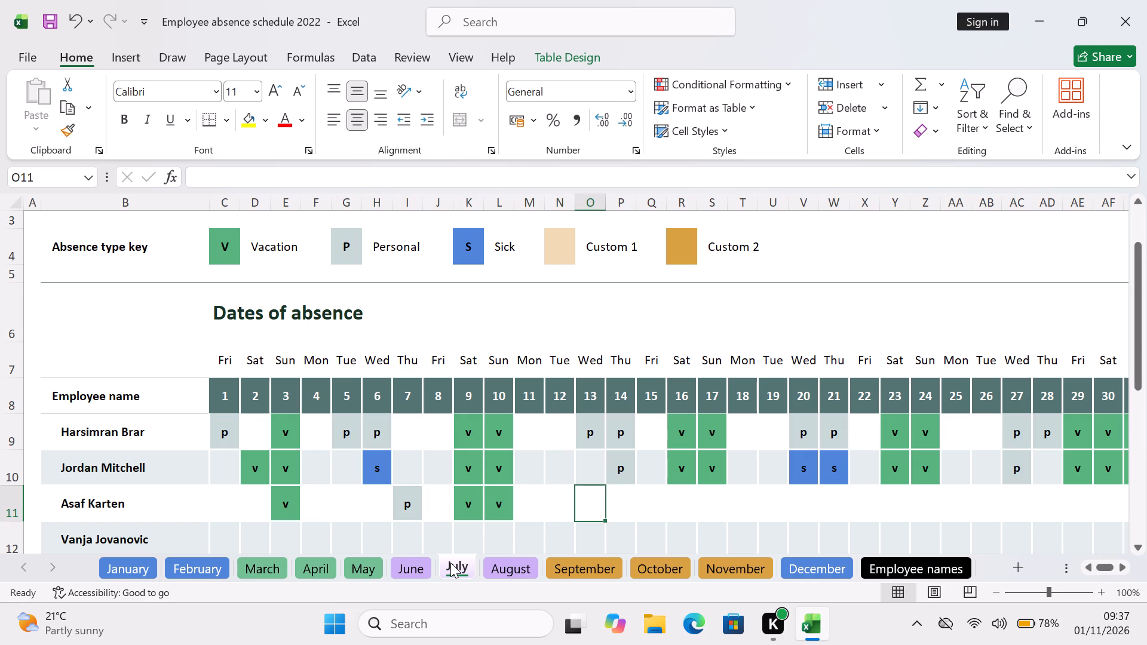
{"action": "key", "text": "p"}
{"action": "key", "text": "Right"}
In the third employee's row, enter v for July 16 and 17.
{"action": "key", "text": "Right"}
{"action": "key", "text": "Right"}
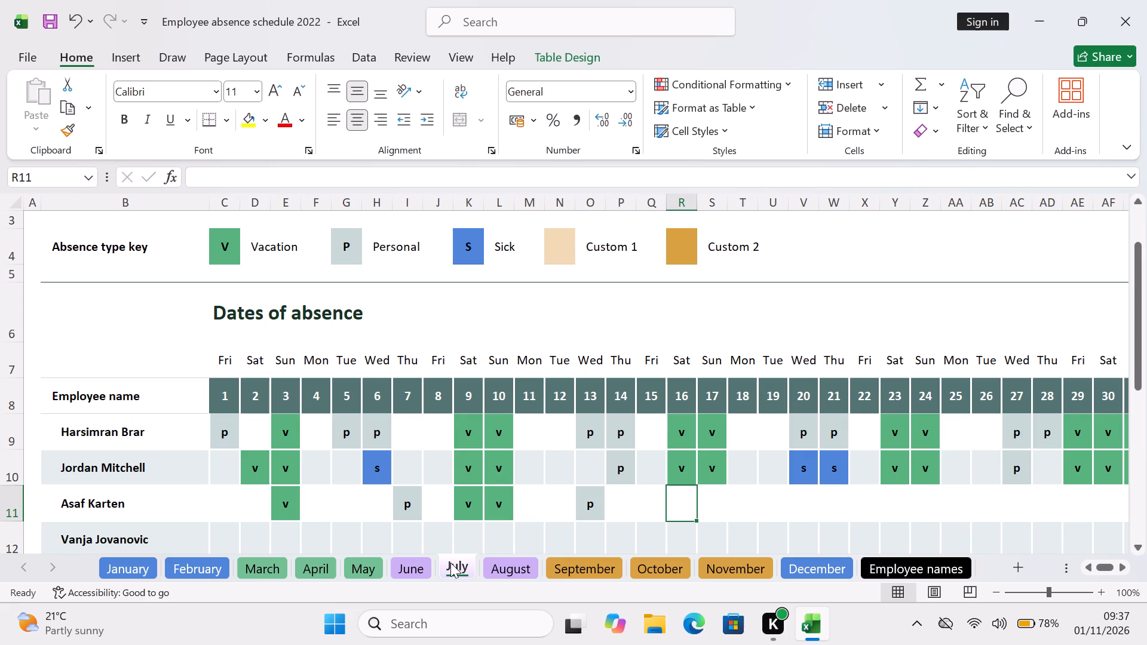
{"action": "key", "text": "v"}
{"action": "key", "text": "Right"}
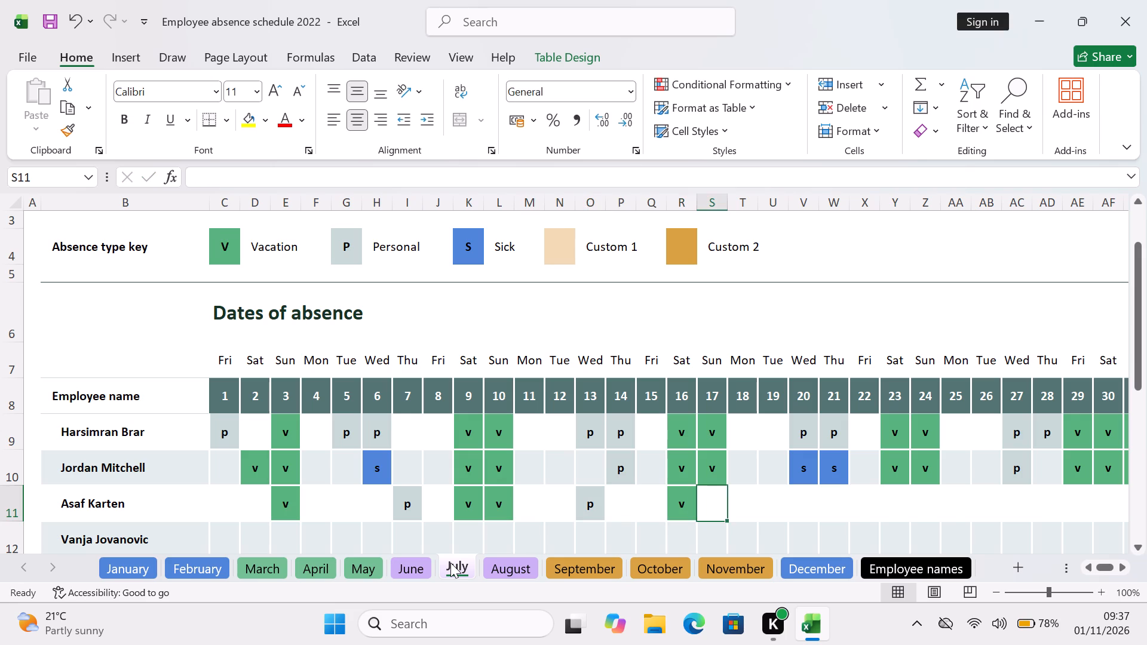
{"action": "key", "text": "v"}
{"action": "key", "text": "Right"}
In the third employee's row, enter p for July 22 and v for July 24.
{"action": "key", "text": "Right"}
{"action": "key", "text": "Right"}
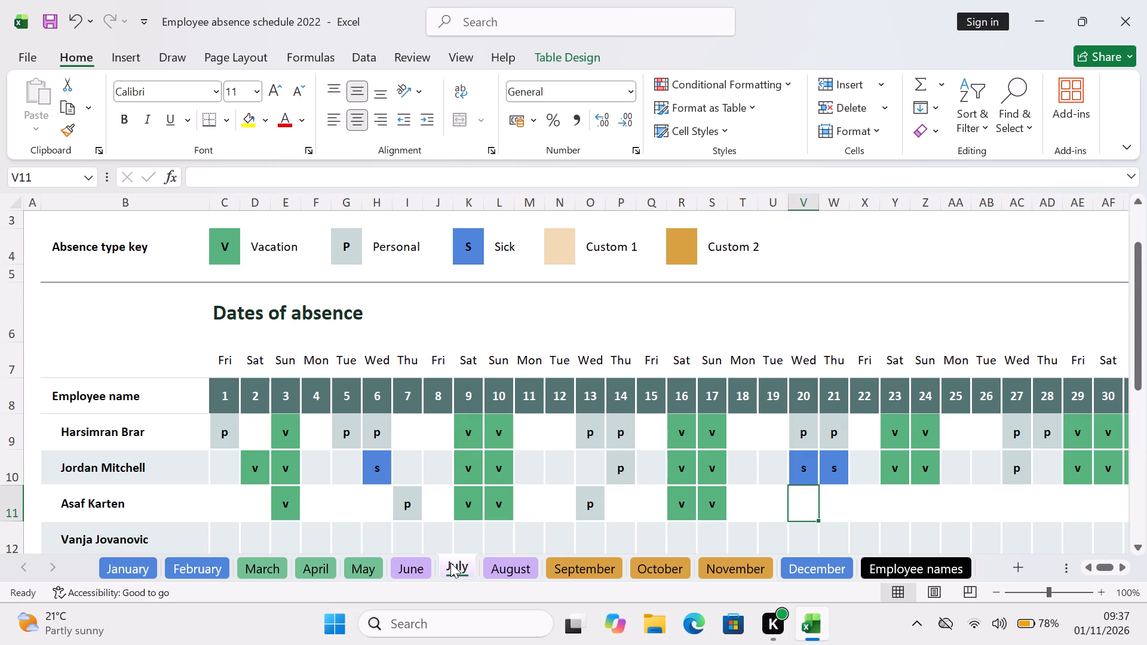
{"action": "key", "text": "Right"}
{"action": "key", "text": "p"}
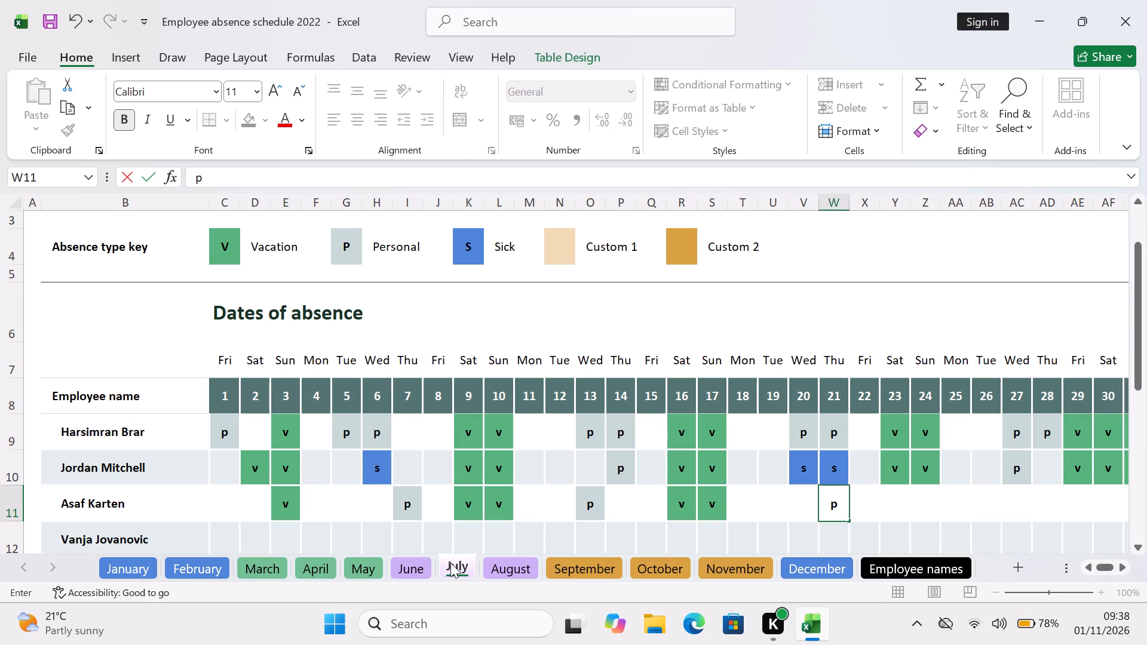
{"action": "key", "text": "BackSpace"}
{"action": "key", "text": "Right"}
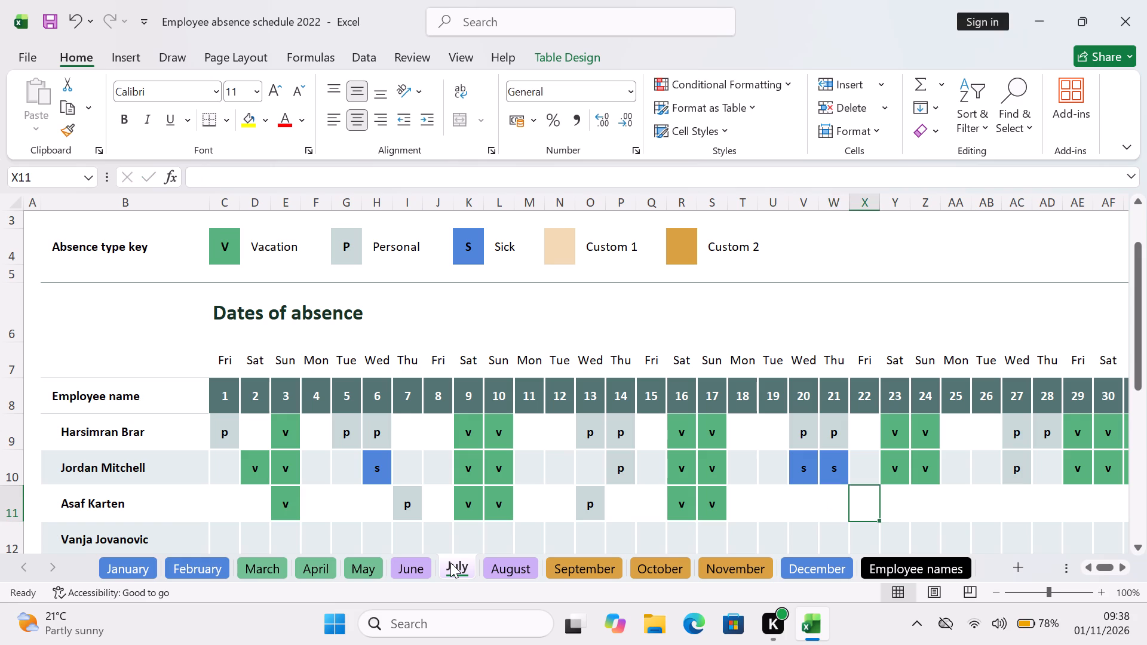
{"action": "key", "text": "p"}
{"action": "key", "text": "Right"}
{"action": "key", "text": "Right"}
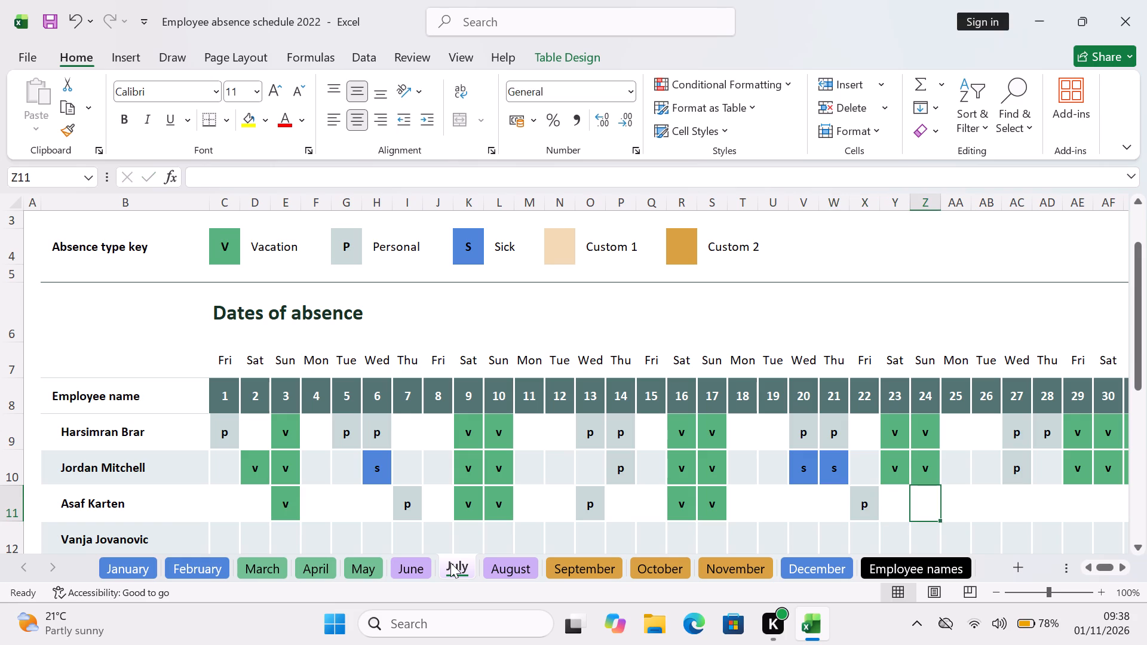
{"action": "key", "text": "v"}
{"action": "key", "text": "Right"}
In the third employee's row, enter s for July 28 and v for July 30.
{"action": "key", "text": "Right"}
{"action": "key", "text": "Right"}
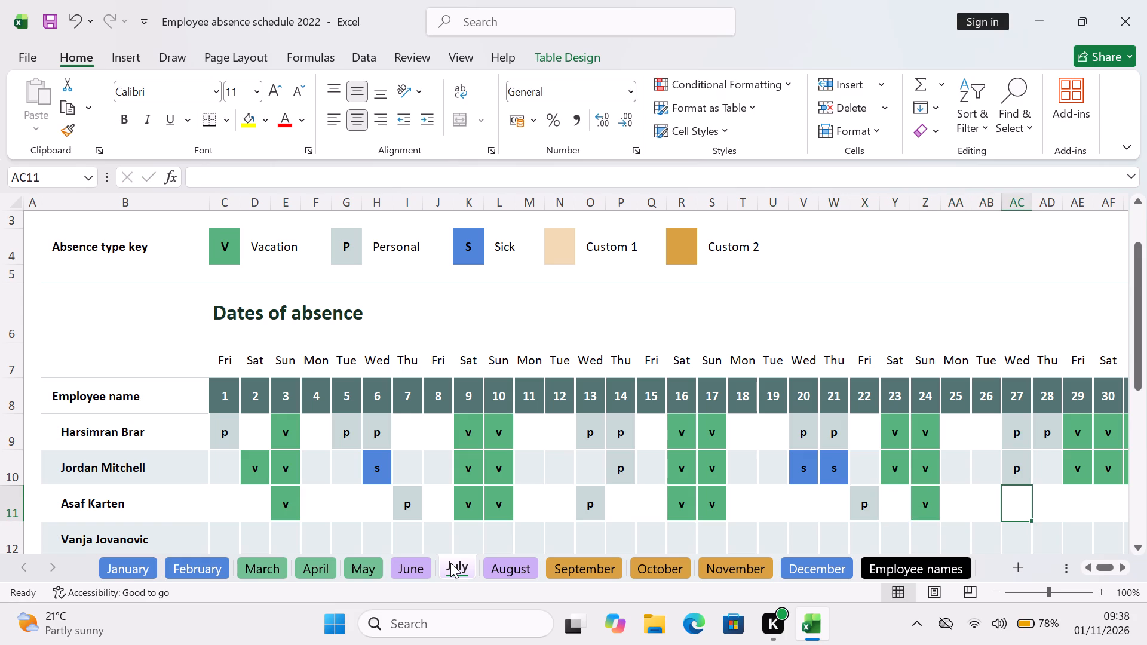
{"action": "key", "text": "Right"}
{"action": "key", "text": "Right"}
{"action": "key", "text": "Left"}
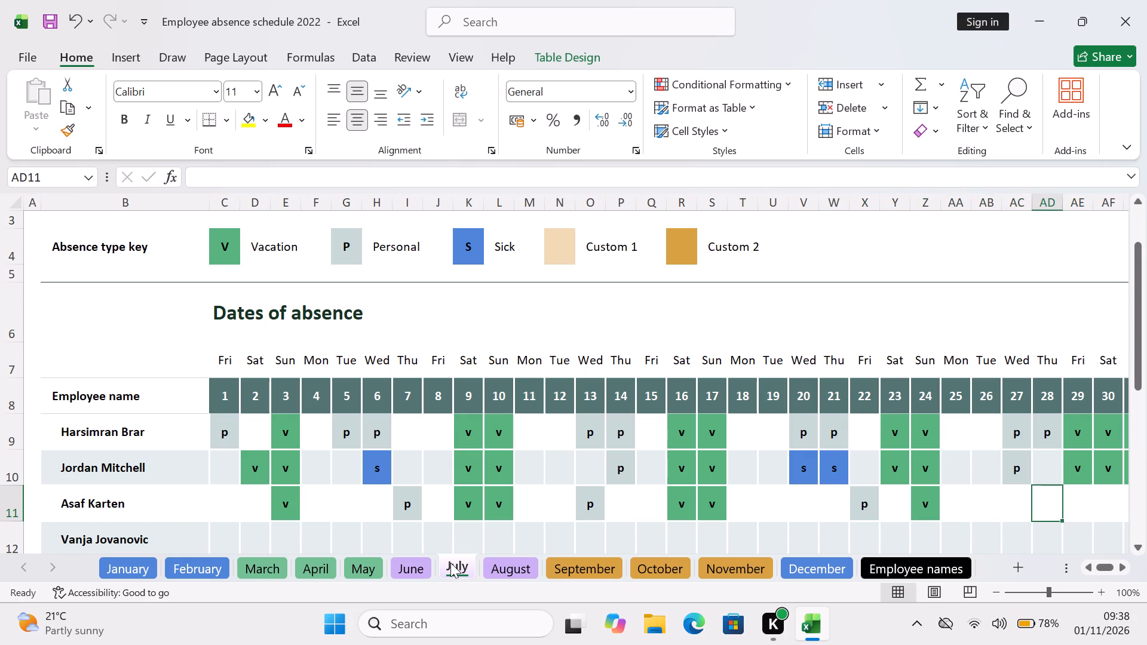
{"action": "key", "text": "s"}
{"action": "key", "text": "Right"}
{"action": "key", "text": "Right"}
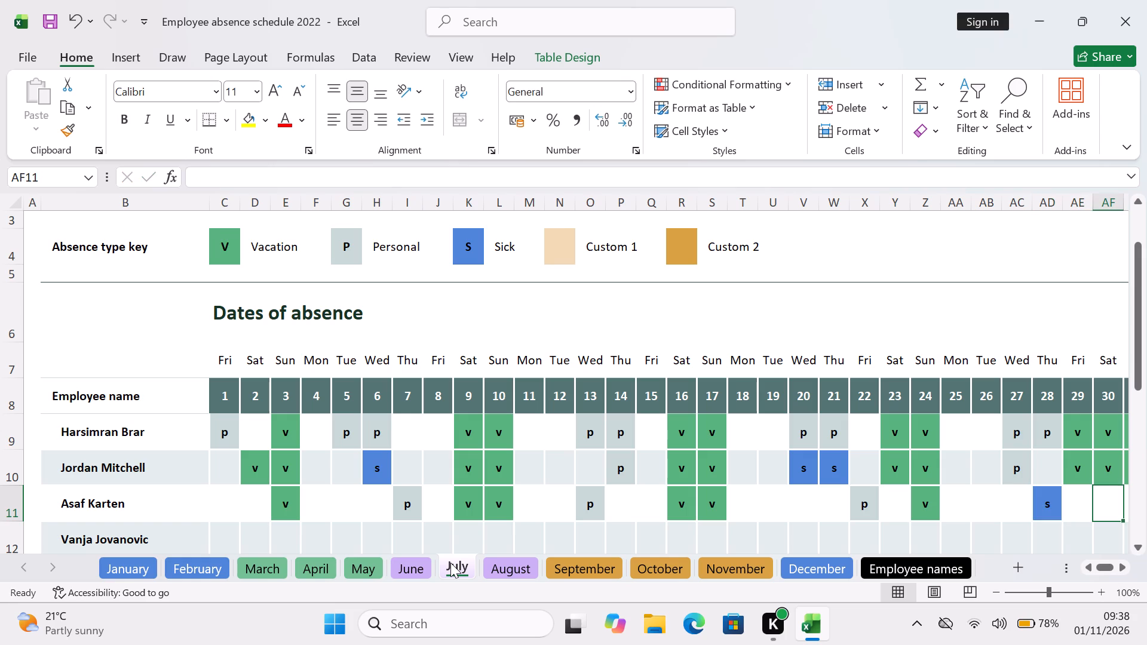
{"action": "key", "text": "v"}
{"action": "key", "text": "Left"}
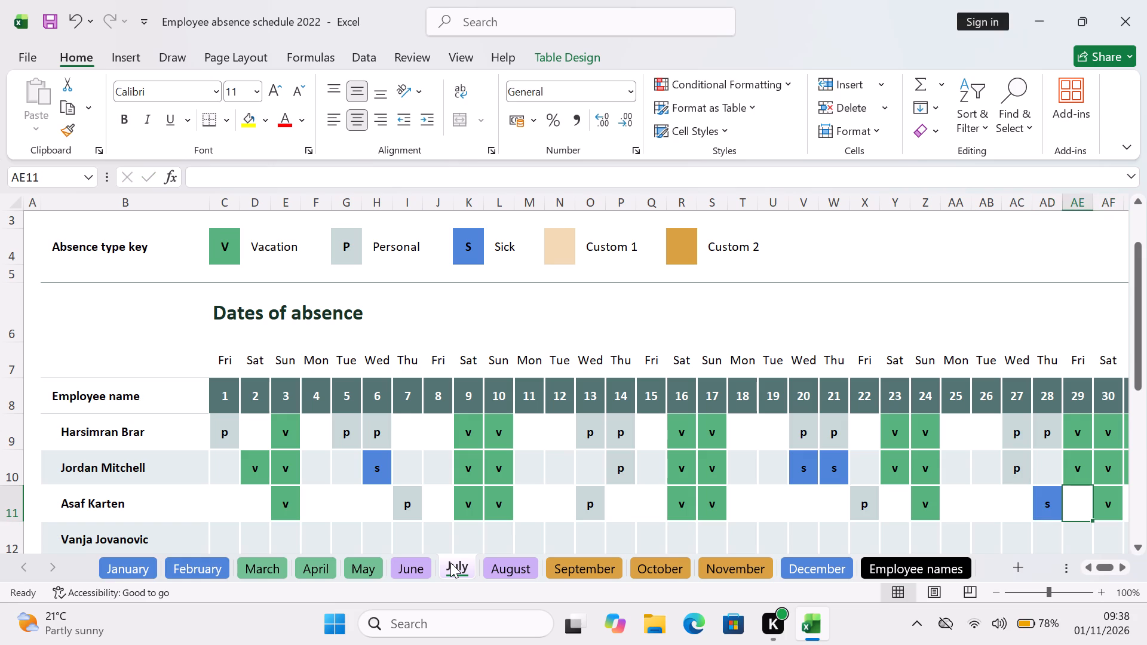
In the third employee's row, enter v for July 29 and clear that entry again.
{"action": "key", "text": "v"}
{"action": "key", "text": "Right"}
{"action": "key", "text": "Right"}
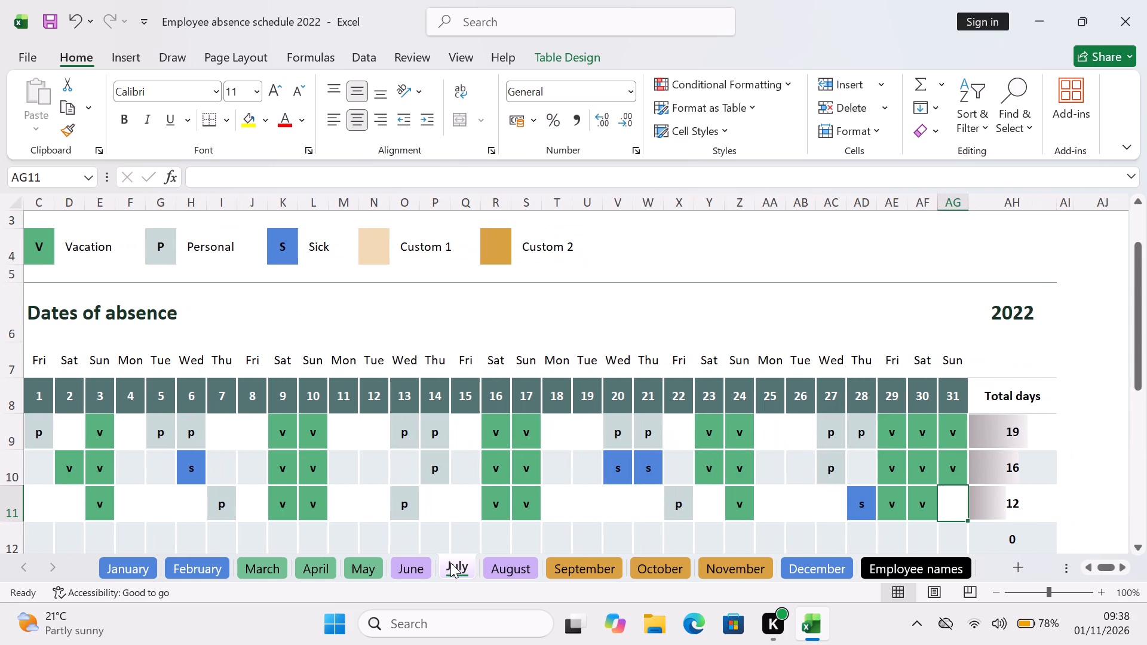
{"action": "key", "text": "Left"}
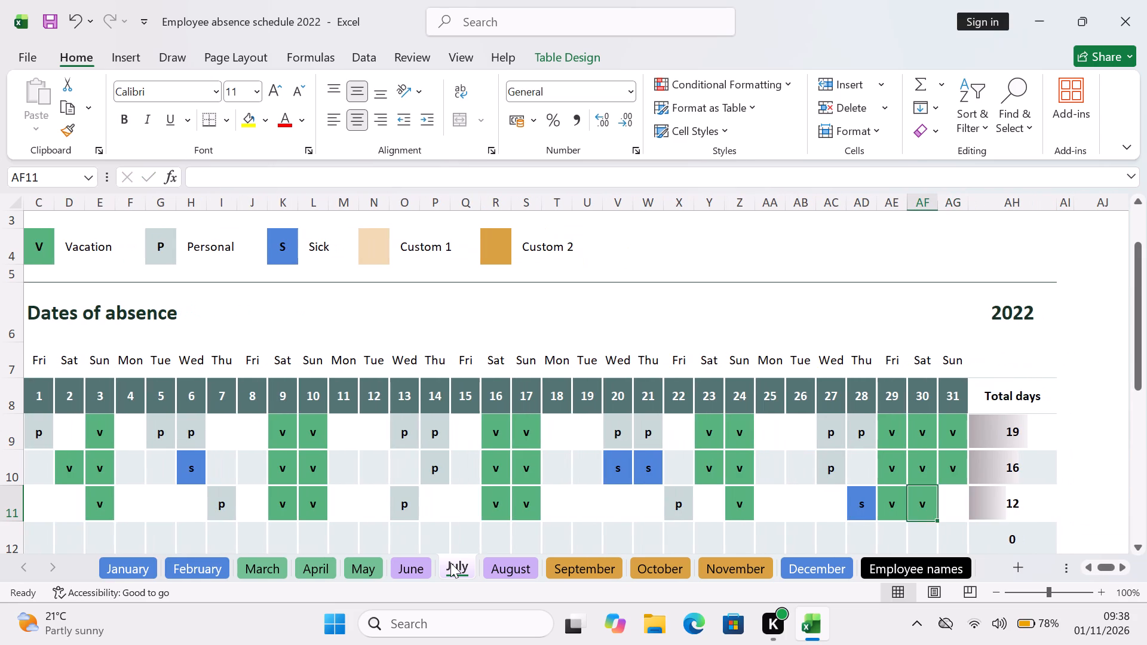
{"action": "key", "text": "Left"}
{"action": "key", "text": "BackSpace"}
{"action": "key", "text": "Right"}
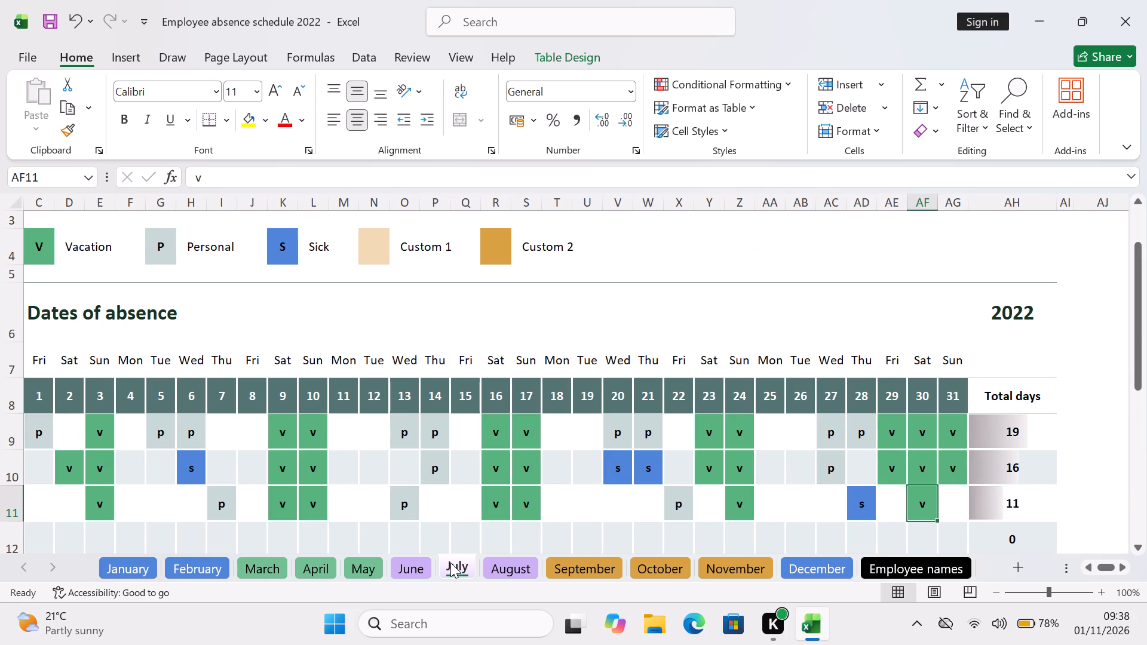
In the third employee's row, enter v for July 31.
{"action": "key", "text": "Right"}
{"action": "key", "text": "v"}
{"action": "key", "text": "Down"}
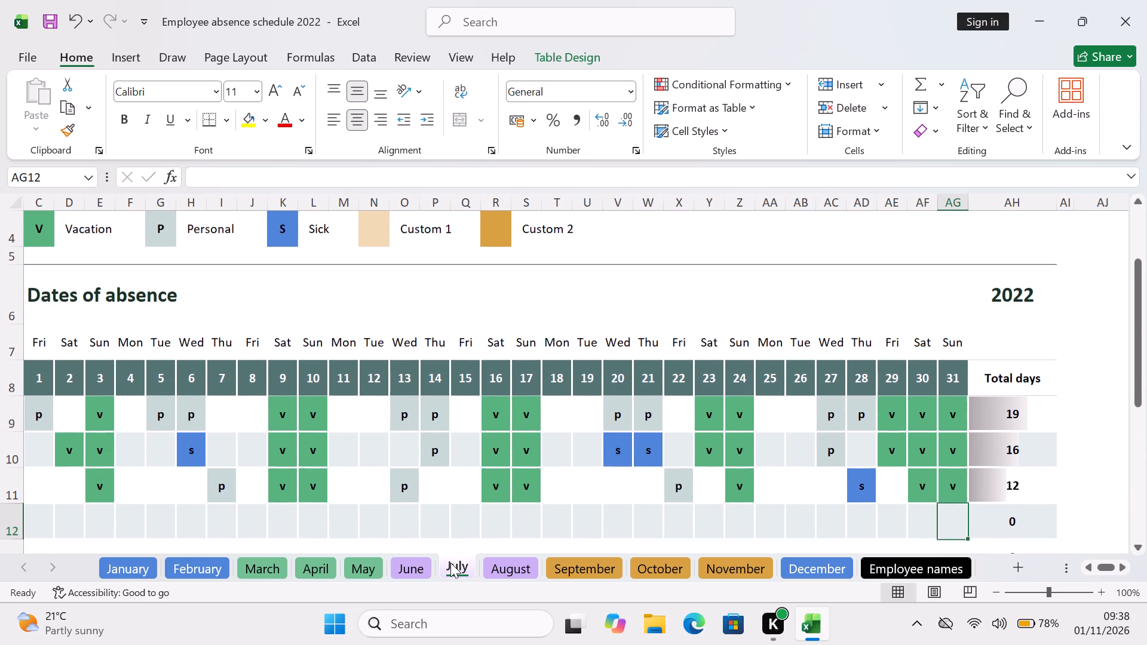
In the fourth employee's row, enter v for July 2 and 3.
{"action": "key", "text": "Left"}
{"action": "key", "text": "Left"}
{"action": "key", "text": "Left"}
{"action": "key", "text": "Left"}
{"action": "key", "text": "Left"}
{"action": "key", "text": "Left"}
{"action": "key", "text": "Left"}
{"action": "key", "text": "Left"}
{"action": "key", "text": "Left"}
{"action": "key", "text": "Left"}
{"action": "key", "text": "Left"}
{"action": "key", "text": "Left"}
{"action": "key", "text": "Left"}
{"action": "key", "text": "Left"}
{"action": "key", "text": "Left"}
{"action": "key", "text": "Left"}
{"action": "key", "text": "Left"}
{"action": "key", "text": "Left"}
{"action": "key", "text": "Left"}
{"action": "key", "text": "Left"}
{"action": "key", "text": "Right"}
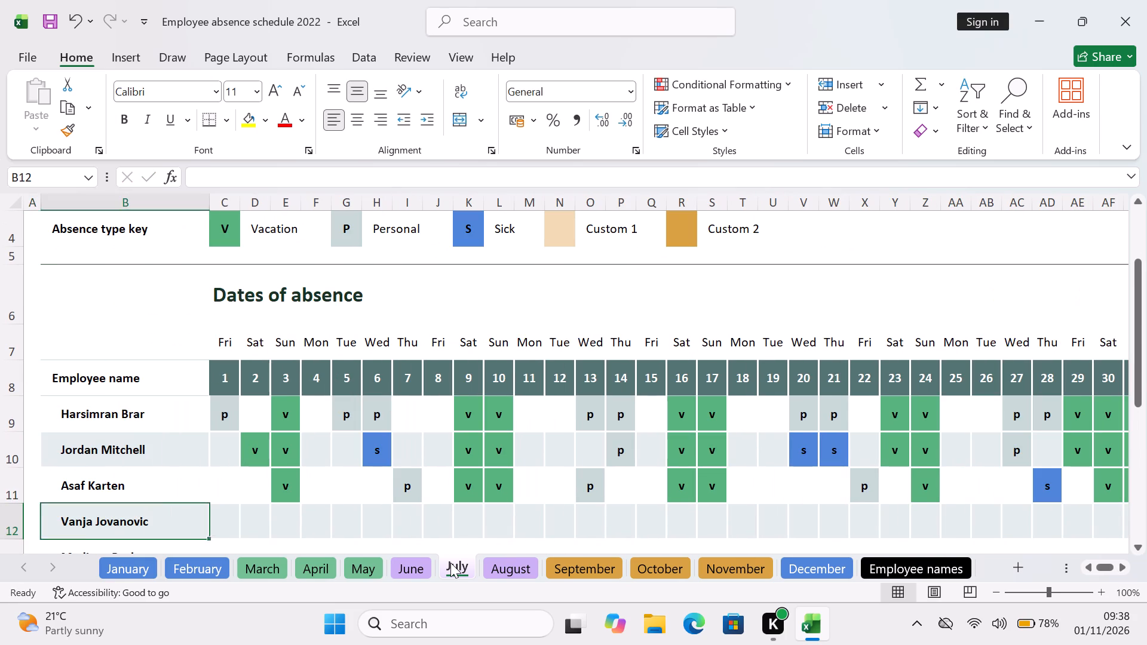
{"action": "key", "text": "Right"}
{"action": "key", "text": "Right"}
{"action": "key", "text": "Right"}
{"action": "key", "text": "v"}
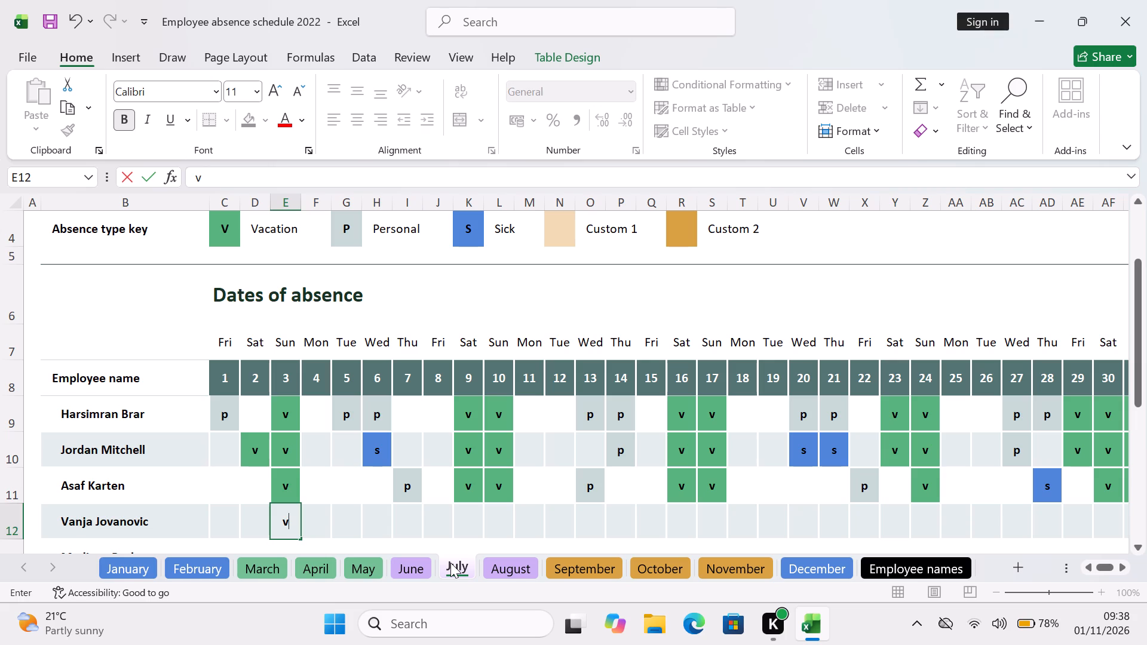
{"action": "key", "text": "Left"}
{"action": "key", "text": "v"}
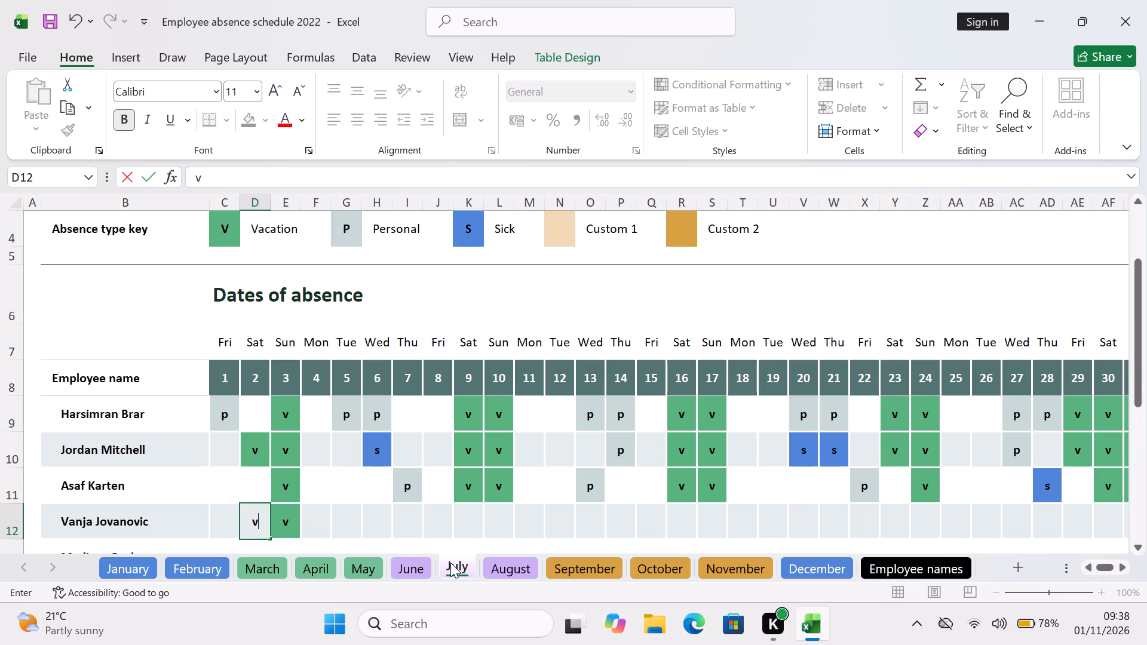
{"action": "key", "text": "Right"}
In the fourth employee's row, enter p for July 8, and v for July 9 and 10.
{"action": "key", "text": "Right"}
{"action": "key", "text": "Right"}
{"action": "key", "text": "Right"}
{"action": "key", "text": "Right"}
{"action": "key", "text": "Right"}
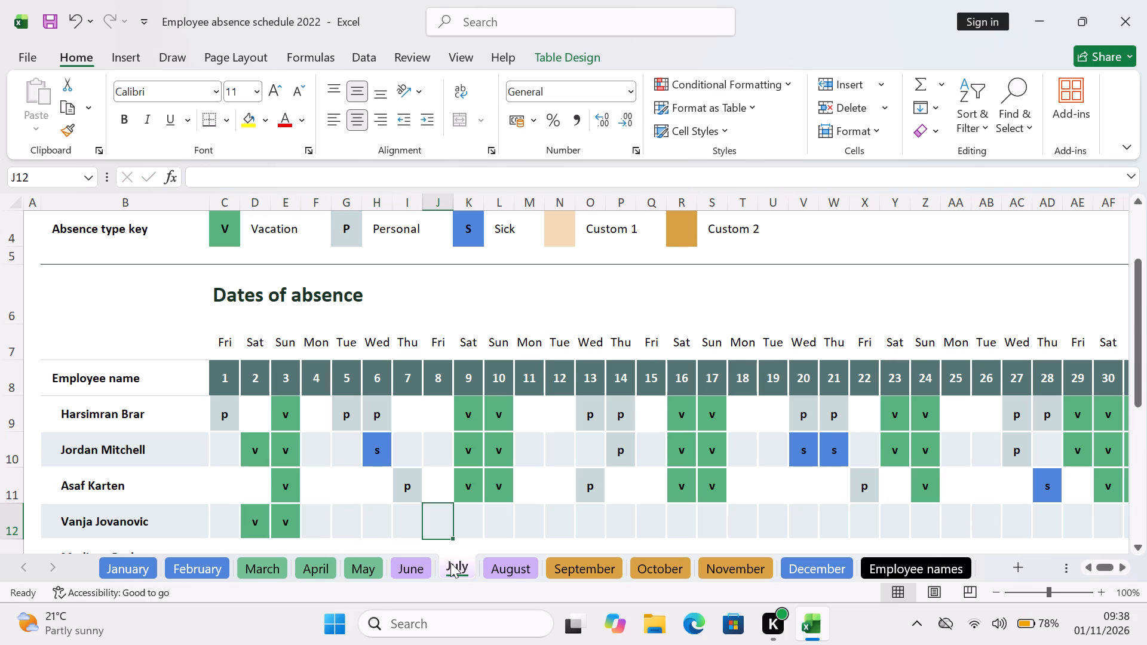
{"action": "key", "text": "p"}
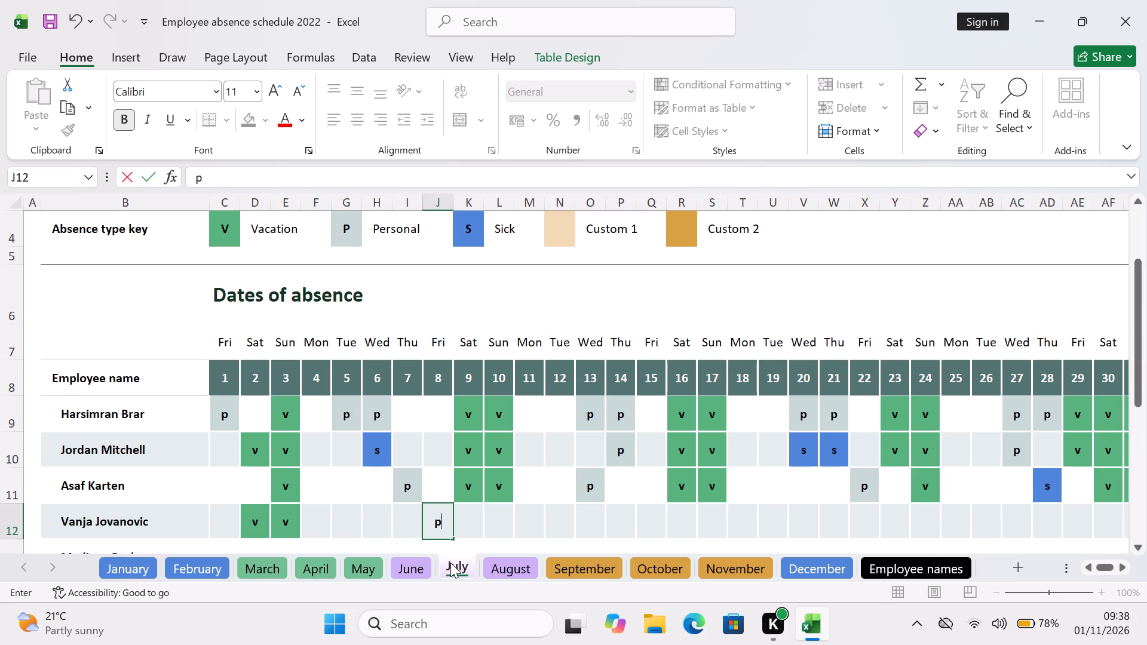
{"action": "key", "text": "Right"}
{"action": "key", "text": "v"}
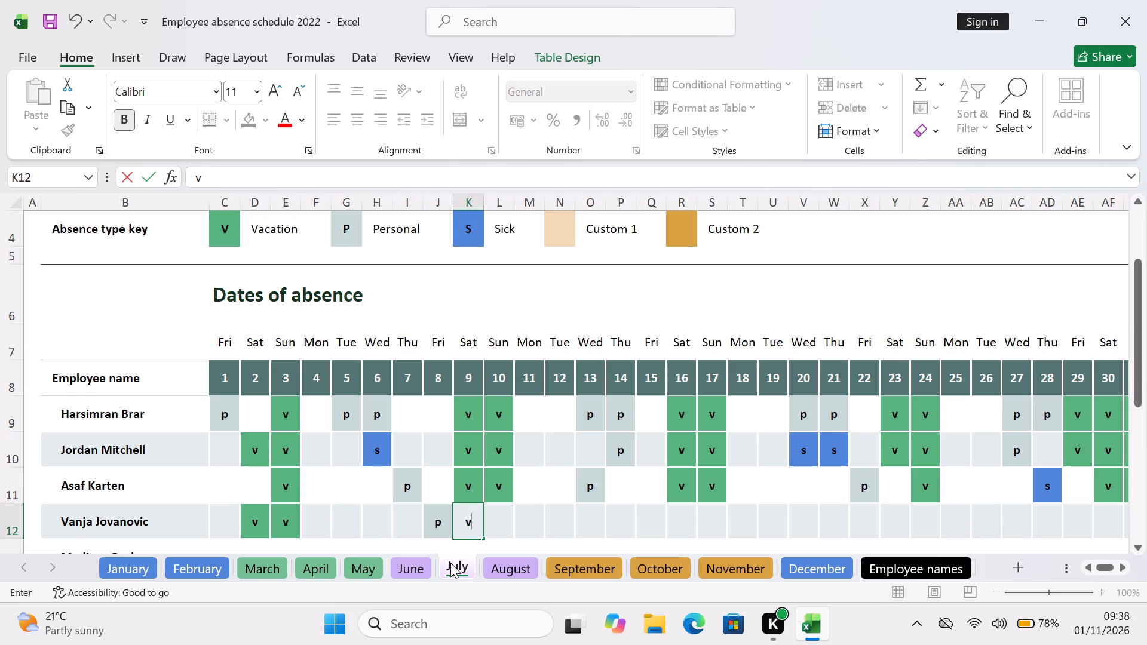
{"action": "key", "text": "Right"}
{"action": "key", "text": "v"}
{"action": "key", "text": "Right"}
In the fourth employee's row, enter p for July 15, and v for July 16 and 17.
{"action": "key", "text": "Right"}
{"action": "key", "text": "Right"}
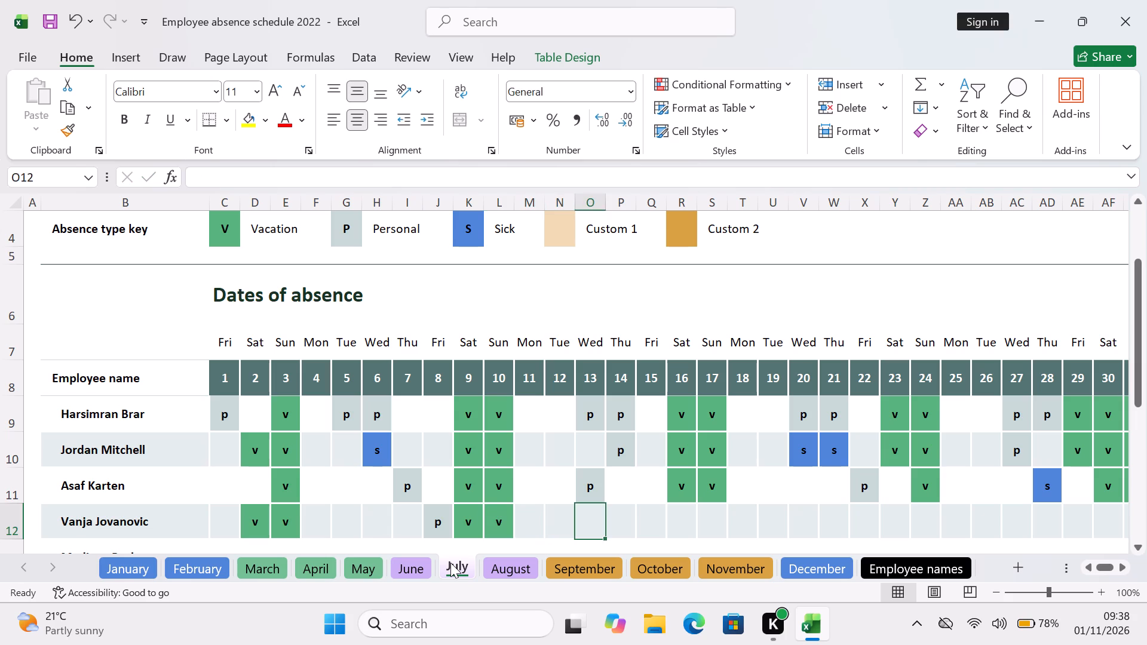
{"action": "key", "text": "Right"}
{"action": "key", "text": "Right"}
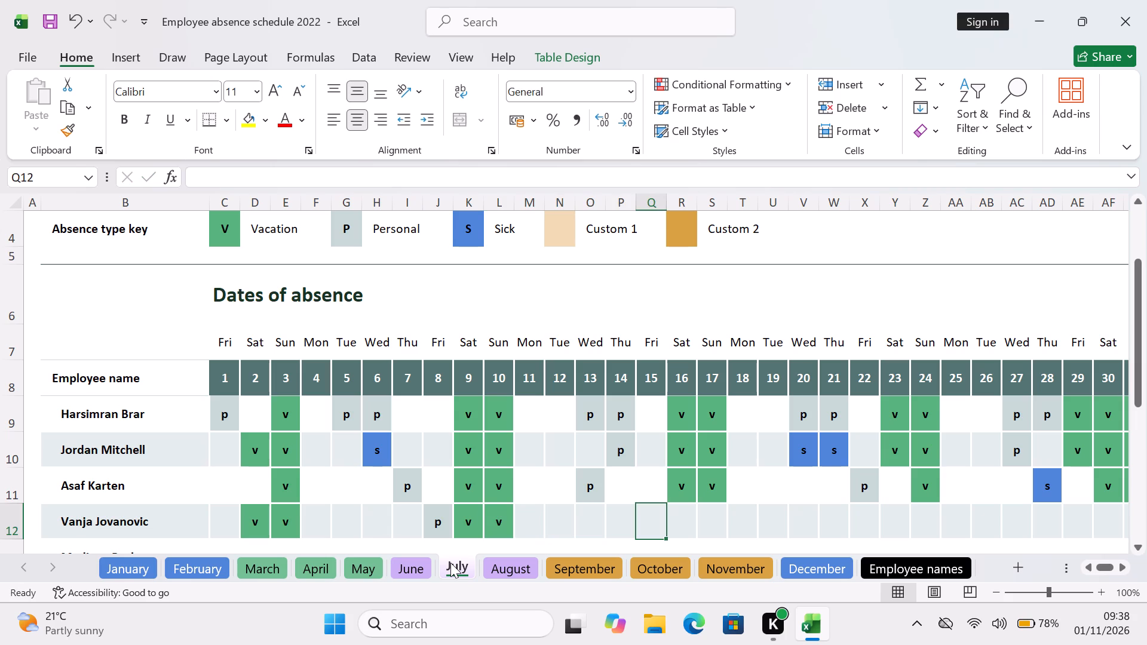
{"action": "key", "text": "p"}
{"action": "key", "text": "Right"}
{"action": "key", "text": "v"}
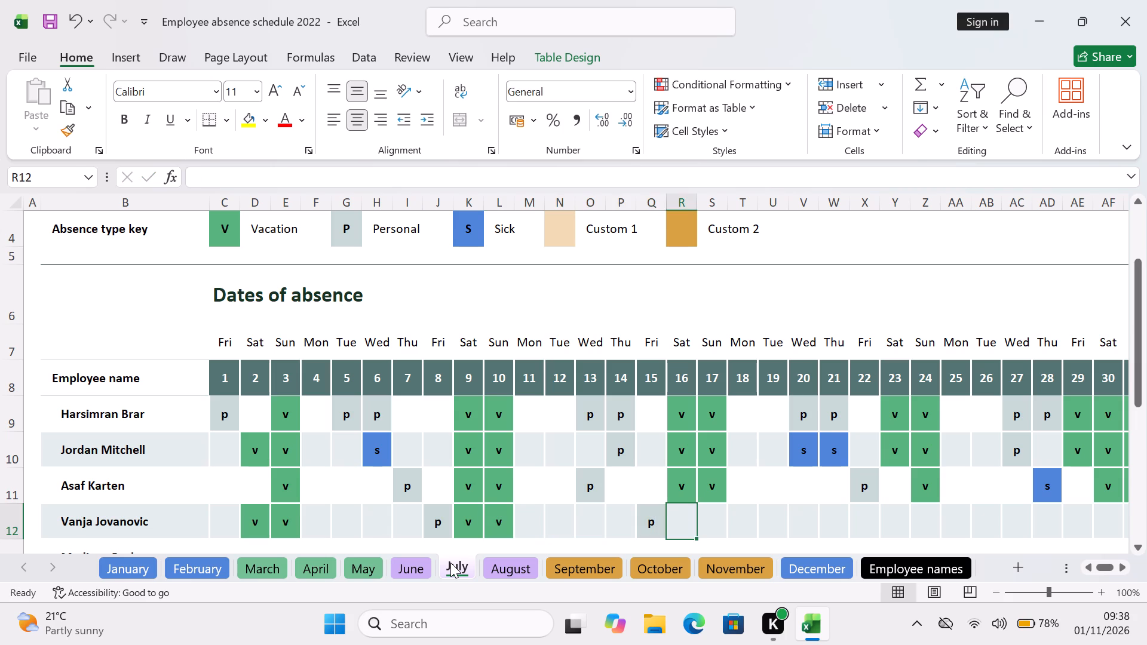
{"action": "key", "text": "Right"}
{"action": "key", "text": "v"}
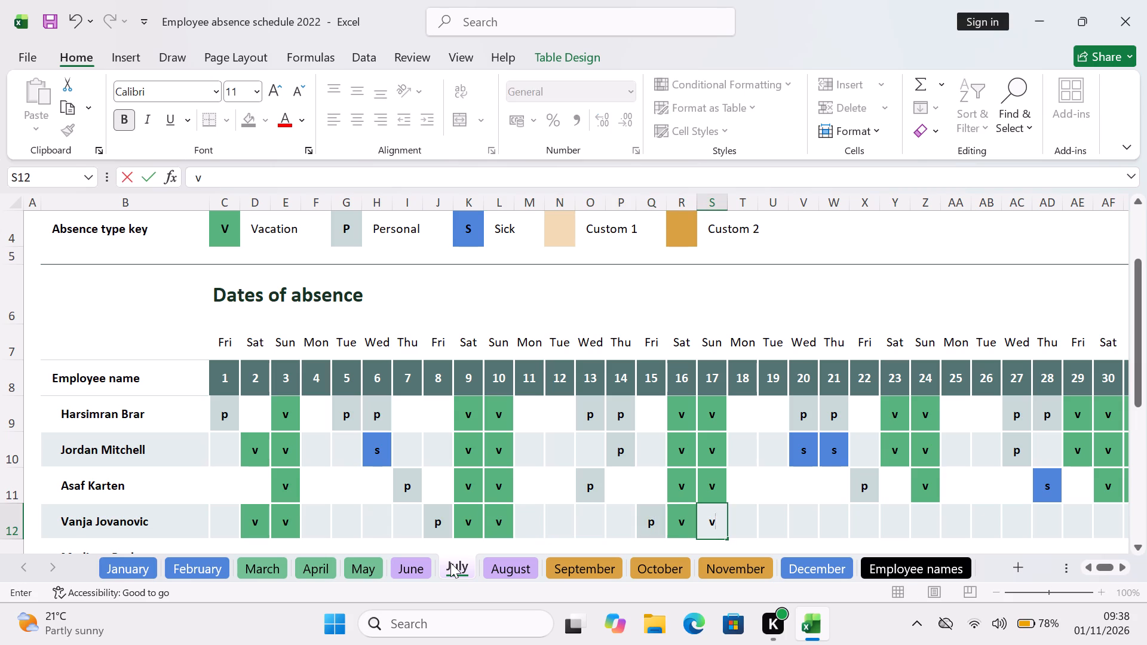
{"action": "key", "text": "Right"}
In the fourth employee's row, enter p for July 19, and v for July 23 and 24.
{"action": "key", "text": "Right"}
{"action": "key", "text": "Right"}
{"action": "key", "text": "Left"}
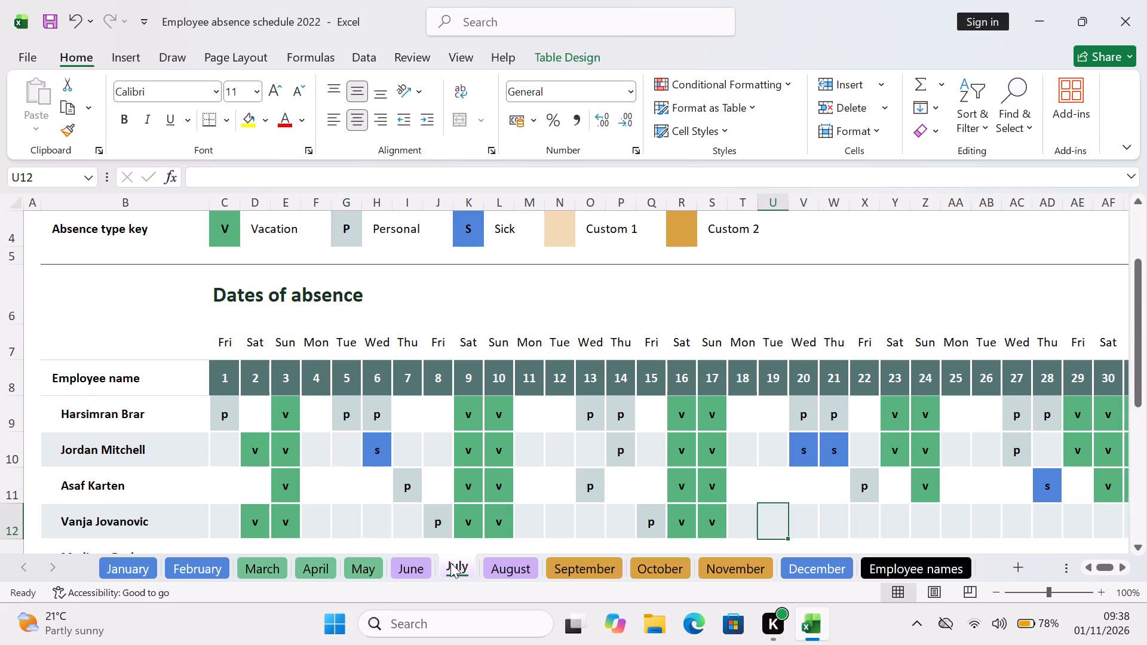
{"action": "key", "text": "p"}
{"action": "key", "text": "Right"}
{"action": "key", "text": "Right"}
{"action": "key", "text": "Right"}
{"action": "key", "text": "Right"}
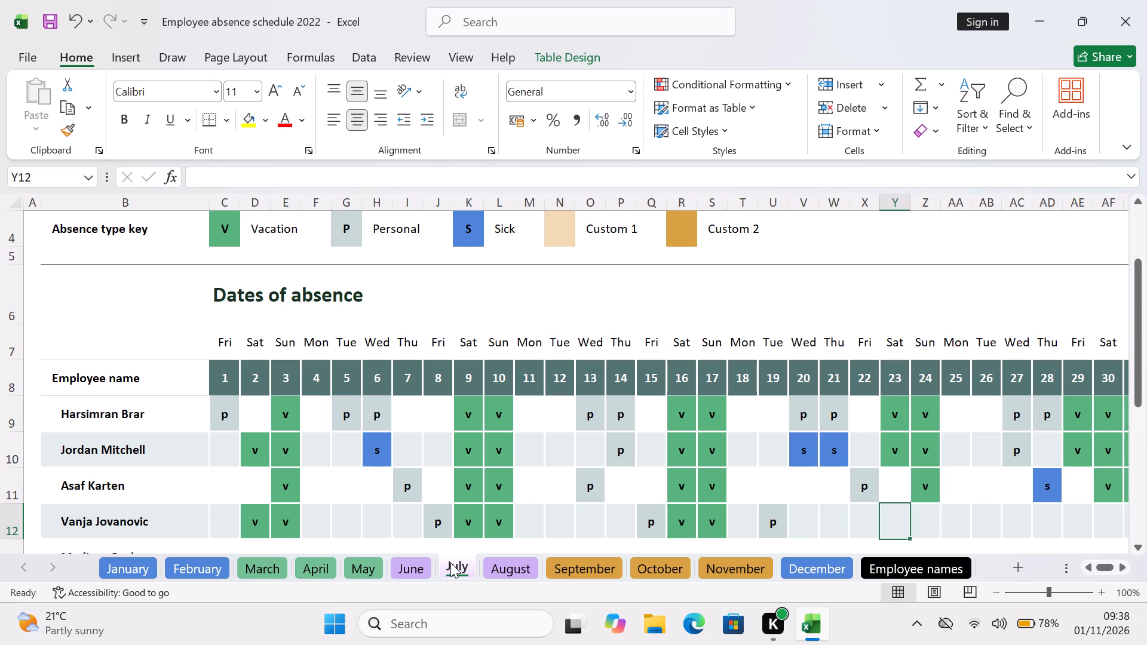
{"action": "key", "text": "Right"}
{"action": "key", "text": "v"}
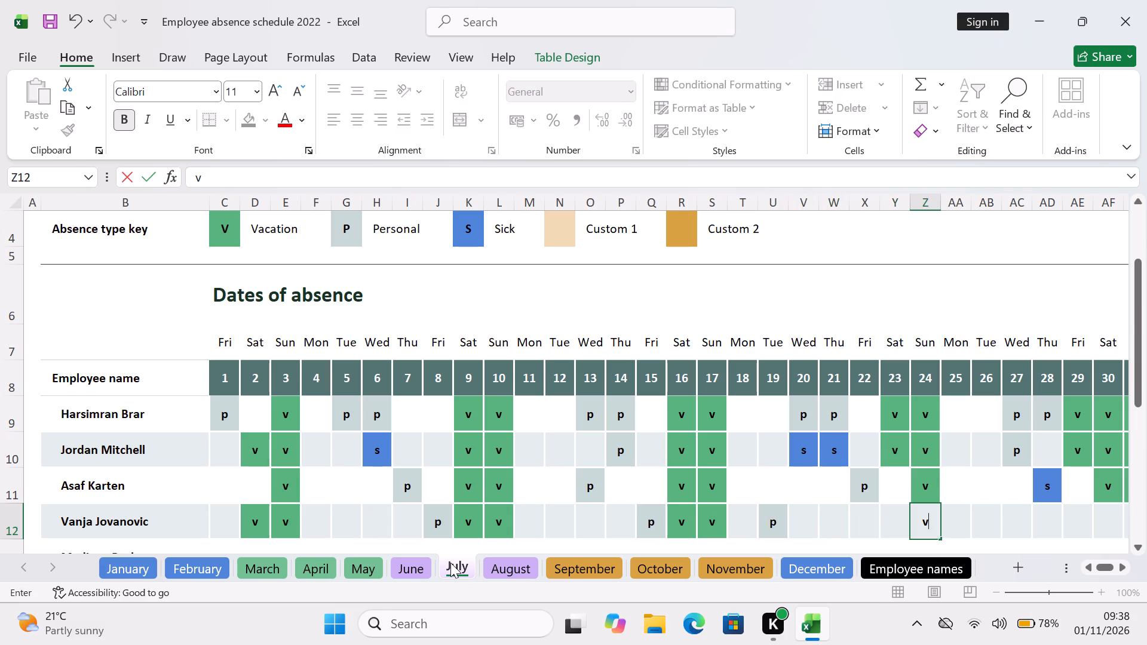
{"action": "key", "text": "Left"}
{"action": "key", "text": "v"}
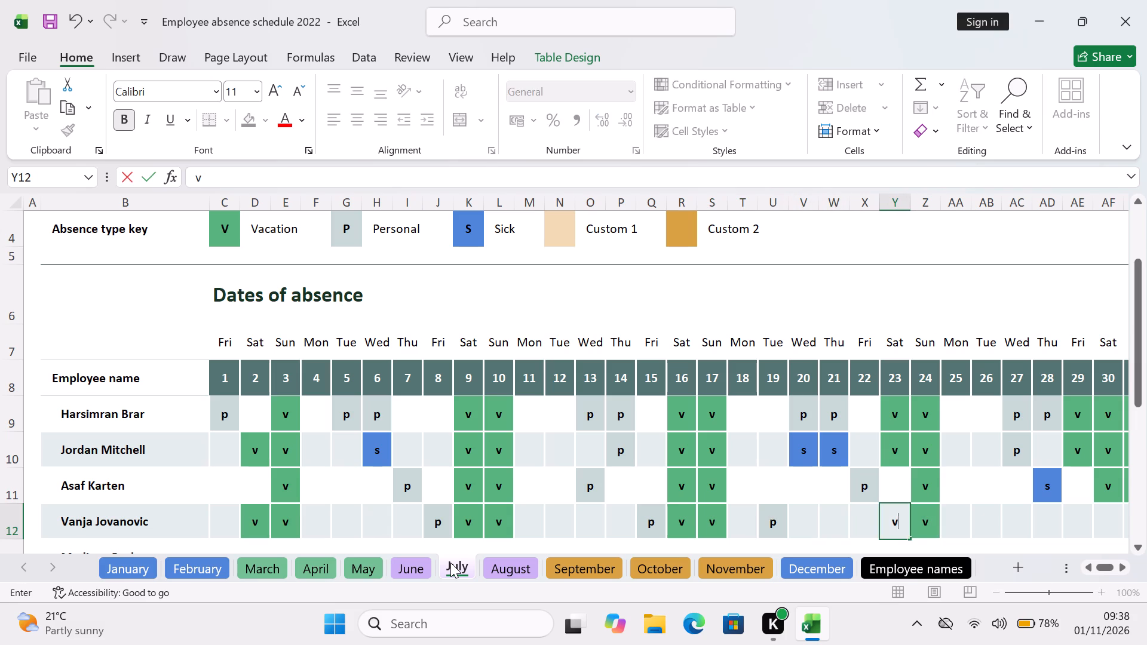
In the fourth employee's row, enter p for July 26.
{"action": "key", "text": "Right"}
{"action": "key", "text": "Right"}
{"action": "key", "text": "Right"}
{"action": "key", "text": "Right"}
{"action": "key", "text": "Right"}
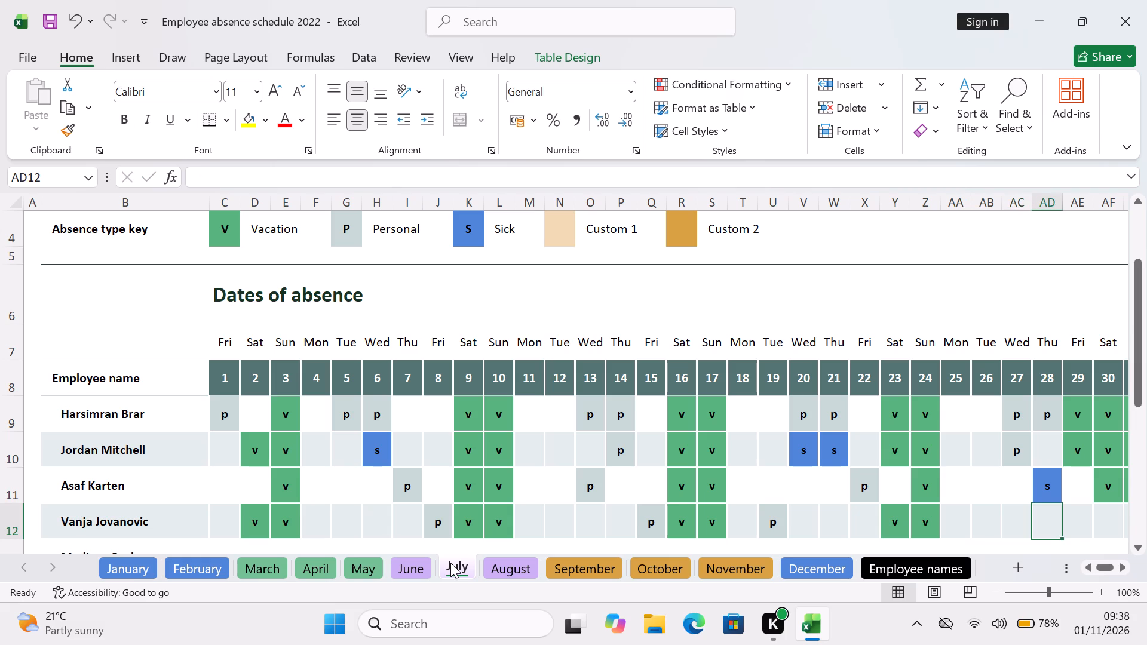
{"action": "key", "text": "Left"}
{"action": "key", "text": "Left"}
{"action": "key", "text": "p"}
{"action": "key", "text": "Right"}
In the fourth employee's row, enter v for July 29, 30 and 31.
{"action": "key", "text": "Right"}
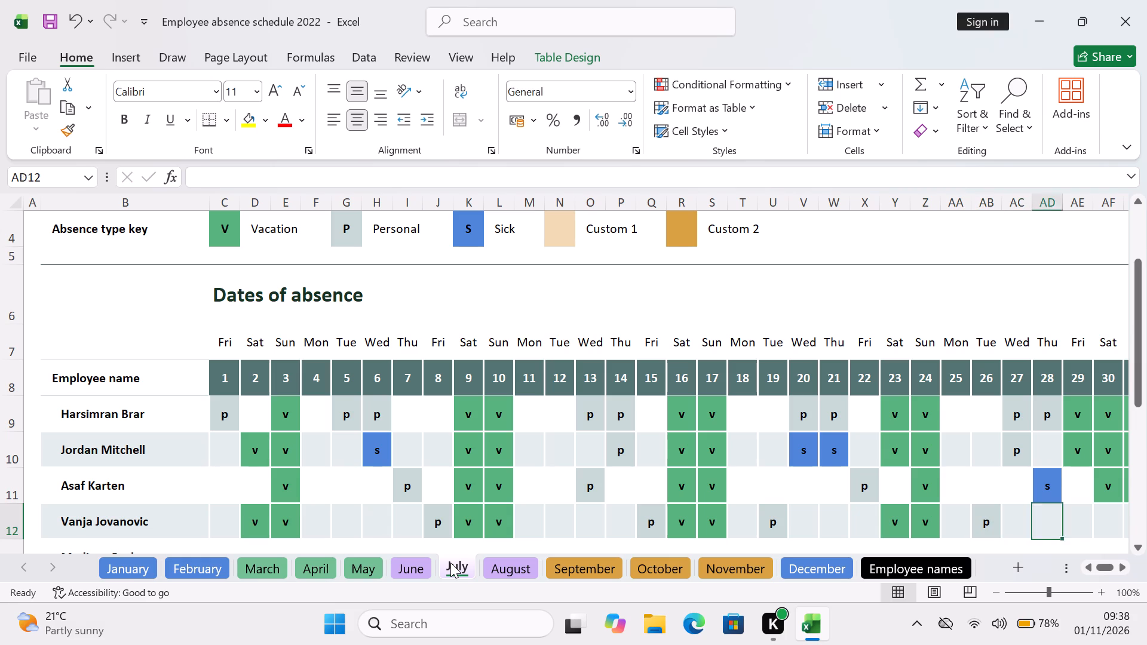
{"action": "key", "text": "Right"}
{"action": "key", "text": "v"}
{"action": "key", "text": "Right"}
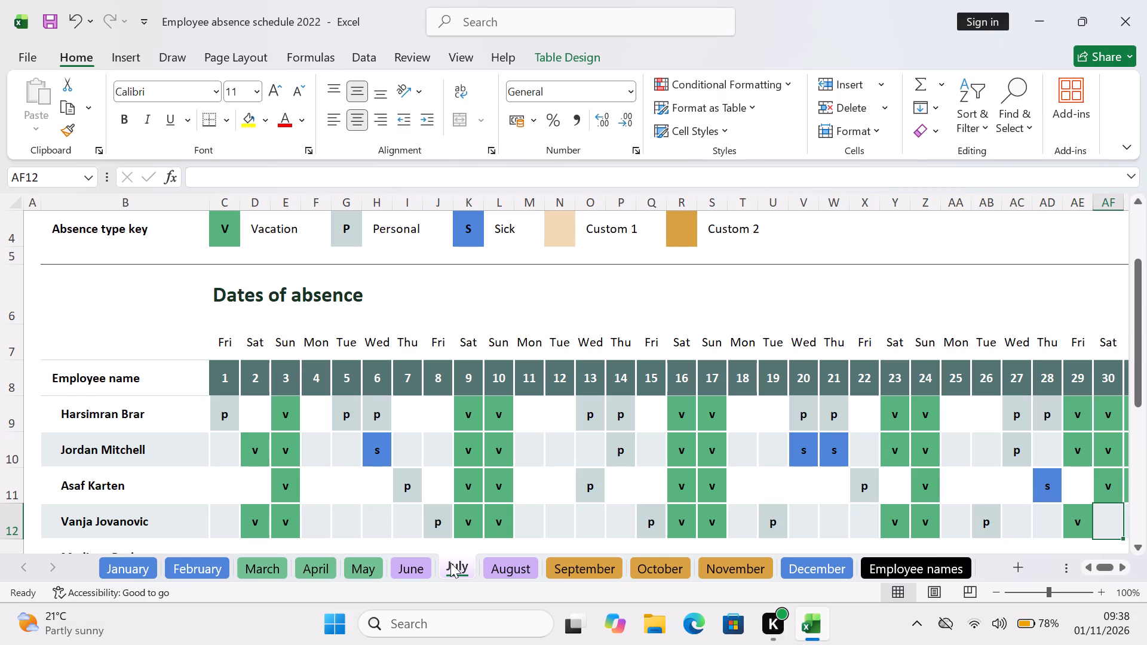
{"action": "key", "text": "v"}
{"action": "key", "text": "Right"}
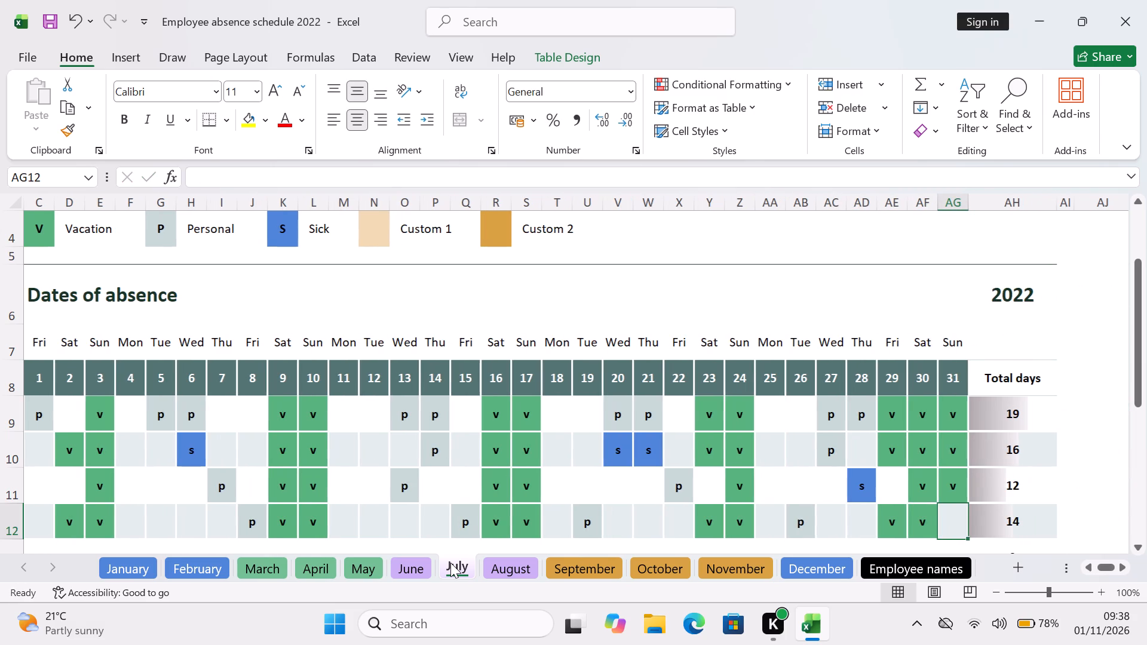
{"action": "key", "text": "Left"}
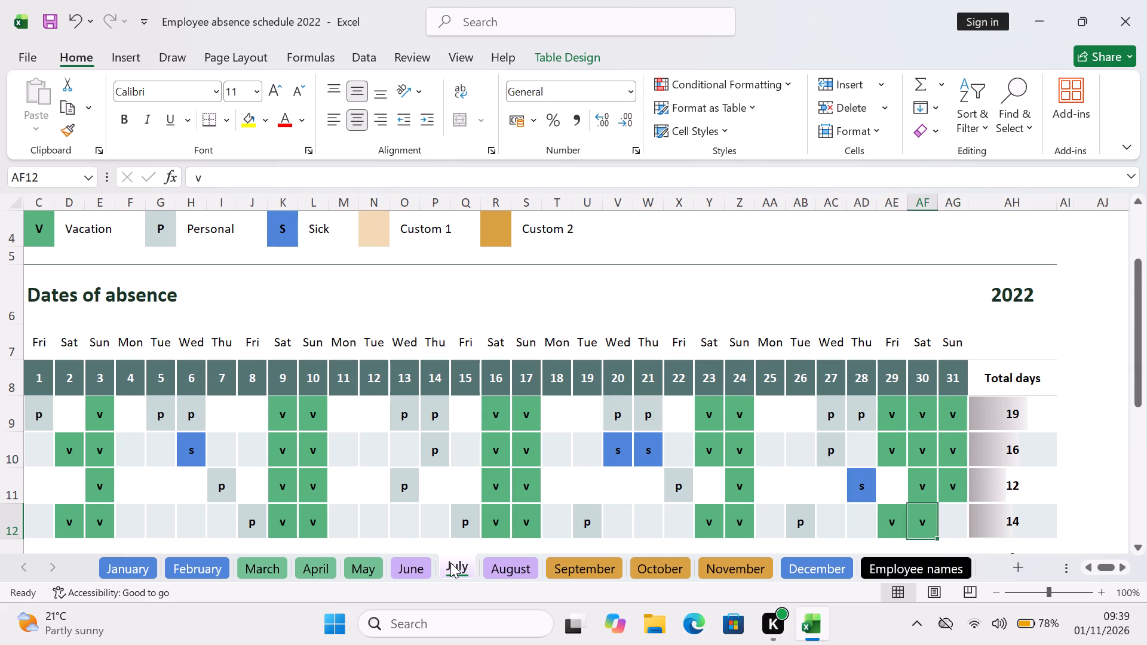
{"action": "key", "text": "Right"}
{"action": "key", "text": "v"}
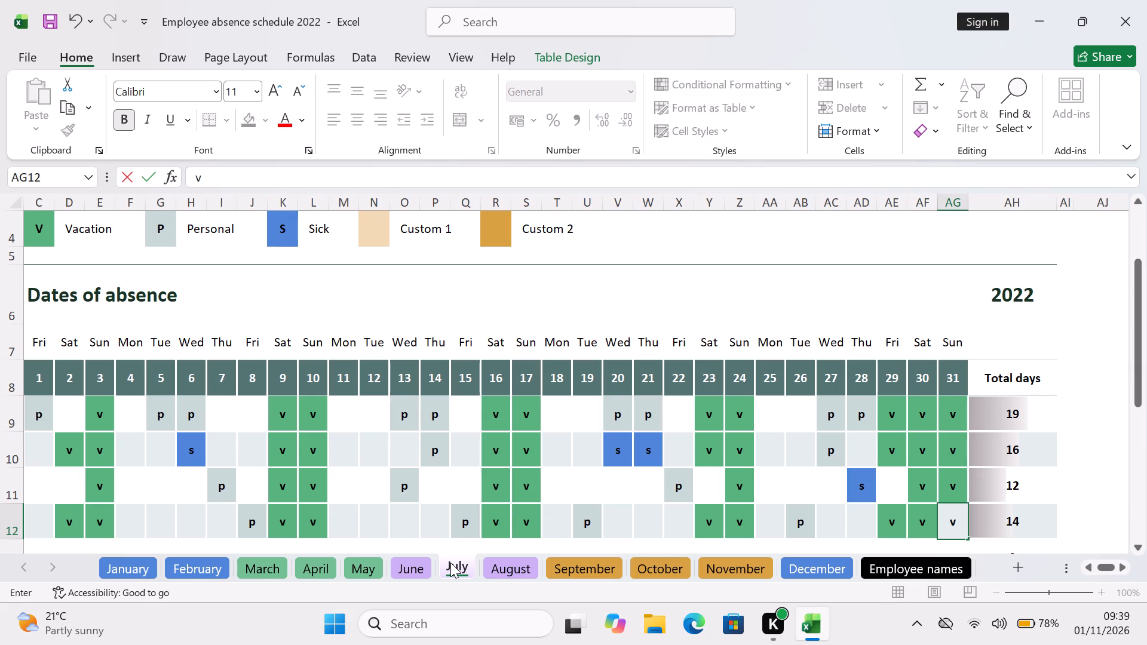
Clear the fourth employee's absence code for July 29.
{"action": "key", "text": "Left"}
{"action": "key", "text": "Left"}
{"action": "key", "text": "BackSpace"}
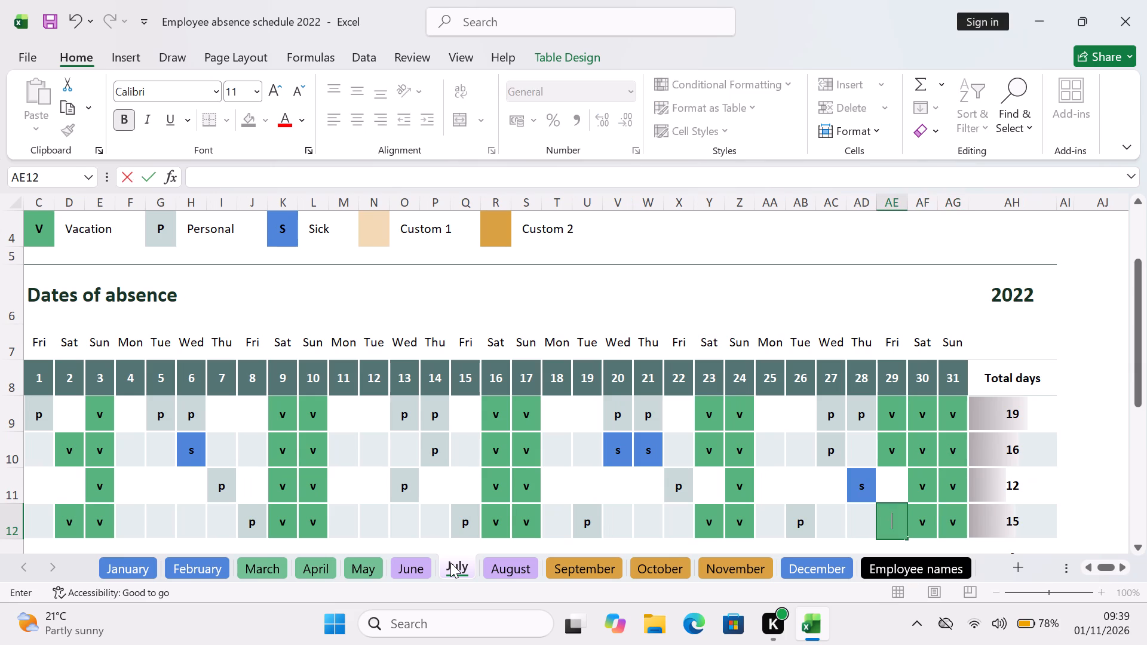
{"action": "key", "text": "Down"}
In the fifth employee's row, enter v for July 2 and 3.
{"action": "key", "text": "Left"}
{"action": "key", "text": "Left"}
{"action": "key", "text": "Left"}
{"action": "key", "text": "Left"}
{"action": "key", "text": "Left"}
{"action": "key", "text": "Left"}
{"action": "key", "text": "Left"}
{"action": "key", "text": "Left"}
{"action": "key", "text": "Left"}
{"action": "key", "text": "Left"}
{"action": "key", "text": "Left"}
{"action": "key", "text": "Left"}
{"action": "key", "text": "Left"}
{"action": "key", "text": "Left"}
{"action": "key", "text": "Left"}
{"action": "key", "text": "Left"}
{"action": "key", "text": "Left"}
{"action": "key", "text": "Left"}
{"action": "key", "text": "Left"}
{"action": "key", "text": "Left"}
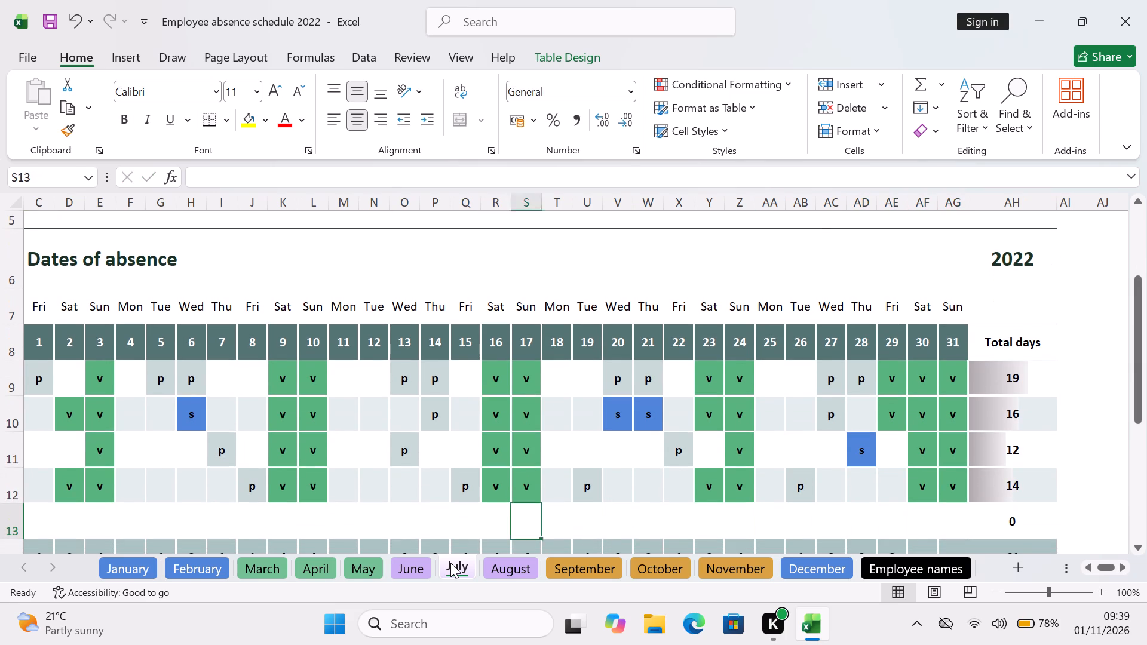
{"action": "key", "text": "Right"}
{"action": "key", "text": "Right"}
{"action": "key", "text": "Right"}
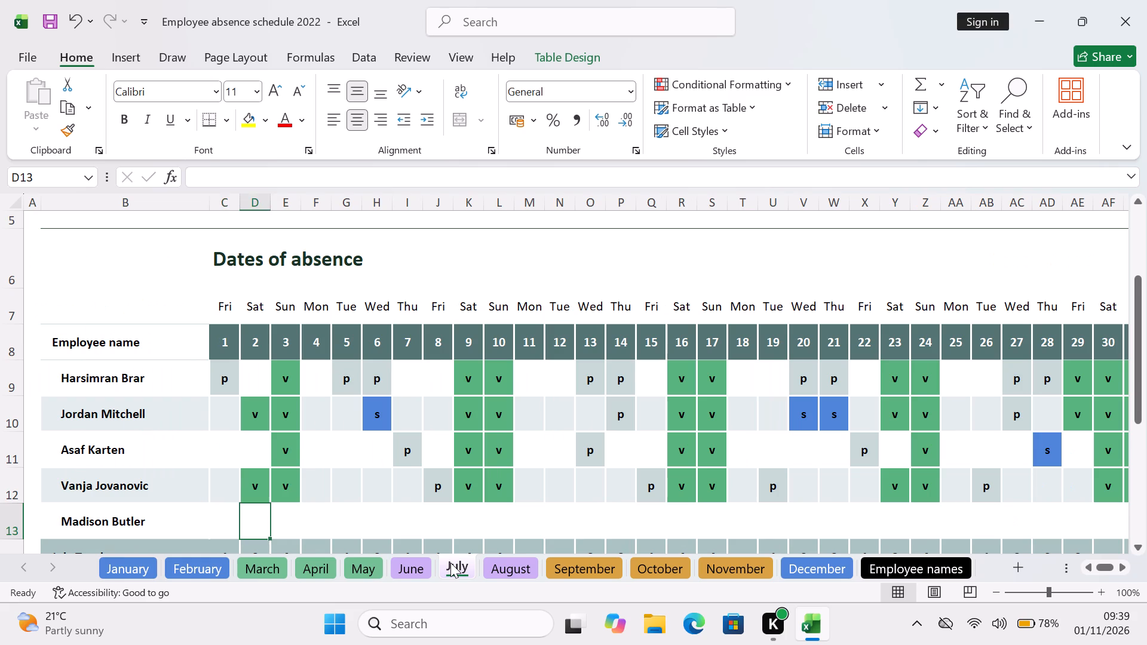
{"action": "key", "text": "v"}
{"action": "key", "text": "Right"}
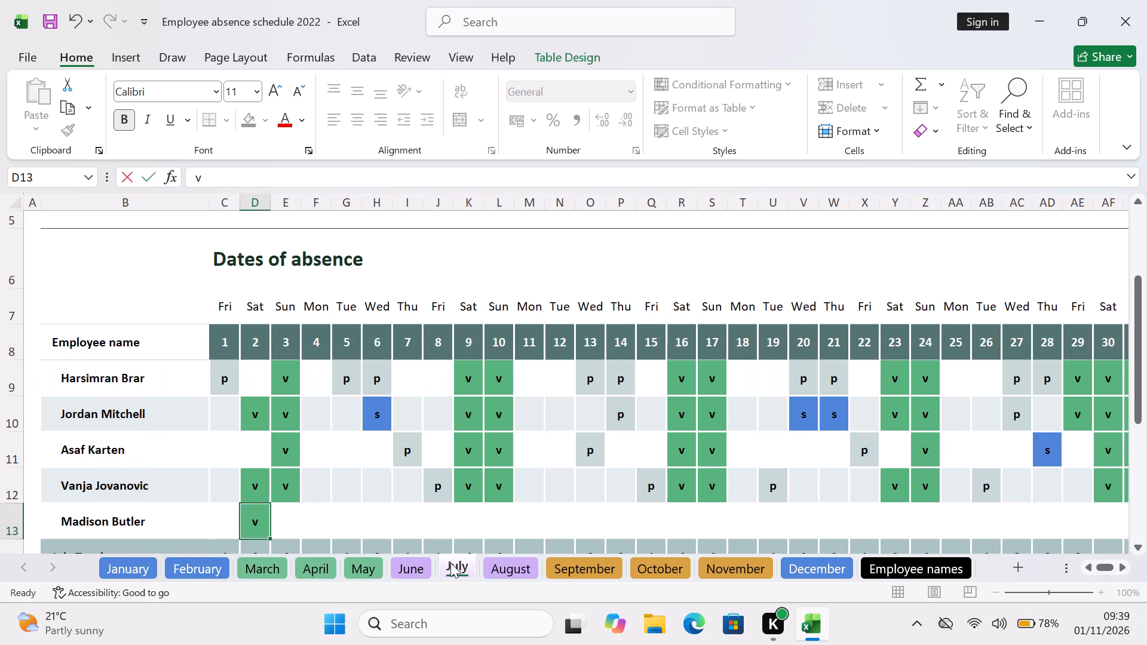
{"action": "key", "text": "v"}
{"action": "key", "text": "Right"}
In the fifth employee's row, enter p for July 5, and v for July 9 and 10.
{"action": "key", "text": "Right"}
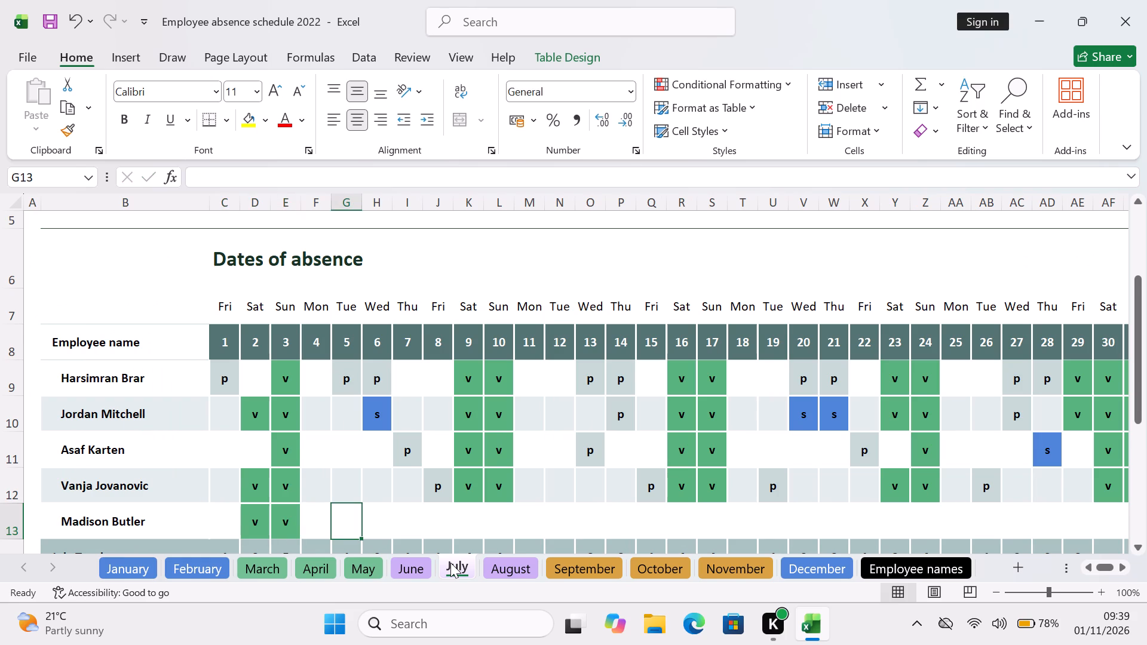
{"action": "key", "text": "p"}
{"action": "key", "text": "Right"}
{"action": "key", "text": "Right"}
{"action": "key", "text": "Right"}
{"action": "key", "text": "Right"}
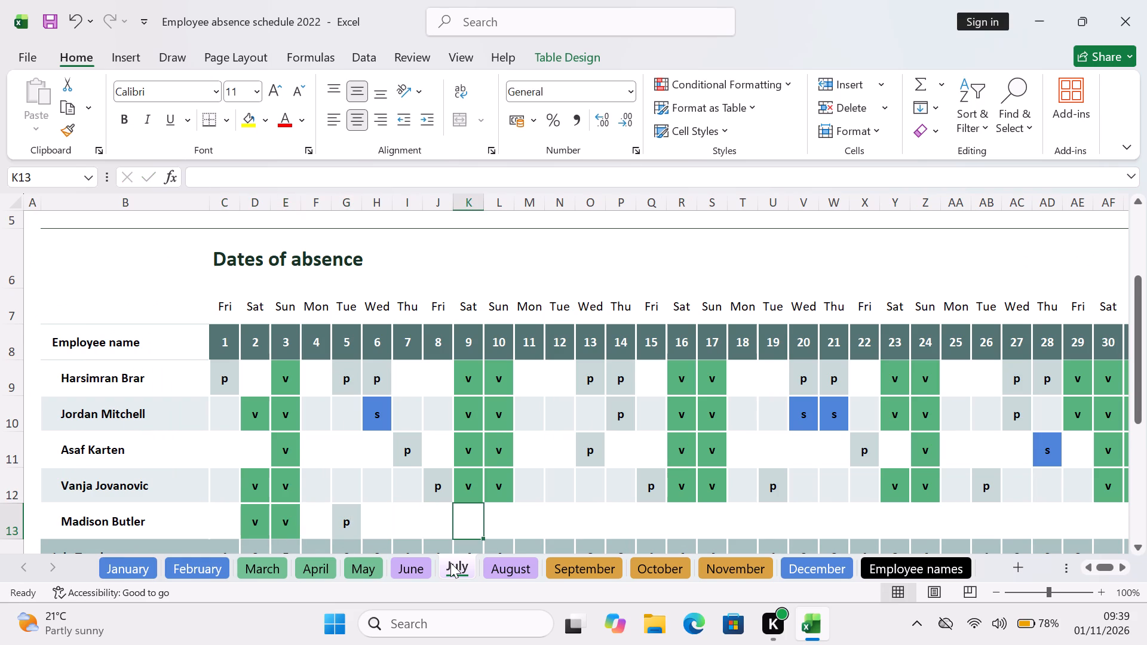
{"action": "key", "text": "v"}
{"action": "key", "text": "Right"}
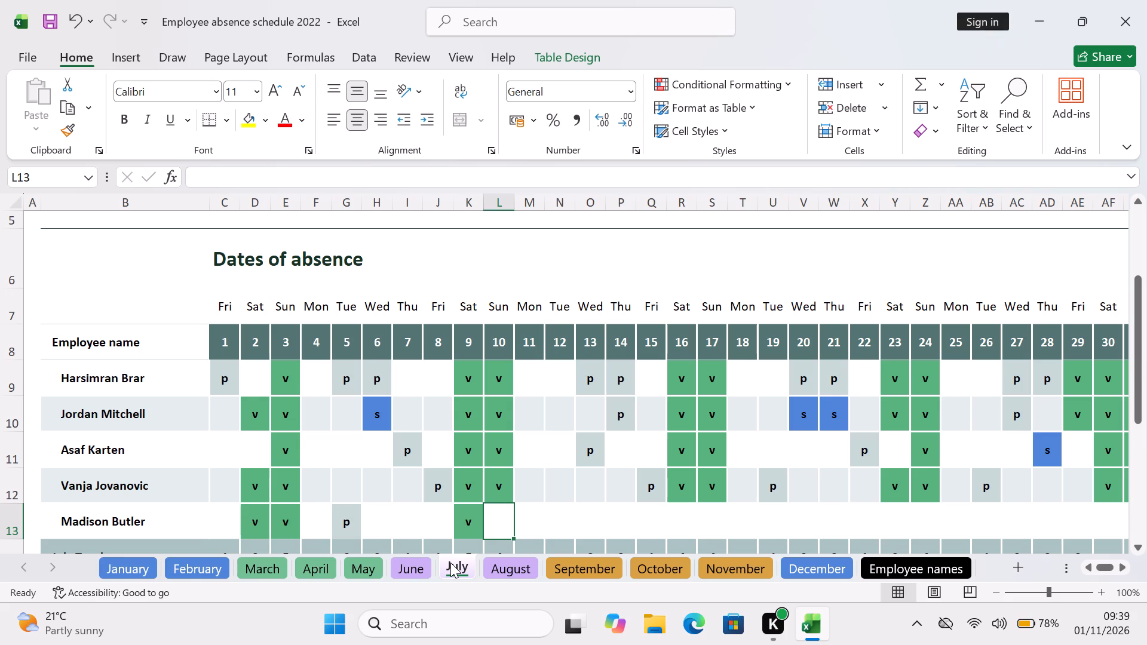
{"action": "key", "text": "v"}
{"action": "key", "text": "Right"}
In the fifth employee's row, enter p for July 12, and v for July 16 and 17.
{"action": "key", "text": "Right"}
{"action": "key", "text": "Right"}
{"action": "key", "text": "Right"}
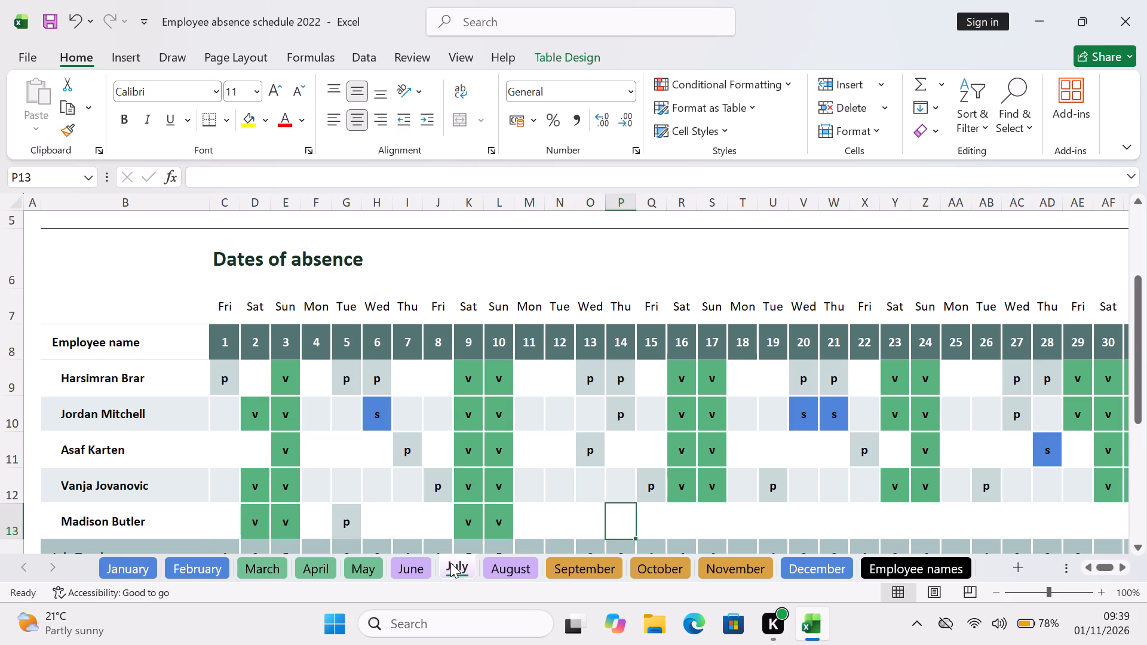
{"action": "key", "text": "Right"}
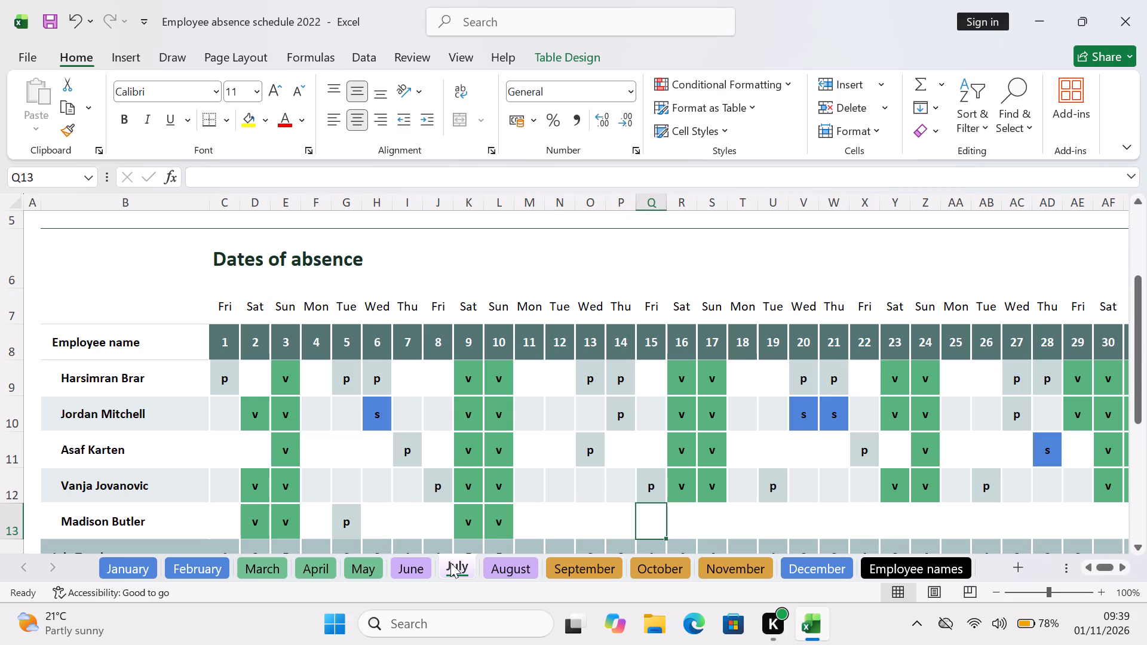
{"action": "key", "text": "Left"}
{"action": "key", "text": "Left"}
{"action": "key", "text": "Left"}
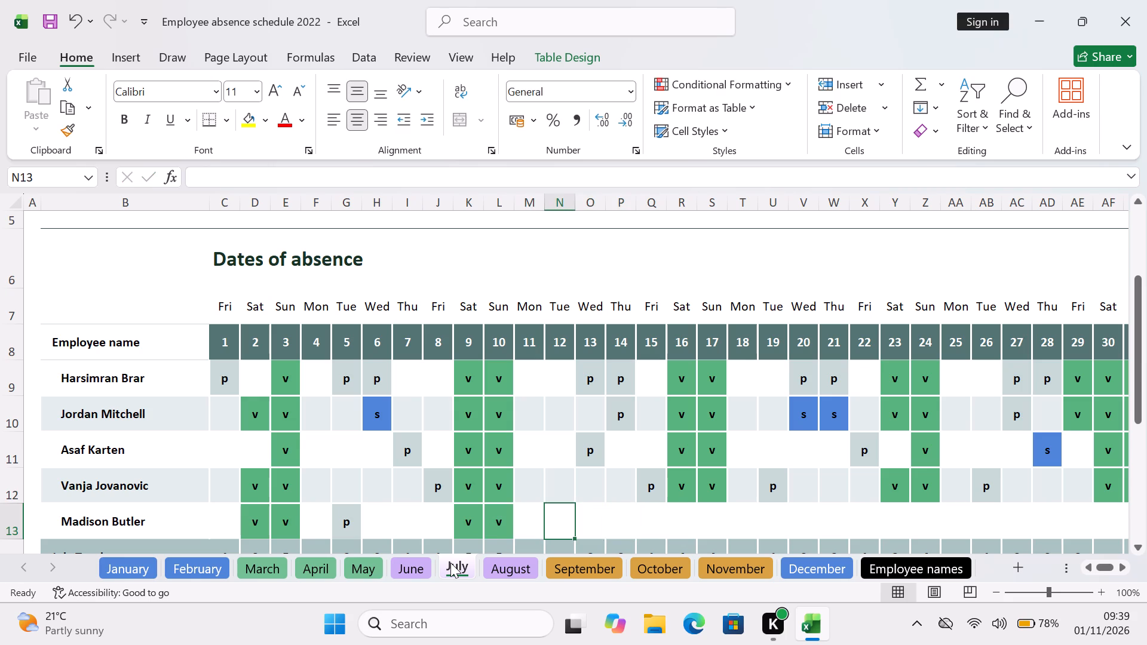
{"action": "key", "text": "p"}
{"action": "key", "text": "Right"}
{"action": "key", "text": "Right"}
{"action": "key", "text": "Right"}
{"action": "key", "text": "Right"}
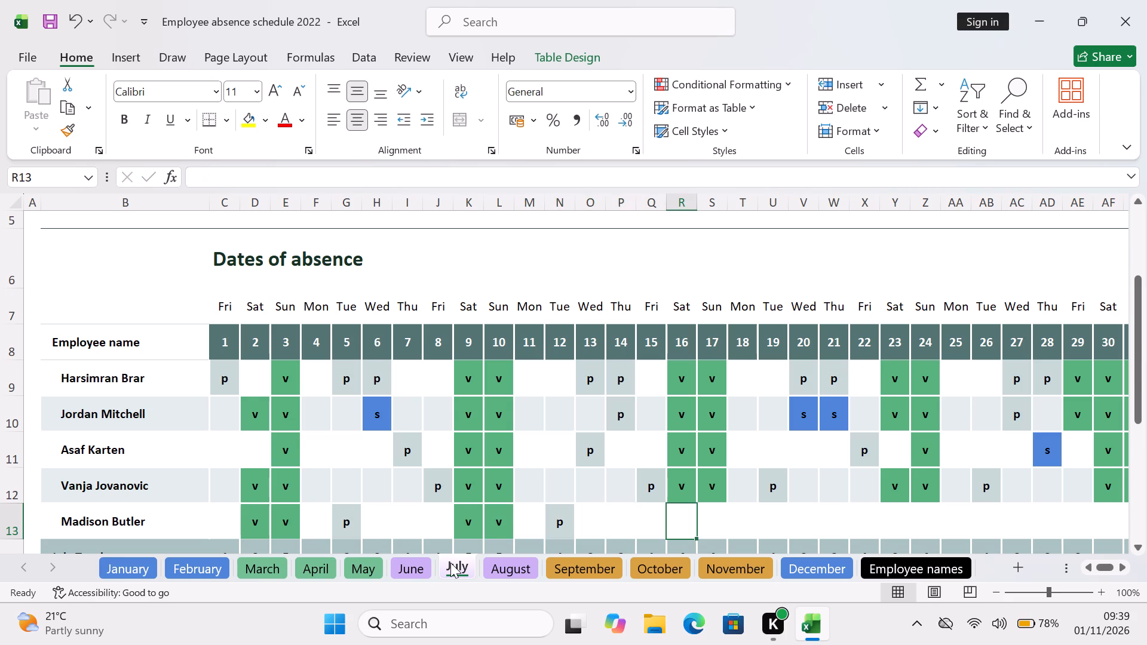
{"action": "key", "text": "v"}
{"action": "key", "text": "Right"}
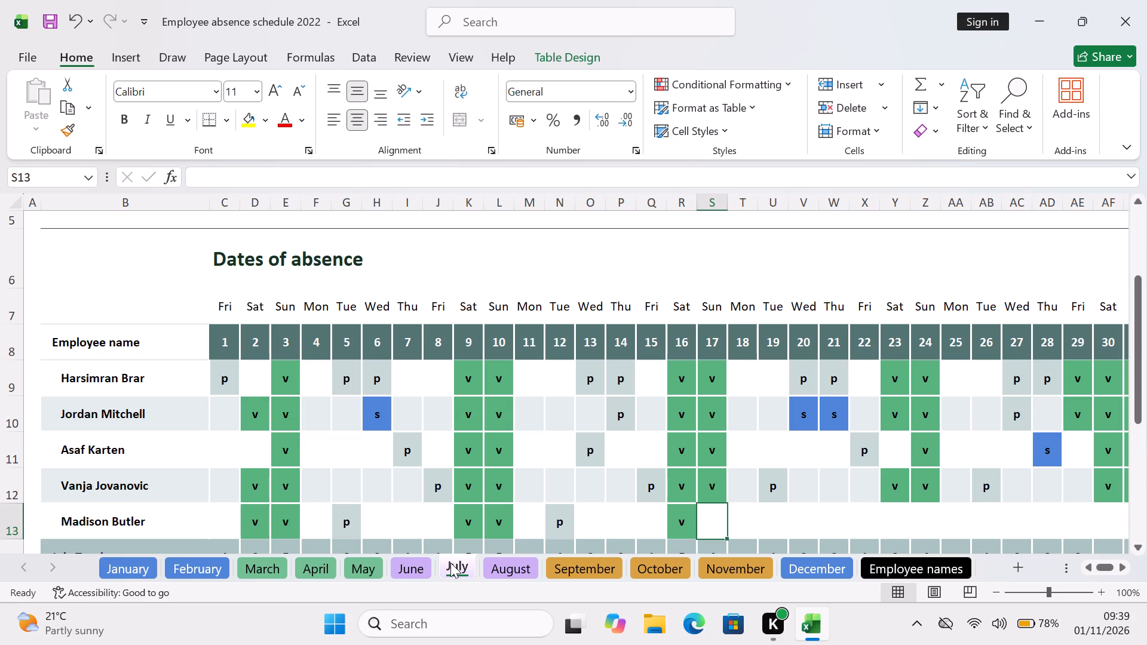
{"action": "key", "text": "v"}
{"action": "key", "text": "Right"}
In the fifth employee's row, enter p for July 19, and v for July 23 and 24.
{"action": "key", "text": "Right"}
{"action": "key", "text": "Right"}
{"action": "key", "text": "Right"}
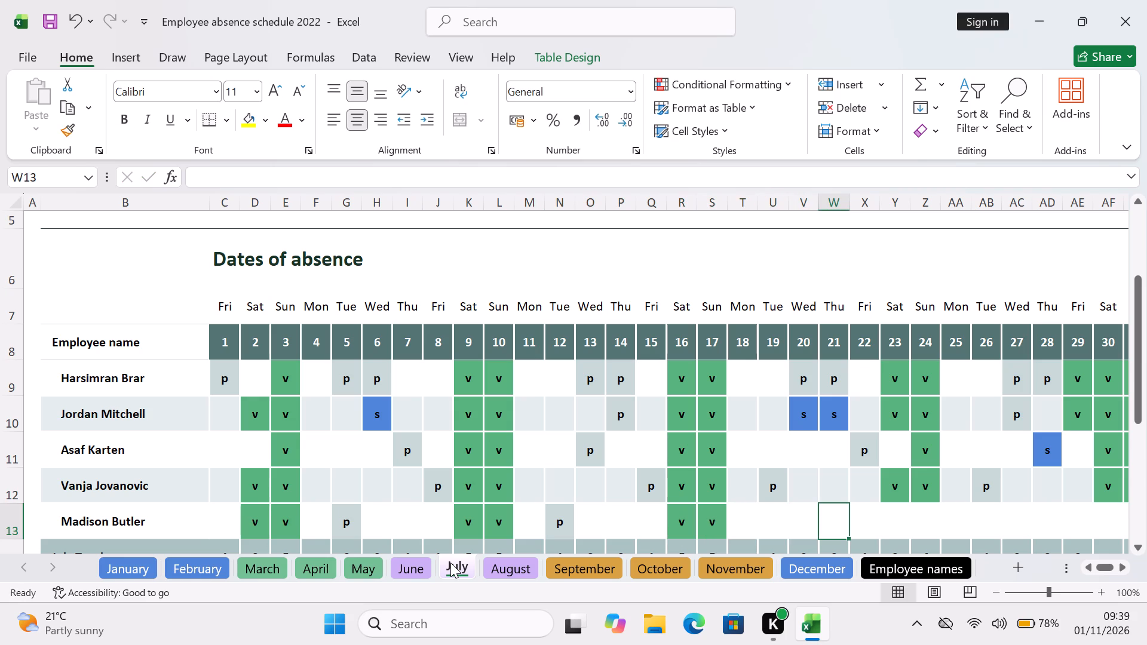
{"action": "key", "text": "Left"}
{"action": "key", "text": "Left"}
{"action": "key", "text": "Left"}
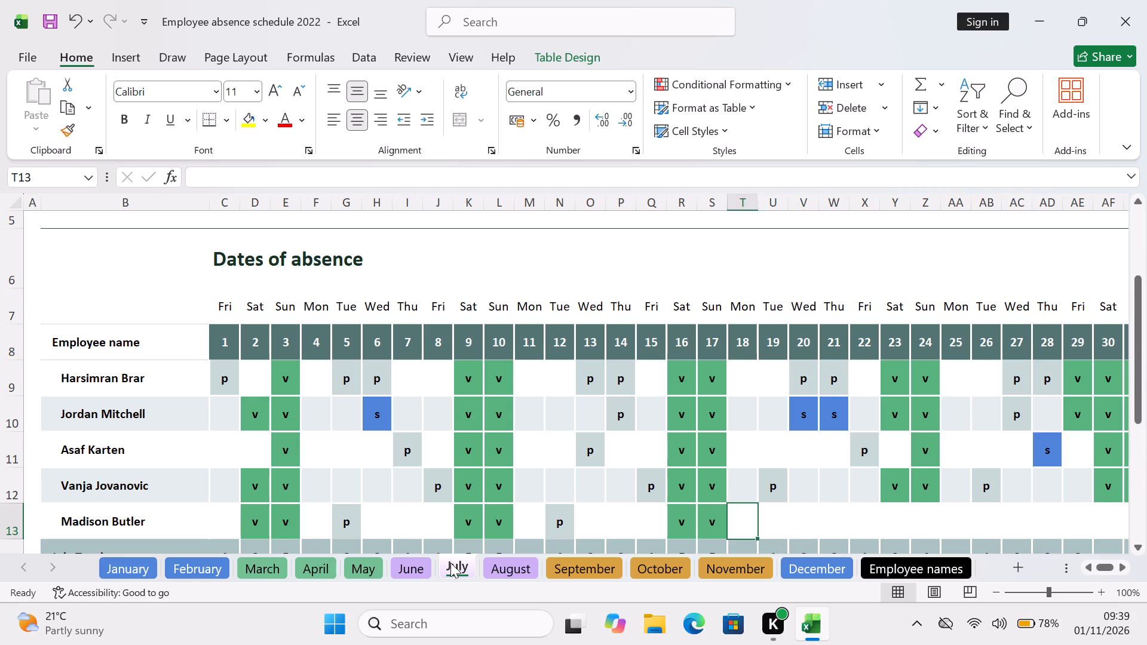
{"action": "key", "text": "Right"}
{"action": "key", "text": "p"}
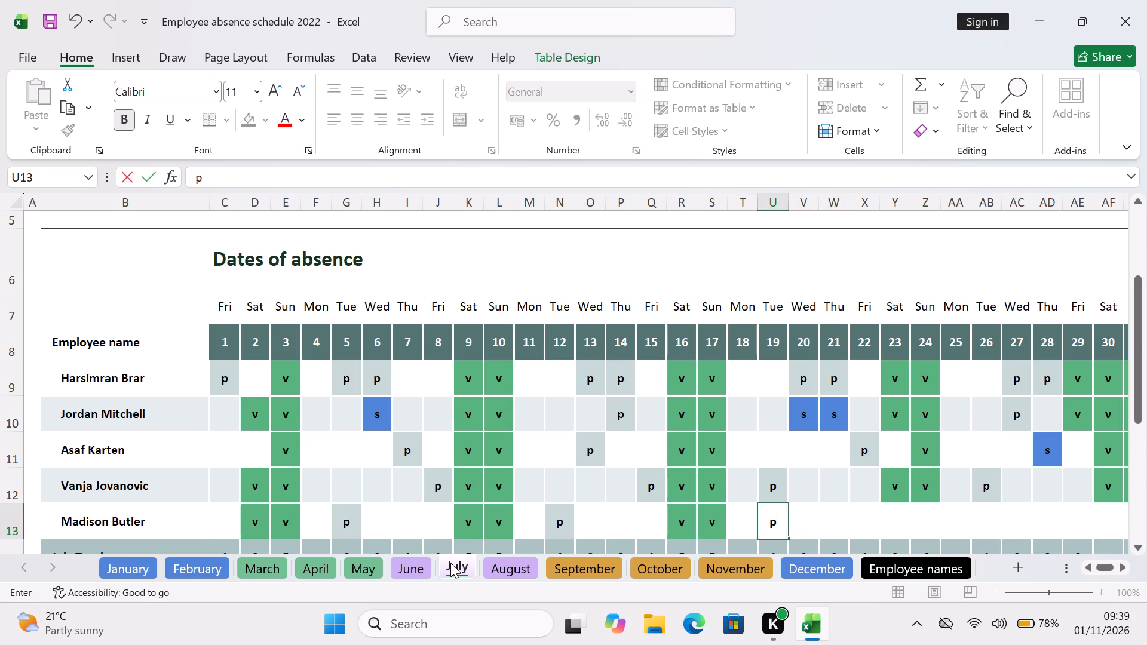
{"action": "key", "text": "Right"}
{"action": "key", "text": "Right"}
{"action": "key", "text": "Right"}
{"action": "key", "text": "Right"}
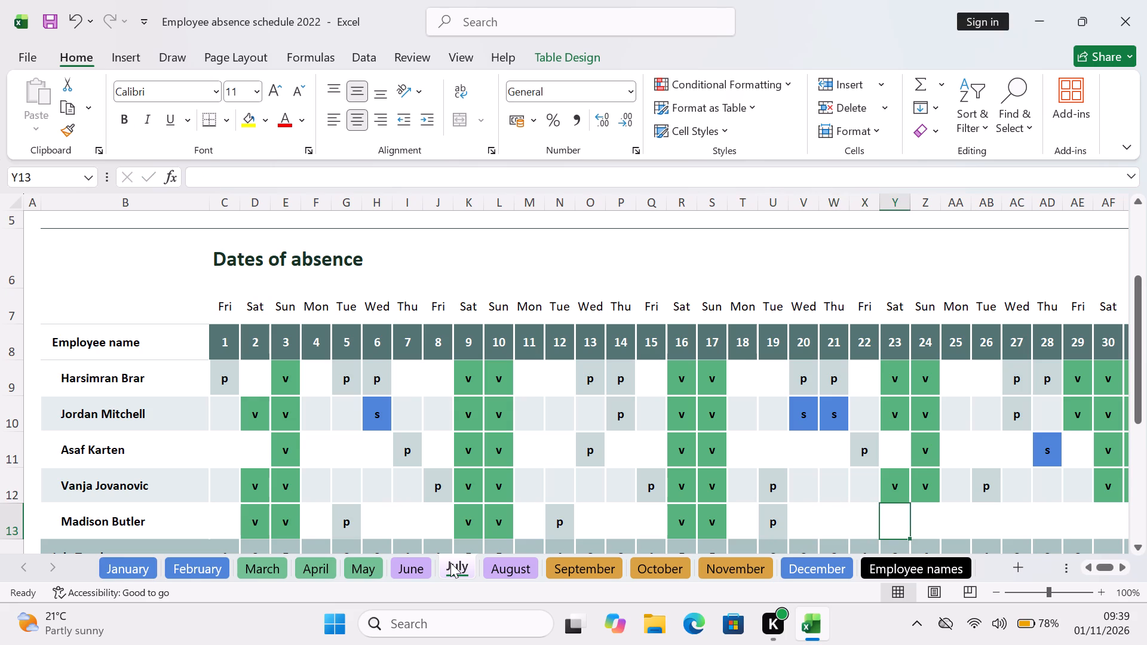
{"action": "key", "text": "v"}
{"action": "key", "text": "Right"}
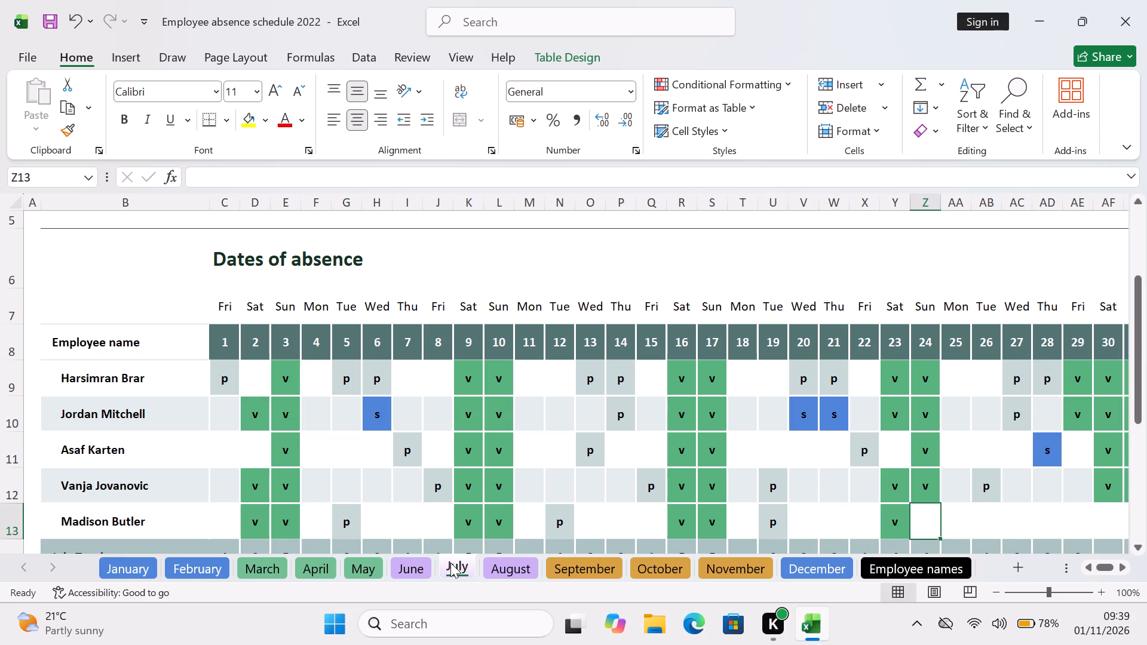
{"action": "key", "text": "v"}
{"action": "key", "text": "Right"}
In the fifth employee's row, enter p for July 27, and v for July 30 and 31.
{"action": "key", "text": "Right"}
{"action": "key", "text": "Right"}
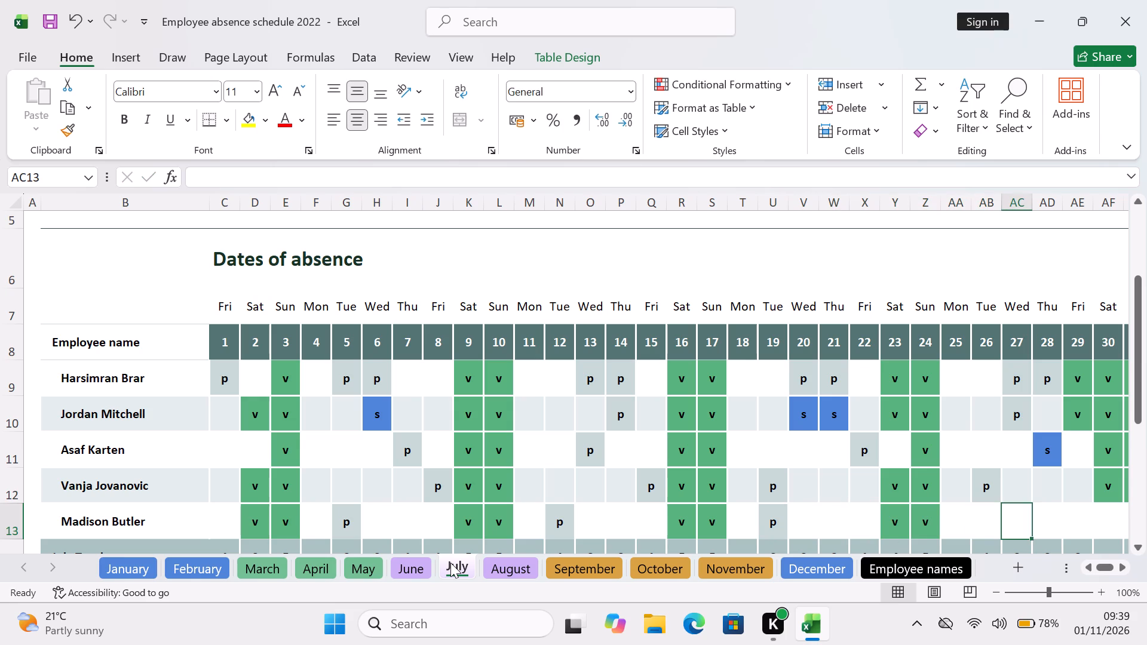
{"action": "key", "text": "Left"}
{"action": "key", "text": "Right"}
{"action": "key", "text": "p"}
{"action": "key", "text": "Right"}
{"action": "key", "text": "Right"}
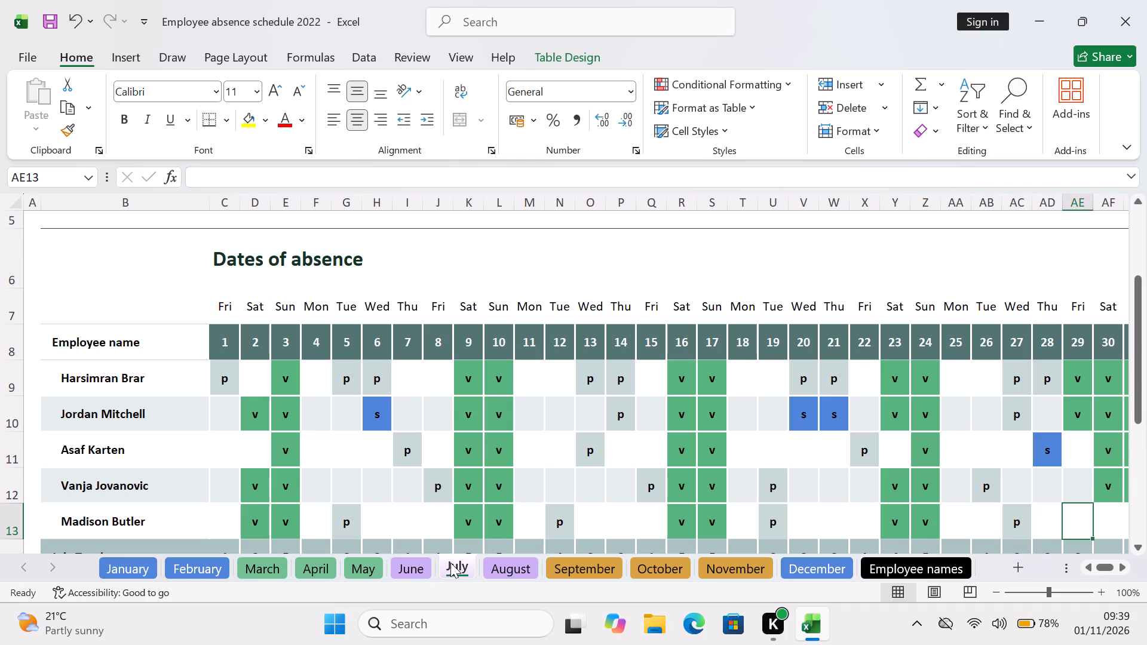
{"action": "key", "text": "Right"}
{"action": "key", "text": "v"}
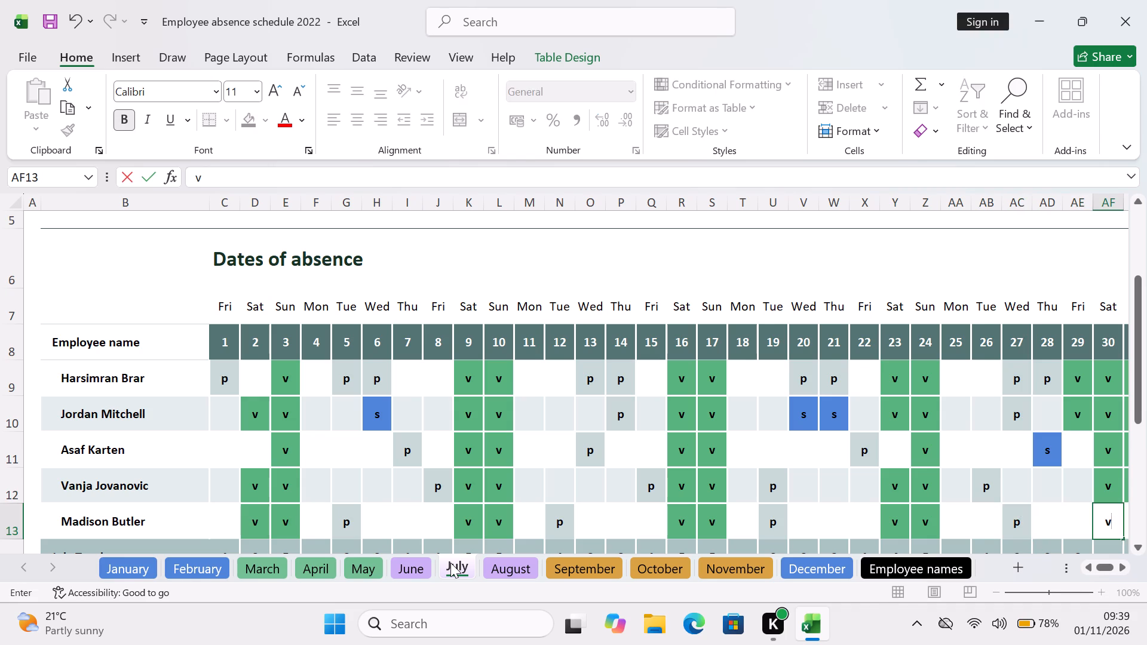
{"action": "key", "text": "Right"}
{"action": "key", "text": "Left"}
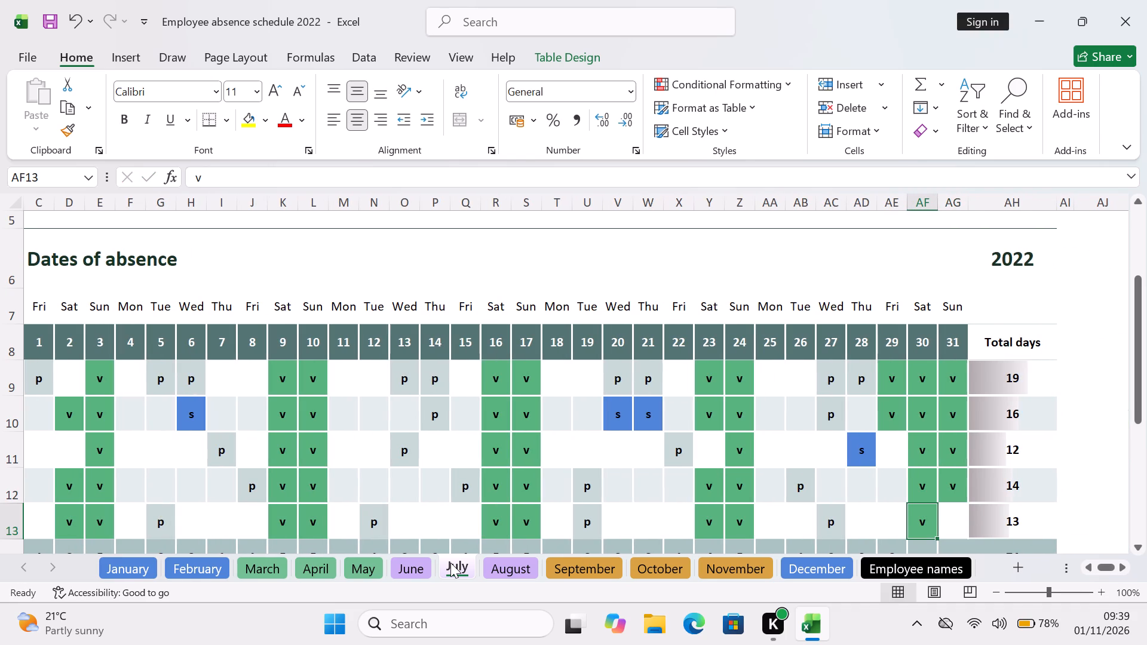
{"action": "key", "text": "Right"}
{"action": "key", "text": "v"}
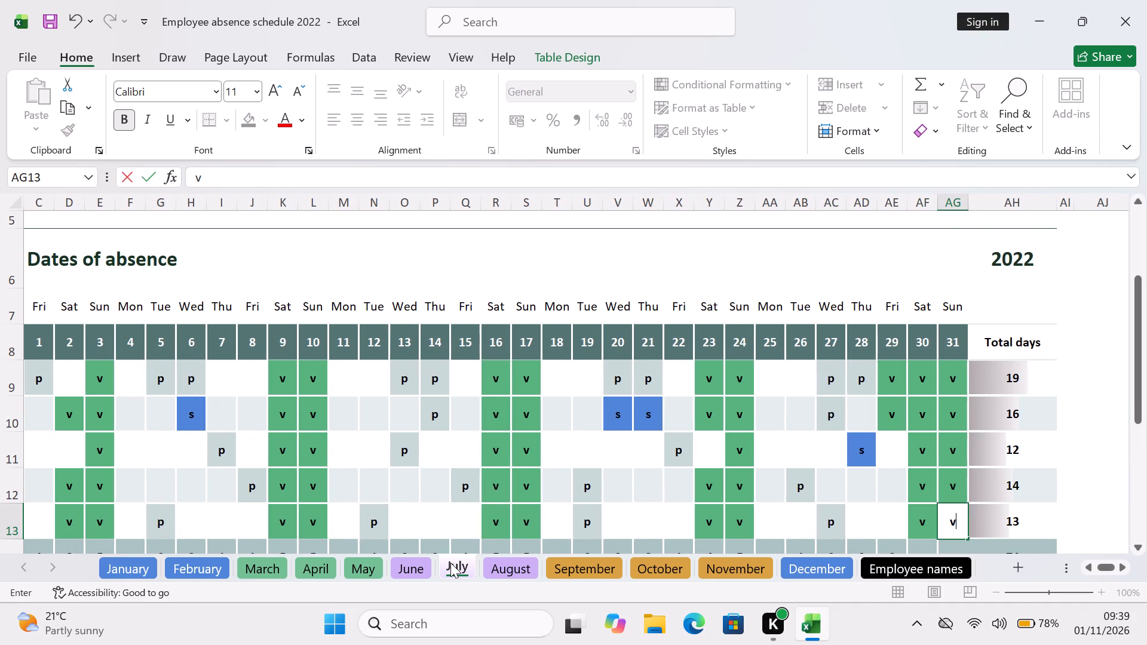
{"action": "key", "text": "Right"}
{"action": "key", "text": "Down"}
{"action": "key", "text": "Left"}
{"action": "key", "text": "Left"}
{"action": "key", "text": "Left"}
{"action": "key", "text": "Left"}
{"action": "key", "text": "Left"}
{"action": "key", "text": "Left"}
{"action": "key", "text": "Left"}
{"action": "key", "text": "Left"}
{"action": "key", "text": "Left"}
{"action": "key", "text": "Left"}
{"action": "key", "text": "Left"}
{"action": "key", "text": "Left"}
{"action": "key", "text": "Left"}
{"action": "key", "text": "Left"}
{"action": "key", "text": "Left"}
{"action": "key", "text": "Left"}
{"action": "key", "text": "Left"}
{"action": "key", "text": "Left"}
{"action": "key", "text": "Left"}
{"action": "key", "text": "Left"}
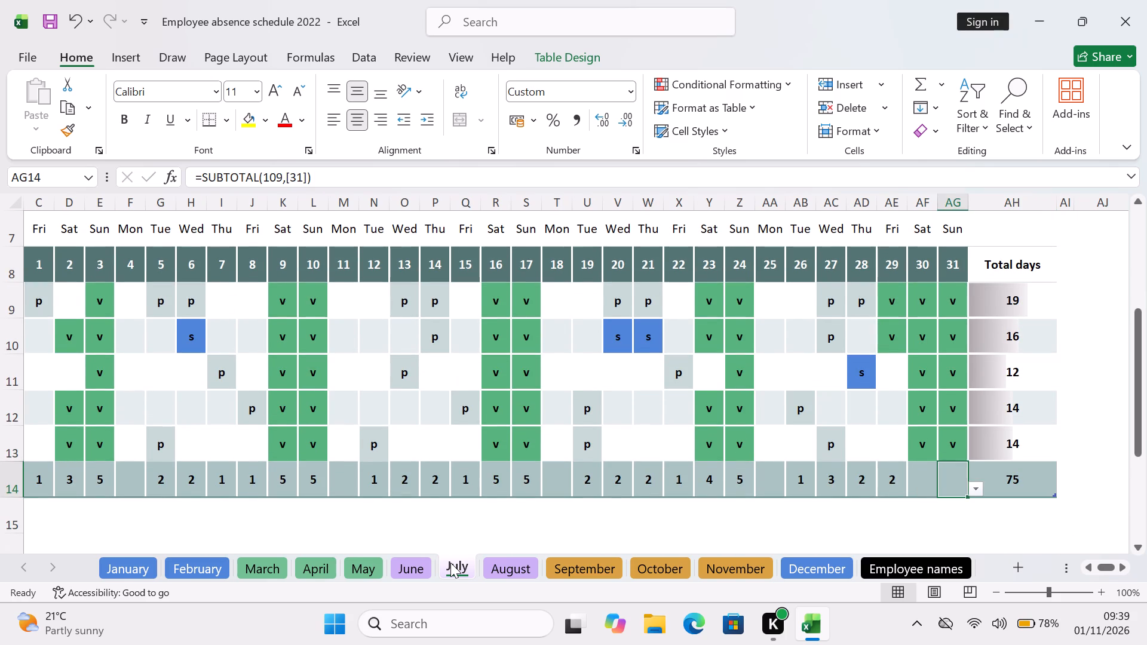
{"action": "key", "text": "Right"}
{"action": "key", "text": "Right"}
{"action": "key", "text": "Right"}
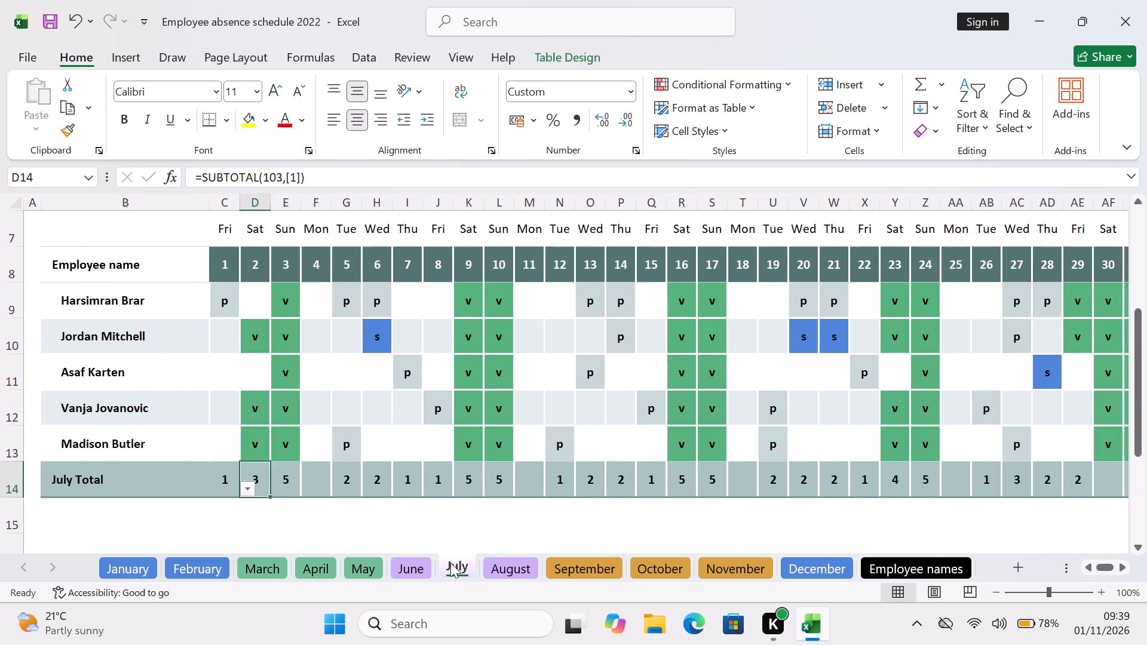
Set the July Total row to Count for July 4, 11, 18 and 25.
{"action": "key", "text": "Right"}
{"action": "key", "text": "Right"}
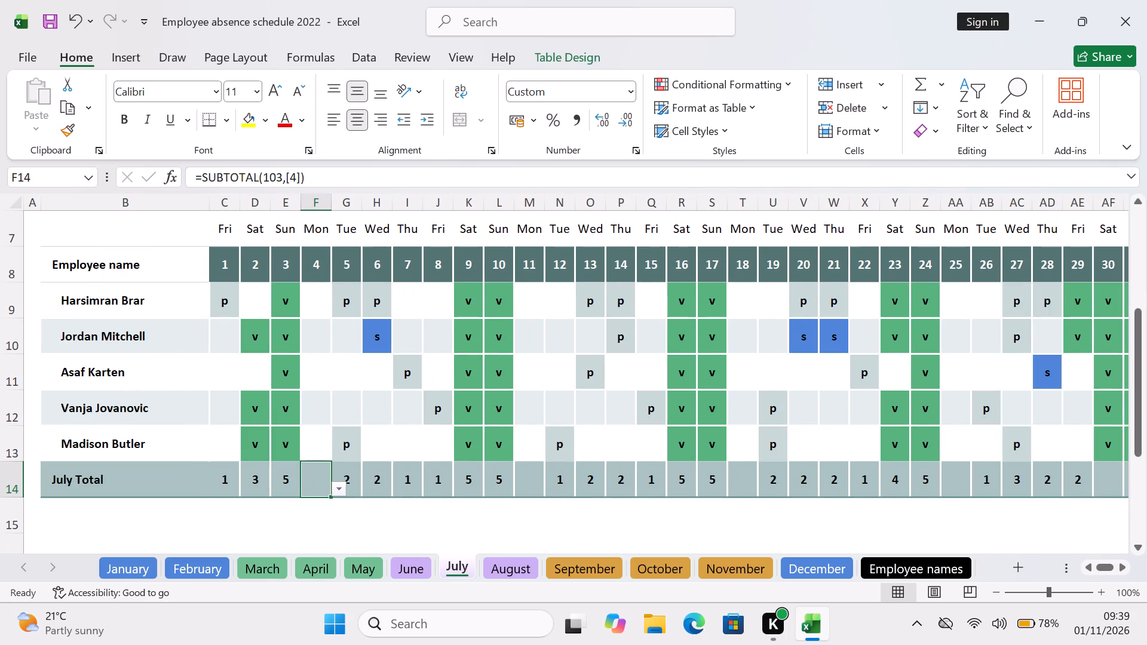
{"action": "left_click", "coordinate": [333, 489]}
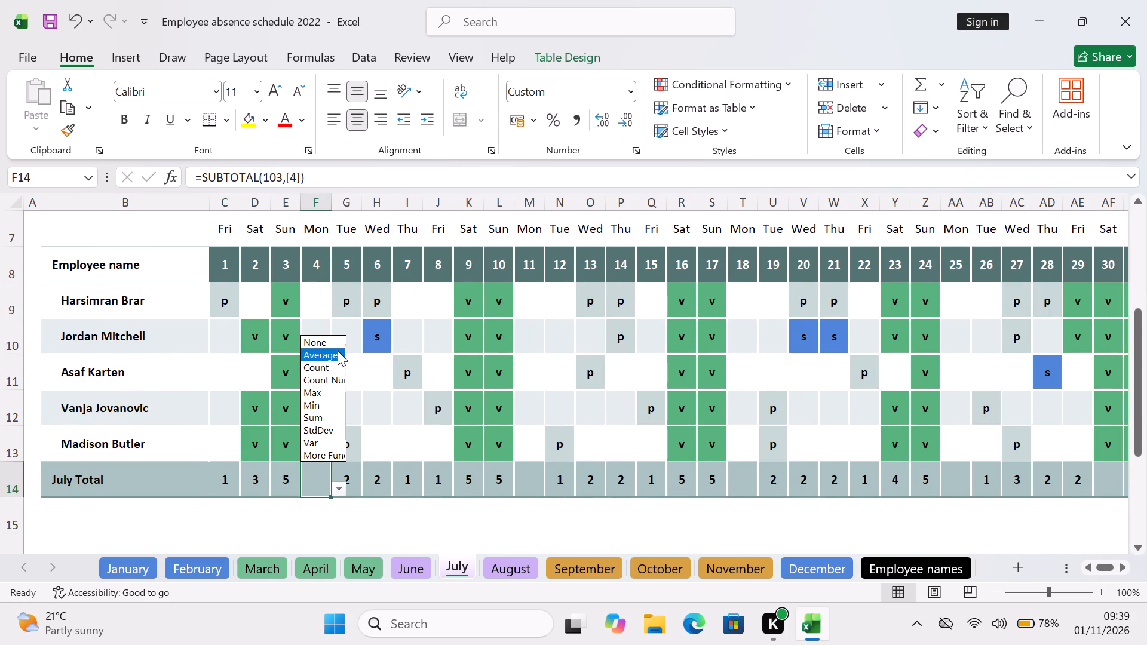
{"action": "left_click", "coordinate": [336, 364]}
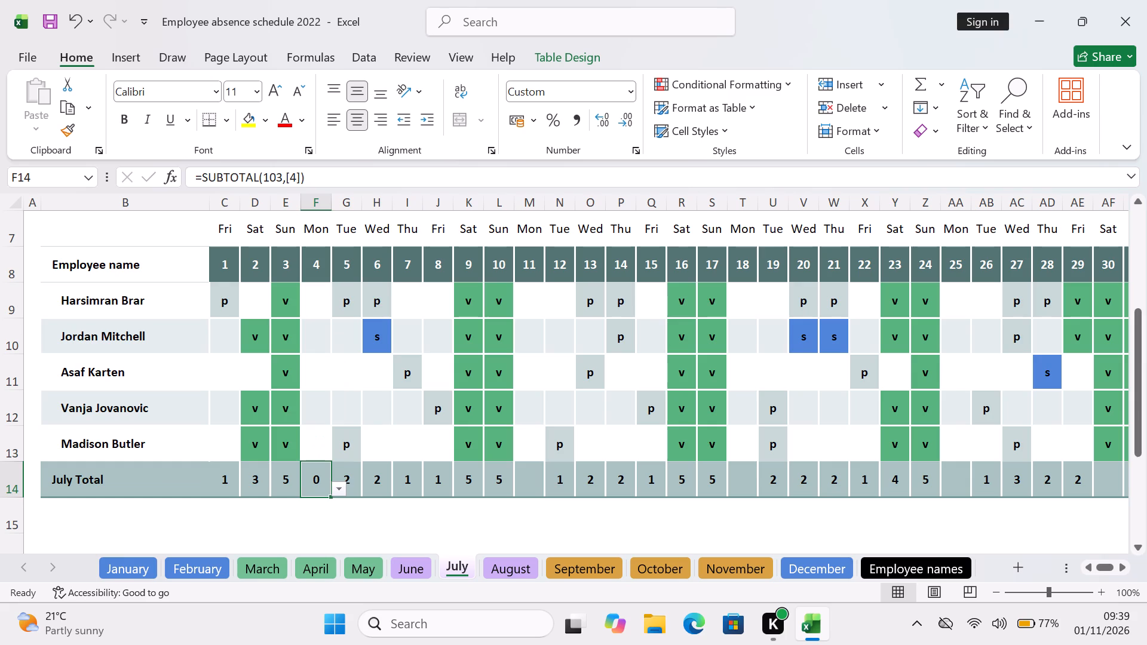
{"action": "left_click", "coordinate": [520, 481]}
{"action": "left_click", "coordinate": [551, 489]}
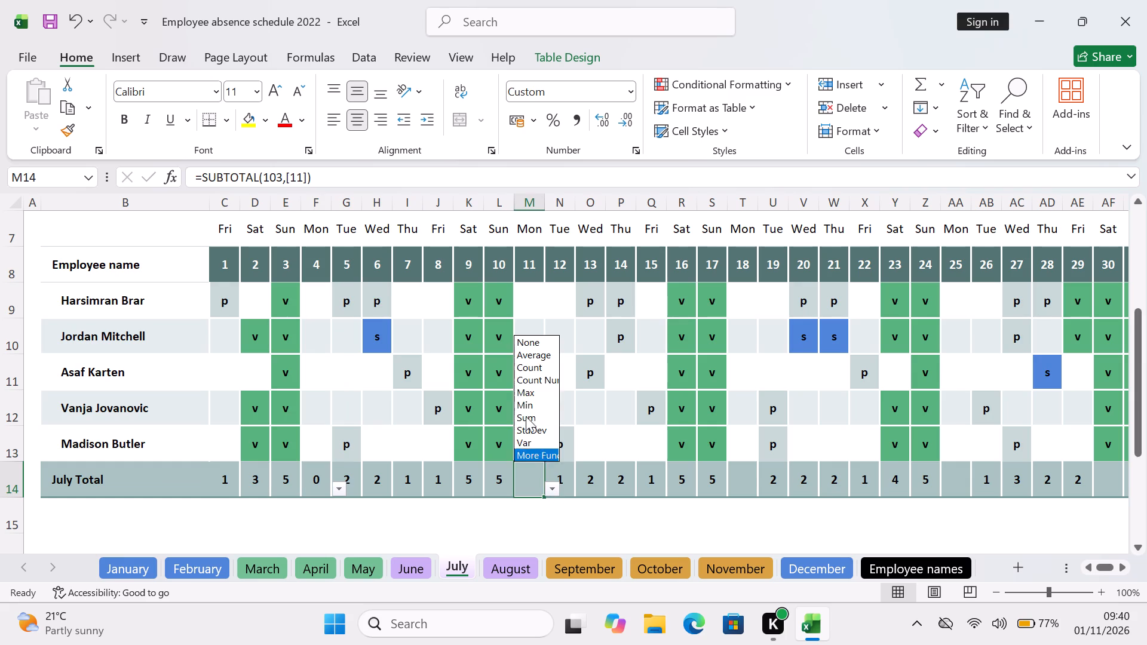
{"action": "left_click", "coordinate": [547, 364]}
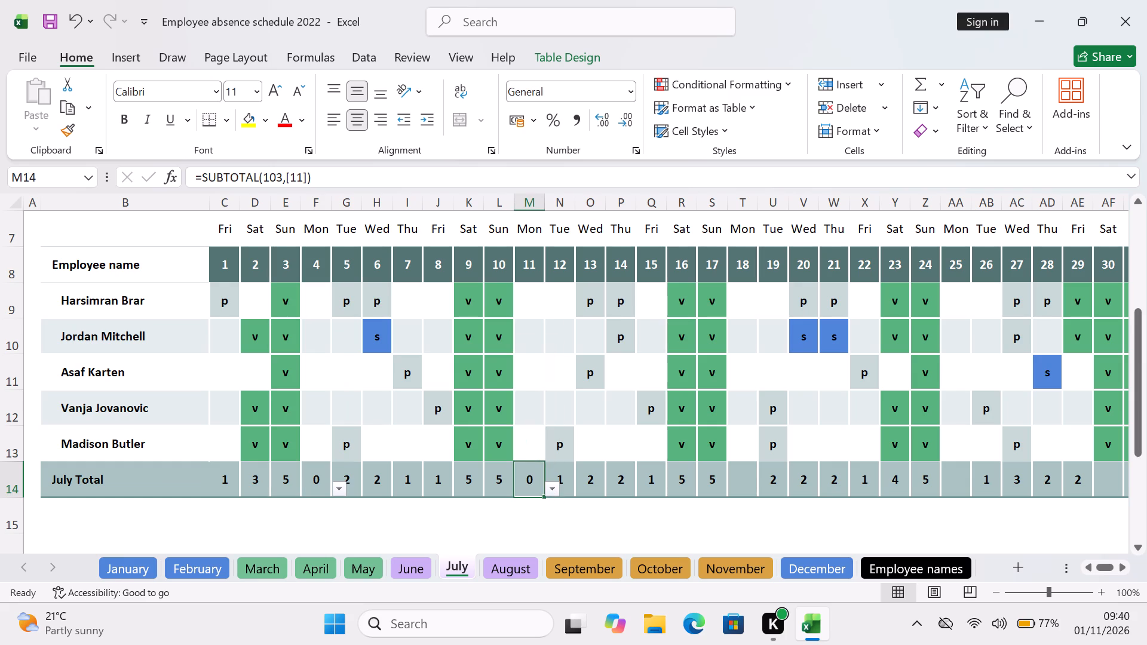
{"action": "left_click", "coordinate": [740, 475]}
{"action": "left_click", "coordinate": [759, 487]}
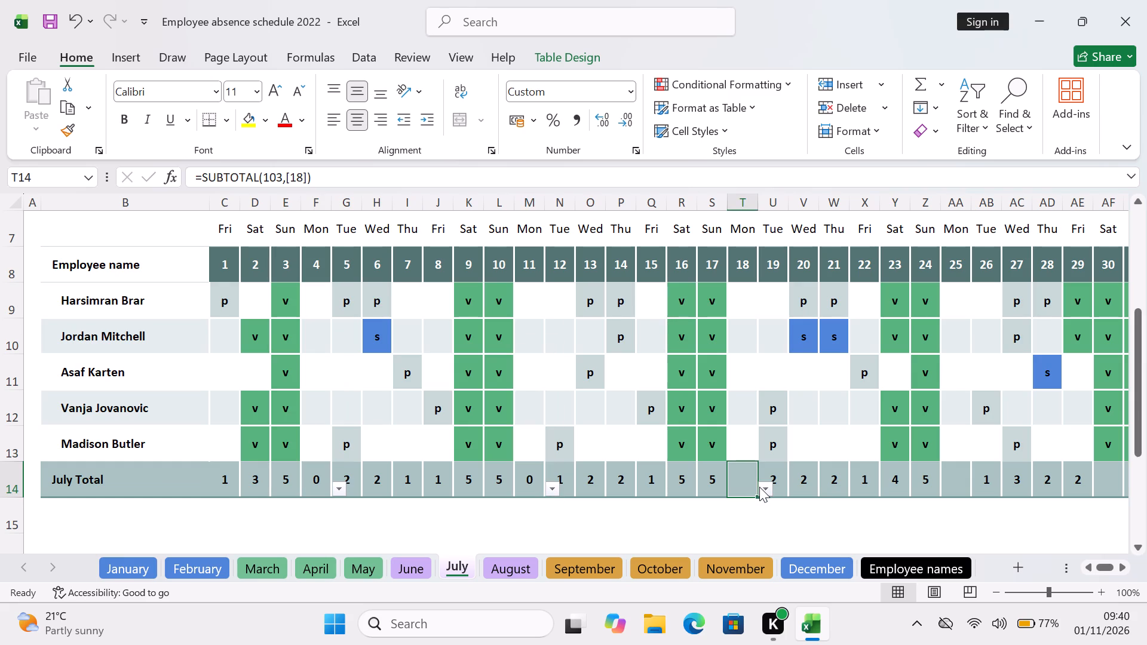
{"action": "left_click", "coordinate": [749, 365]}
{"action": "left_click", "coordinate": [948, 486]}
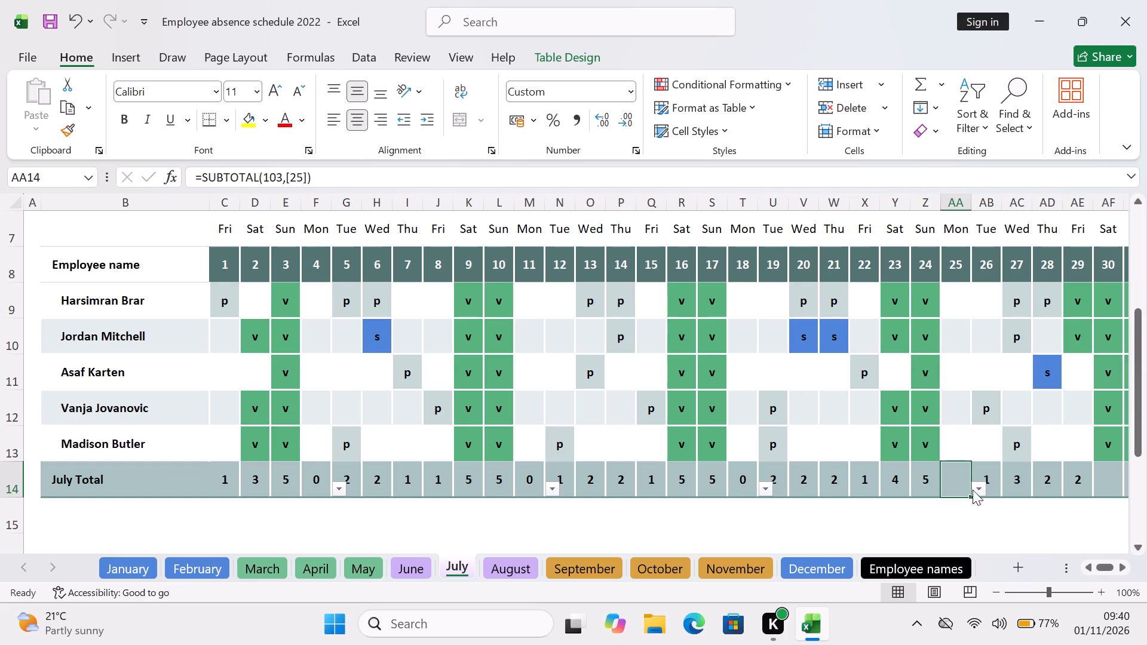
{"action": "left_click", "coordinate": [981, 490]}
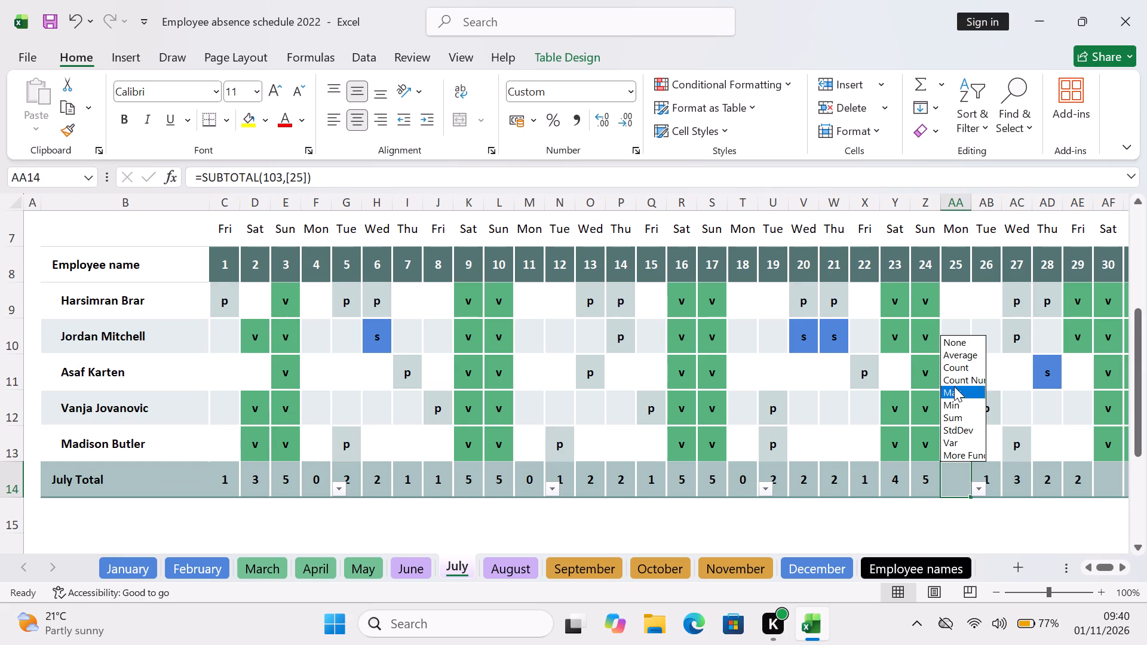
{"action": "left_click", "coordinate": [971, 368]}
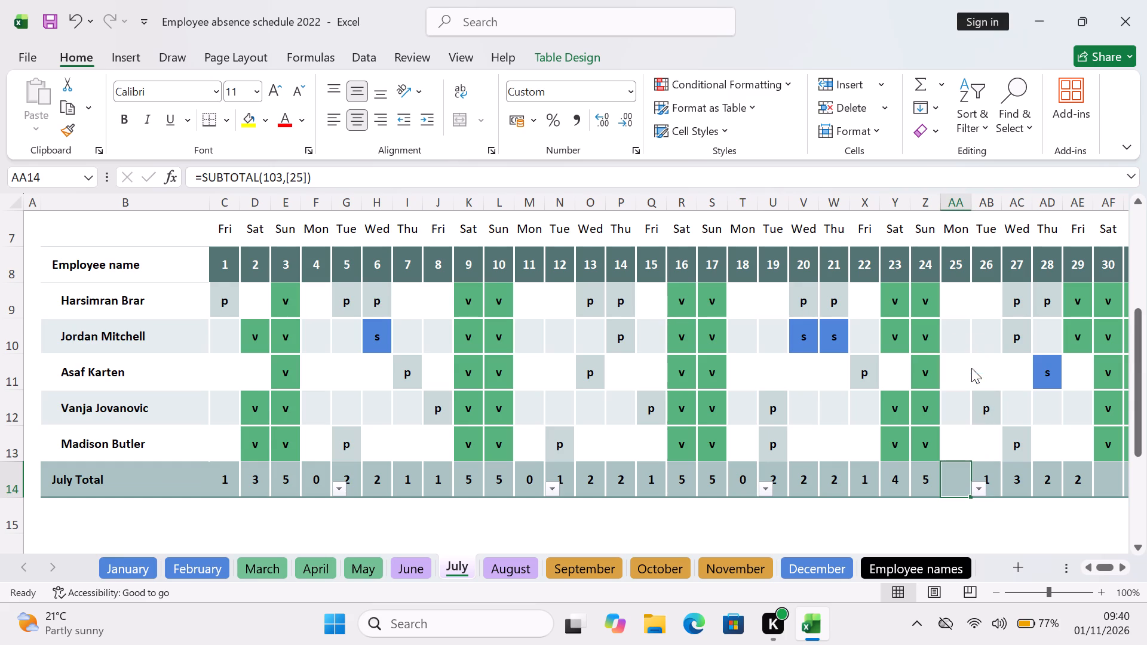
Set the July Total row to Count for July 30 and 31.
{"action": "key", "text": "Right"}
{"action": "key", "text": "Right"}
{"action": "key", "text": "Right"}
{"action": "key", "text": "Right"}
{"action": "key", "text": "Right"}
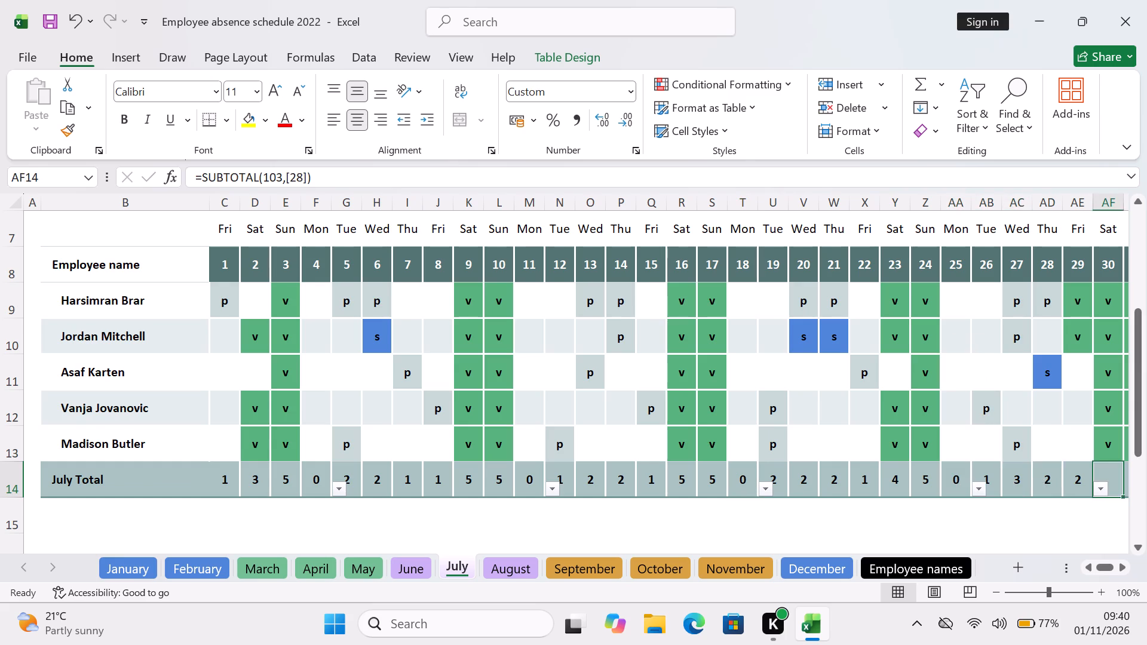
{"action": "key", "text": "Right"}
{"action": "left_click", "coordinate": [925, 475]}
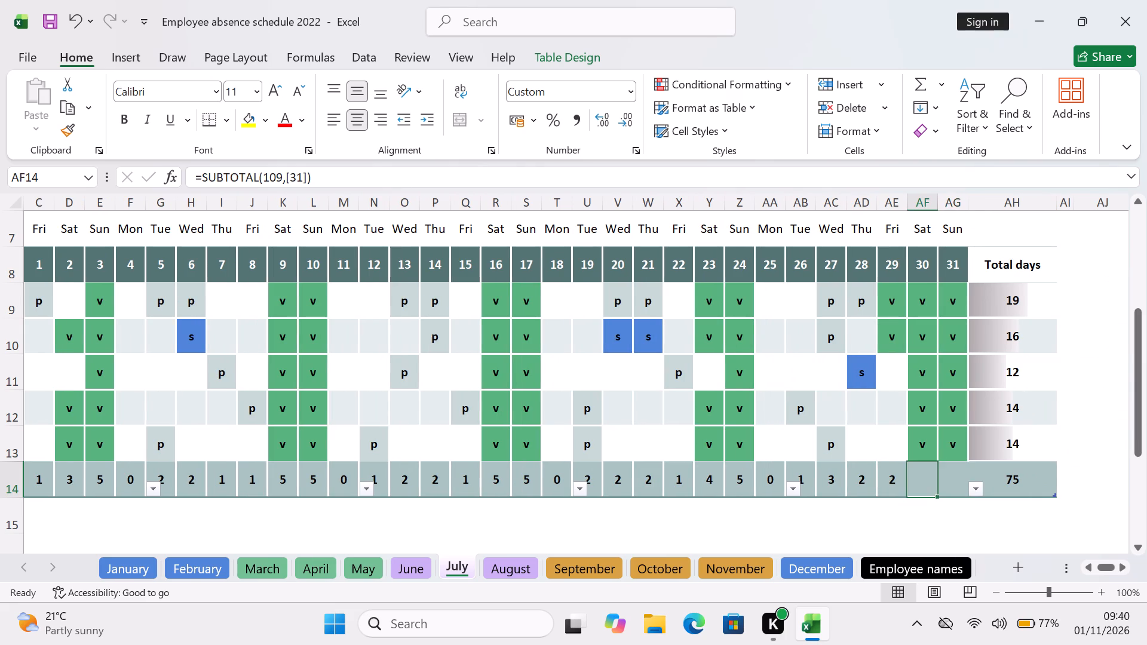
{"action": "left_click", "coordinate": [939, 483]}
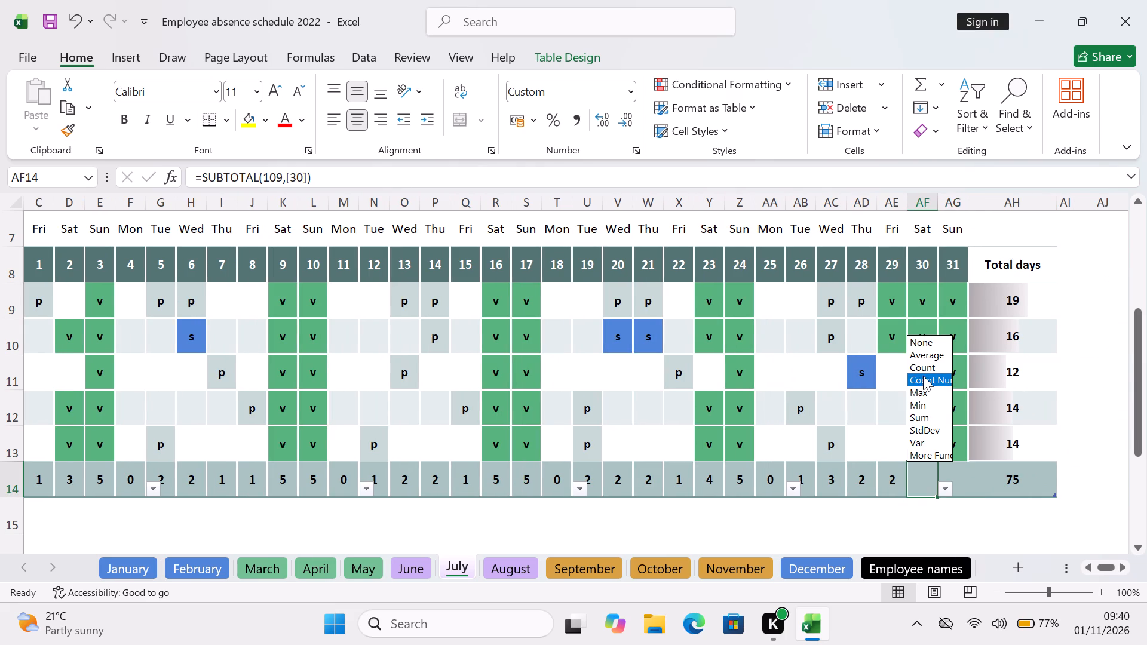
{"action": "left_click", "coordinate": [929, 365]}
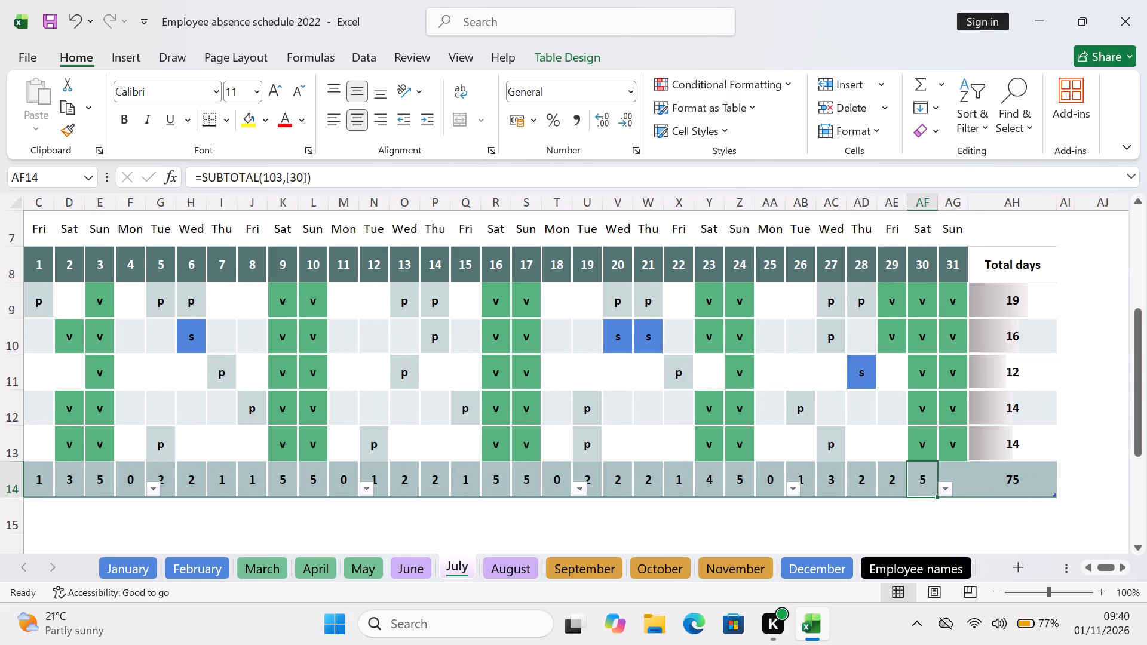
{"action": "left_click", "coordinate": [955, 471]}
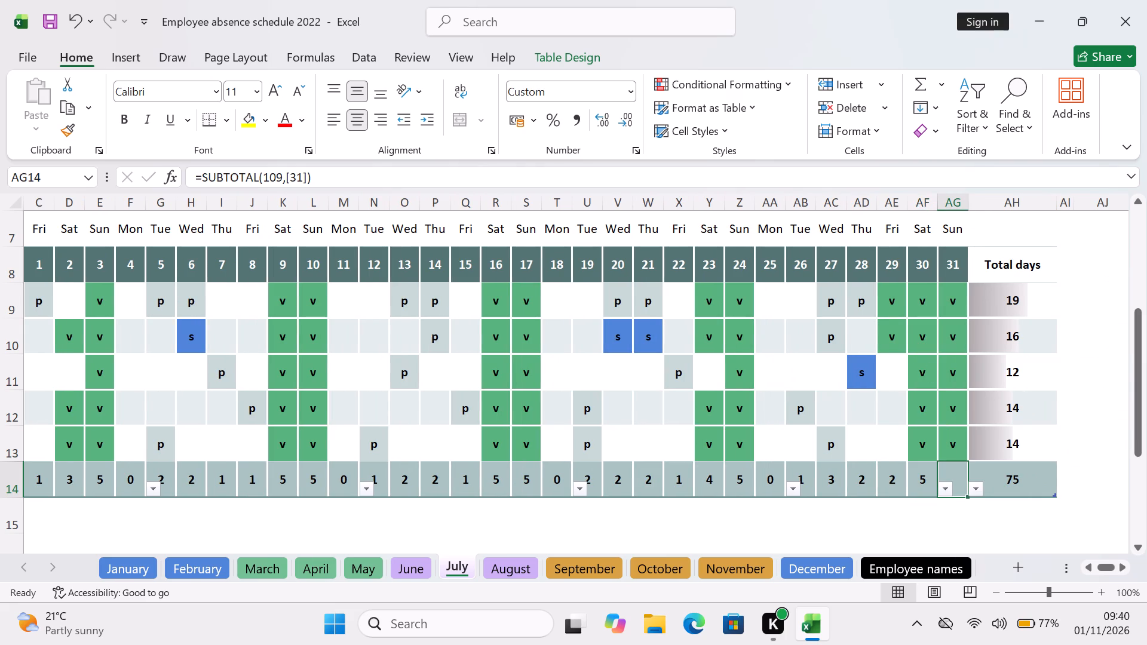
{"action": "left_click", "coordinate": [972, 488]}
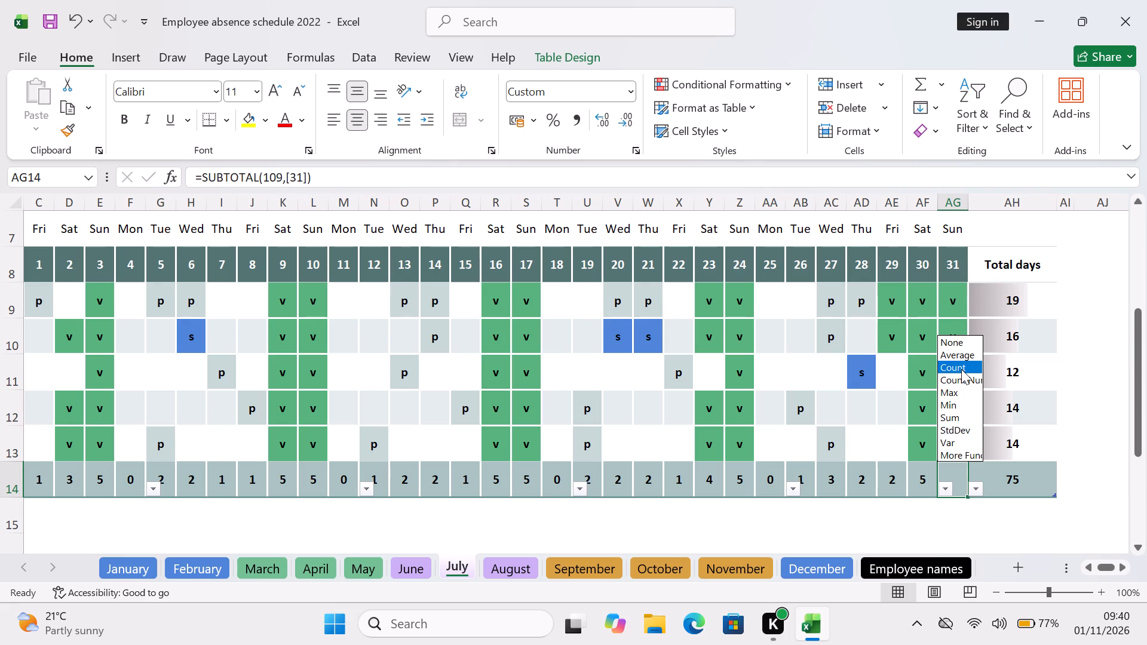
{"action": "left_click", "coordinate": [961, 369]}
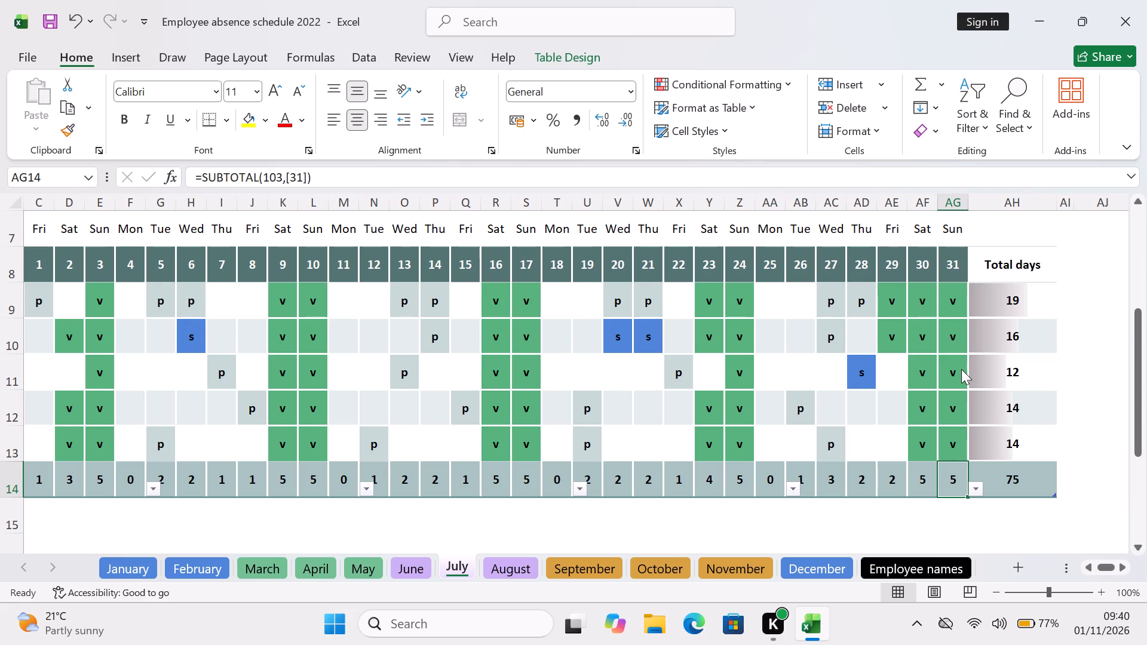
Review the daily counts across the July Total row through to the Total days column.
{"action": "key", "text": "Left"}
{"action": "key", "text": "Left"}
{"action": "key", "text": "Left"}
{"action": "key", "text": "Left"}
{"action": "key", "text": "Left"}
{"action": "key", "text": "Left"}
{"action": "key", "text": "Left"}
{"action": "key", "text": "Left"}
{"action": "key", "text": "Left"}
{"action": "key", "text": "Left"}
{"action": "key", "text": "Left"}
{"action": "key", "text": "Left"}
{"action": "key", "text": "Left"}
{"action": "key", "text": "Left"}
{"action": "key", "text": "Left"}
{"action": "key", "text": "Left"}
{"action": "key", "text": "Left"}
{"action": "key", "text": "Left"}
{"action": "key", "text": "Left"}
{"action": "key", "text": "Left"}
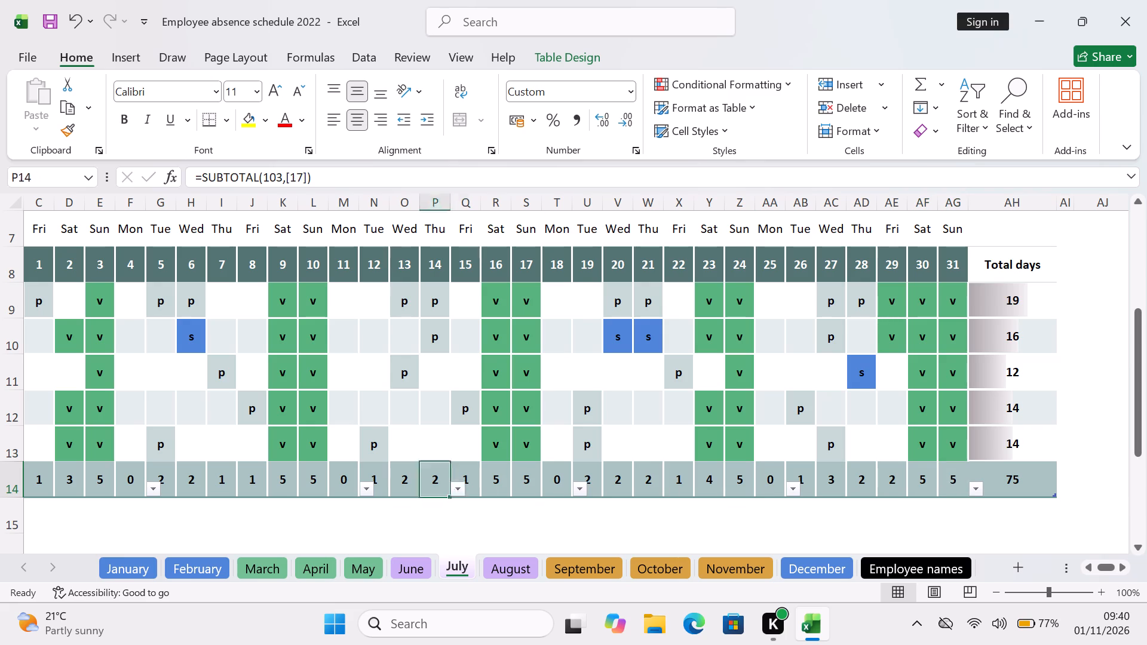
{"action": "key", "text": "Right"}
{"action": "key", "text": "Right"}
{"action": "key", "text": "Right"}
{"action": "key", "text": "Right"}
{"action": "key", "text": "Right"}
{"action": "key", "text": "Right"}
{"action": "key", "text": "Right"}
{"action": "key", "text": "Right"}
{"action": "key", "text": "Right"}
{"action": "key", "text": "Right"}
{"action": "key", "text": "Right"}
{"action": "key", "text": "Right"}
{"action": "key", "text": "Right"}
{"action": "key", "text": "Right"}
{"action": "key", "text": "Right"}
{"action": "key", "text": "Right"}
{"action": "key", "text": "Right"}
{"action": "key", "text": "Right"}
{"action": "key", "text": "Right"}
{"action": "key", "text": "Right"}
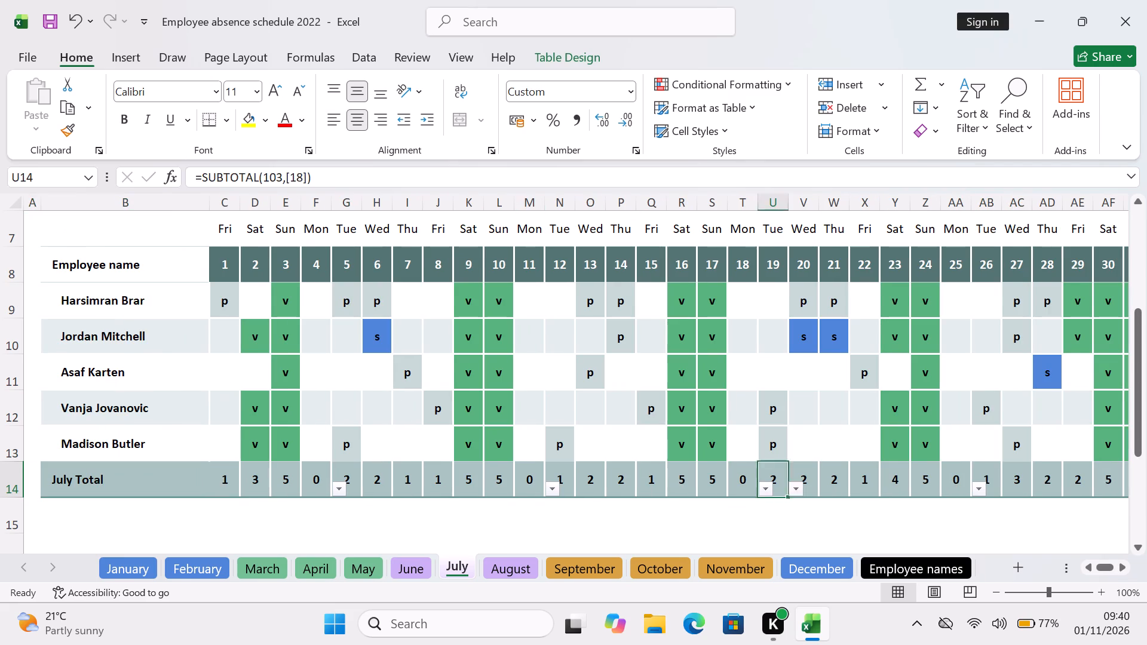
{"action": "key", "text": "Left"}
{"action": "key", "text": "Left"}
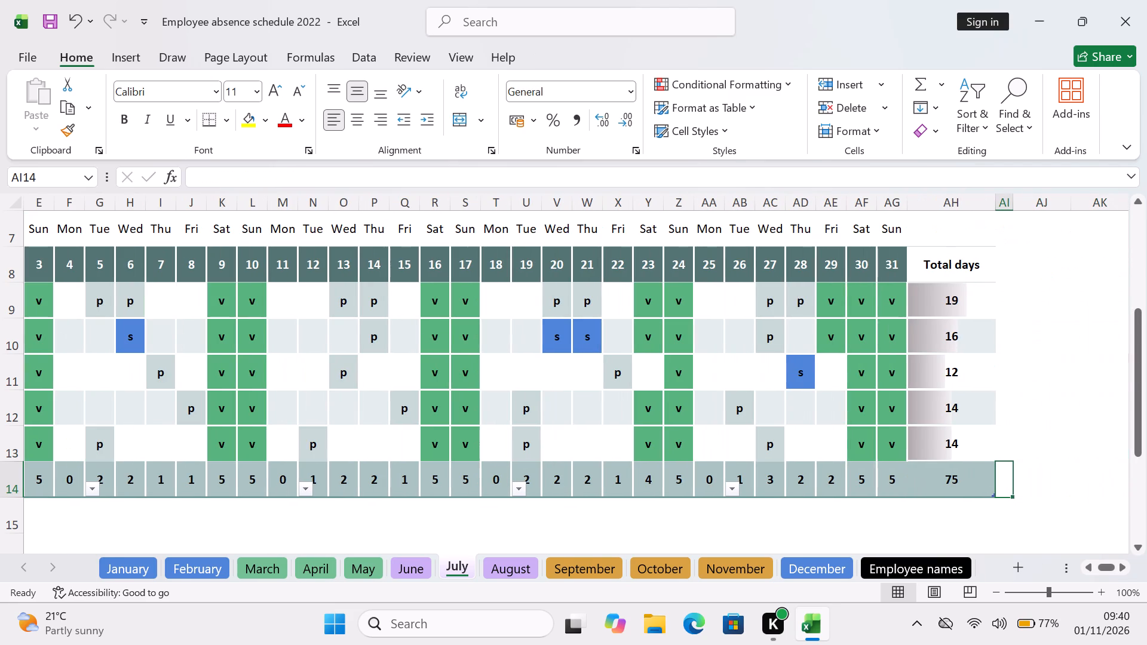
Apply Data Bars formatting to the five employees' Total days cells for July using Quick Analysis.
{"action": "left_click_drag", "start_coordinate": [946, 297], "coordinate": [968, 377]}
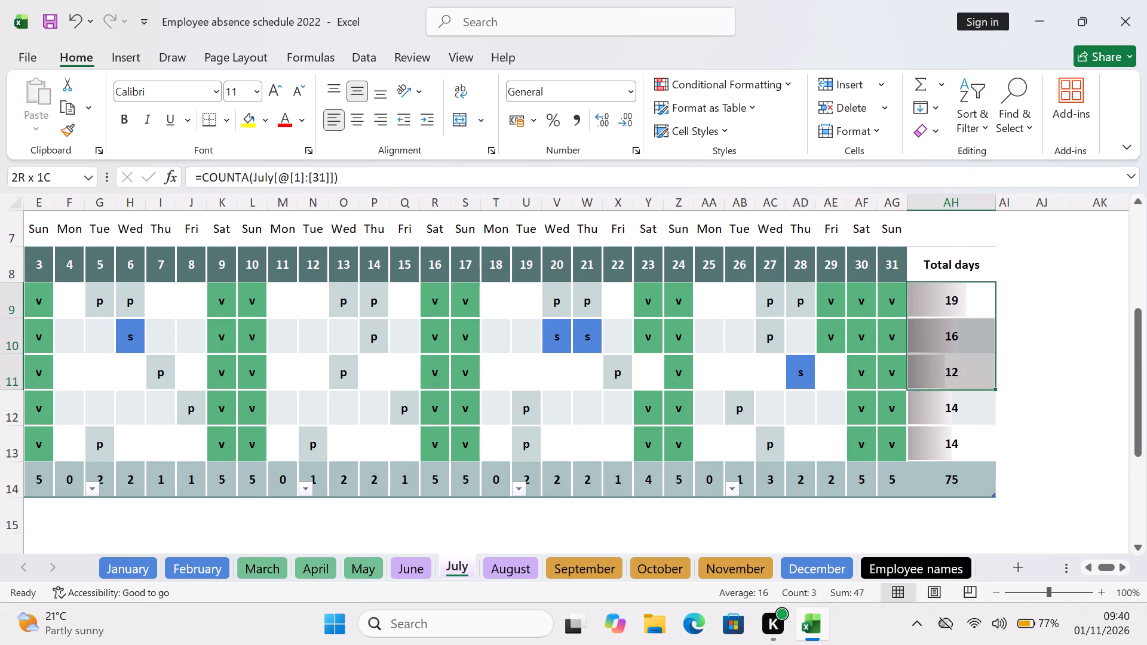
{"action": "left_click_drag", "start_coordinate": [968, 377], "coordinate": [967, 428]}
{"action": "right_click", "coordinate": [967, 428]}
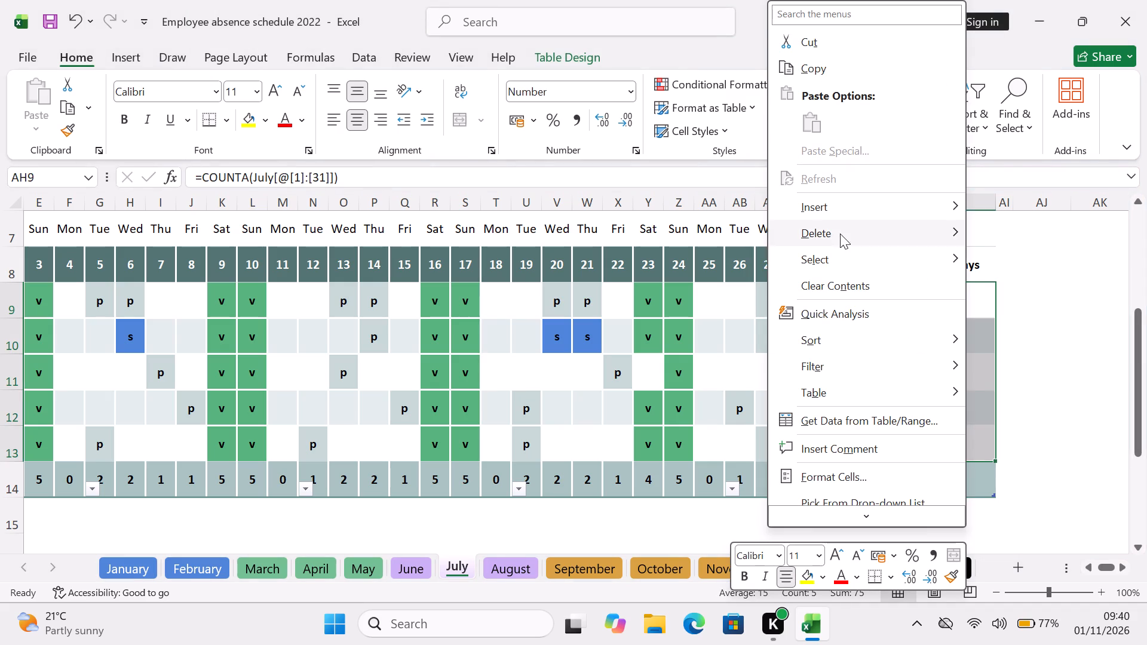
{"action": "left_click", "coordinate": [847, 318]}
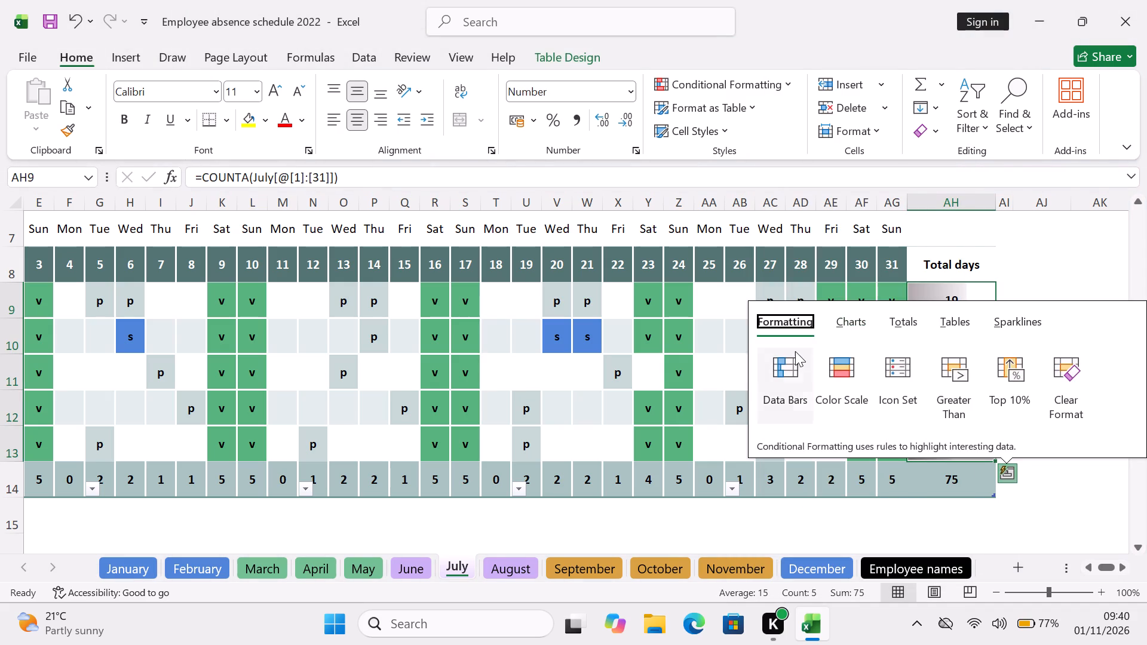
{"action": "left_click", "coordinate": [796, 351]}
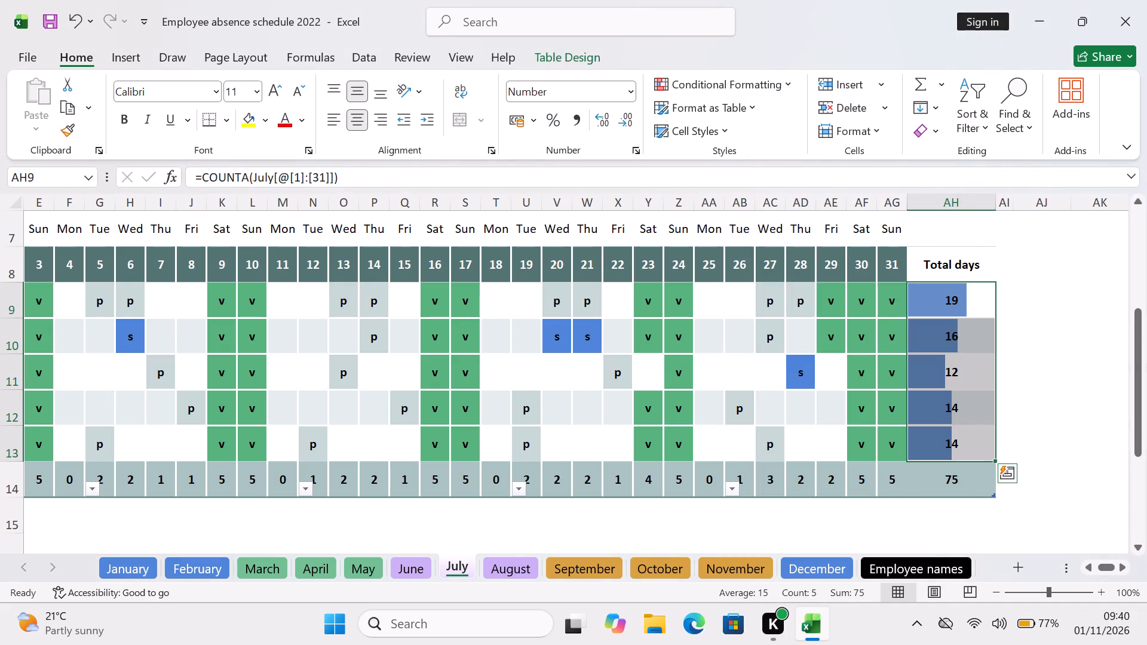
Check back on the June and July sheets, and open the August sheet.
{"action": "left_click", "coordinate": [499, 558]}
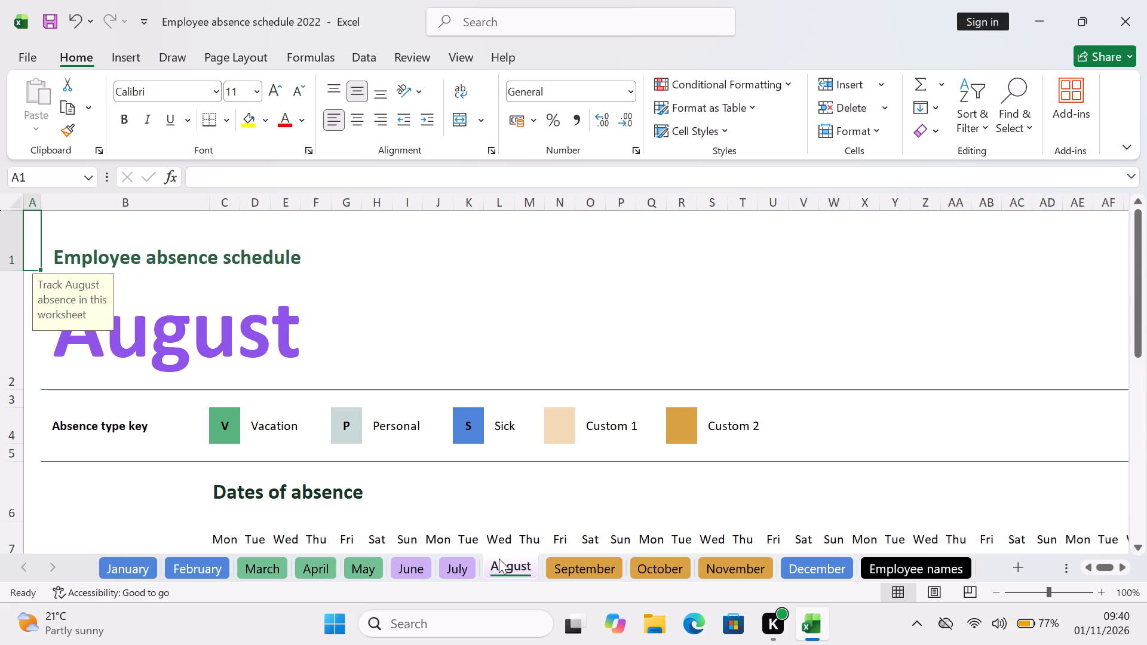
{"action": "left_click", "coordinate": [455, 565]}
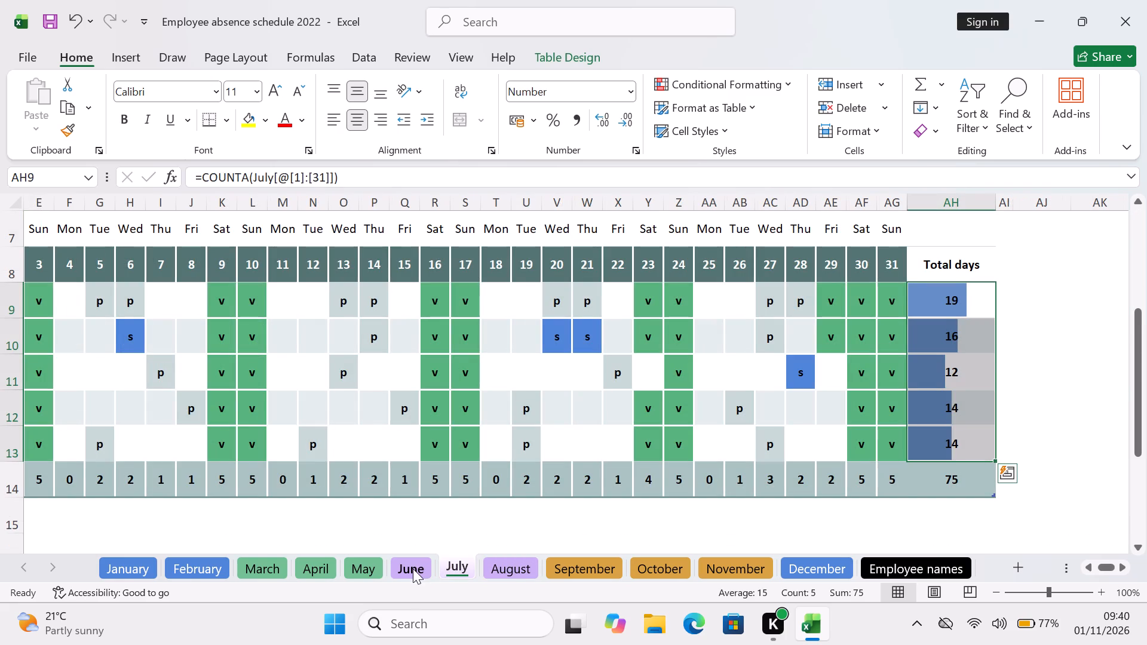
{"action": "left_click", "coordinate": [412, 569]}
{"action": "left_click", "coordinate": [453, 571]}
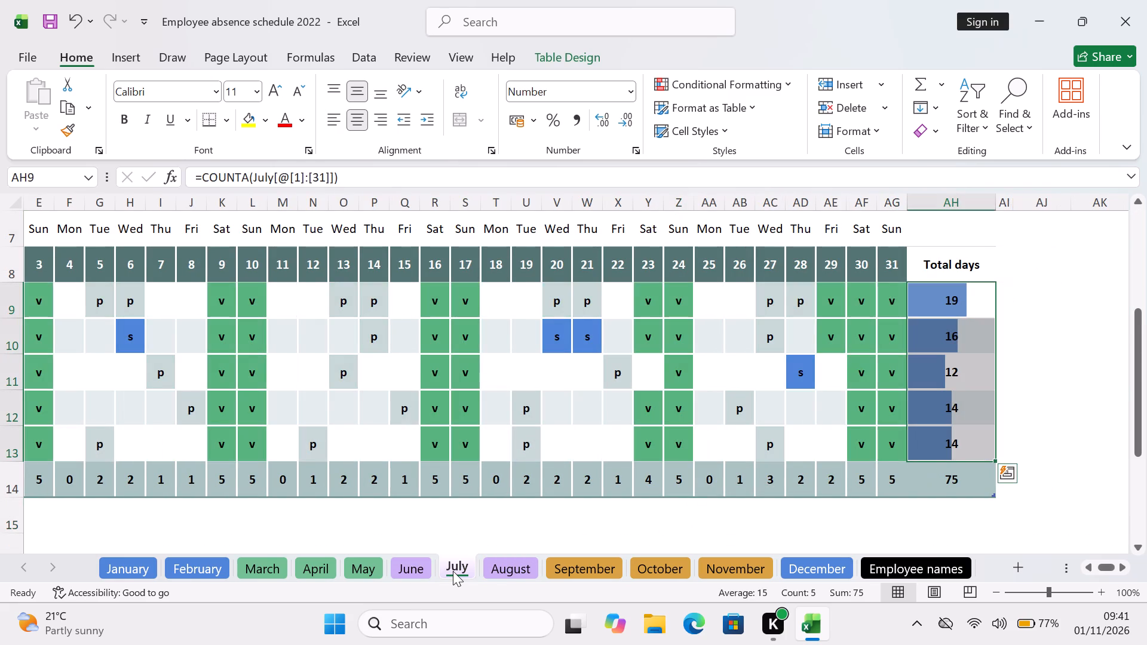
{"action": "left_click", "coordinate": [505, 573]}
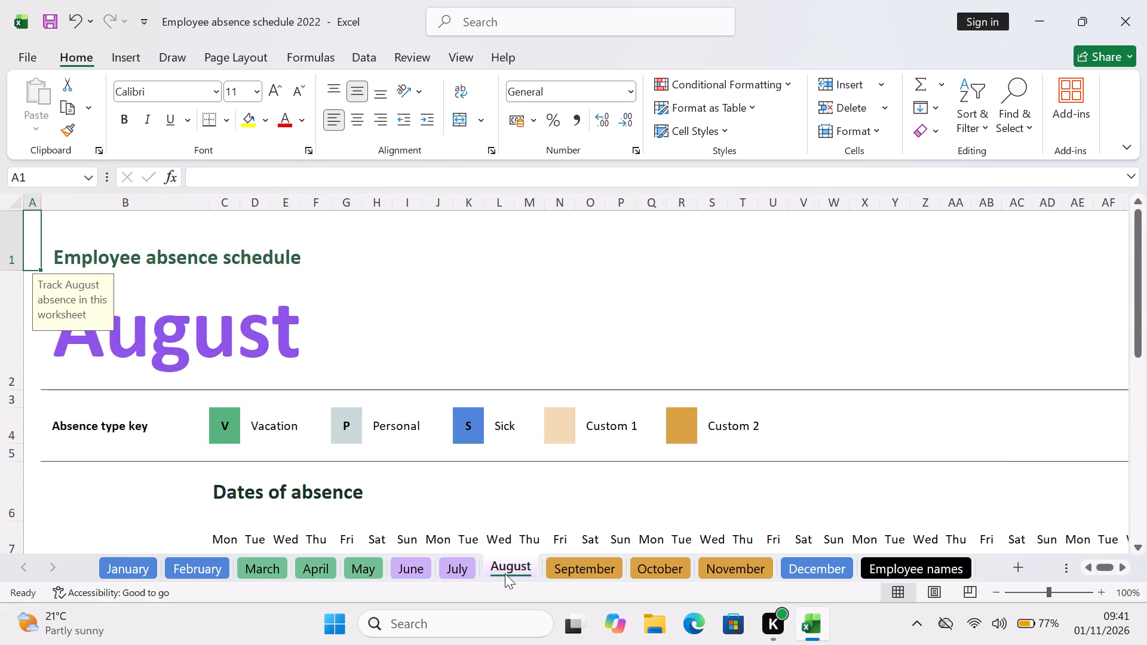
Look over August's weekday and date headers from day 1 through the Total days column, ending at the first employee's row.
{"action": "key", "text": "Down"}
{"action": "key", "text": "Down"}
{"action": "key", "text": "Down"}
{"action": "key", "text": "Down"}
{"action": "key", "text": "Down"}
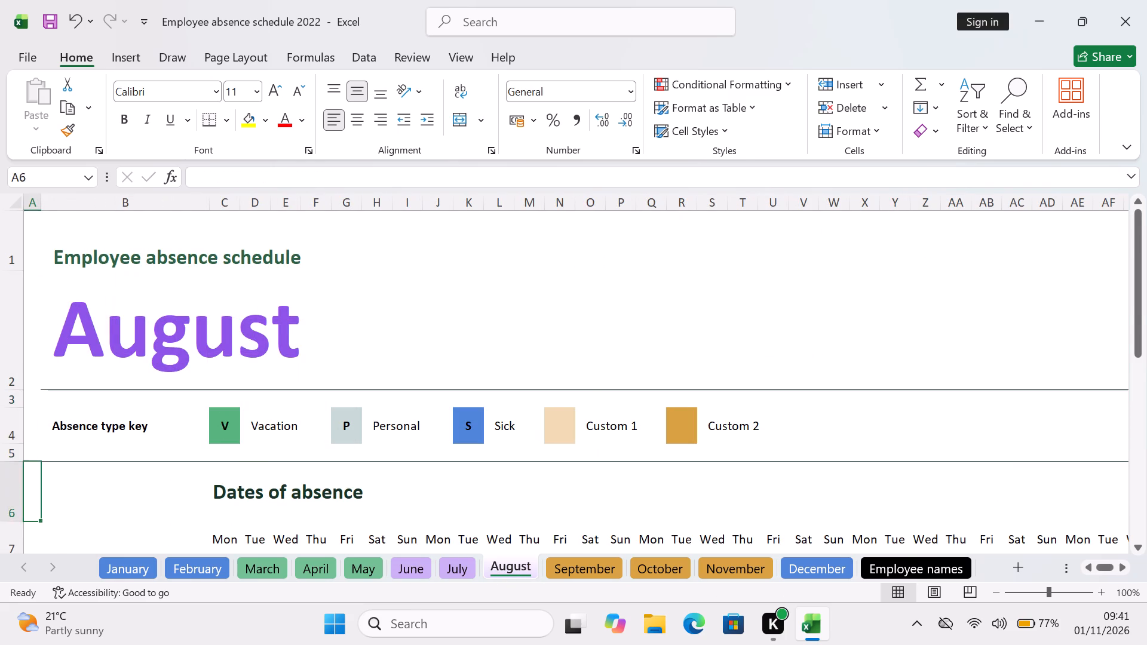
{"action": "key", "text": "Down"}
{"action": "key", "text": "Down"}
{"action": "key", "text": "Up"}
{"action": "key", "text": "Up"}
{"action": "key", "text": "Right"}
{"action": "key", "text": "Right"}
{"action": "key", "text": "Right"}
{"action": "key", "text": "Right"}
{"action": "key", "text": "Right"}
{"action": "key", "text": "Right"}
{"action": "key", "text": "Right"}
{"action": "key", "text": "Right"}
{"action": "key", "text": "Right"}
{"action": "key", "text": "Right"}
{"action": "key", "text": "Right"}
{"action": "key", "text": "Right"}
{"action": "key", "text": "Right"}
{"action": "key", "text": "Right"}
{"action": "key", "text": "Right"}
{"action": "key", "text": "Right"}
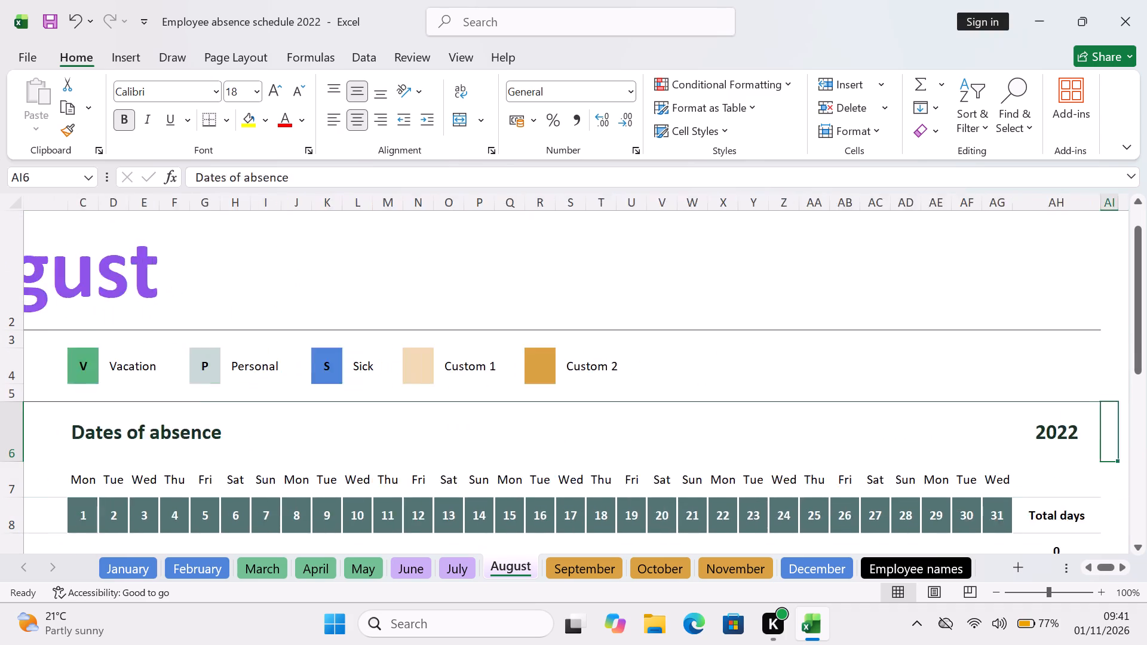
{"action": "key", "text": "Left"}
{"action": "key", "text": "Left"}
{"action": "key", "text": "Left"}
{"action": "key", "text": "Left"}
{"action": "key", "text": "Left"}
{"action": "key", "text": "Left"}
{"action": "key", "text": "Left"}
{"action": "key", "text": "Left"}
{"action": "key", "text": "Left"}
{"action": "key", "text": "Left"}
{"action": "key", "text": "Left"}
{"action": "key", "text": "Left"}
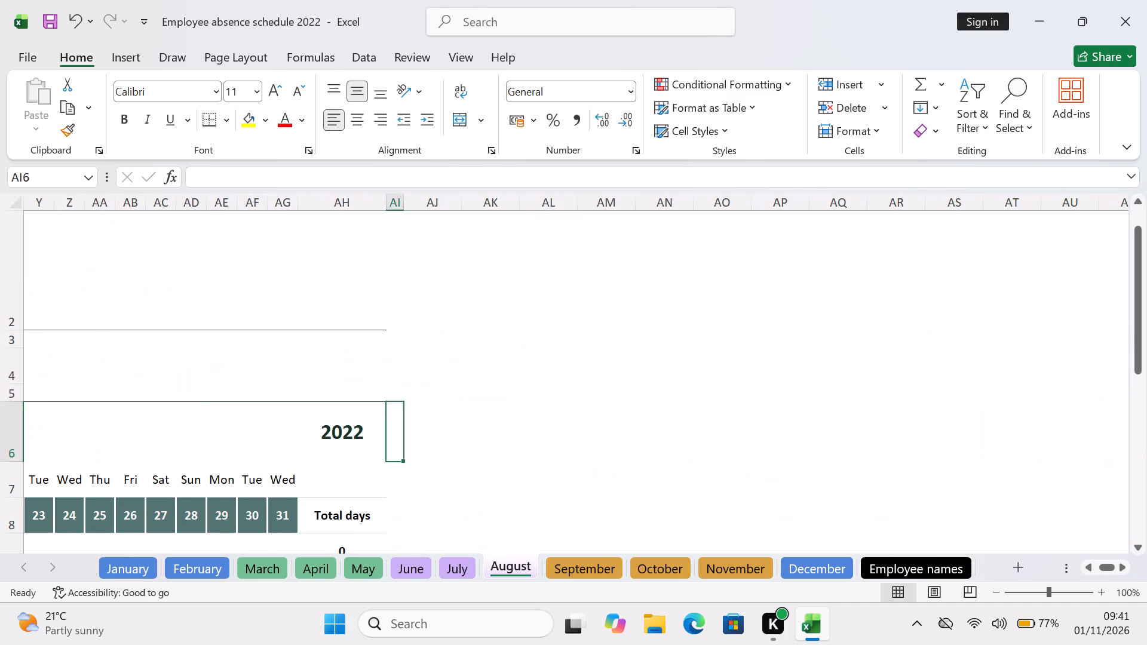
{"action": "key", "text": "Left"}
{"action": "key", "text": "Left"}
{"action": "key", "text": "Left"}
{"action": "key", "text": "Left"}
{"action": "key", "text": "Left"}
{"action": "key", "text": "Right"}
{"action": "key", "text": "Right"}
{"action": "key", "text": "Right"}
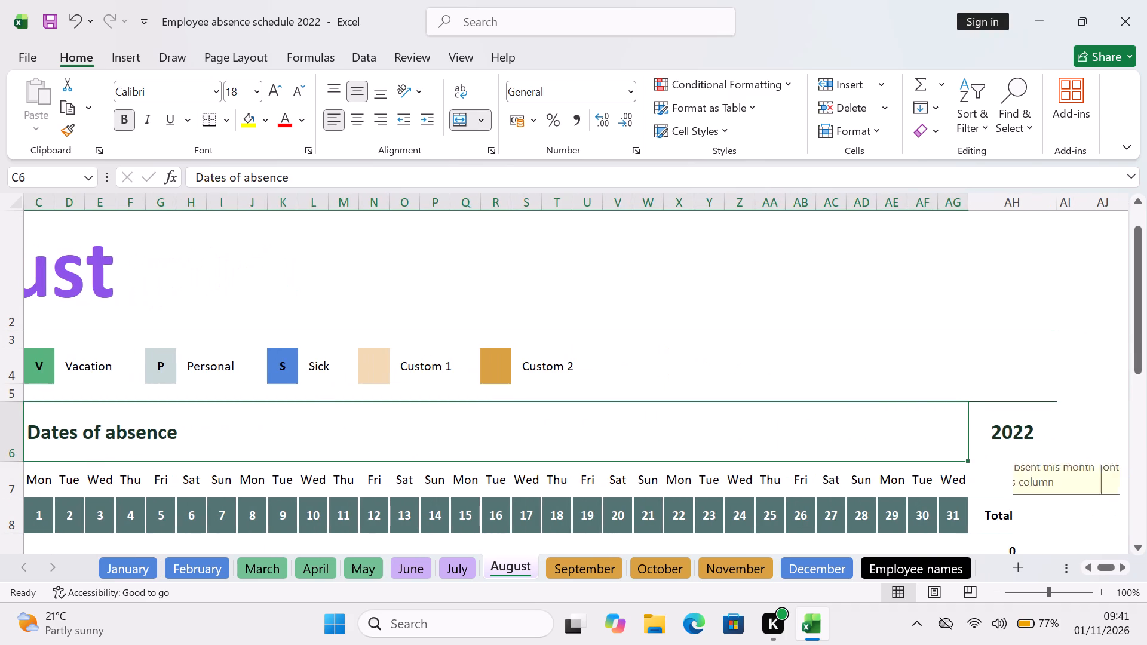
{"action": "key", "text": "Left"}
{"action": "key", "text": "Left"}
{"action": "key", "text": "Left"}
{"action": "key", "text": "Left"}
{"action": "key", "text": "Right"}
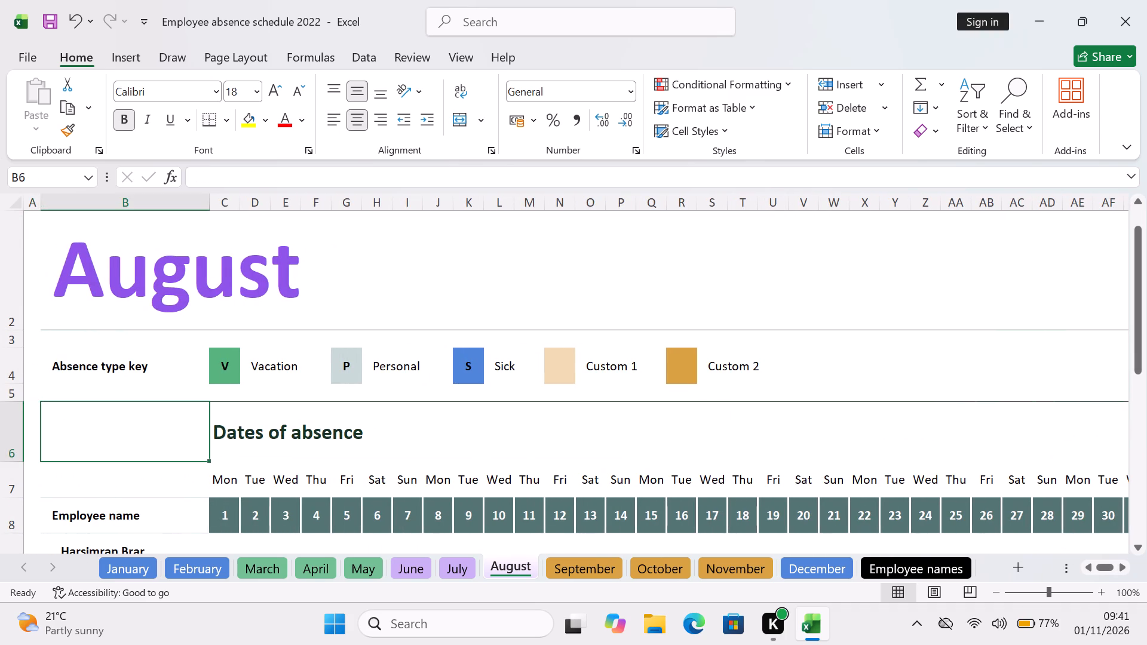
{"action": "key", "text": "Up"}
{"action": "key", "text": "Right"}
{"action": "key", "text": "Right"}
{"action": "key", "text": "Down"}
{"action": "key", "text": "Down"}
{"action": "key", "text": "Left"}
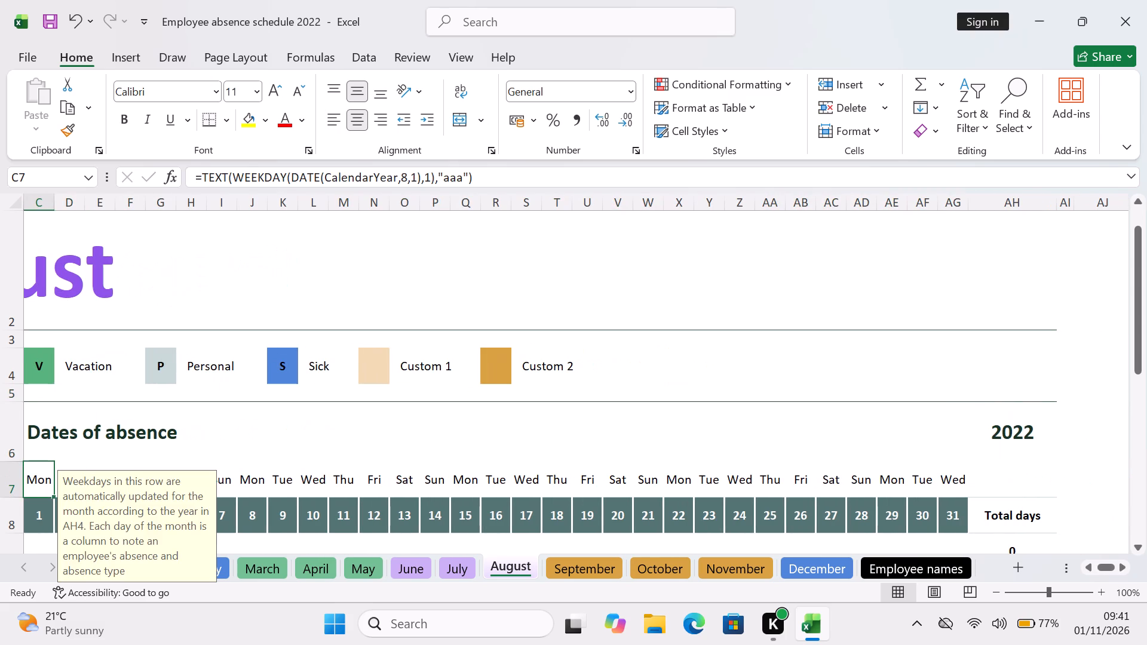
{"action": "key", "text": "Up"}
{"action": "key", "text": "Left"}
{"action": "key", "text": "Left"}
{"action": "key", "text": "Down"}
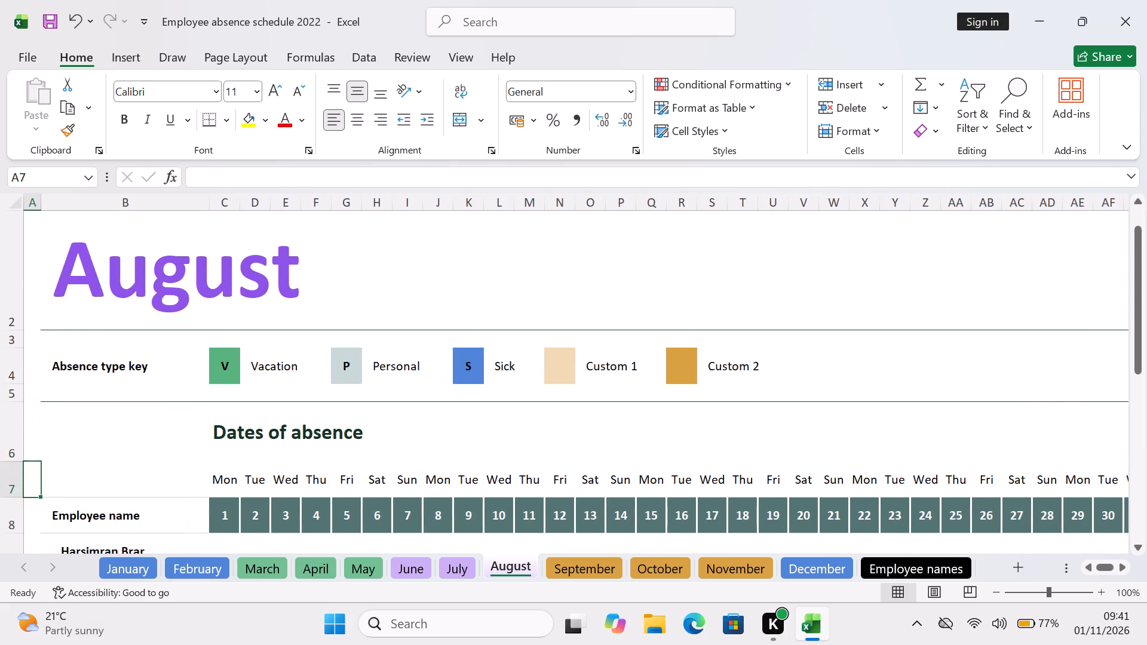
{"action": "key", "text": "Down"}
{"action": "key", "text": "Down"}
{"action": "key", "text": "Right"}
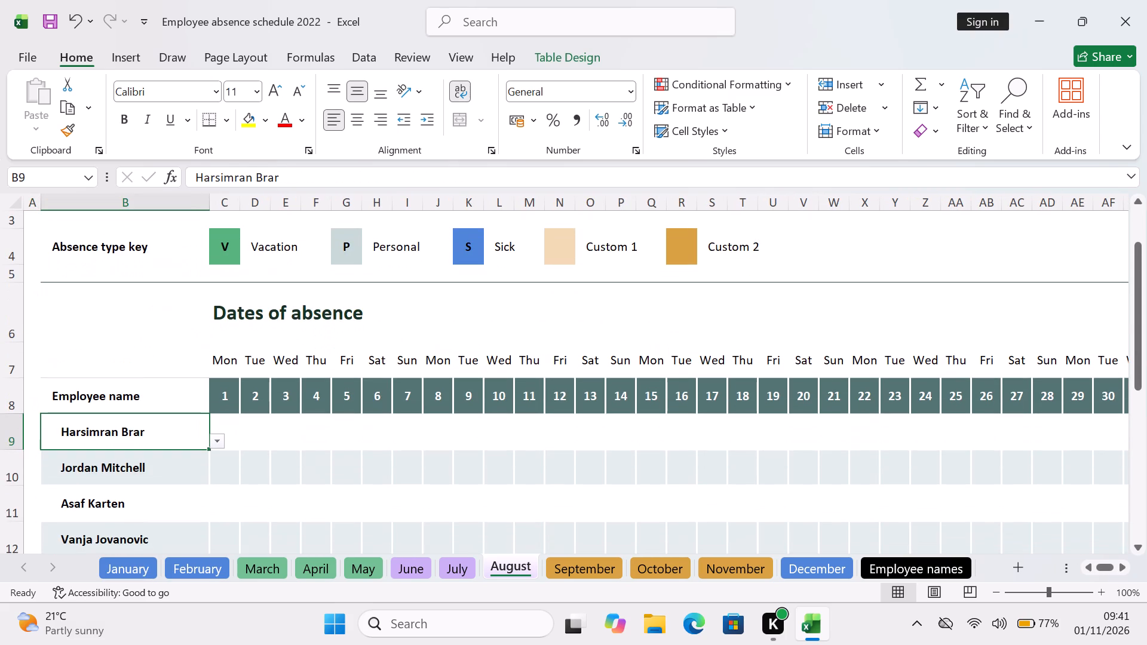
{"action": "key", "text": "Right"}
{"action": "key", "text": "Left"}
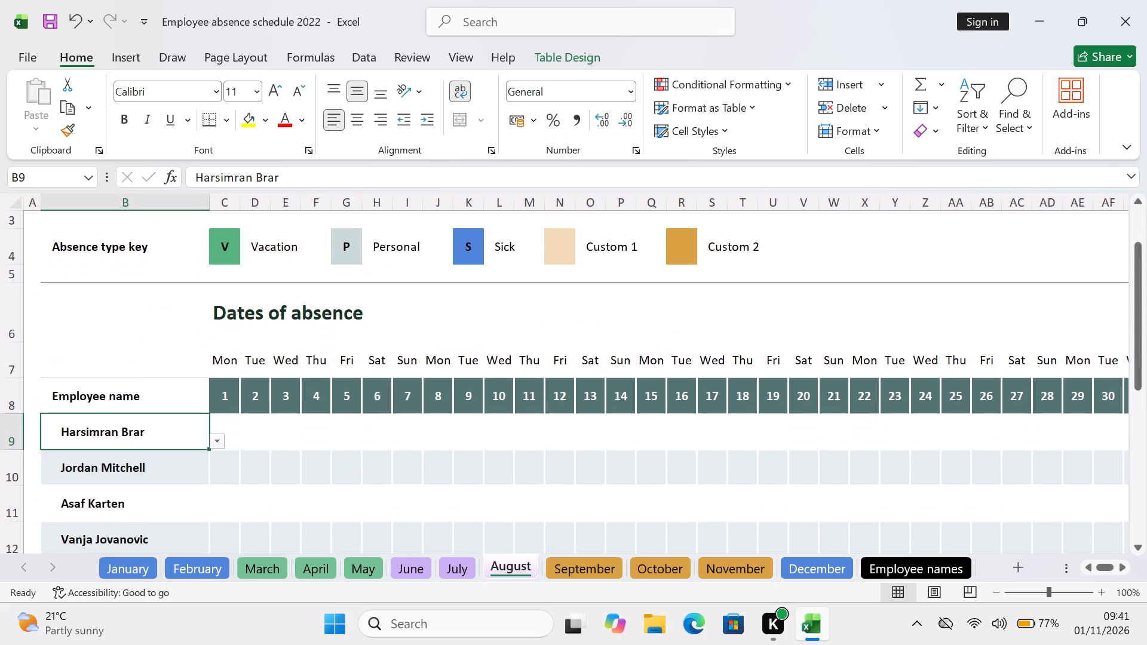
{"action": "key", "text": "Right"}
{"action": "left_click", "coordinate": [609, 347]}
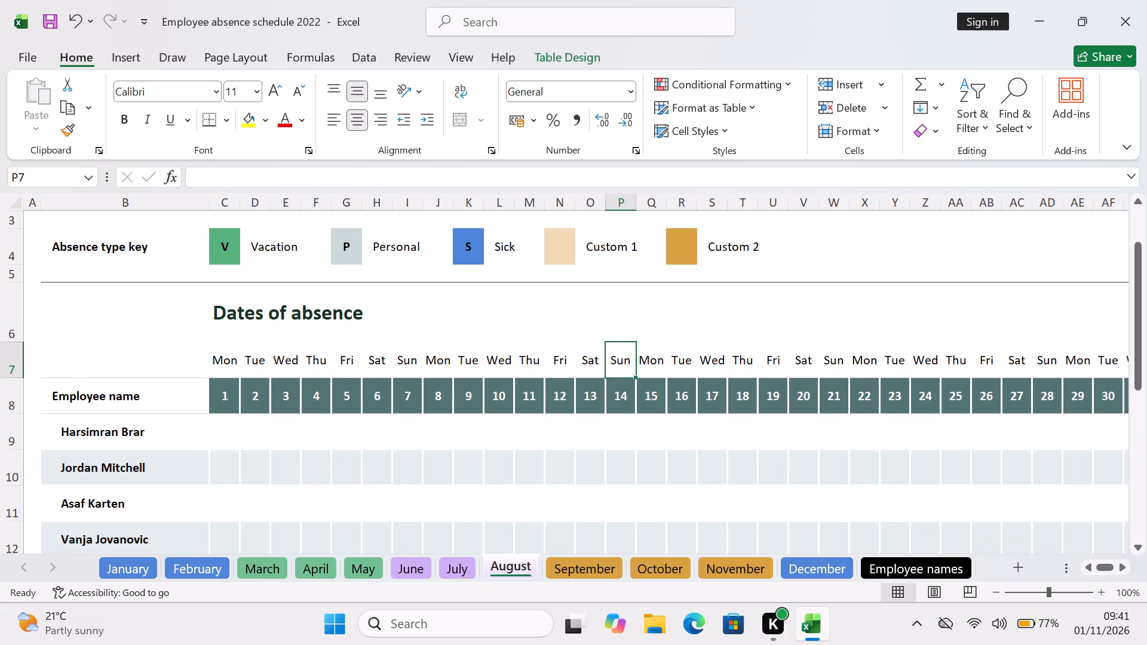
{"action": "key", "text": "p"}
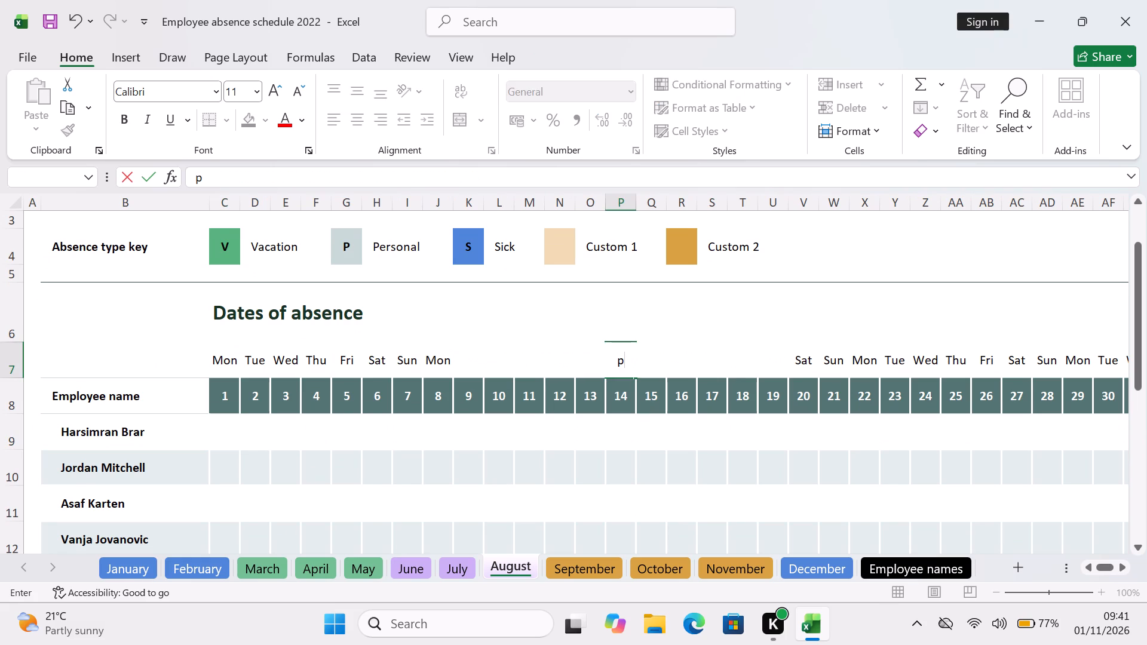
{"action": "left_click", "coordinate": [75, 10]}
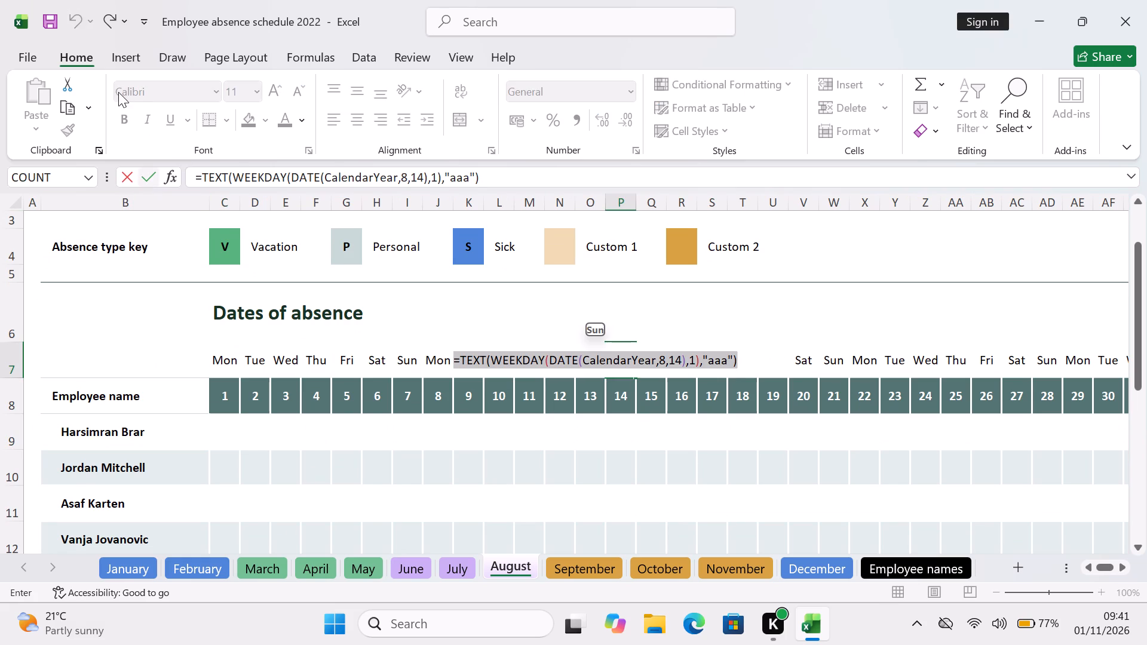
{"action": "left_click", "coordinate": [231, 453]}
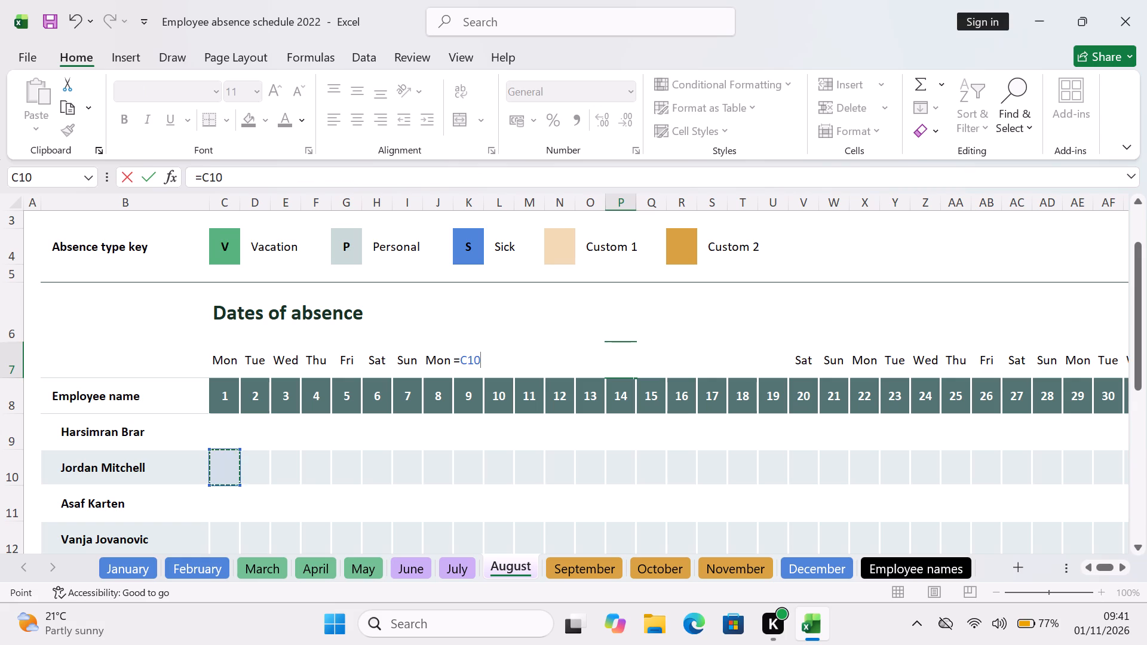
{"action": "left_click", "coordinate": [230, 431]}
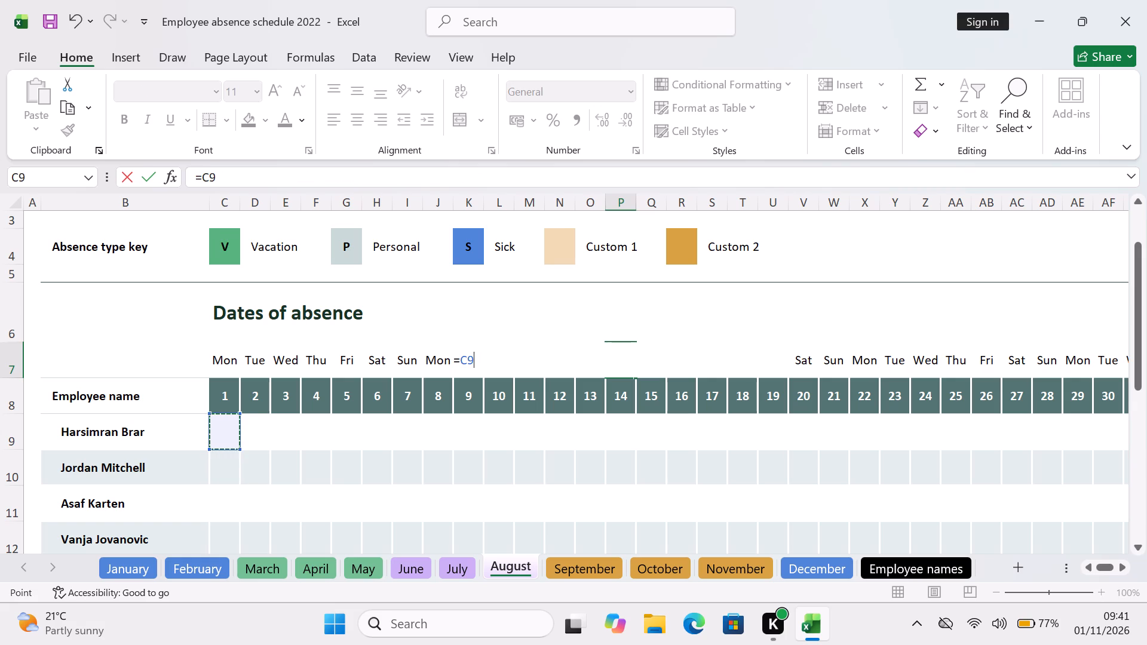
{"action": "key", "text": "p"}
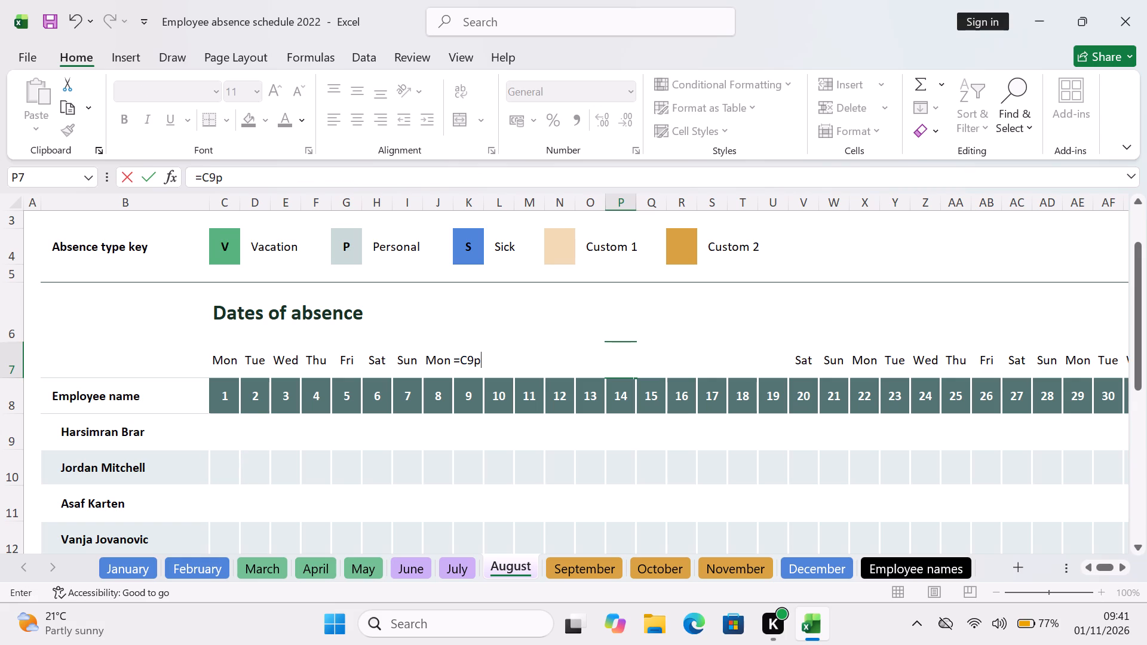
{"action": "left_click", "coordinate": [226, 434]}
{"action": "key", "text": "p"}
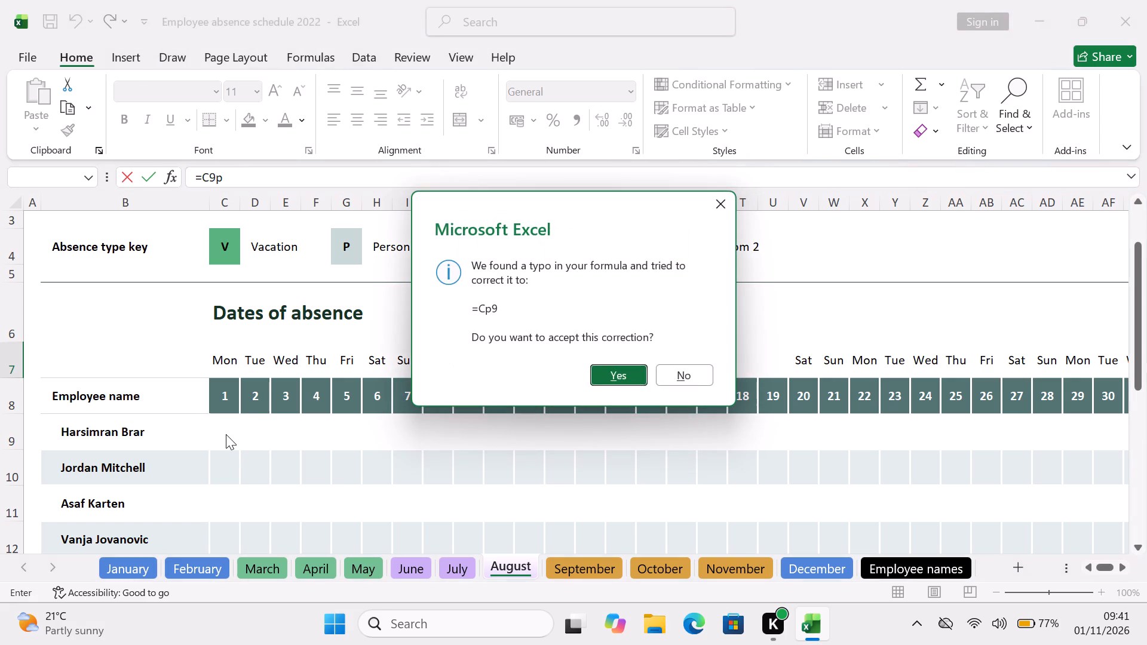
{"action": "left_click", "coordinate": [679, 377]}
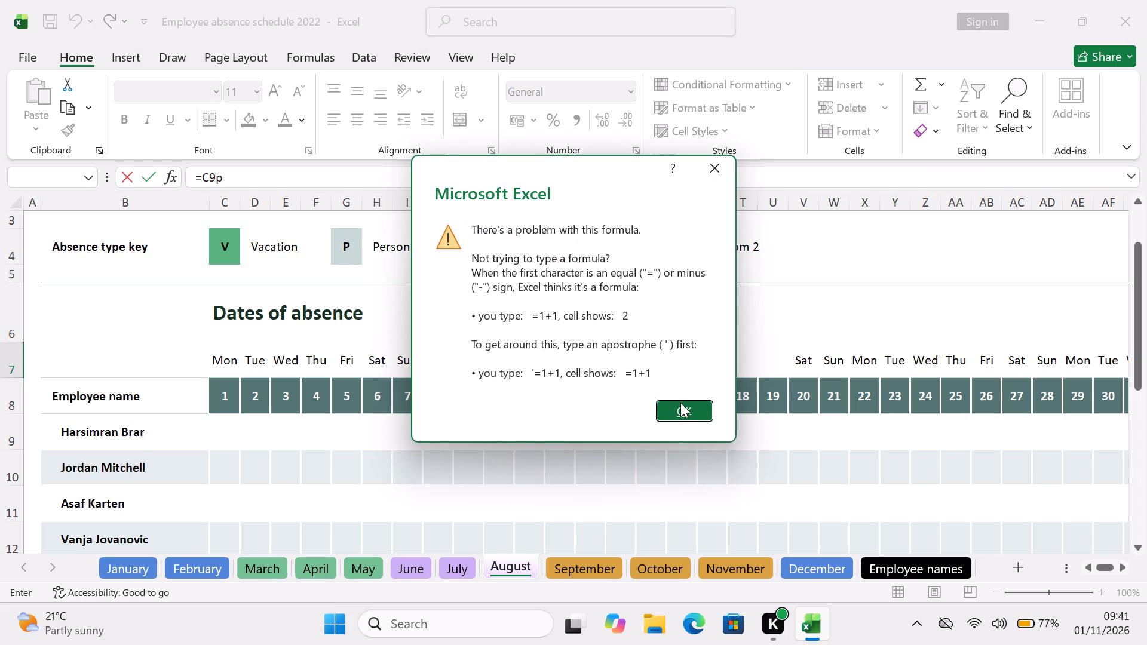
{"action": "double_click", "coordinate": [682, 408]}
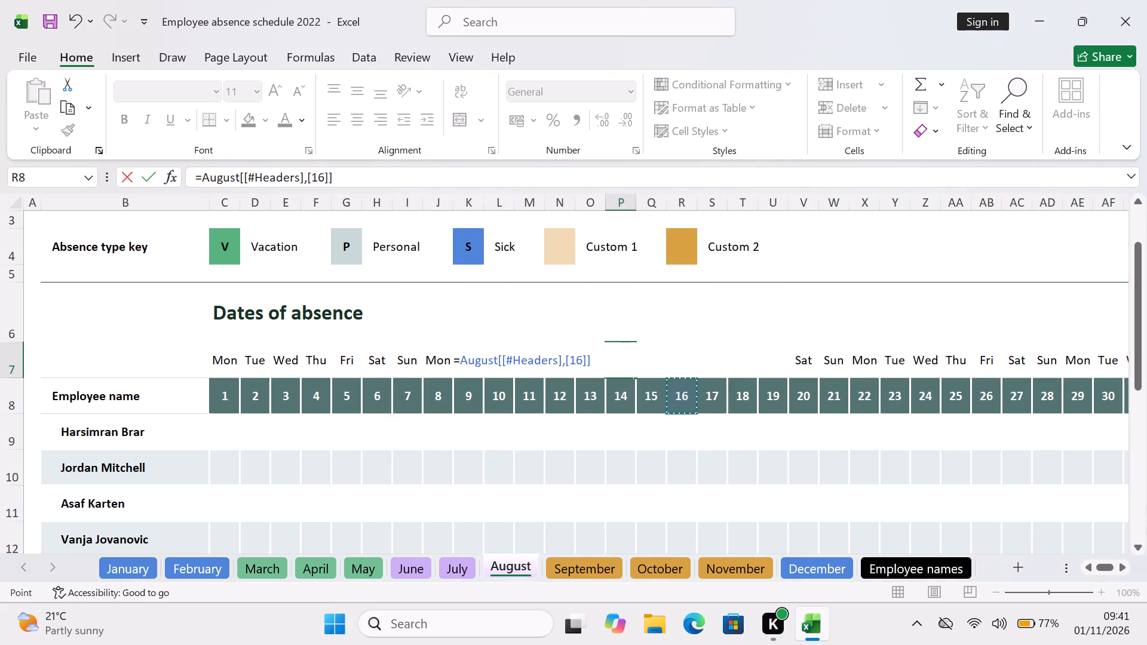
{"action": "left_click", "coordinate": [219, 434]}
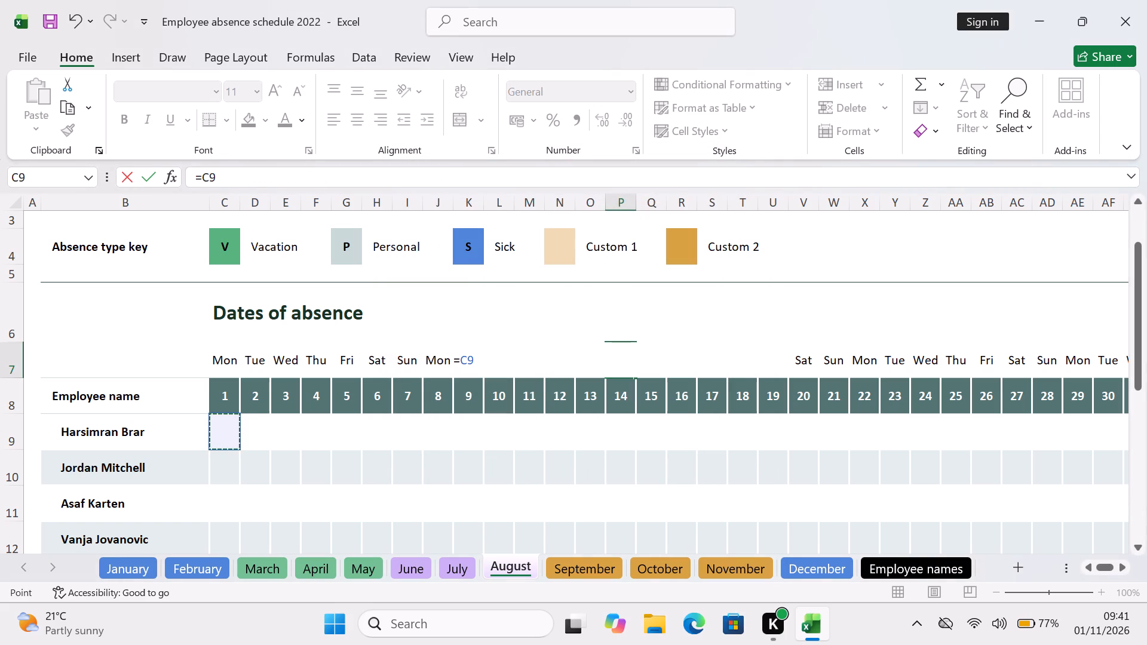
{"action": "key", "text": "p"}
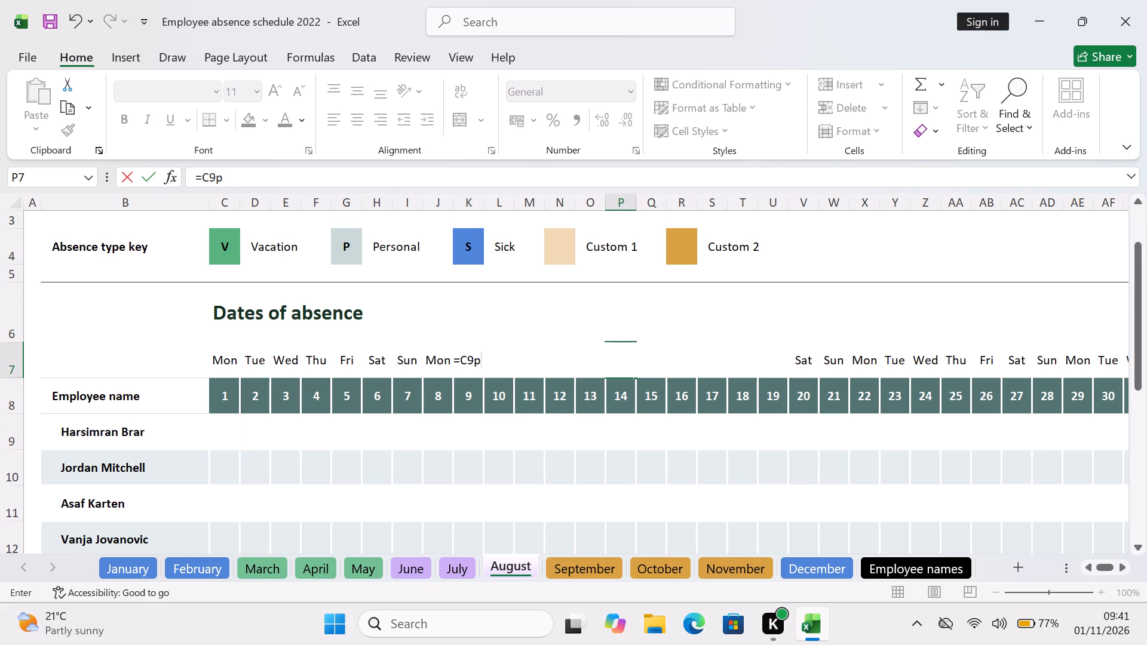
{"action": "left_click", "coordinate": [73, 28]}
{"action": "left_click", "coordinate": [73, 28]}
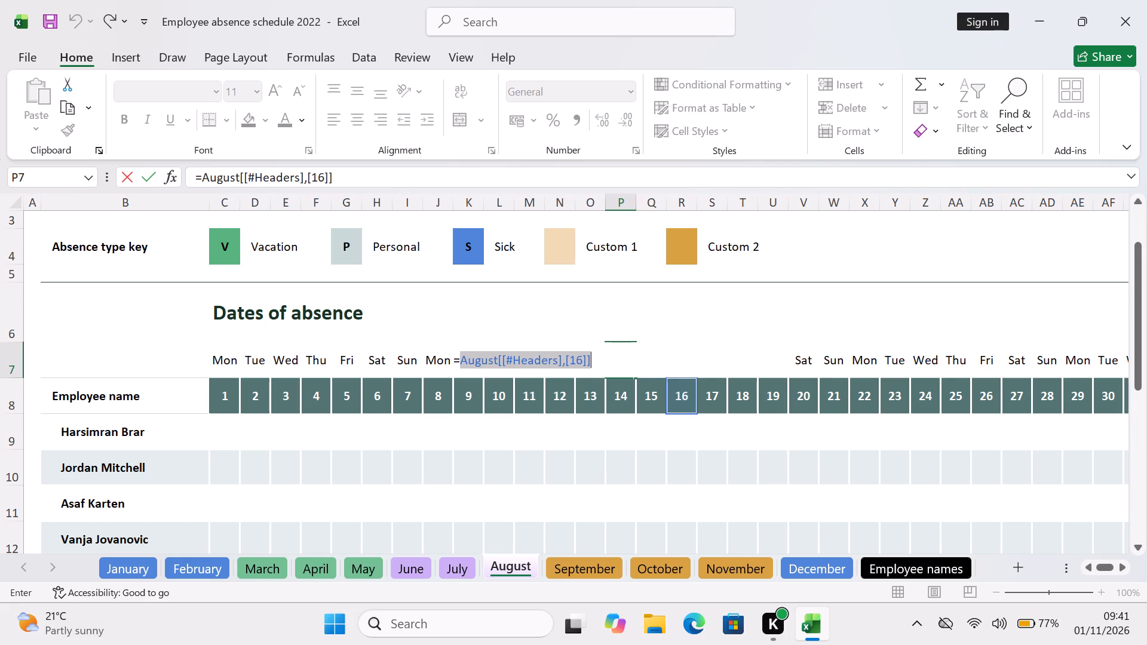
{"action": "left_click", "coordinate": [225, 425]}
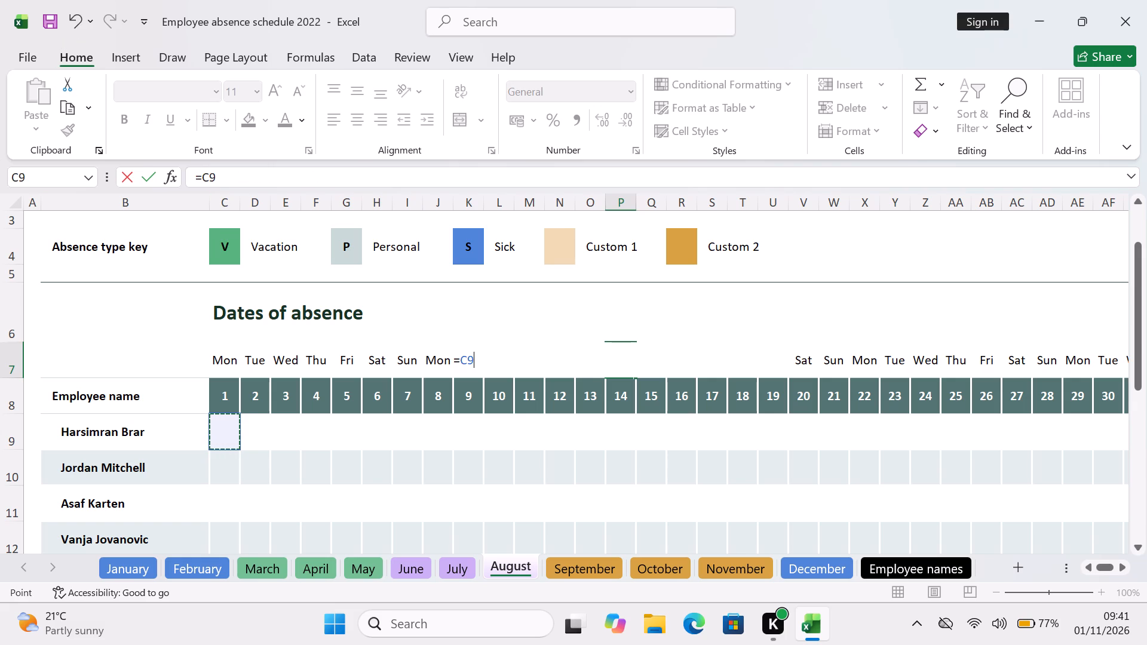
Replace the contents of the weekday cell above August 14 with "sun".
{"action": "key", "text": "BackSpace"}
{"action": "key", "text": "BackSpace"}
{"action": "key", "text": "BackSpace"}
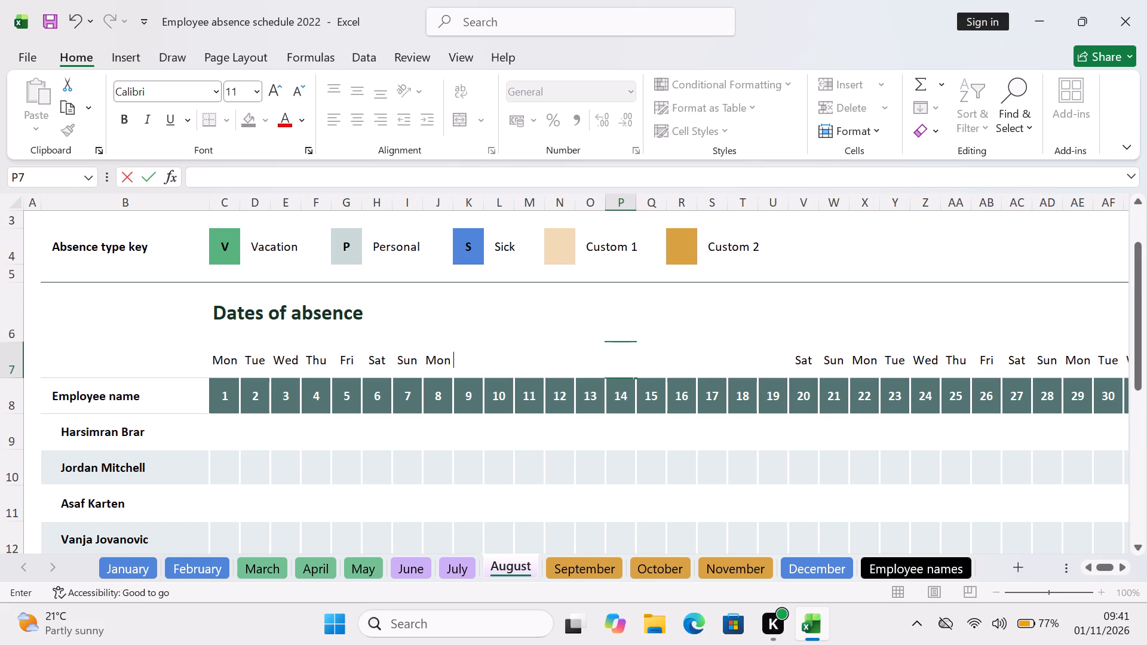
{"action": "left_click", "coordinate": [245, 443]}
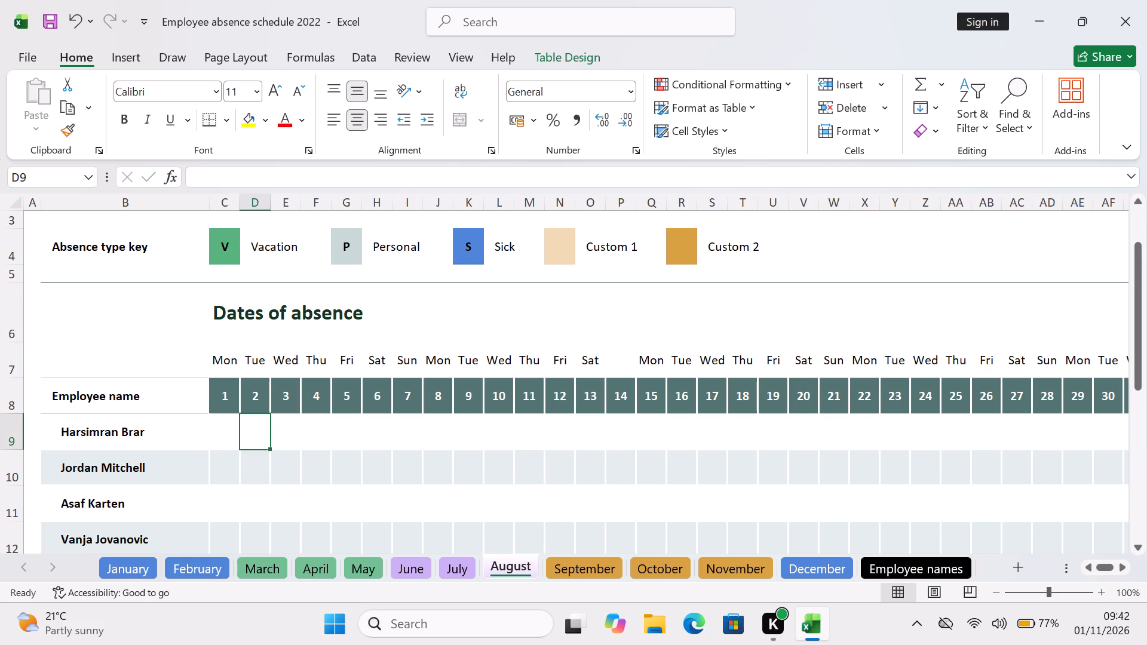
{"action": "left_click", "coordinate": [624, 379]}
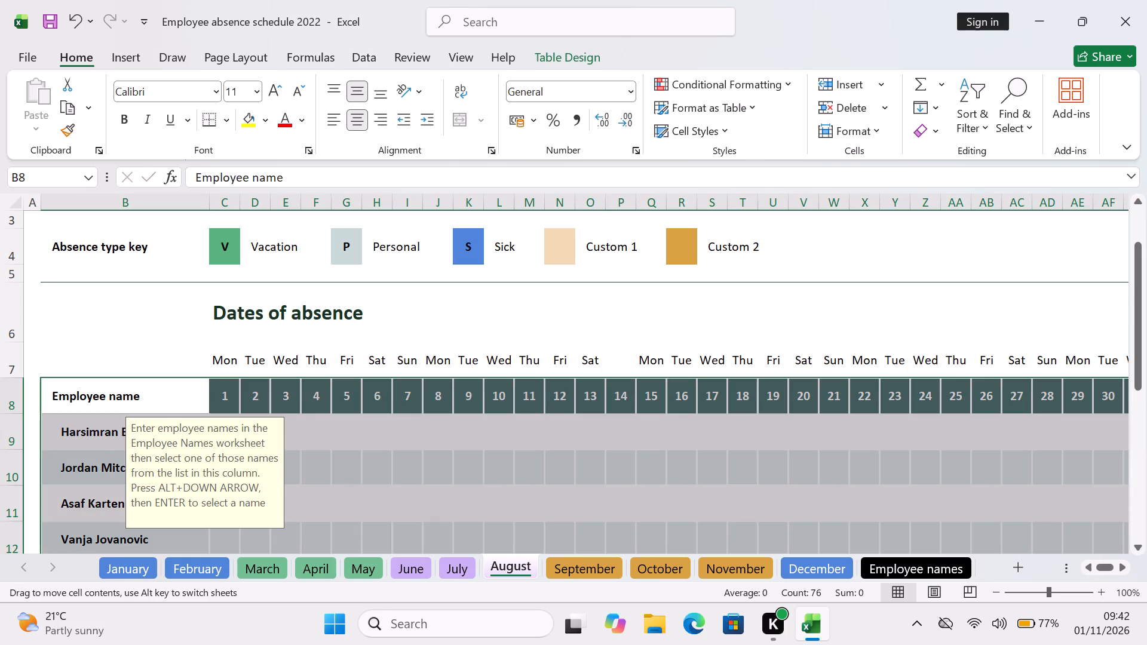
{"action": "left_click", "coordinate": [624, 371]}
{"action": "key", "text": "s"}
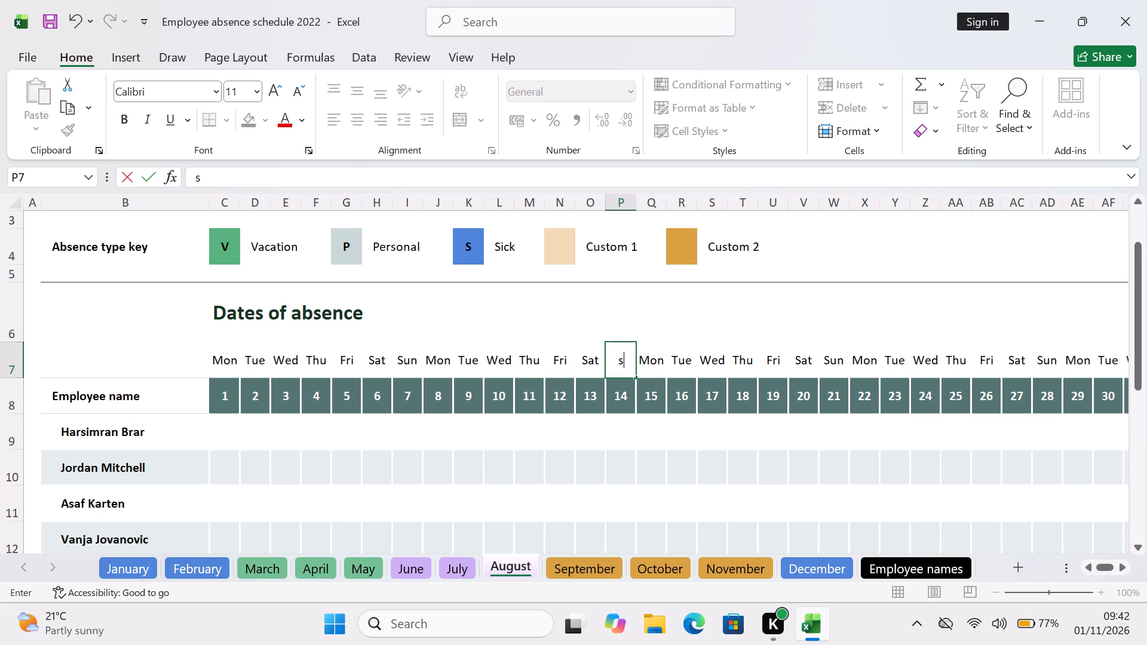
{"action": "type", "text": "un"}
{"action": "left_click", "coordinate": [615, 360]}
{"action": "key", "text": "BackSpace"}
{"action": "key", "text": "s"}
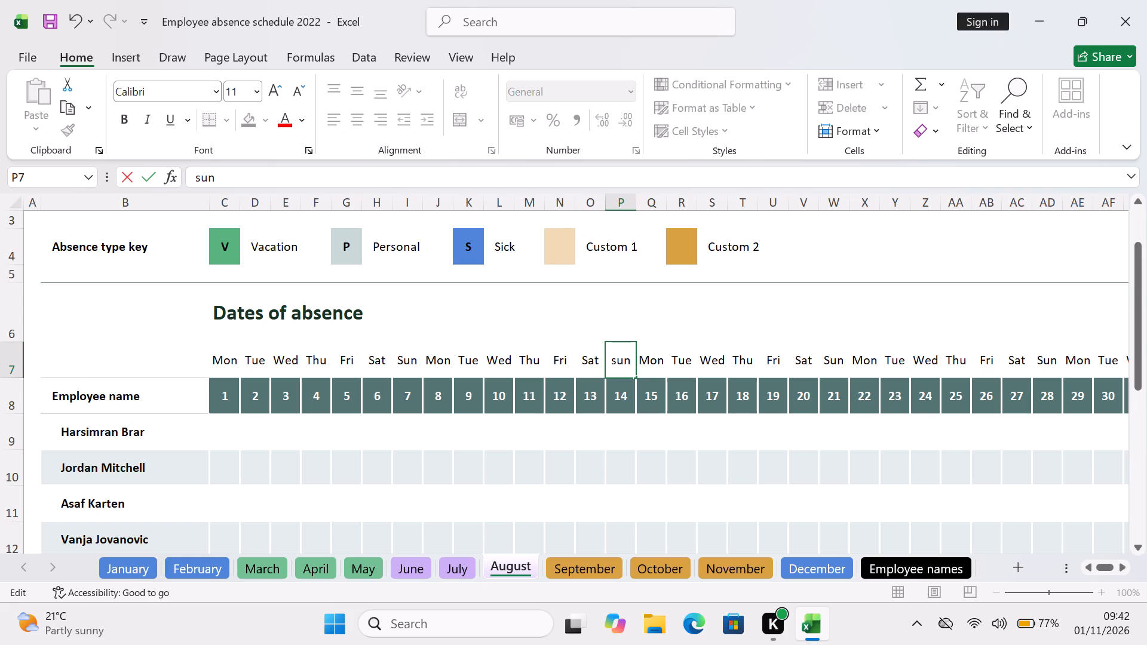
Enter the personal code p for August 1 and 2 in the first employee's row.
{"action": "left_click", "coordinate": [229, 443]}
{"action": "key", "text": "p"}
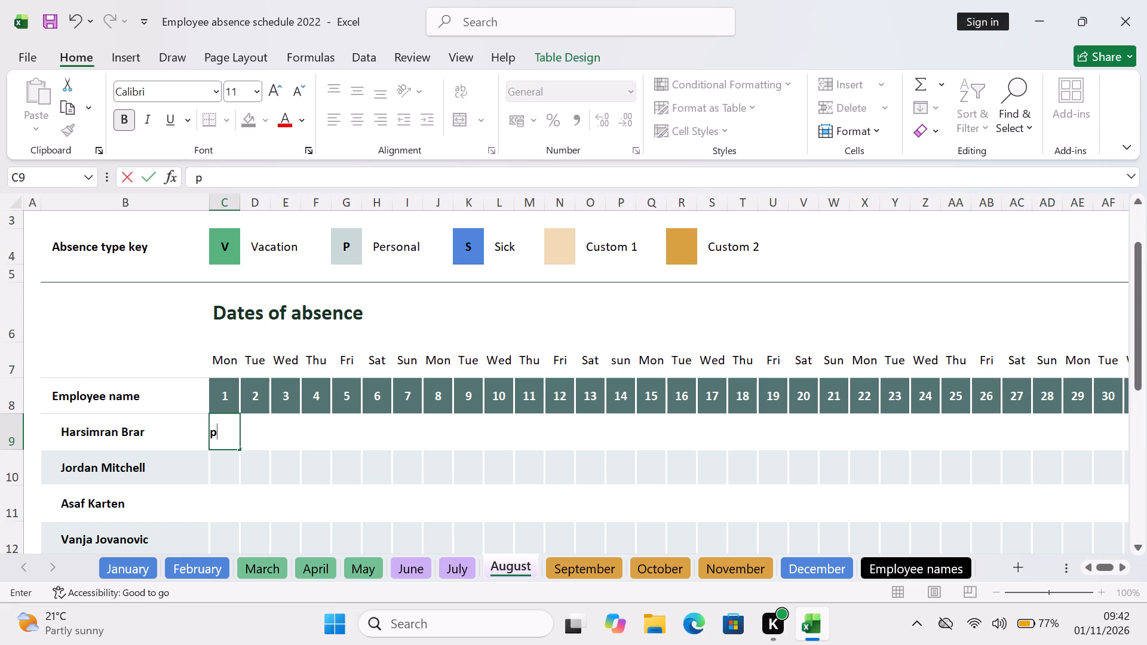
{"action": "key", "text": "Right"}
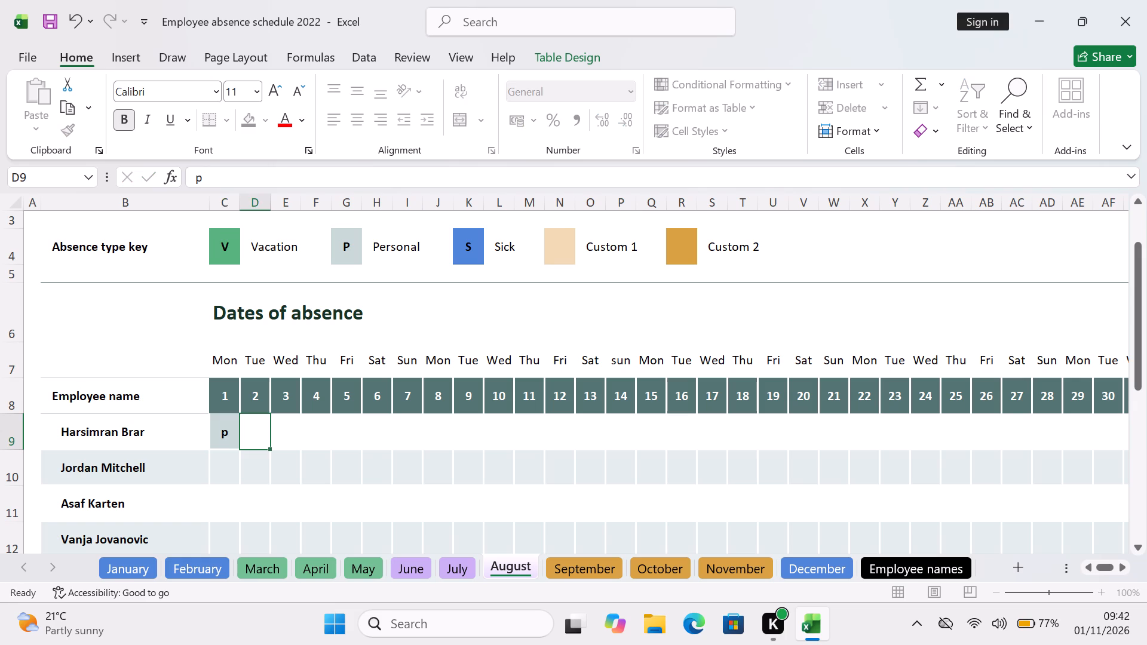
{"action": "key", "text": "p"}
{"action": "key", "text": "Right"}
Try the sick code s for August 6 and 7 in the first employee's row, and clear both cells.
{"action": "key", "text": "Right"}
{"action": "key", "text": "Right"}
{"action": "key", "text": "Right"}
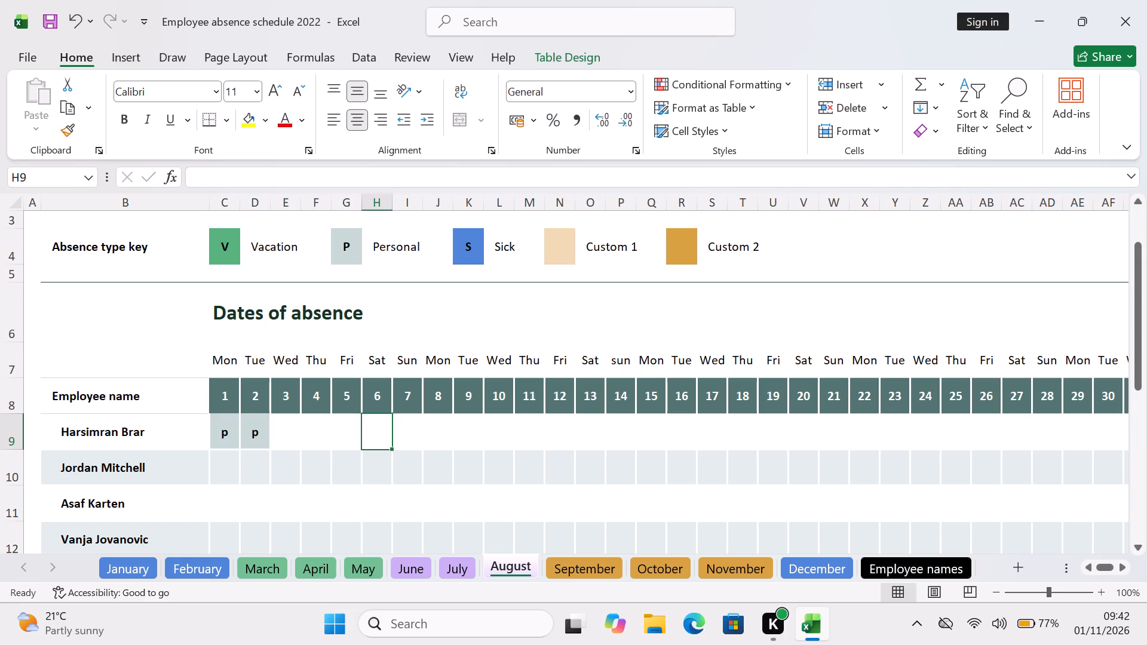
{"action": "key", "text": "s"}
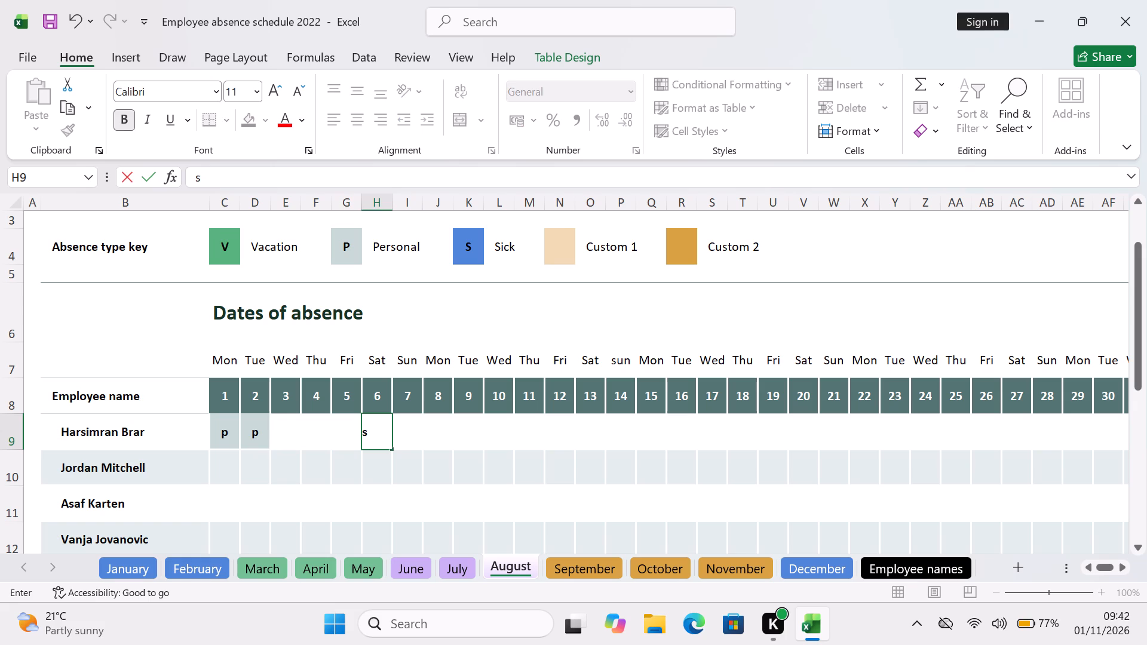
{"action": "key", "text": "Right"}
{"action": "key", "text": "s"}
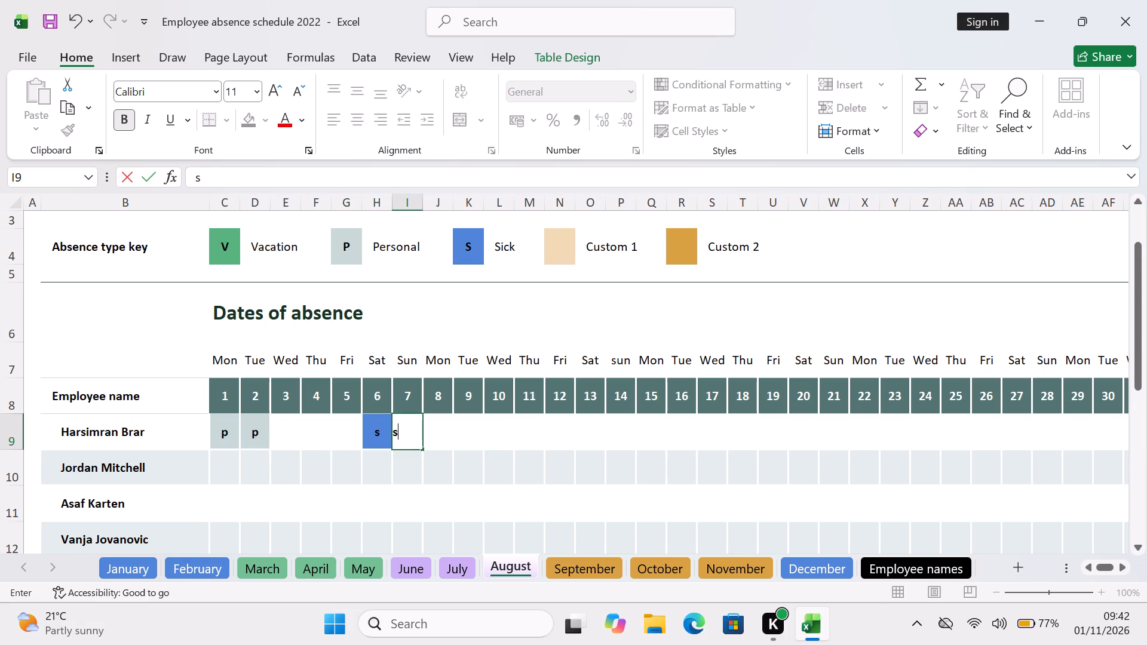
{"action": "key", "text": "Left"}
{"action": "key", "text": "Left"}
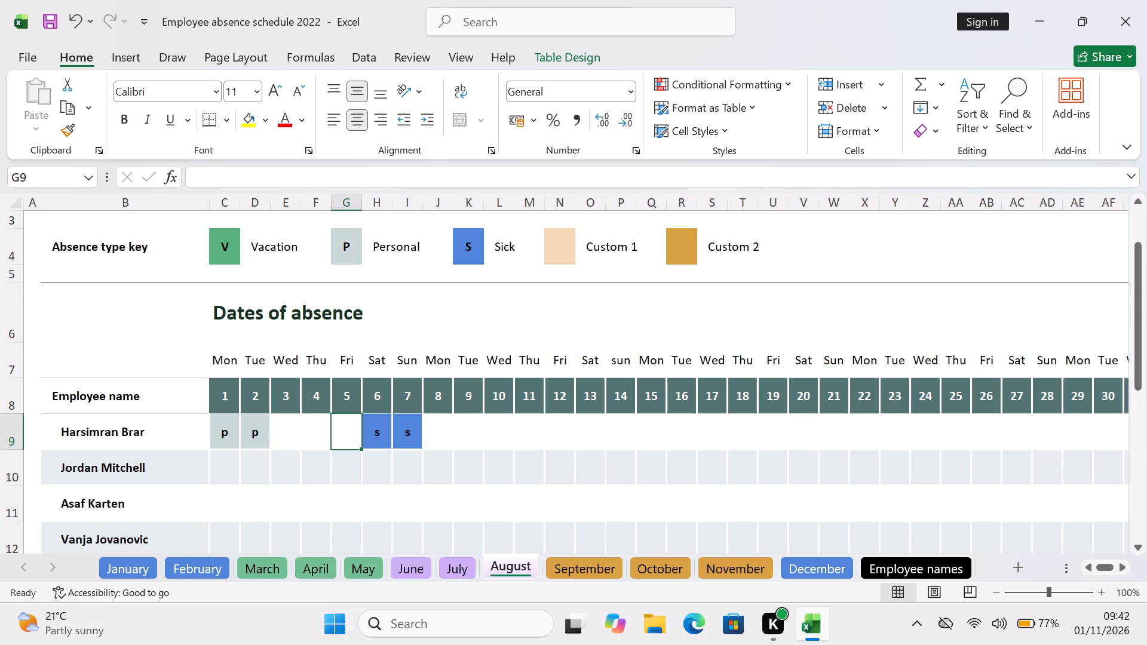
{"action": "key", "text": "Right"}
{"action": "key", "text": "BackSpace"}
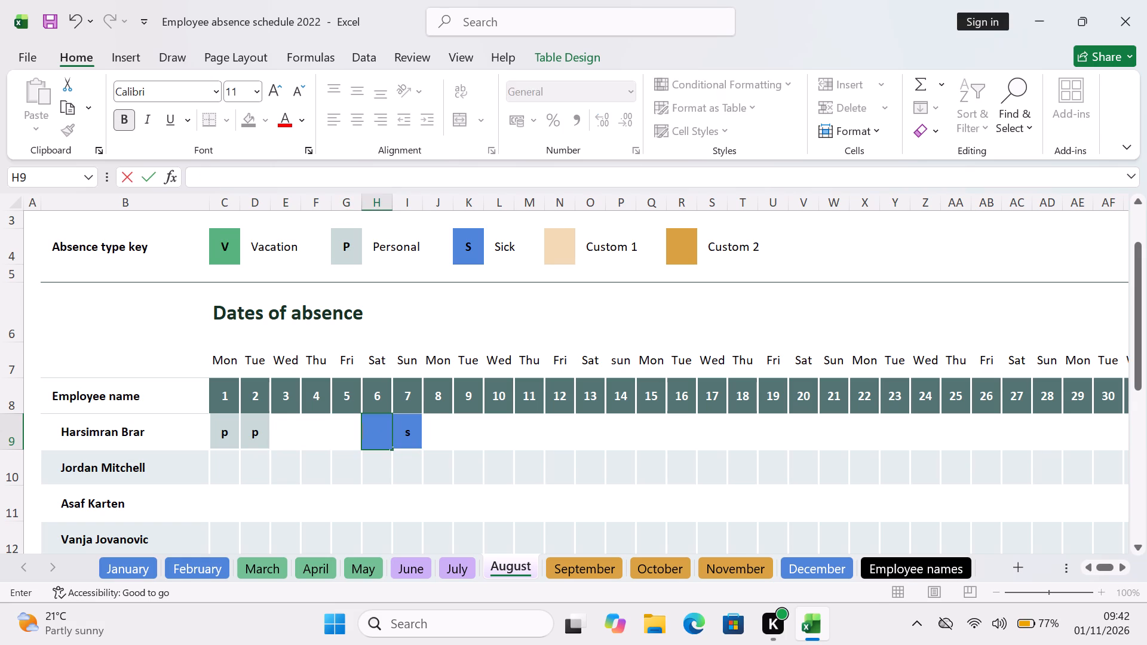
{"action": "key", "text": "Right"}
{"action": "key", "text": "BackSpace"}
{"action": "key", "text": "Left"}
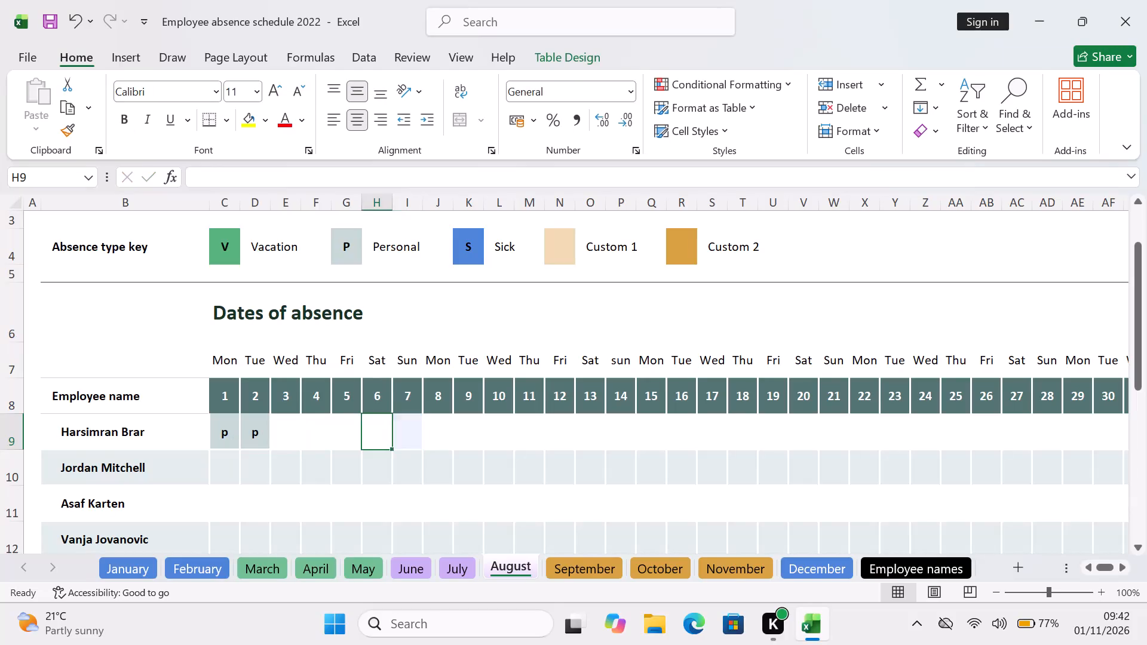
Enter v for August 6 and 7 and p for August 9 and 10 in the first employee's row.
{"action": "key", "text": "Left"}
{"action": "key", "text": "Right"}
{"action": "key", "text": "v"}
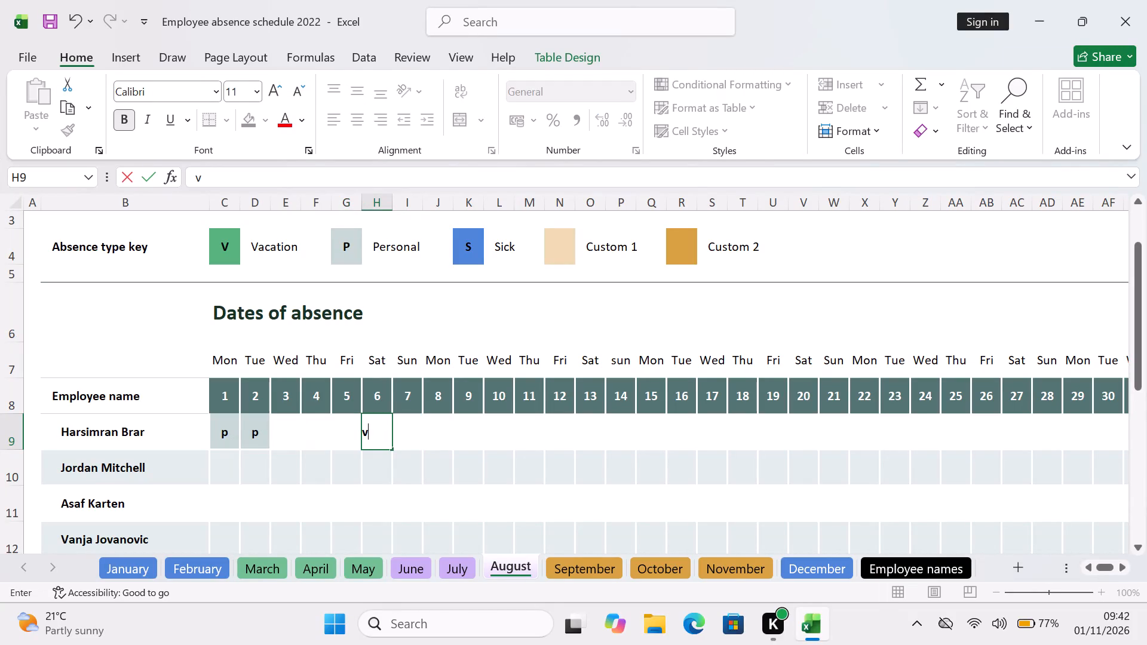
{"action": "key", "text": "Right"}
{"action": "key", "text": "v"}
{"action": "key", "text": "Right"}
{"action": "key", "text": "Right"}
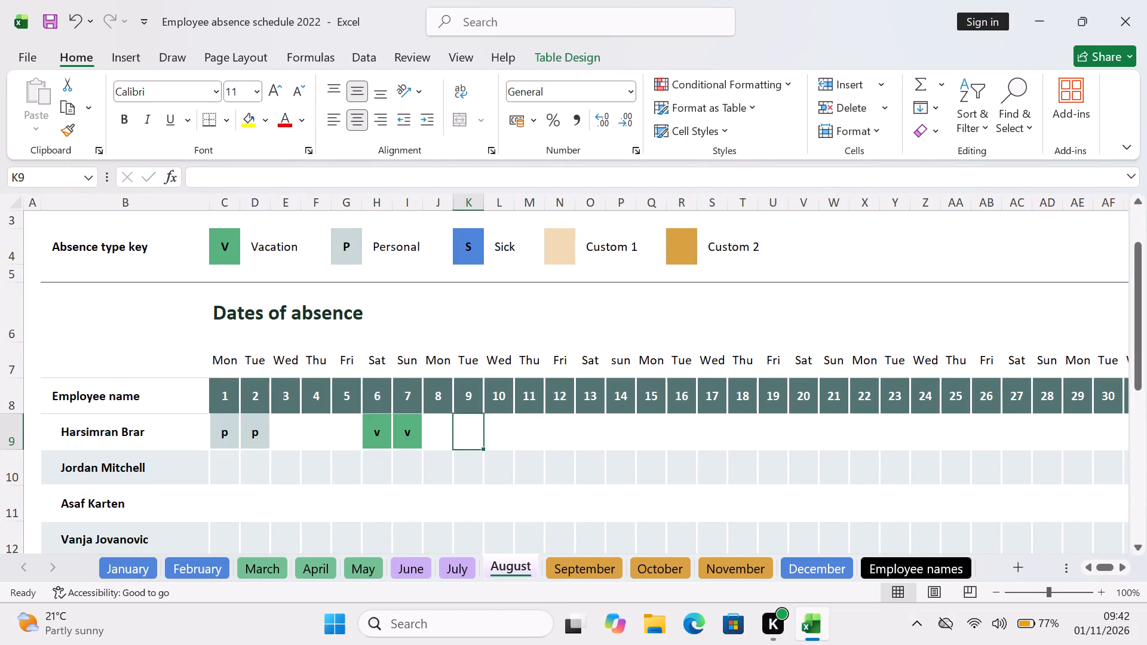
{"action": "key", "text": "Right"}
{"action": "key", "text": "Down"}
{"action": "key", "text": "Up"}
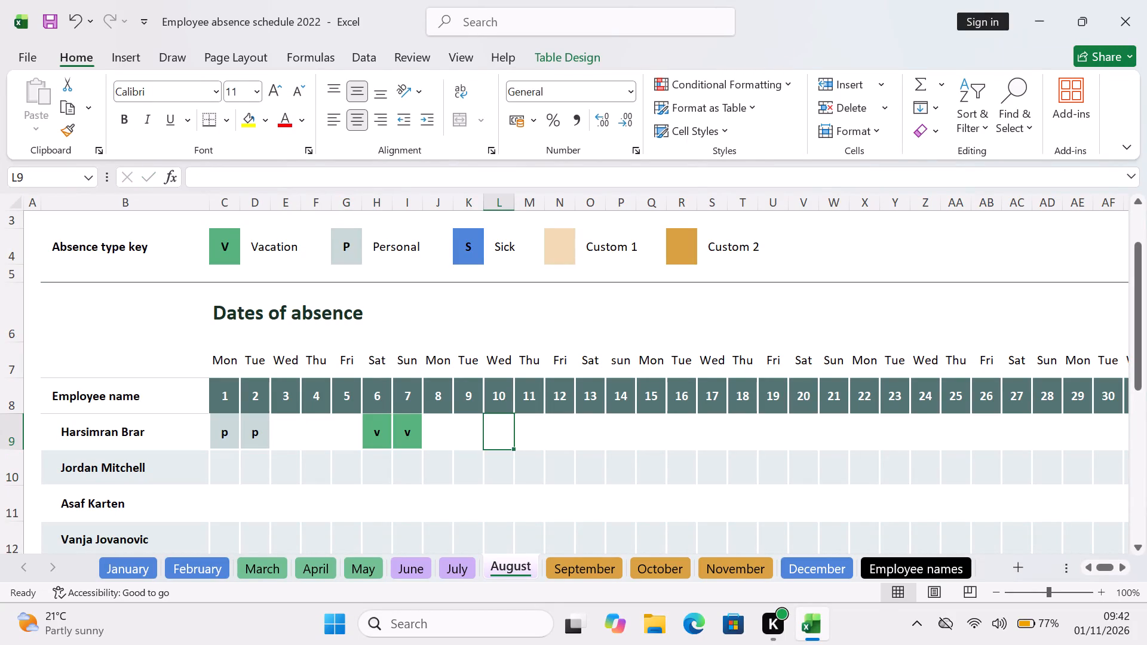
{"action": "key", "text": "Left"}
{"action": "key", "text": "p"}
{"action": "key", "text": "Right"}
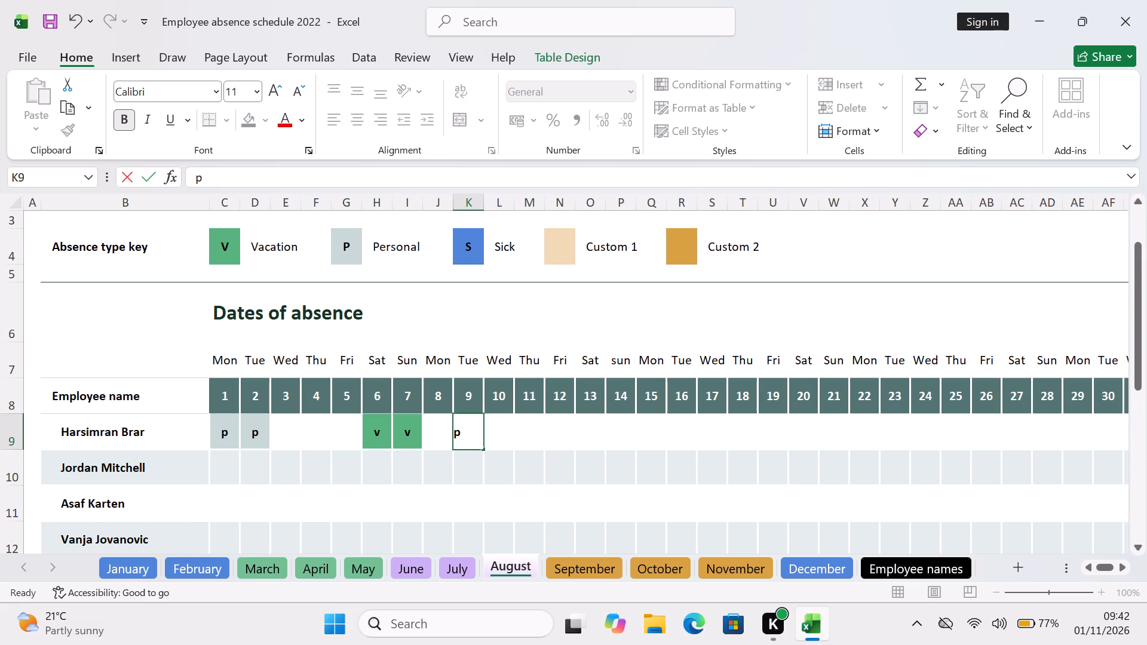
{"action": "key", "text": "p"}
{"action": "key", "text": "Right"}
Enter v for August 13 and 14 and s for August 16 and 17 in the first employee's row.
{"action": "key", "text": "Right"}
{"action": "key", "text": "Right"}
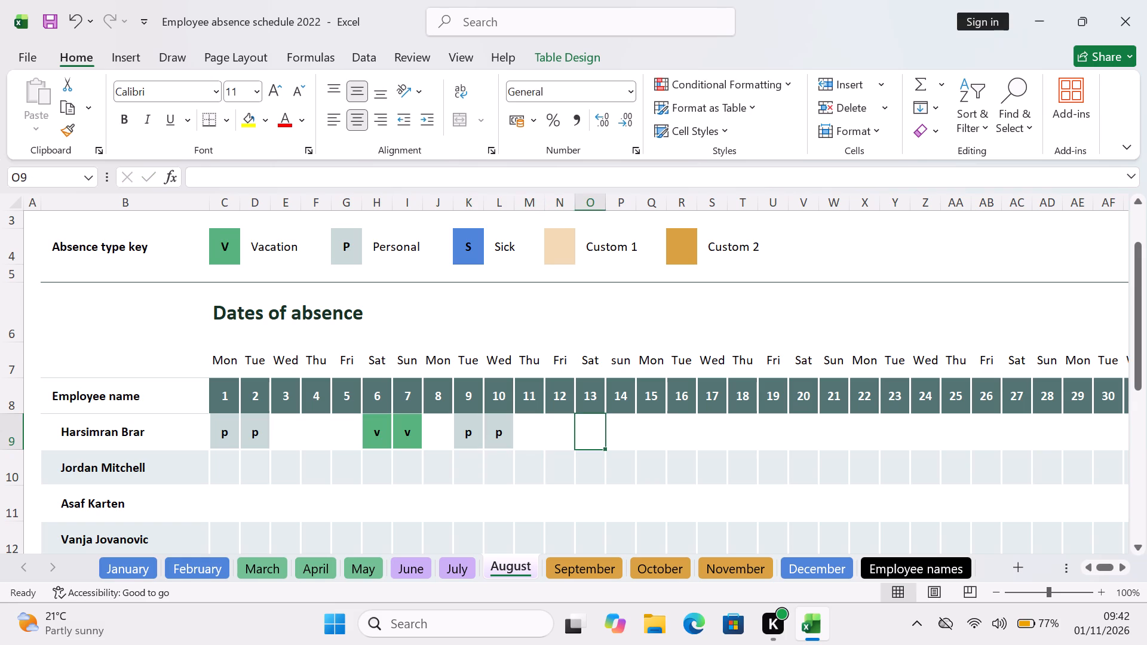
{"action": "key", "text": "v"}
{"action": "key", "text": "Right"}
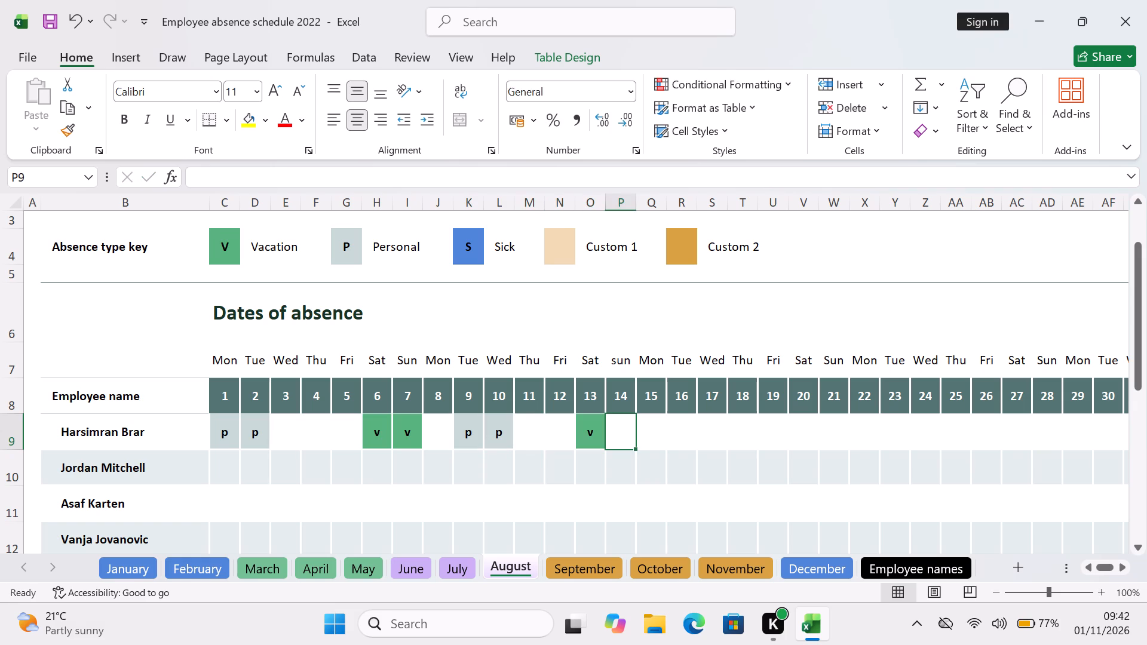
{"action": "key", "text": "v"}
{"action": "key", "text": "Right"}
{"action": "key", "text": "Right"}
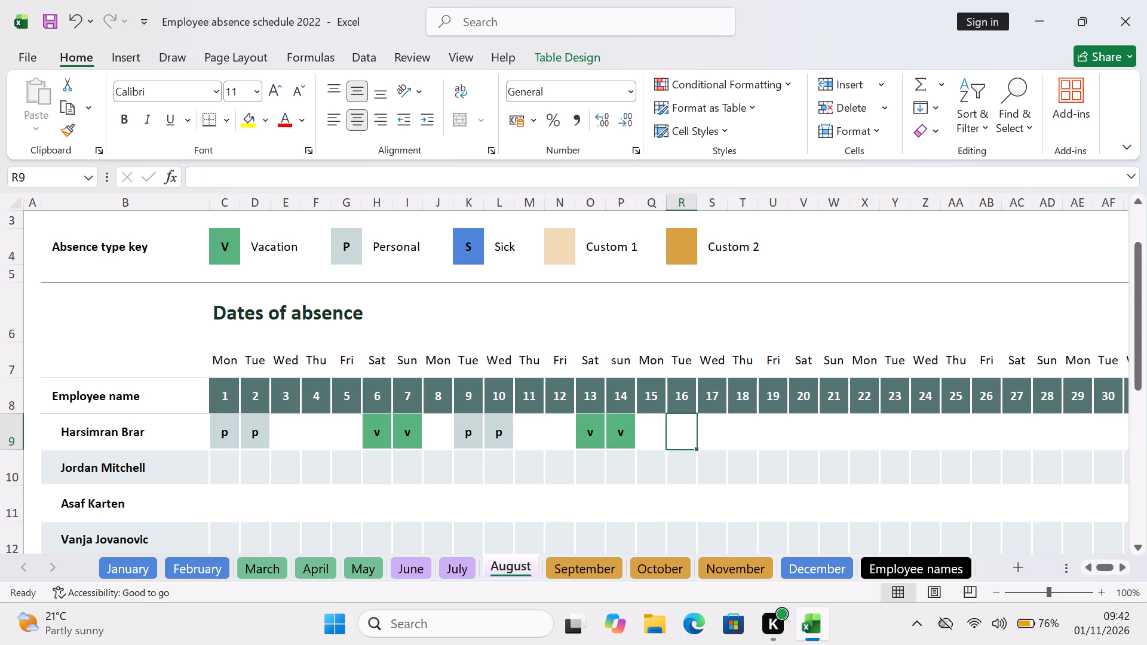
{"action": "key", "text": "s"}
{"action": "key", "text": "Right"}
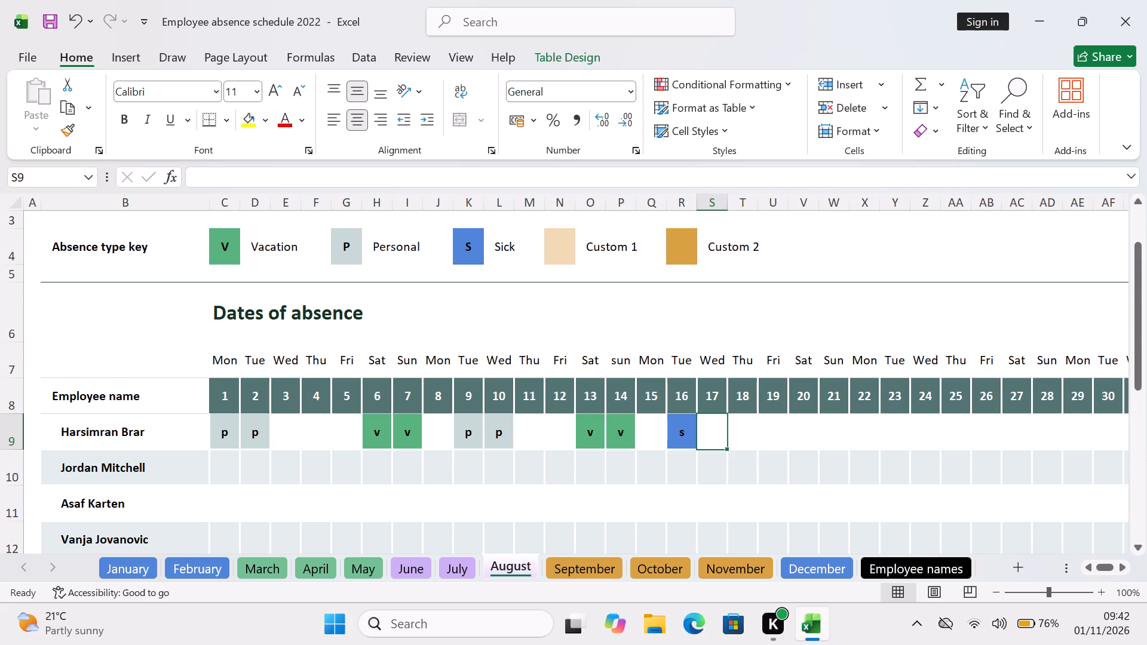
{"action": "key", "text": "s"}
{"action": "key", "text": "Right"}
Enter v for August 20 and 21 and p for August 24 and 25 in the first employee's row.
{"action": "key", "text": "Right"}
{"action": "key", "text": "Right"}
{"action": "key", "text": "Right"}
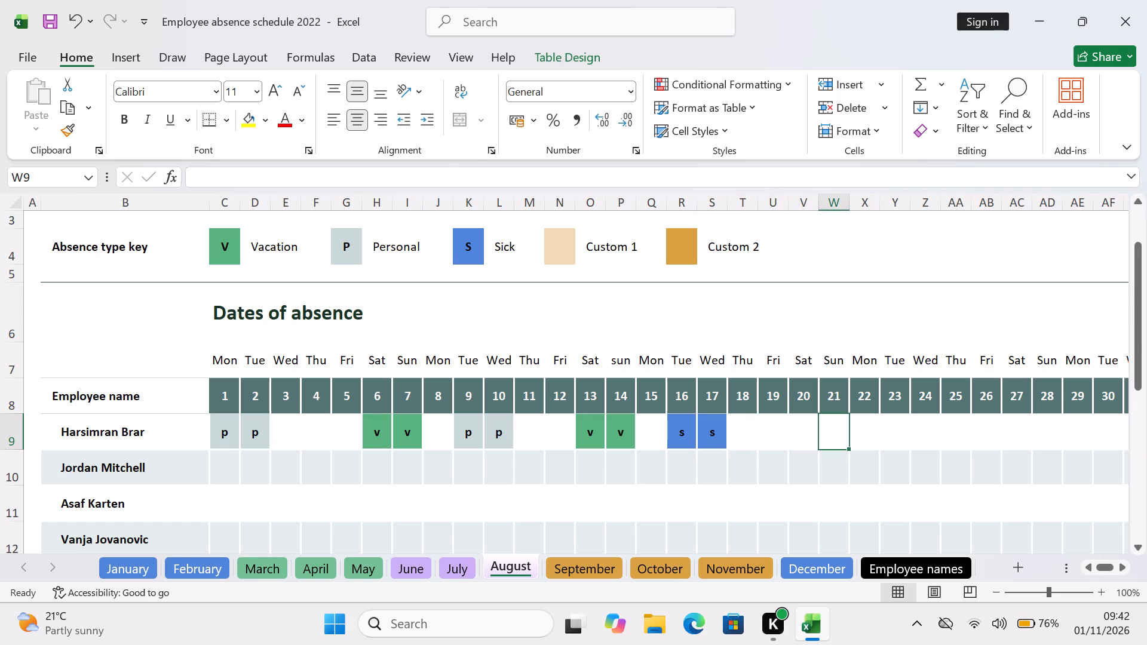
{"action": "key", "text": "Left"}
{"action": "key", "text": "v"}
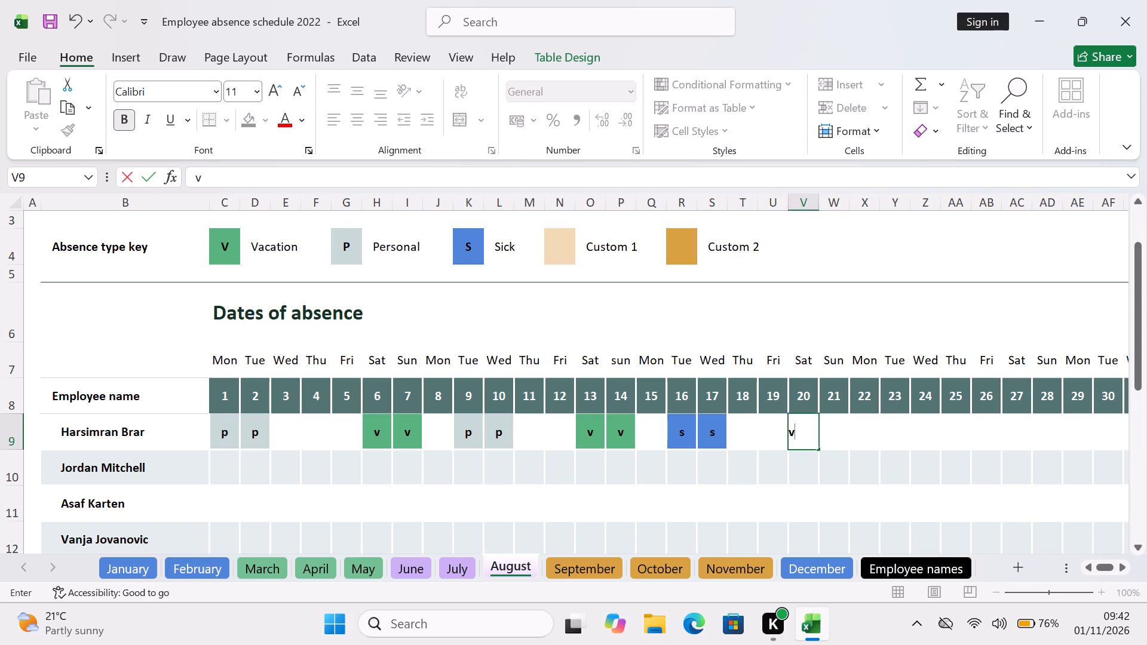
{"action": "key", "text": "Right"}
{"action": "key", "text": "v"}
{"action": "key", "text": "Right"}
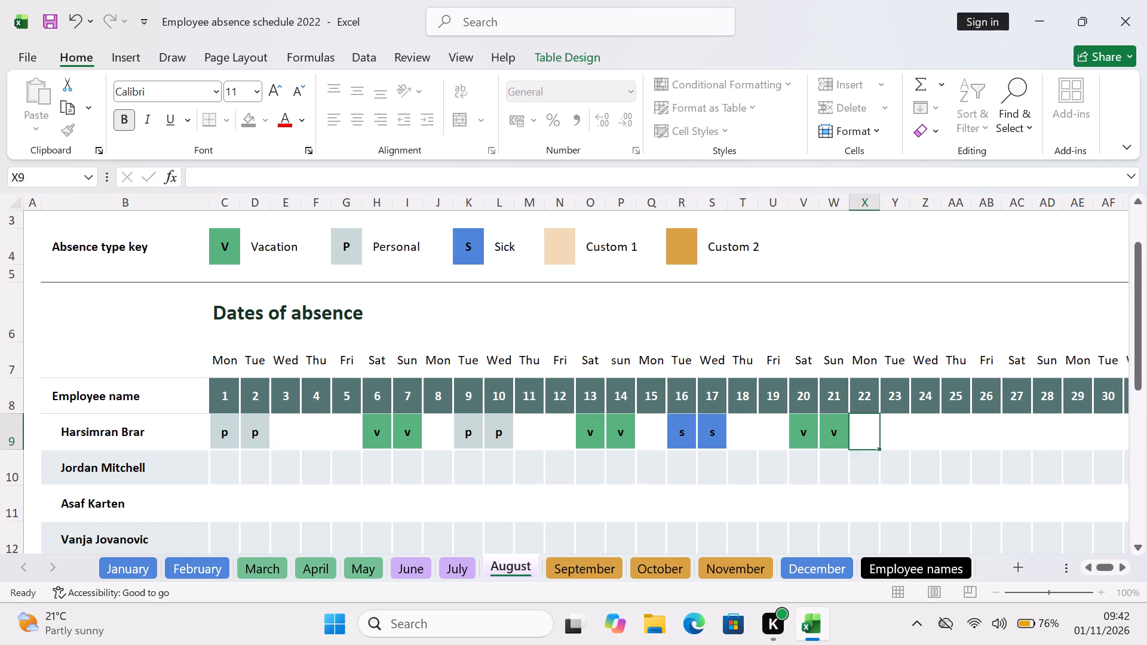
{"action": "key", "text": "Right"}
{"action": "key", "text": "Right"}
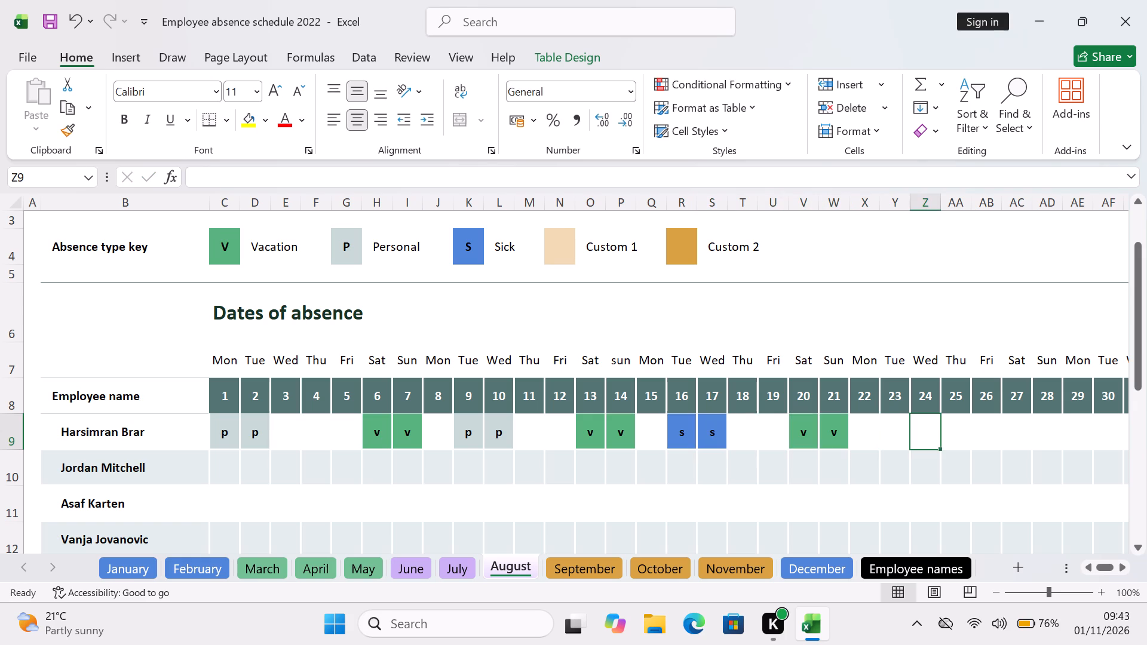
{"action": "key", "text": "p"}
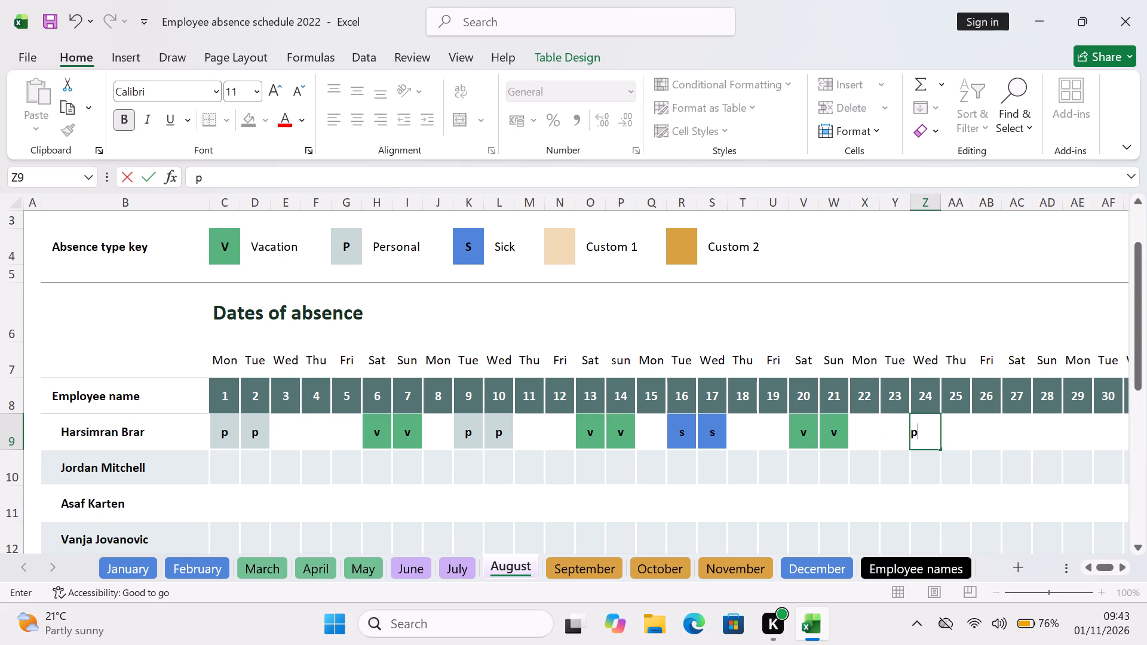
{"action": "key", "text": "Right"}
{"action": "key", "text": "p"}
{"action": "key", "text": "Right"}
Enter v for August 27 and 28 and s for August 30 and 31 in the first employee's row.
{"action": "key", "text": "Right"}
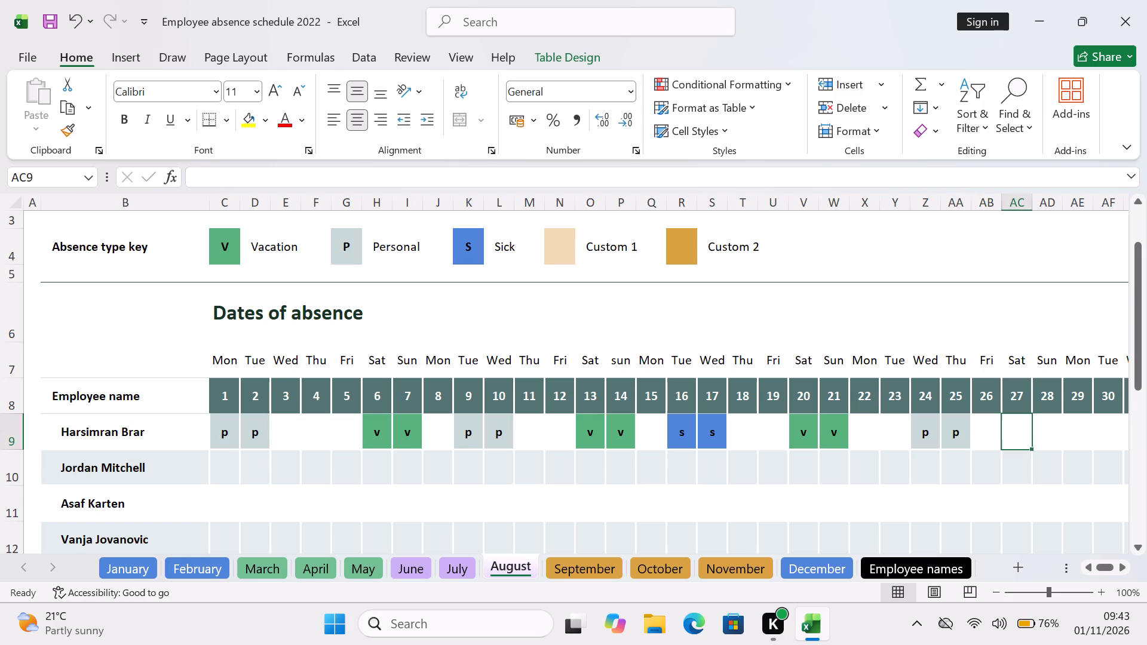
{"action": "key", "text": "v"}
{"action": "key", "text": "Right"}
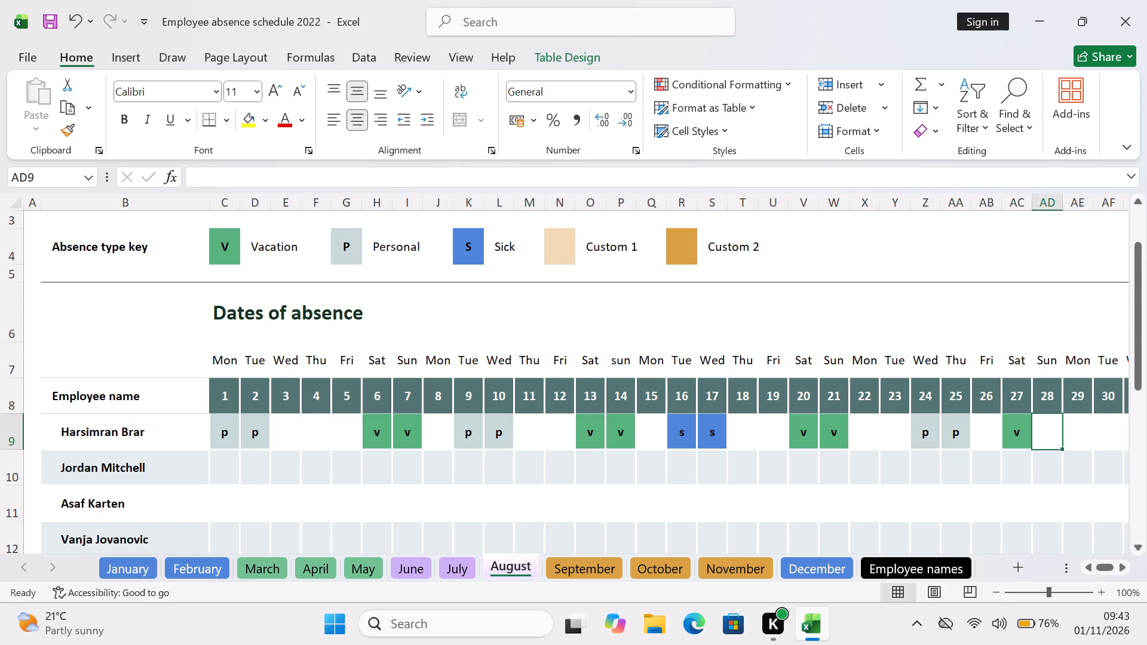
{"action": "key", "text": "v"}
{"action": "key", "text": "Right"}
{"action": "key", "text": "Right"}
{"action": "key", "text": "Right"}
{"action": "key", "text": "Right"}
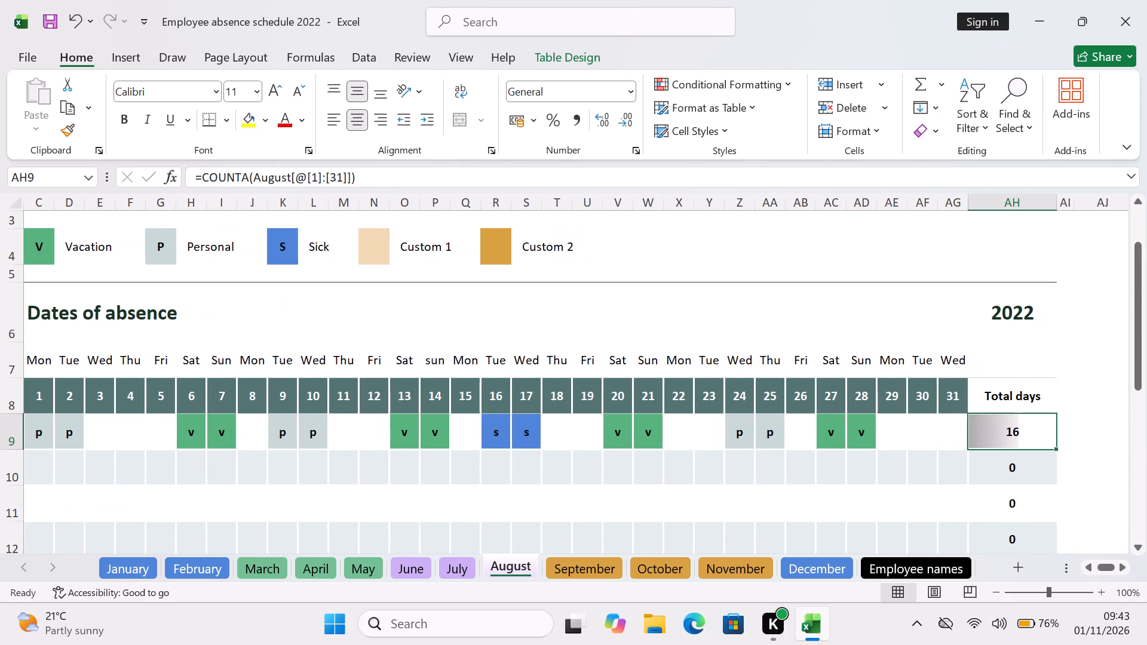
{"action": "key", "text": "Left"}
{"action": "key", "text": "Left"}
{"action": "key", "text": "s"}
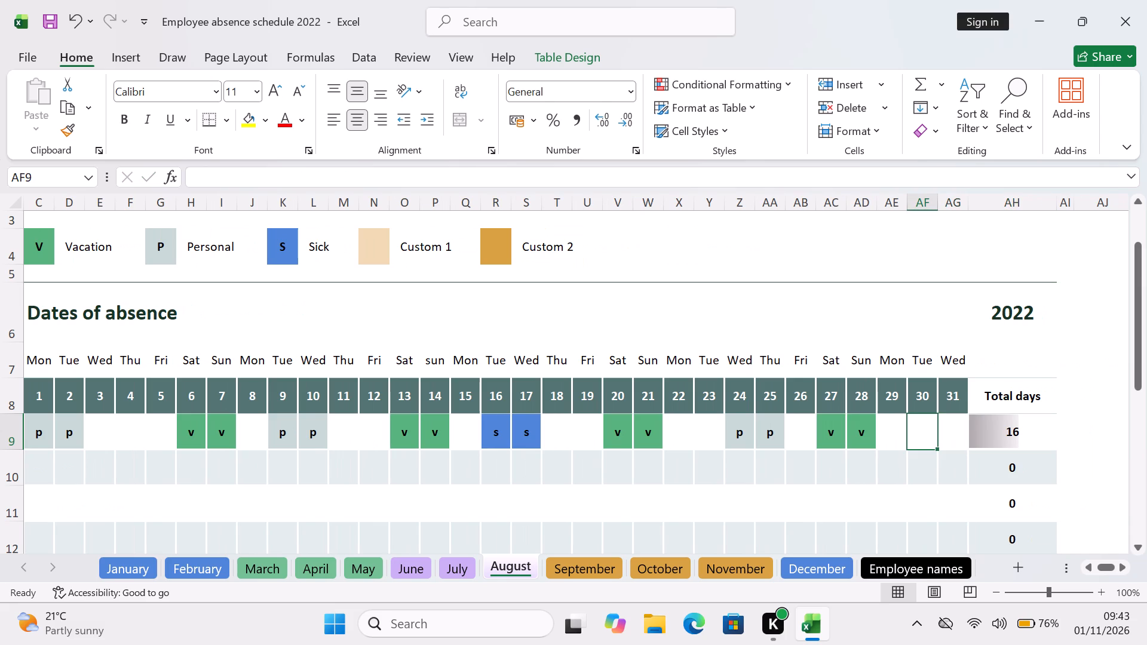
{"action": "key", "text": "Right"}
{"action": "key", "text": "s"}
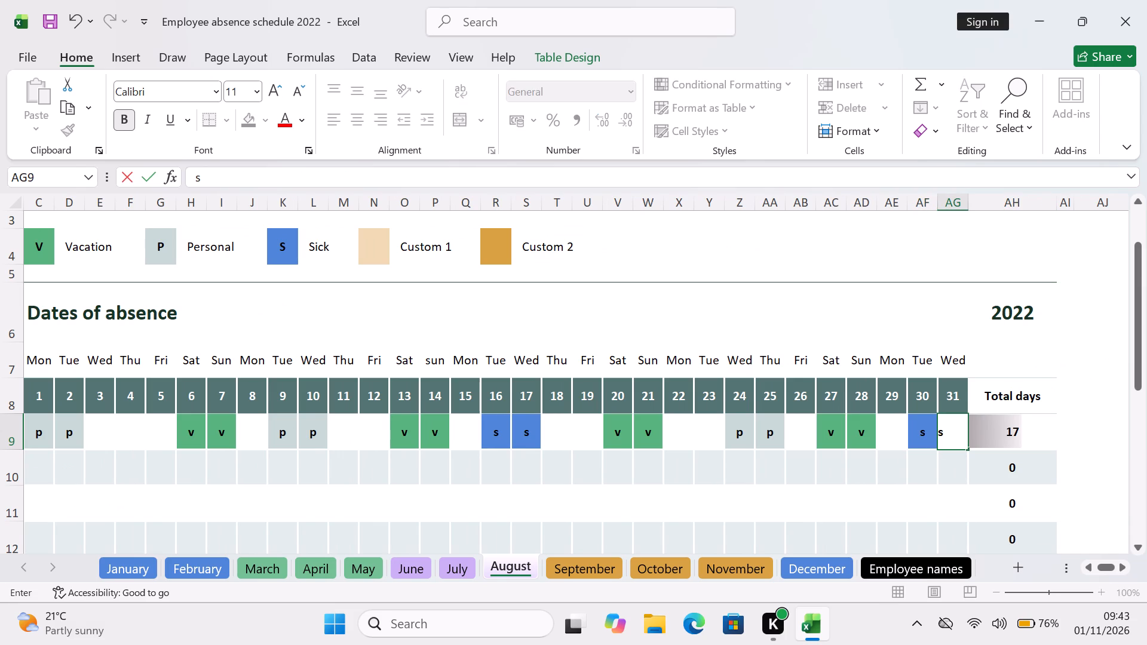
{"action": "key", "text": "Down"}
Enter the sick code s for August 3 and 4 in the second employee's row.
{"action": "key", "text": "Left"}
{"action": "key", "text": "Left"}
{"action": "key", "text": "Left"}
{"action": "key", "text": "Left"}
{"action": "key", "text": "Left"}
{"action": "key", "text": "Left"}
{"action": "key", "text": "Left"}
{"action": "key", "text": "Left"}
{"action": "key", "text": "Left"}
{"action": "key", "text": "Left"}
{"action": "key", "text": "Left"}
{"action": "key", "text": "Left"}
{"action": "key", "text": "Left"}
{"action": "key", "text": "Left"}
{"action": "key", "text": "Left"}
{"action": "key", "text": "Left"}
{"action": "key", "text": "Left"}
{"action": "key", "text": "Left"}
{"action": "key", "text": "Left"}
{"action": "key", "text": "Left"}
{"action": "key", "text": "Left"}
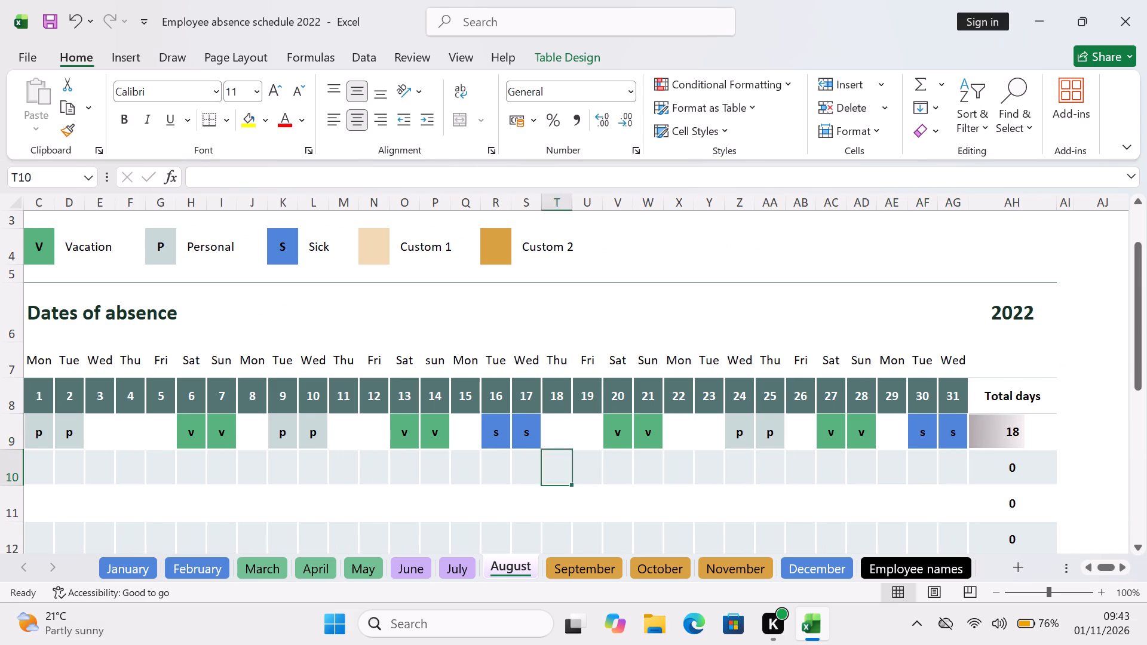
{"action": "key", "text": "Left"}
{"action": "key", "text": "Left"}
{"action": "key", "text": "Down"}
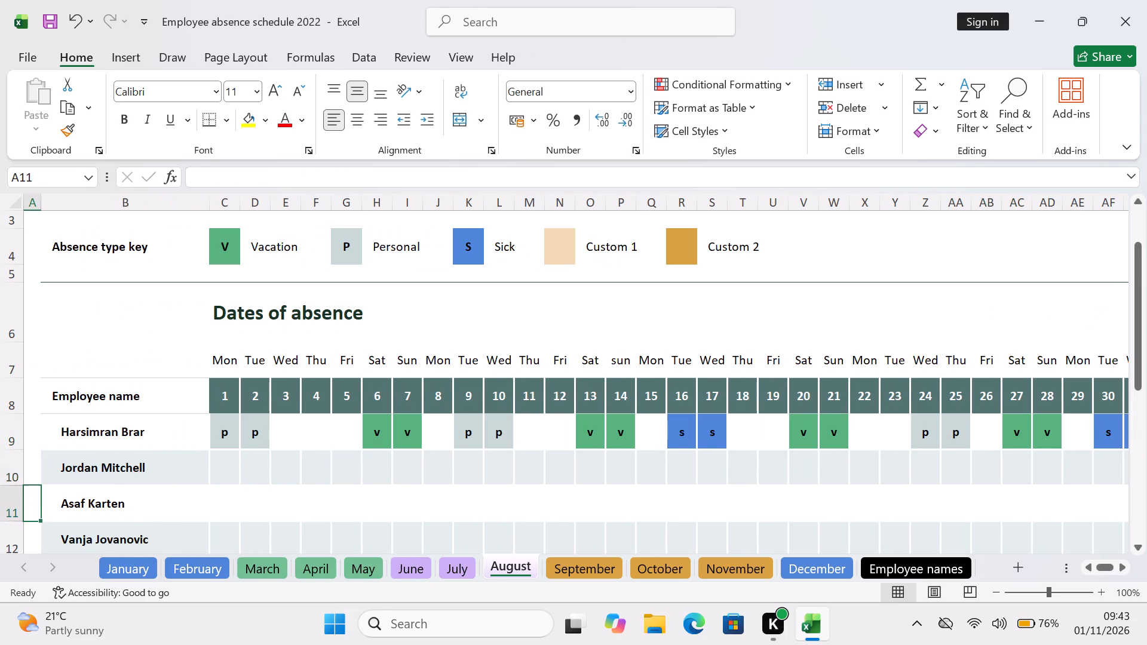
{"action": "key", "text": "Down"}
{"action": "key", "text": "Down"}
{"action": "key", "text": "Down"}
{"action": "key", "text": "Up"}
{"action": "key", "text": "Up"}
{"action": "key", "text": "Up"}
{"action": "key", "text": "Up"}
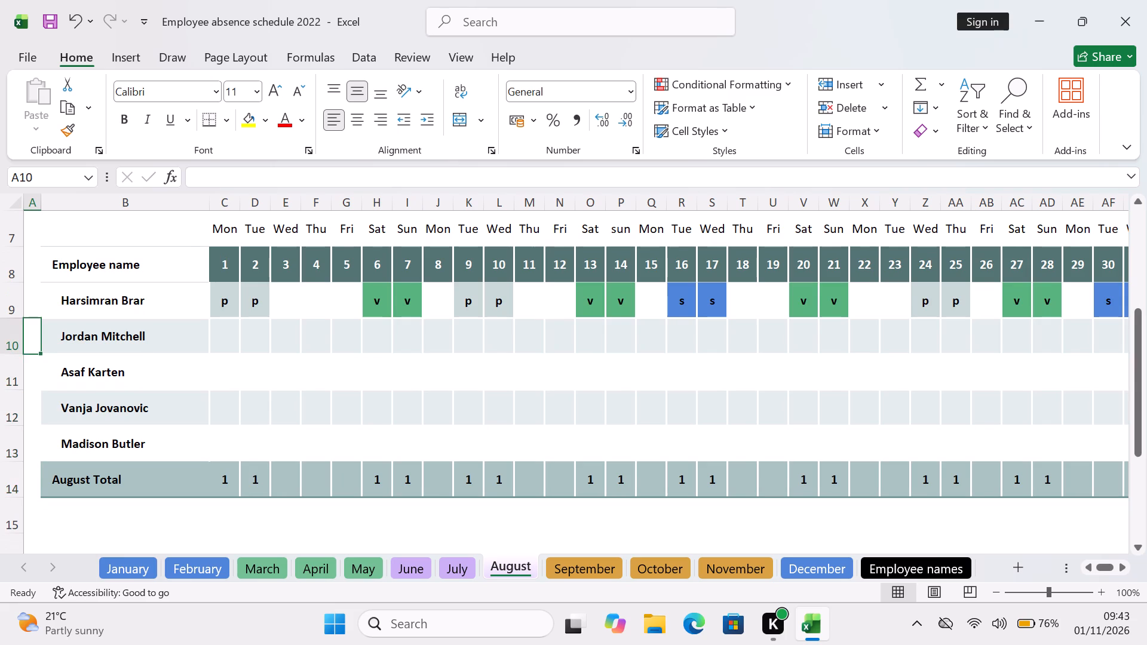
{"action": "key", "text": "Right"}
{"action": "key", "text": "Right"}
{"action": "key", "text": "Right"}
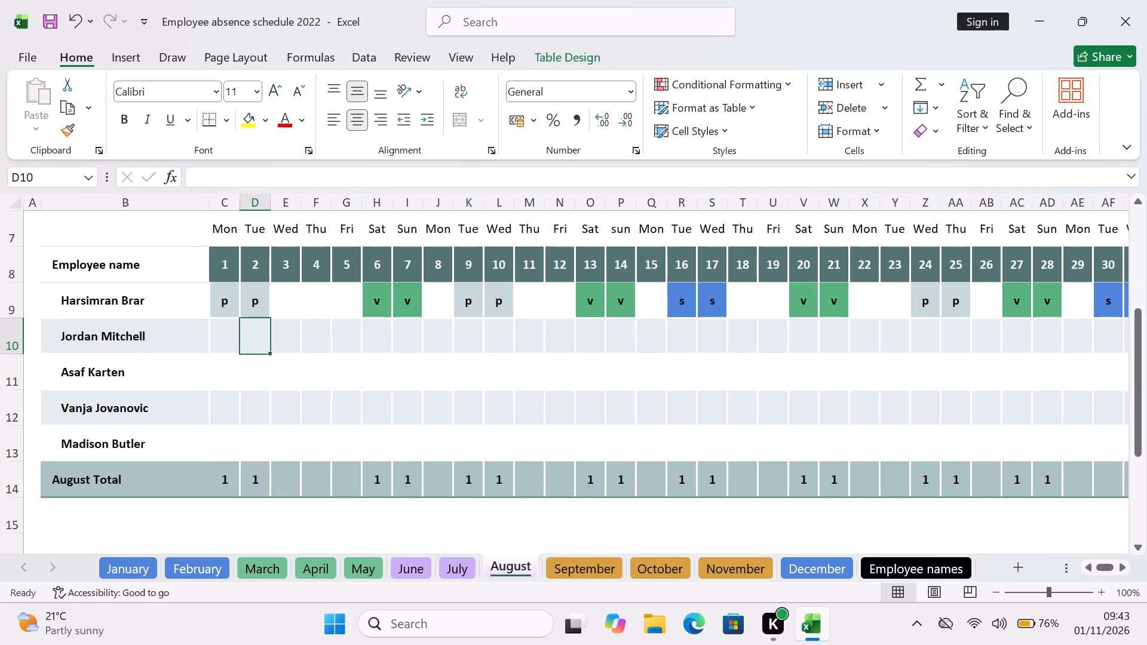
{"action": "key", "text": "Right"}
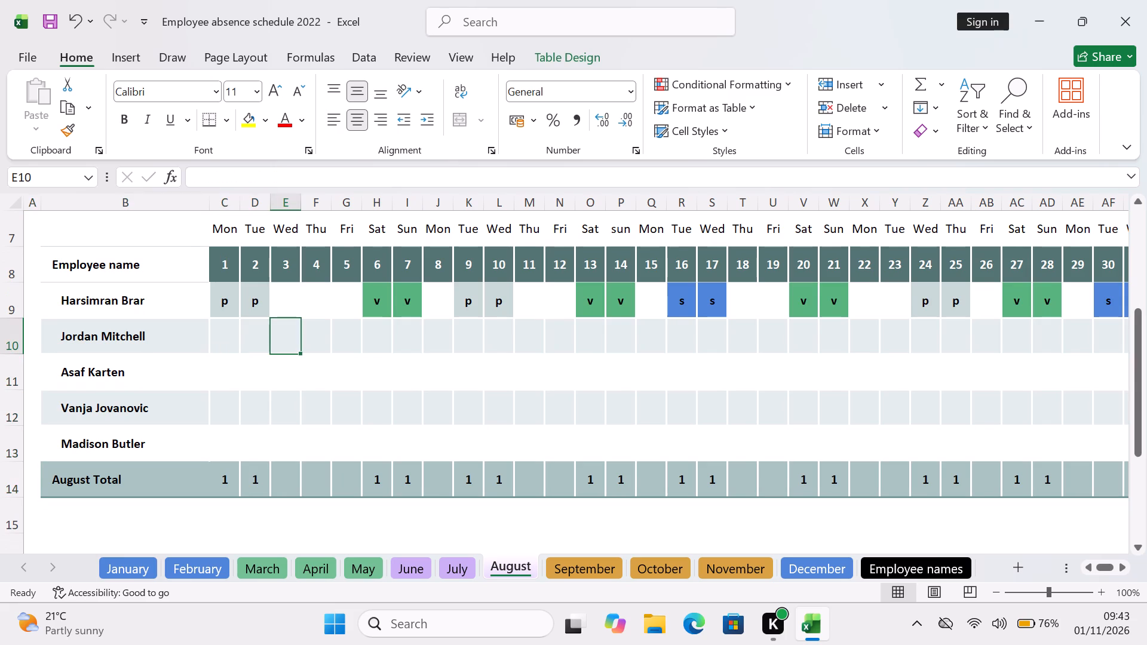
{"action": "key", "text": "s"}
{"action": "key", "text": "Right"}
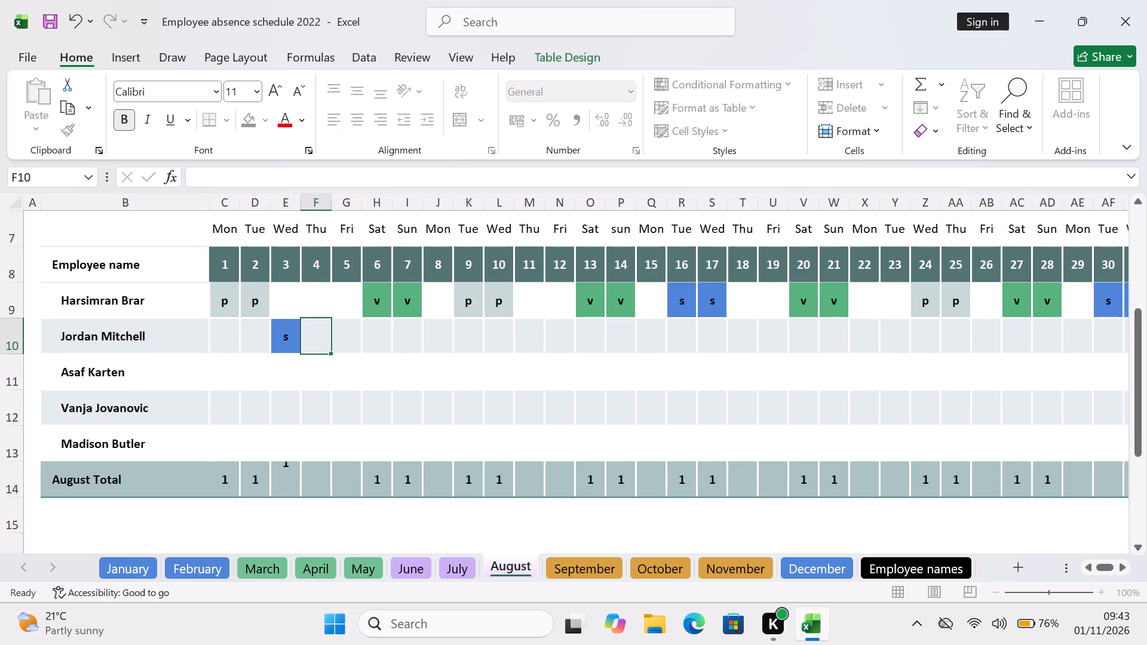
{"action": "key", "text": "s"}
{"action": "key", "text": "Right"}
Enter v for August 6 and 7 and s for August 10 and 11 in the second employee's row.
{"action": "key", "text": "Right"}
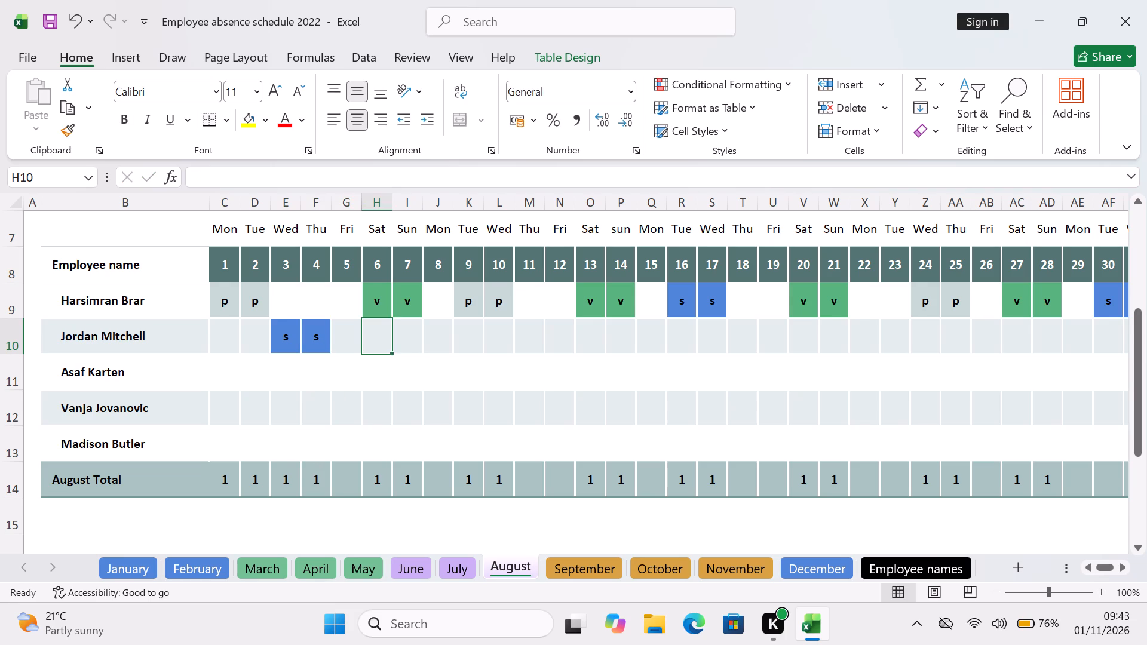
{"action": "key", "text": "v"}
{"action": "key", "text": "Right"}
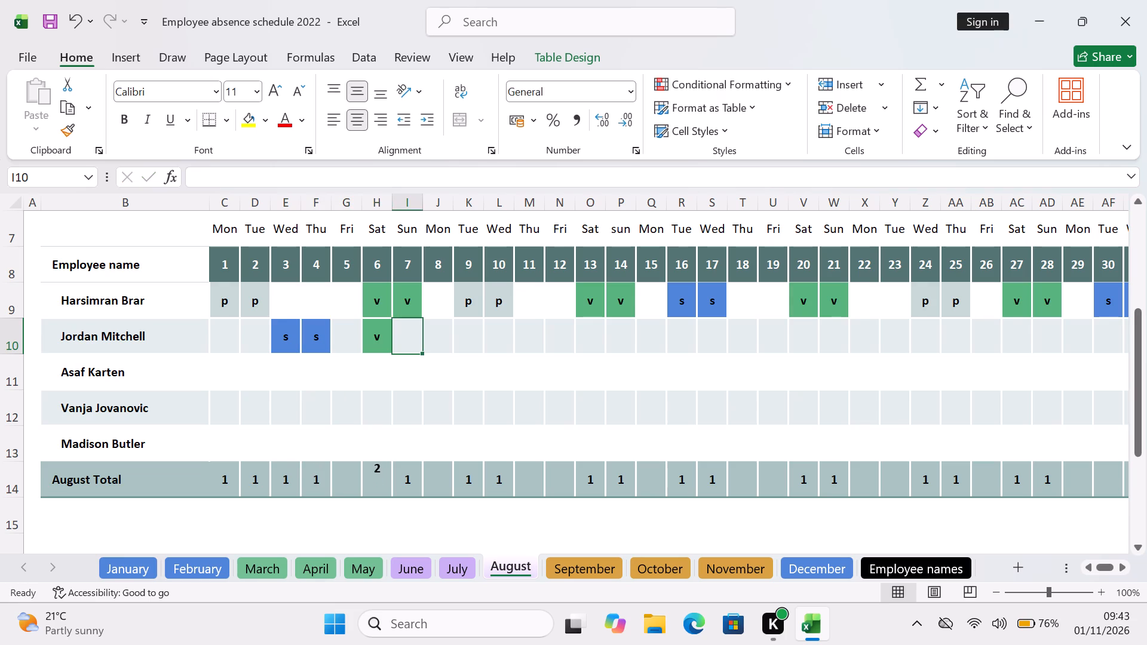
{"action": "key", "text": "v"}
{"action": "key", "text": "Right"}
{"action": "key", "text": "Right"}
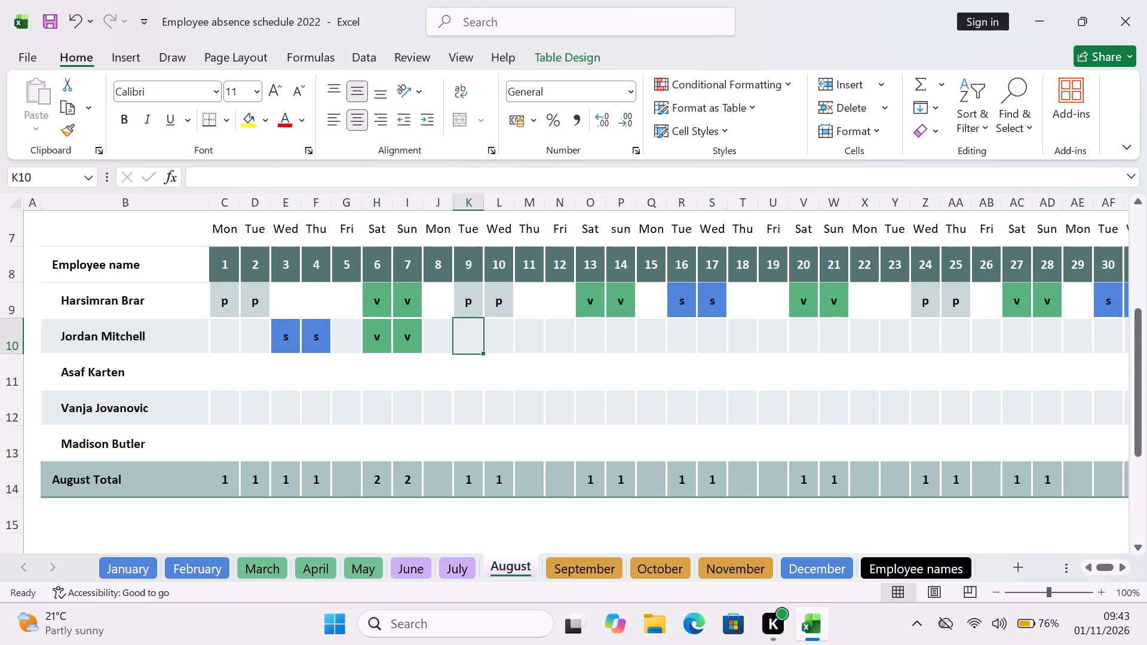
{"action": "key", "text": "Right"}
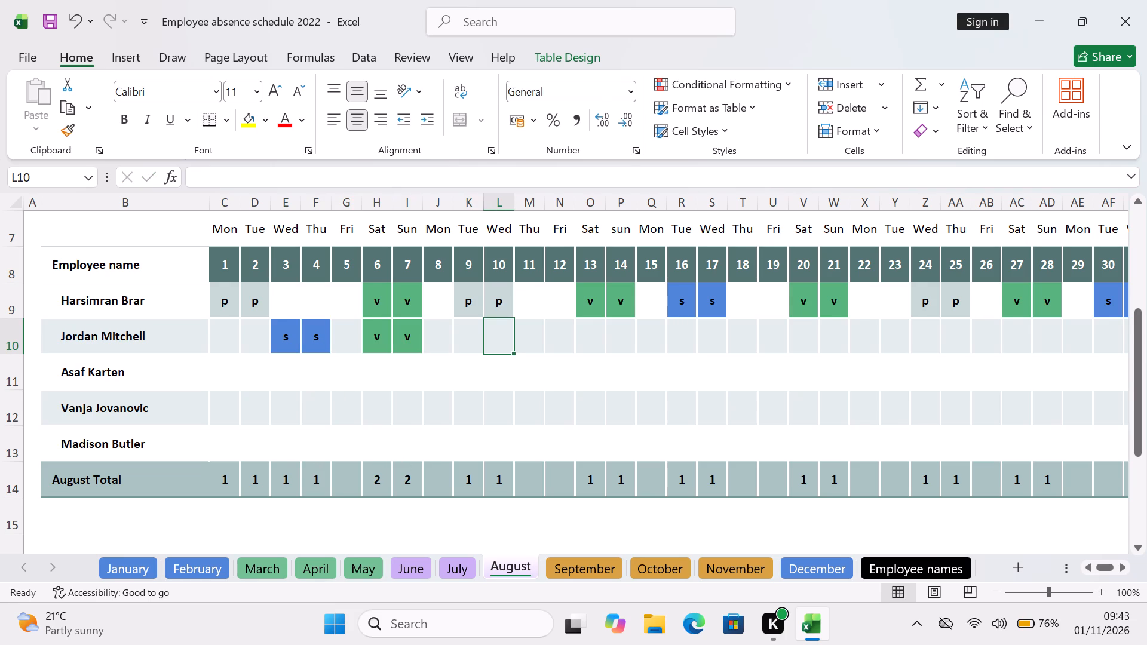
{"action": "key", "text": "s"}
{"action": "key", "text": "Right"}
{"action": "key", "text": "s"}
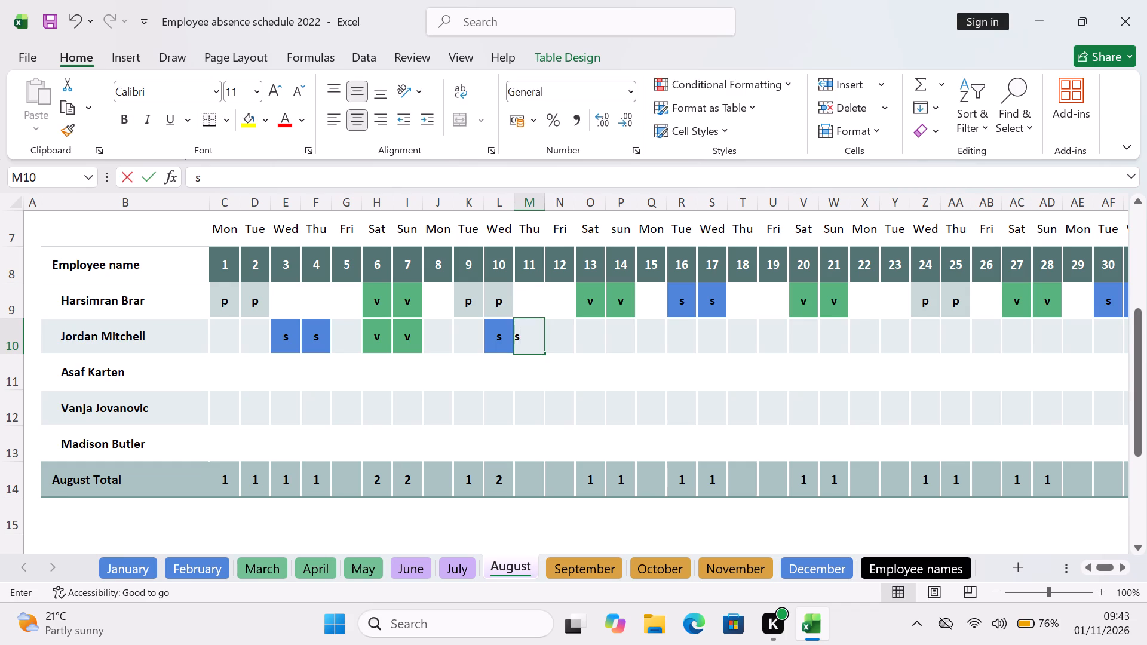
{"action": "key", "text": "Right"}
Enter v for August 13 and 14 and p for August 18 in the second employee's row.
{"action": "key", "text": "Right"}
{"action": "key", "text": "v"}
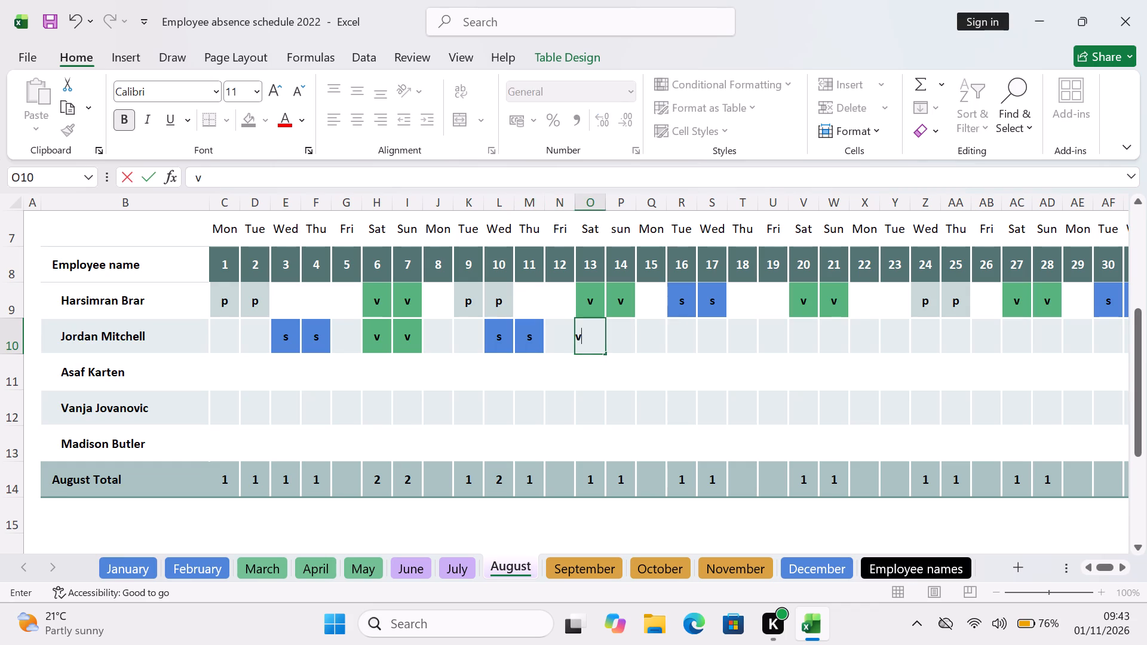
{"action": "key", "text": "Right"}
{"action": "key", "text": "v"}
{"action": "key", "text": "Right"}
{"action": "key", "text": "Right"}
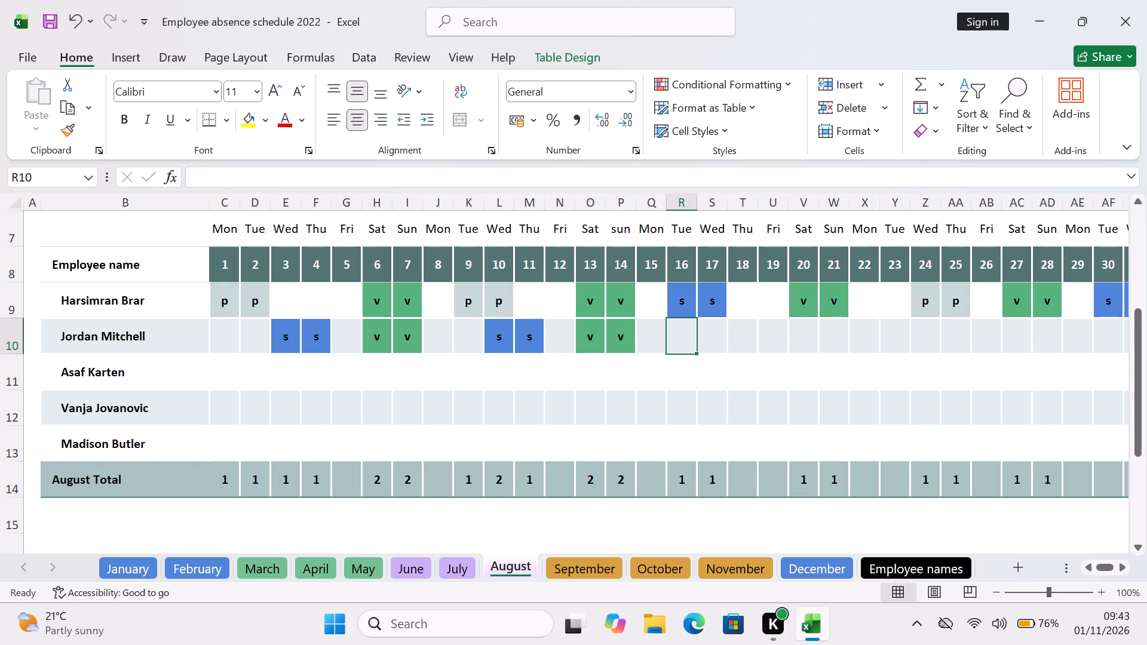
{"action": "key", "text": "Right"}
{"action": "key", "text": "Right"}
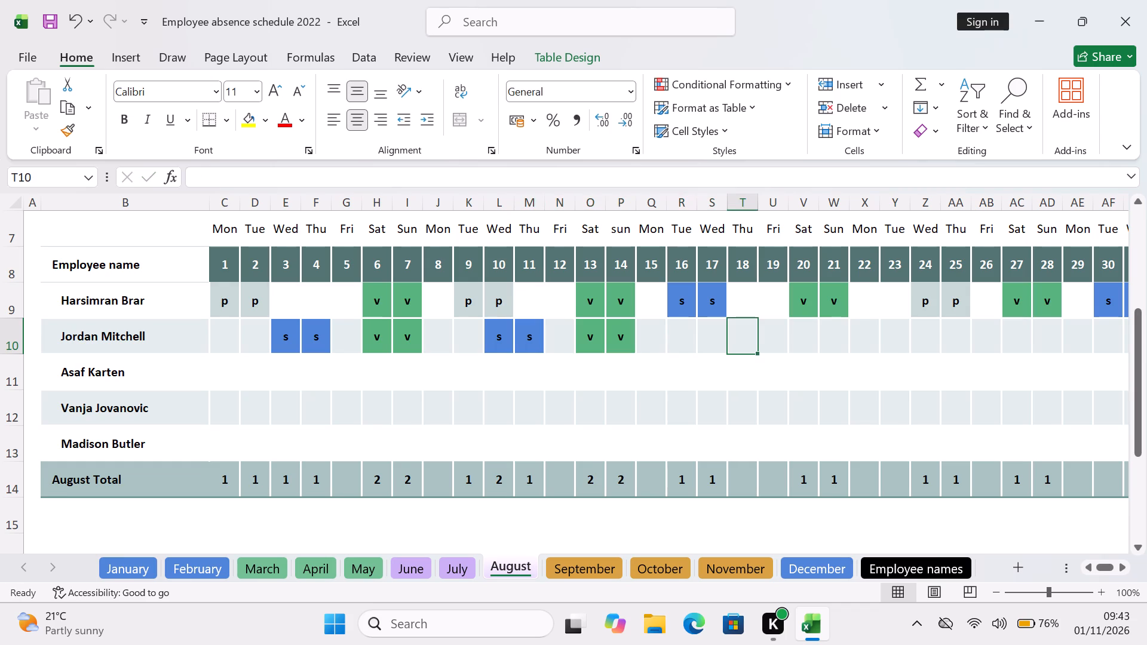
{"action": "key", "text": "p"}
{"action": "key", "text": "Right"}
Enter the code v for August 20, 21, 27 and 28 in the second employee's row.
{"action": "key", "text": "Right"}
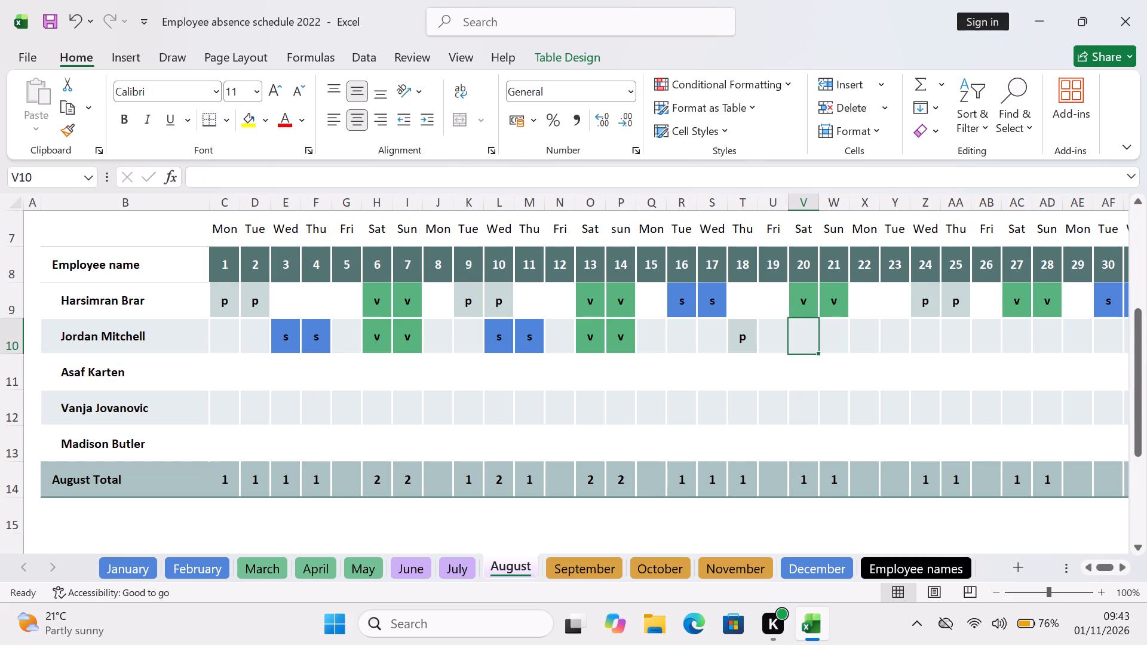
{"action": "key", "text": "v"}
{"action": "key", "text": "Right"}
{"action": "key", "text": "v"}
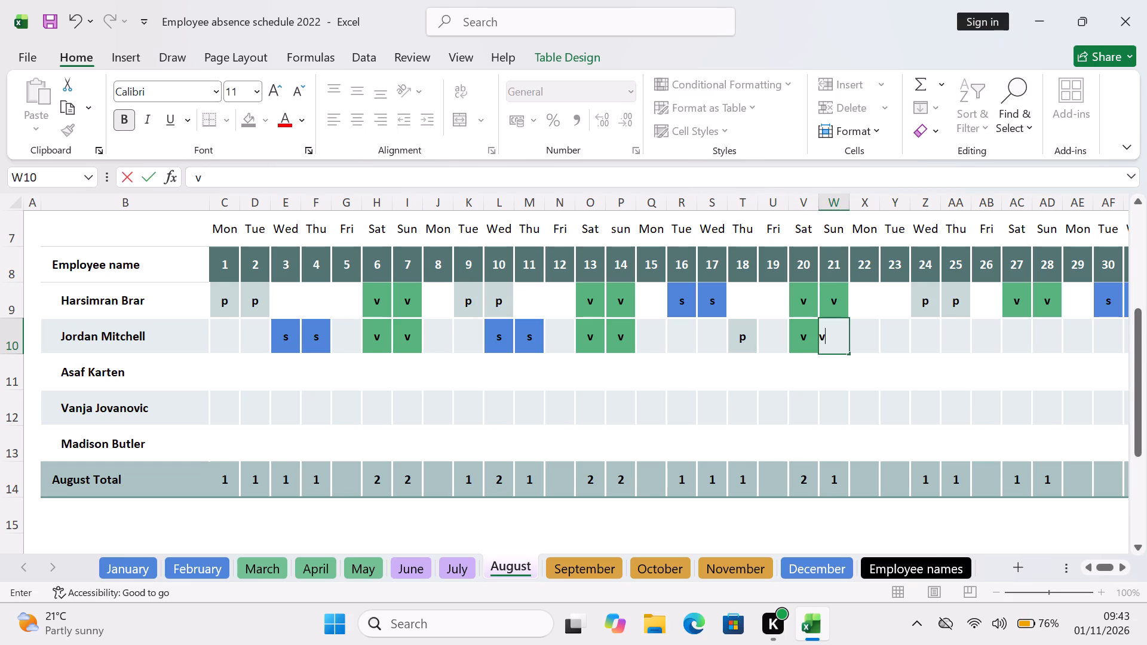
{"action": "key", "text": "Right"}
{"action": "key", "text": "Right"}
{"action": "key", "text": "Right"}
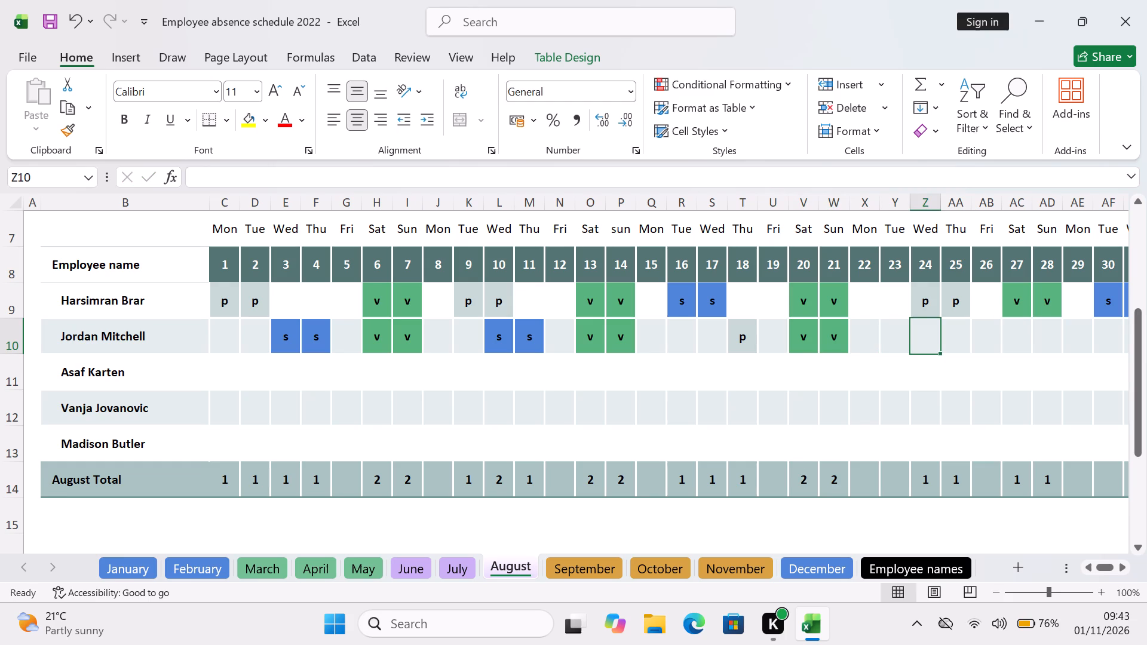
{"action": "key", "text": "Right"}
{"action": "key", "text": "Right"}
{"action": "key", "text": "Right"}
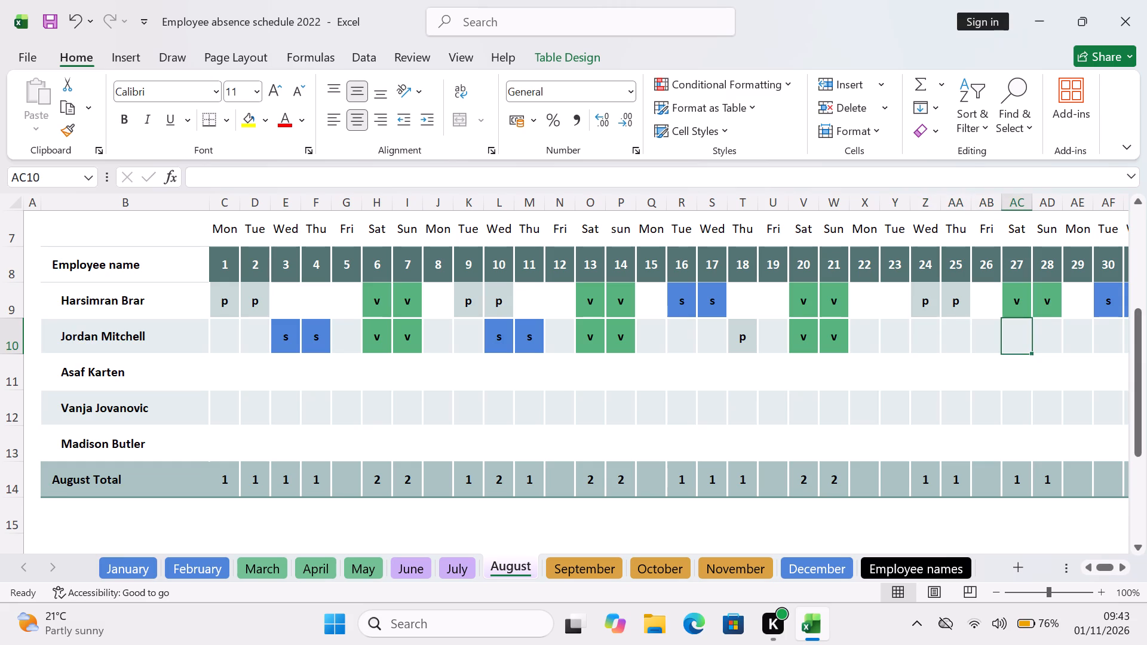
{"action": "key", "text": "v"}
{"action": "key", "text": "Right"}
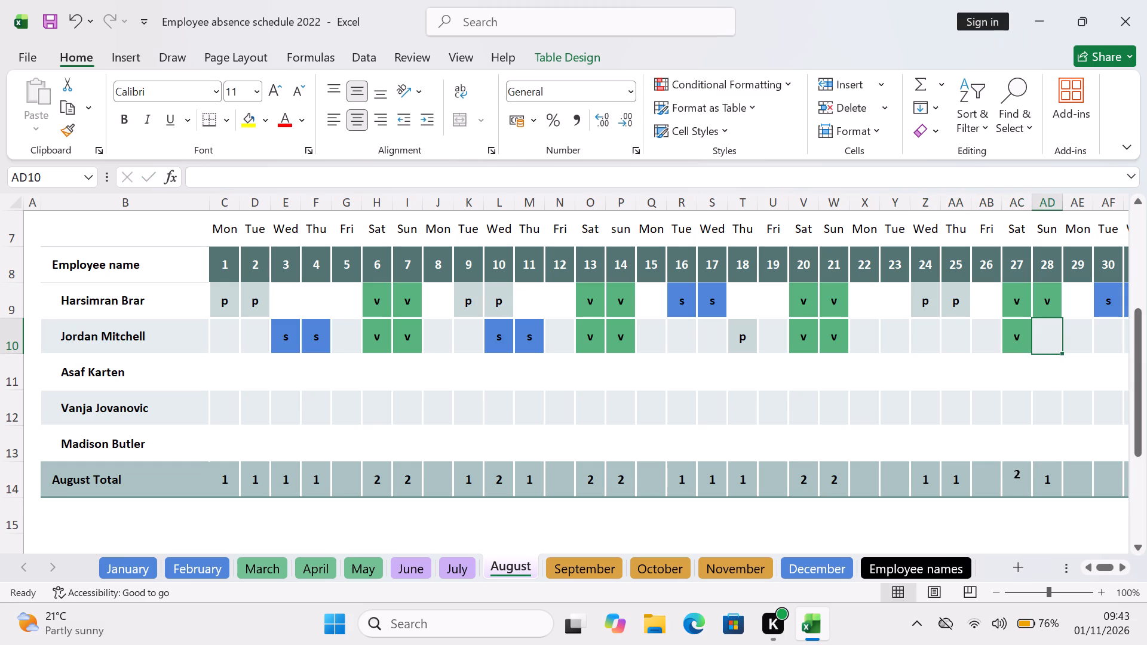
{"action": "key", "text": "v"}
{"action": "key", "text": "Right"}
Enter the code p for August 31 in the second employee's row.
{"action": "key", "text": "Right"}
{"action": "key", "text": "Right"}
{"action": "key", "text": "Right"}
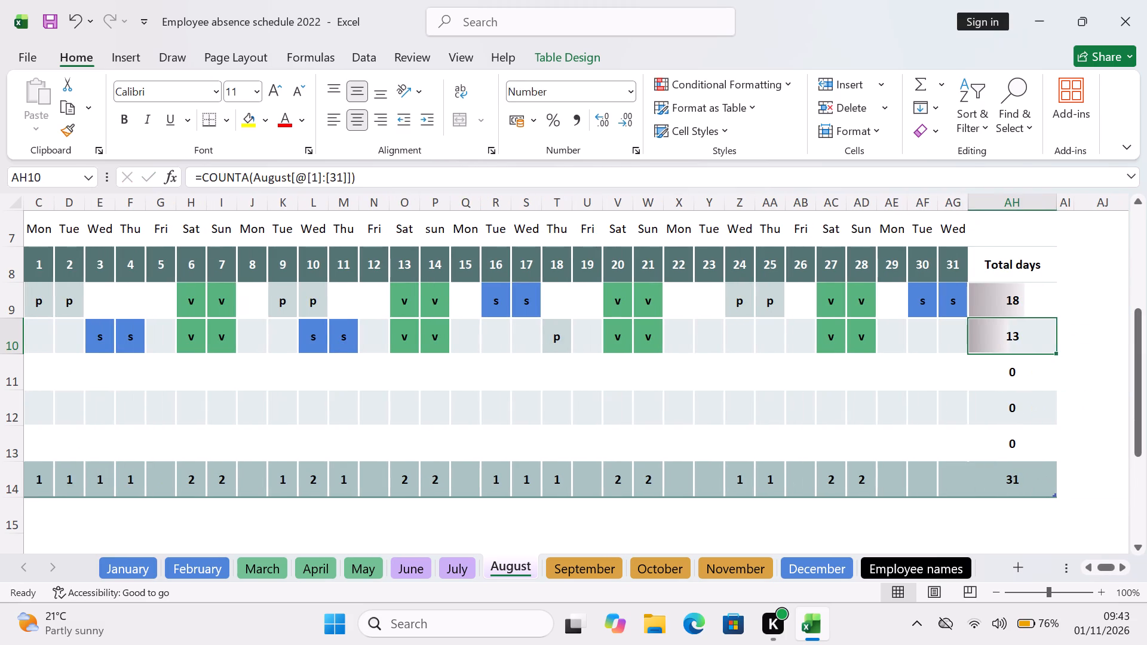
{"action": "key", "text": "Left"}
{"action": "key", "text": "Left"}
{"action": "key", "text": "Right"}
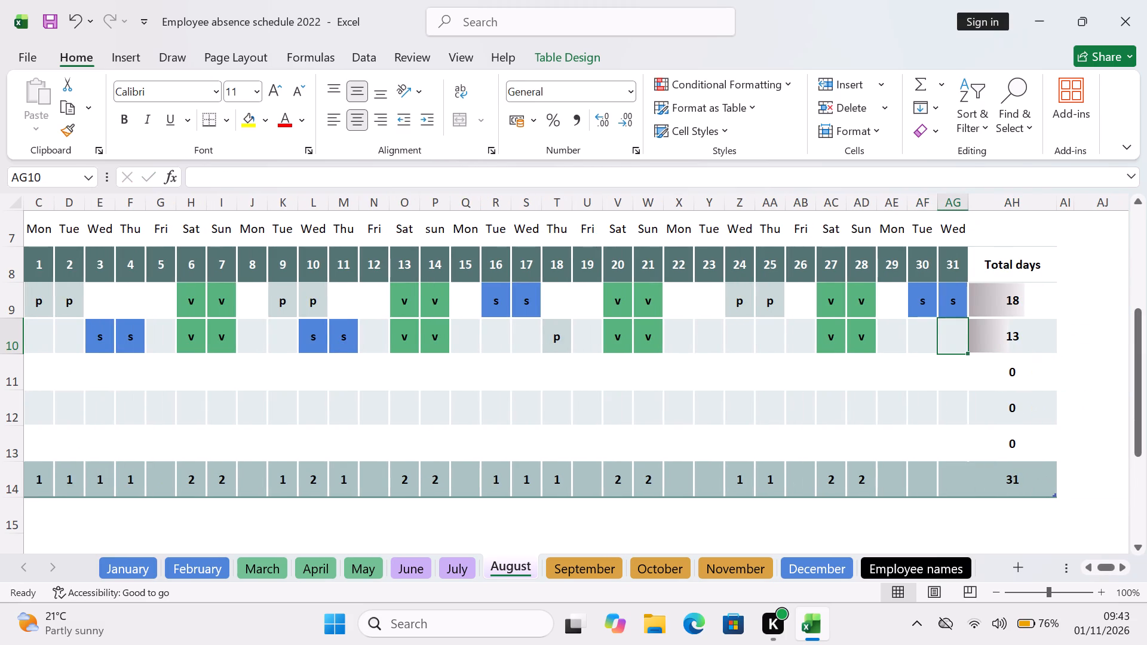
{"action": "key", "text": "p"}
{"action": "key", "text": "Down"}
Enter s for August 5 and v for August 6 and 7 in the third employee's row.
{"action": "key", "text": "Left"}
{"action": "key", "text": "Left"}
{"action": "key", "text": "Left"}
{"action": "key", "text": "Left"}
{"action": "key", "text": "Left"}
{"action": "key", "text": "Left"}
{"action": "key", "text": "Left"}
{"action": "key", "text": "Left"}
{"action": "key", "text": "Left"}
{"action": "key", "text": "Left"}
{"action": "key", "text": "Left"}
{"action": "key", "text": "Left"}
{"action": "key", "text": "Left"}
{"action": "key", "text": "Left"}
{"action": "key", "text": "Left"}
{"action": "key", "text": "Left"}
{"action": "key", "text": "Left"}
{"action": "key", "text": "Left"}
{"action": "key", "text": "Left"}
{"action": "key", "text": "Left"}
{"action": "key", "text": "Left"}
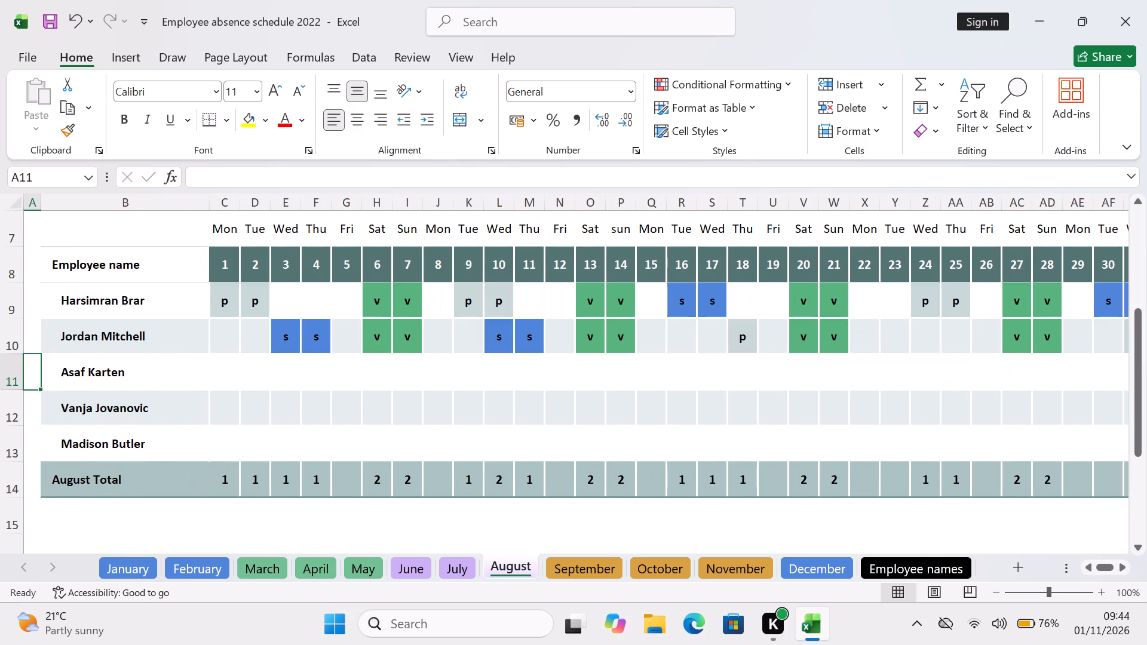
{"action": "key", "text": "Left"}
{"action": "key", "text": "Right"}
{"action": "key", "text": "Right"}
{"action": "key", "text": "Right"}
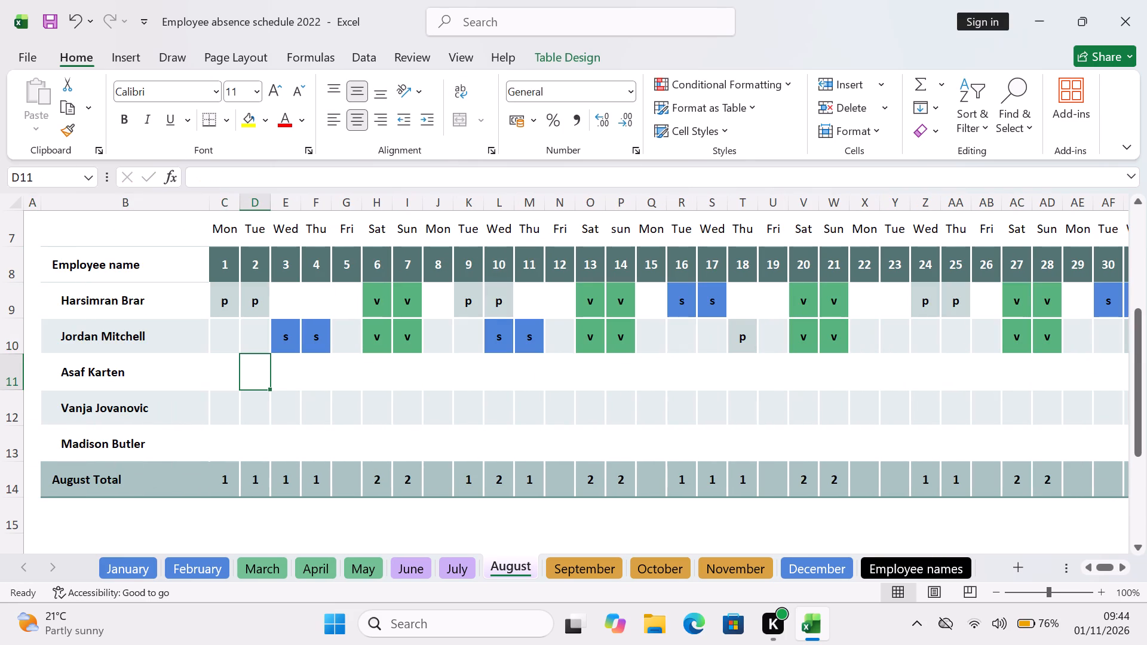
{"action": "key", "text": "Right"}
{"action": "key", "text": "Right"}
{"action": "key", "text": "Right"}
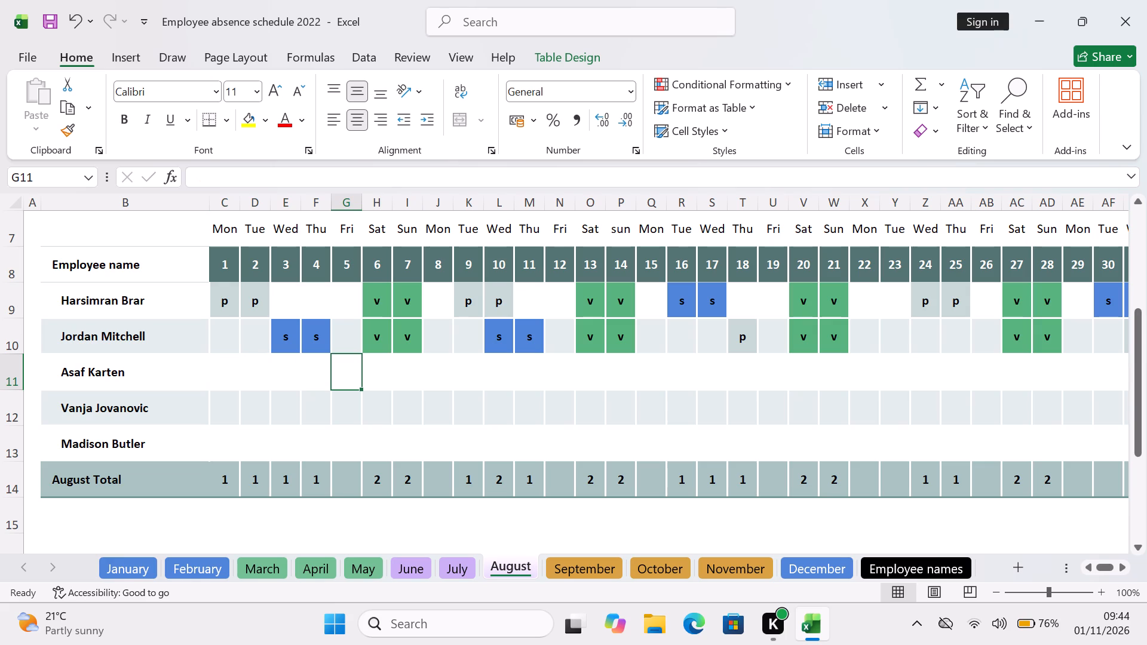
{"action": "key", "text": "v"}
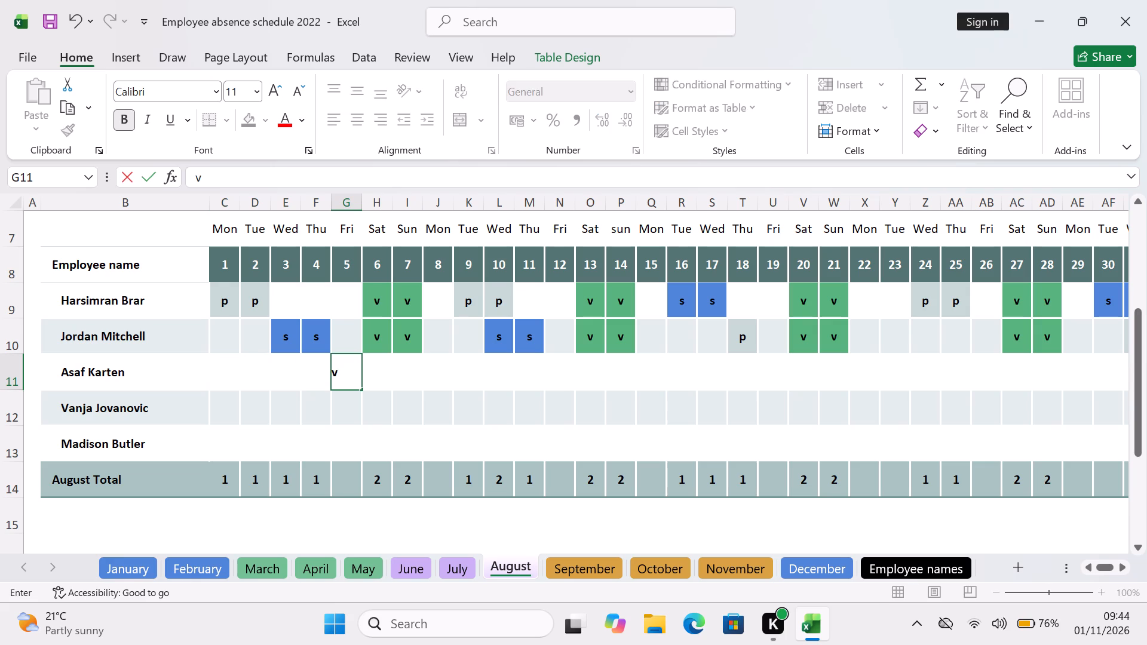
{"action": "key", "text": "BackSpace"}
{"action": "key", "text": "s"}
{"action": "key", "text": "Right"}
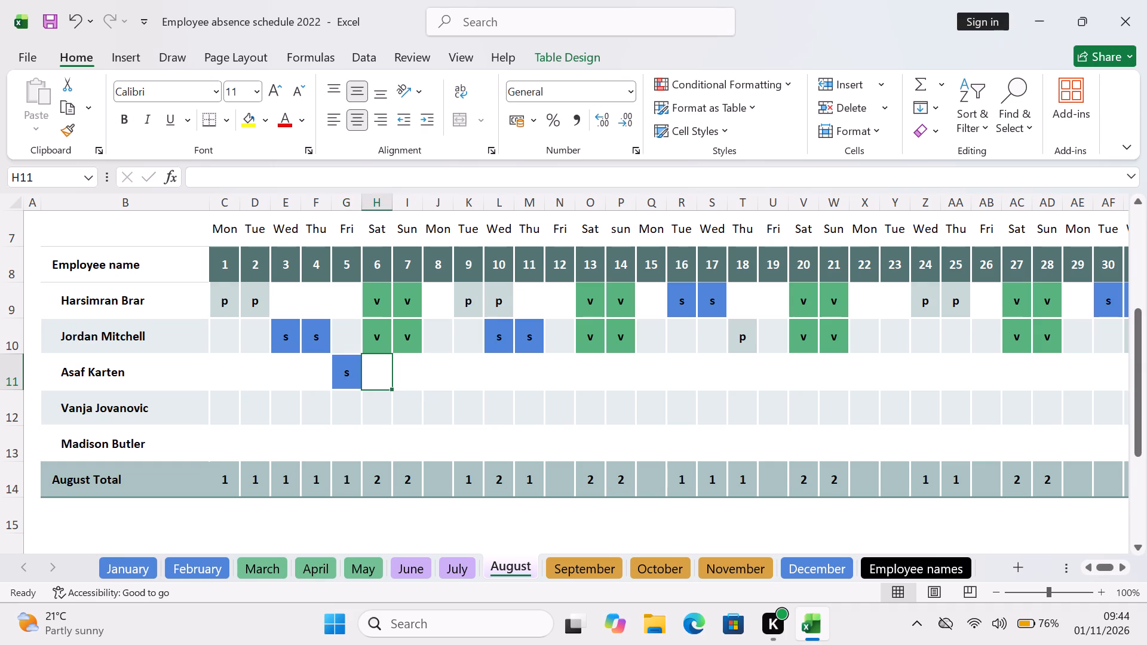
{"action": "key", "text": "v"}
{"action": "key", "text": "Right"}
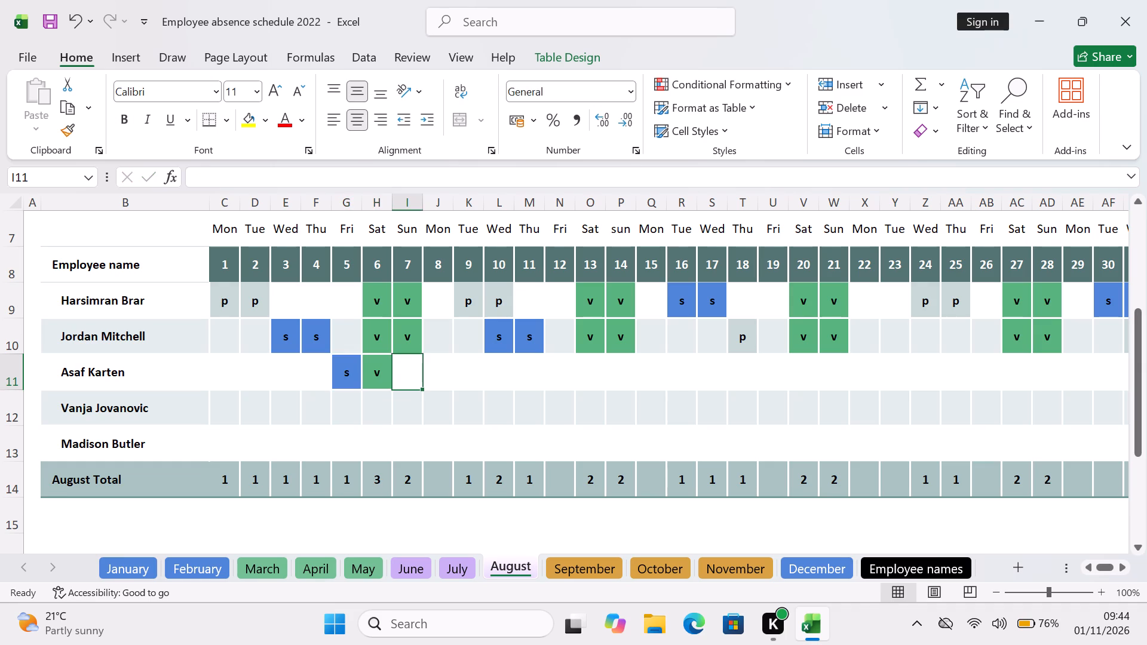
{"action": "key", "text": "v"}
{"action": "key", "text": "Right"}
Enter p for August 12 and v for August 13 and 14 in the third employee's row.
{"action": "key", "text": "Right"}
{"action": "key", "text": "Right"}
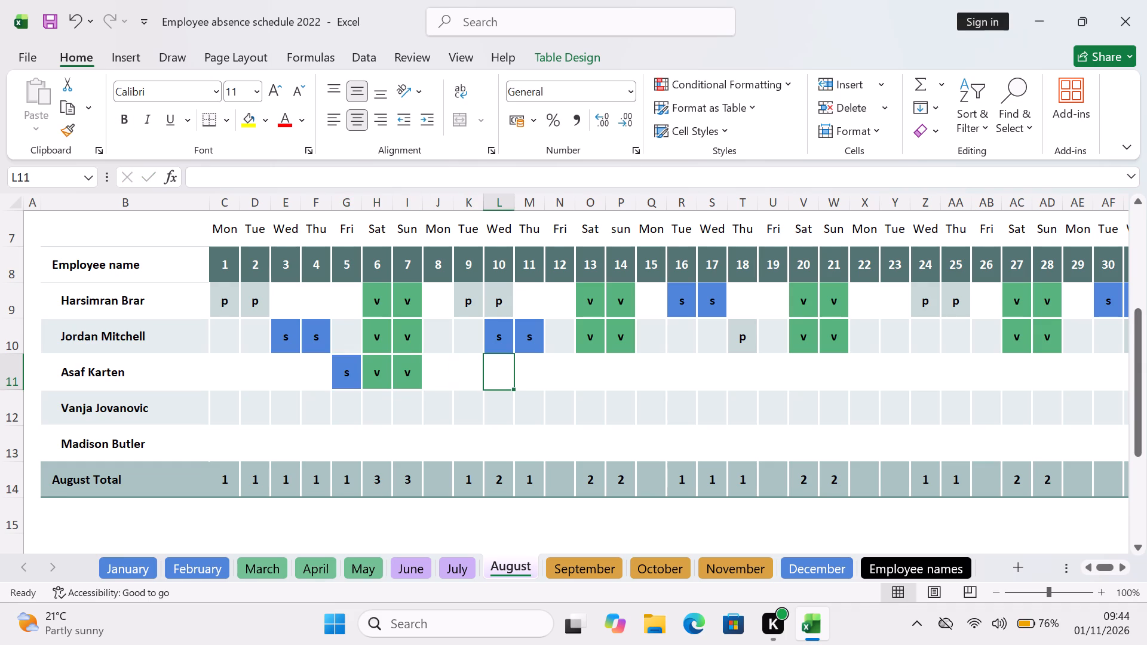
{"action": "key", "text": "Right"}
{"action": "key", "text": "Right"}
{"action": "key", "text": "p"}
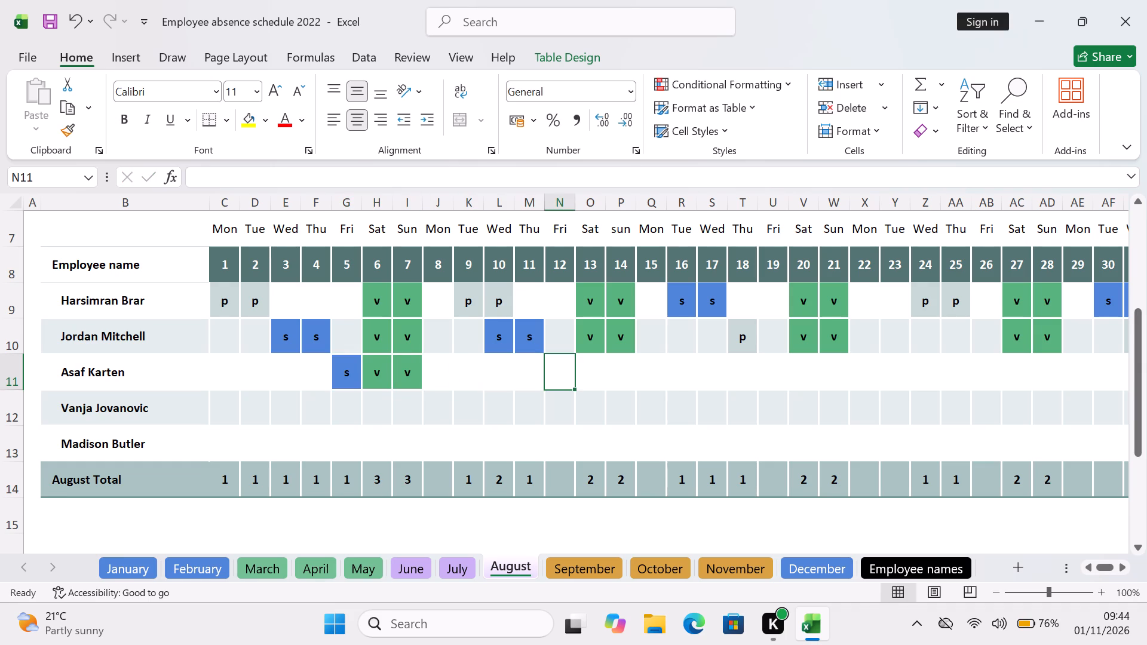
{"action": "key", "text": "Right"}
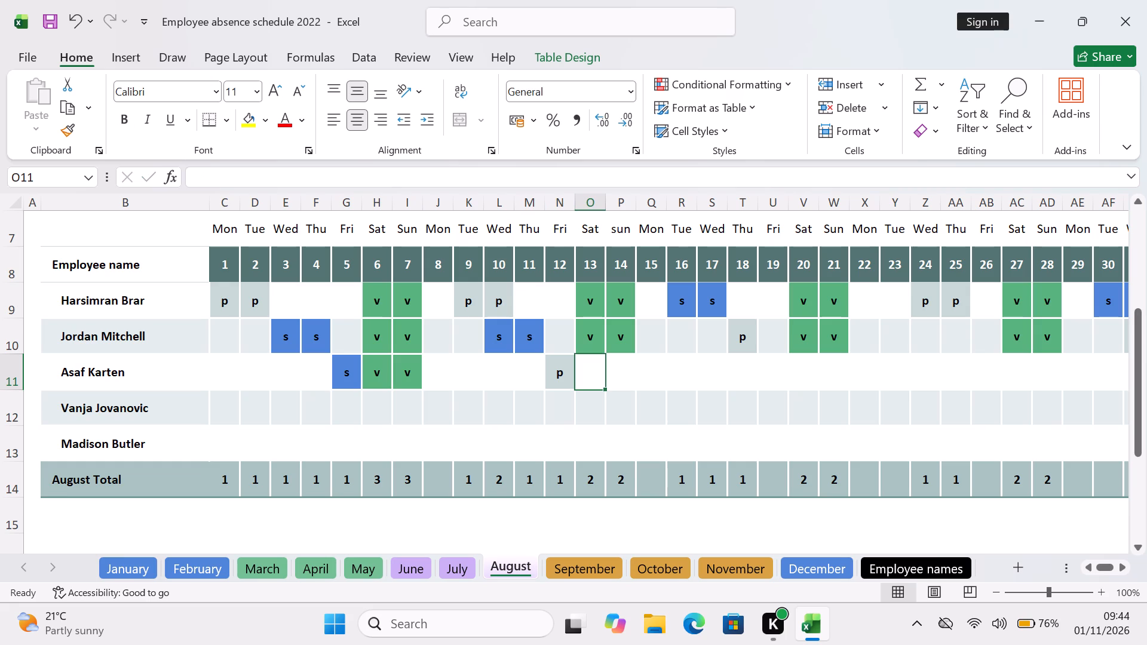
{"action": "key", "text": "v"}
{"action": "key", "text": "Right"}
{"action": "key", "text": "v"}
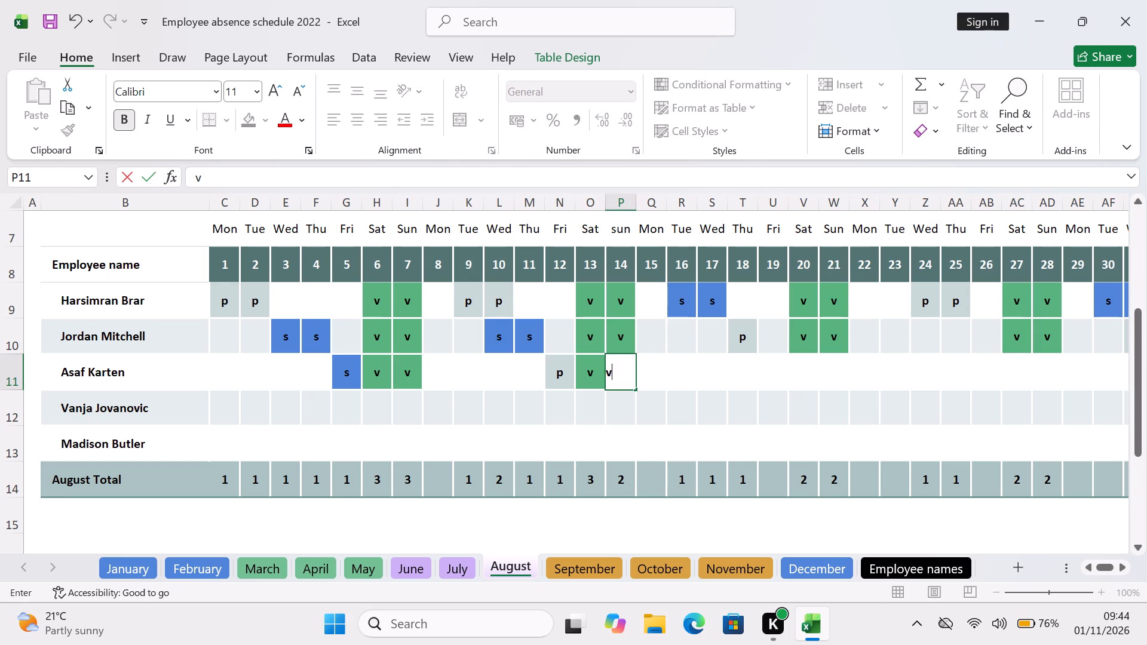
{"action": "key", "text": "Right"}
Enter p for August 19 and v for August 20 and 21 in the third employee's row.
{"action": "key", "text": "Right"}
{"action": "key", "text": "Right"}
{"action": "key", "text": "Right"}
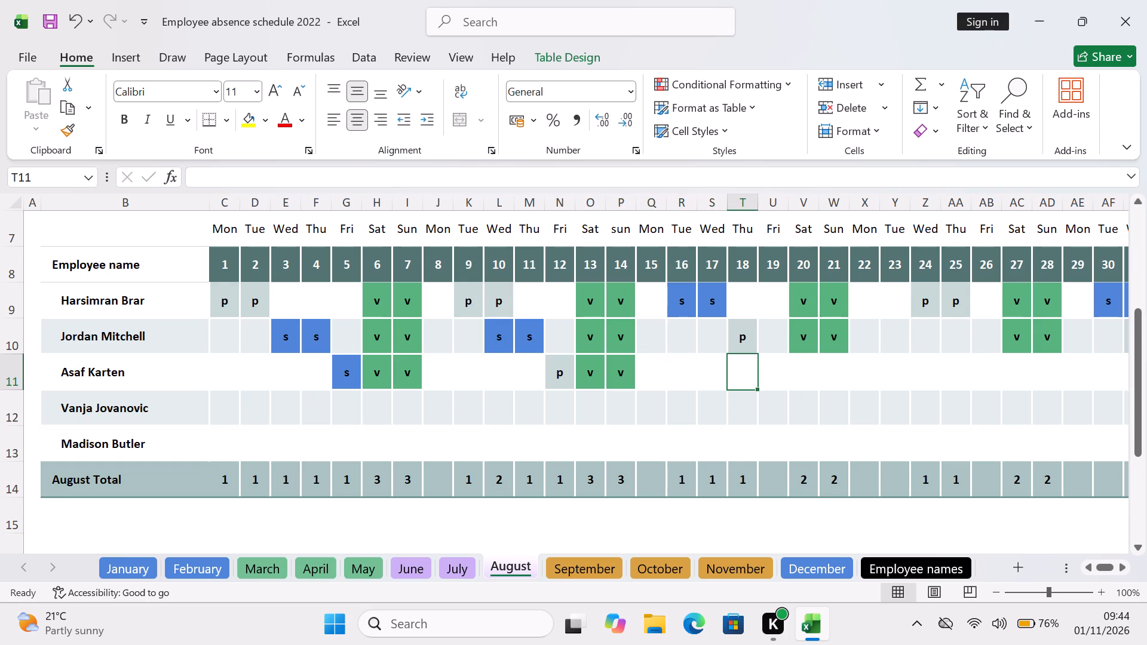
{"action": "key", "text": "Right"}
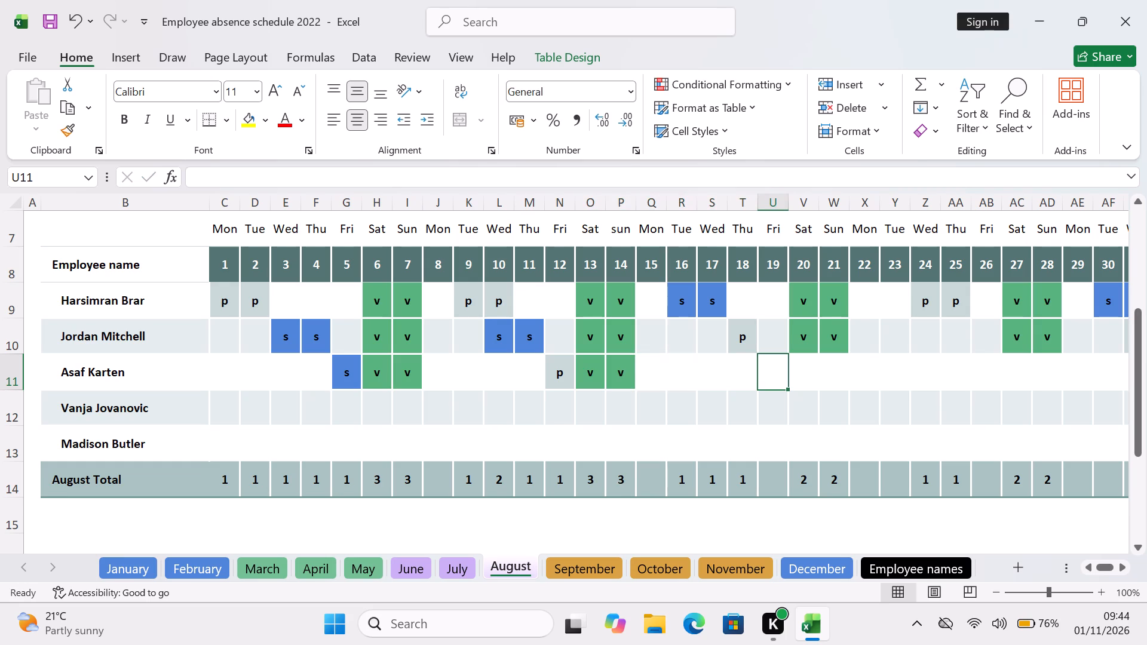
{"action": "key", "text": "p"}
{"action": "key", "text": "Right"}
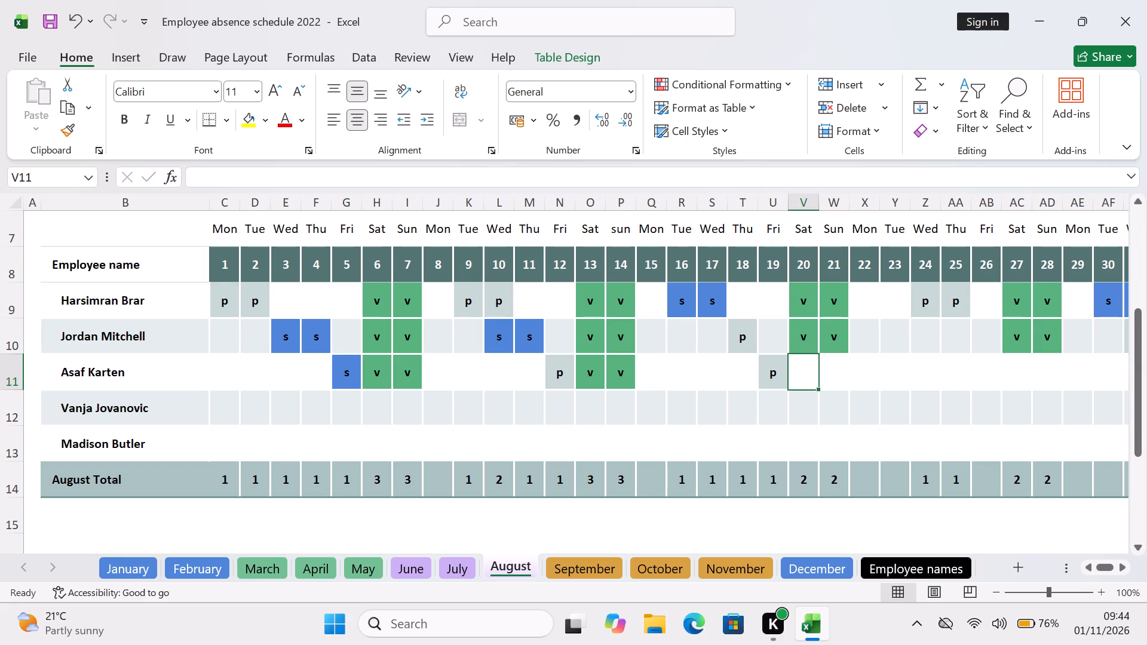
{"action": "key", "text": "v"}
{"action": "key", "text": "Right"}
{"action": "key", "text": "v"}
{"action": "key", "text": "Right"}
Enter p for August 23 and 24 and v for August 27 and 28 in the third employee's row.
{"action": "key", "text": "Right"}
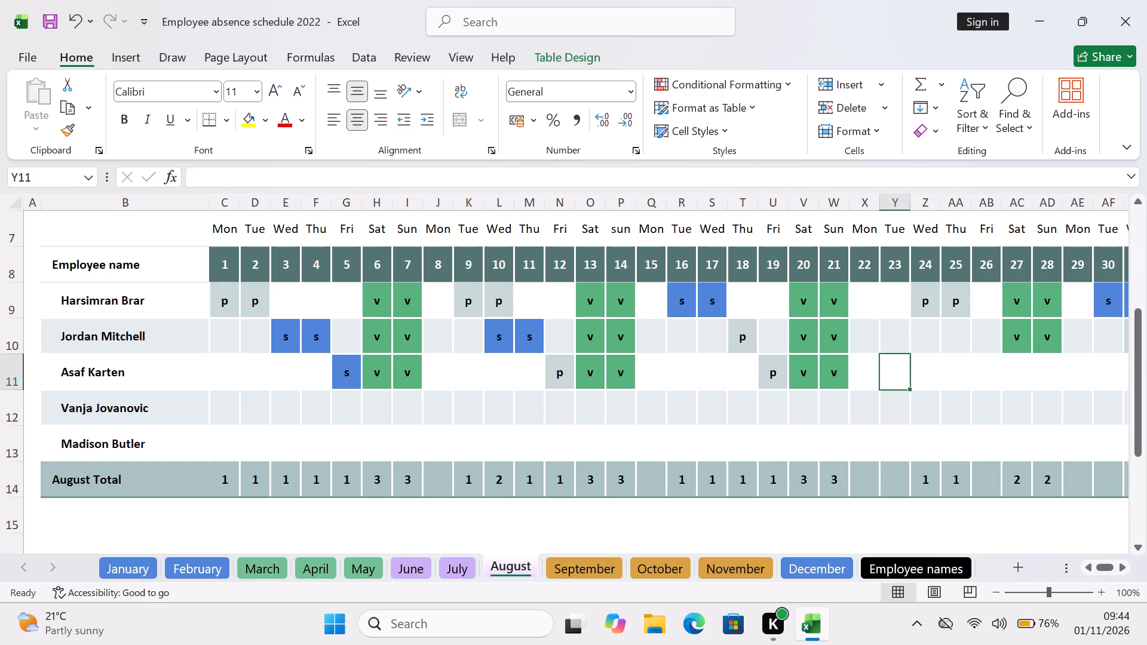
{"action": "key", "text": "Right"}
{"action": "key", "text": "Left"}
{"action": "key", "text": "p"}
{"action": "key", "text": "Right"}
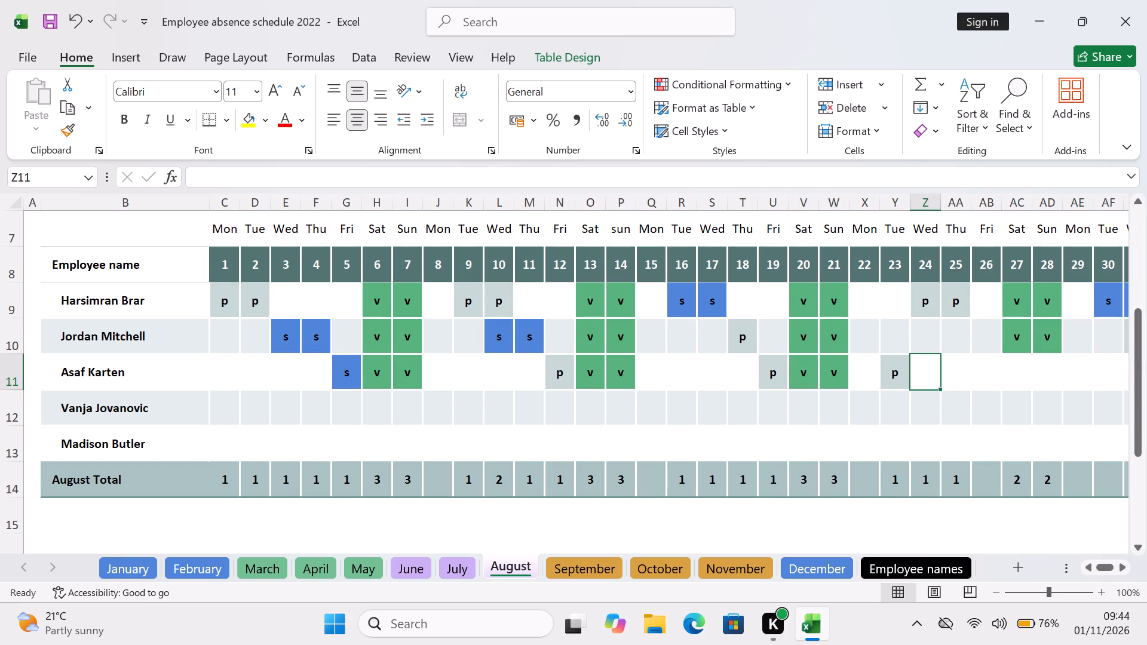
{"action": "key", "text": "p"}
{"action": "key", "text": "Right"}
{"action": "key", "text": "Right"}
{"action": "key", "text": "Right"}
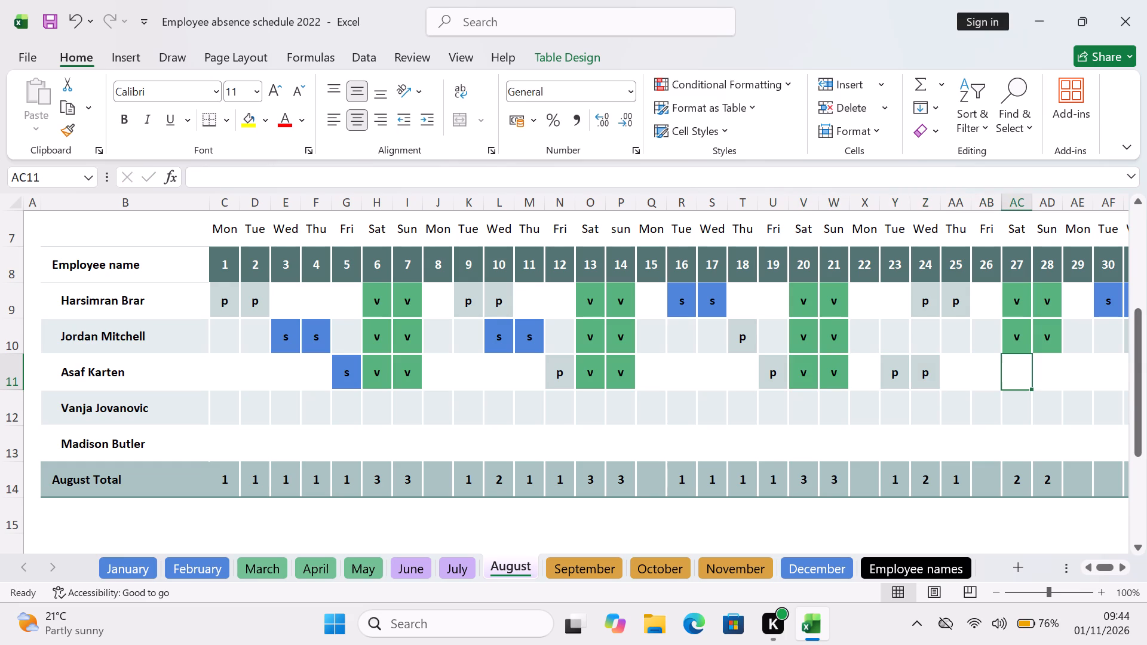
{"action": "key", "text": "v"}
{"action": "key", "text": "Right"}
{"action": "key", "text": "v"}
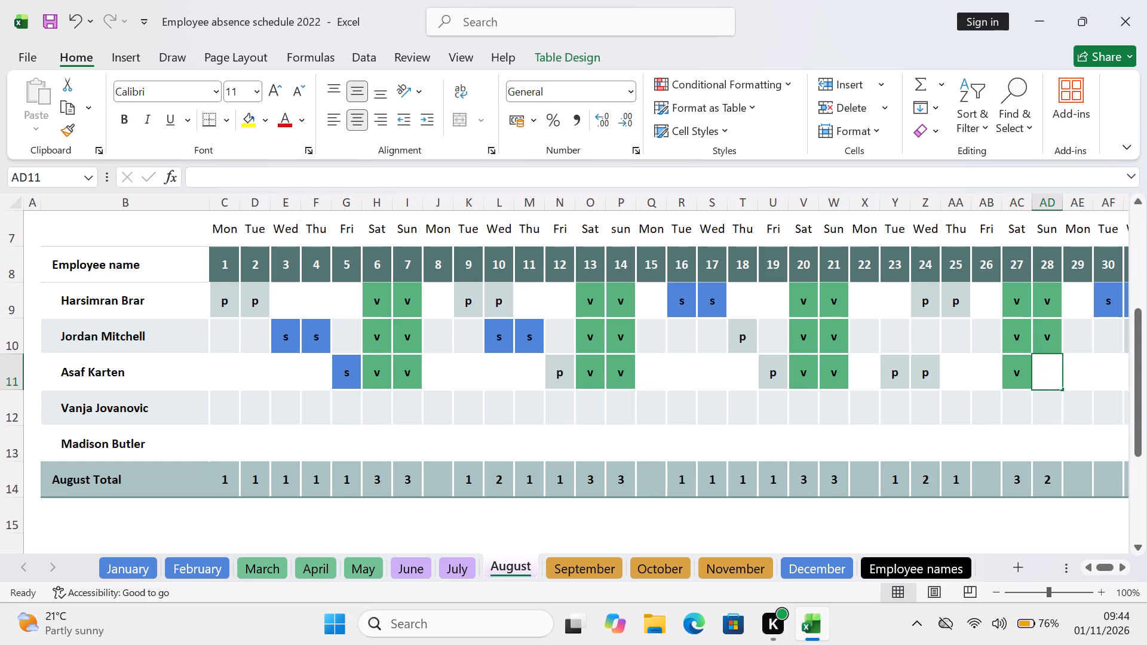
{"action": "key", "text": "Right"}
Enter p for August 29 in the third employee's row.
{"action": "key", "text": "Right"}
{"action": "key", "text": "Right"}
{"action": "key", "text": "Left"}
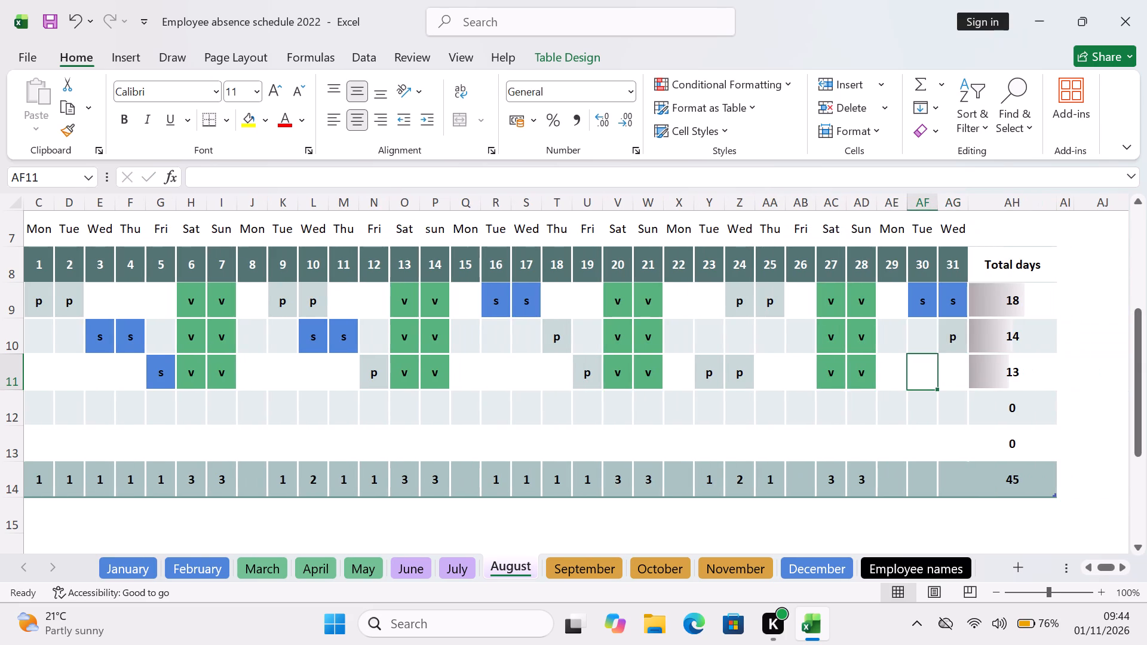
{"action": "key", "text": "Left"}
{"action": "key", "text": "p"}
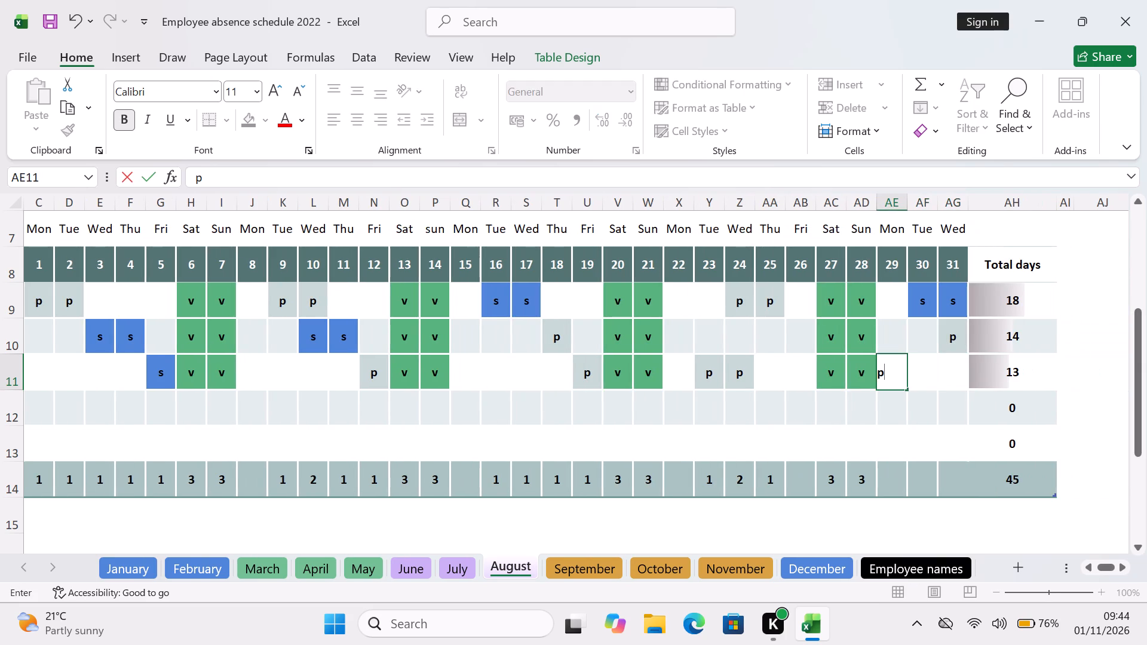
{"action": "key", "text": "Right"}
Enter p for August 2 and s for August 4 in the fourth employee's row.
{"action": "key", "text": "Down"}
{"action": "key", "text": "Left"}
{"action": "key", "text": "Left"}
{"action": "key", "text": "Left"}
{"action": "key", "text": "Left"}
{"action": "key", "text": "Left"}
{"action": "key", "text": "Left"}
{"action": "key", "text": "Left"}
{"action": "key", "text": "Left"}
{"action": "key", "text": "Left"}
{"action": "key", "text": "Left"}
{"action": "key", "text": "Left"}
{"action": "key", "text": "Left"}
{"action": "key", "text": "Left"}
{"action": "key", "text": "Left"}
{"action": "key", "text": "Left"}
{"action": "key", "text": "Left"}
{"action": "key", "text": "Left"}
{"action": "key", "text": "Left"}
{"action": "key", "text": "Left"}
{"action": "key", "text": "Left"}
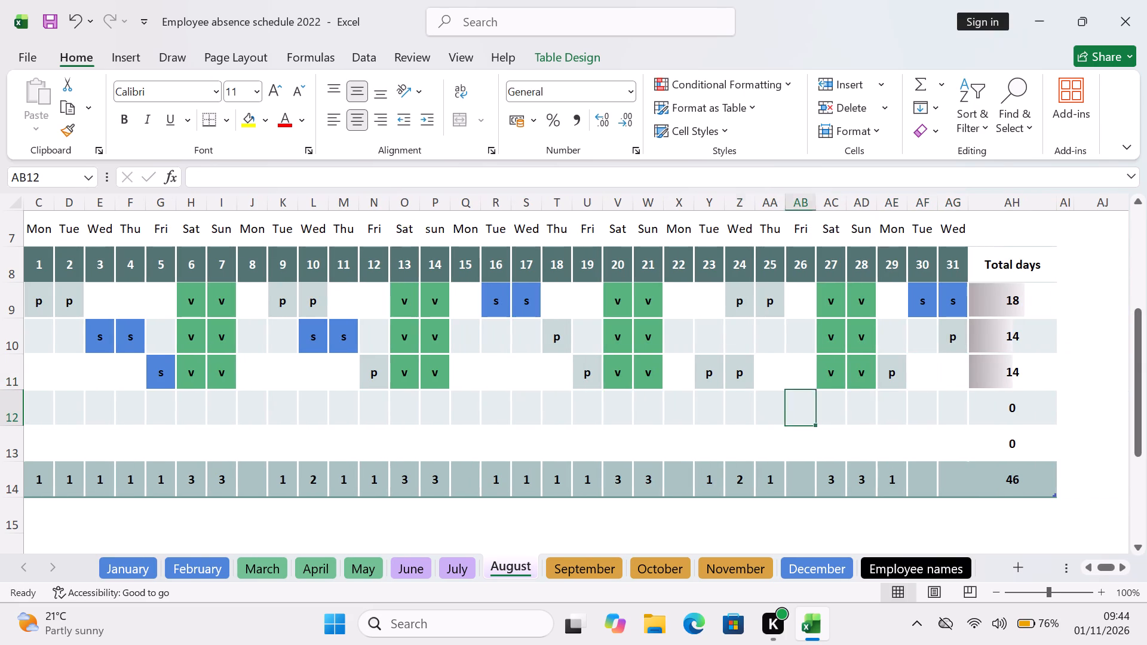
{"action": "key", "text": "Right"}
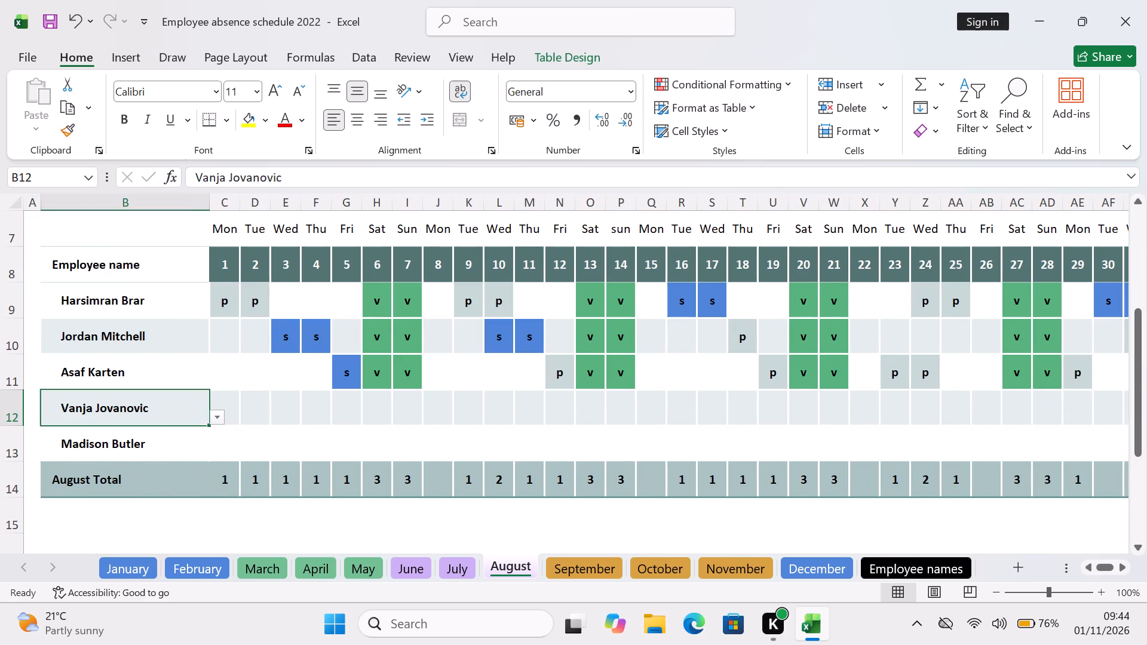
{"action": "key", "text": "Right"}
{"action": "key", "text": "Right"}
{"action": "key", "text": "p"}
{"action": "key", "text": "Right"}
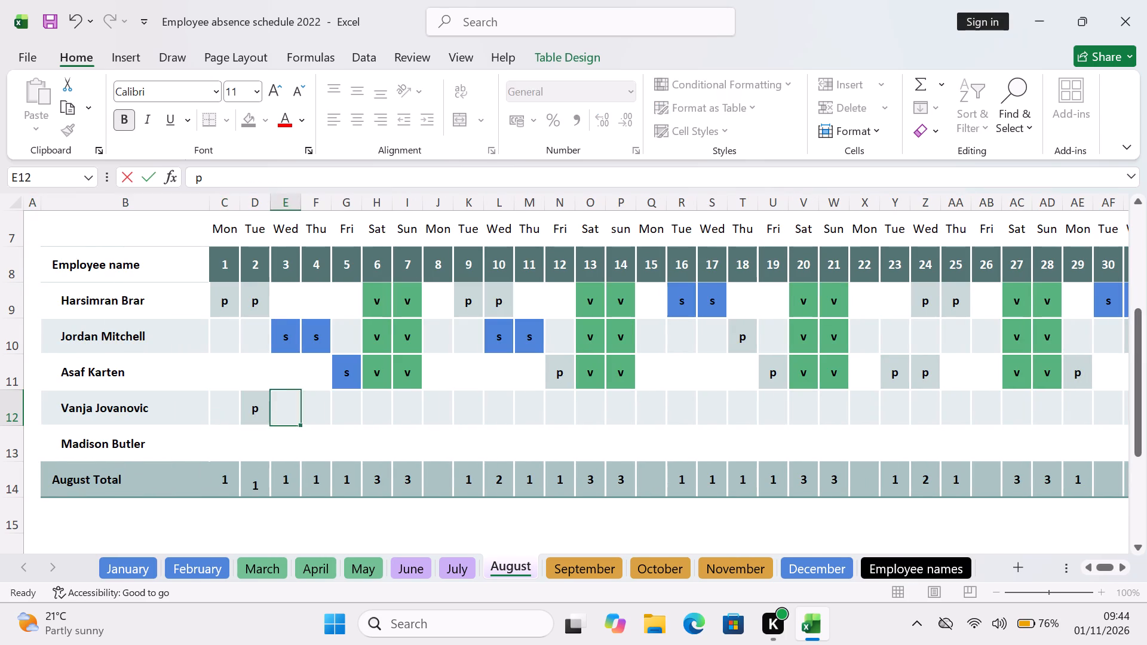
{"action": "key", "text": "Right"}
{"action": "key", "text": "s"}
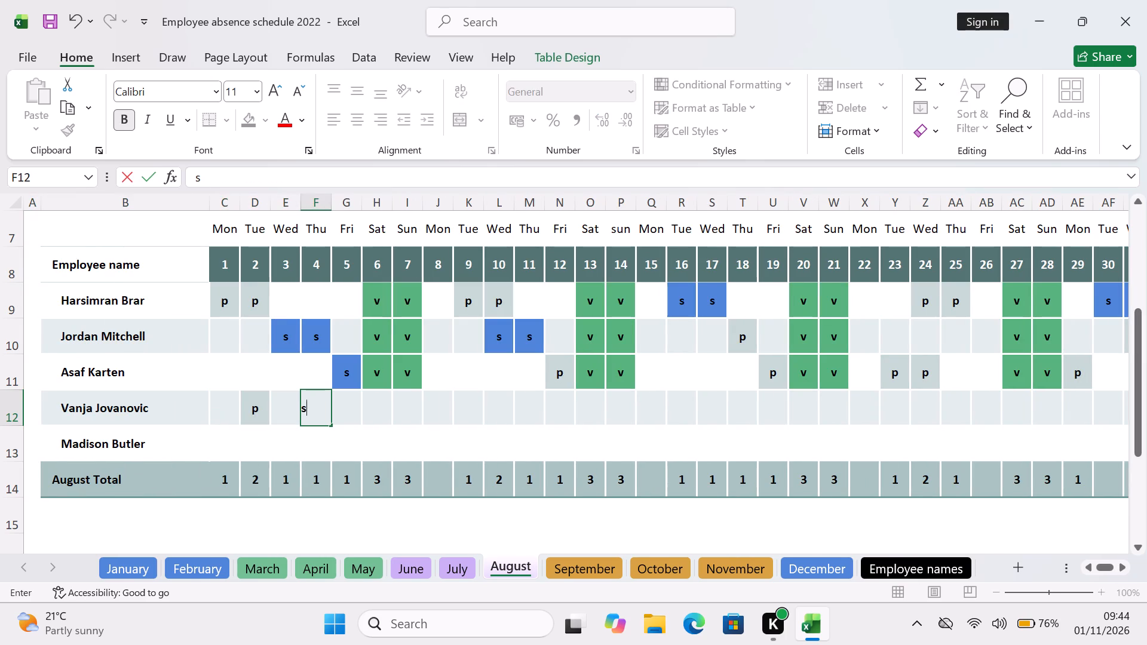
{"action": "key", "text": "Right"}
Enter v for August 6 and 7 in the fourth employee's row.
{"action": "key", "text": "Right"}
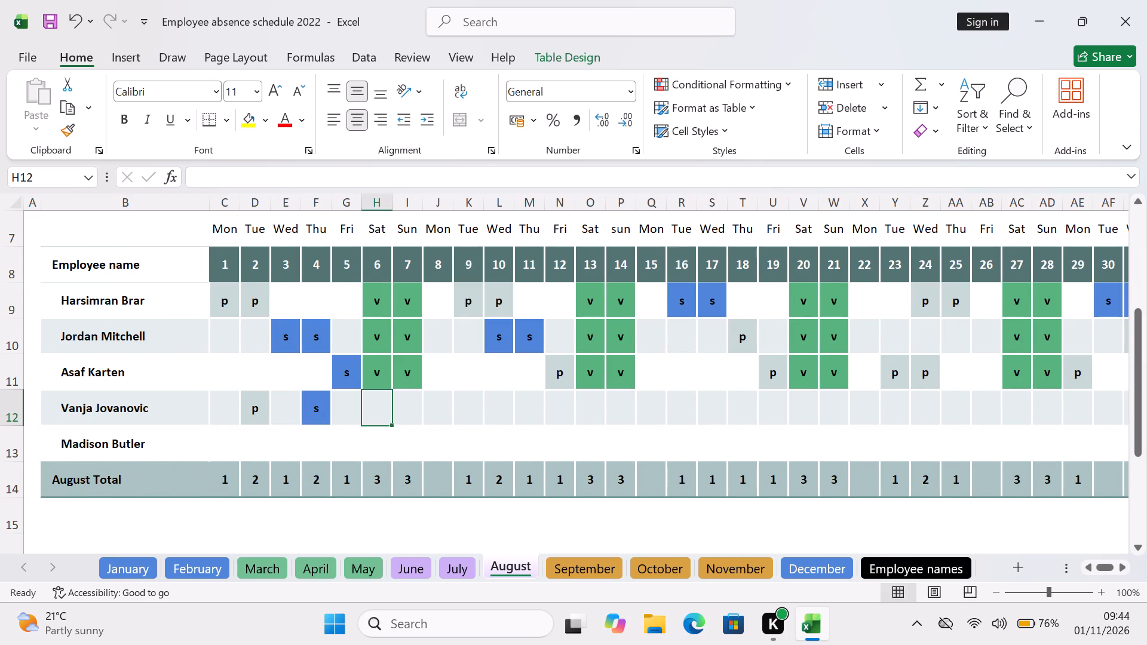
{"action": "key", "text": "v"}
{"action": "key", "text": "Right"}
{"action": "key", "text": "v"}
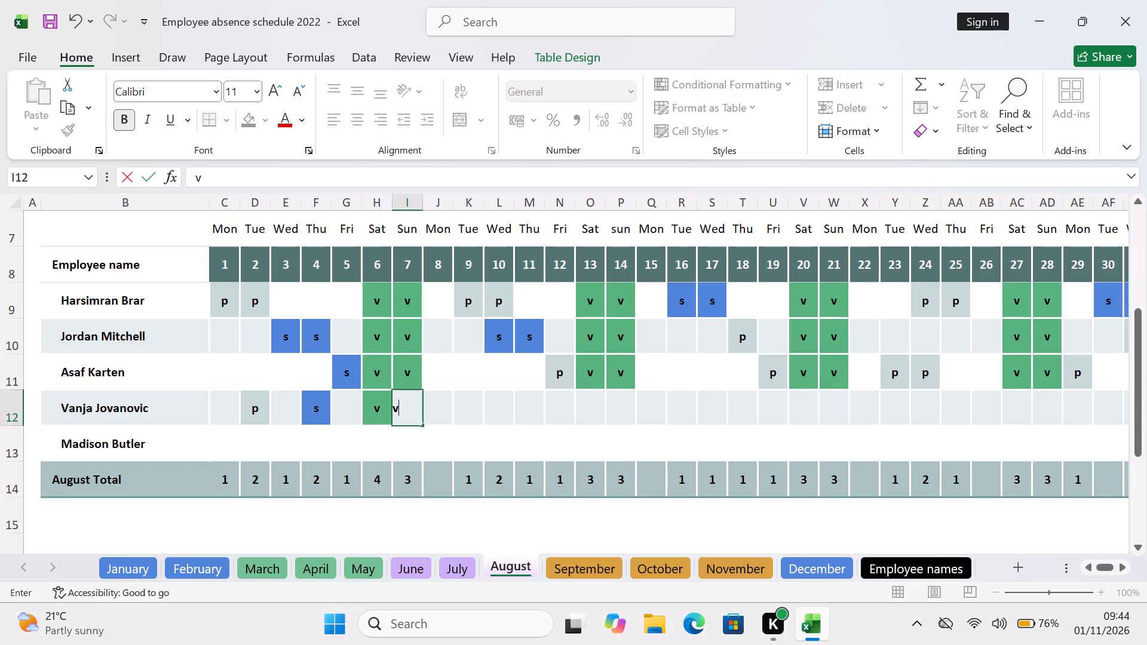
{"action": "key", "text": "Right"}
Enter p for August 9 and v for August 13 and 14 in the fourth employee's row.
{"action": "key", "text": "Right"}
{"action": "key", "text": "Right"}
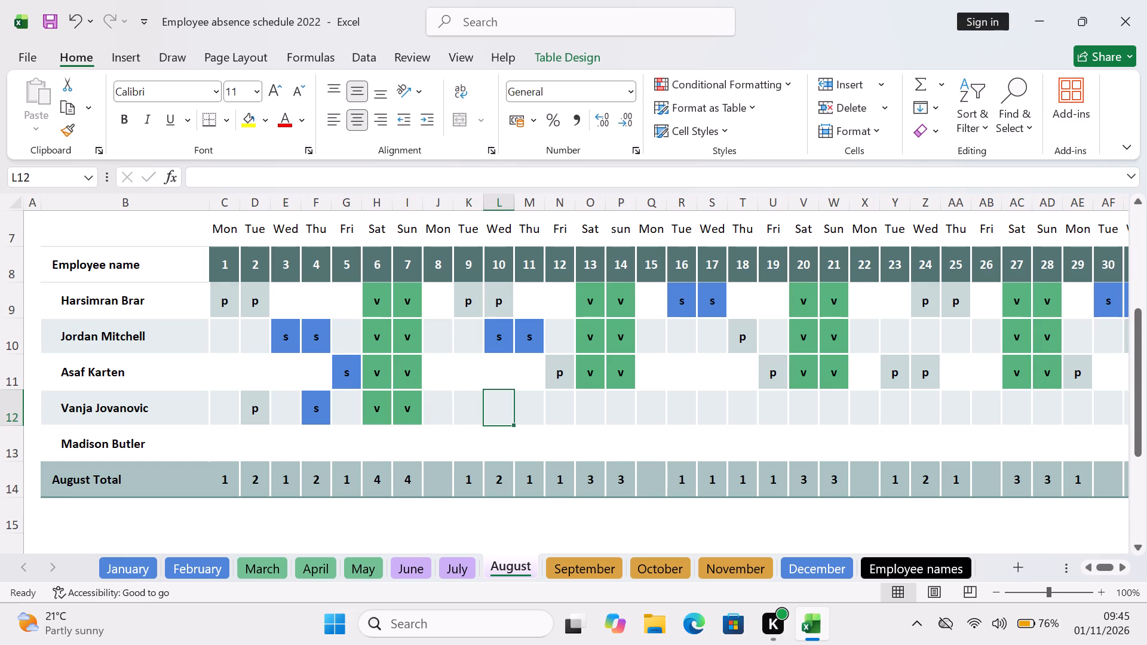
{"action": "key", "text": "Left"}
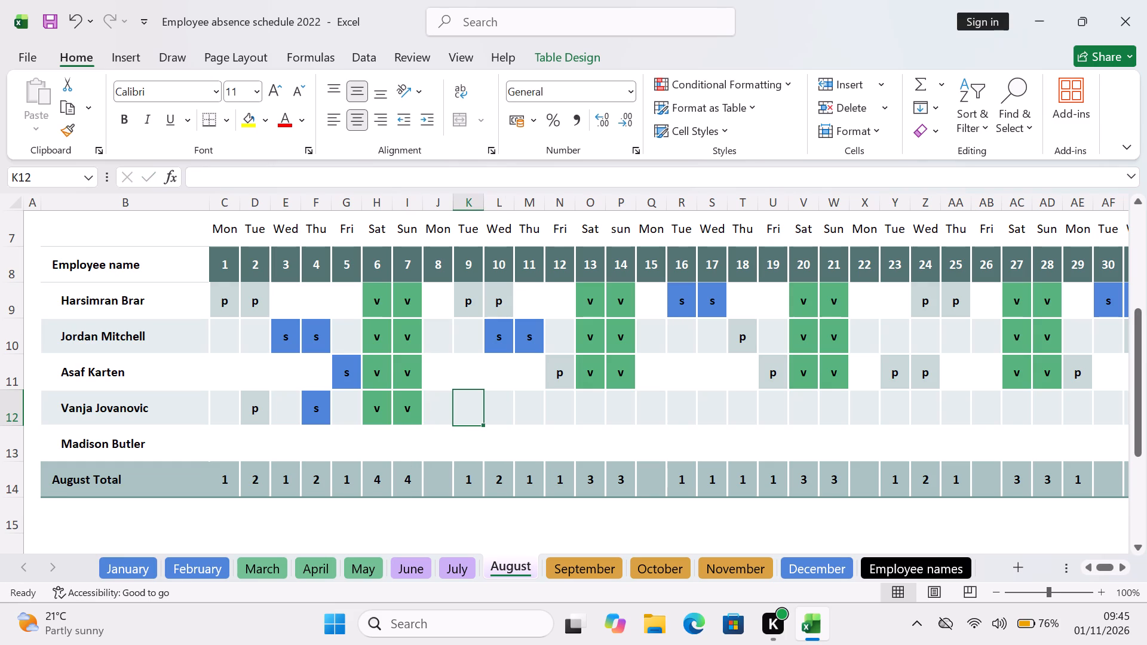
{"action": "key", "text": "p"}
{"action": "key", "text": "Right"}
{"action": "key", "text": "Right"}
{"action": "key", "text": "Right"}
{"action": "key", "text": "Right"}
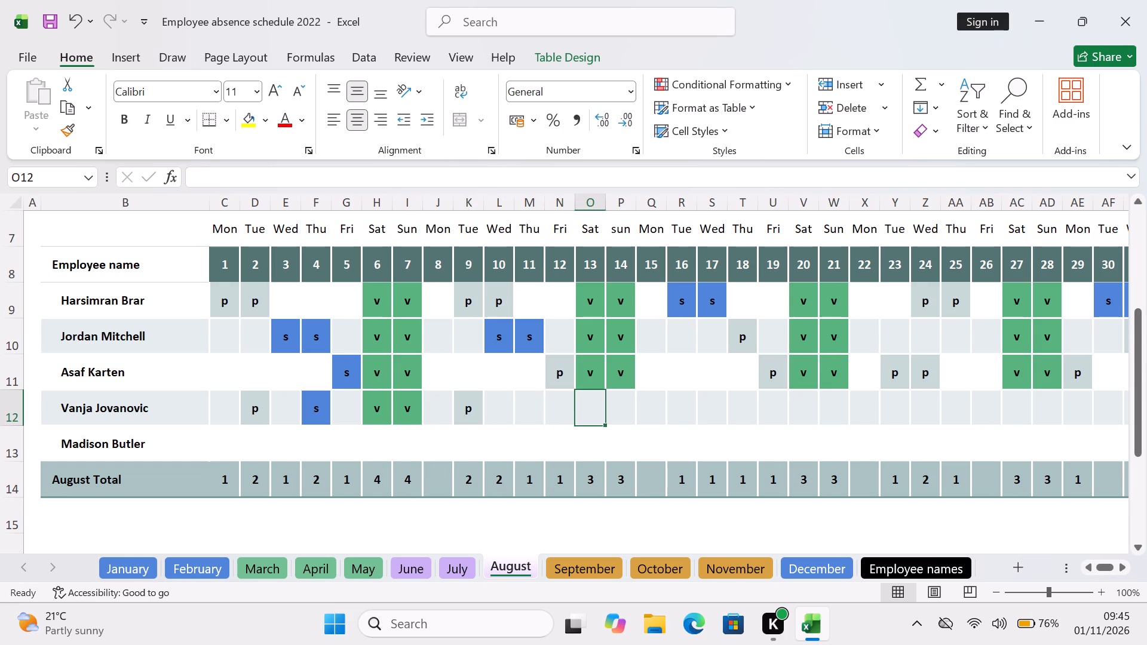
{"action": "key", "text": "v"}
{"action": "key", "text": "Right"}
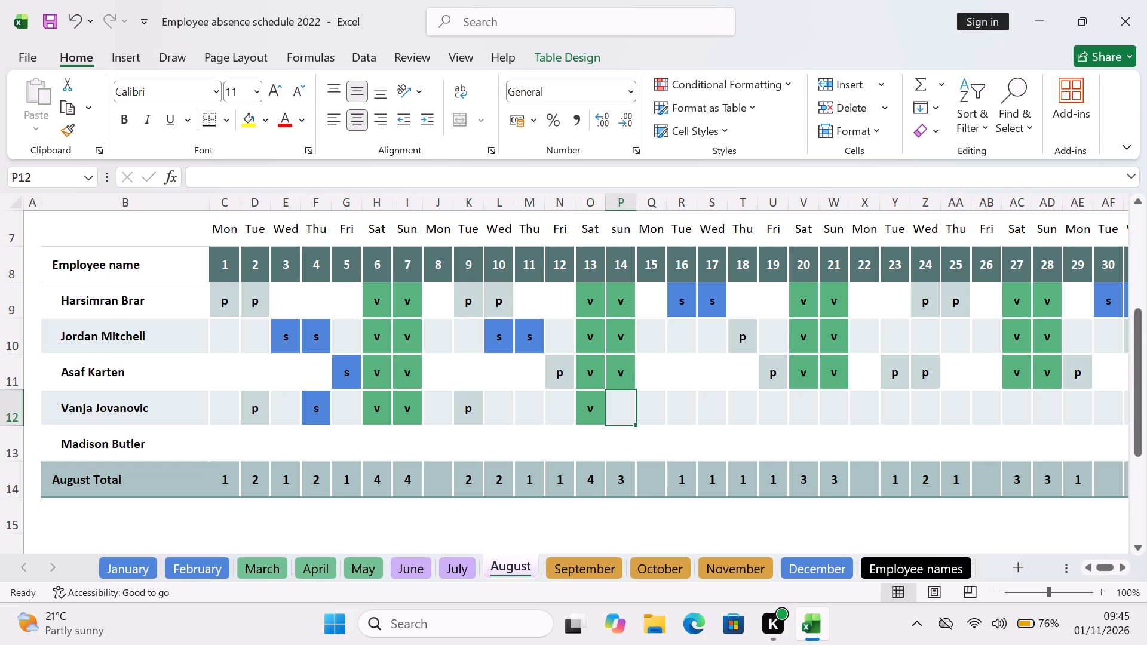
{"action": "key", "text": "v"}
{"action": "key", "text": "Right"}
Enter p for August 16 and v for August 20 and 21 in the fourth employee's row.
{"action": "key", "text": "Right"}
{"action": "key", "text": "Right"}
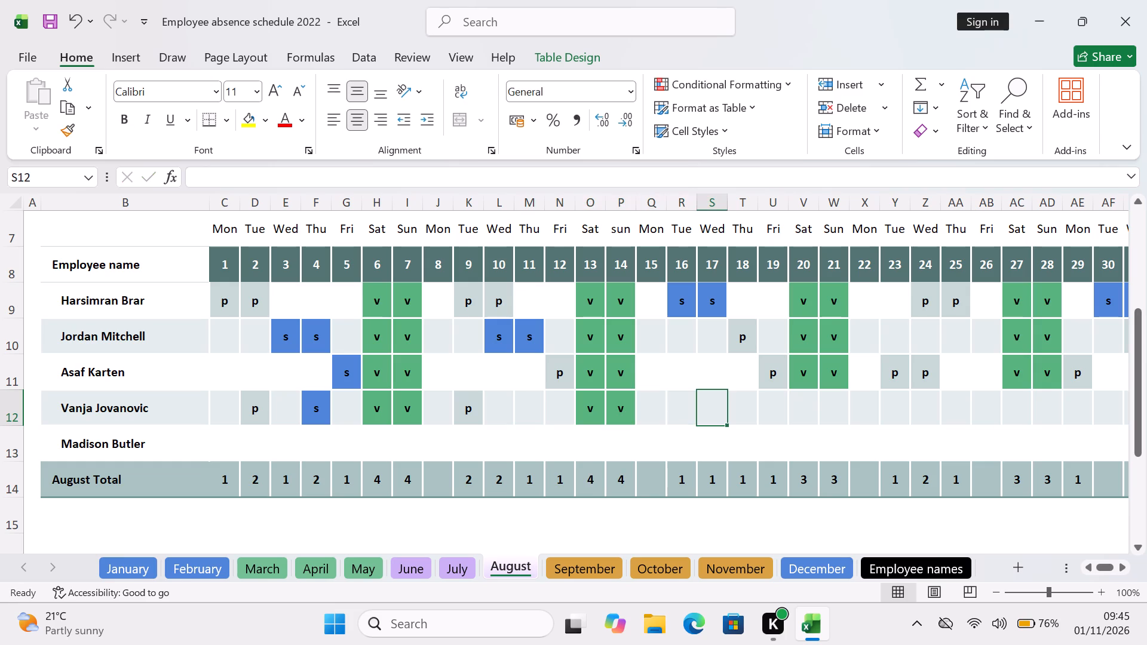
{"action": "key", "text": "Left"}
{"action": "key", "text": "p"}
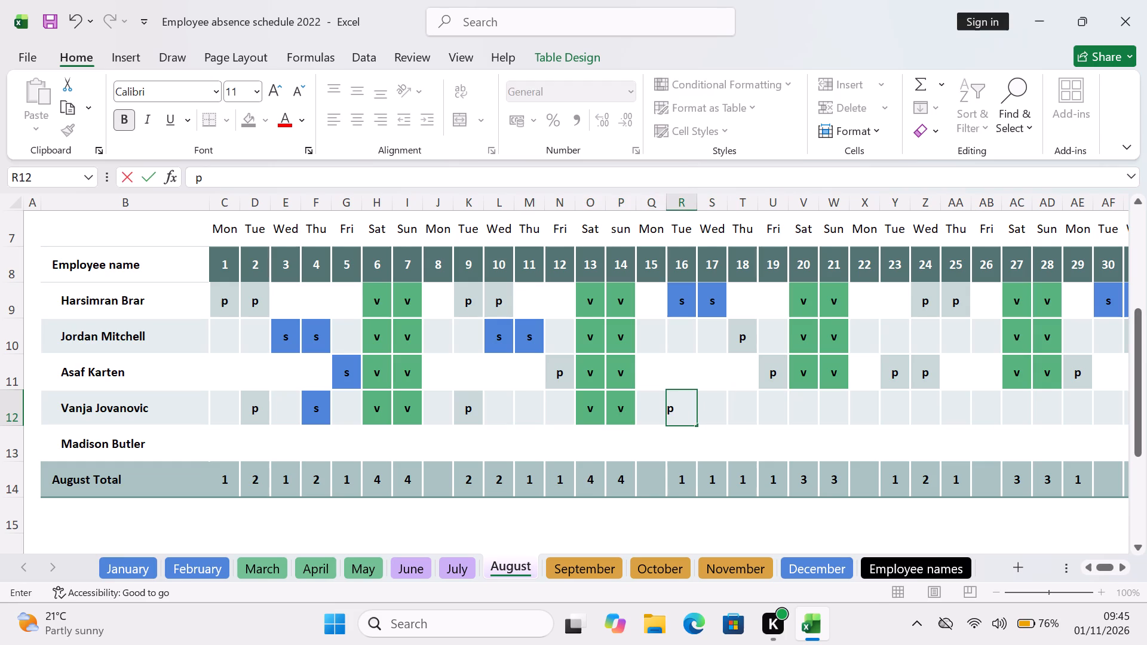
{"action": "key", "text": "Right"}
{"action": "key", "text": "Right"}
{"action": "key", "text": "Right"}
{"action": "key", "text": "Right"}
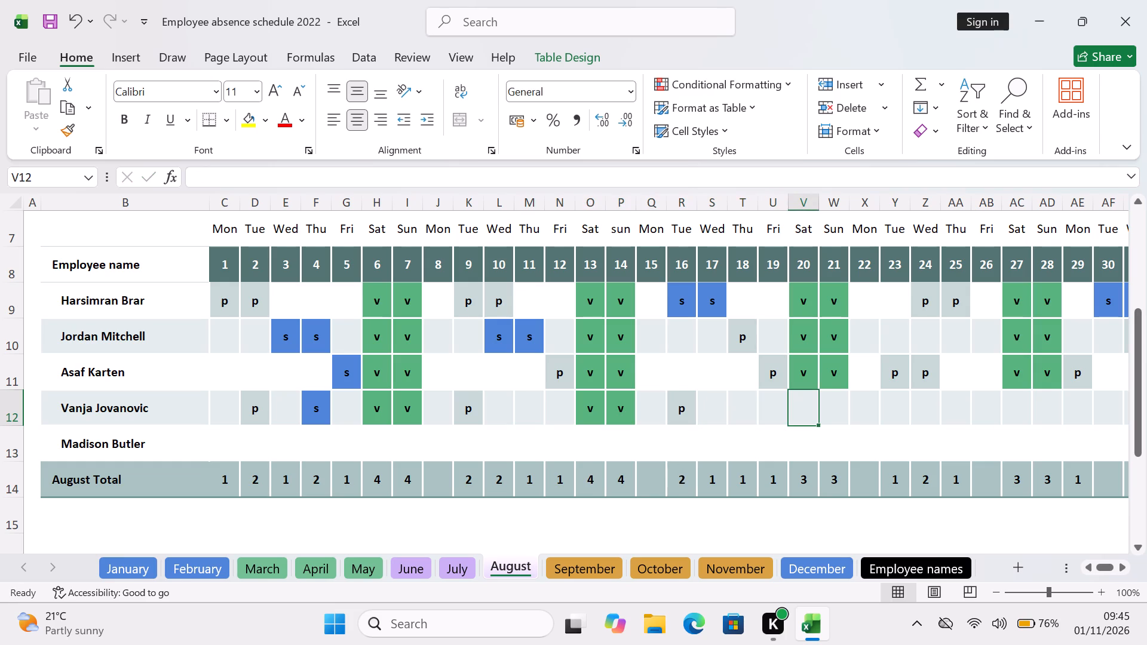
{"action": "key", "text": "v"}
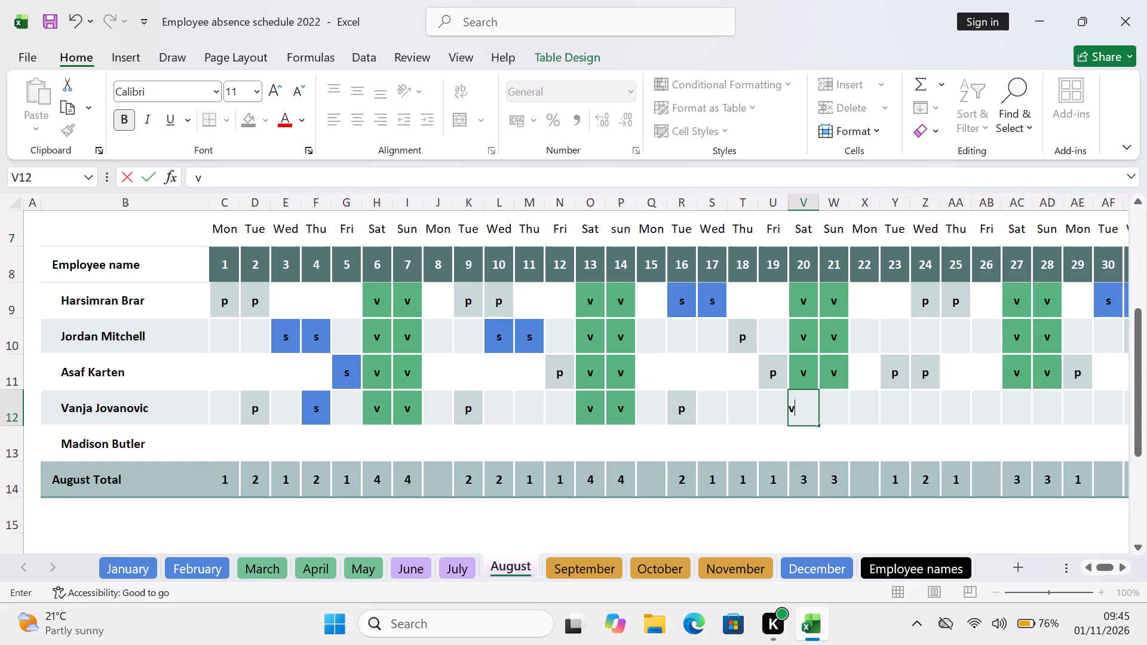
{"action": "key", "text": "Right"}
{"action": "key", "text": "v"}
{"action": "key", "text": "Right"}
Enter p for August 26 and v for August 27 and 28 in the fourth employee's row.
{"action": "key", "text": "Right"}
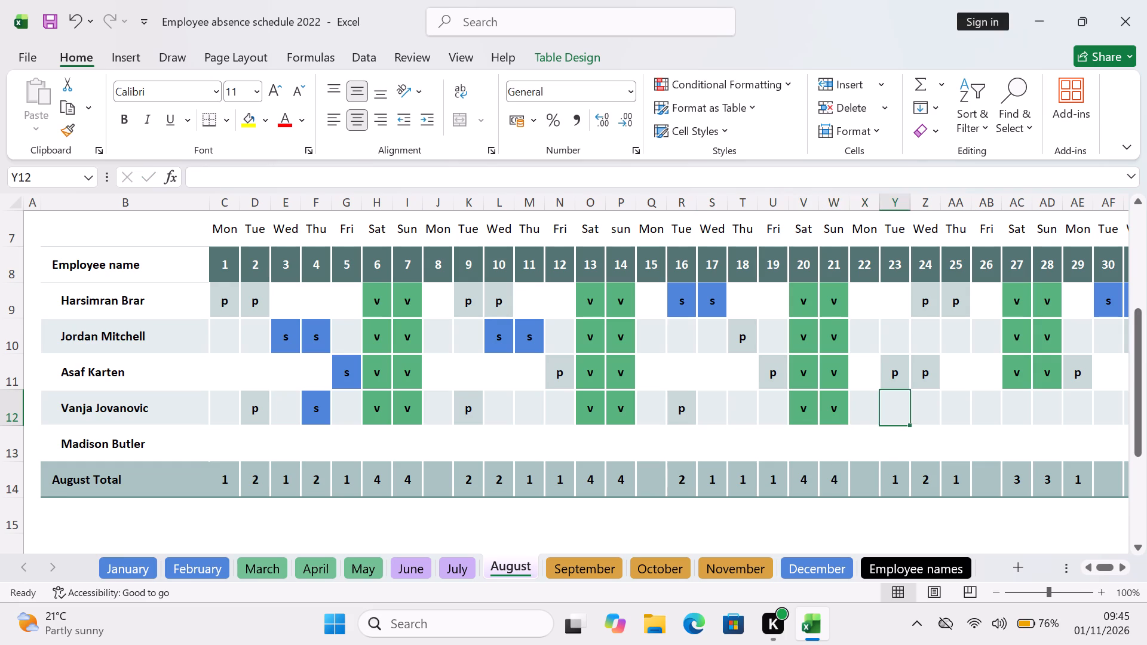
{"action": "key", "text": "Right"}
{"action": "key", "text": "Right"}
{"action": "key", "text": "Right"}
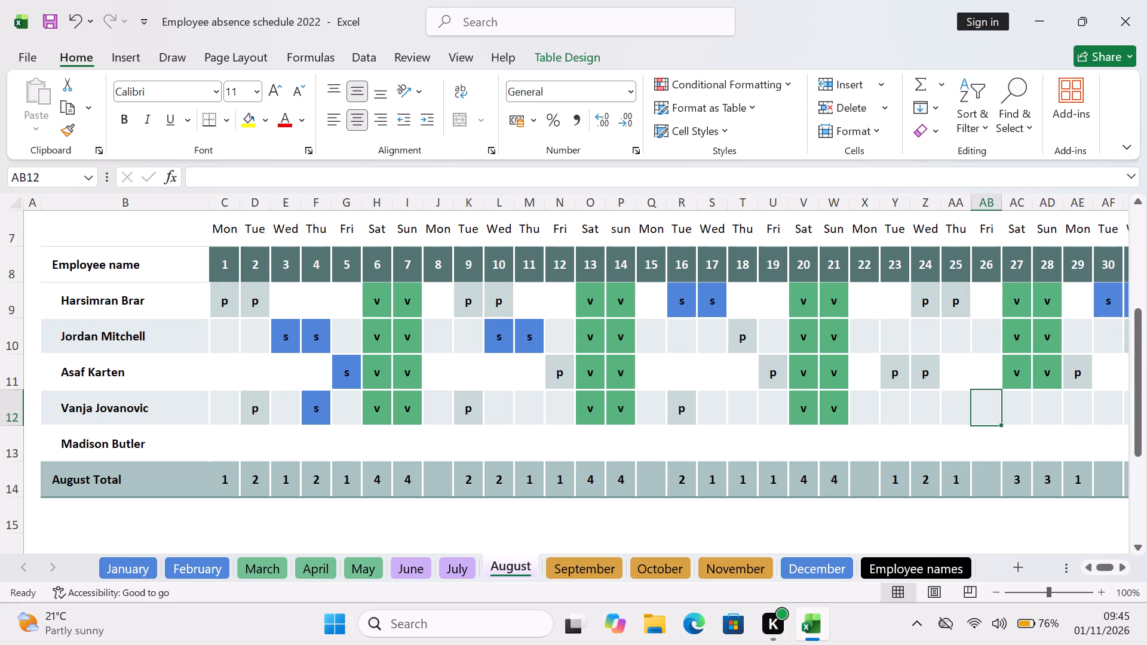
{"action": "key", "text": "p"}
{"action": "key", "text": "Right"}
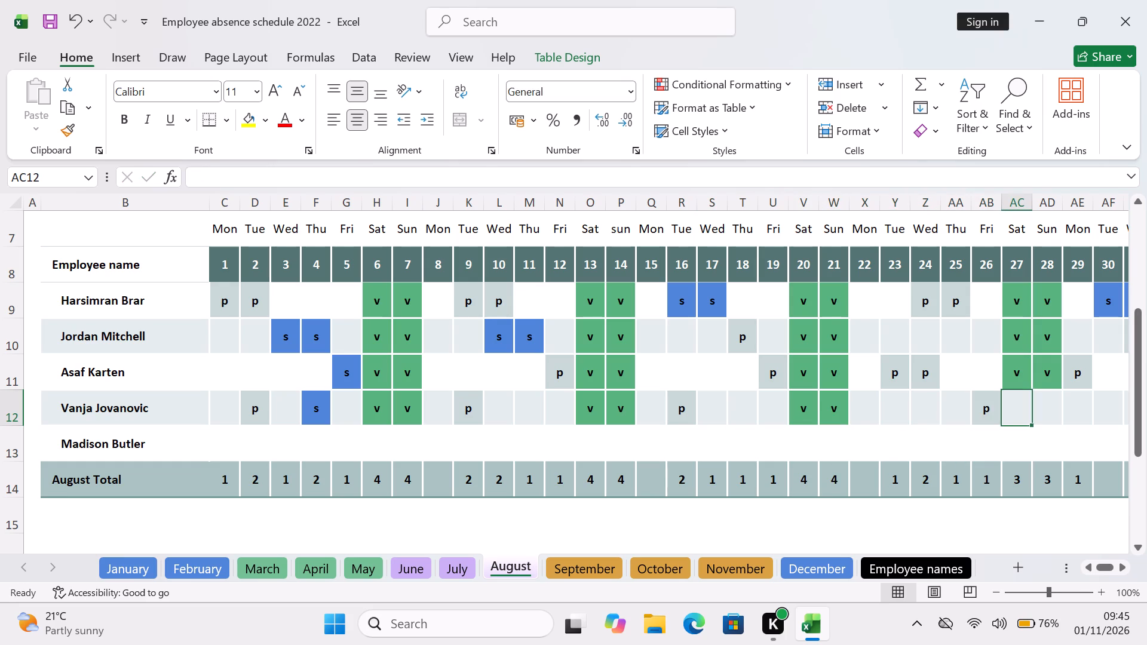
{"action": "key", "text": "v"}
{"action": "key", "text": "Right"}
{"action": "key", "text": "v"}
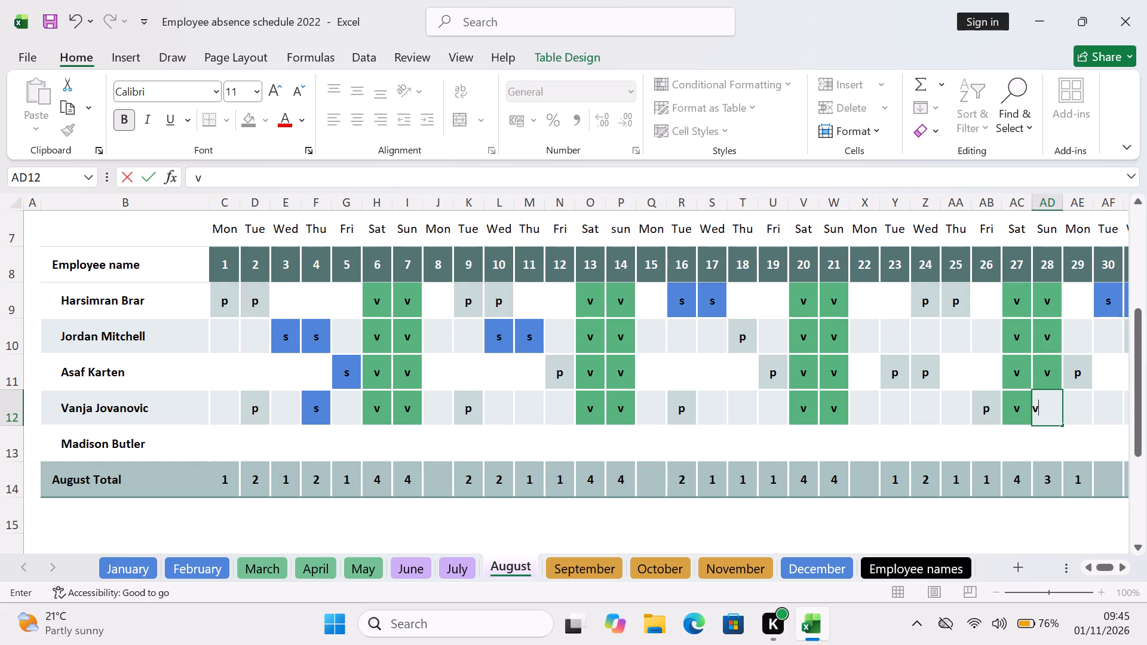
{"action": "key", "text": "Right"}
Enter p for August 30 in the fourth employee's row.
{"action": "key", "text": "Right"}
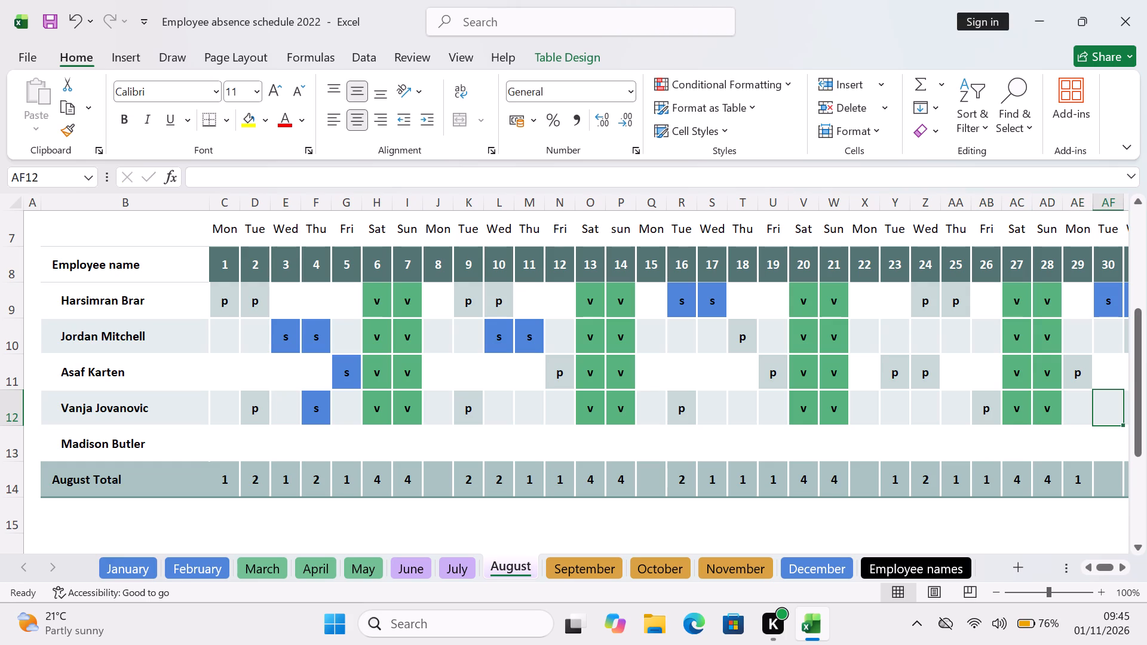
{"action": "key", "text": "p"}
{"action": "key", "text": "Down"}
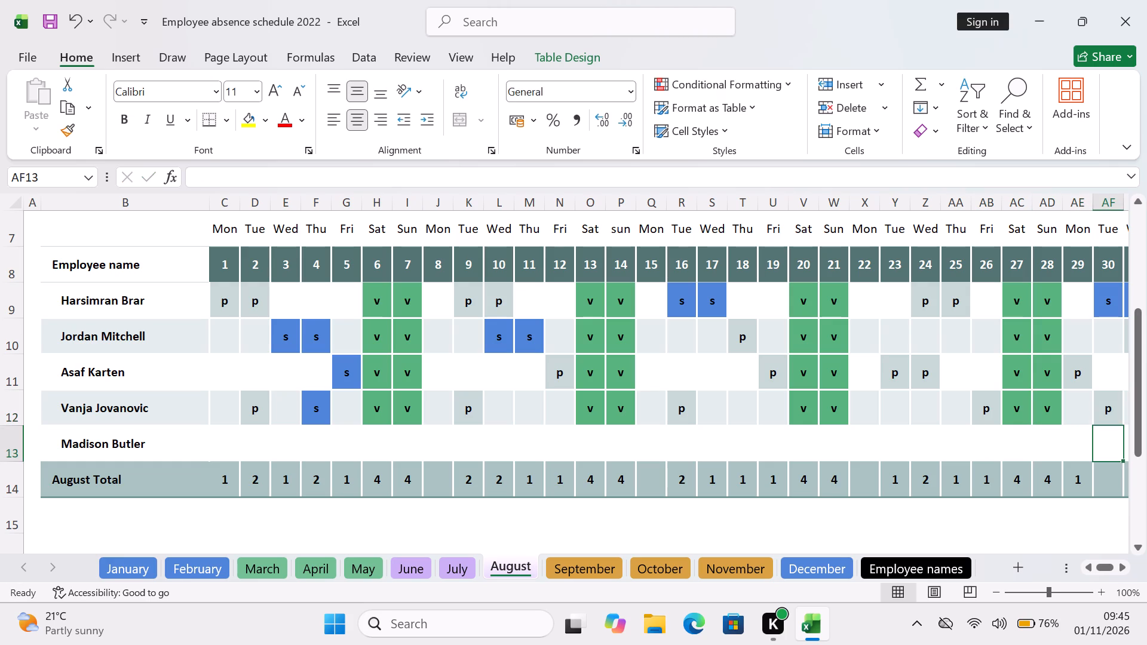
Enter p for August 1 and August 4 in the fifth employee's row.
{"action": "key", "text": "Left"}
{"action": "key", "text": "Left"}
{"action": "key", "text": "Left"}
{"action": "key", "text": "Left"}
{"action": "key", "text": "Left"}
{"action": "key", "text": "Left"}
{"action": "key", "text": "Left"}
{"action": "key", "text": "Left"}
{"action": "key", "text": "Left"}
{"action": "key", "text": "Left"}
{"action": "key", "text": "Left"}
{"action": "key", "text": "Left"}
{"action": "key", "text": "Left"}
{"action": "key", "text": "Left"}
{"action": "key", "text": "Left"}
{"action": "key", "text": "Left"}
{"action": "key", "text": "Left"}
{"action": "key", "text": "Left"}
{"action": "key", "text": "Left"}
{"action": "key", "text": "Left"}
{"action": "key", "text": "Left"}
{"action": "key", "text": "Left"}
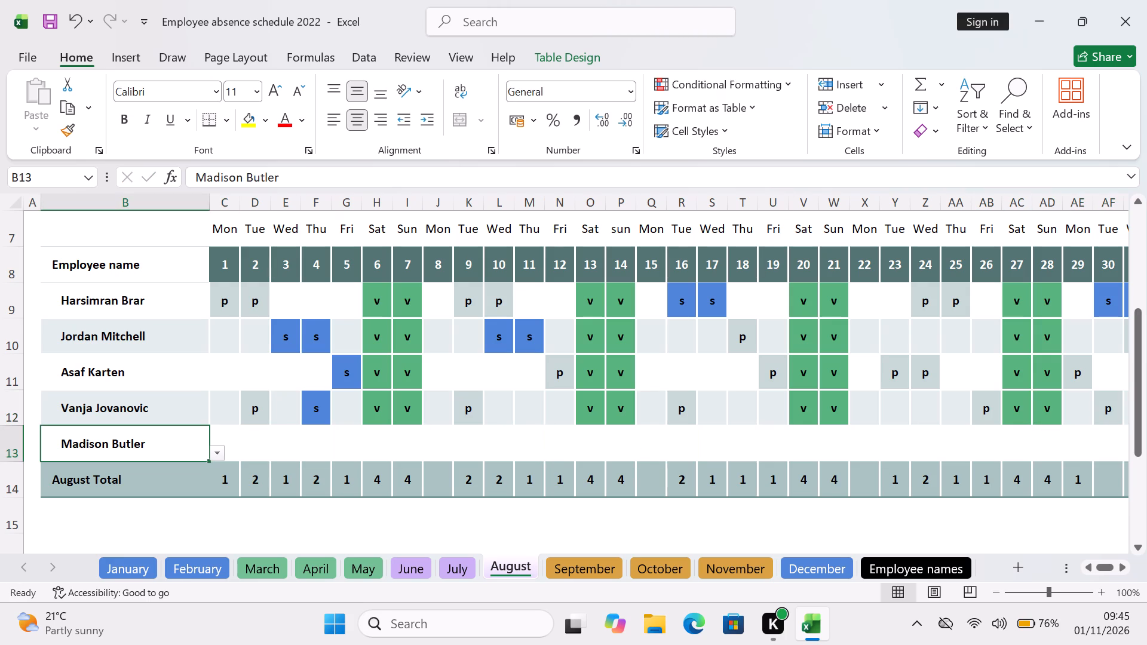
{"action": "key", "text": "Right"}
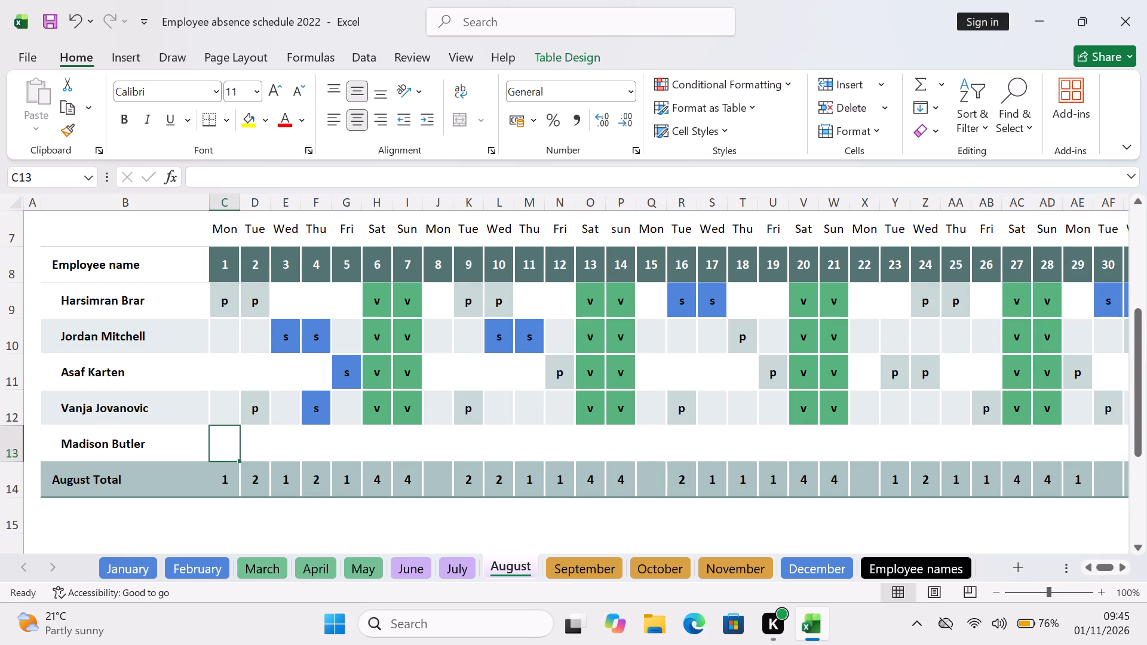
{"action": "key", "text": "p"}
{"action": "key", "text": "Right"}
{"action": "key", "text": "Right"}
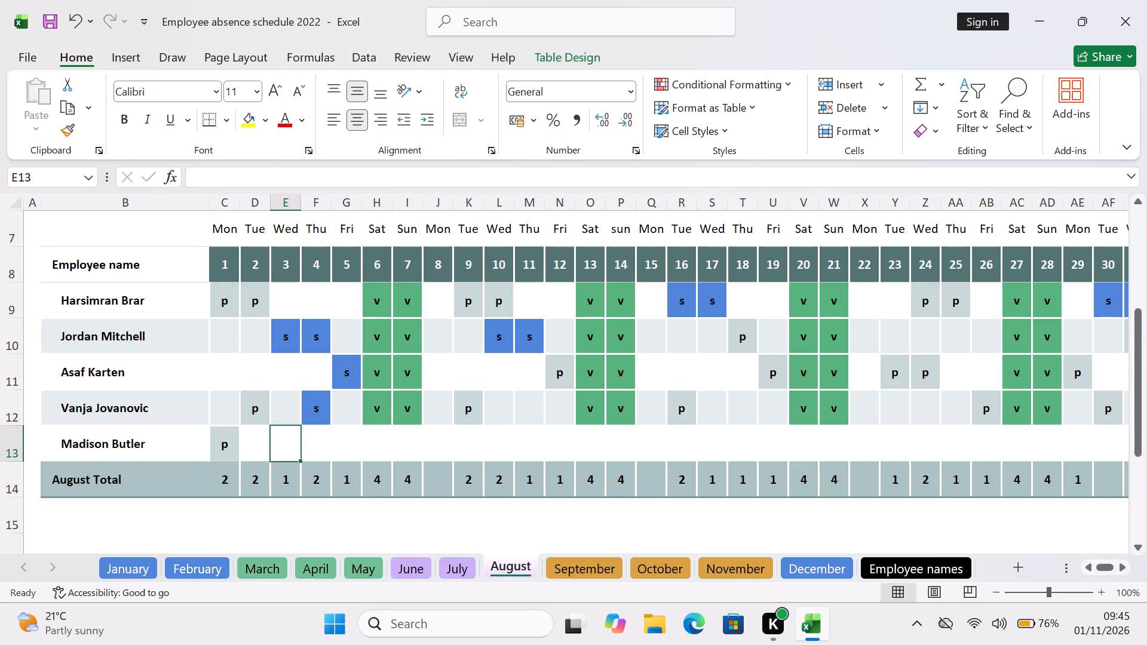
{"action": "key", "text": "Right"}
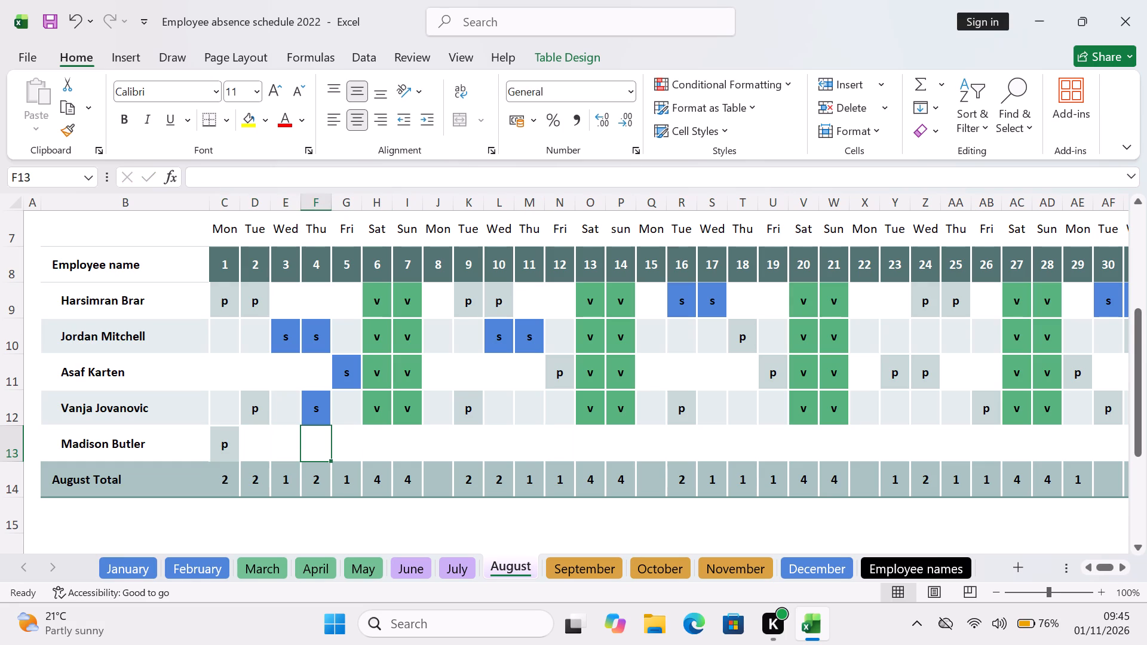
{"action": "key", "text": "p"}
{"action": "key", "text": "Right"}
Enter v for August 6 and 7 in the fifth employee's row.
{"action": "key", "text": "Right"}
{"action": "key", "text": "v"}
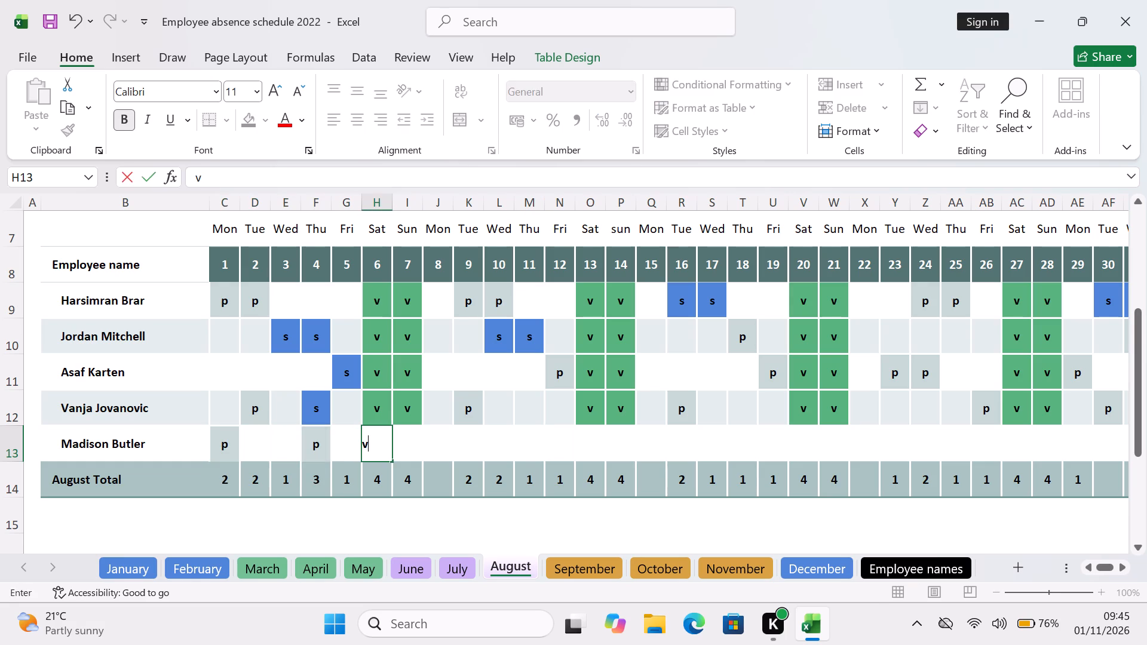
{"action": "key", "text": "Right"}
{"action": "key", "text": "v"}
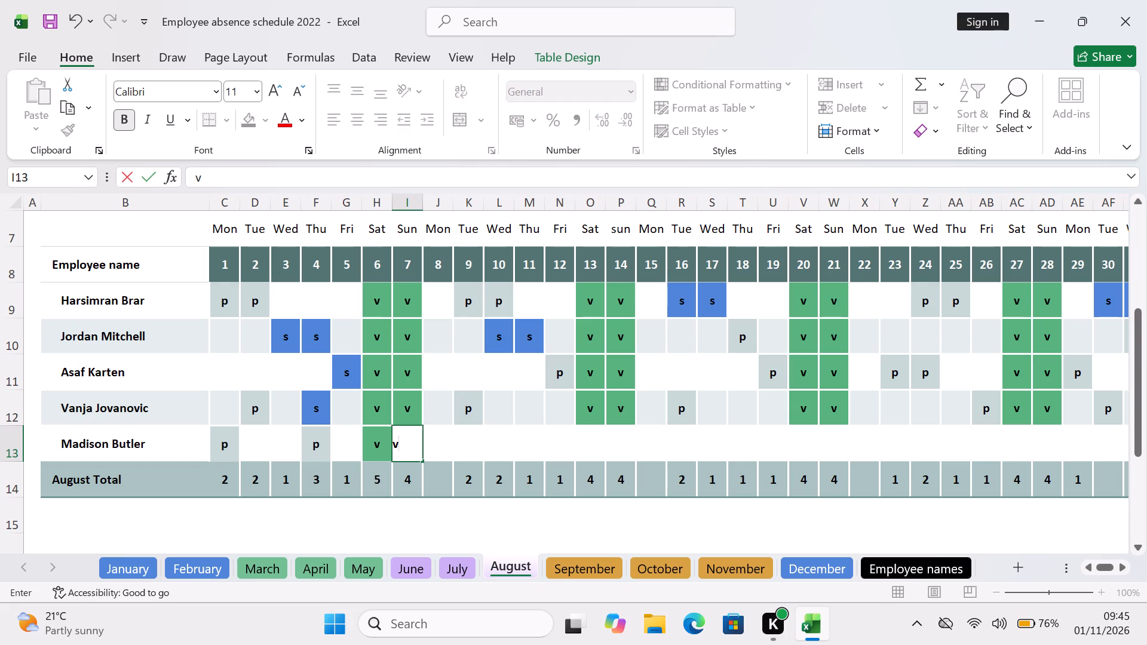
{"action": "key", "text": "Right"}
Enter p for August 12 and v for August 13 and 14 in the fifth employee's row.
{"action": "key", "text": "Right"}
{"action": "key", "text": "Right"}
{"action": "key", "text": "Right"}
{"action": "key", "text": "Right"}
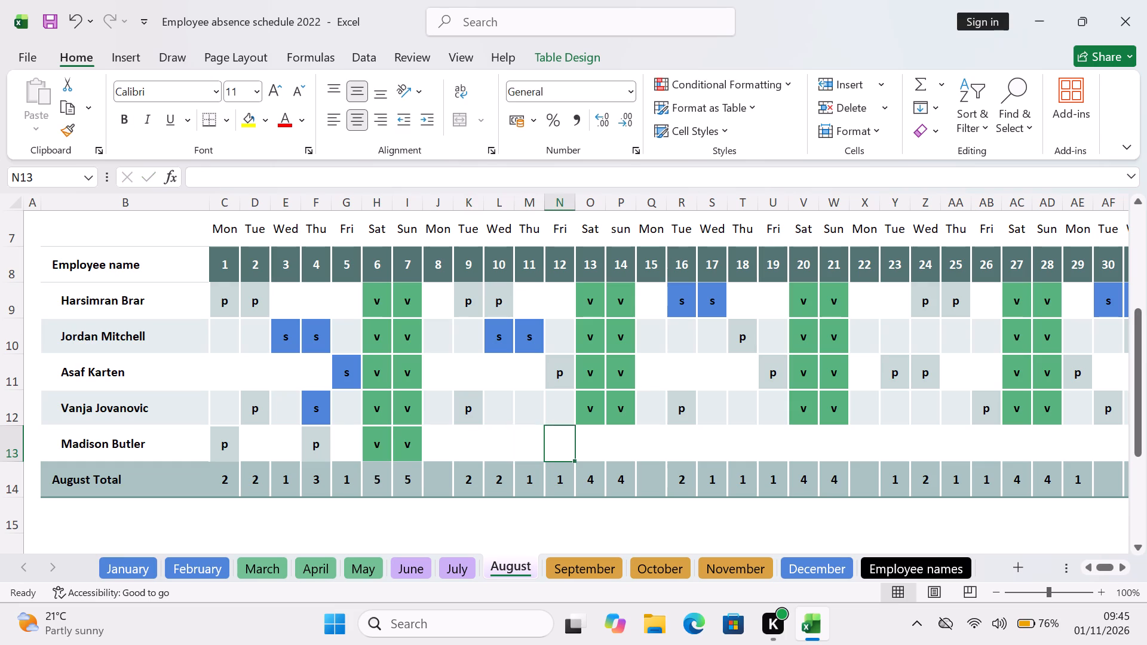
{"action": "key", "text": "p"}
{"action": "key", "text": "Right"}
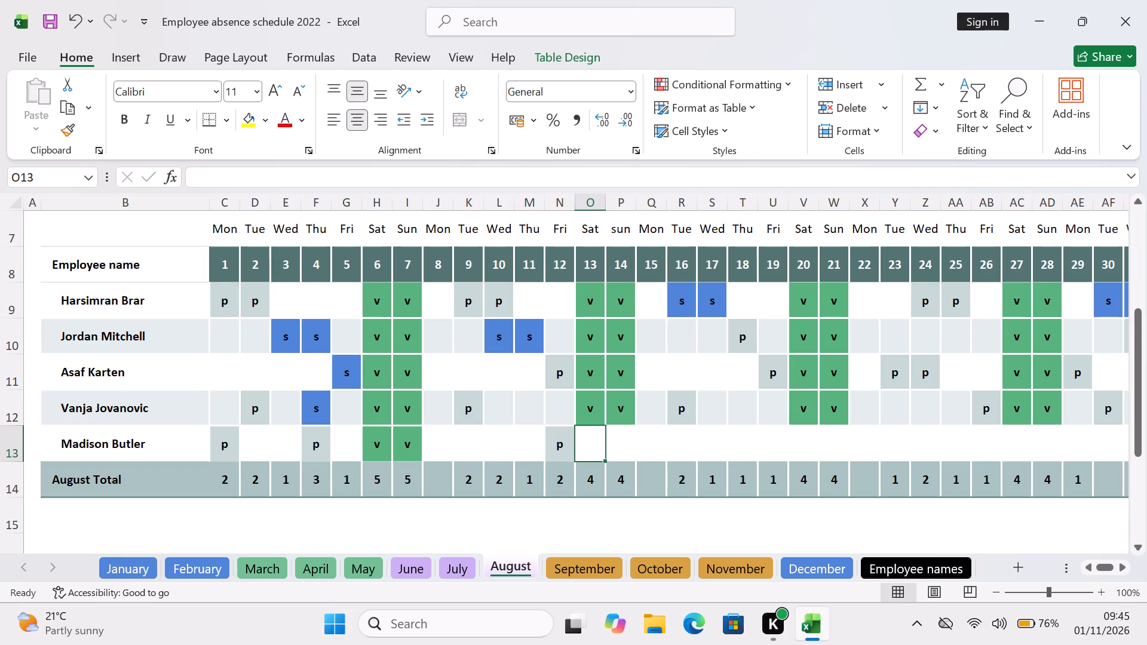
{"action": "key", "text": "v"}
{"action": "key", "text": "Right"}
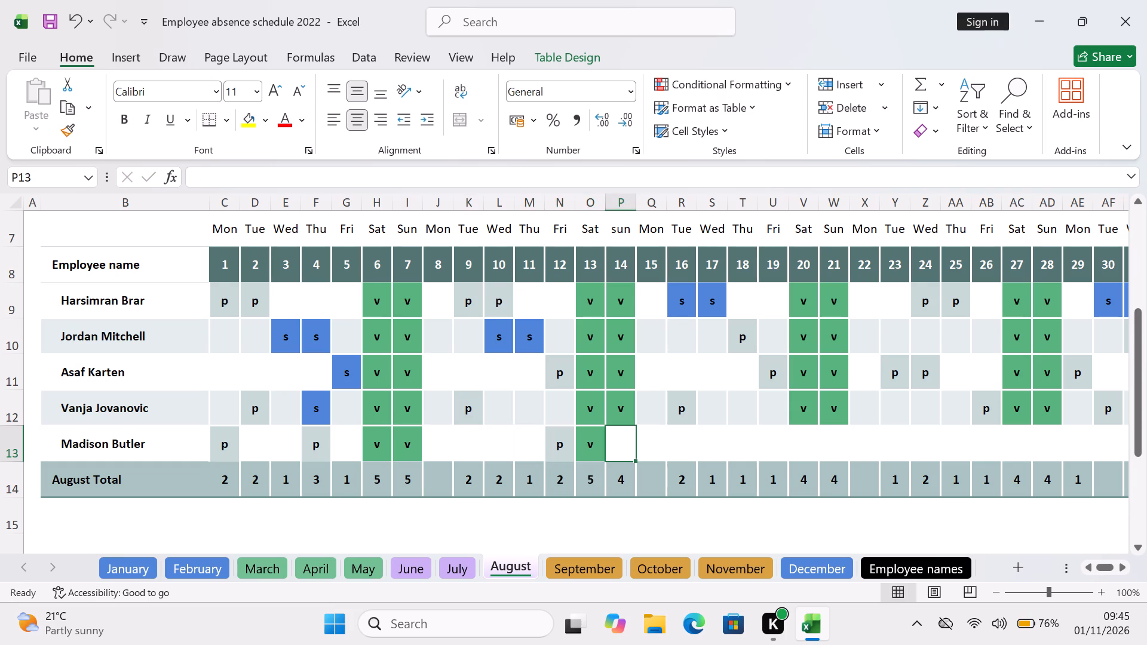
{"action": "key", "text": "v"}
{"action": "key", "text": "Right"}
Enter p for August 19 and v for August 20 and 21 in the fifth employee's row.
{"action": "key", "text": "Right"}
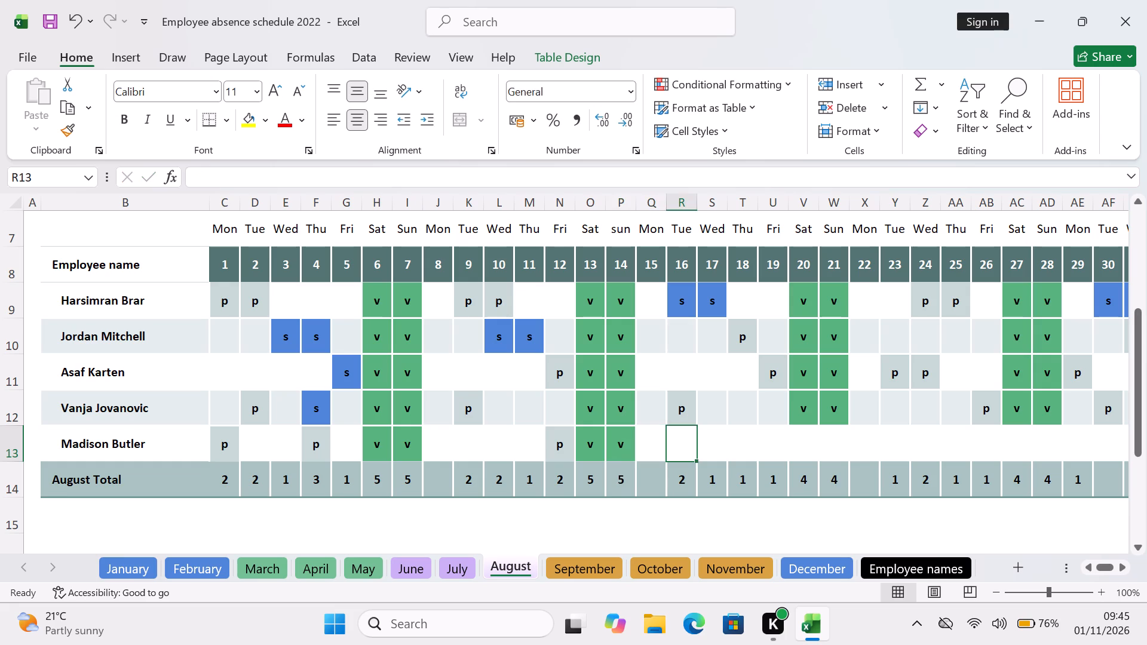
{"action": "key", "text": "Left"}
{"action": "key", "text": "Right"}
{"action": "key", "text": "Right"}
{"action": "key", "text": "Right"}
{"action": "key", "text": "Right"}
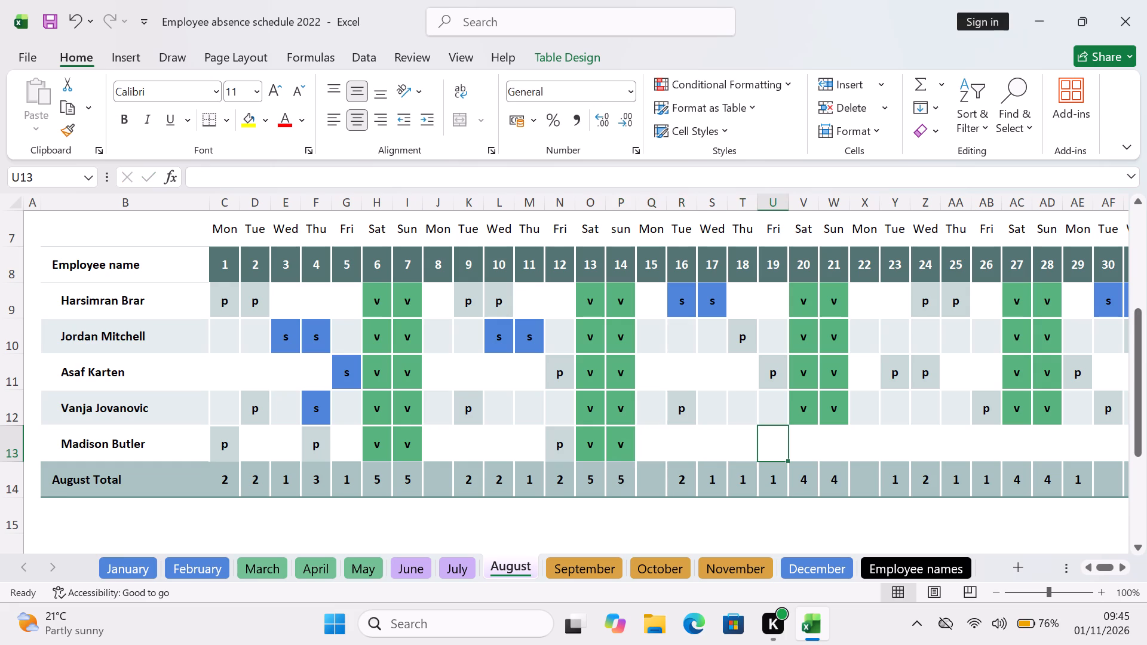
{"action": "key", "text": "p"}
{"action": "key", "text": "Right"}
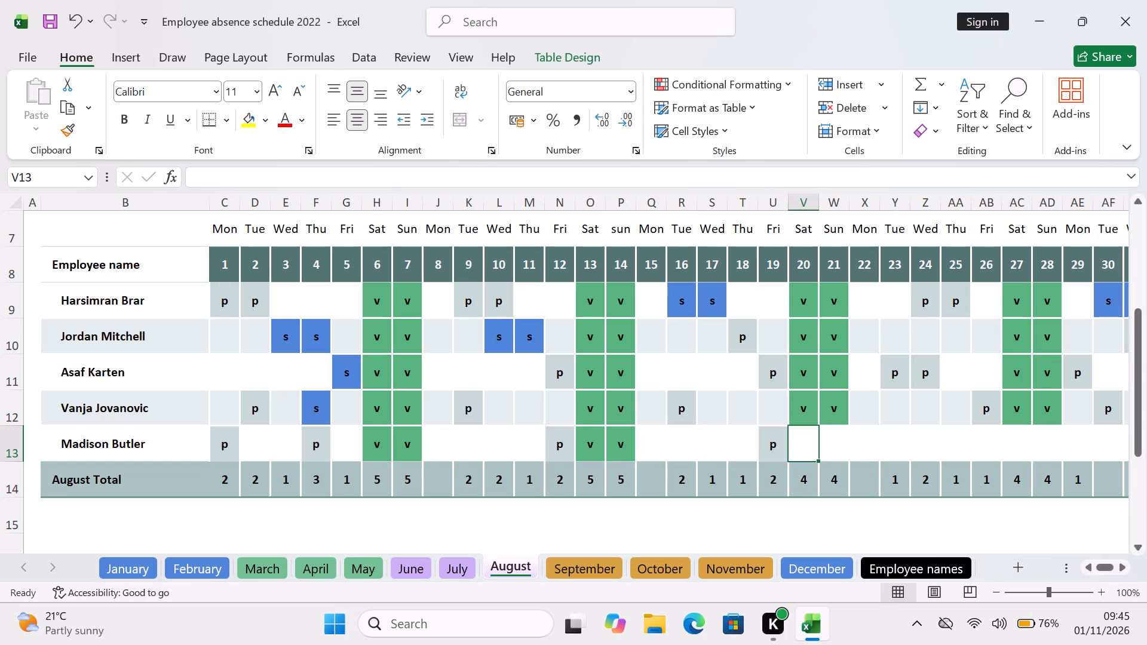
{"action": "key", "text": "v"}
{"action": "key", "text": "Right"}
{"action": "key", "text": "v"}
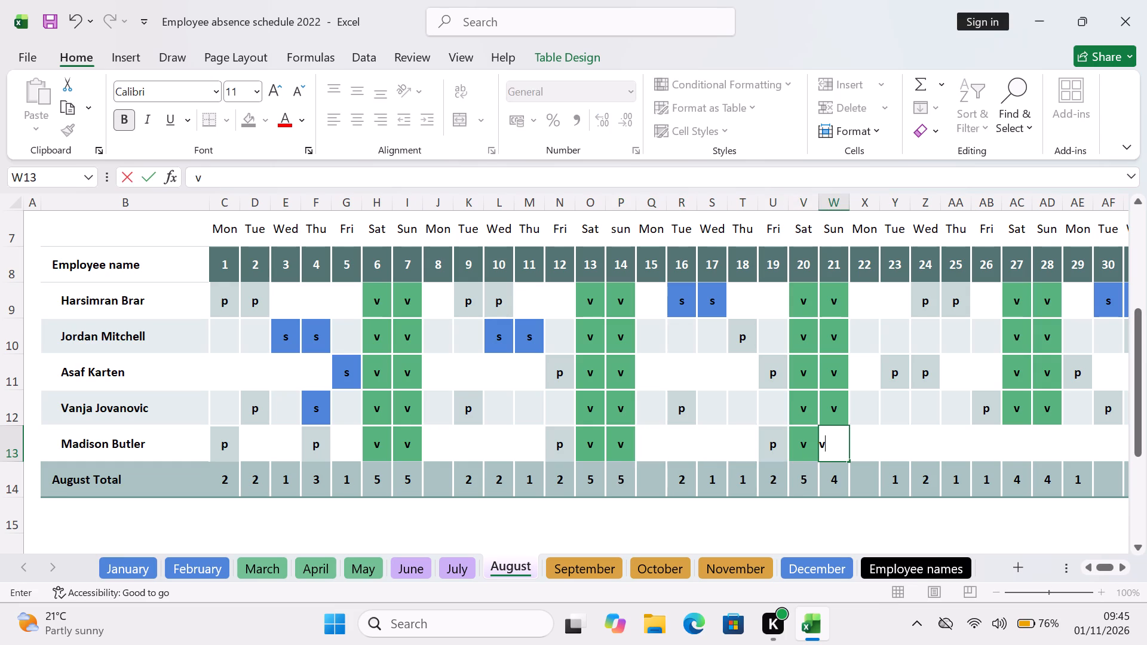
Enter p for August 22 and v for August 27 and 28 in the fifth employee's row.
{"action": "key", "text": "Right"}
{"action": "key", "text": "Right"}
{"action": "key", "text": "Right"}
{"action": "key", "text": "Left"}
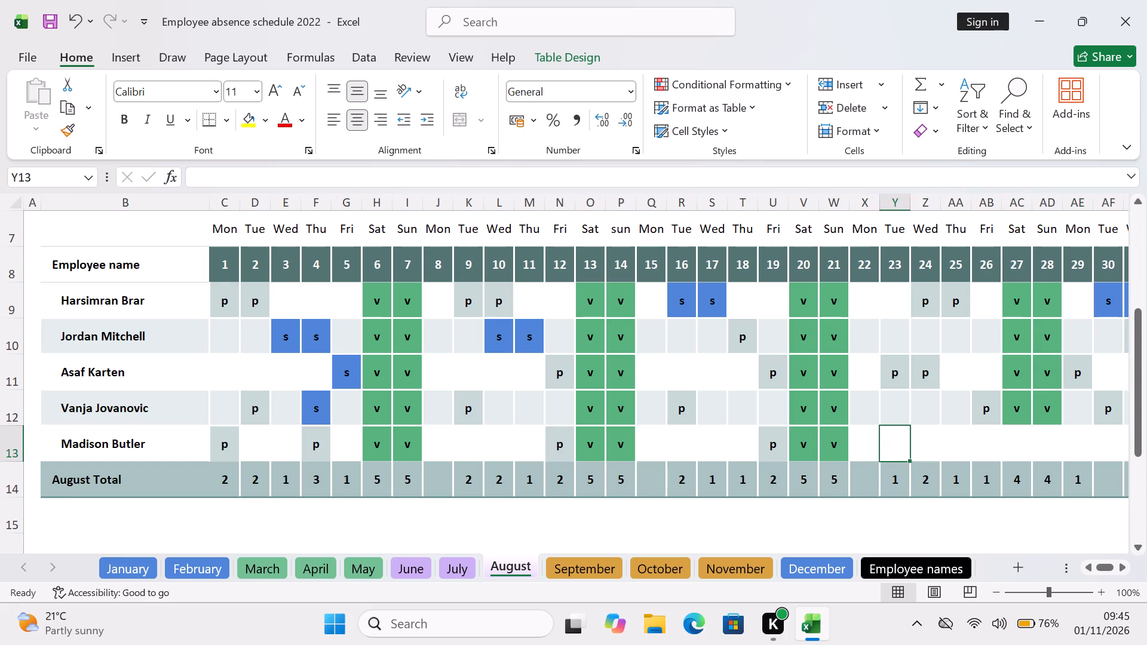
{"action": "key", "text": "Left"}
{"action": "key", "text": "p"}
{"action": "key", "text": "Right"}
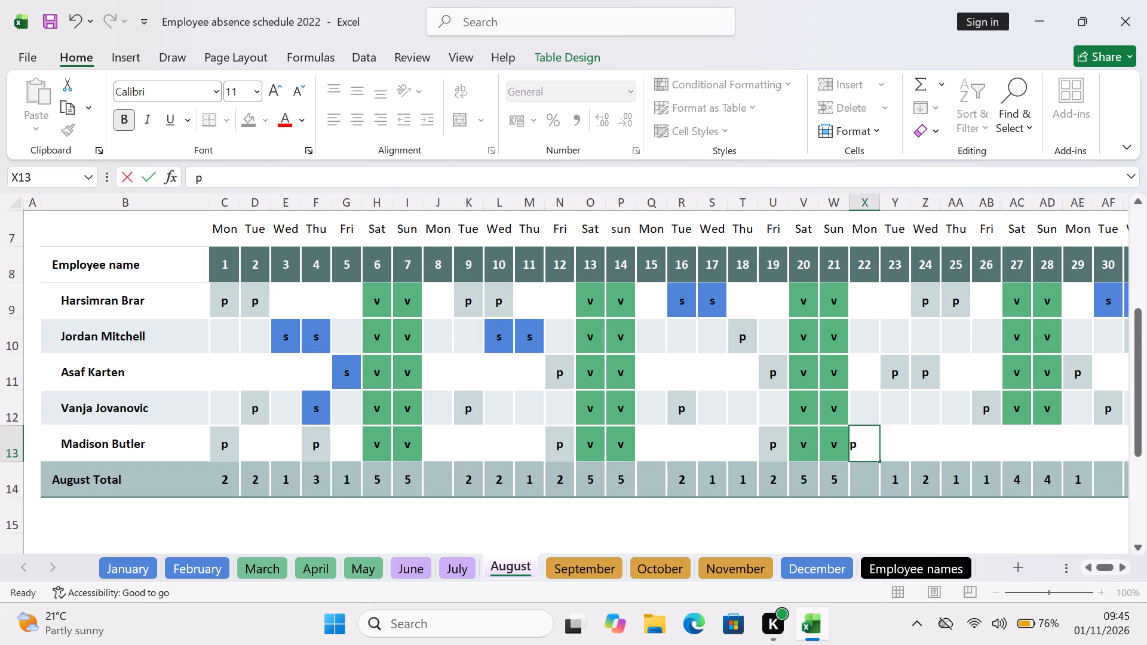
{"action": "key", "text": "Right"}
{"action": "key", "text": "Right"}
{"action": "key", "text": "Right"}
{"action": "key", "text": "Right"}
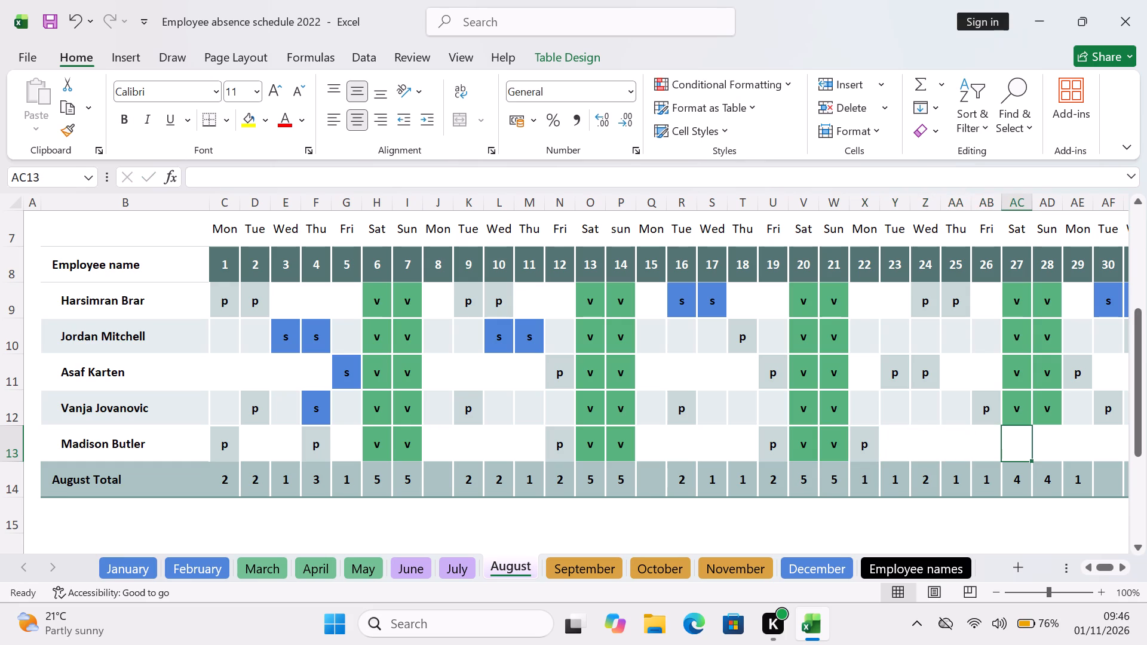
{"action": "key", "text": "v"}
{"action": "key", "text": "Right"}
{"action": "key", "text": "v"}
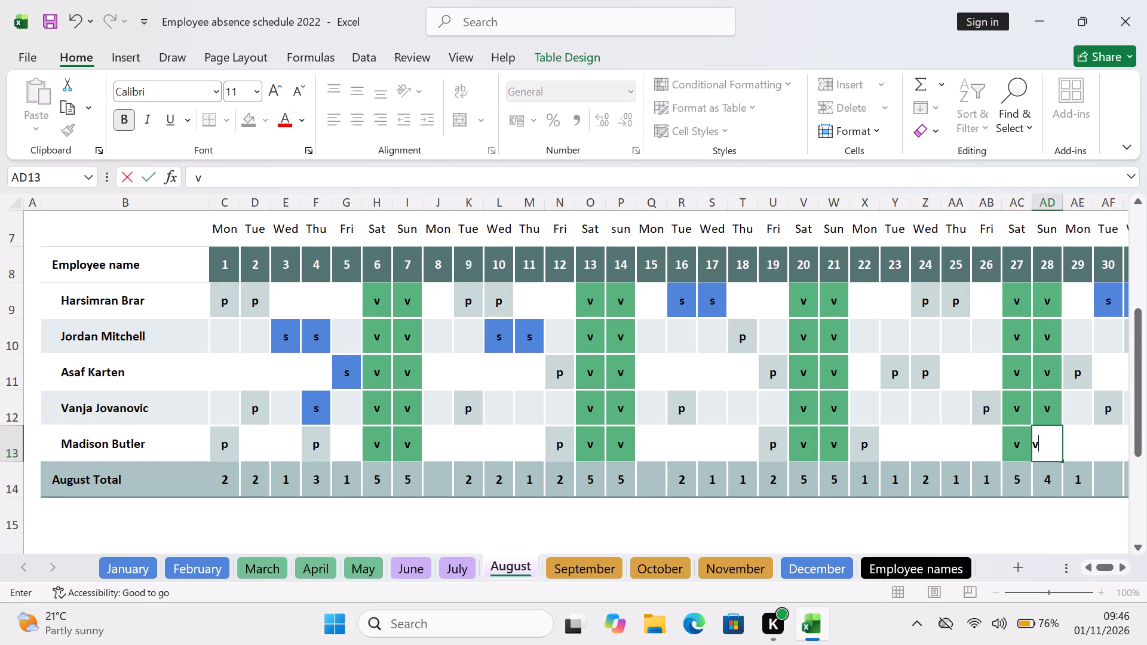
{"action": "key", "text": "Right"}
Enter s for August 31 in the fifth employee's row.
{"action": "key", "text": "Right"}
{"action": "key", "text": "Right"}
{"action": "key", "text": "Left"}
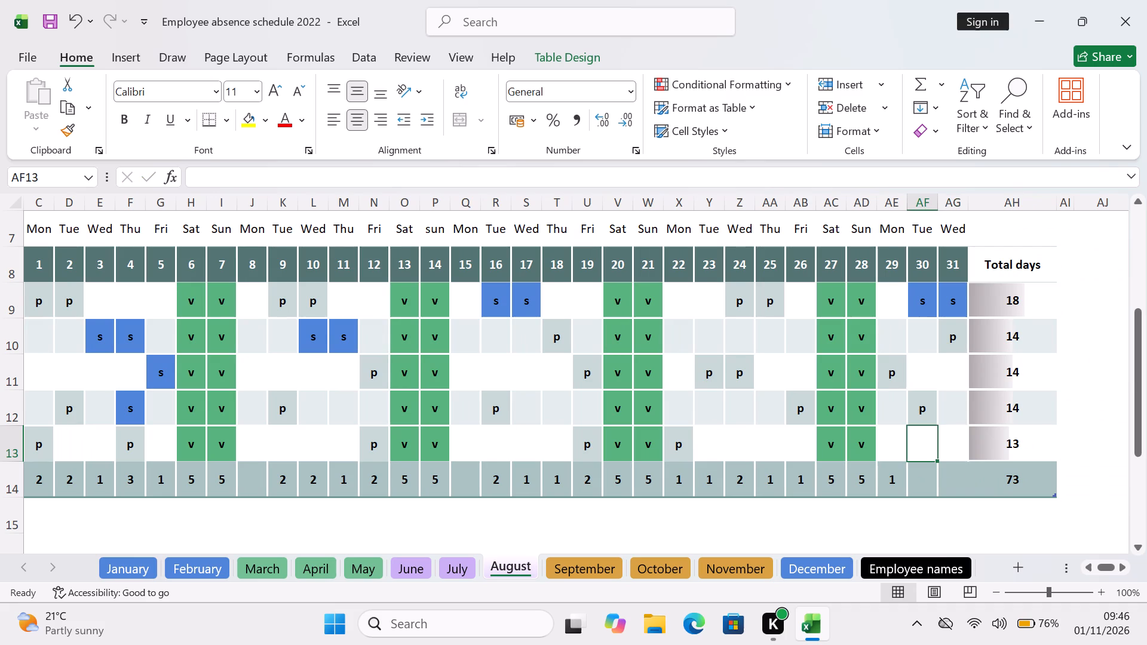
{"action": "key", "text": "Right"}
{"action": "key", "text": "s"}
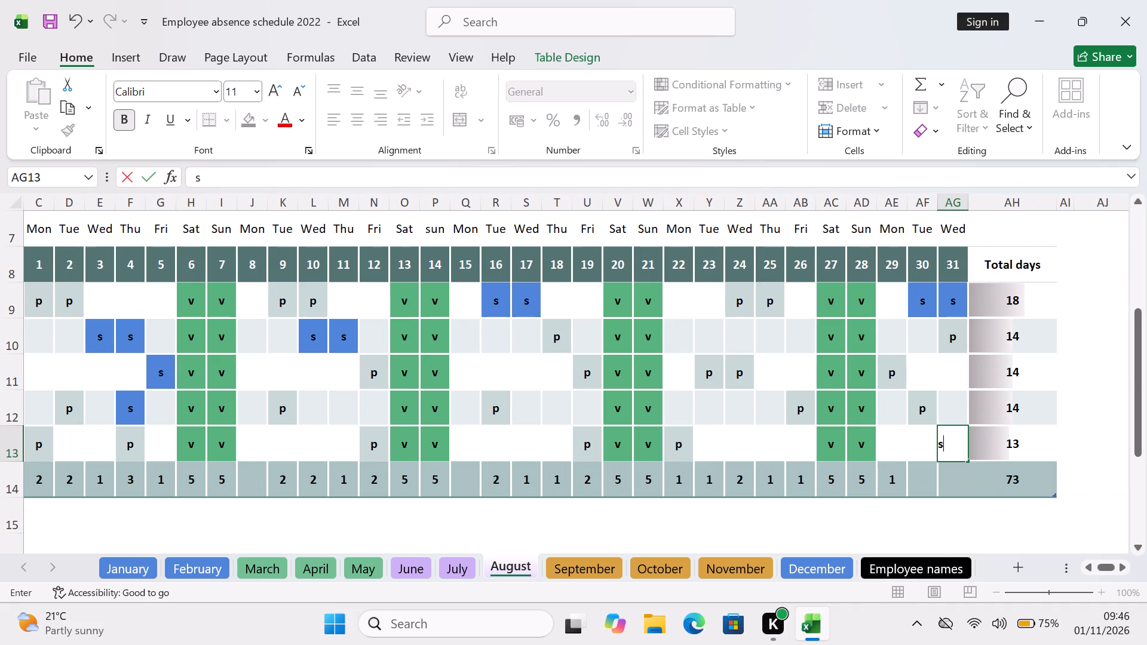
{"action": "key", "text": "Right"}
Set the August Total row's function to Count for August 8 and August 15.
{"action": "key", "text": "Down"}
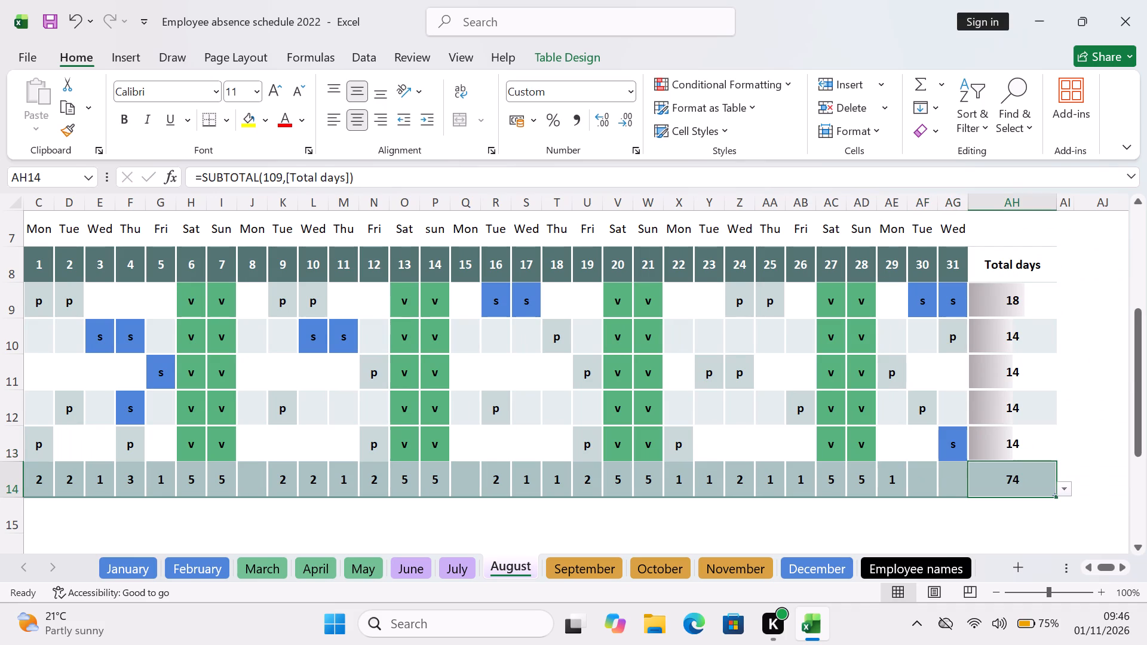
{"action": "key", "text": "Left"}
{"action": "key", "text": "Left"}
{"action": "key", "text": "Left"}
{"action": "key", "text": "Left"}
{"action": "key", "text": "Left"}
{"action": "key", "text": "Left"}
{"action": "key", "text": "Left"}
{"action": "key", "text": "Left"}
{"action": "key", "text": "Left"}
{"action": "key", "text": "Left"}
{"action": "key", "text": "Left"}
{"action": "key", "text": "Left"}
{"action": "key", "text": "Left"}
{"action": "key", "text": "Left"}
{"action": "key", "text": "Left"}
{"action": "key", "text": "Left"}
{"action": "key", "text": "Left"}
{"action": "key", "text": "Left"}
{"action": "key", "text": "Left"}
{"action": "key", "text": "Left"}
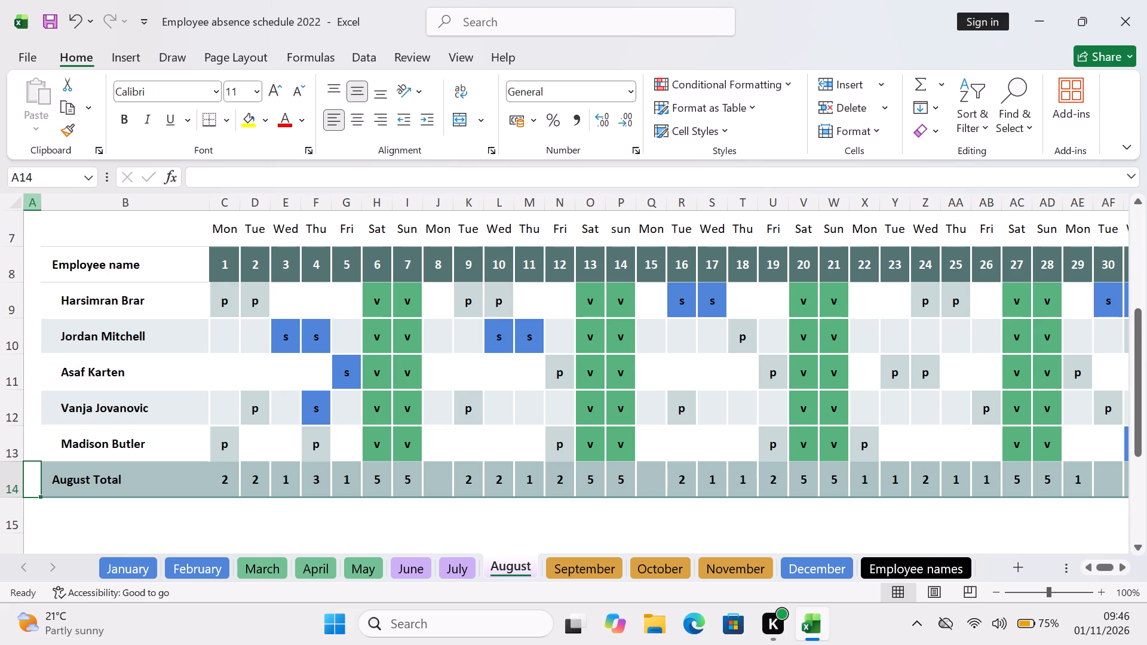
{"action": "left_click", "coordinate": [436, 483]}
{"action": "left_click", "coordinate": [452, 489]}
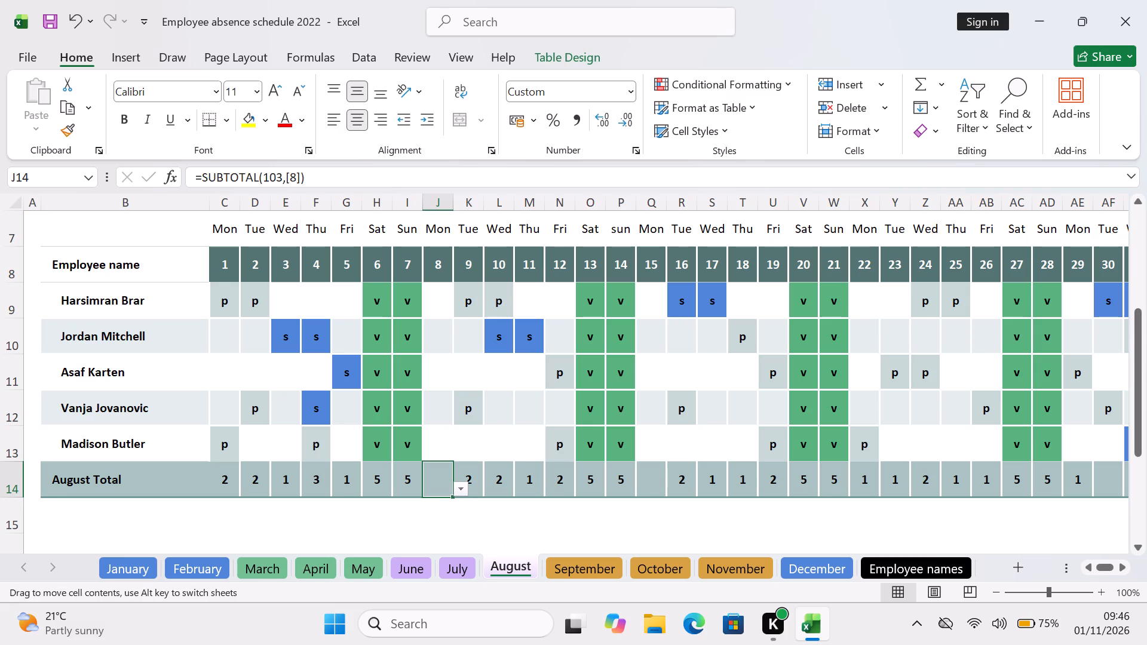
{"action": "left_click", "coordinate": [460, 487]}
{"action": "left_click", "coordinate": [436, 370]}
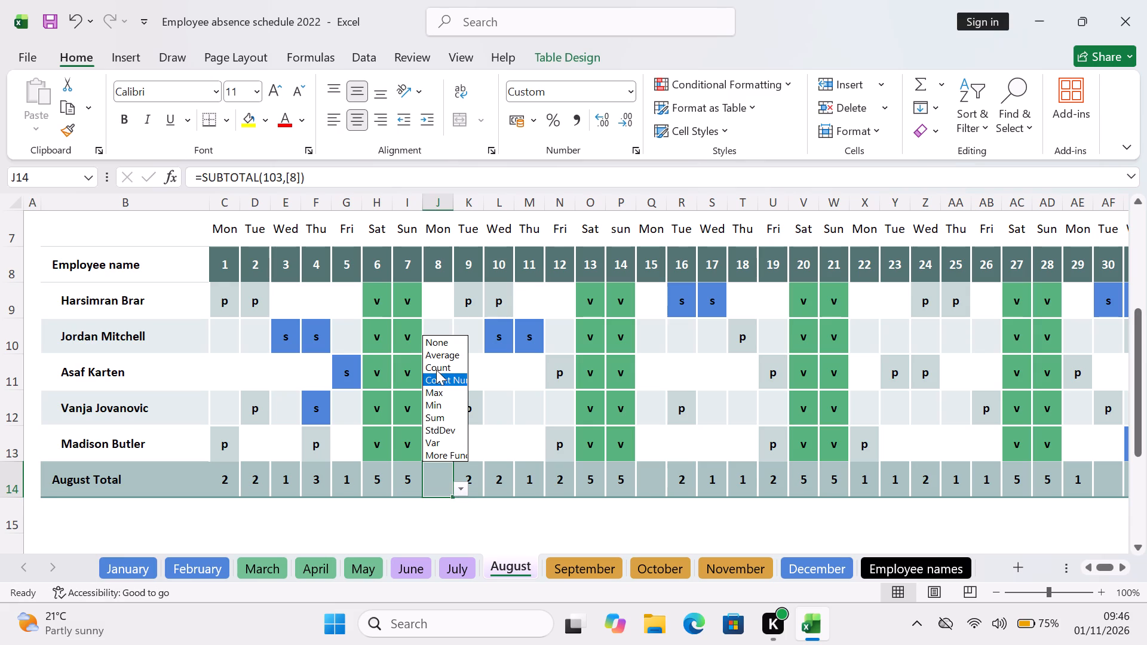
{"action": "left_click", "coordinate": [654, 476]}
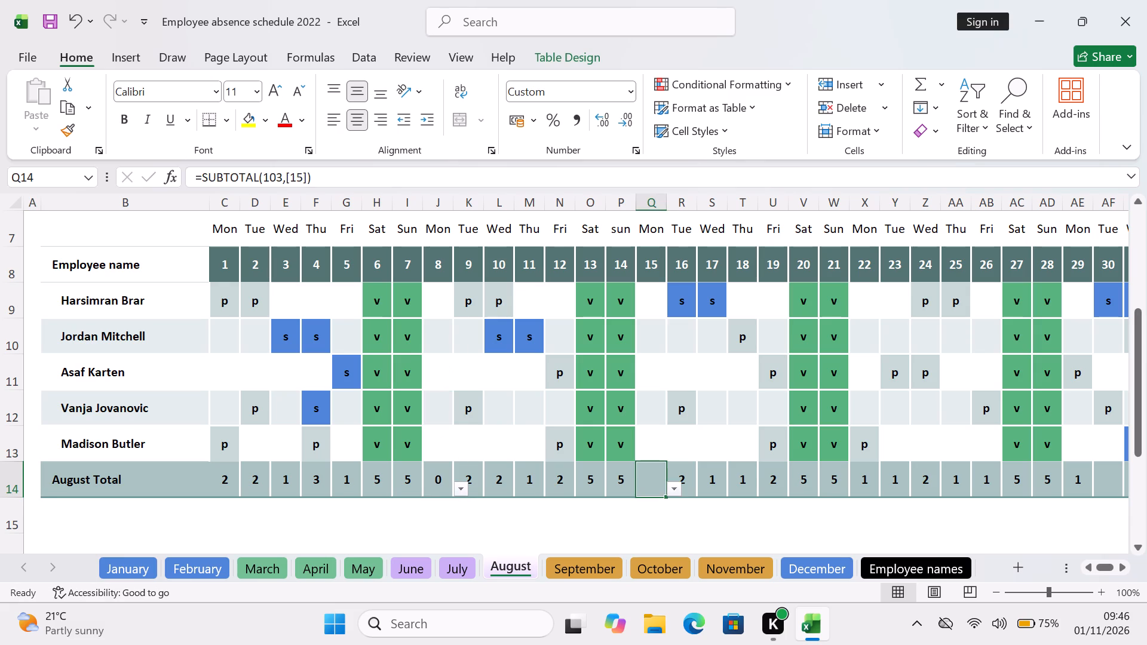
{"action": "left_click", "coordinate": [671, 483]}
{"action": "left_click", "coordinate": [653, 362]}
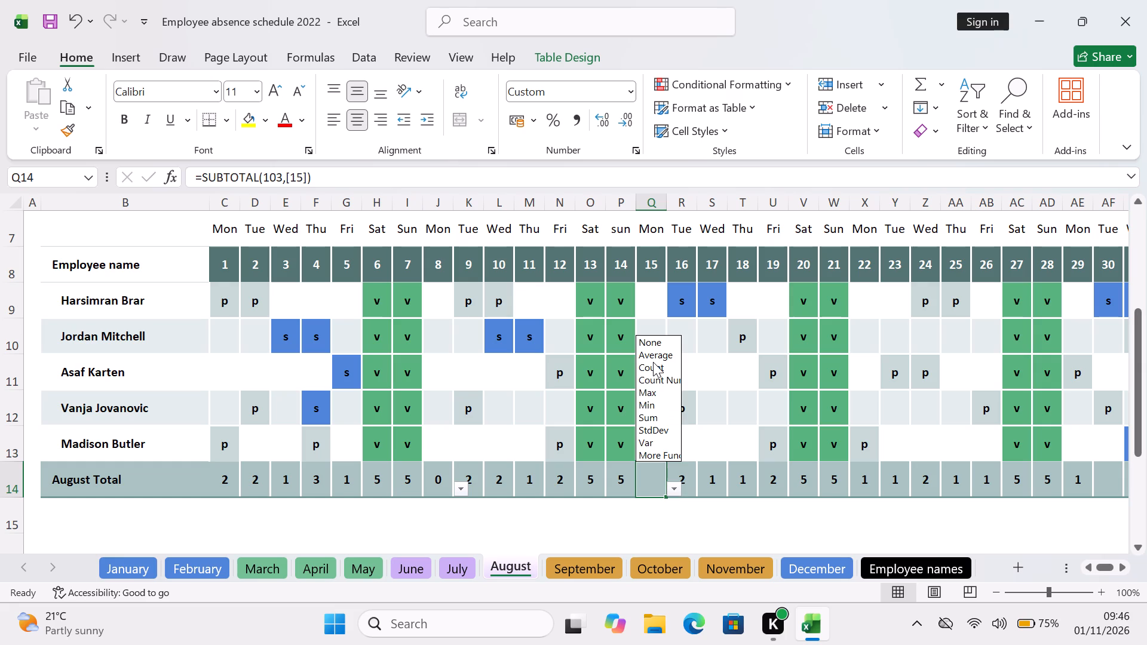
Set the August Total row's function to Count for August 30 and August 31.
{"action": "left_click", "coordinate": [831, 492]}
{"action": "key", "text": "Right"}
{"action": "key", "text": "Right"}
{"action": "key", "text": "Right"}
{"action": "key", "text": "Right"}
{"action": "key", "text": "Right"}
{"action": "key", "text": "Right"}
{"action": "key", "text": "Right"}
{"action": "key", "text": "Right"}
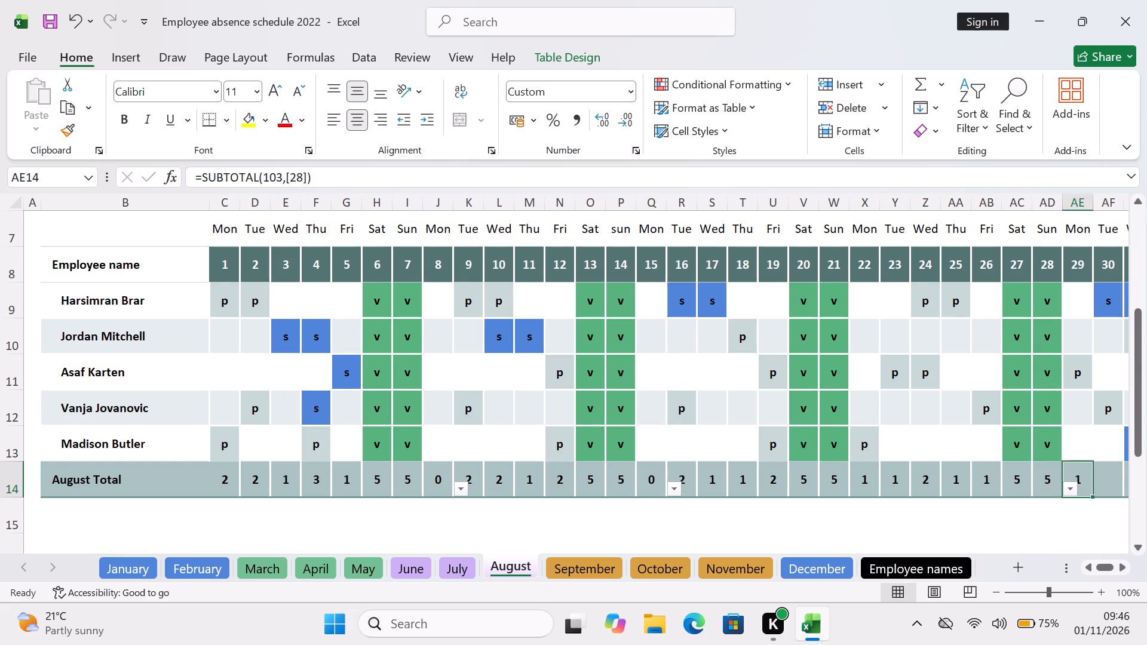
{"action": "key", "text": "Right"}
{"action": "key", "text": "Right"}
{"action": "left_click", "coordinate": [933, 484]}
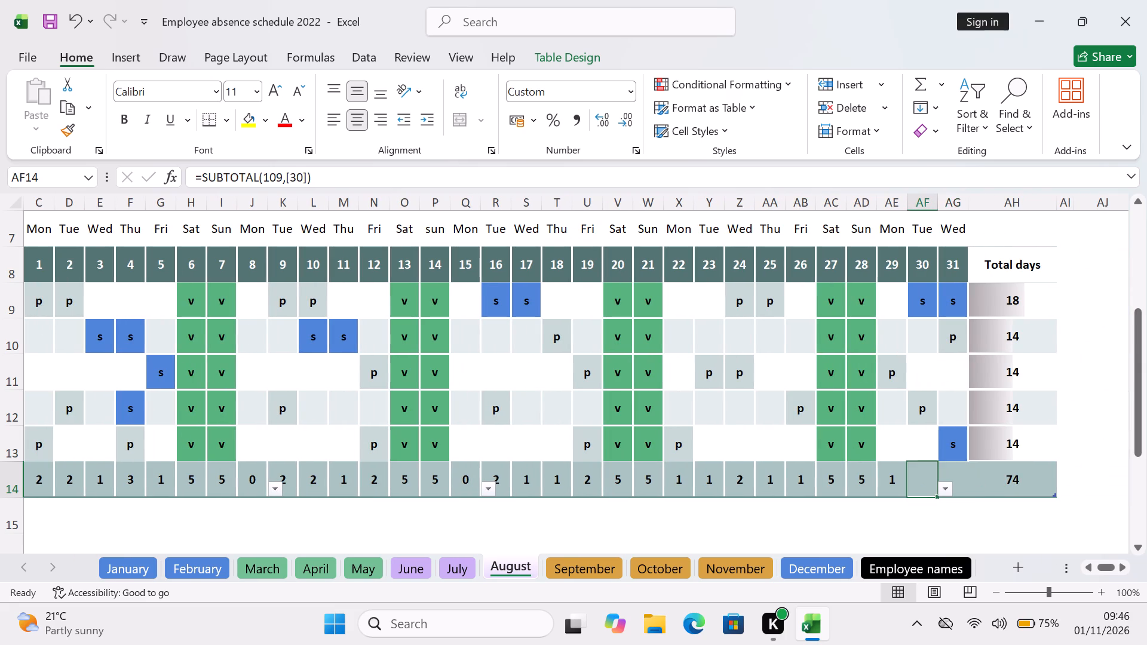
{"action": "left_click", "coordinate": [945, 488]}
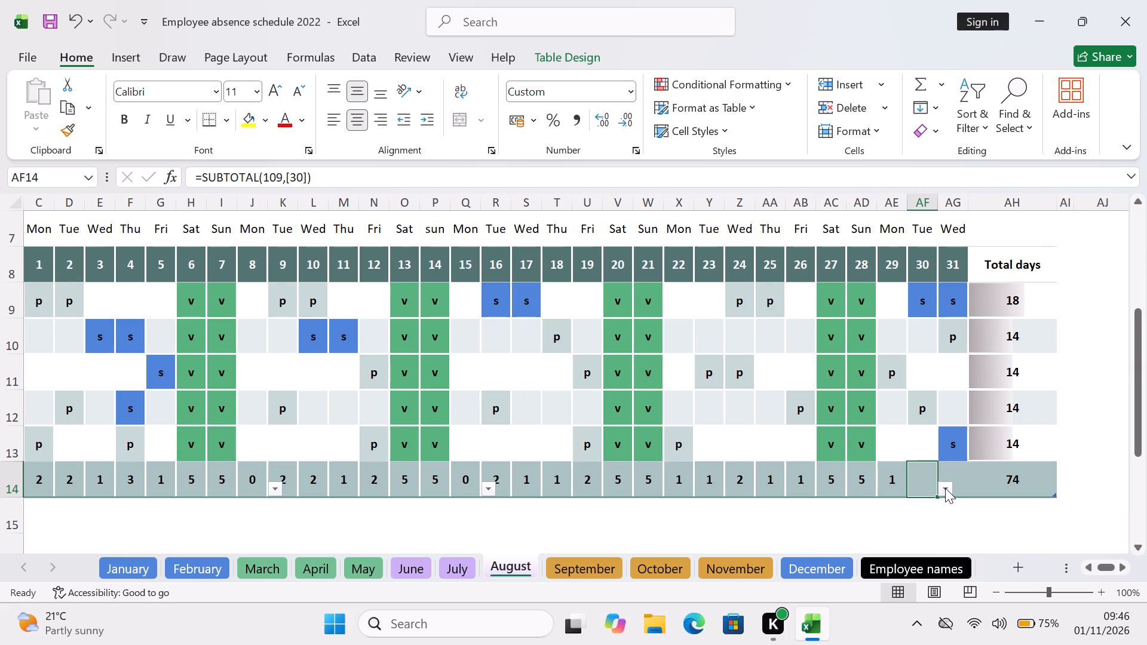
{"action": "left_click", "coordinate": [933, 367]}
{"action": "left_click", "coordinate": [949, 472]}
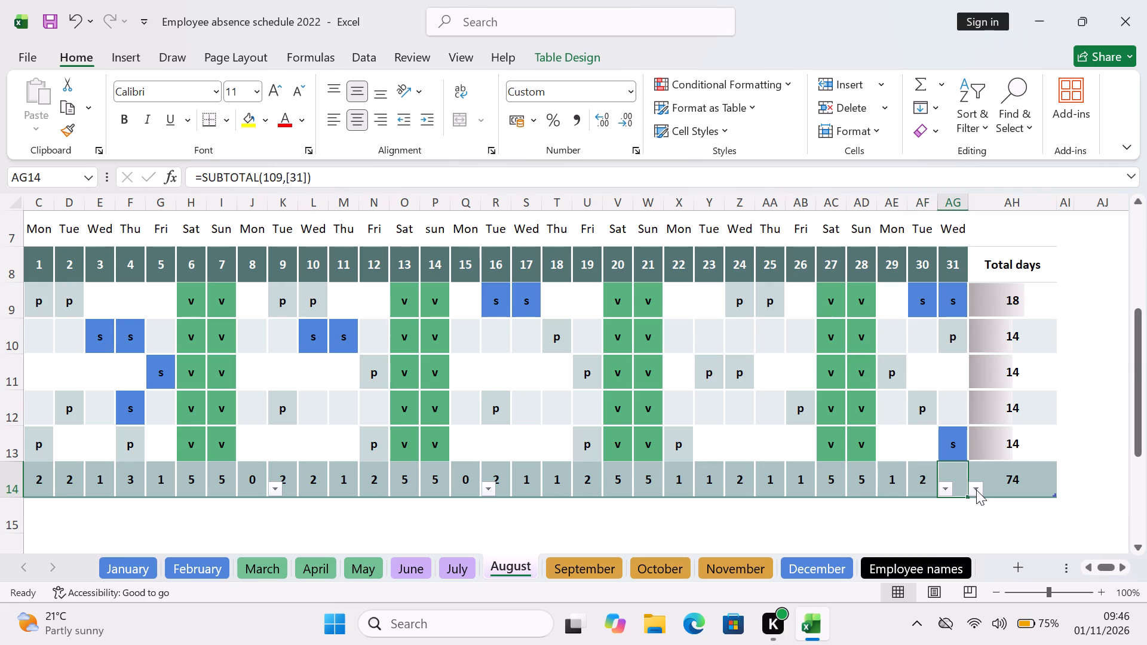
{"action": "left_click", "coordinate": [976, 490]}
{"action": "left_click", "coordinate": [952, 368]}
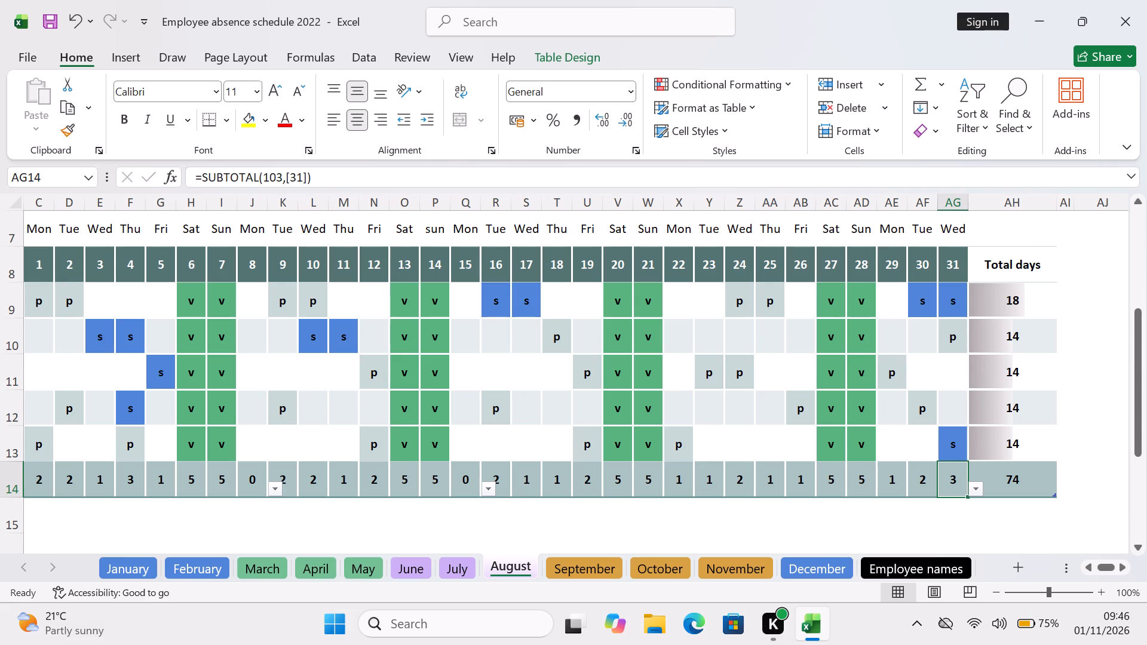
Apply Quick Analysis data bars to the five employees' Total days cells.
{"action": "left_click_drag", "start_coordinate": [978, 297], "coordinate": [1017, 421]}
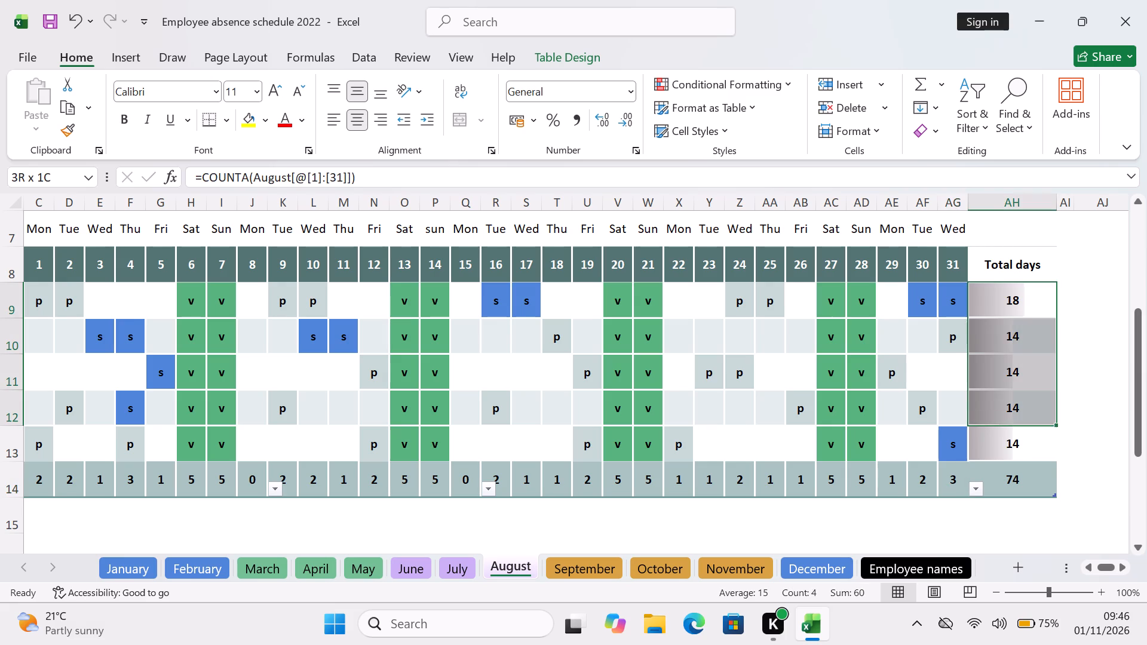
{"action": "left_click_drag", "start_coordinate": [1017, 421], "coordinate": [1016, 426]}
{"action": "right_click", "coordinate": [1016, 426]}
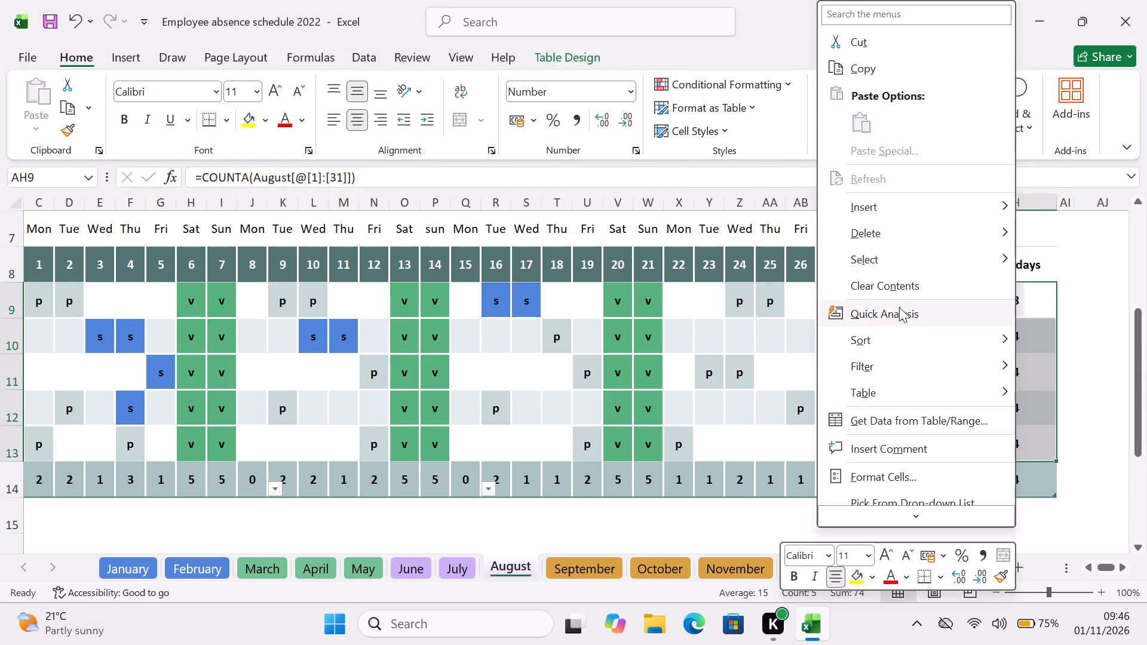
{"action": "left_click", "coordinate": [899, 307]}
{"action": "left_click", "coordinate": [792, 378]}
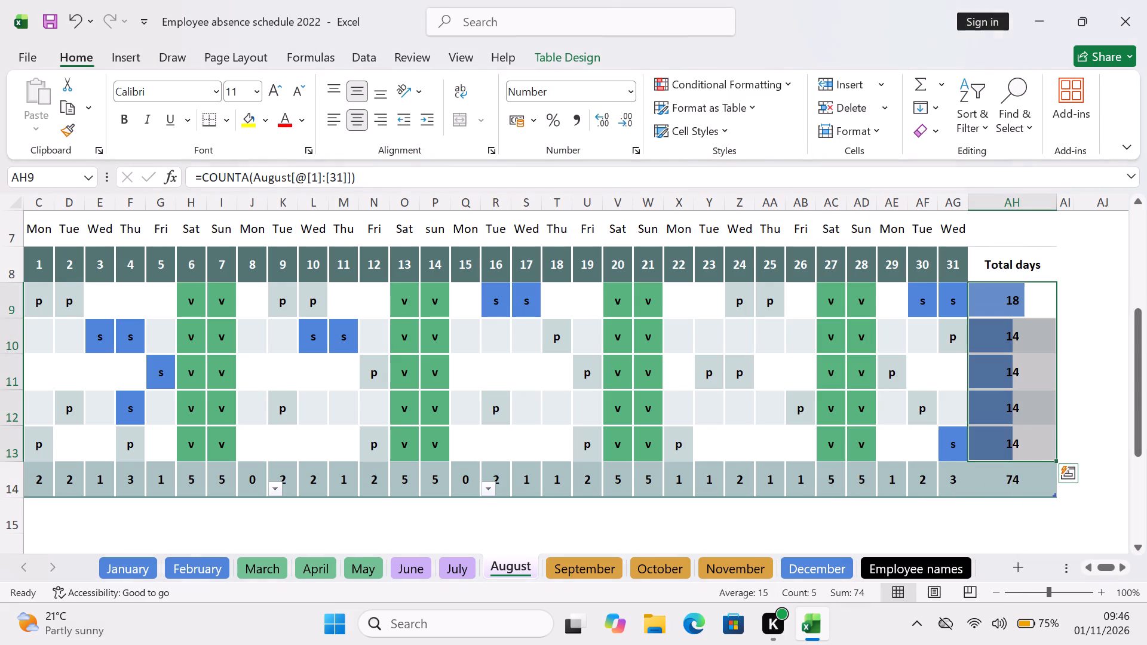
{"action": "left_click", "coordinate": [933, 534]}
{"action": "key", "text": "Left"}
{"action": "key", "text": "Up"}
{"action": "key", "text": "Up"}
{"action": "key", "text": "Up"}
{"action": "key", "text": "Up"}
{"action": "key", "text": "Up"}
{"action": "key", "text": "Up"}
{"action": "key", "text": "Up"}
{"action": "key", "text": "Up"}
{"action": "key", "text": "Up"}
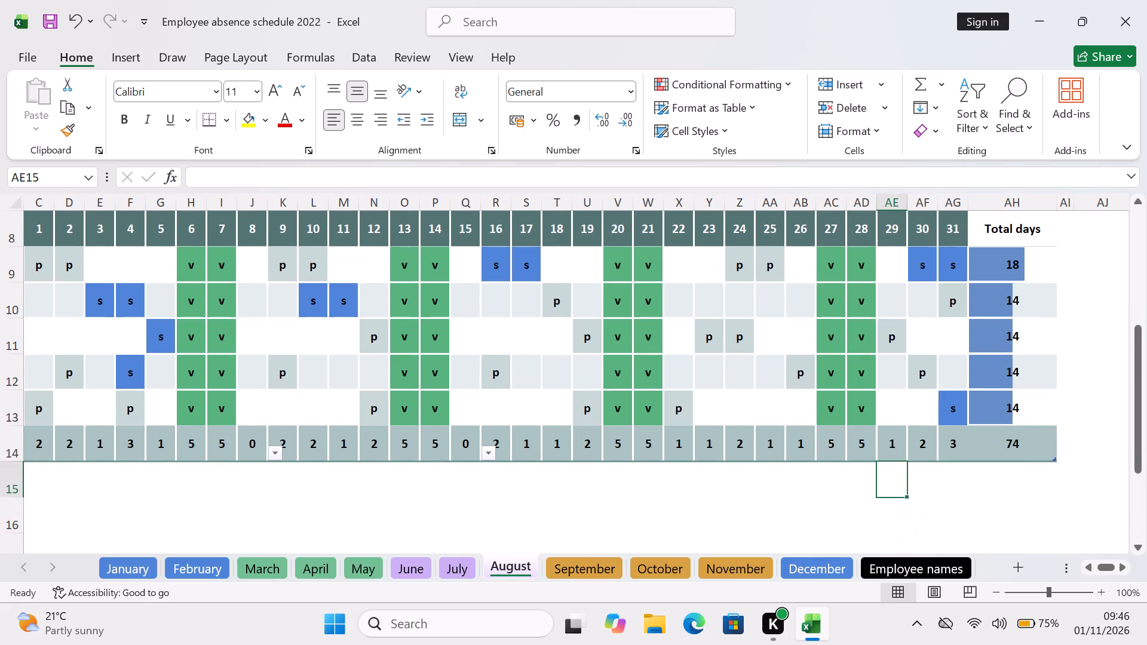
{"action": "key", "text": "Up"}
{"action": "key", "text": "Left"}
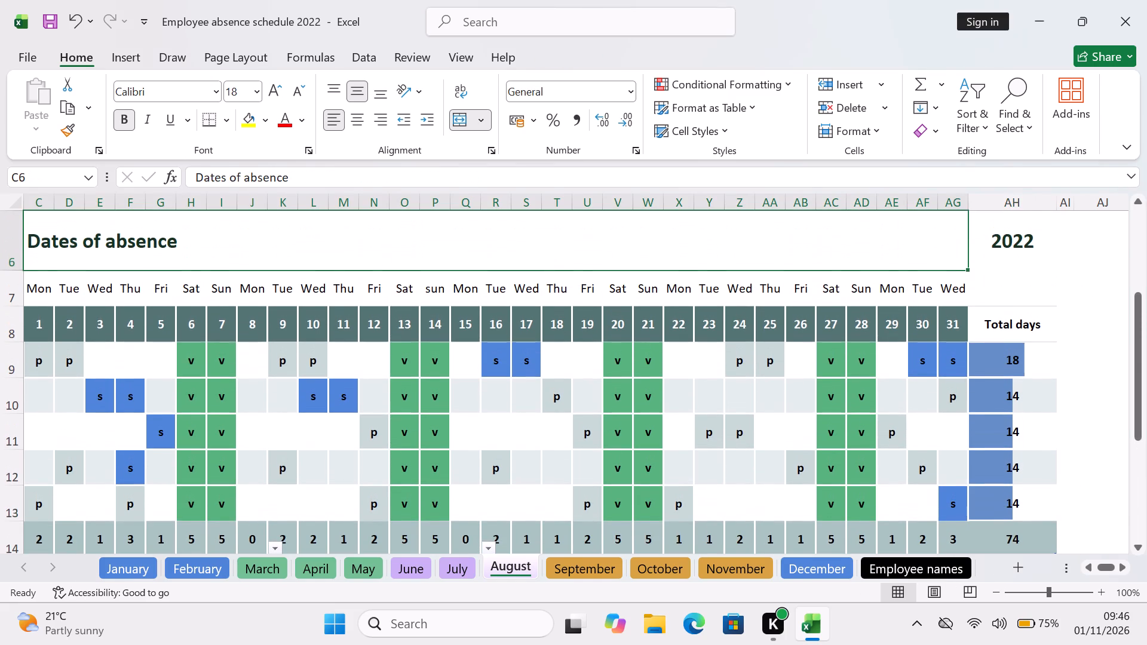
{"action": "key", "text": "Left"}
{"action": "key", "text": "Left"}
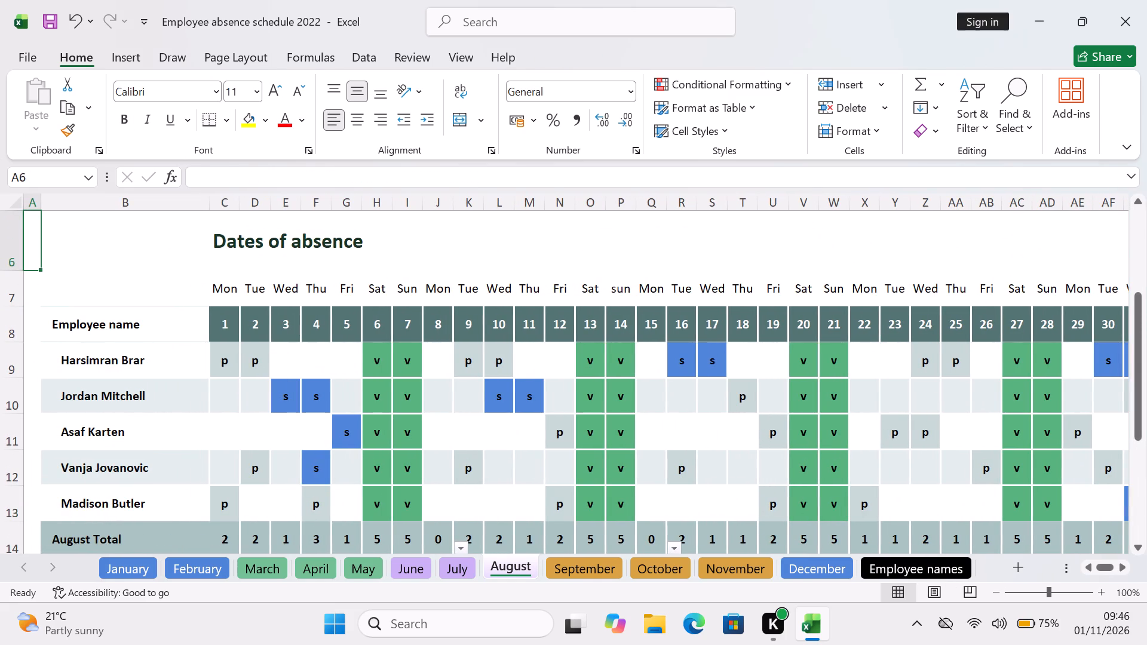
Save the workbook.
{"action": "left_click", "coordinate": [48, 16]}
{"action": "left_click", "coordinate": [48, 16]}
{"action": "left_click", "coordinate": [48, 16]}
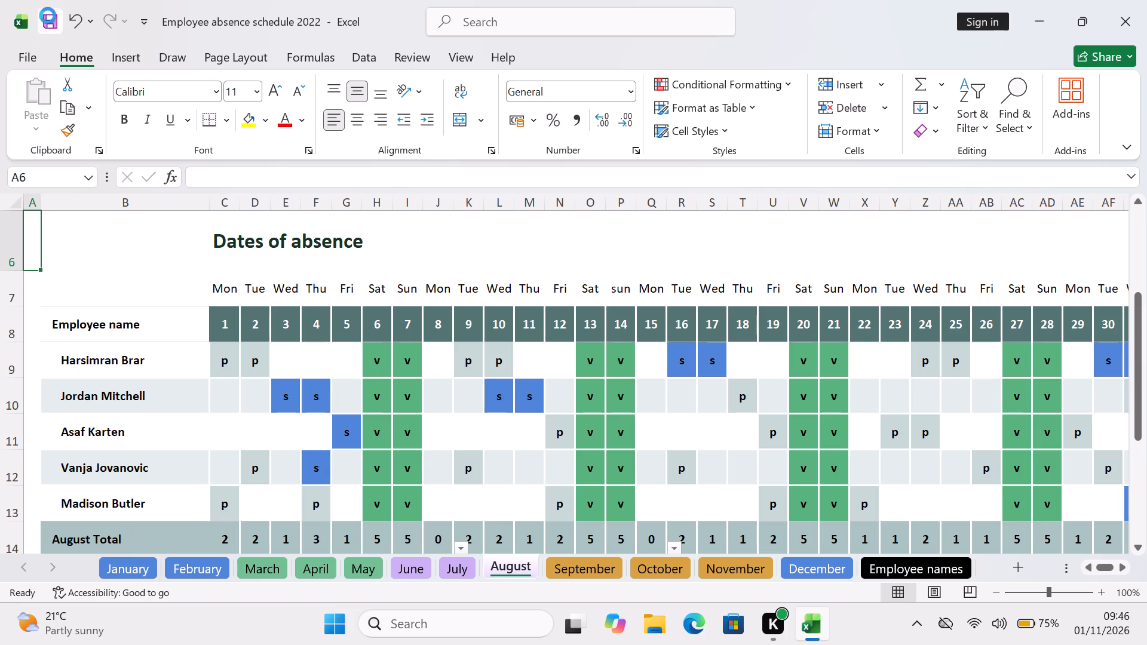
{"action": "left_click", "coordinate": [48, 16]}
{"action": "left_click", "coordinate": [48, 16]}
{"action": "left_click", "coordinate": [48, 16]}
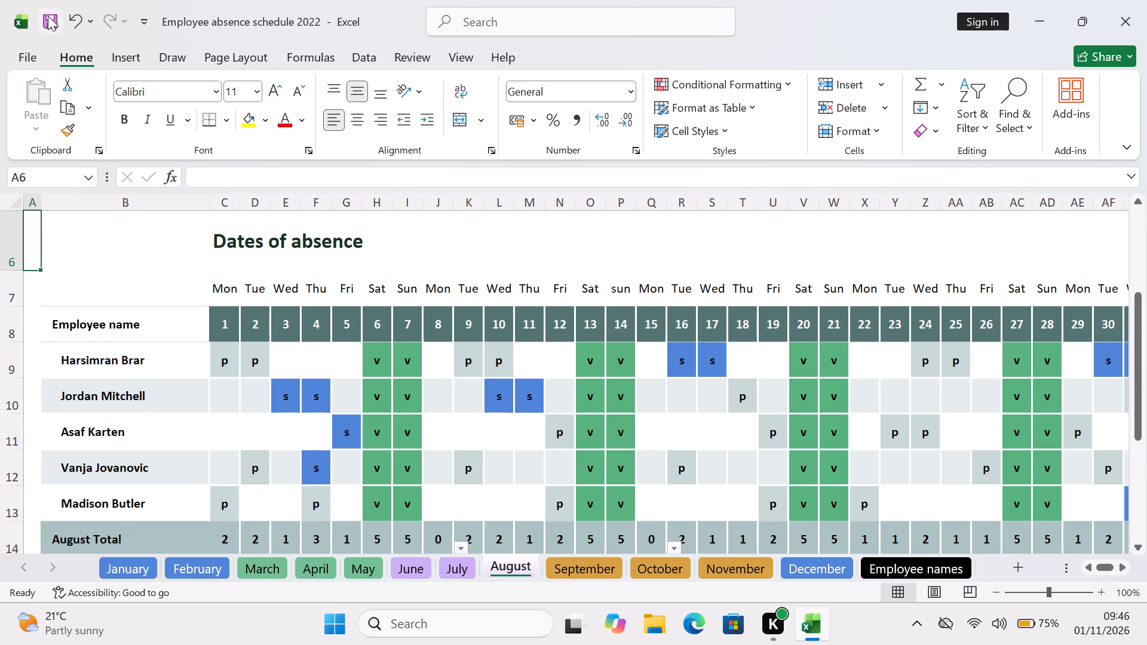
{"action": "left_click", "coordinate": [48, 16]}
Review August's absence grid from the weekday and date headers across the employees' codes to the Total days column.
{"action": "left_click", "coordinate": [162, 309]}
{"action": "key", "text": "Up"}
{"action": "key", "text": "Right"}
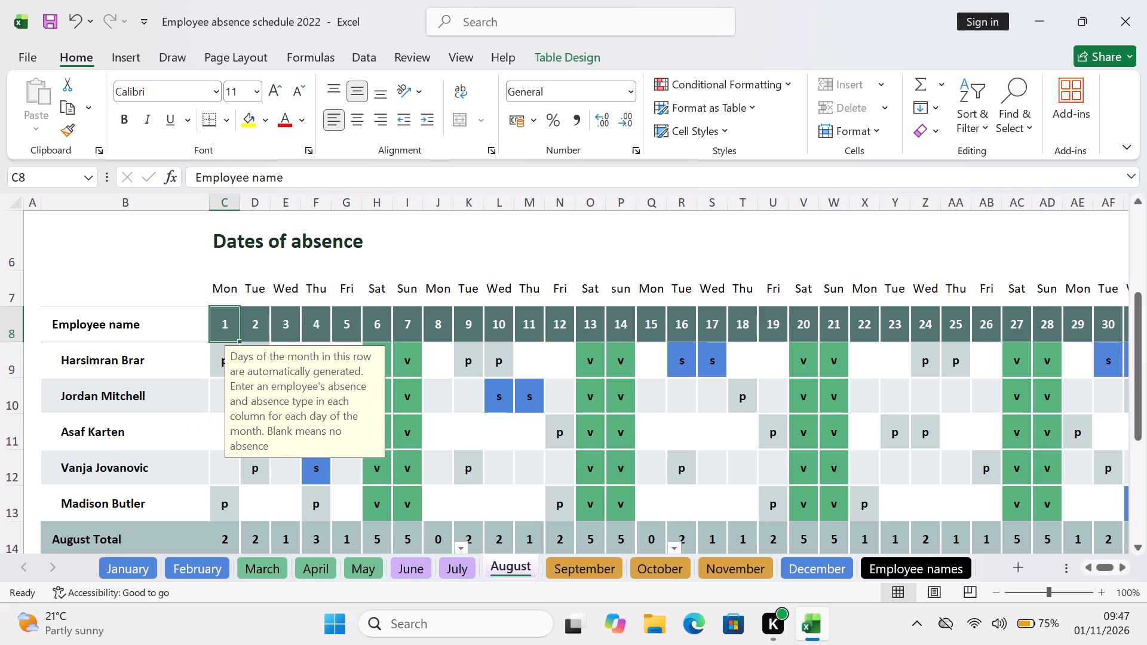
{"action": "key", "text": "Up"}
{"action": "key", "text": "Up"}
{"action": "key", "text": "Right"}
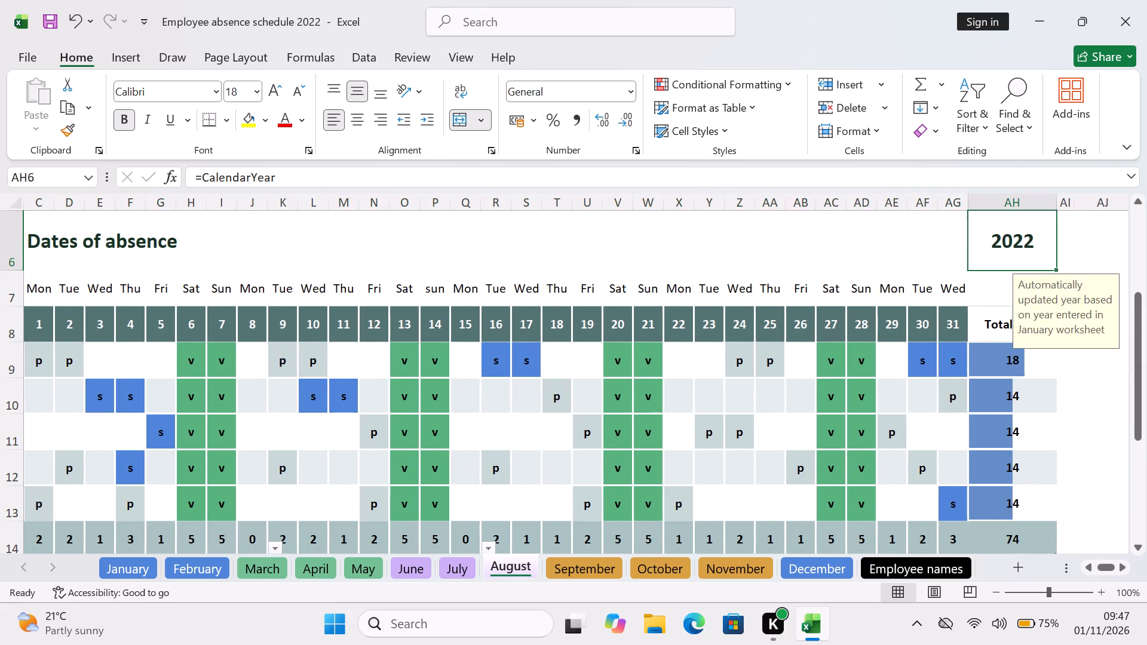
{"action": "key", "text": "Down"}
{"action": "key", "text": "Down"}
{"action": "key", "text": "Down"}
{"action": "key", "text": "Left"}
{"action": "key", "text": "Left"}
{"action": "key", "text": "Left"}
{"action": "key", "text": "Left"}
{"action": "key", "text": "Left"}
{"action": "key", "text": "Left"}
{"action": "key", "text": "Left"}
{"action": "key", "text": "Left"}
{"action": "key", "text": "Left"}
{"action": "key", "text": "Left"}
{"action": "key", "text": "Left"}
{"action": "key", "text": "Left"}
{"action": "key", "text": "Left"}
{"action": "key", "text": "Left"}
{"action": "key", "text": "Left"}
{"action": "key", "text": "Left"}
{"action": "key", "text": "Left"}
{"action": "key", "text": "Left"}
{"action": "key", "text": "Left"}
{"action": "key", "text": "Left"}
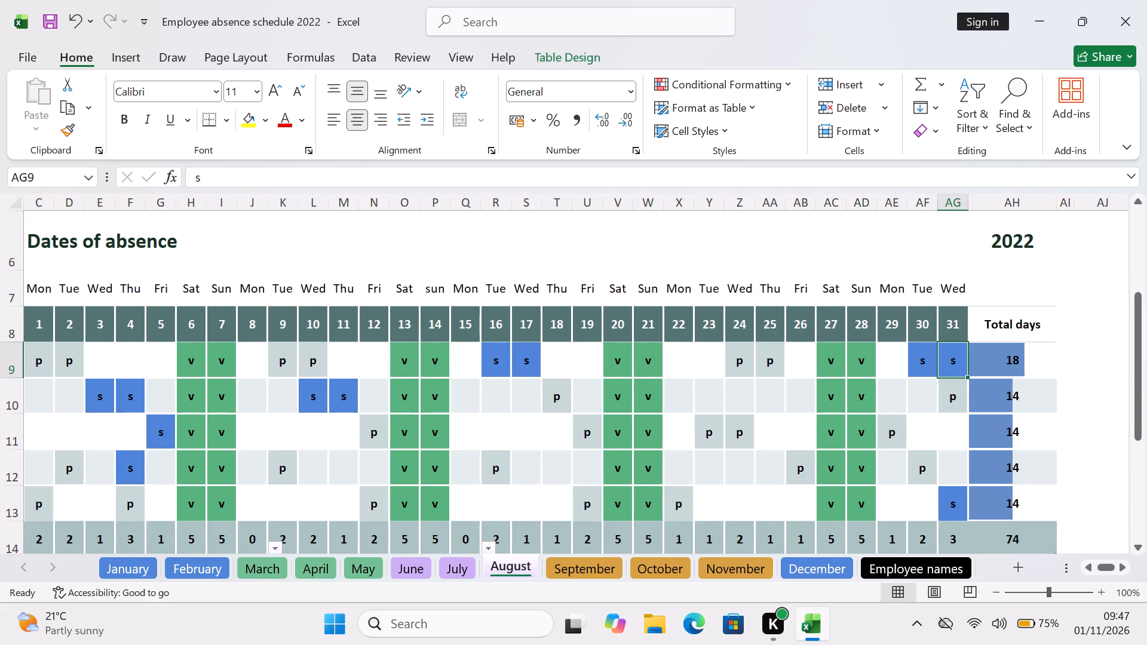
{"action": "key", "text": "Down"}
{"action": "key", "text": "Down"}
{"action": "key", "text": "Down"}
{"action": "key", "text": "Down"}
{"action": "key", "text": "Down"}
{"action": "key", "text": "Down"}
{"action": "key", "text": "Down"}
{"action": "key", "text": "Down"}
{"action": "key", "text": "Down"}
{"action": "key", "text": "Down"}
{"action": "key", "text": "Down"}
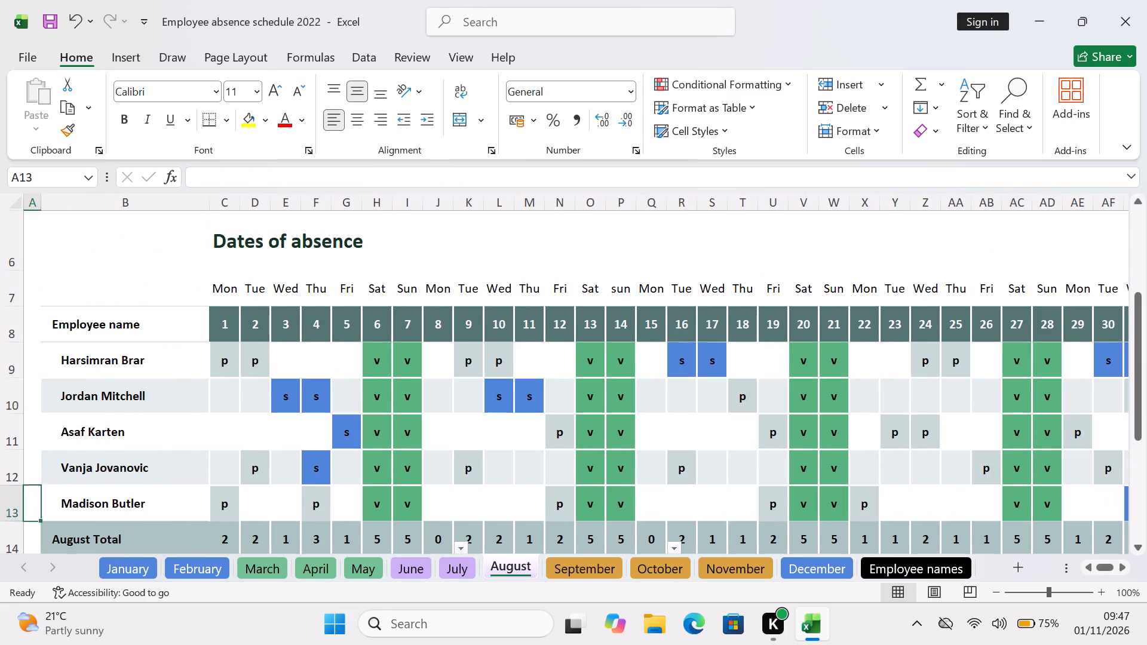
Check the August Total row day by day from August 1 through August 31.
{"action": "key", "text": "Up"}
{"action": "key", "text": "Up"}
{"action": "key", "text": "Up"}
{"action": "key", "text": "Up"}
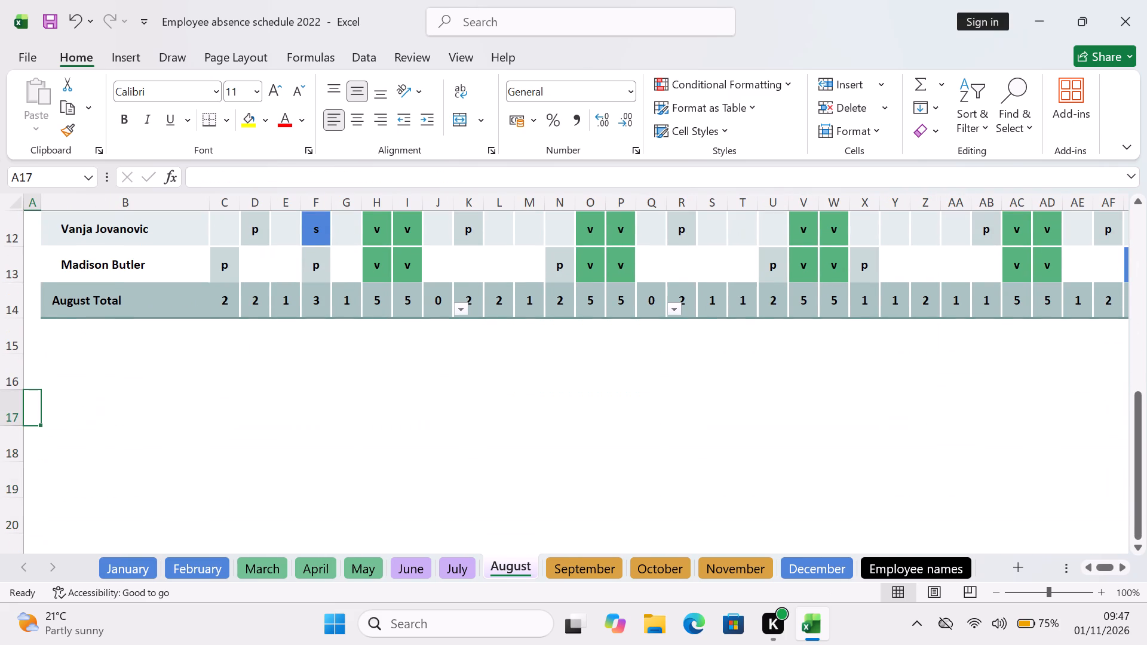
{"action": "key", "text": "Right"}
{"action": "key", "text": "Up"}
{"action": "key", "text": "Up"}
{"action": "key", "text": "Right"}
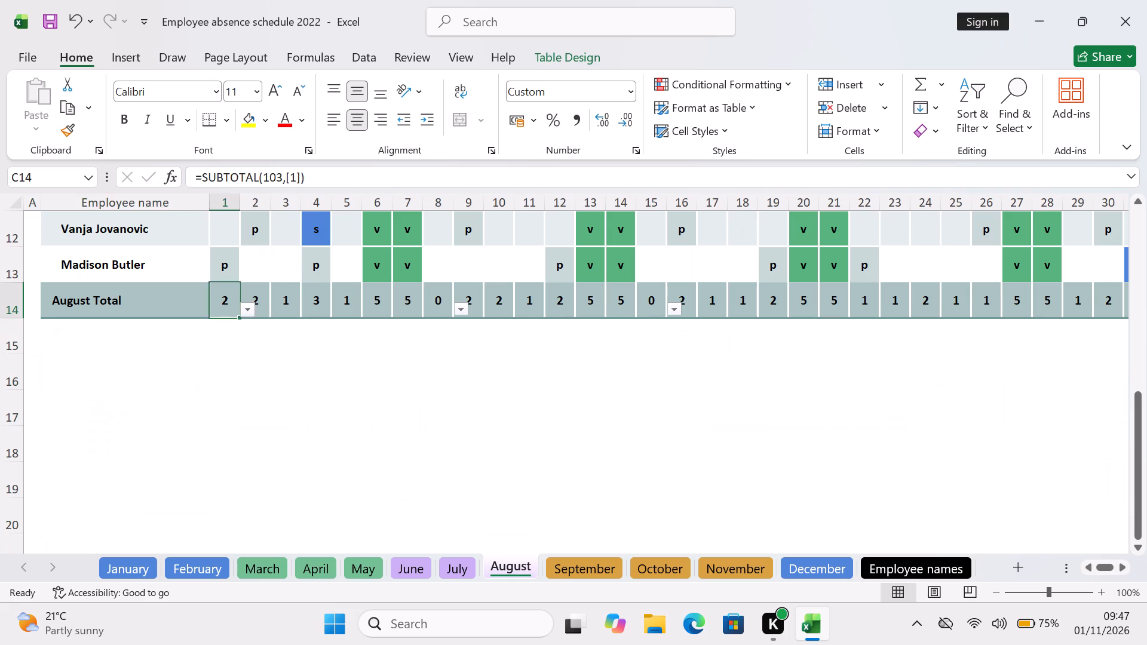
{"action": "key", "text": "Right"}
{"action": "key", "text": "Right"}
{"action": "key", "text": "Right"}
{"action": "key", "text": "Right"}
{"action": "key", "text": "Right"}
{"action": "key", "text": "Right"}
{"action": "key", "text": "Right"}
{"action": "key", "text": "Right"}
{"action": "key", "text": "Right"}
{"action": "key", "text": "Right"}
{"action": "key", "text": "Right"}
{"action": "key", "text": "Right"}
{"action": "key", "text": "Right"}
{"action": "key", "text": "Right"}
{"action": "key", "text": "Right"}
{"action": "key", "text": "Right"}
{"action": "key", "text": "Right"}
{"action": "key", "text": "Right"}
{"action": "key", "text": "Right"}
{"action": "key", "text": "Right"}
{"action": "key", "text": "Right"}
{"action": "key", "text": "Right"}
{"action": "key", "text": "Right"}
{"action": "key", "text": "Right"}
{"action": "key", "text": "Right"}
{"action": "key", "text": "Right"}
{"action": "key", "text": "Right"}
{"action": "key", "text": "Right"}
{"action": "key", "text": "Right"}
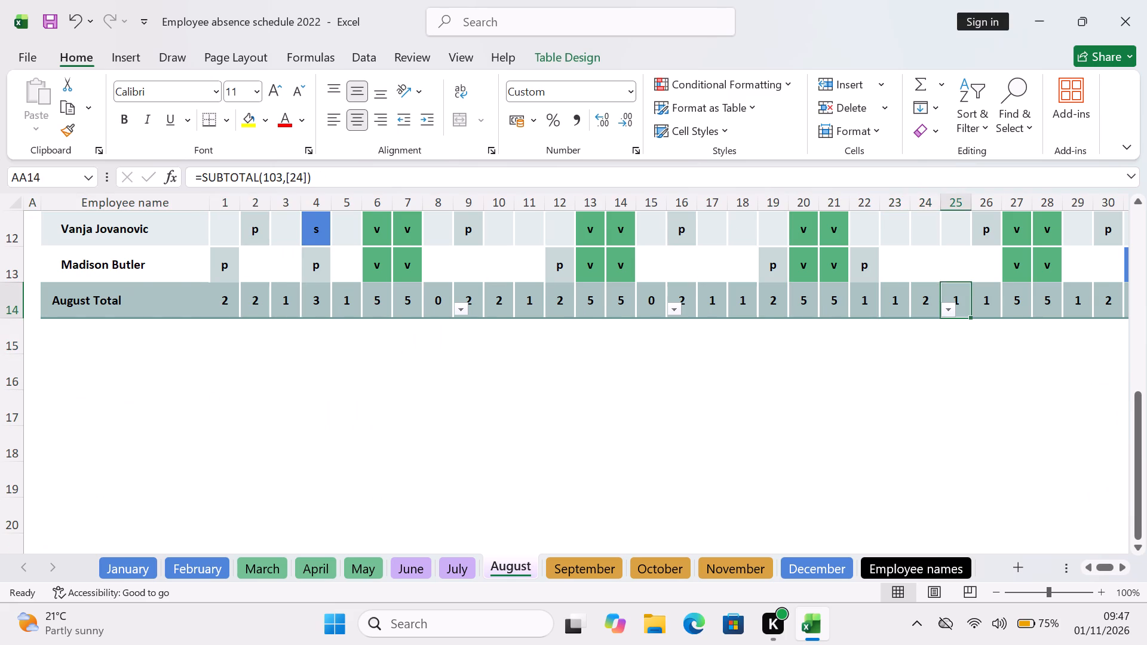
{"action": "key", "text": "Left"}
{"action": "key", "text": "Left"}
{"action": "key", "text": "Left"}
{"action": "key", "text": "Left"}
{"action": "key", "text": "Left"}
{"action": "key", "text": "Left"}
{"action": "key", "text": "Left"}
{"action": "key", "text": "Left"}
{"action": "key", "text": "Left"}
{"action": "key", "text": "Left"}
{"action": "key", "text": "Left"}
{"action": "key", "text": "Left"}
{"action": "key", "text": "Left"}
{"action": "key", "text": "Left"}
{"action": "key", "text": "Left"}
{"action": "key", "text": "Left"}
{"action": "key", "text": "Left"}
{"action": "key", "text": "Left"}
{"action": "key", "text": "Left"}
{"action": "key", "text": "Left"}
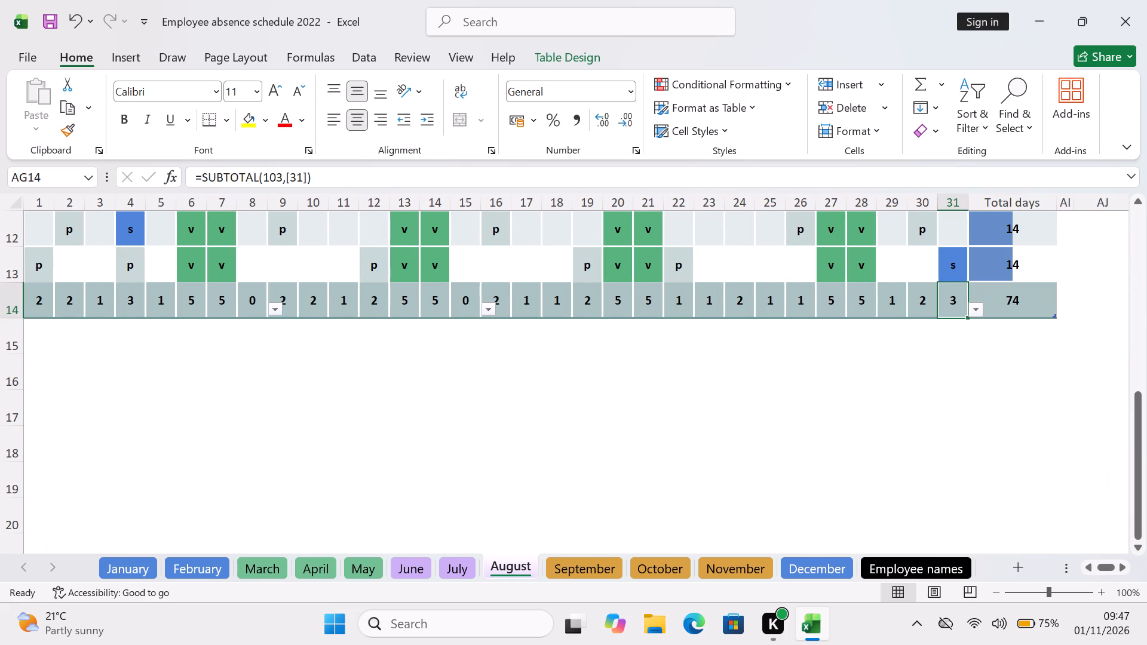
Look over the August sheet once more, from the absence type key down to below the August Total row.
{"action": "key", "text": "Up"}
{"action": "key", "text": "Up"}
{"action": "key", "text": "Up"}
{"action": "key", "text": "Up"}
{"action": "key", "text": "Up"}
{"action": "key", "text": "Up"}
{"action": "key", "text": "Up"}
{"action": "key", "text": "Up"}
{"action": "key", "text": "Up"}
{"action": "key", "text": "Up"}
{"action": "key", "text": "Up"}
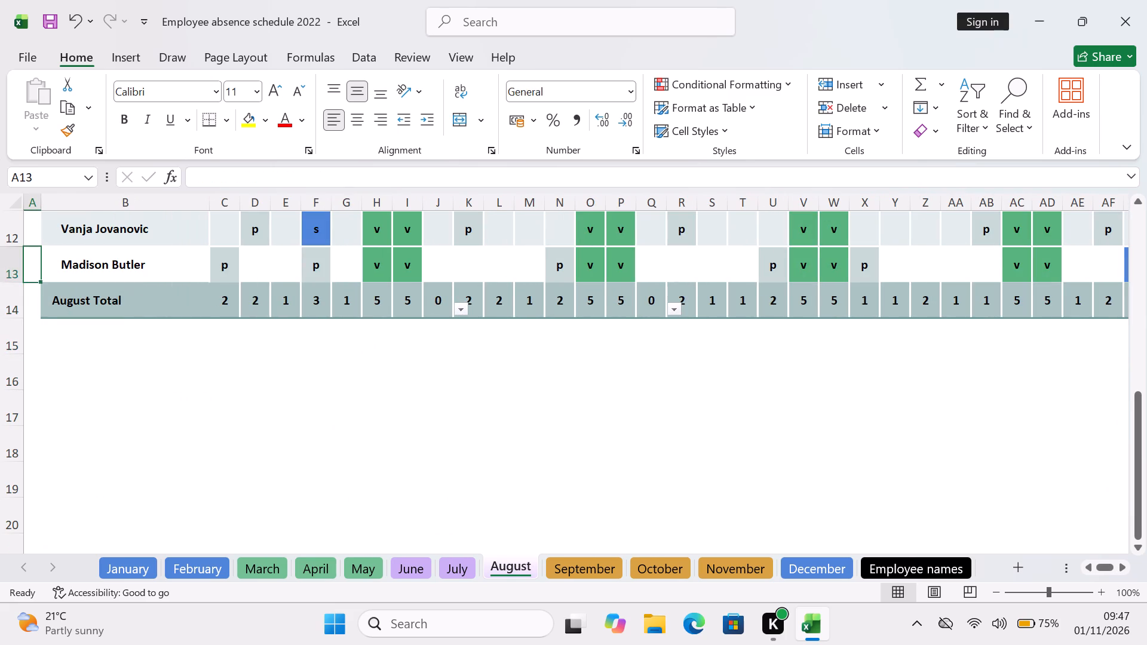
{"action": "key", "text": "Down"}
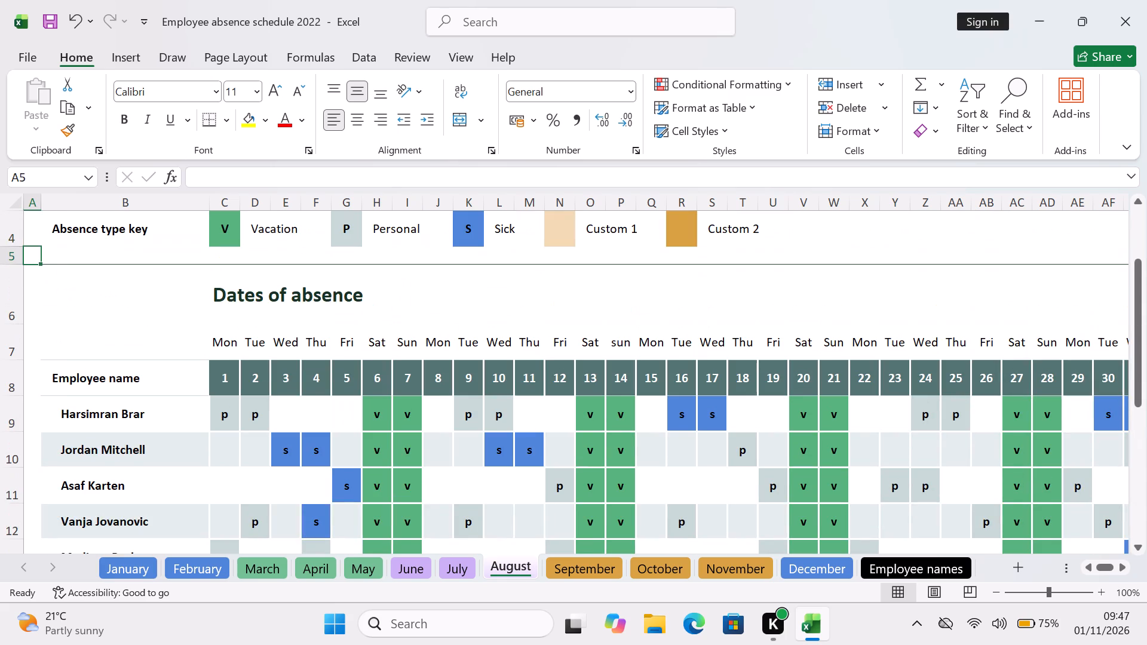
{"action": "key", "text": "Right"}
{"action": "key", "text": "Up"}
{"action": "key", "text": "Up"}
{"action": "key", "text": "Down"}
{"action": "key", "text": "Down"}
{"action": "key", "text": "Down"}
{"action": "key", "text": "Down"}
{"action": "key", "text": "Down"}
{"action": "key", "text": "Down"}
{"action": "key", "text": "Down"}
{"action": "key", "text": "Down"}
{"action": "key", "text": "Down"}
{"action": "key", "text": "Down"}
{"action": "key", "text": "Down"}
{"action": "key", "text": "Down"}
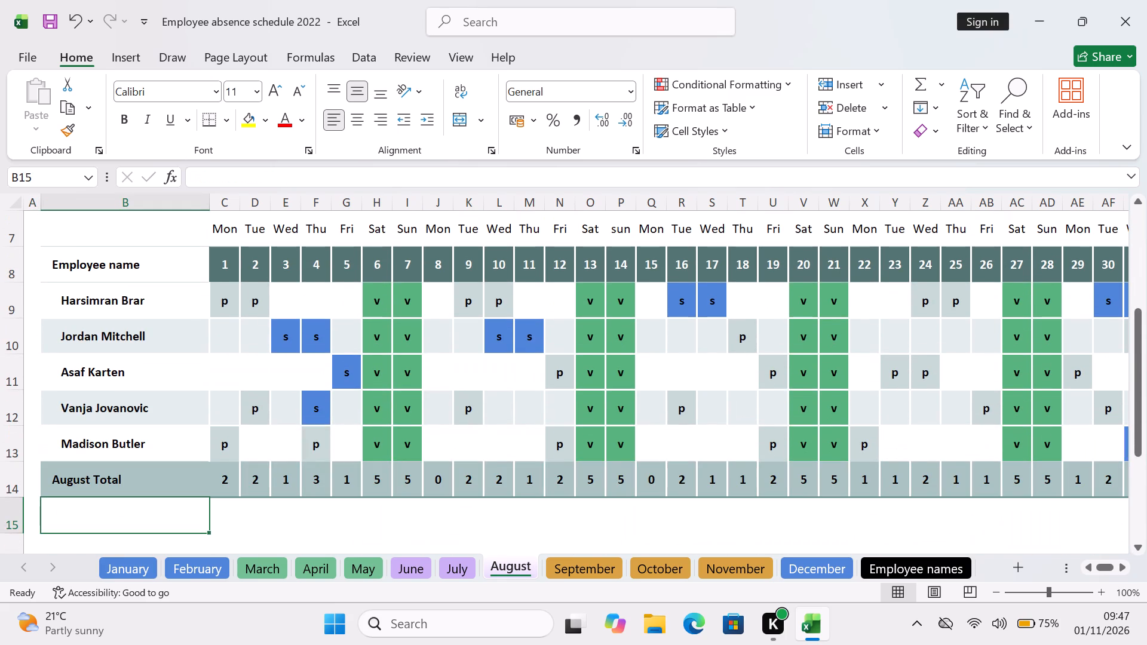
Switch to the September worksheet.
{"action": "left_click", "coordinate": [568, 575]}
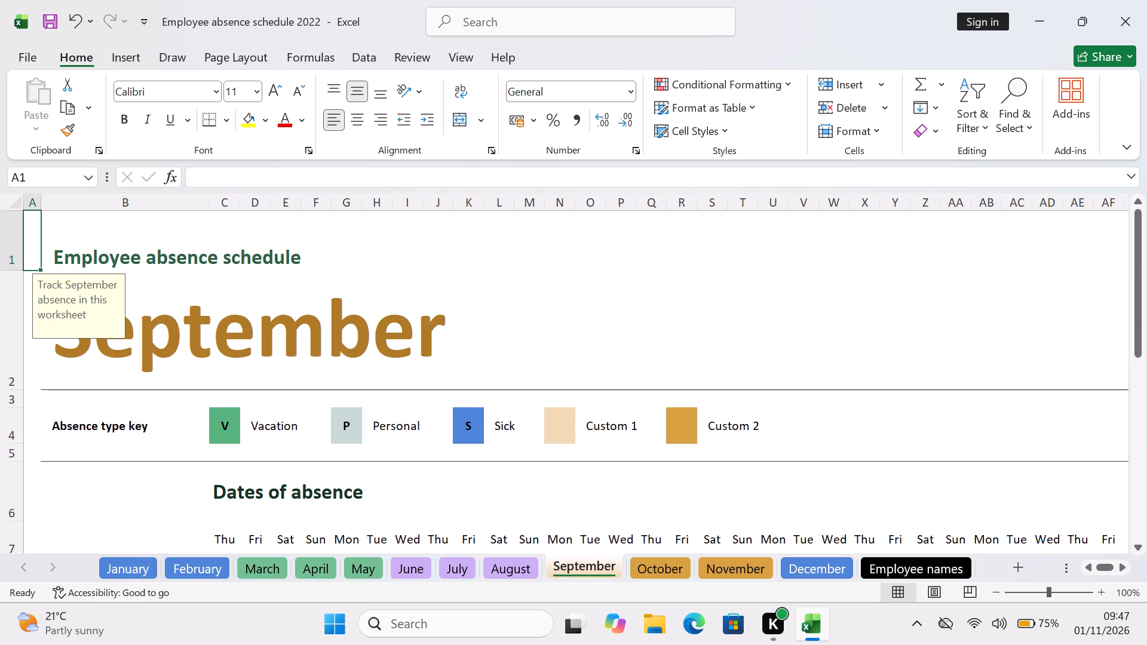
Look over the September sheet's absence type key and the date headers across to the Total days column.
{"action": "key", "text": "Down"}
{"action": "key", "text": "Down"}
{"action": "key", "text": "Down"}
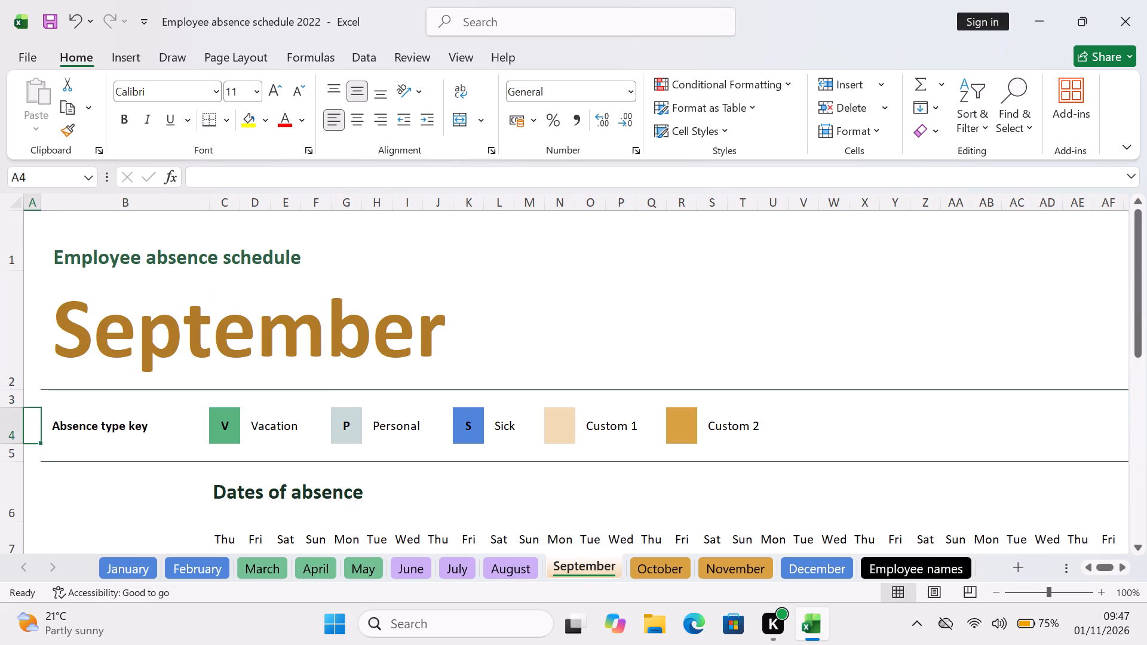
{"action": "key", "text": "Down"}
{"action": "key", "text": "Down"}
{"action": "key", "text": "Down"}
{"action": "key", "text": "Down"}
{"action": "key", "text": "Up"}
{"action": "key", "text": "Up"}
{"action": "key", "text": "Right"}
{"action": "key", "text": "Right"}
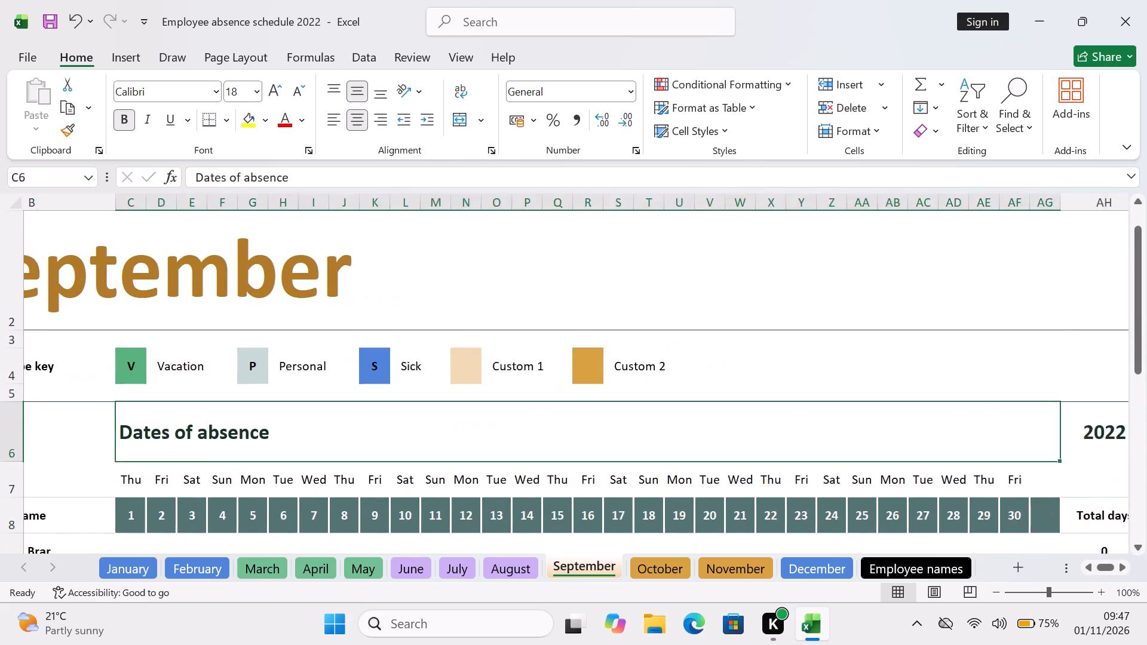
{"action": "key", "text": "Right"}
{"action": "key", "text": "Right"}
{"action": "key", "text": "Right"}
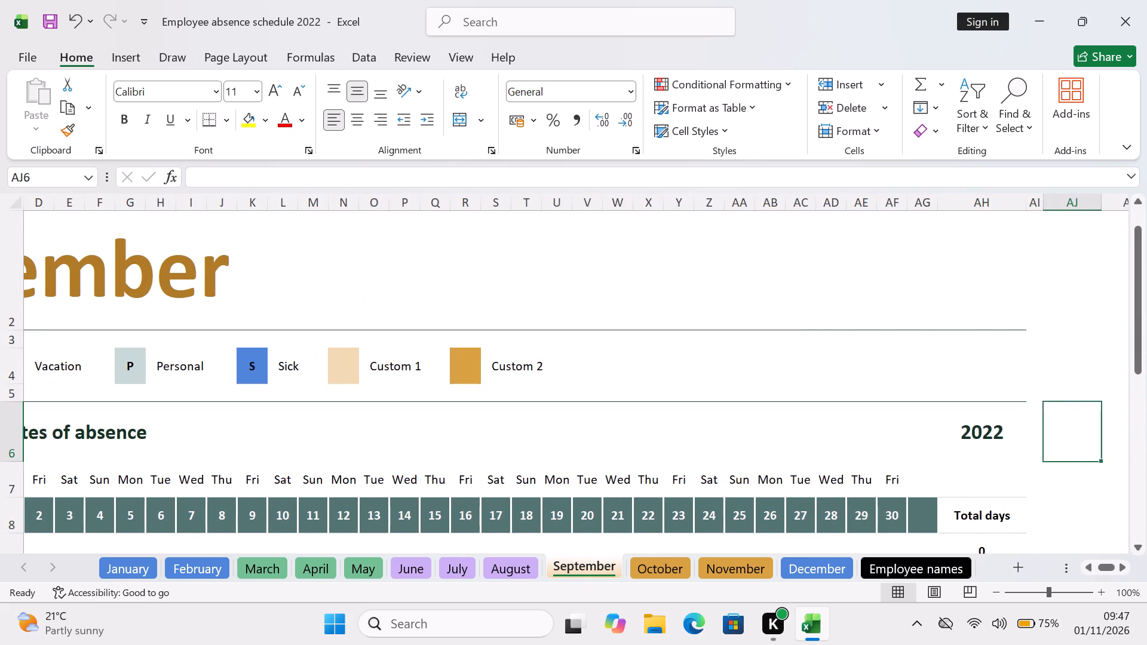
{"action": "key", "text": "Right"}
{"action": "key", "text": "Left"}
{"action": "key", "text": "Left"}
{"action": "key", "text": "Left"}
{"action": "key", "text": "Left"}
{"action": "key", "text": "Left"}
{"action": "key", "text": "Left"}
{"action": "key", "text": "Left"}
{"action": "key", "text": "Left"}
{"action": "key", "text": "Left"}
{"action": "key", "text": "Left"}
{"action": "key", "text": "Left"}
{"action": "key", "text": "Left"}
{"action": "key", "text": "Left"}
{"action": "key", "text": "Left"}
{"action": "key", "text": "Left"}
{"action": "key", "text": "Left"}
{"action": "key", "text": "Left"}
{"action": "key", "text": "Left"}
{"action": "key", "text": "Left"}
{"action": "key", "text": "Left"}
{"action": "key", "text": "Left"}
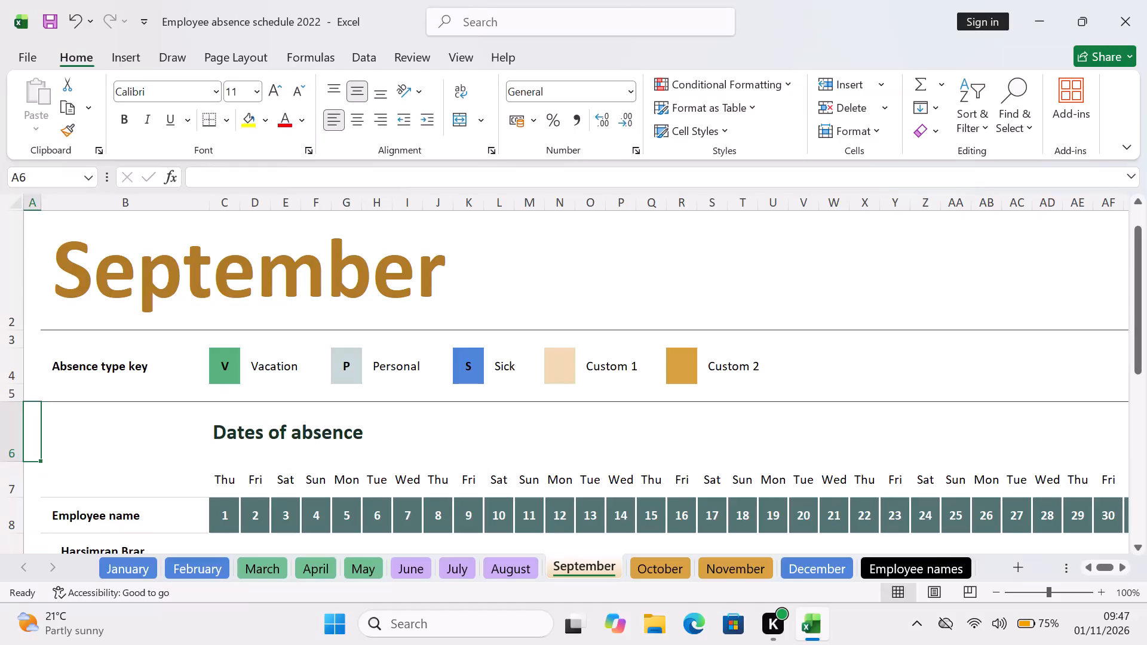
{"action": "key", "text": "Left"}
Enter p for September 2 in the first employee's row (row 9).
{"action": "key", "text": "Down"}
{"action": "key", "text": "Down"}
{"action": "key", "text": "Down"}
{"action": "key", "text": "Down"}
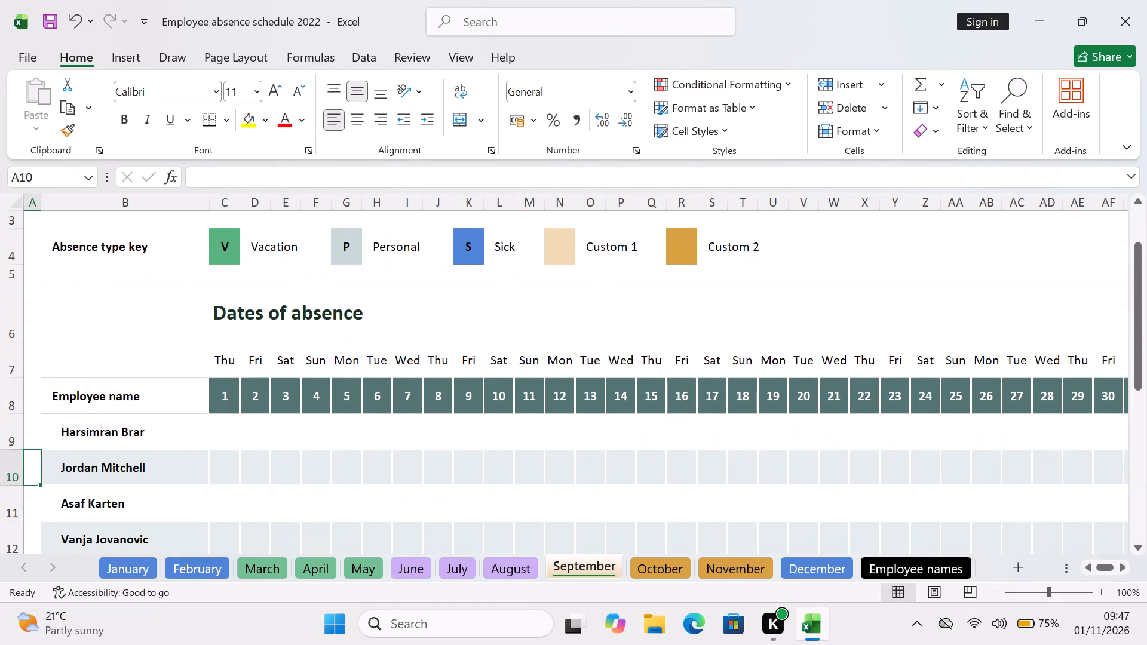
{"action": "key", "text": "Up"}
{"action": "key", "text": "Right"}
{"action": "key", "text": "Right"}
{"action": "key", "text": "Right"}
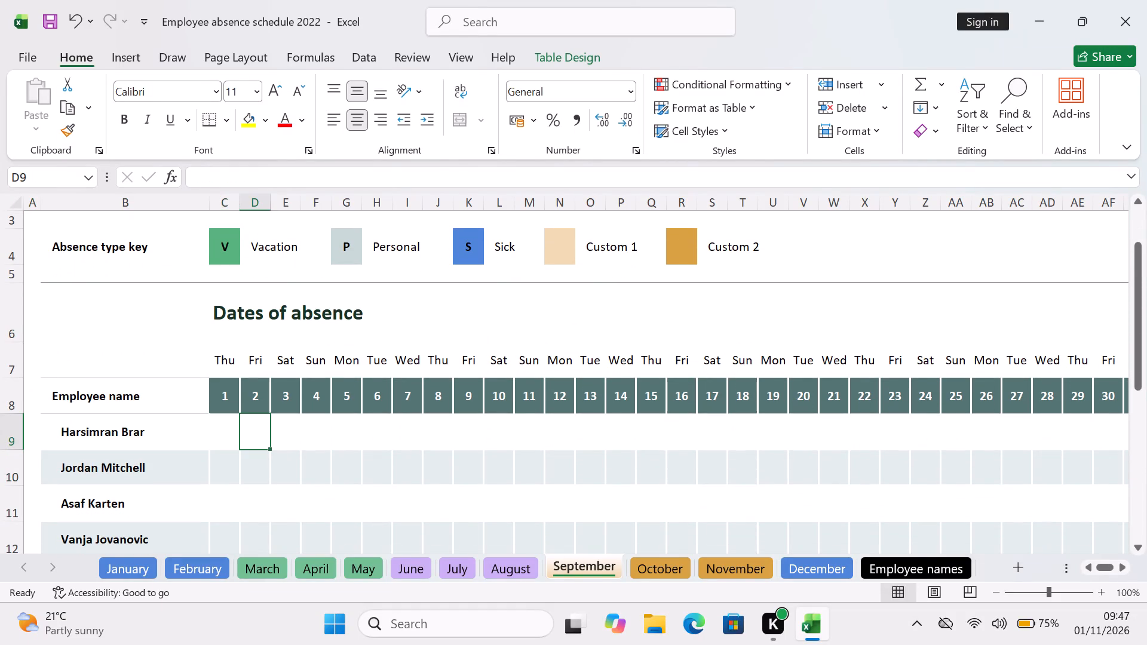
{"action": "key", "text": "p"}
{"action": "key", "text": "Right"}
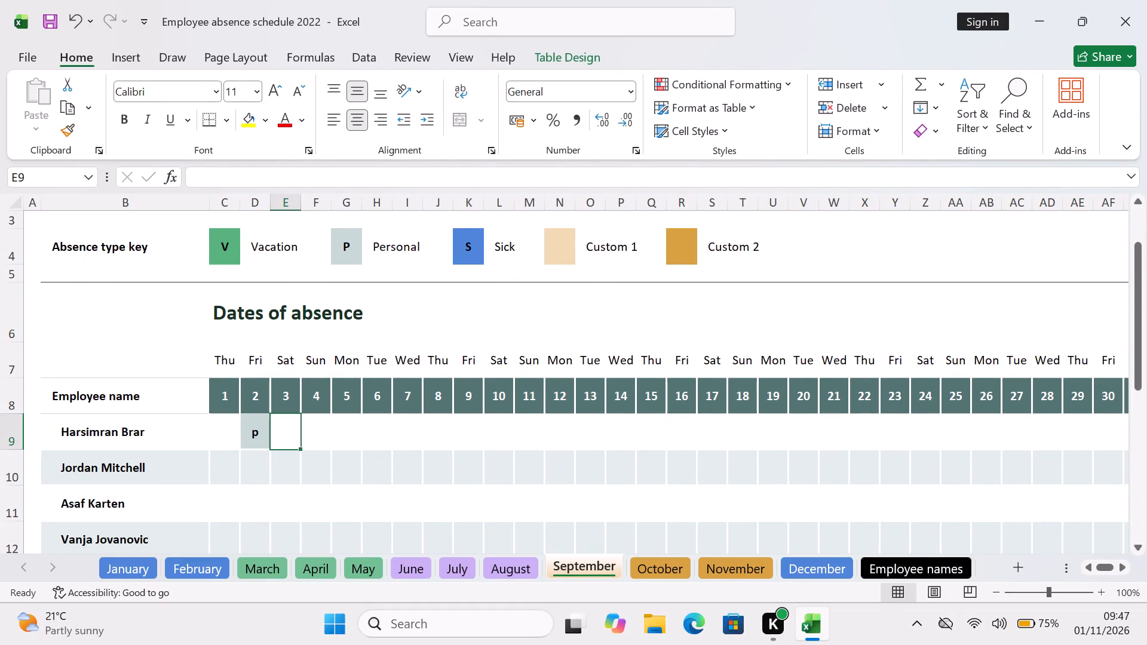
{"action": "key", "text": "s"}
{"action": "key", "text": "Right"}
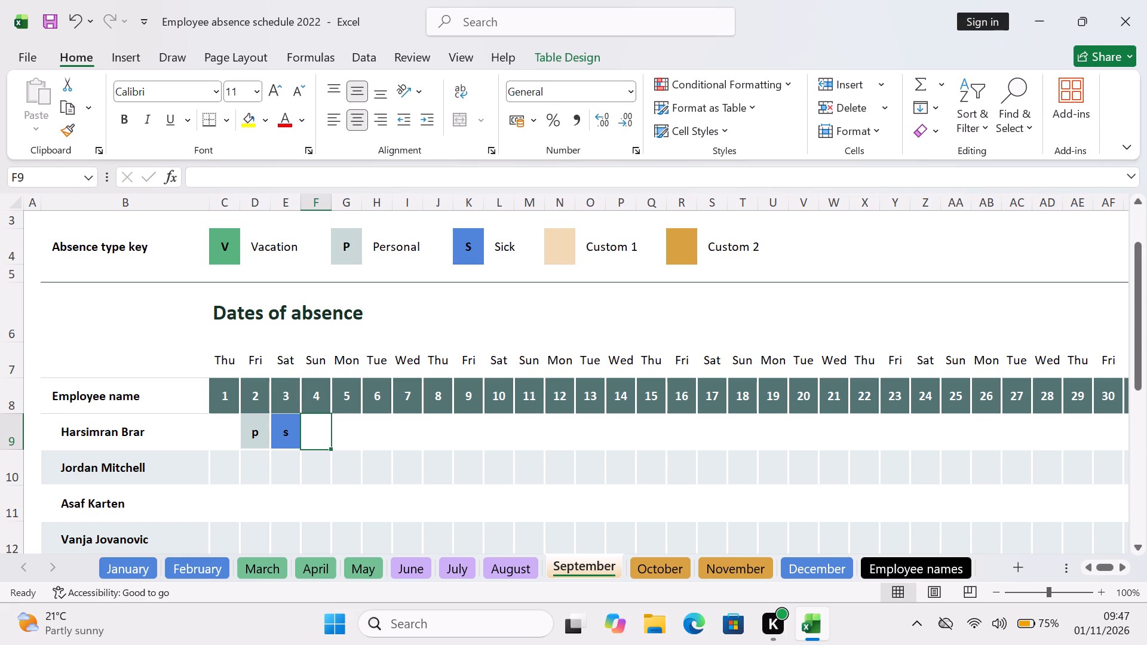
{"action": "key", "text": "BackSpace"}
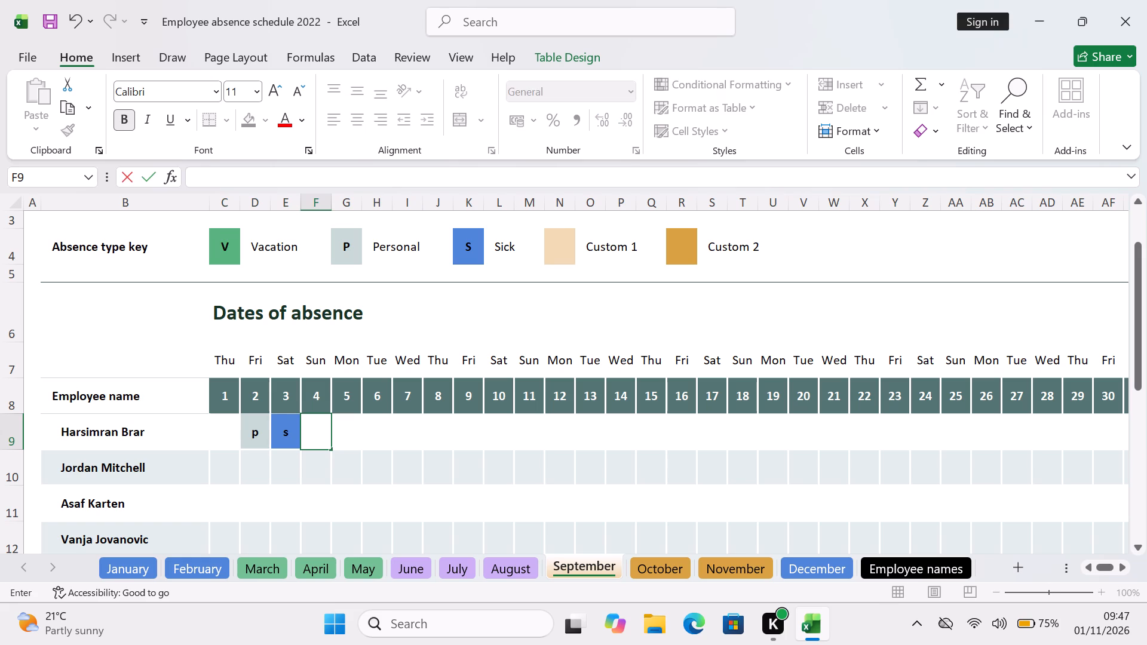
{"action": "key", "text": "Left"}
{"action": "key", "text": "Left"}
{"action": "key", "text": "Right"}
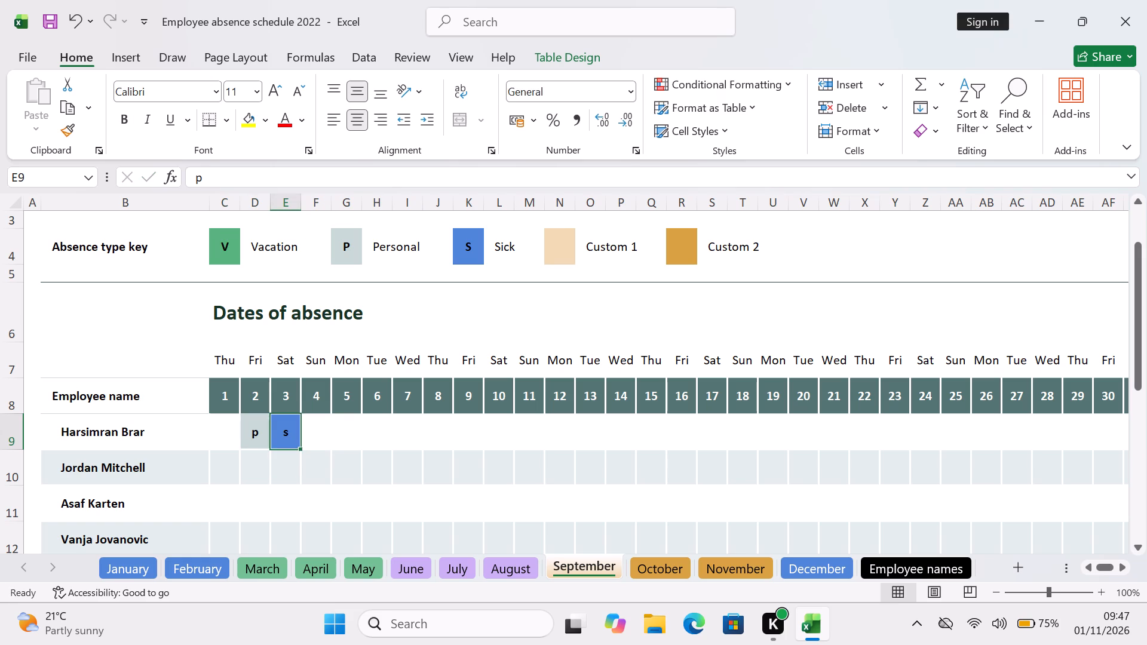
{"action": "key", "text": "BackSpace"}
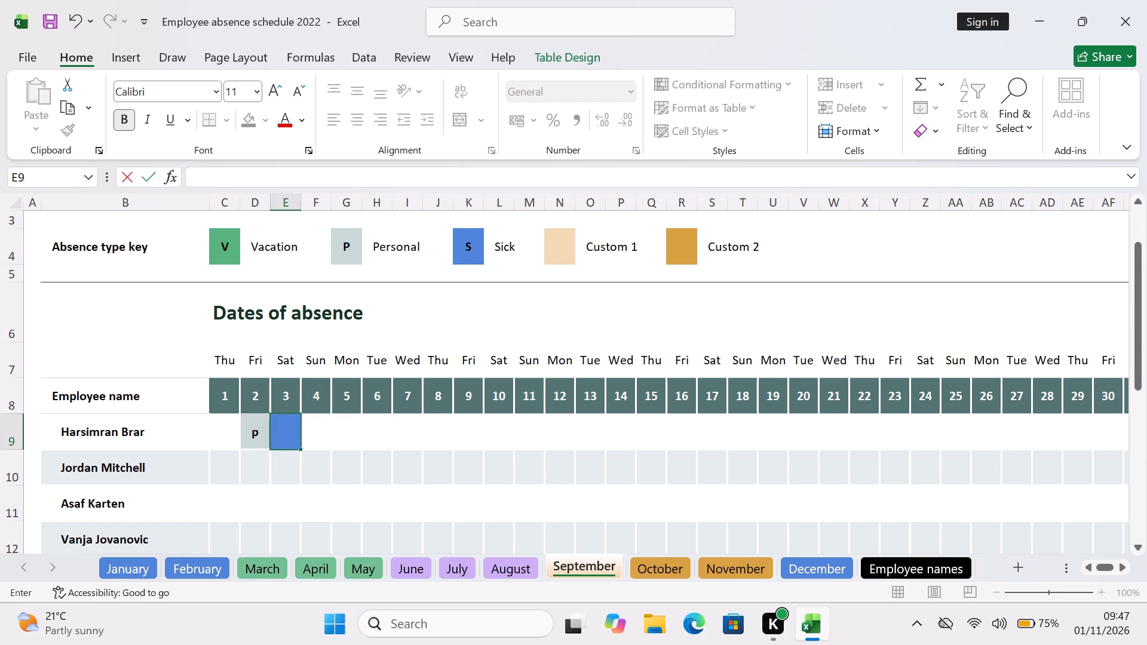
In row 9, enter v for September 3 and 4 and s for September 8.
{"action": "key", "text": "v"}
{"action": "key", "text": "Right"}
{"action": "key", "text": "v"}
{"action": "key", "text": "Right"}
{"action": "key", "text": "Right"}
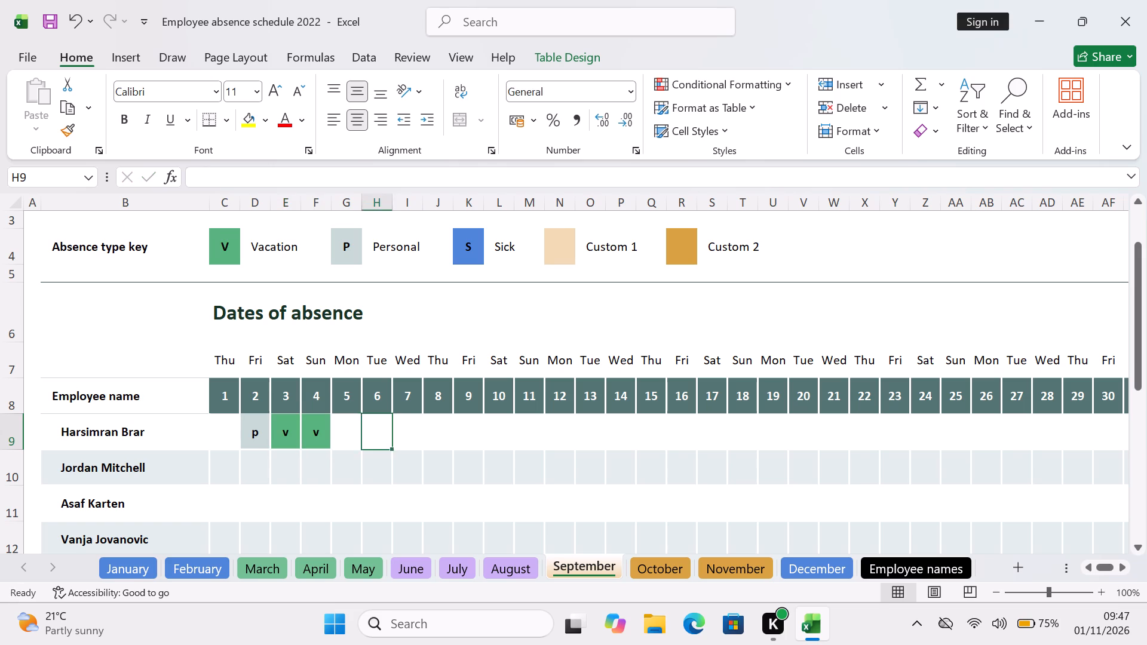
{"action": "key", "text": "Right"}
{"action": "key", "text": "Right"}
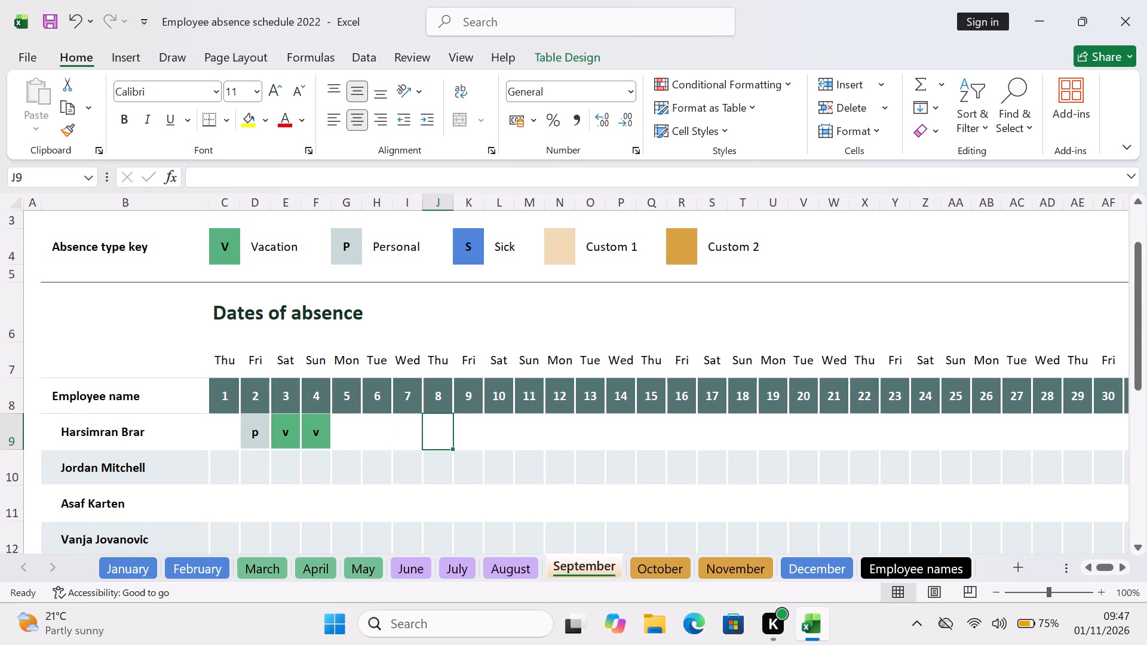
{"action": "key", "text": "s"}
{"action": "key", "text": "Right"}
In row 9, enter v for the weekend of September 10 and 11.
{"action": "key", "text": "Right"}
{"action": "key", "text": "Right"}
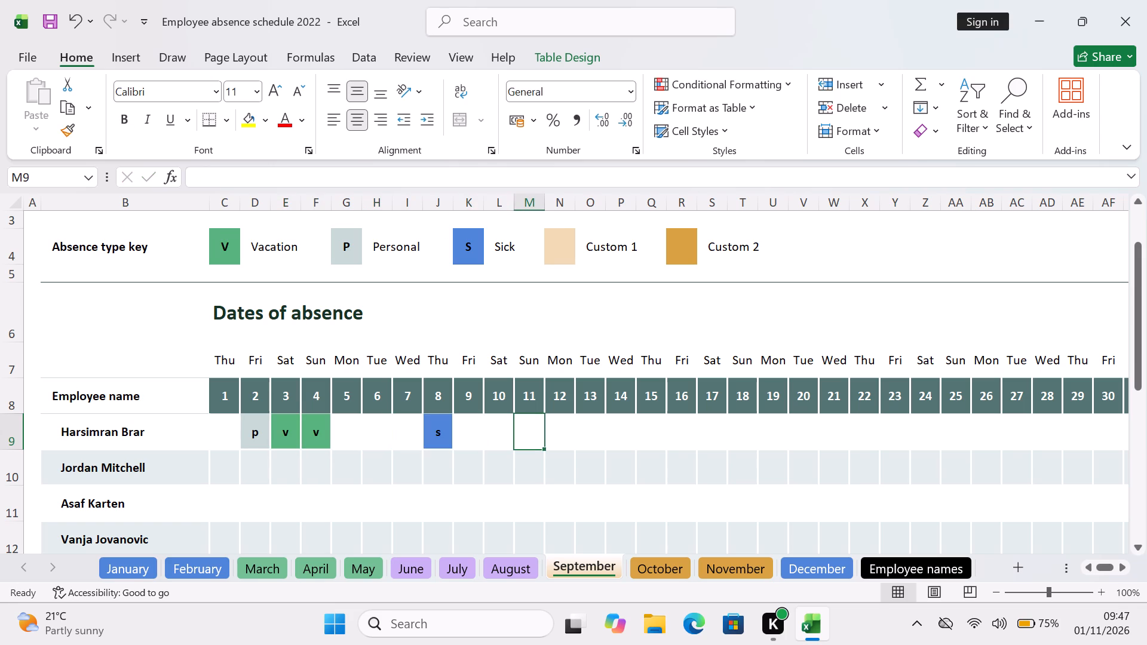
{"action": "key", "text": "v"}
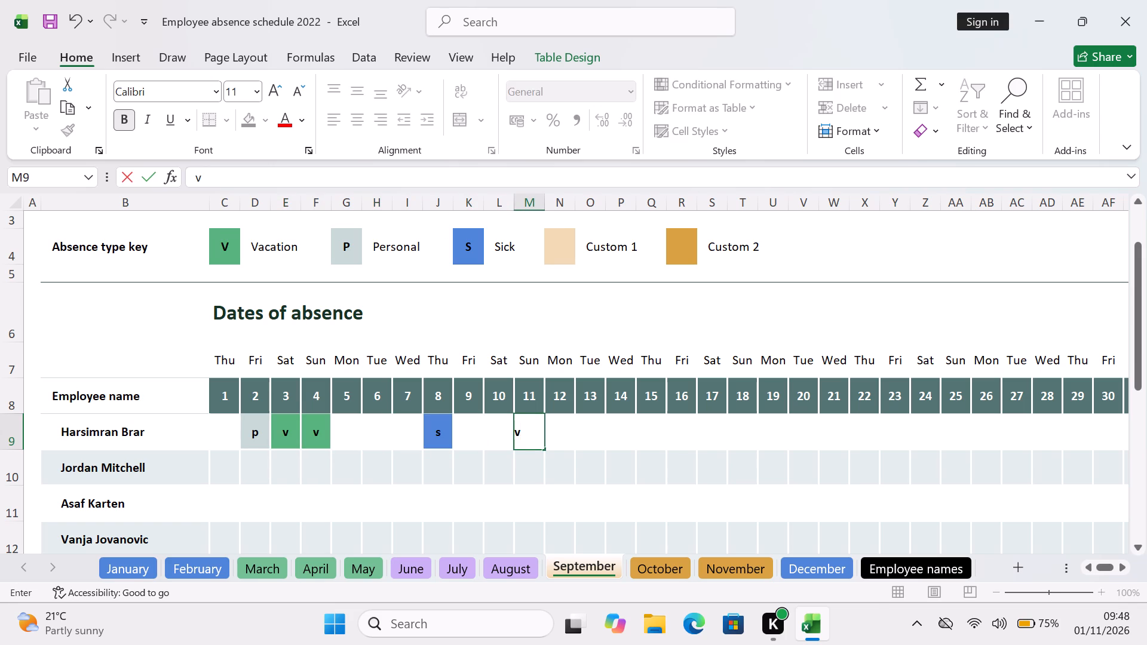
{"action": "key", "text": "Down"}
{"action": "key", "text": "Up"}
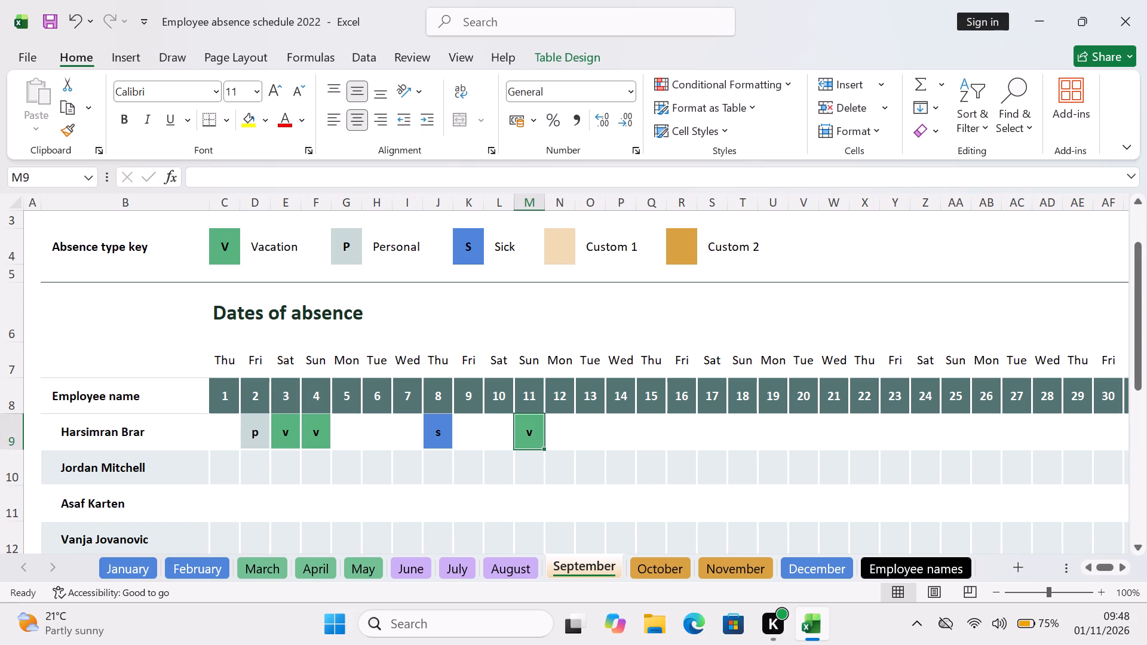
{"action": "key", "text": "Left"}
{"action": "key", "text": "v"}
{"action": "key", "text": "Right"}
In row 9, enter p for September 14 and v for September 17 and 18.
{"action": "key", "text": "Right"}
{"action": "key", "text": "Right"}
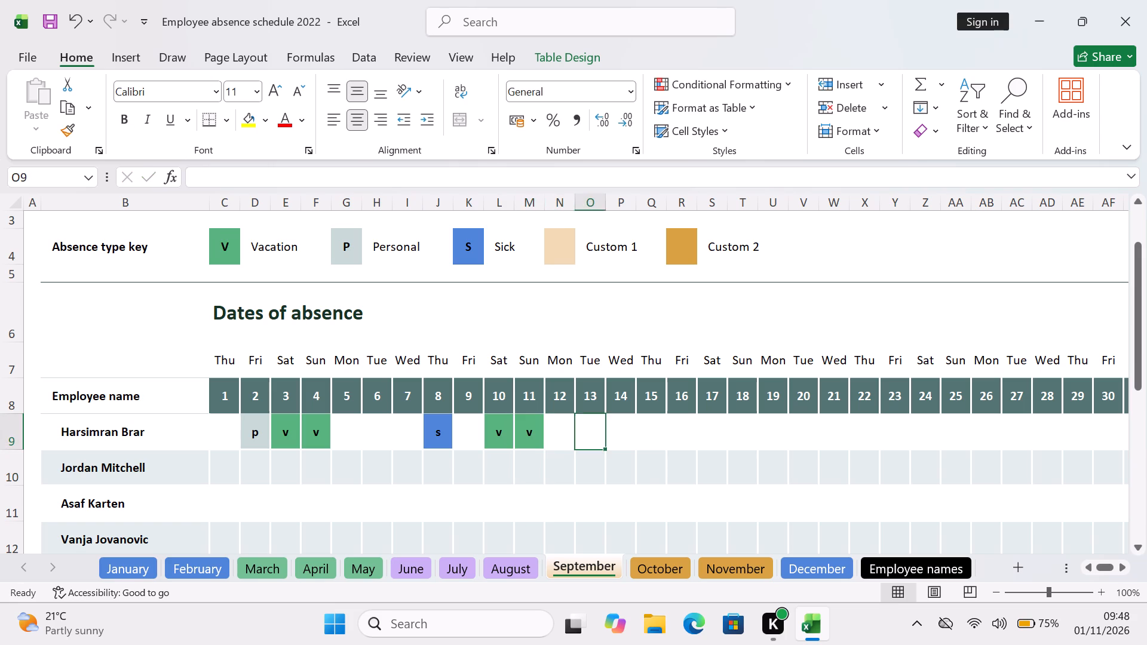
{"action": "key", "text": "Right"}
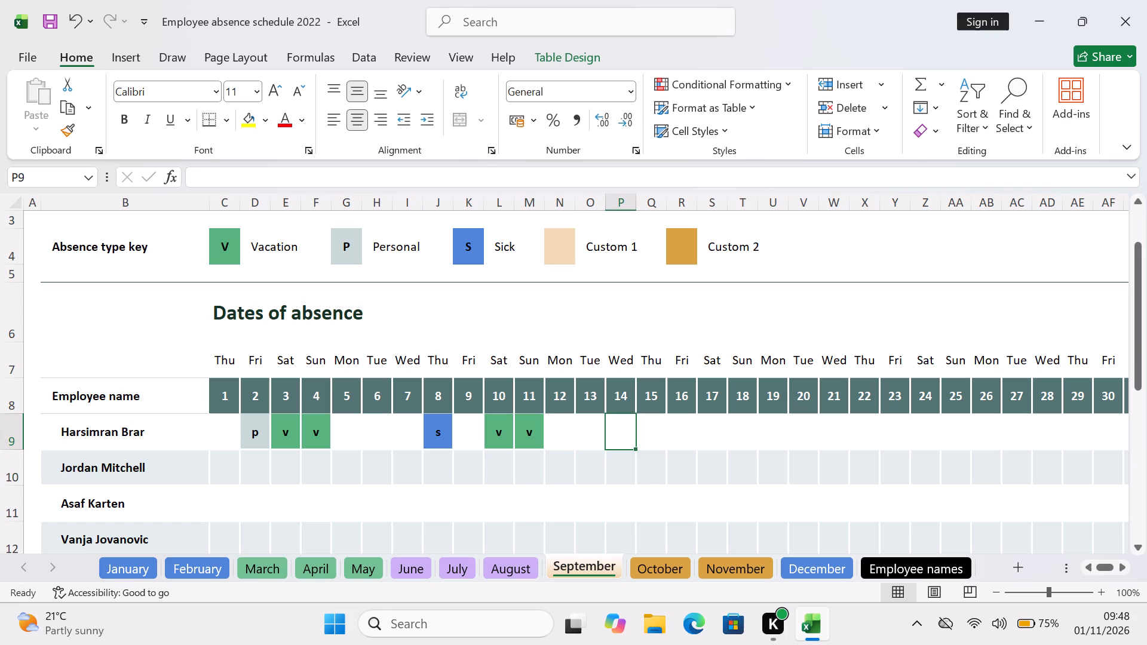
{"action": "key", "text": "p"}
{"action": "key", "text": "Right"}
{"action": "key", "text": "Right"}
{"action": "key", "text": "Right"}
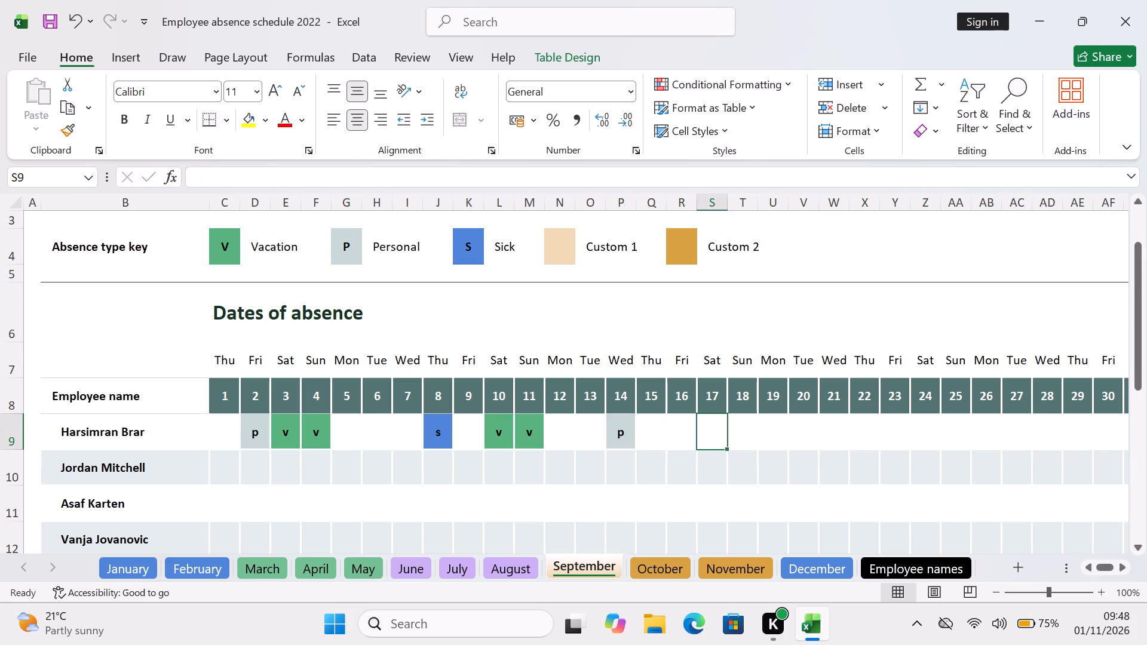
{"action": "key", "text": "v"}
{"action": "key", "text": "Right"}
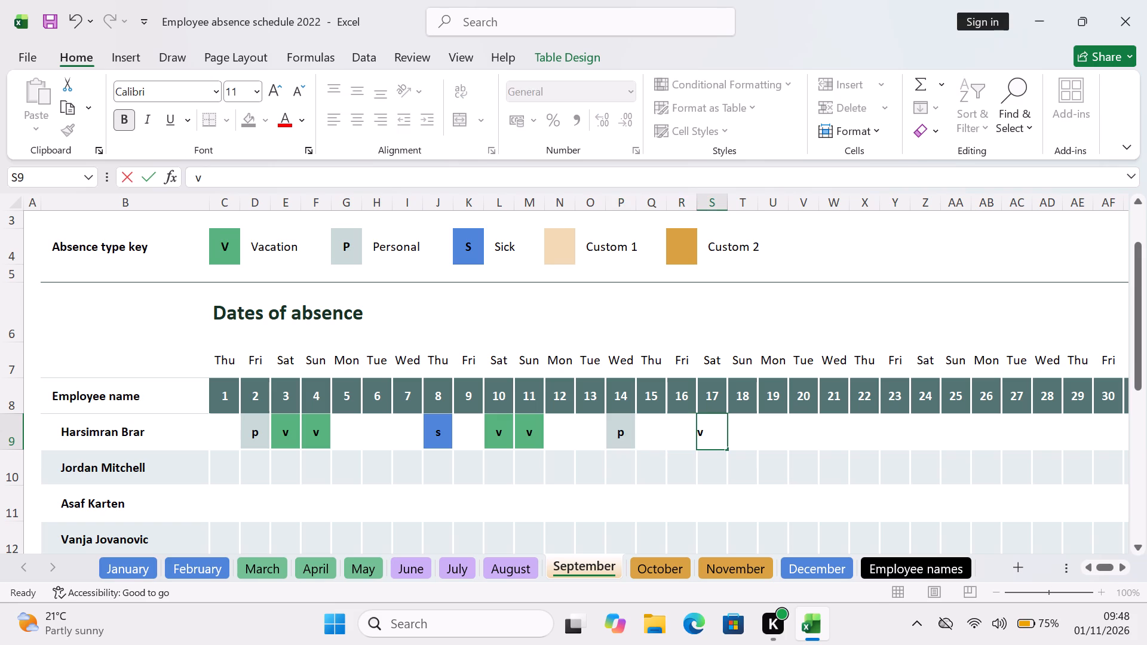
{"action": "key", "text": "v"}
{"action": "key", "text": "Right"}
In row 9, enter p for September 21 and v for September 24 and 25.
{"action": "key", "text": "Right"}
{"action": "key", "text": "Right"}
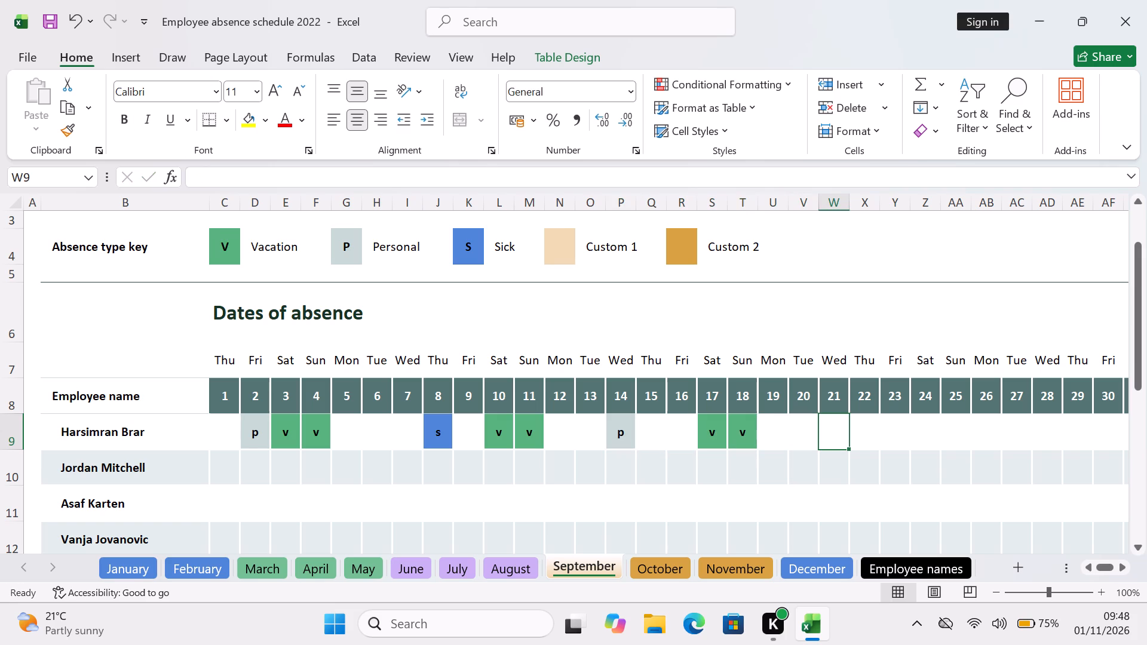
{"action": "key", "text": "p"}
{"action": "key", "text": "Right"}
{"action": "key", "text": "Right"}
{"action": "key", "text": "Right"}
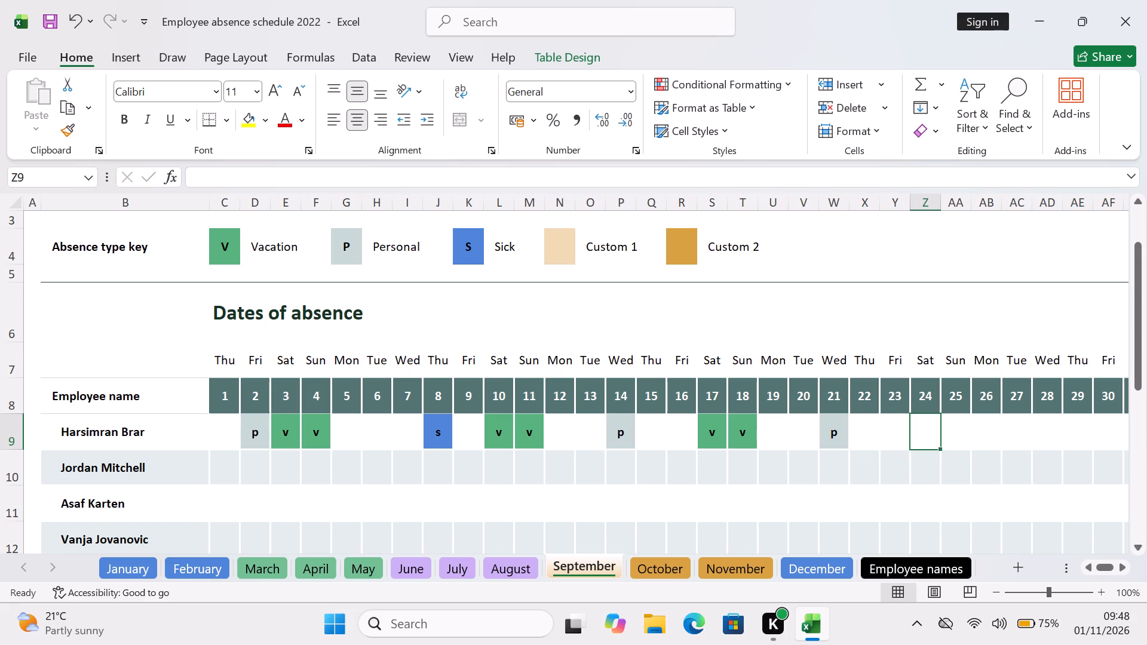
{"action": "key", "text": "v"}
{"action": "key", "text": "Right"}
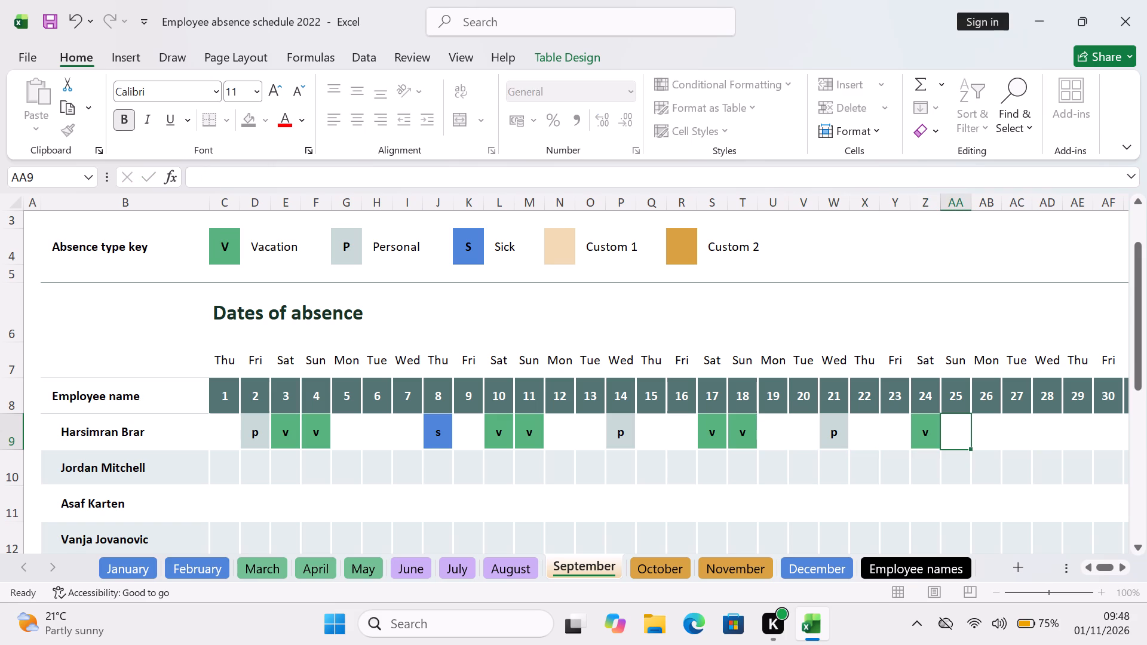
{"action": "key", "text": "v"}
{"action": "key", "text": "Right"}
Complete row 9 by entering p for September 28 and s for September 30.
{"action": "key", "text": "Right"}
{"action": "key", "text": "Right"}
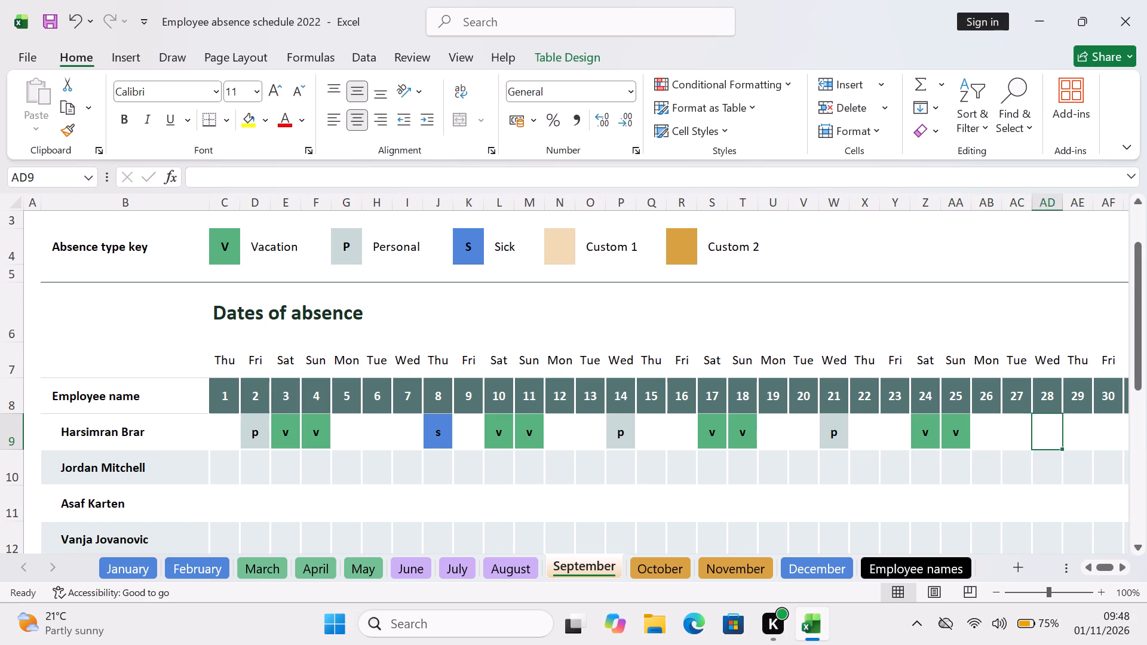
{"action": "key", "text": "Right"}
{"action": "key", "text": "Right"}
{"action": "key", "text": "Right"}
{"action": "key", "text": "Left"}
{"action": "key", "text": "Left"}
{"action": "key", "text": "Left"}
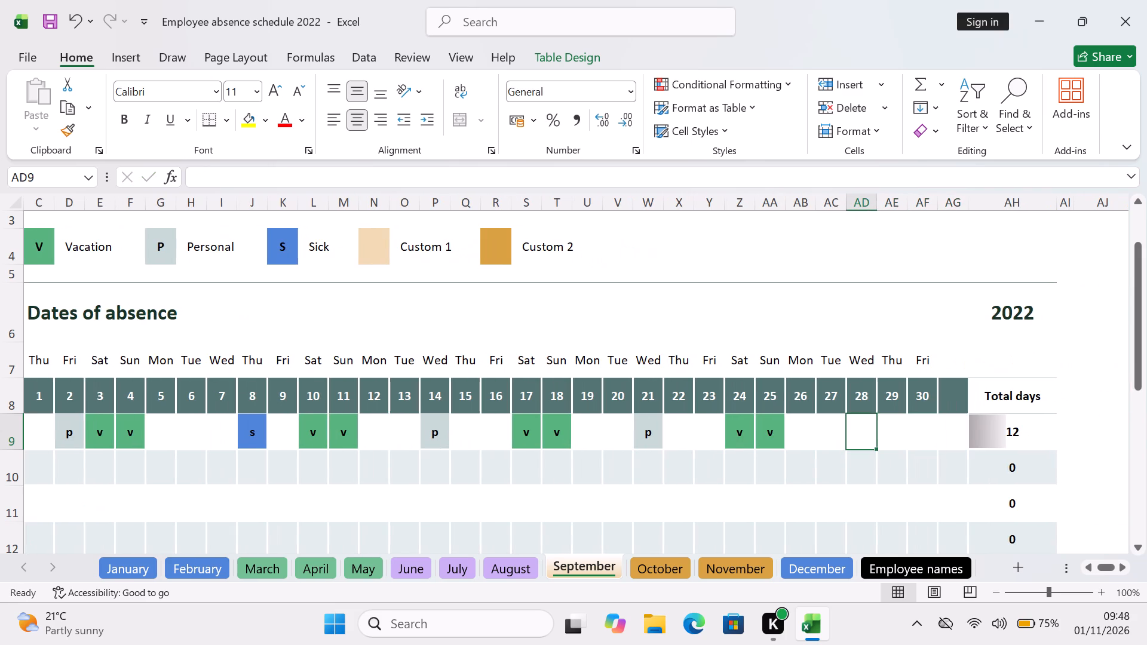
{"action": "key", "text": "p"}
{"action": "key", "text": "Right"}
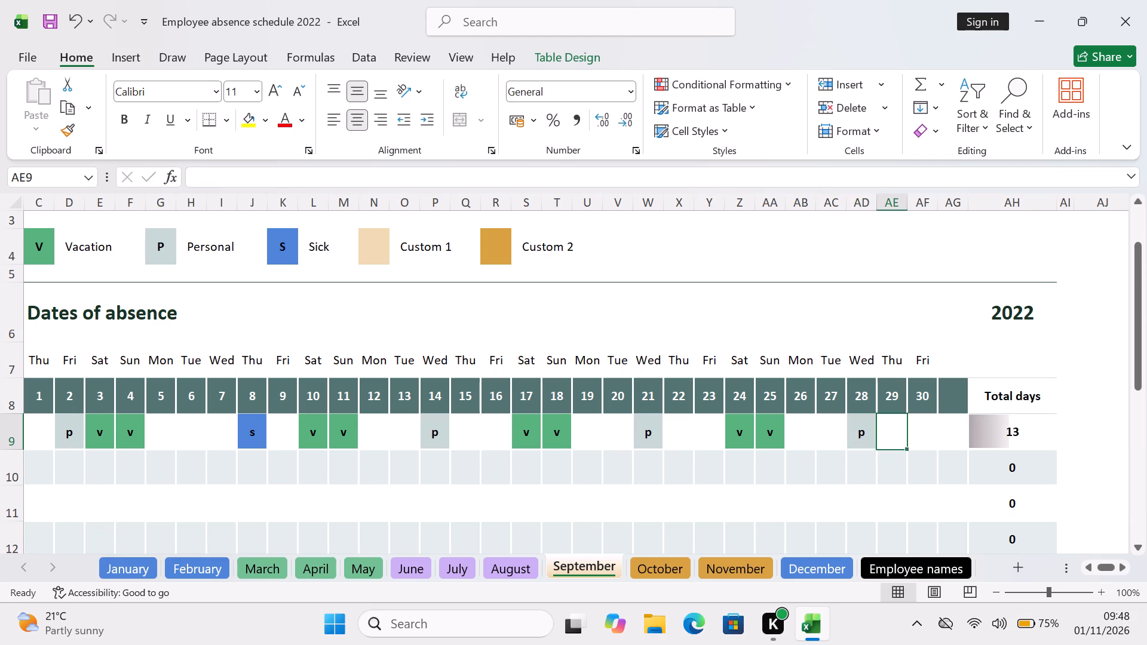
{"action": "key", "text": "Right"}
{"action": "key", "text": "s"}
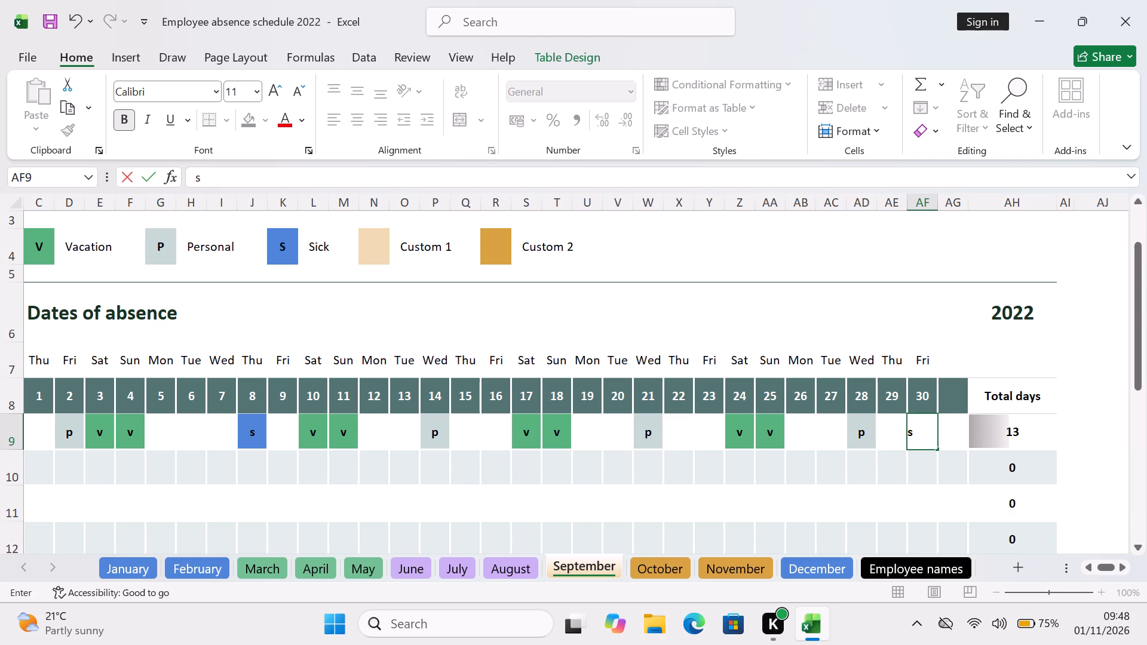
{"action": "key", "text": "Down"}
In the second employee's row (row 10), enter p for September 1 and v for September 3 and 4.
{"action": "key", "text": "Left"}
{"action": "key", "text": "Left"}
{"action": "key", "text": "Left"}
{"action": "key", "text": "Left"}
{"action": "key", "text": "Left"}
{"action": "key", "text": "Left"}
{"action": "key", "text": "Left"}
{"action": "key", "text": "Left"}
{"action": "key", "text": "Left"}
{"action": "key", "text": "Left"}
{"action": "key", "text": "Left"}
{"action": "key", "text": "Left"}
{"action": "key", "text": "Left"}
{"action": "key", "text": "Left"}
{"action": "key", "text": "Left"}
{"action": "key", "text": "Left"}
{"action": "key", "text": "Left"}
{"action": "key", "text": "Left"}
{"action": "key", "text": "Left"}
{"action": "key", "text": "Left"}
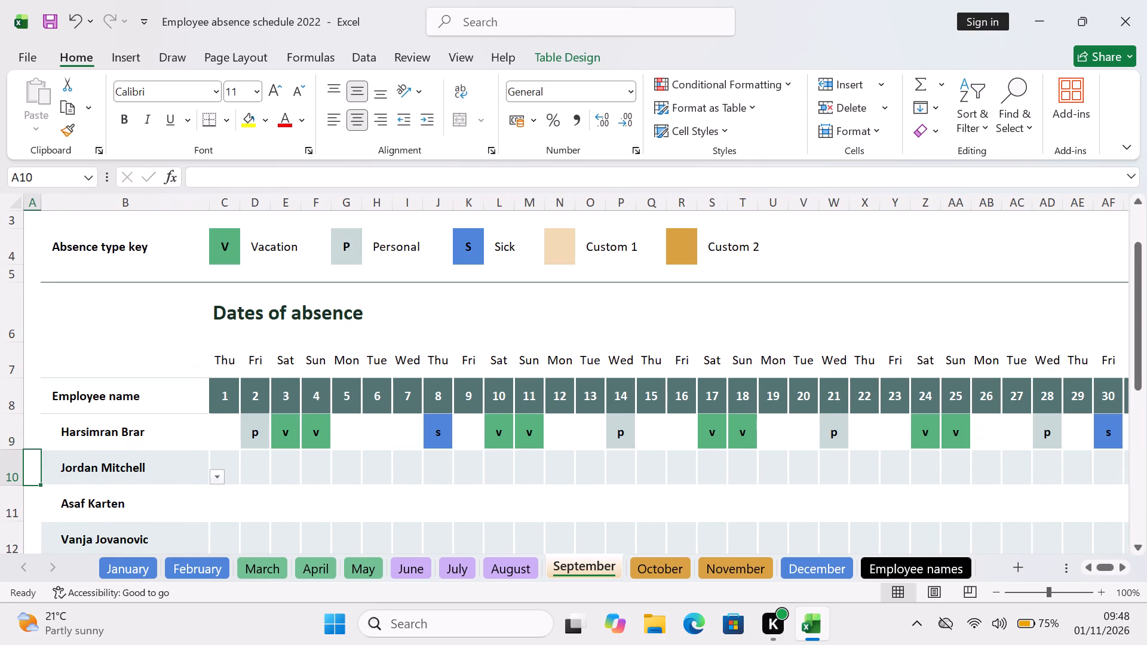
{"action": "key", "text": "Right"}
{"action": "key", "text": "Right"}
{"action": "key", "text": "Right"}
{"action": "key", "text": "Right"}
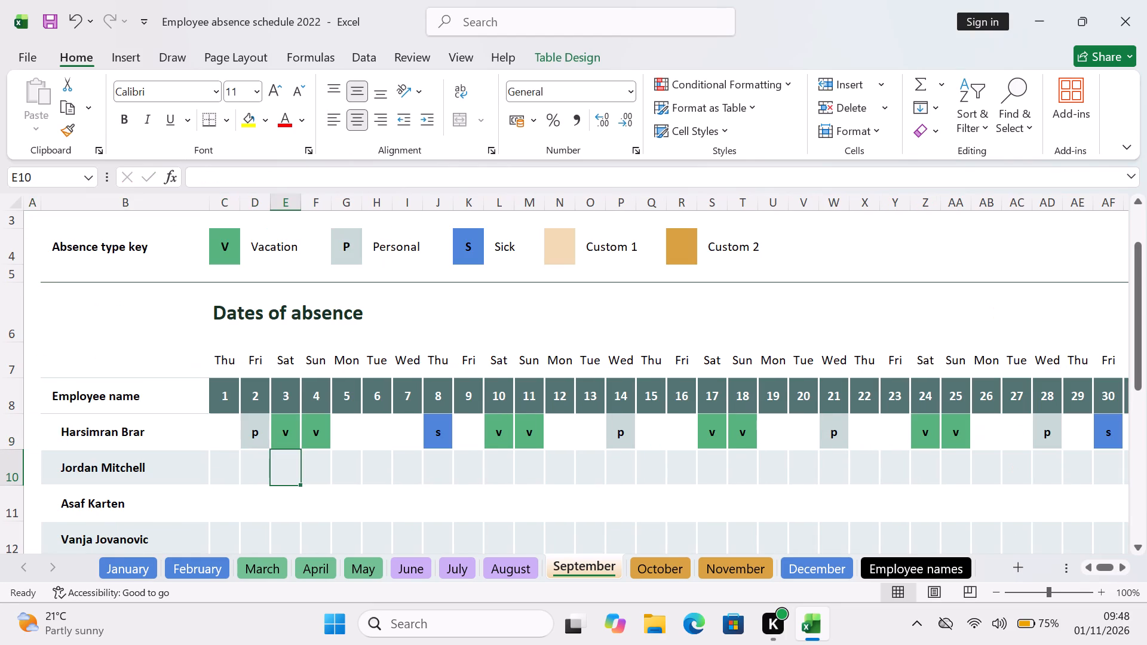
{"action": "key", "text": "Left"}
{"action": "key", "text": "Left"}
{"action": "key", "text": "p"}
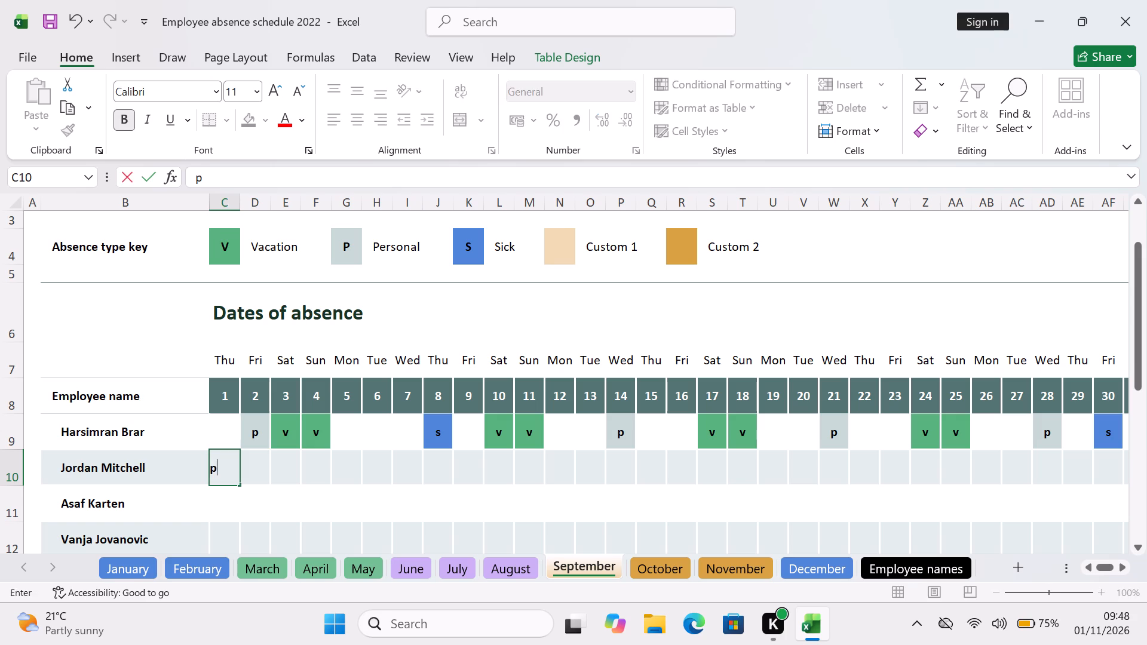
{"action": "key", "text": "Right"}
{"action": "key", "text": "Right"}
{"action": "key", "text": "v"}
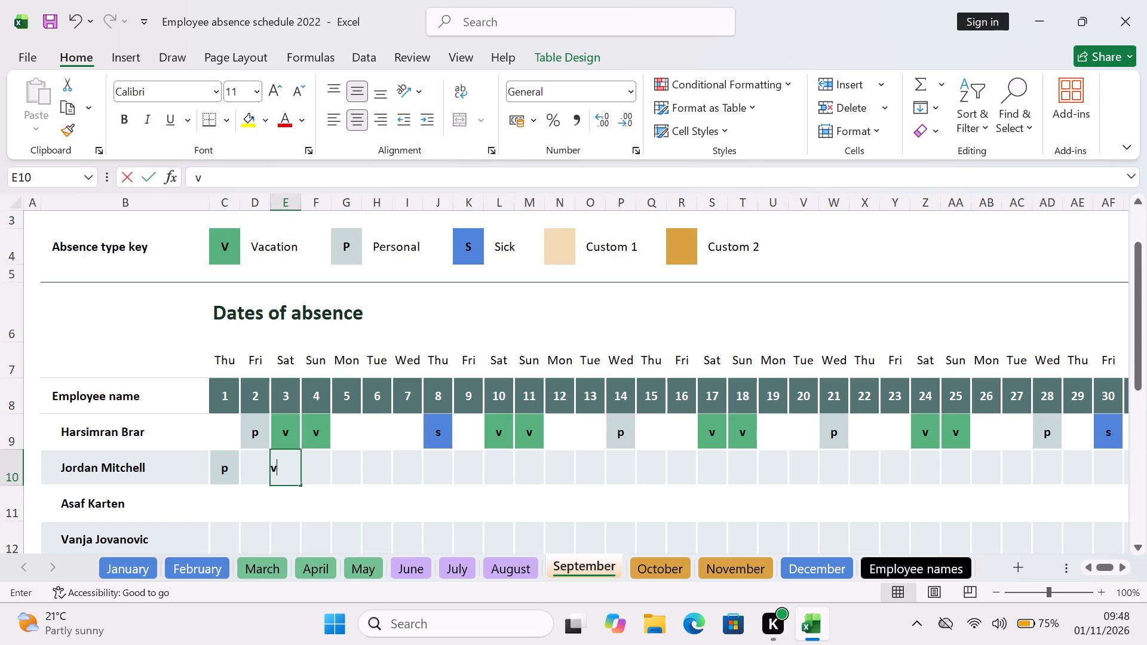
{"action": "key", "text": "Right"}
{"action": "key", "text": "v"}
{"action": "key", "text": "Right"}
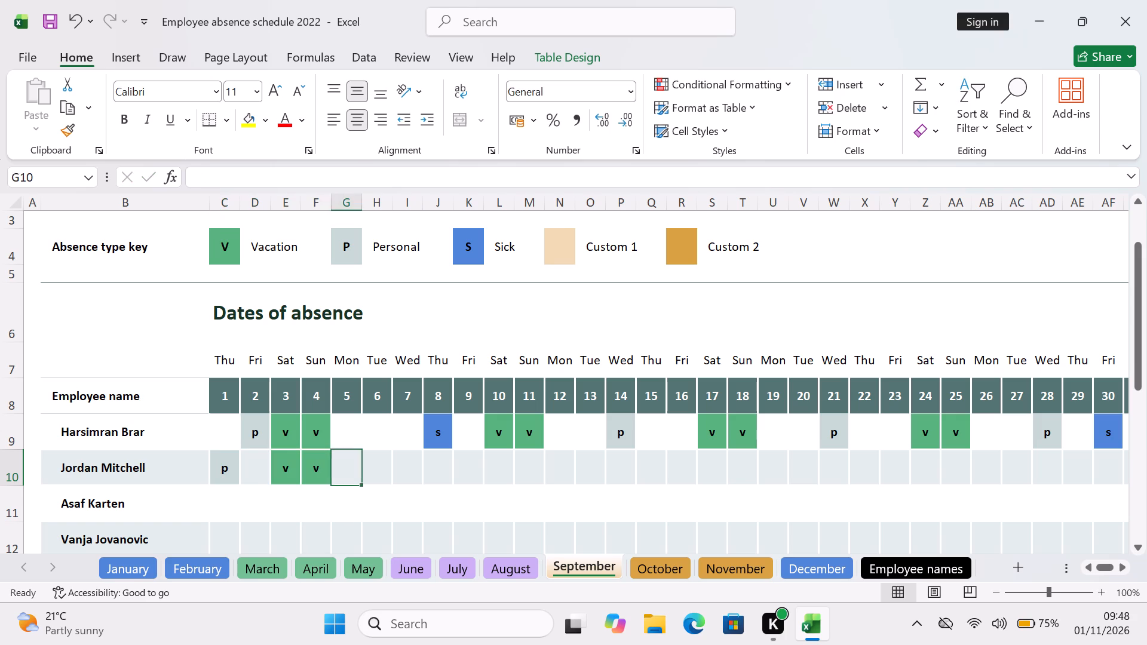
In row 10, enter p for September 6 and v for September 10 and 11.
{"action": "key", "text": "Right"}
{"action": "key", "text": "p"}
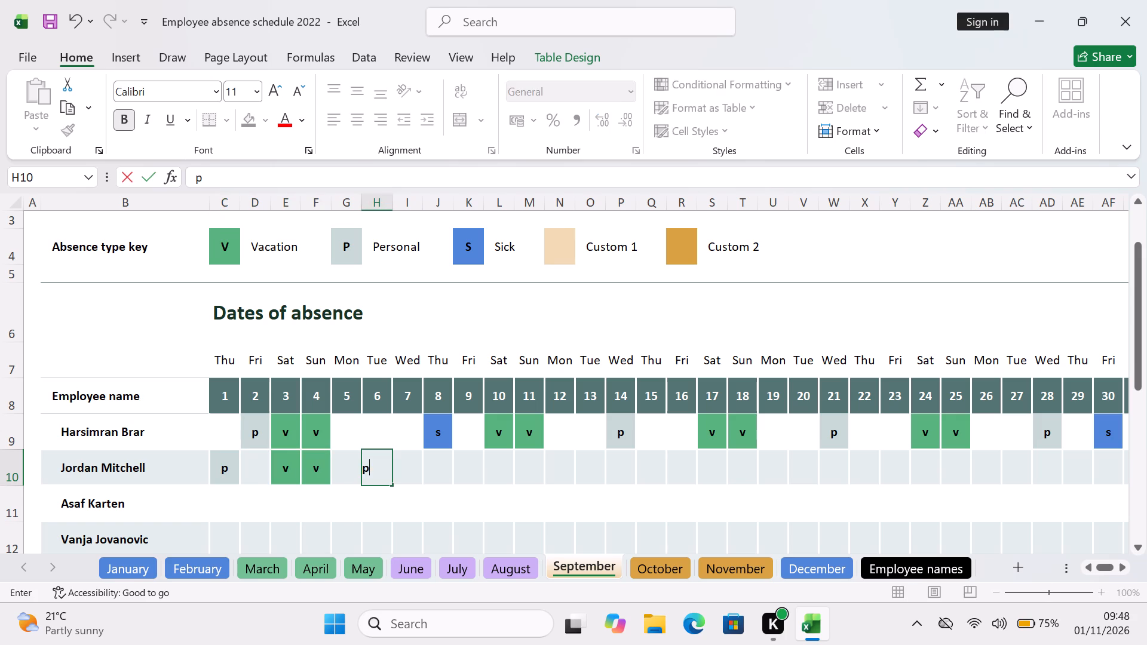
{"action": "key", "text": "Right"}
{"action": "key", "text": "Right"}
{"action": "key", "text": "Right"}
{"action": "key", "text": "Right"}
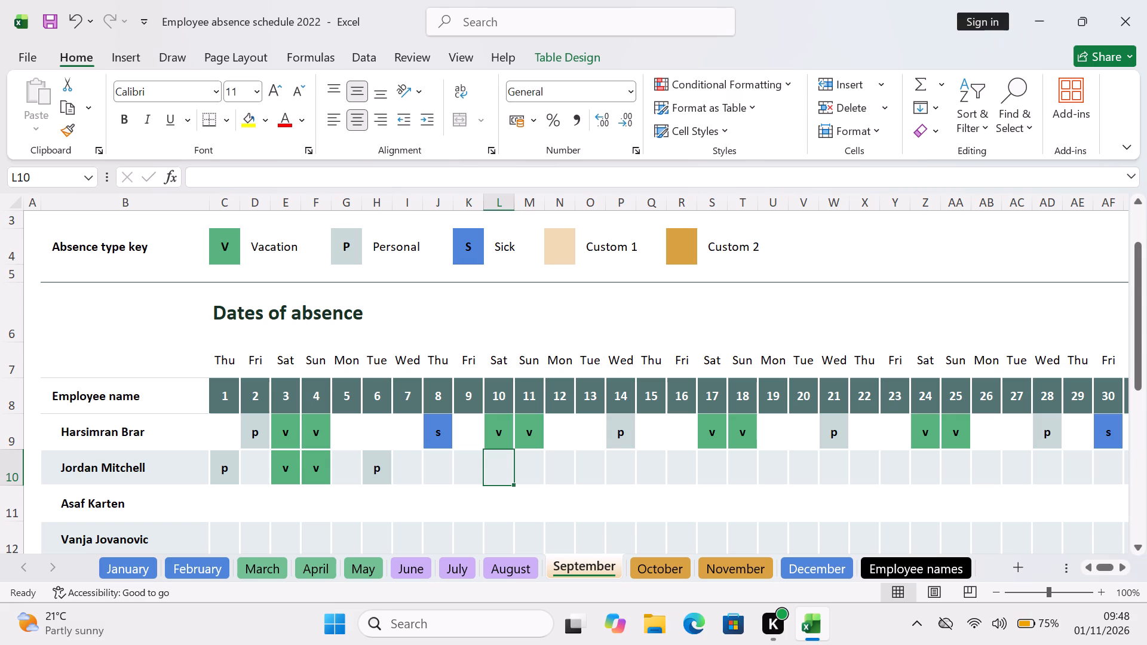
{"action": "key", "text": "v"}
{"action": "key", "text": "Right"}
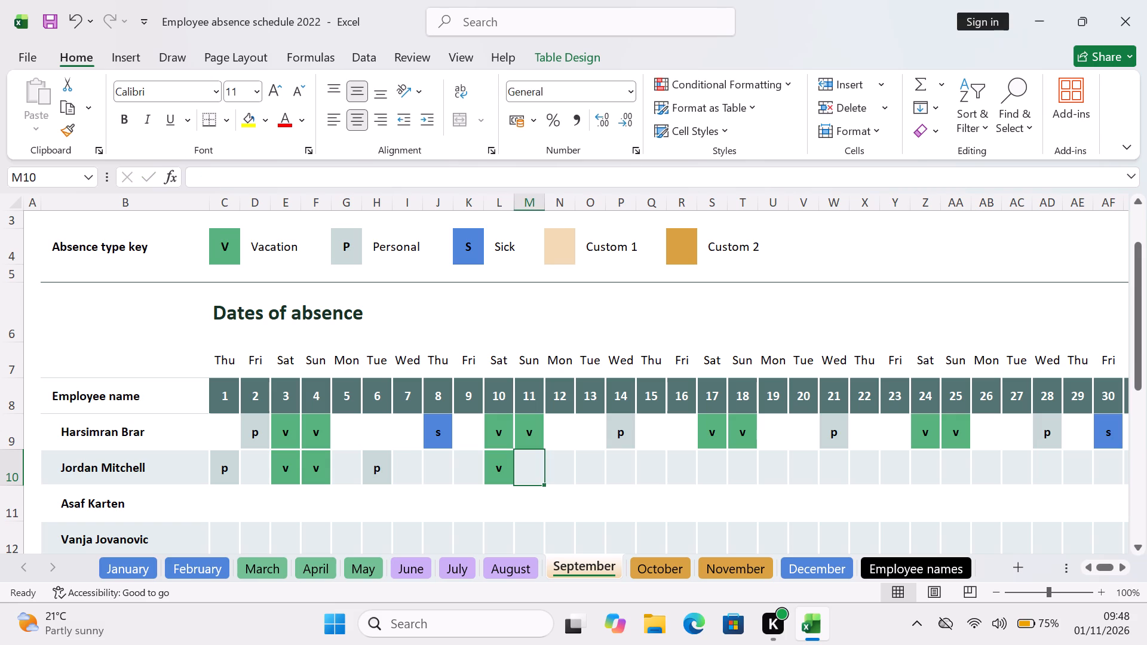
{"action": "key", "text": "v"}
{"action": "key", "text": "Right"}
In row 10, enter p for September 15 and v for September 17 and 18.
{"action": "key", "text": "Right"}
{"action": "key", "text": "Right"}
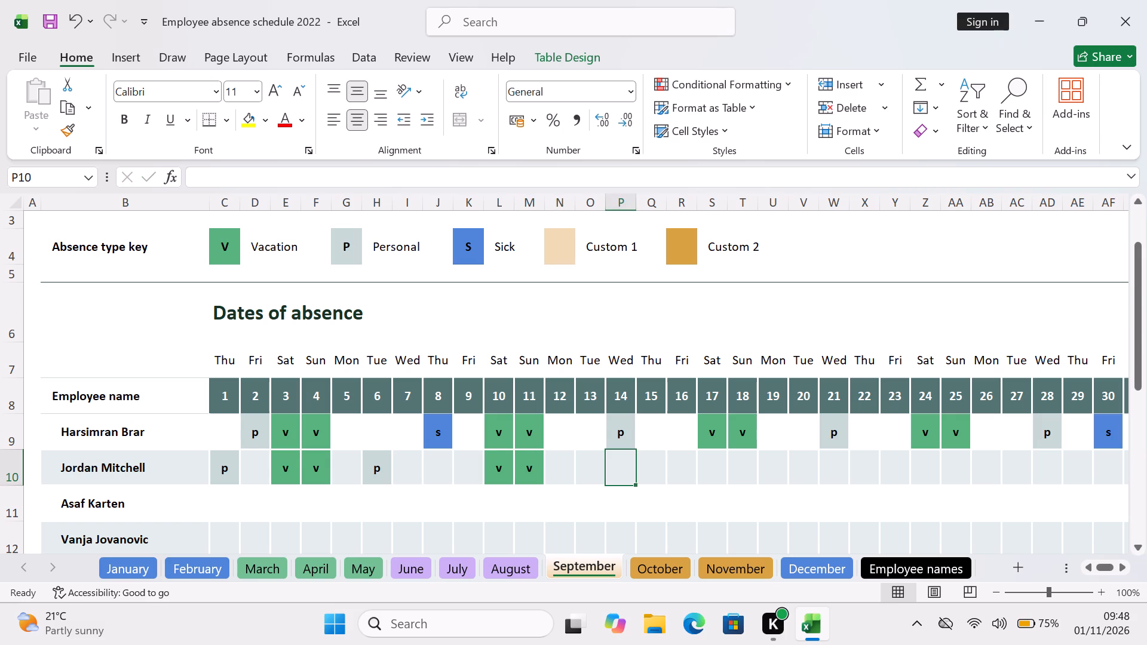
{"action": "key", "text": "Right"}
{"action": "key", "text": "p"}
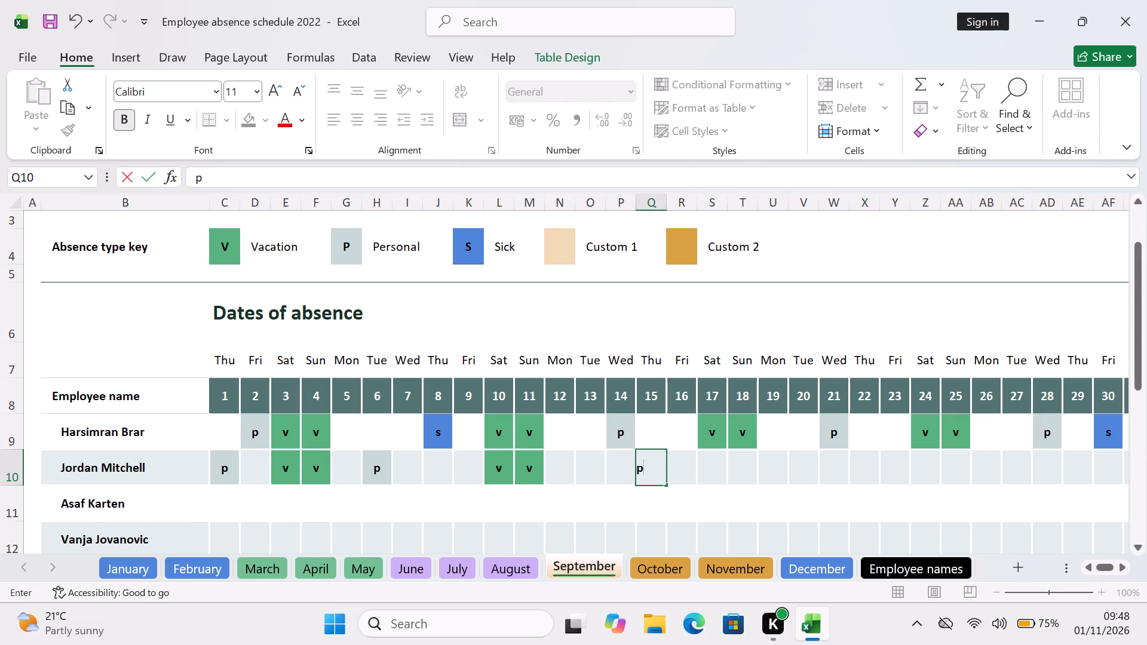
{"action": "key", "text": "Right"}
{"action": "key", "text": "Right"}
{"action": "key", "text": "v"}
{"action": "key", "text": "Right"}
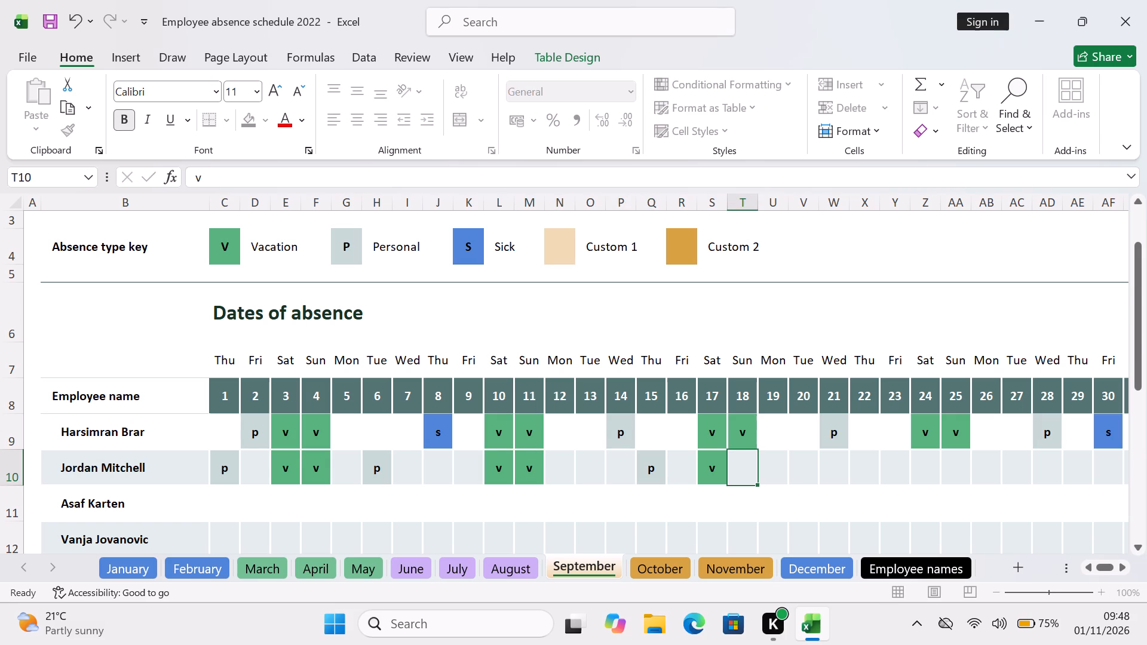
{"action": "key", "text": "v"}
{"action": "key", "text": "Right"}
In row 10, enter p for September 20 and 23 and v for September 24 and 25.
{"action": "key", "text": "Right"}
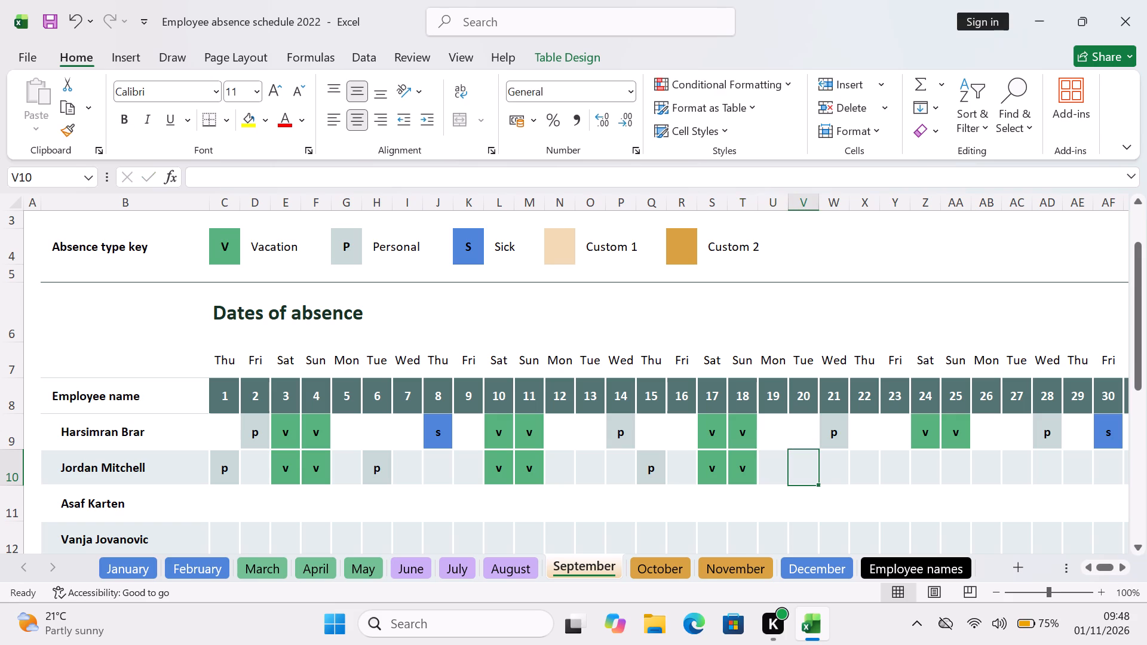
{"action": "key", "text": "p"}
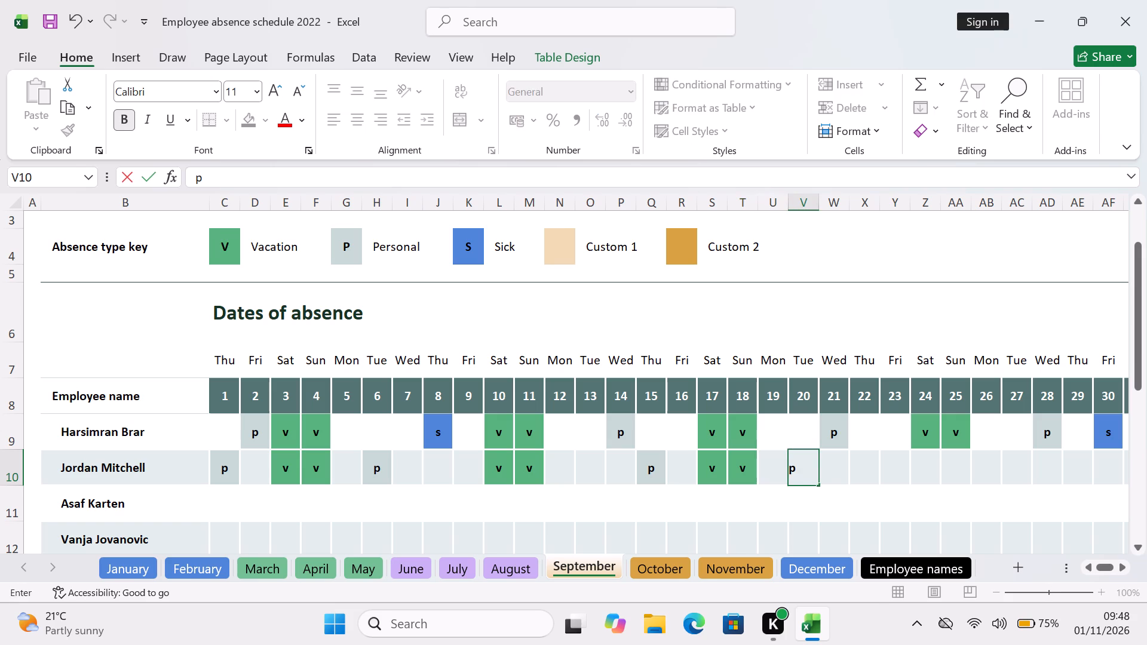
{"action": "key", "text": "Right"}
{"action": "key", "text": "Right"}
{"action": "key", "text": "Right"}
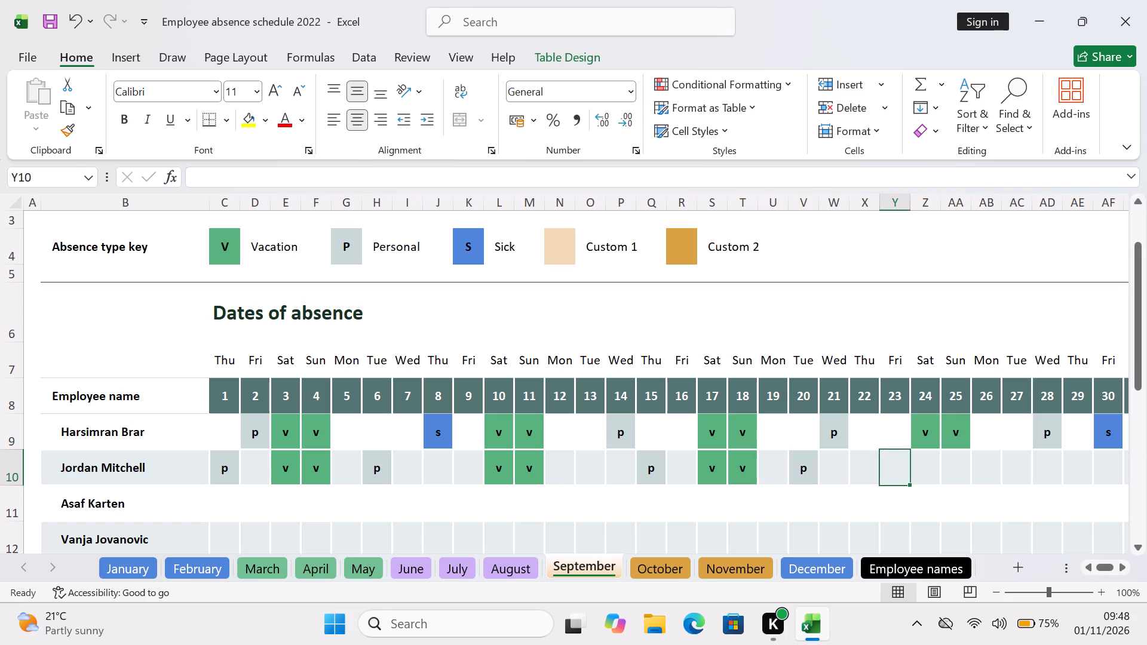
{"action": "key", "text": "p"}
{"action": "key", "text": "Right"}
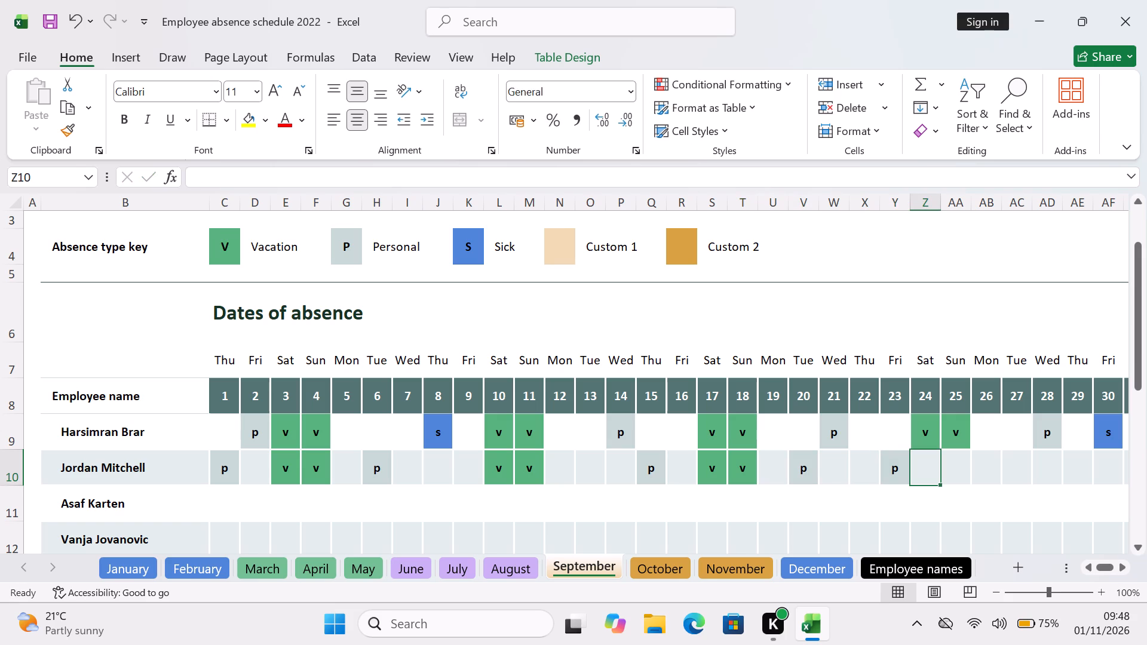
{"action": "key", "text": "v"}
{"action": "key", "text": "Right"}
{"action": "key", "text": "v"}
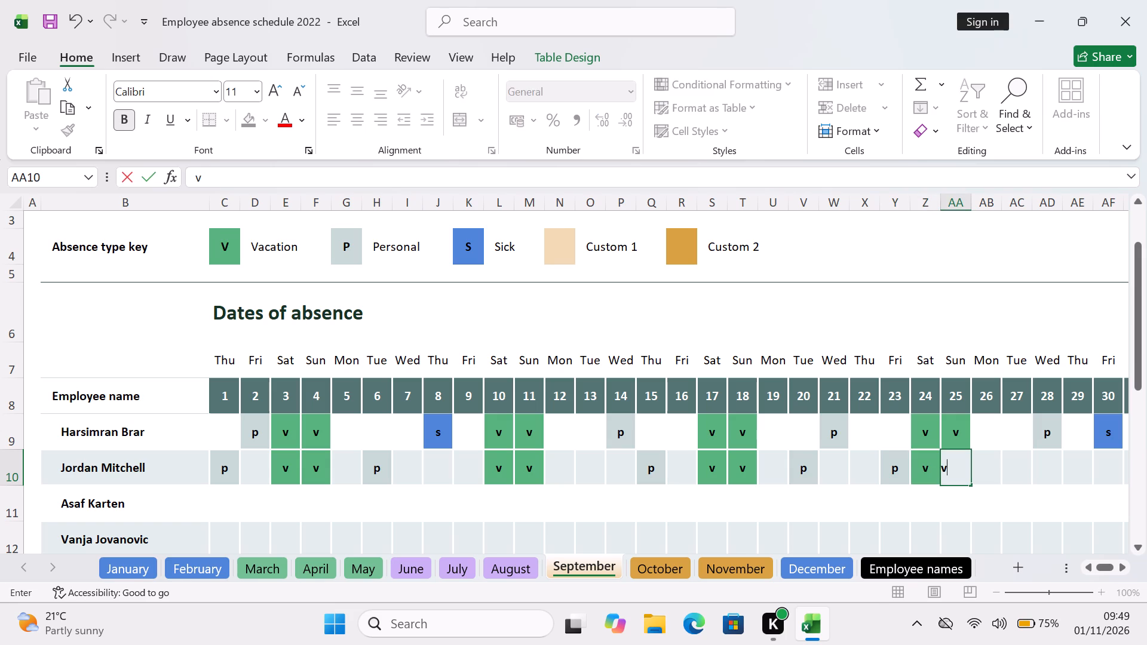
{"action": "key", "text": "Right"}
Complete row 10 by entering p for September 27 and September 29.
{"action": "key", "text": "Right"}
{"action": "key", "text": "Right"}
{"action": "key", "text": "Right"}
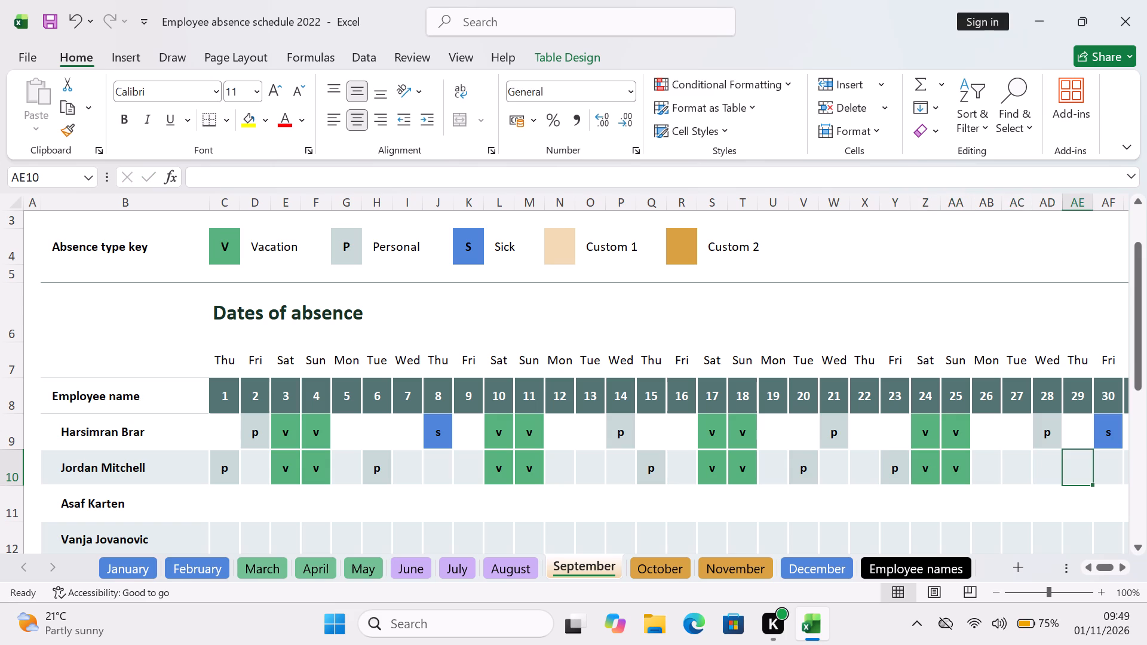
{"action": "key", "text": "Left"}
{"action": "key", "text": "Left"}
{"action": "key", "text": "p"}
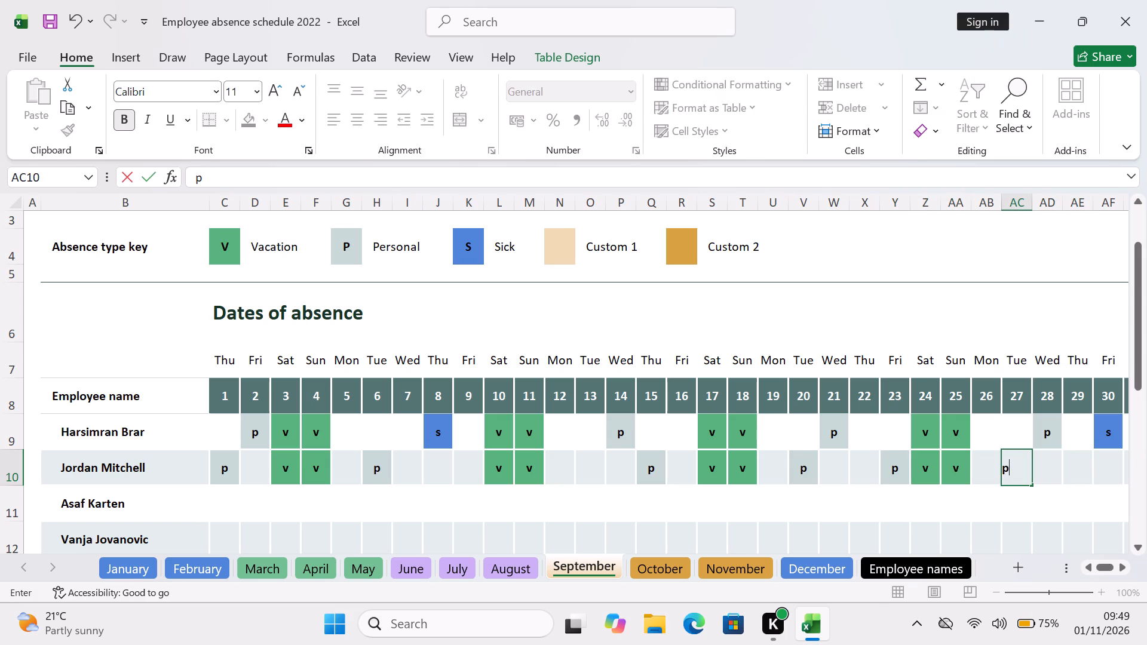
{"action": "key", "text": "Right"}
{"action": "key", "text": "Right"}
{"action": "key", "text": "p"}
{"action": "key", "text": "Right"}
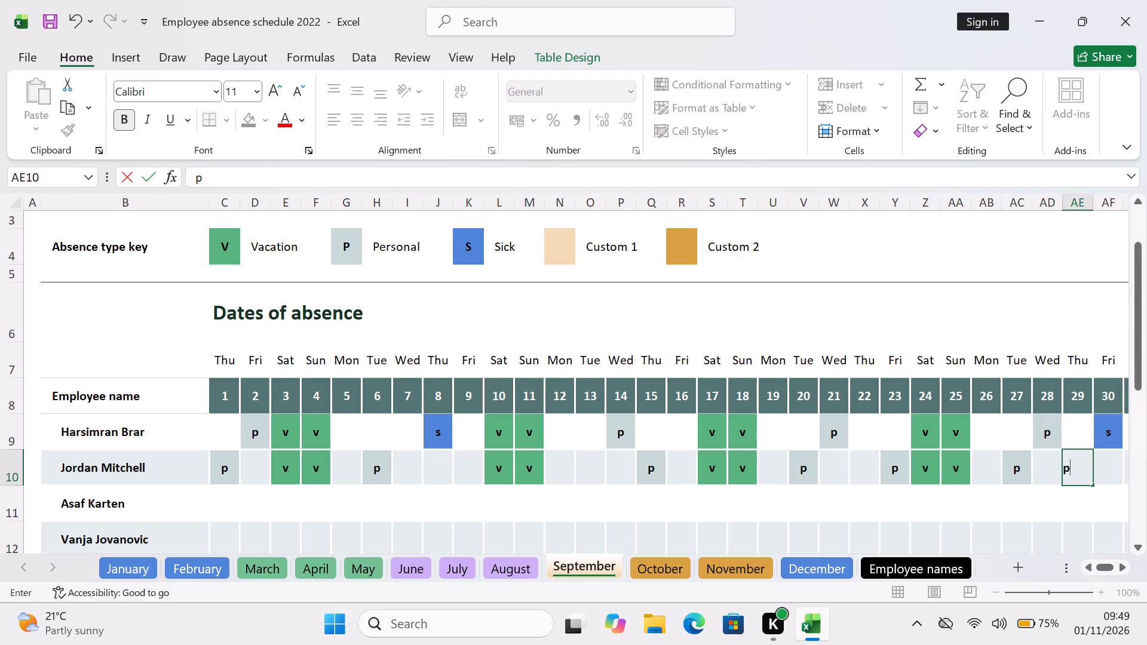
In the third employee's row (row 11), enter v for September 3 and 4.
{"action": "key", "text": "Right"}
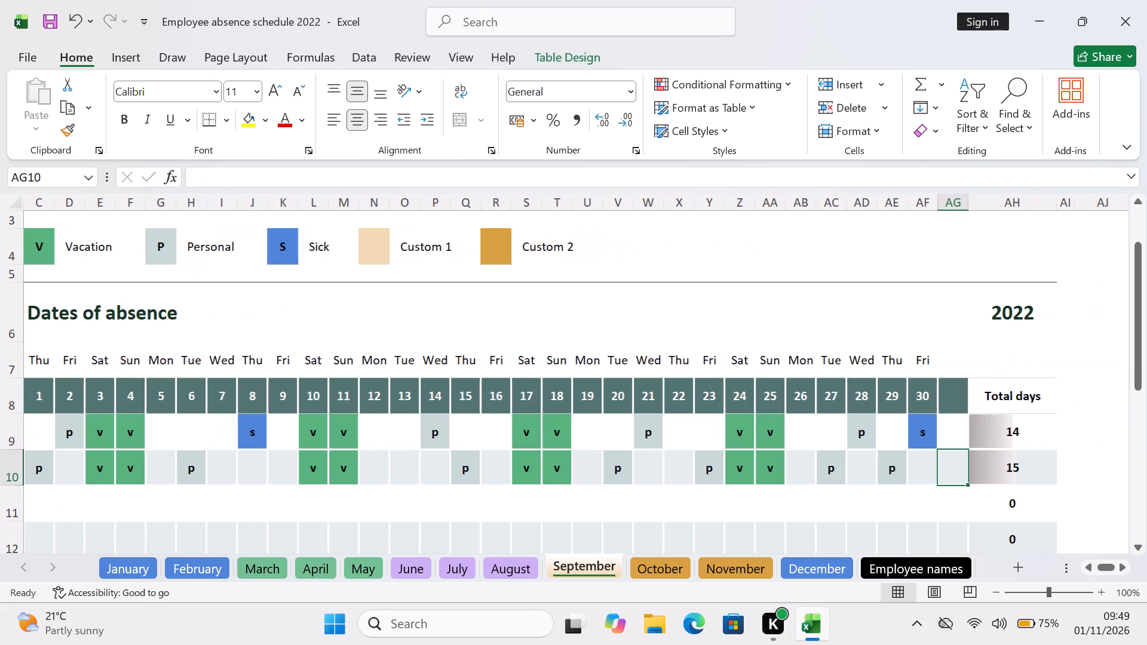
{"action": "key", "text": "Left"}
{"action": "key", "text": "Down"}
{"action": "key", "text": "Left"}
{"action": "key", "text": "Left"}
{"action": "key", "text": "Left"}
{"action": "key", "text": "Left"}
{"action": "key", "text": "Left"}
{"action": "key", "text": "Left"}
{"action": "key", "text": "Left"}
{"action": "key", "text": "Left"}
{"action": "key", "text": "Left"}
{"action": "key", "text": "Left"}
{"action": "key", "text": "Left"}
{"action": "key", "text": "Left"}
{"action": "key", "text": "Left"}
{"action": "key", "text": "Left"}
{"action": "key", "text": "Left"}
{"action": "key", "text": "Left"}
{"action": "key", "text": "Left"}
{"action": "key", "text": "Left"}
{"action": "key", "text": "Left"}
{"action": "key", "text": "Left"}
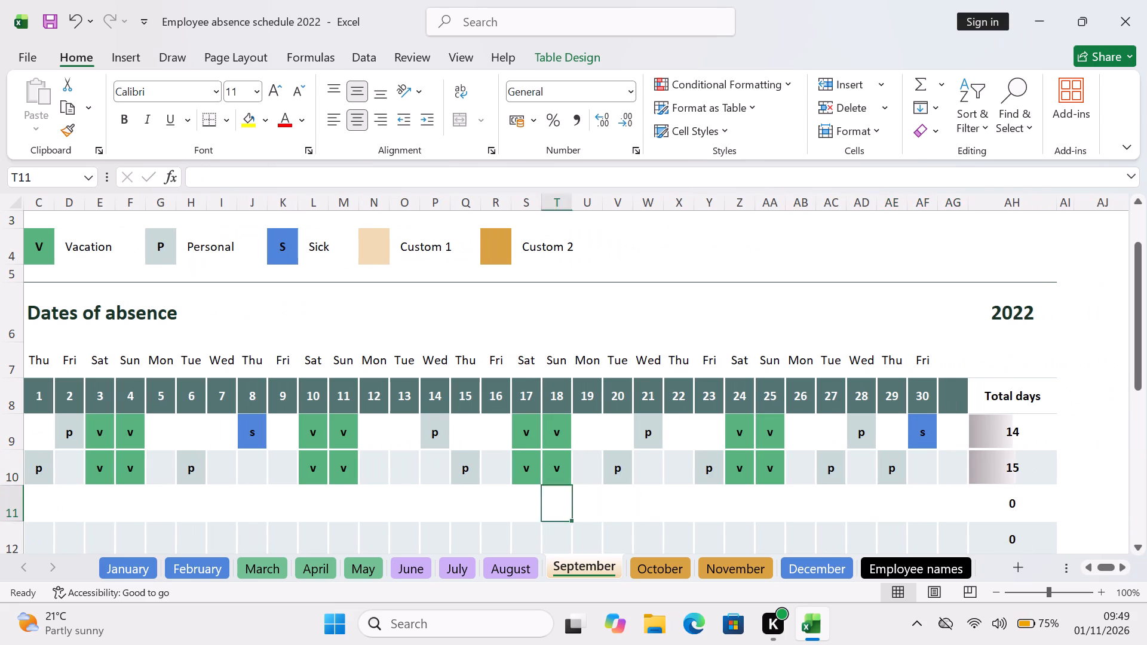
{"action": "key", "text": "Right"}
{"action": "key", "text": "Right"}
{"action": "key", "text": "Right"}
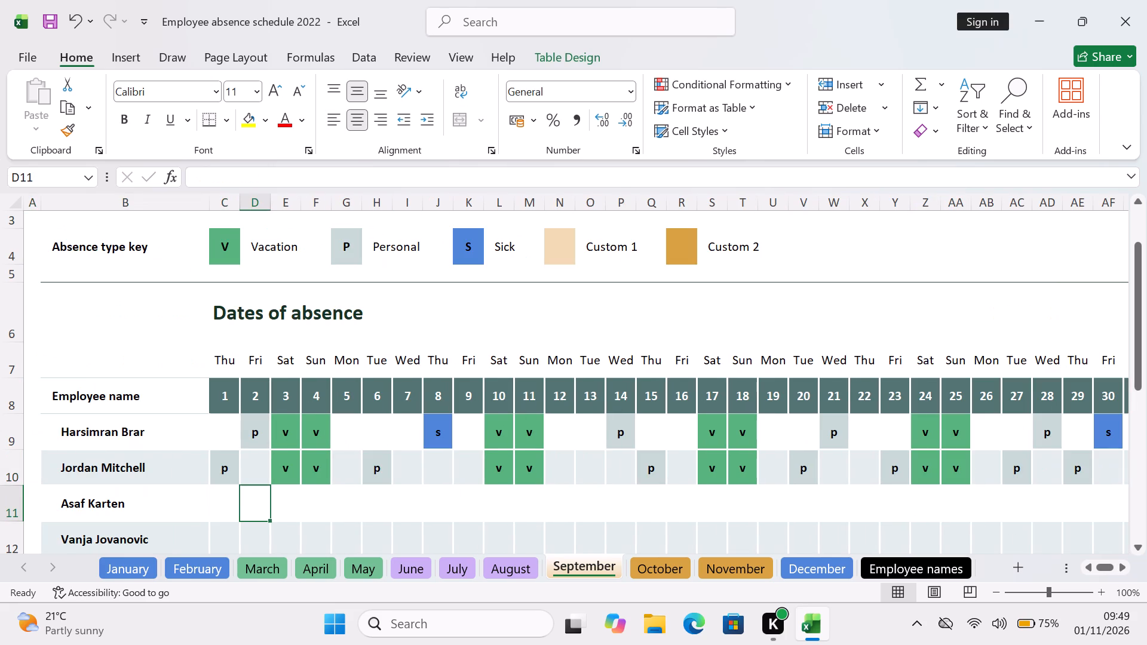
{"action": "key", "text": "Right"}
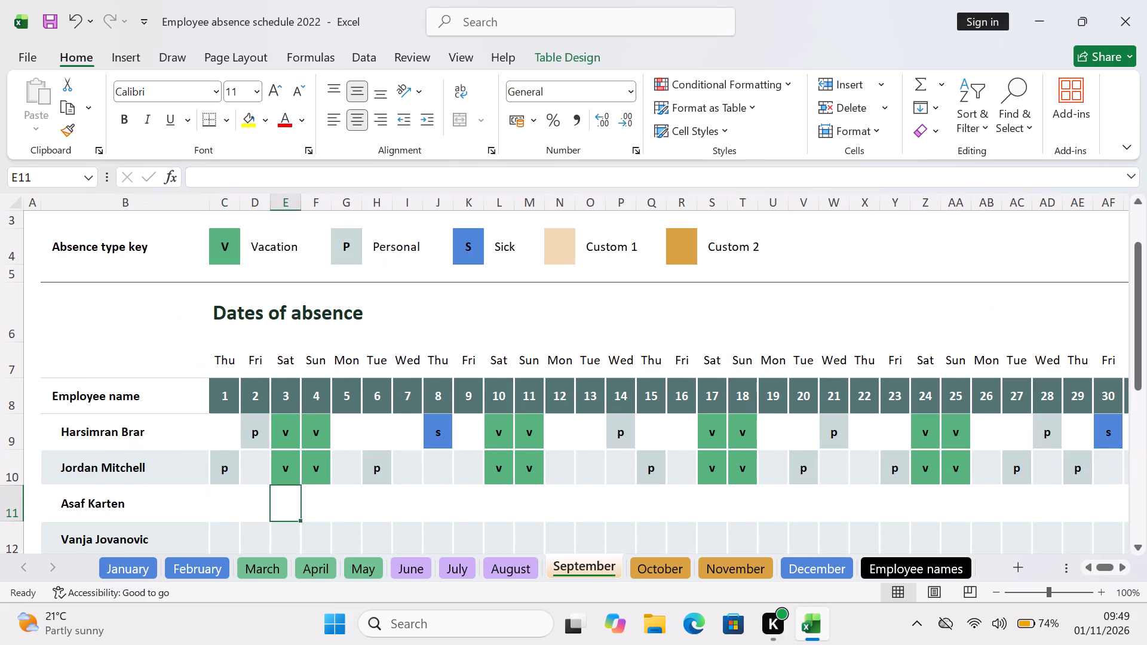
{"action": "key", "text": "v"}
{"action": "key", "text": "Right"}
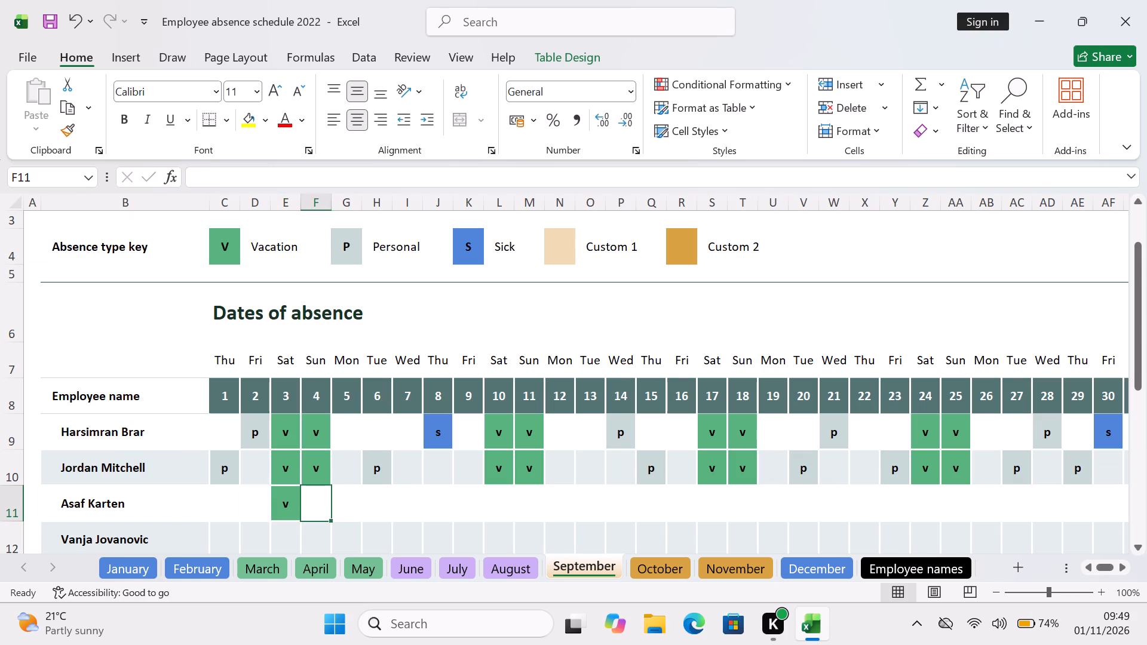
{"action": "key", "text": "v"}
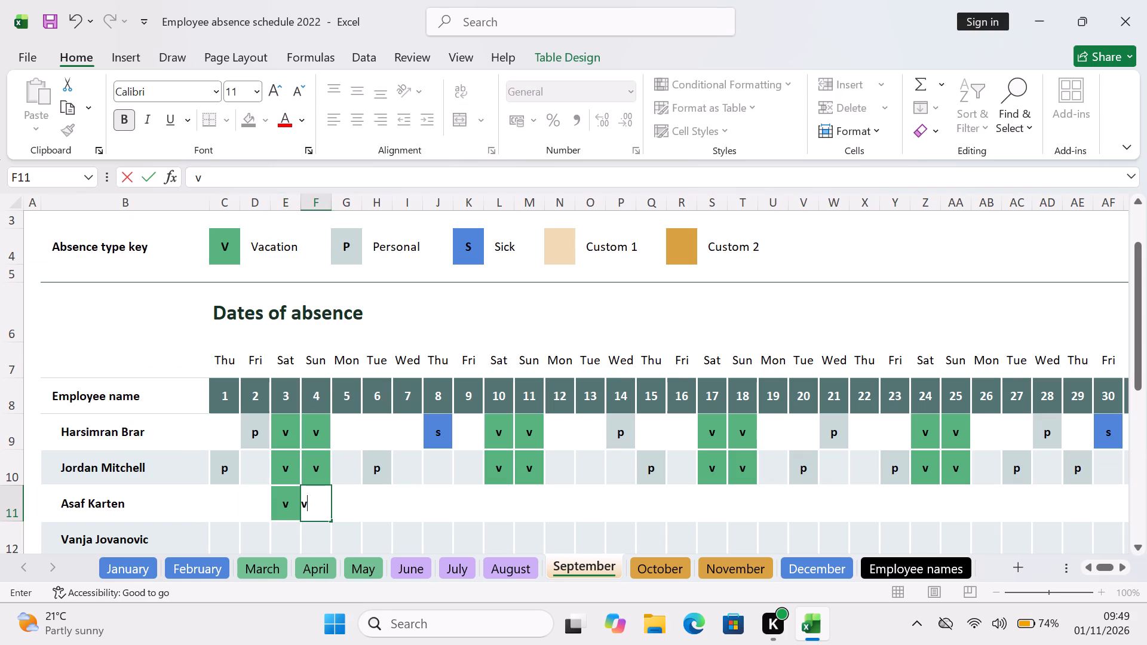
{"action": "key", "text": "Right"}
In row 11, enter p for September 7 and v for September 10 and 11.
{"action": "key", "text": "Right"}
{"action": "key", "text": "Right"}
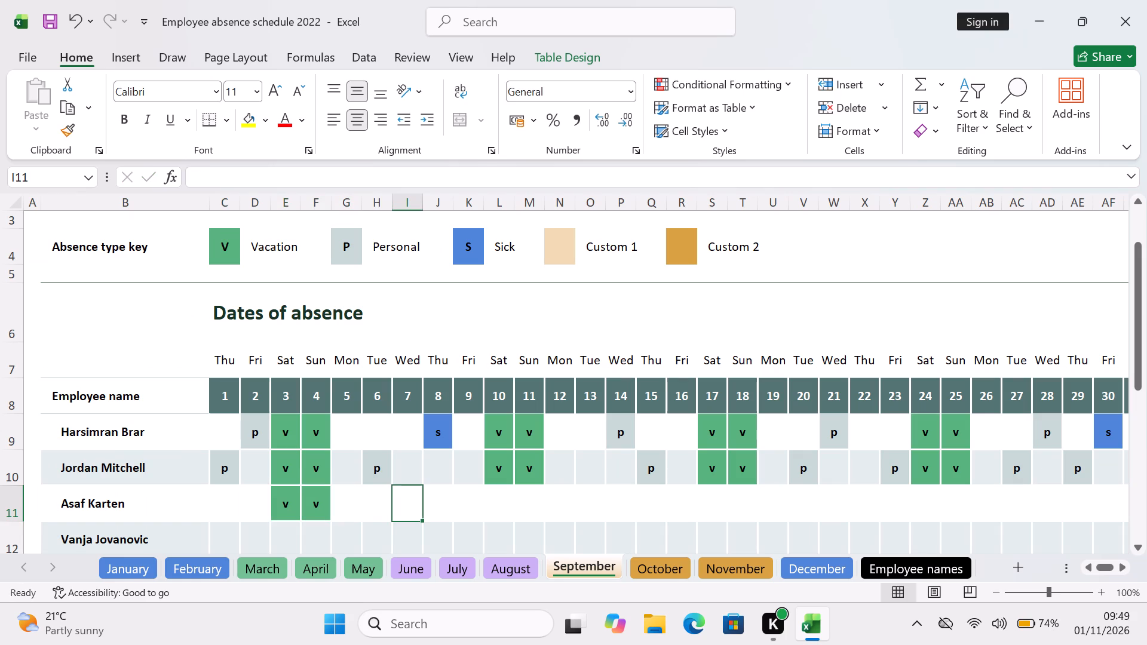
{"action": "key", "text": "p"}
{"action": "key", "text": "Right"}
{"action": "key", "text": "Right"}
{"action": "key", "text": "Right"}
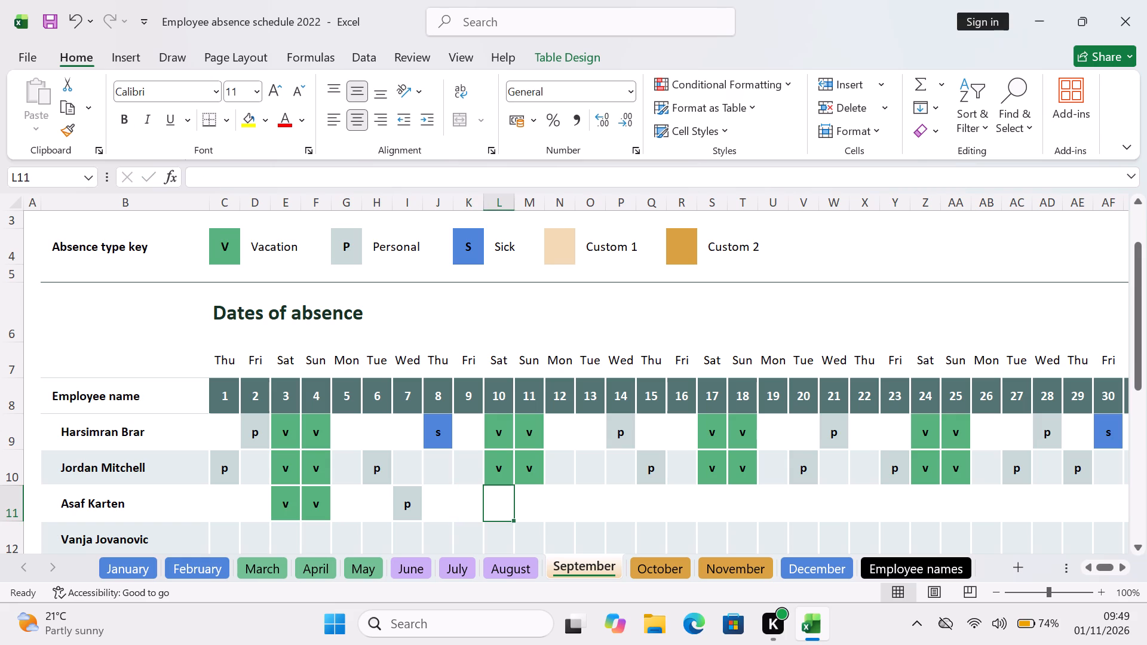
{"action": "key", "text": "v"}
{"action": "key", "text": "Right"}
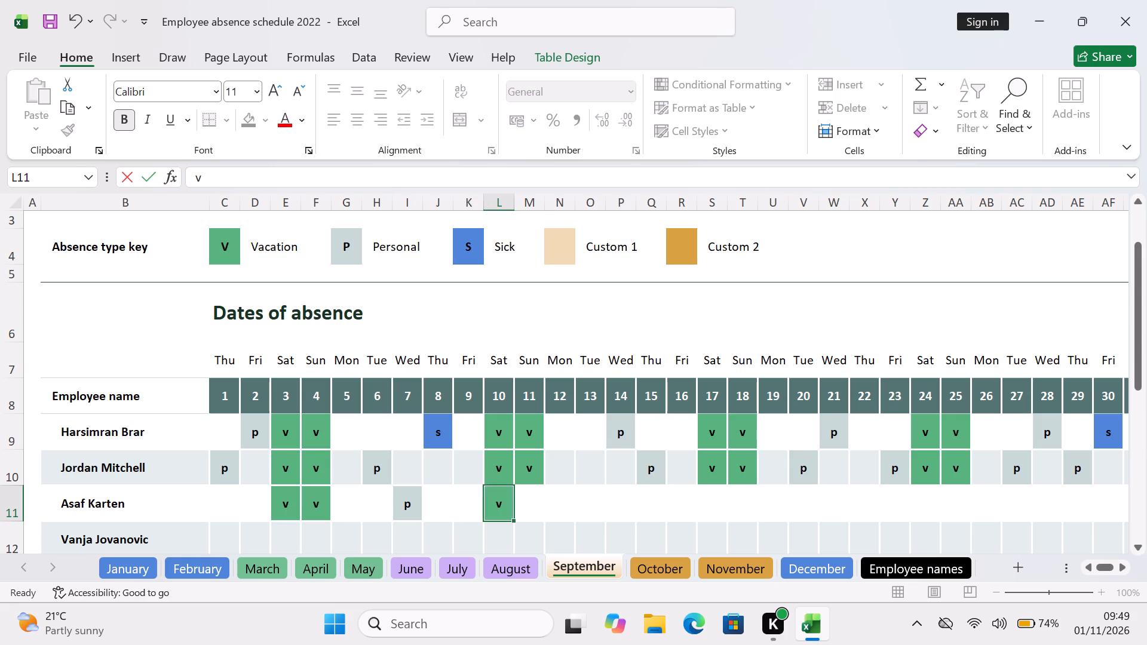
{"action": "key", "text": "v"}
{"action": "key", "text": "Right"}
In row 11, enter p for September 13 and 16 and v for September 17 and 18.
{"action": "key", "text": "Right"}
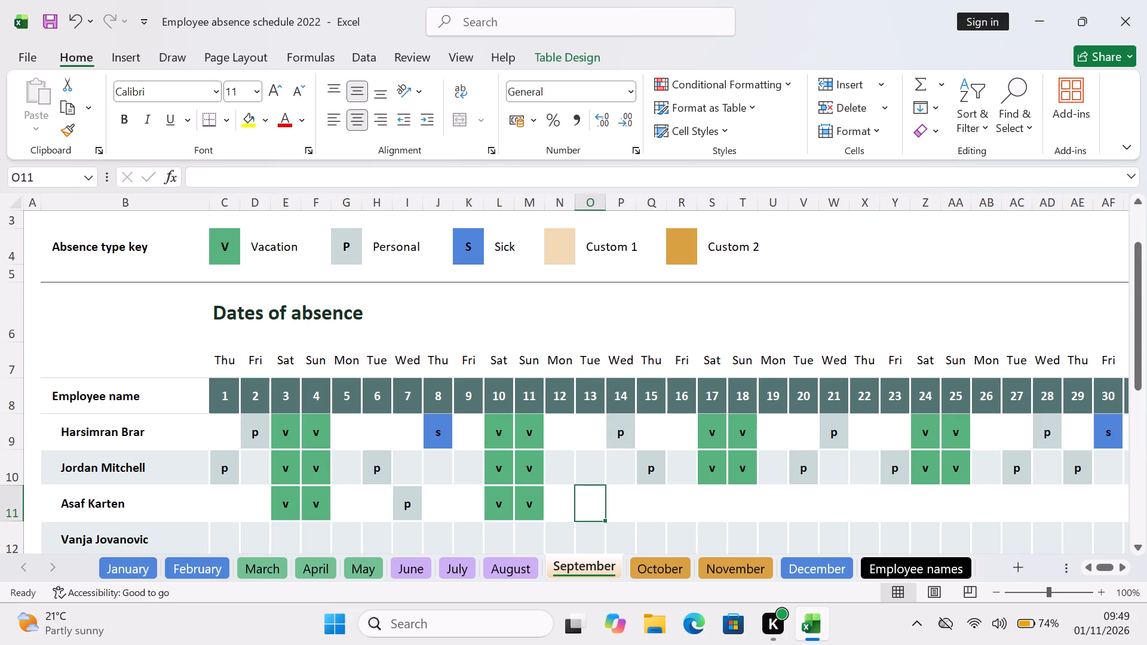
{"action": "key", "text": "p"}
{"action": "key", "text": "Right"}
{"action": "key", "text": "Right"}
{"action": "key", "text": "Right"}
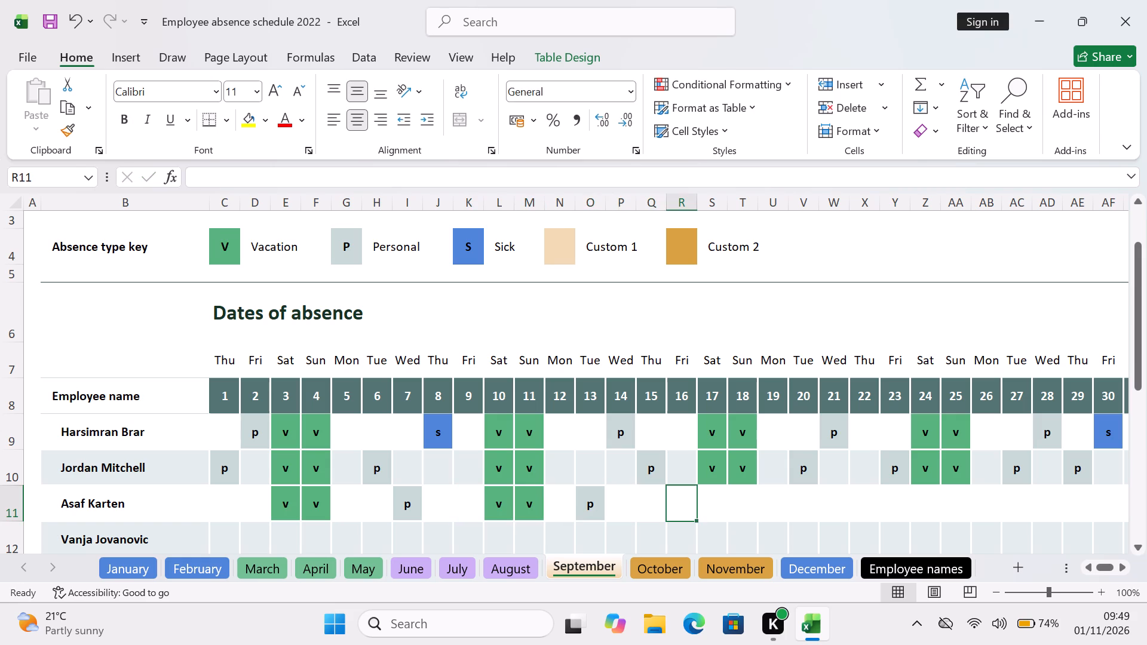
{"action": "key", "text": "p"}
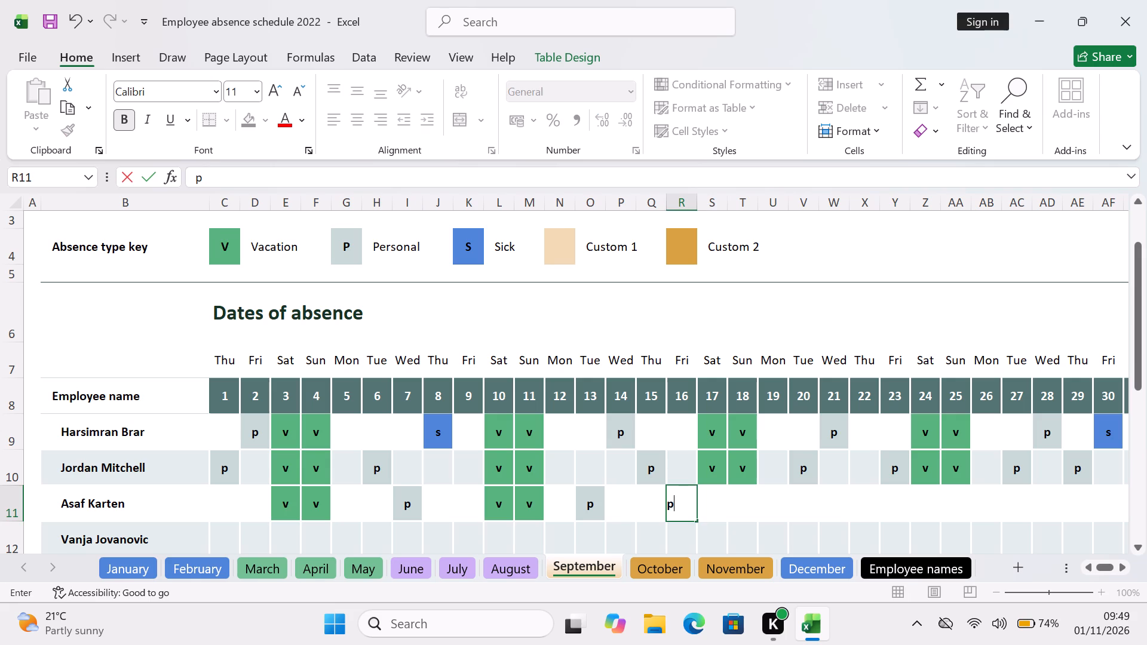
{"action": "key", "text": "Right"}
{"action": "key", "text": "v"}
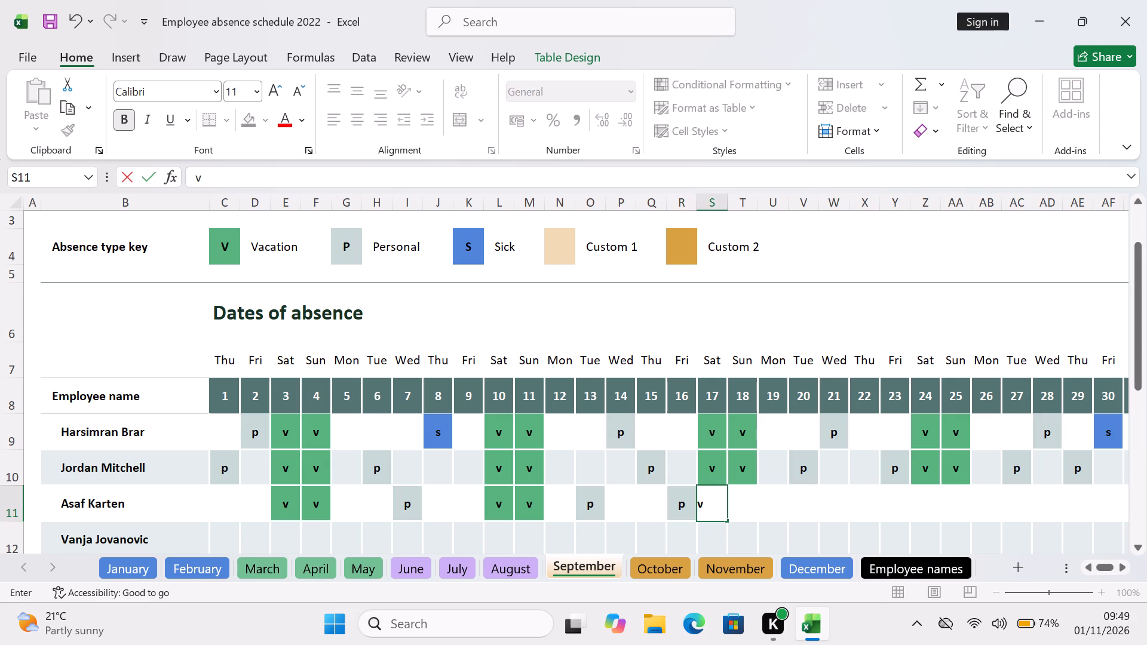
{"action": "key", "text": "Right"}
{"action": "key", "text": "v"}
{"action": "key", "text": "Right"}
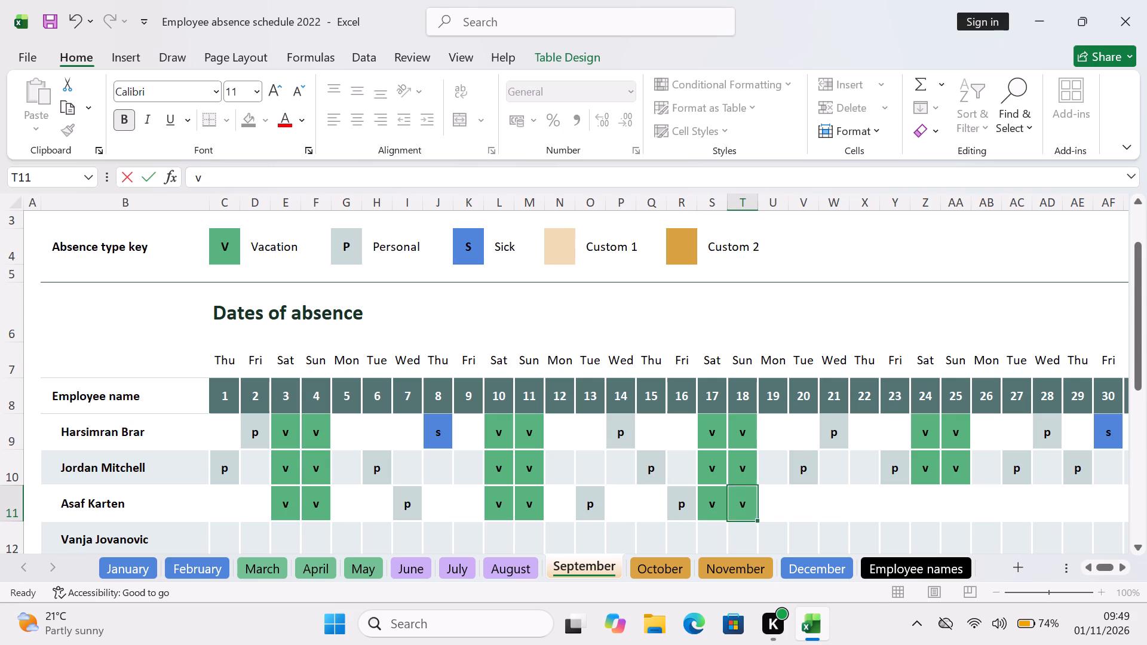
In row 11, enter p for September 19 and 22 and v for September 24 and 25.
{"action": "key", "text": "p"}
{"action": "key", "text": "Right"}
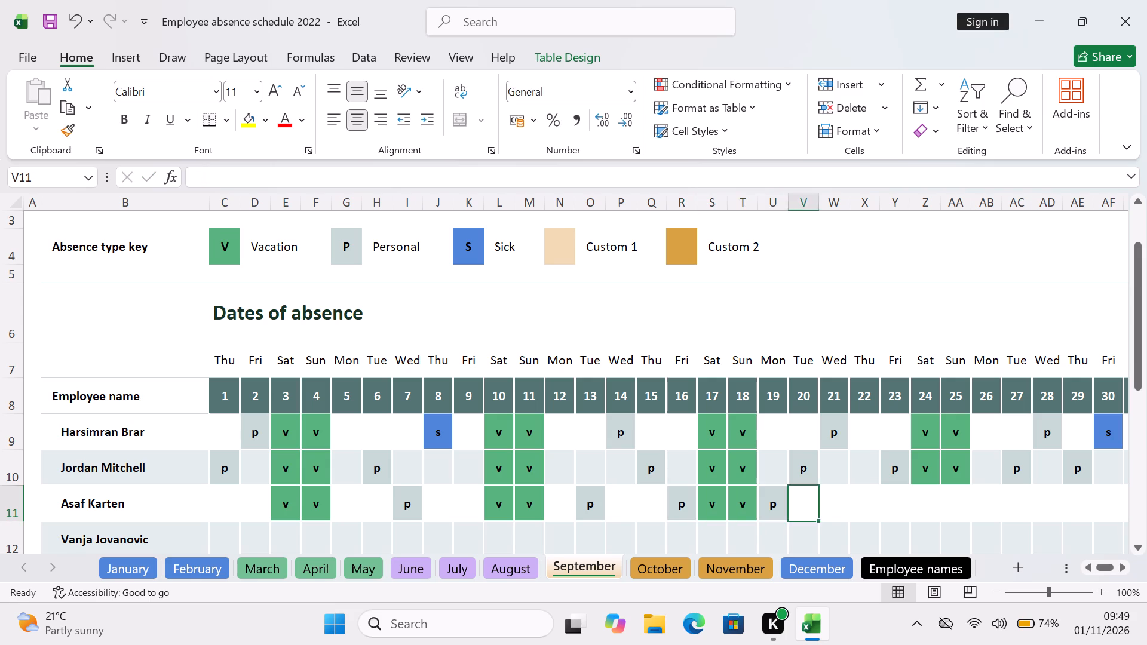
{"action": "key", "text": "Right"}
{"action": "key", "text": "Right"}
{"action": "key", "text": "p"}
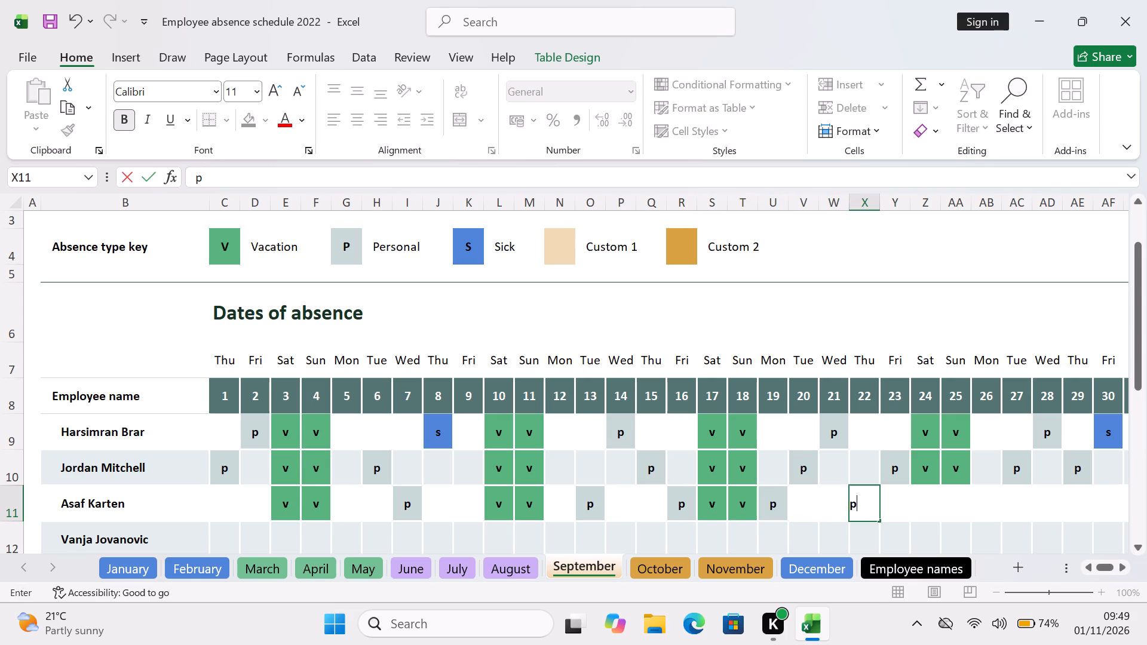
{"action": "key", "text": "Right"}
{"action": "key", "text": "Right"}
{"action": "key", "text": "v"}
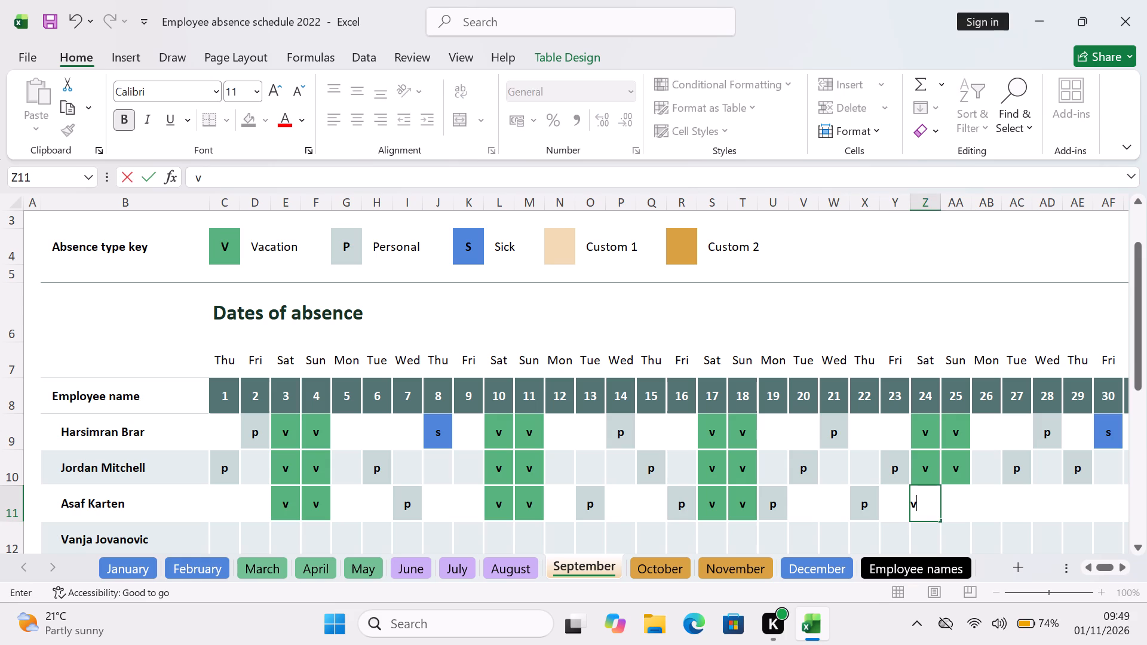
{"action": "key", "text": "Right"}
{"action": "key", "text": "v"}
{"action": "key", "text": "Right"}
Complete row 11 by entering p for September 27 and s for September 30.
{"action": "key", "text": "Right"}
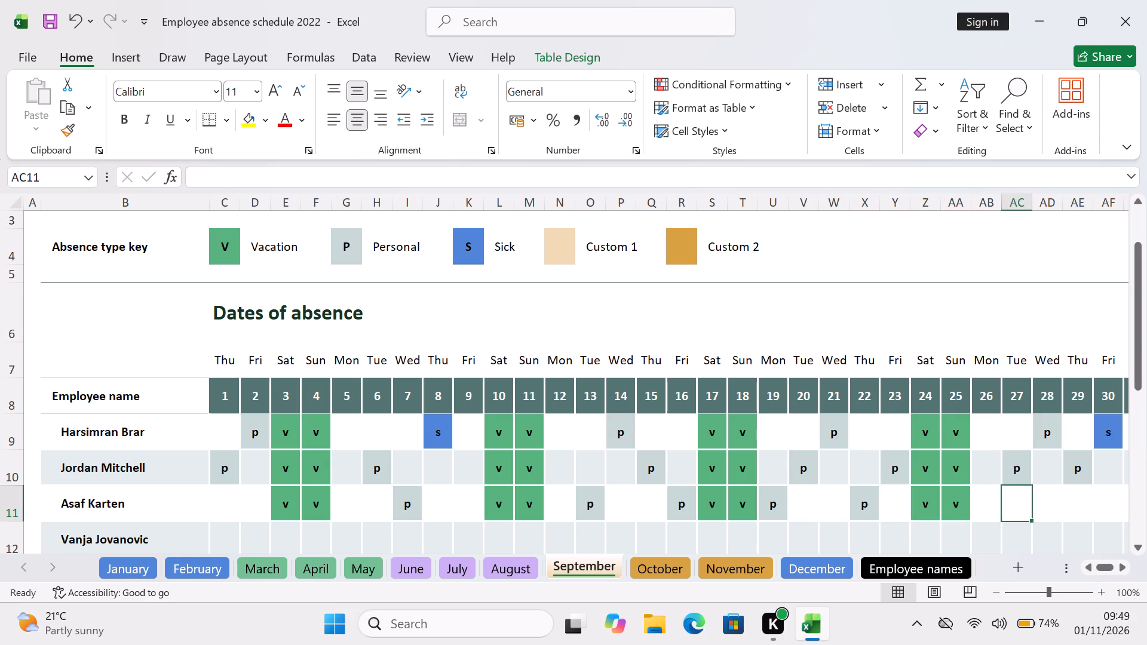
{"action": "key", "text": "p"}
{"action": "key", "text": "Right"}
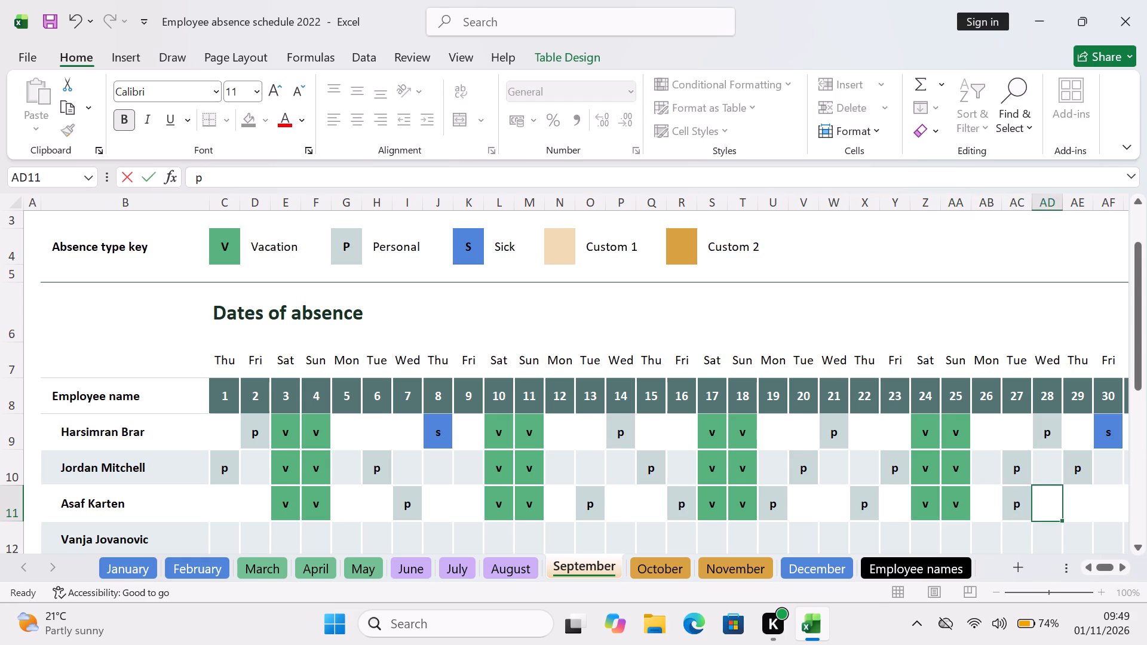
{"action": "key", "text": "Right"}
{"action": "key", "text": "Right"}
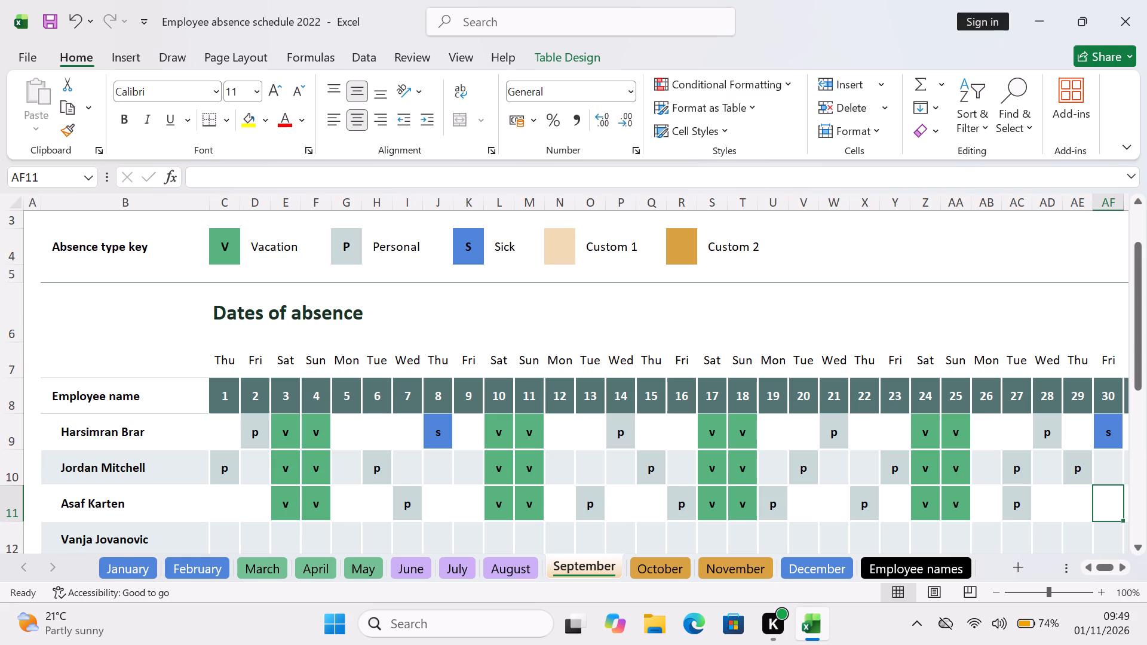
{"action": "key", "text": "s"}
{"action": "key", "text": "Down"}
{"action": "key", "text": "Left"}
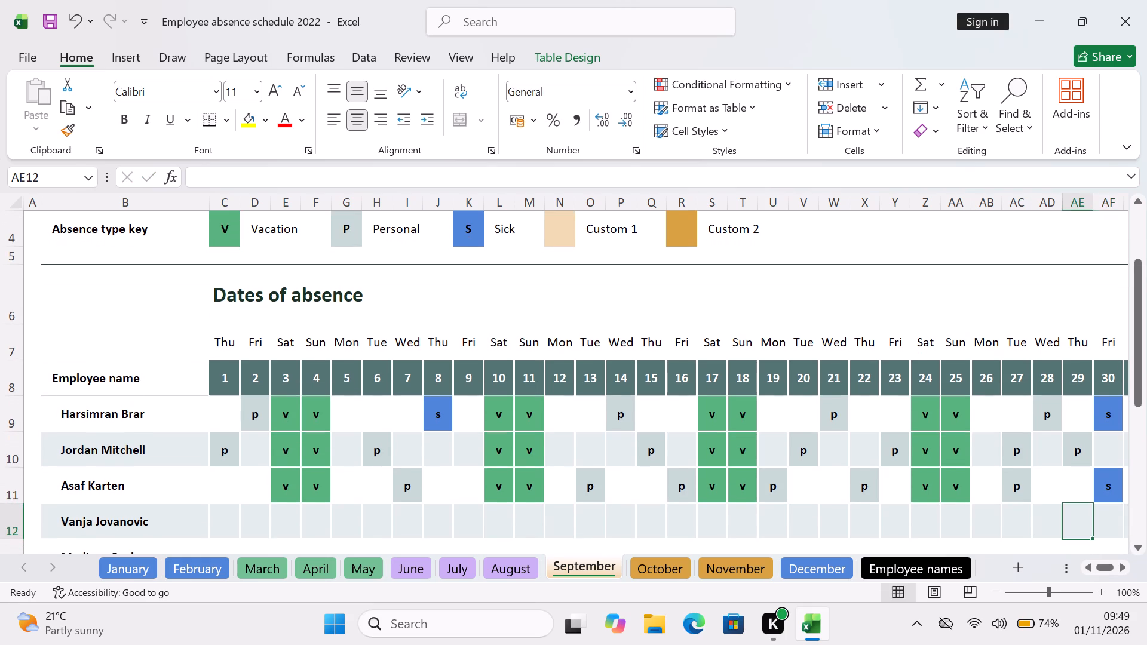
In row 12, enter p for September 1 and v for September 3 and 4.
{"action": "key", "text": "Left"}
{"action": "key", "text": "Left"}
{"action": "key", "text": "Left"}
{"action": "key", "text": "Left"}
{"action": "key", "text": "Left"}
{"action": "key", "text": "Left"}
{"action": "key", "text": "Left"}
{"action": "key", "text": "Left"}
{"action": "key", "text": "Left"}
{"action": "key", "text": "Left"}
{"action": "key", "text": "Left"}
{"action": "key", "text": "Left"}
{"action": "key", "text": "Left"}
{"action": "key", "text": "Left"}
{"action": "key", "text": "Left"}
{"action": "key", "text": "Left"}
{"action": "key", "text": "Left"}
{"action": "key", "text": "Left"}
{"action": "key", "text": "Left"}
{"action": "key", "text": "Left"}
{"action": "key", "text": "Left"}
{"action": "key", "text": "Left"}
{"action": "key", "text": "Left"}
{"action": "key", "text": "Left"}
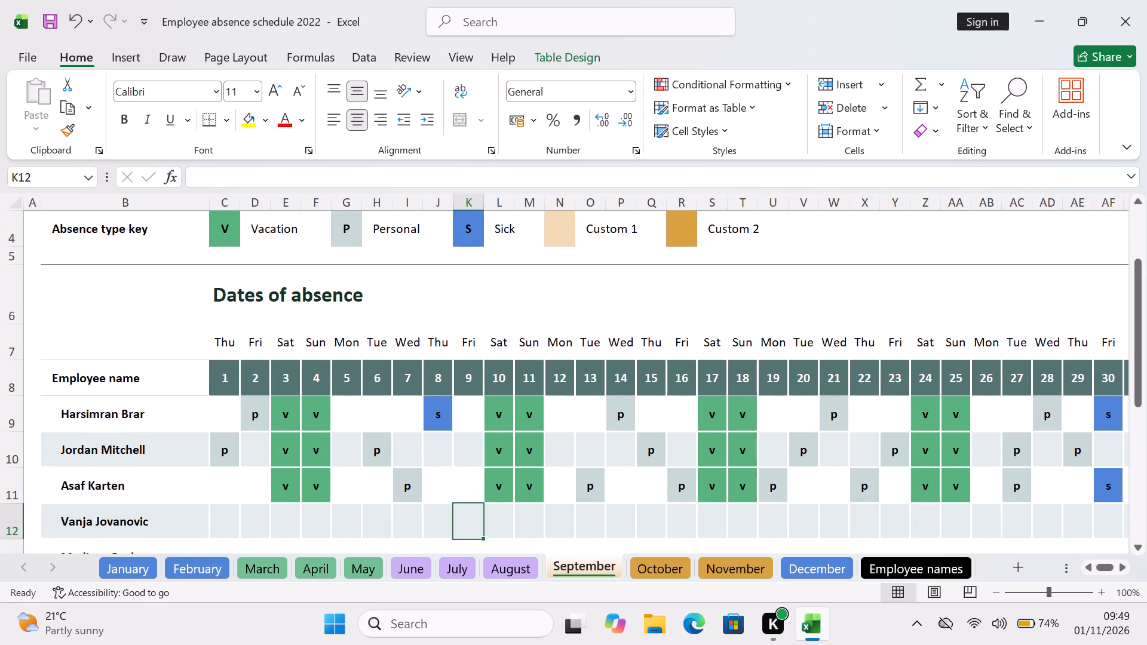
{"action": "key", "text": "Left"}
{"action": "key", "text": "Left"}
{"action": "key", "text": "Left"}
{"action": "key", "text": "Left"}
{"action": "key", "text": "Left"}
{"action": "key", "text": "Left"}
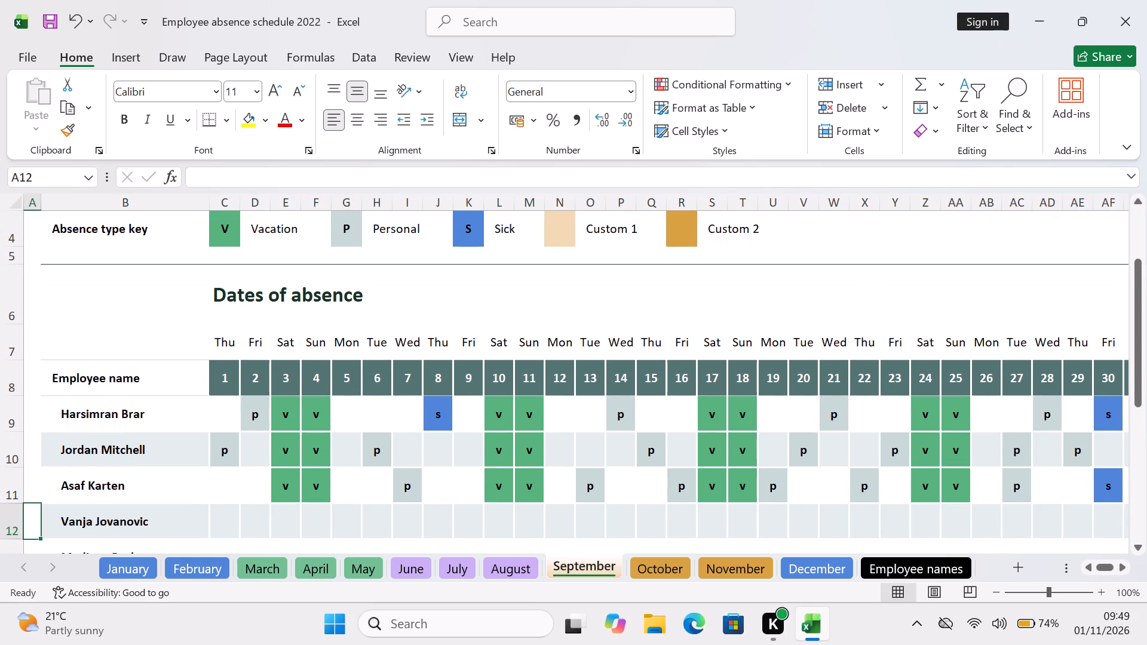
{"action": "key", "text": "Right"}
{"action": "key", "text": "Right"}
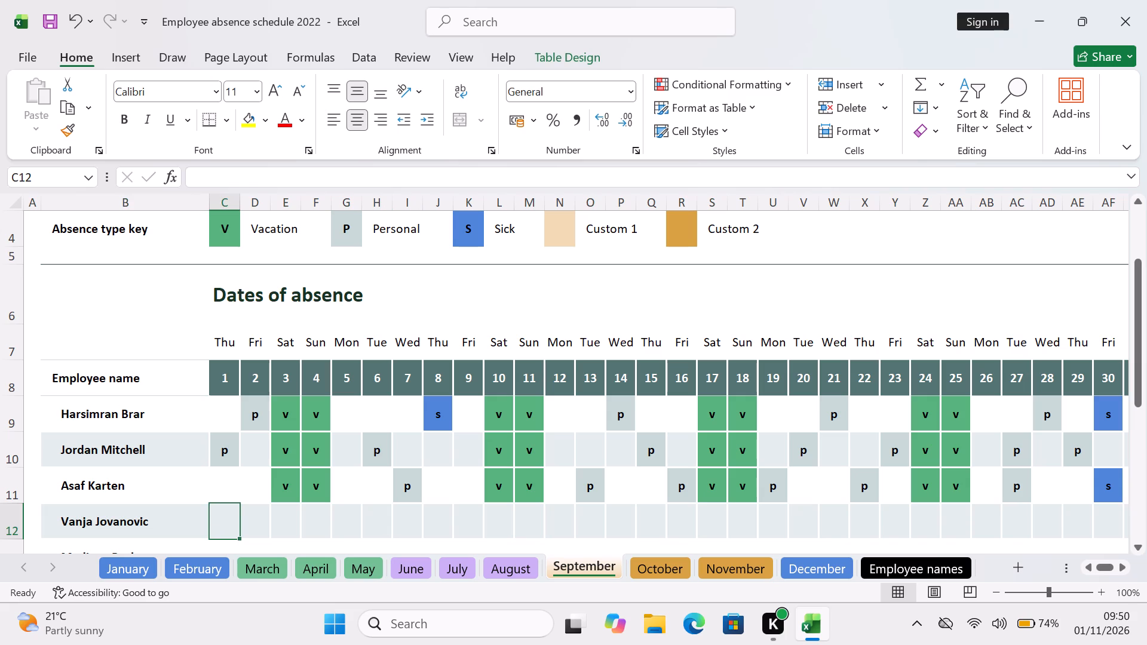
{"action": "key", "text": "Right"}
{"action": "key", "text": "Left"}
{"action": "key", "text": "p"}
{"action": "key", "text": "Right"}
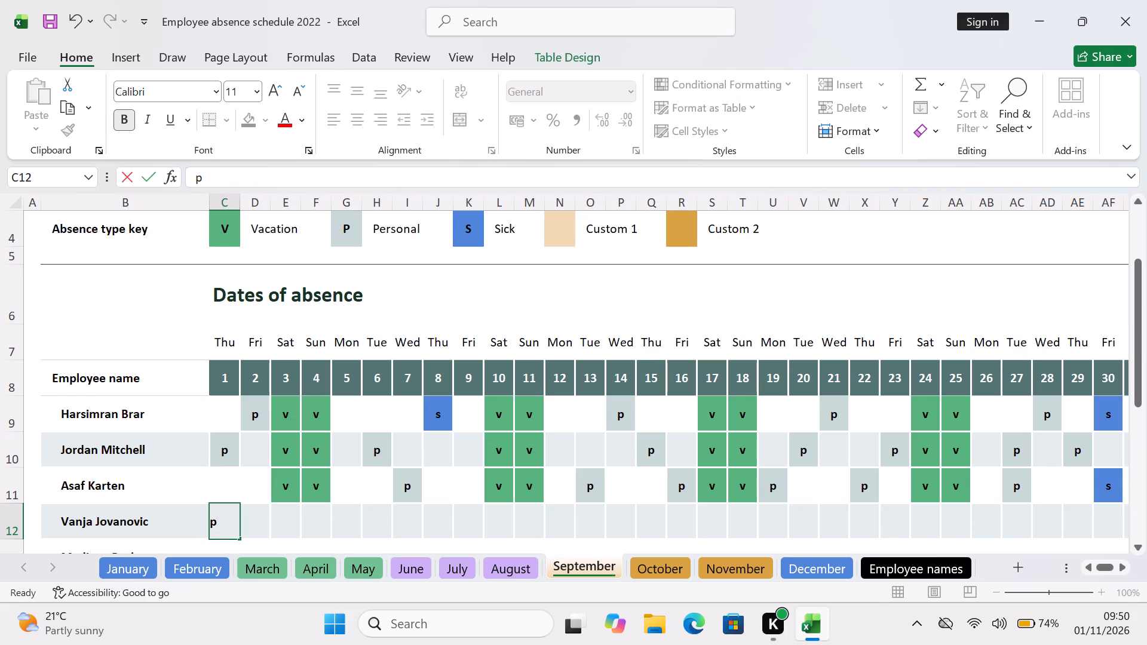
{"action": "key", "text": "Right"}
{"action": "key", "text": "v"}
{"action": "key", "text": "Right"}
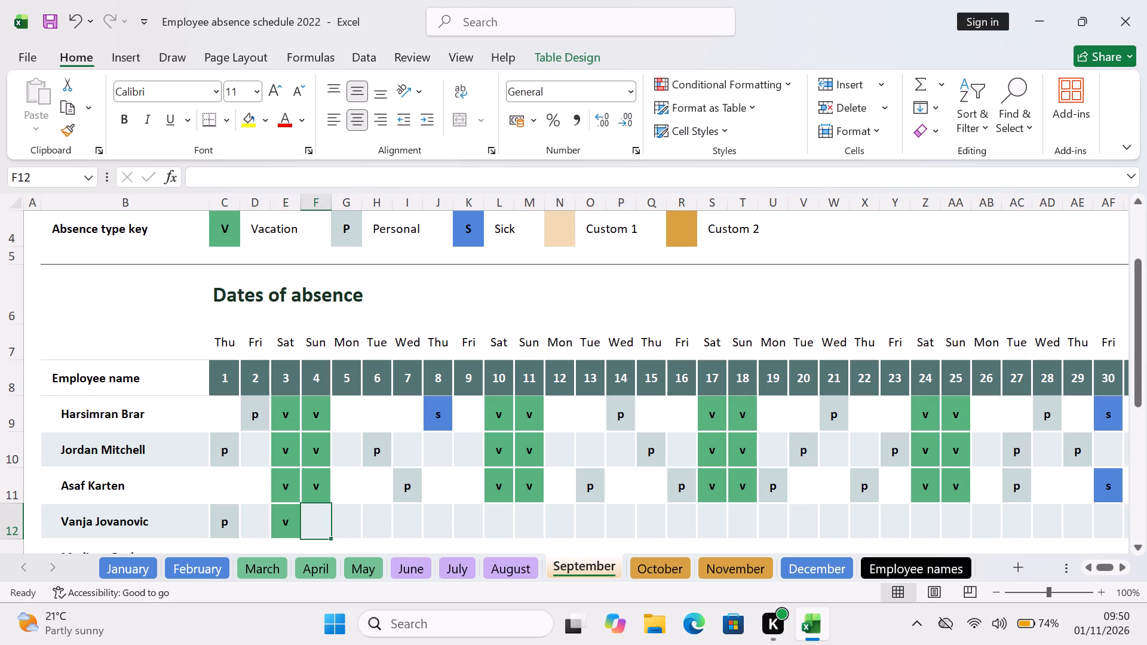
{"action": "key", "text": "v"}
{"action": "key", "text": "Right"}
In row 12, enter p for September 9 and v for September 10 and 11.
{"action": "key", "text": "Right"}
{"action": "key", "text": "Right"}
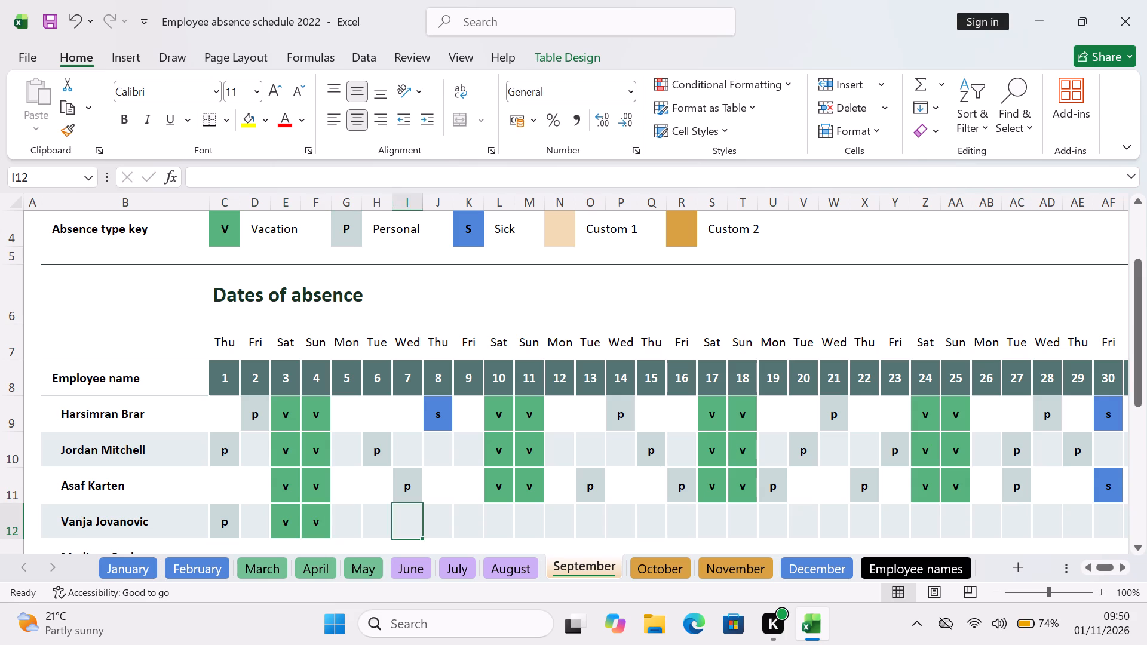
{"action": "key", "text": "Right"}
{"action": "key", "text": "Right"}
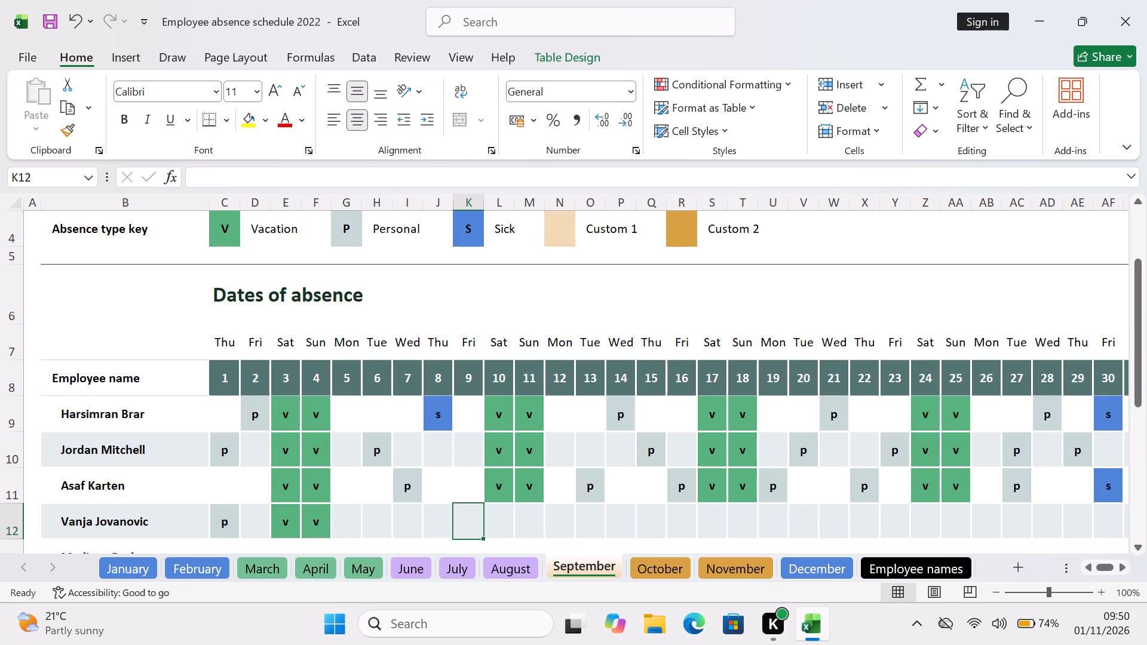
{"action": "key", "text": "p"}
{"action": "key", "text": "Right"}
{"action": "key", "text": "v"}
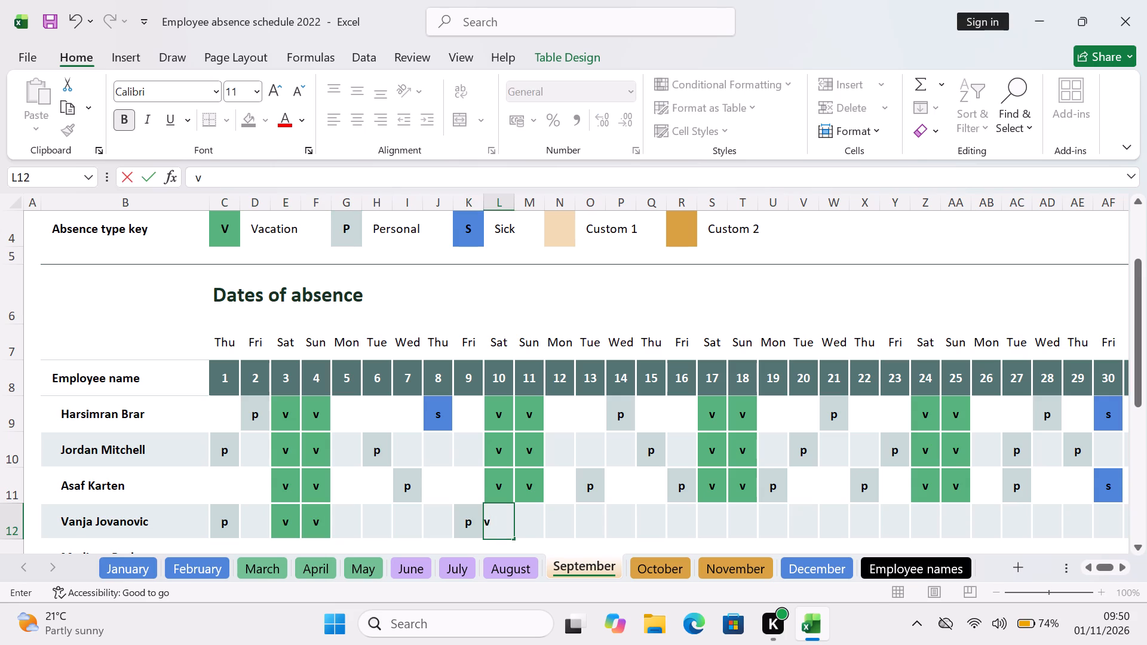
{"action": "key", "text": "Right"}
{"action": "key", "text": "v"}
{"action": "key", "text": "Right"}
In row 12, enter p for September 12 and v for September 17 and 18.
{"action": "key", "text": "Right"}
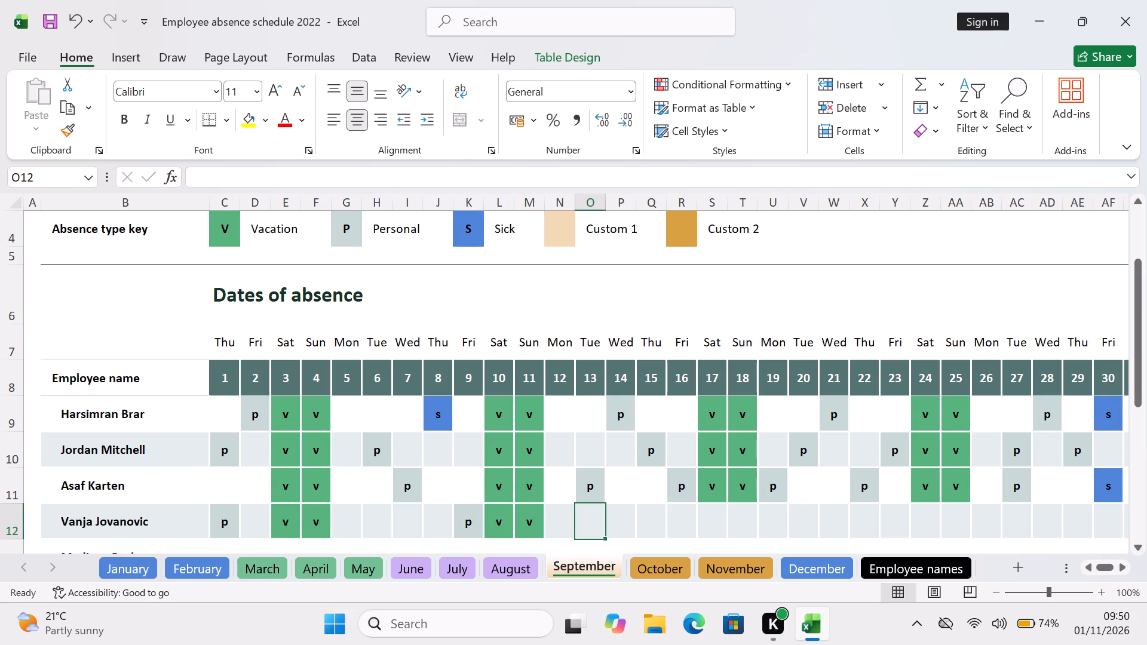
{"action": "key", "text": "Right"}
{"action": "key", "text": "Left"}
{"action": "key", "text": "Left"}
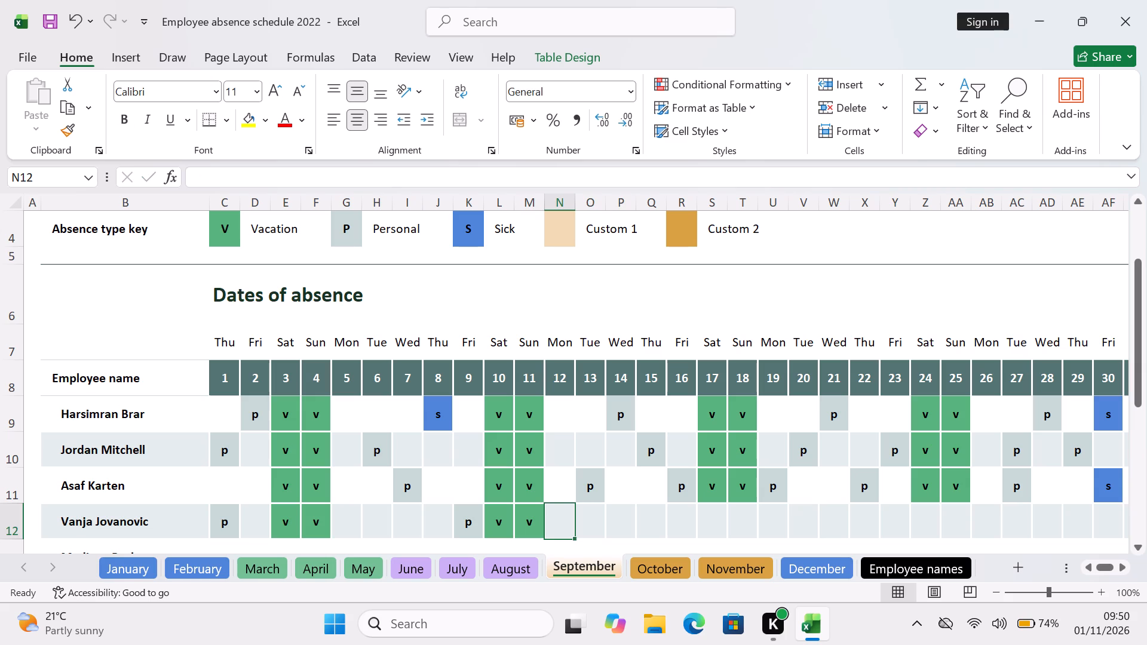
{"action": "key", "text": "p"}
{"action": "key", "text": "Right"}
{"action": "key", "text": "Right"}
{"action": "key", "text": "Right"}
{"action": "key", "text": "Right"}
{"action": "key", "text": "Right"}
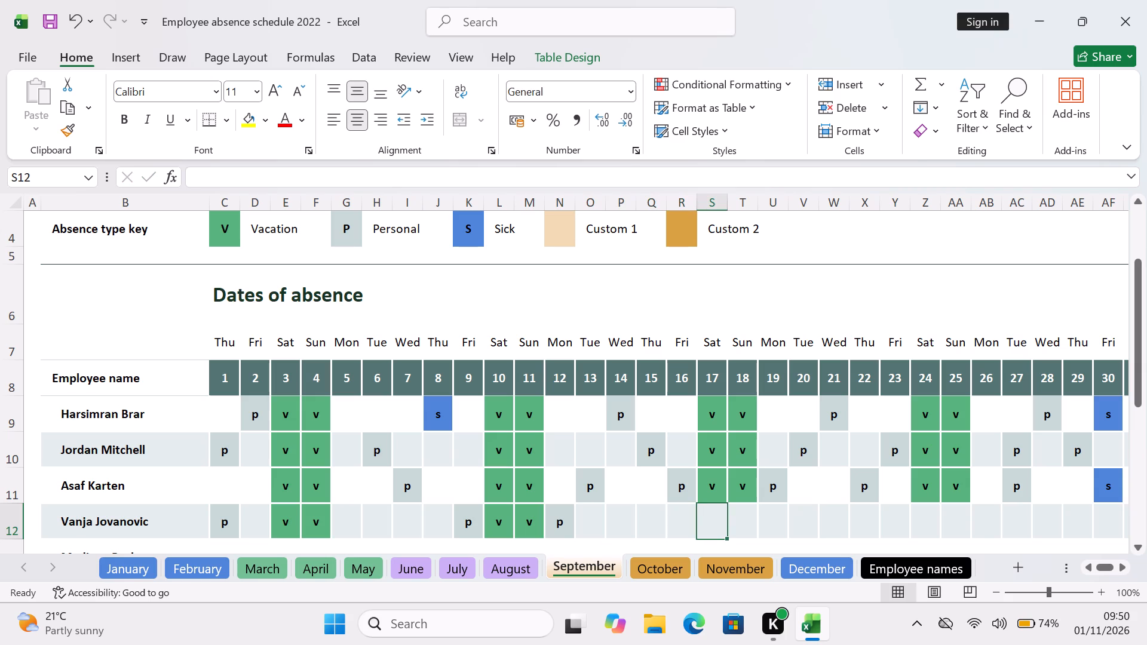
{"action": "key", "text": "v"}
{"action": "key", "text": "Right"}
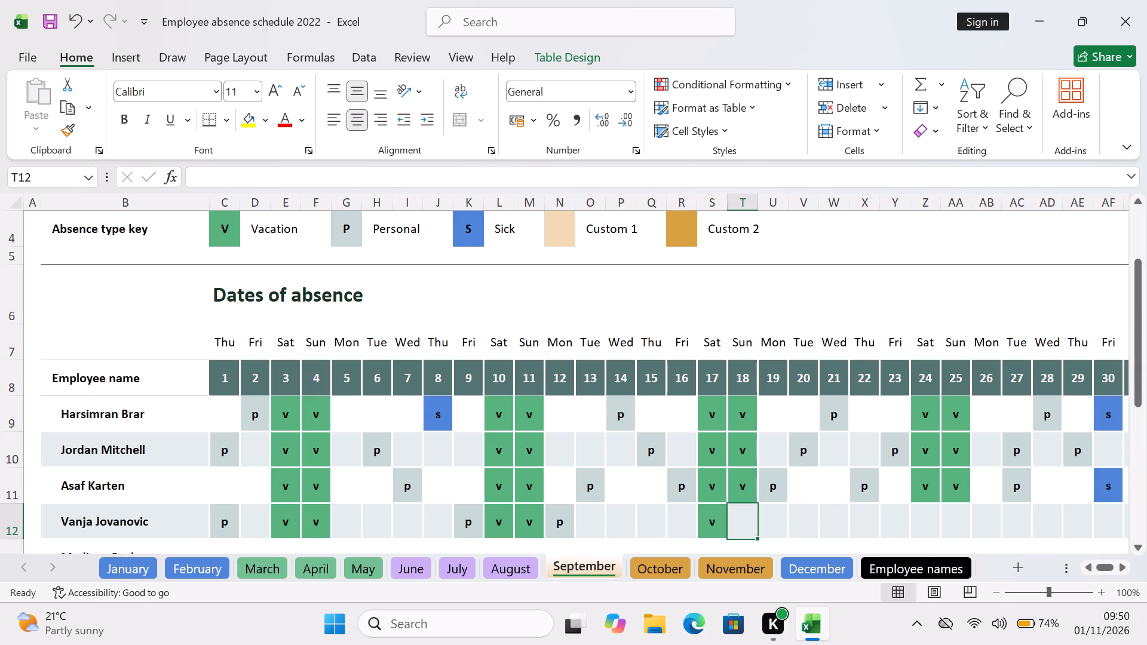
{"action": "key", "text": "v"}
{"action": "key", "text": "Right"}
In row 12, enter p for September 21 and 23 and v for September 24 and 25.
{"action": "key", "text": "Right"}
{"action": "key", "text": "Right"}
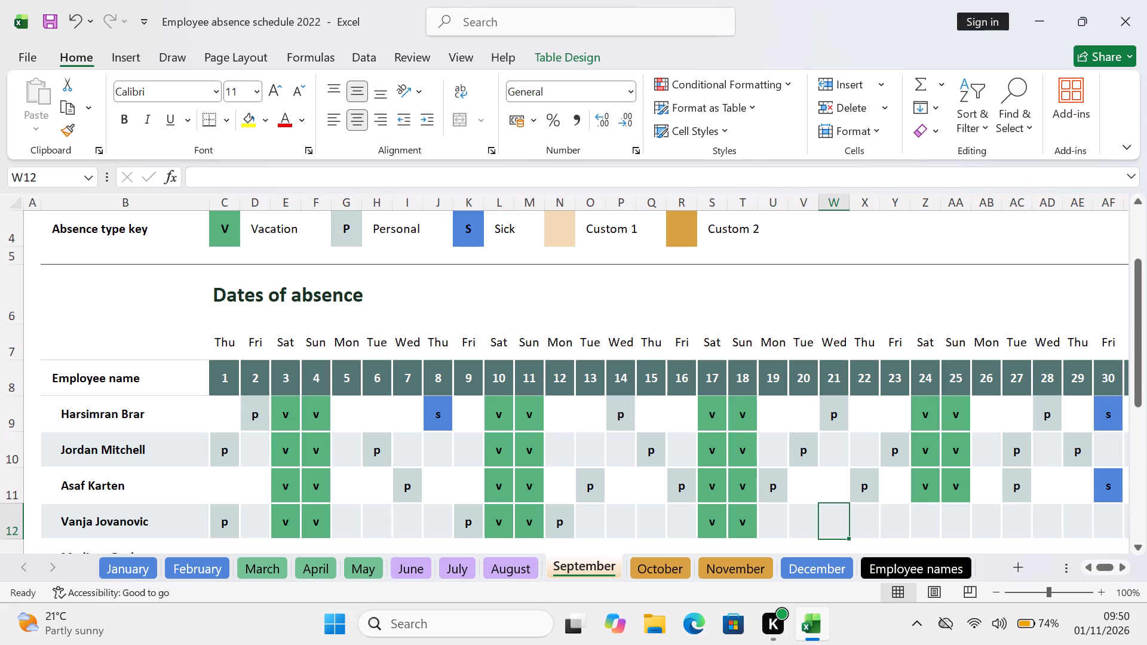
{"action": "key", "text": "p"}
{"action": "key", "text": "Right"}
{"action": "key", "text": "Right"}
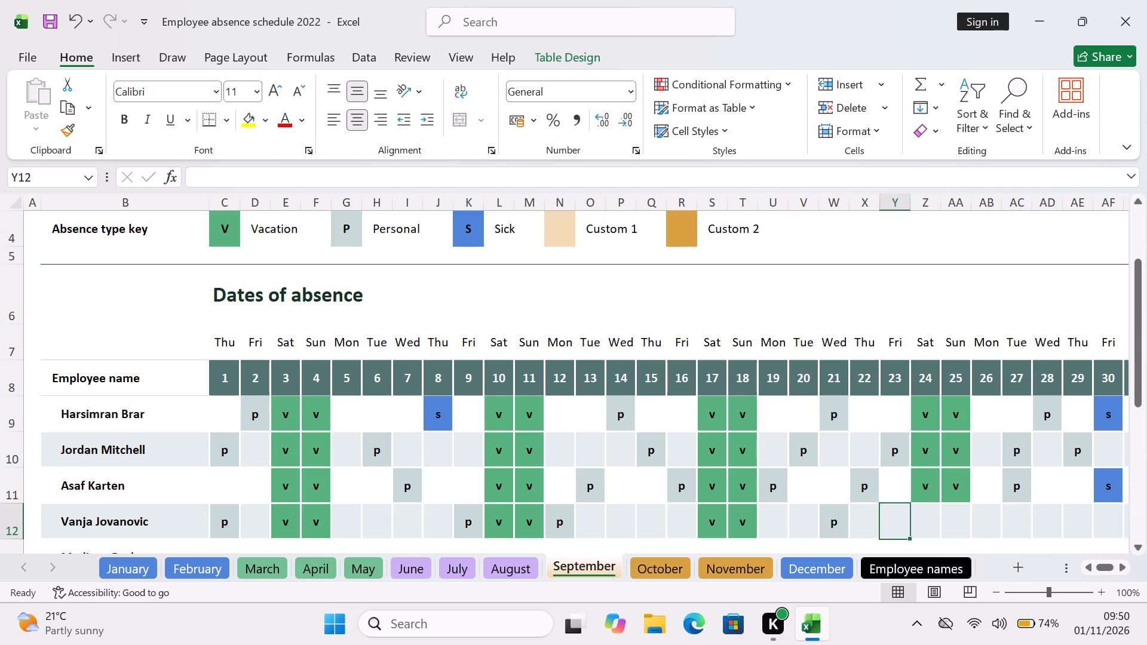
{"action": "key", "text": "p"}
{"action": "key", "text": "Right"}
{"action": "key", "text": "v"}
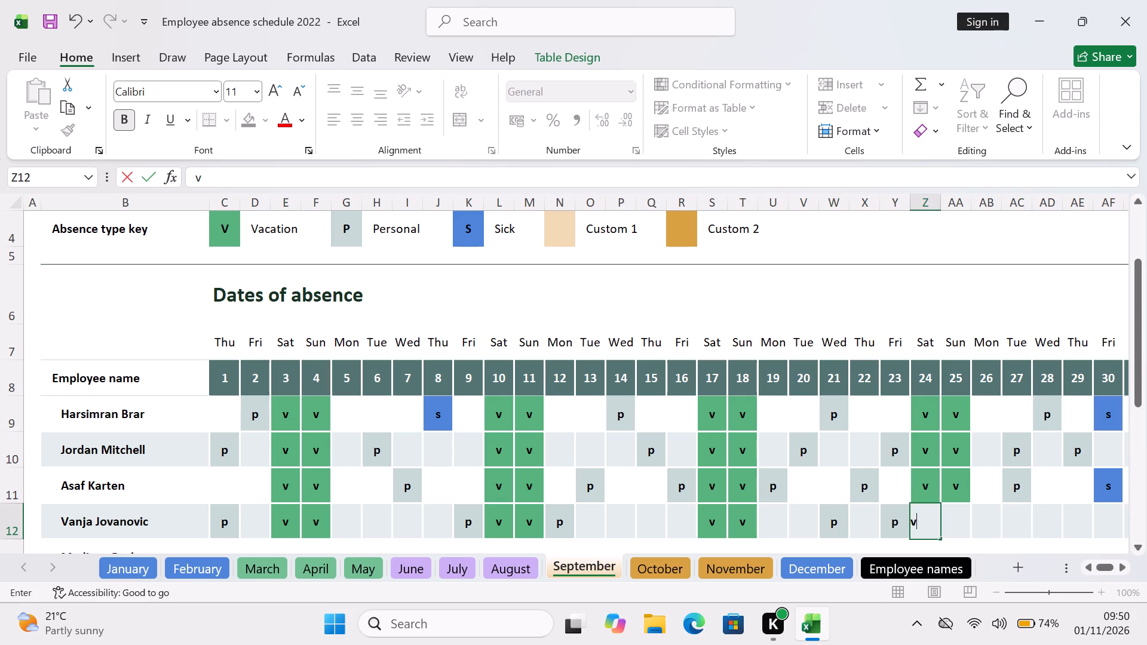
{"action": "key", "text": "Right"}
{"action": "key", "text": "v"}
{"action": "key", "text": "Right"}
Complete row 12 by entering p for September 28 and v for September 30.
{"action": "key", "text": "Right"}
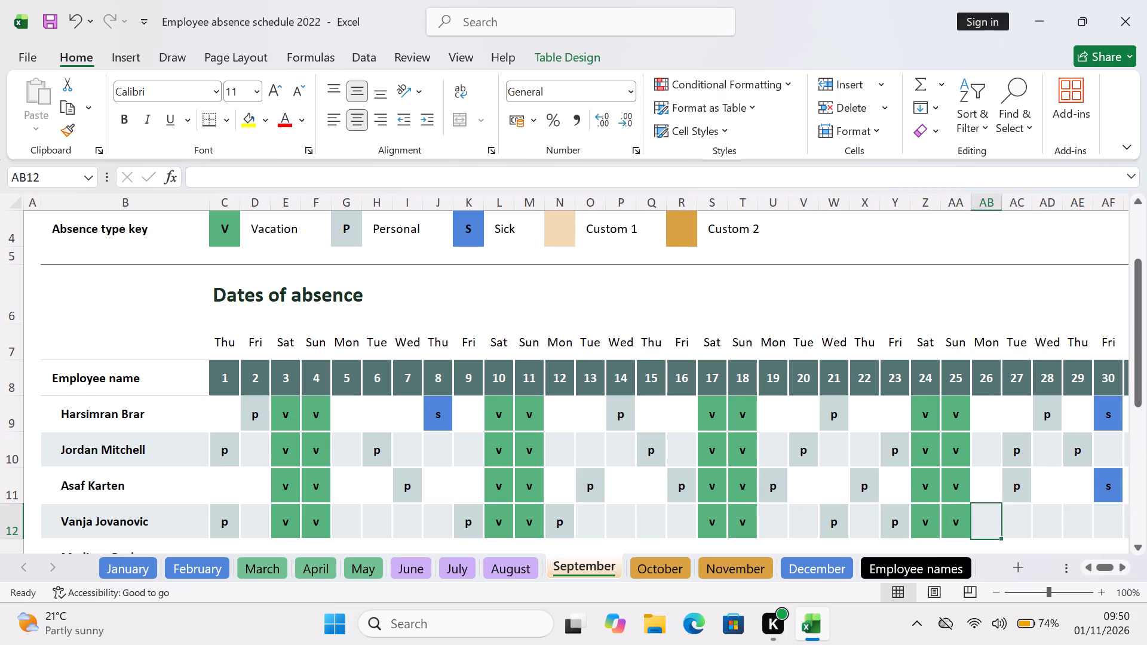
{"action": "key", "text": "Right"}
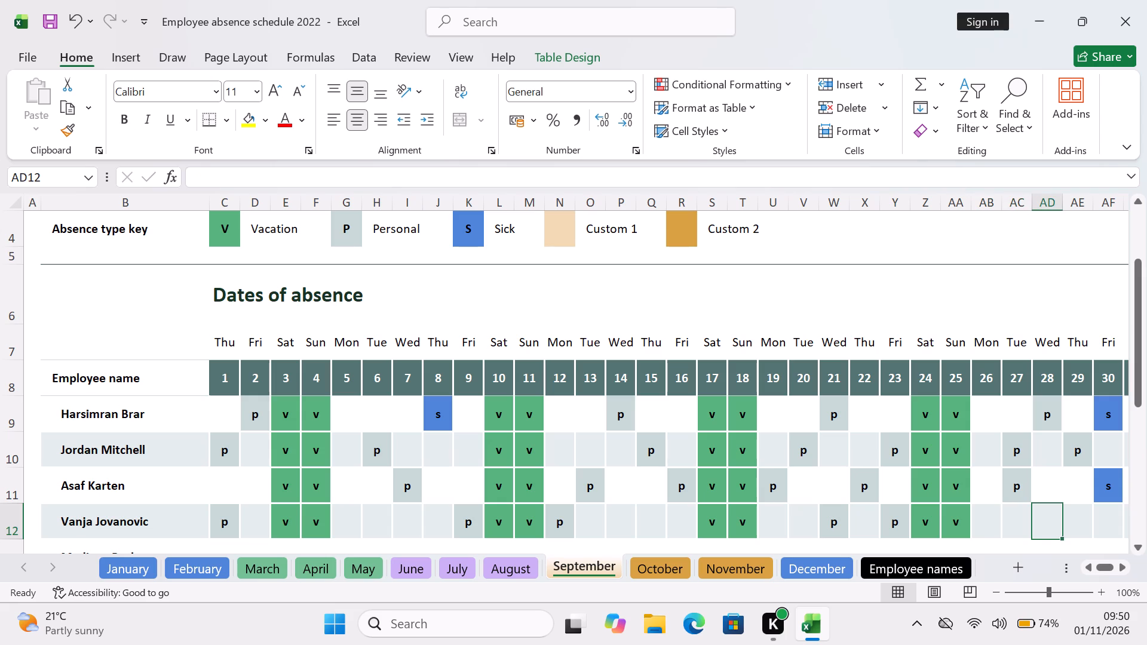
{"action": "key", "text": "p"}
{"action": "key", "text": "Right"}
{"action": "key", "text": "Right"}
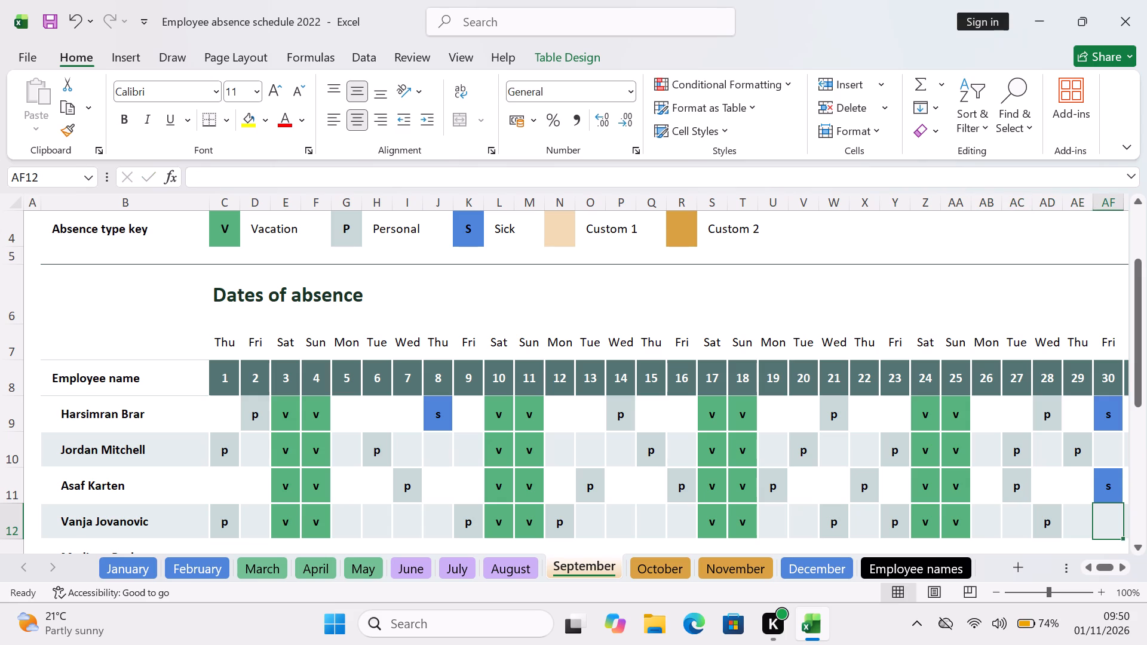
{"action": "key", "text": "v"}
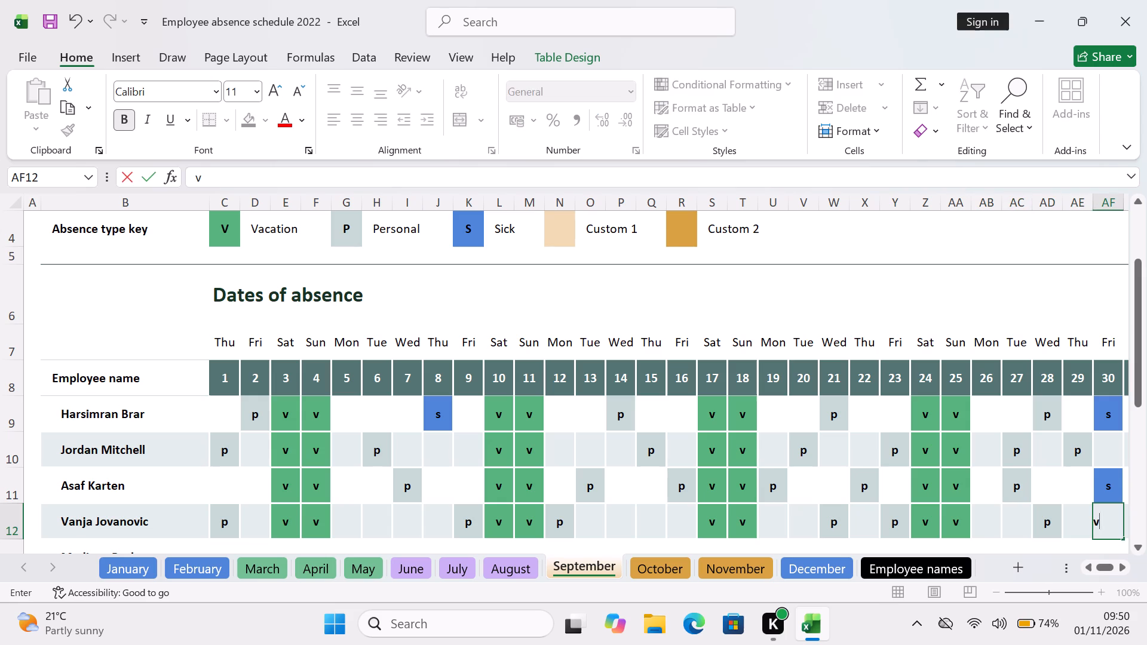
{"action": "key", "text": "Down"}
In row 13, enter p for September 2 and v for September 3 and 4.
{"action": "key", "text": "Left"}
{"action": "key", "text": "Left"}
{"action": "key", "text": "Left"}
{"action": "key", "text": "Left"}
{"action": "key", "text": "Left"}
{"action": "key", "text": "Left"}
{"action": "key", "text": "Left"}
{"action": "key", "text": "Left"}
{"action": "key", "text": "Left"}
{"action": "key", "text": "Left"}
{"action": "key", "text": "Left"}
{"action": "key", "text": "Left"}
{"action": "key", "text": "Left"}
{"action": "key", "text": "Left"}
{"action": "key", "text": "Left"}
{"action": "key", "text": "Left"}
{"action": "key", "text": "Left"}
{"action": "key", "text": "Left"}
{"action": "key", "text": "Left"}
{"action": "key", "text": "Left"}
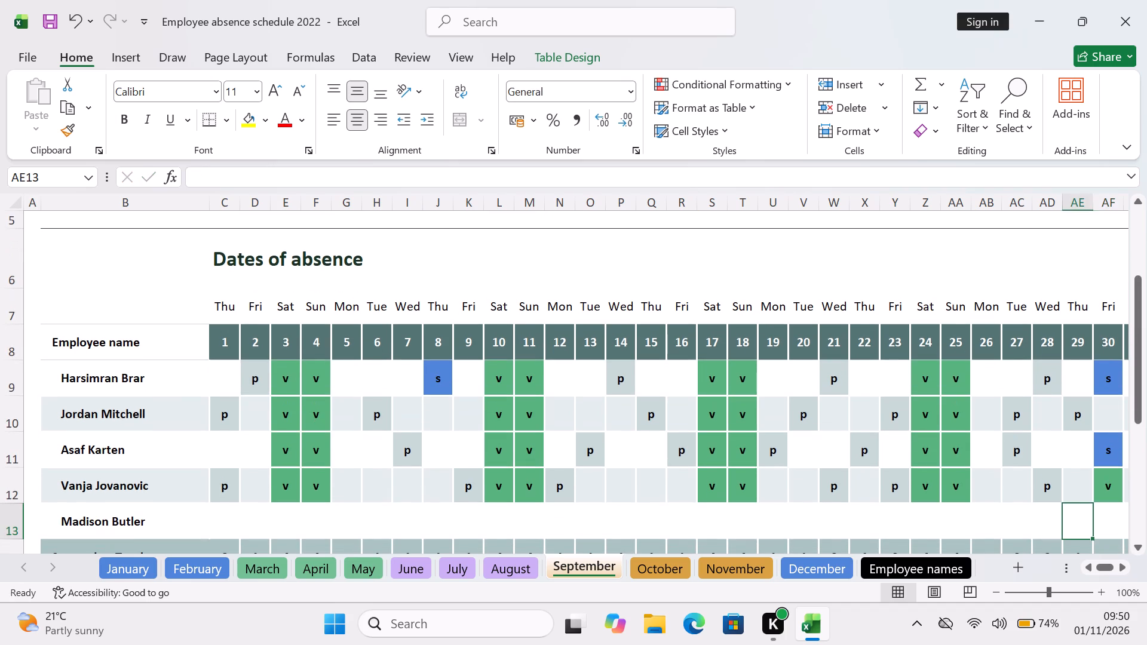
{"action": "key", "text": "Left"}
{"action": "key", "text": "Left"}
{"action": "key", "text": "Left"}
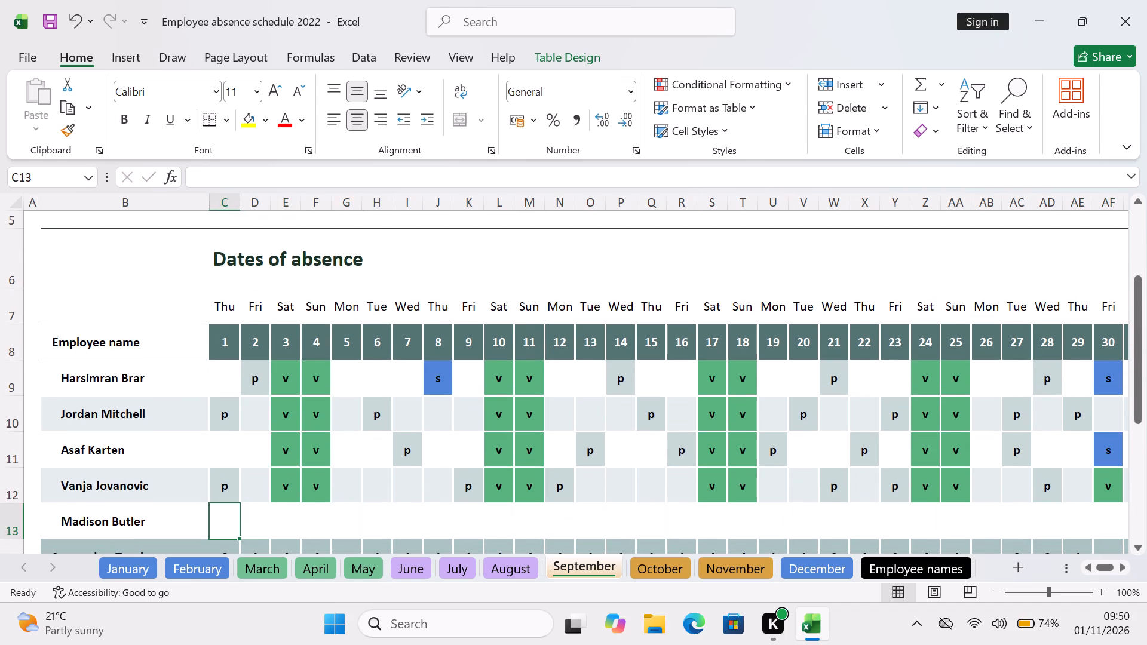
{"action": "key", "text": "Right"}
{"action": "key", "text": "p"}
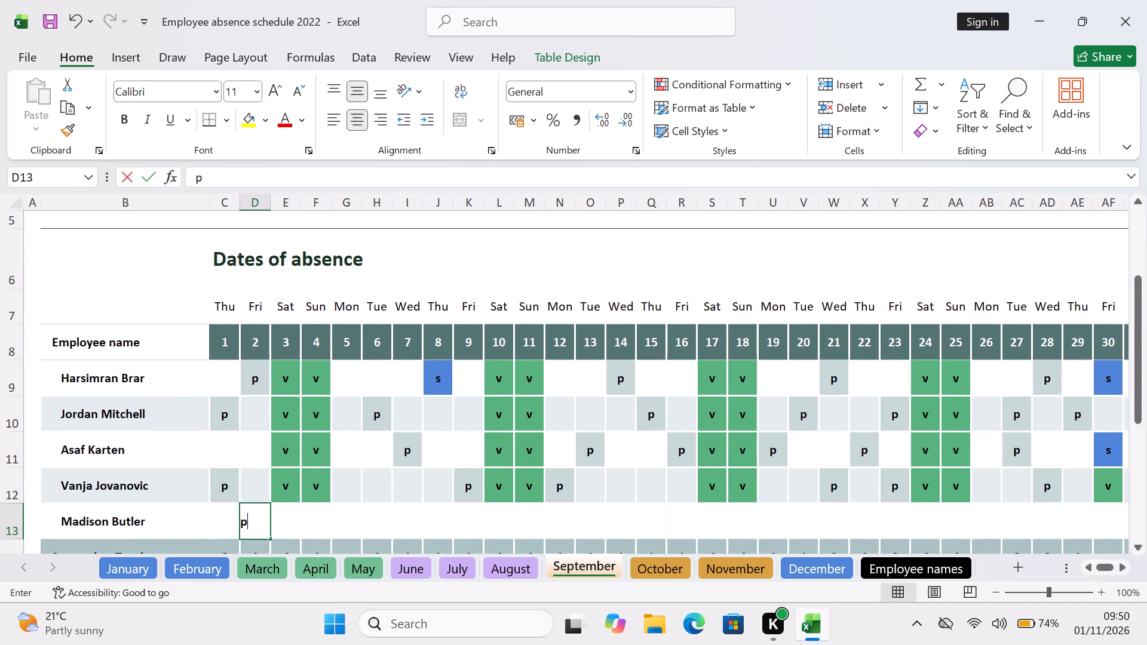
{"action": "key", "text": "Right"}
{"action": "key", "text": "v"}
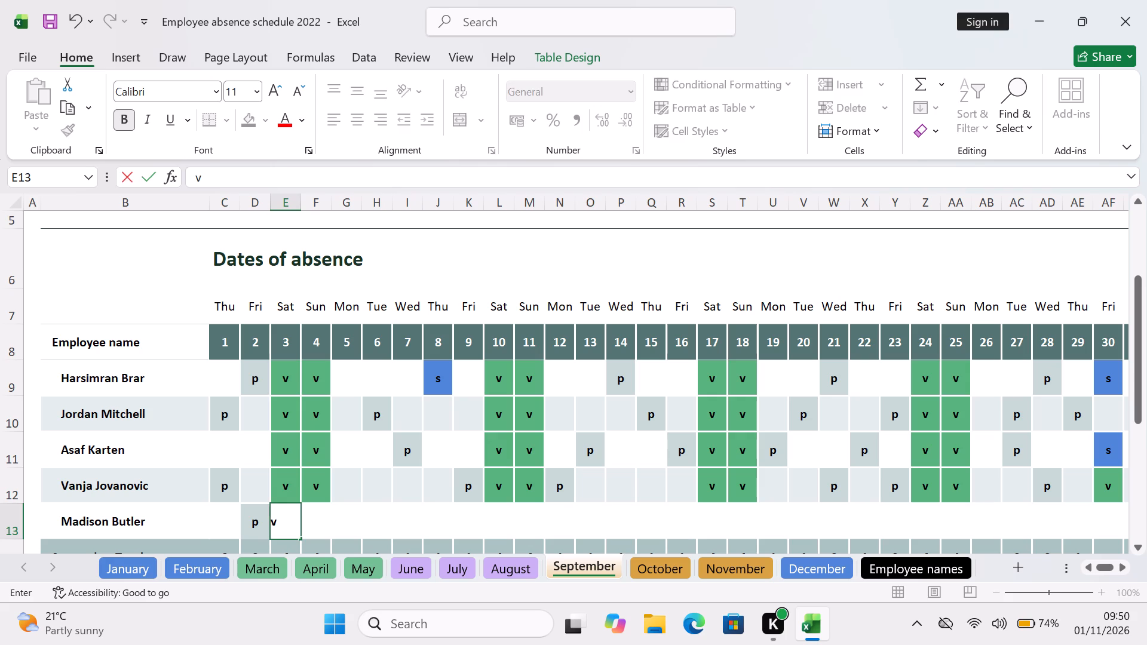
{"action": "key", "text": "Right"}
{"action": "key", "text": "v"}
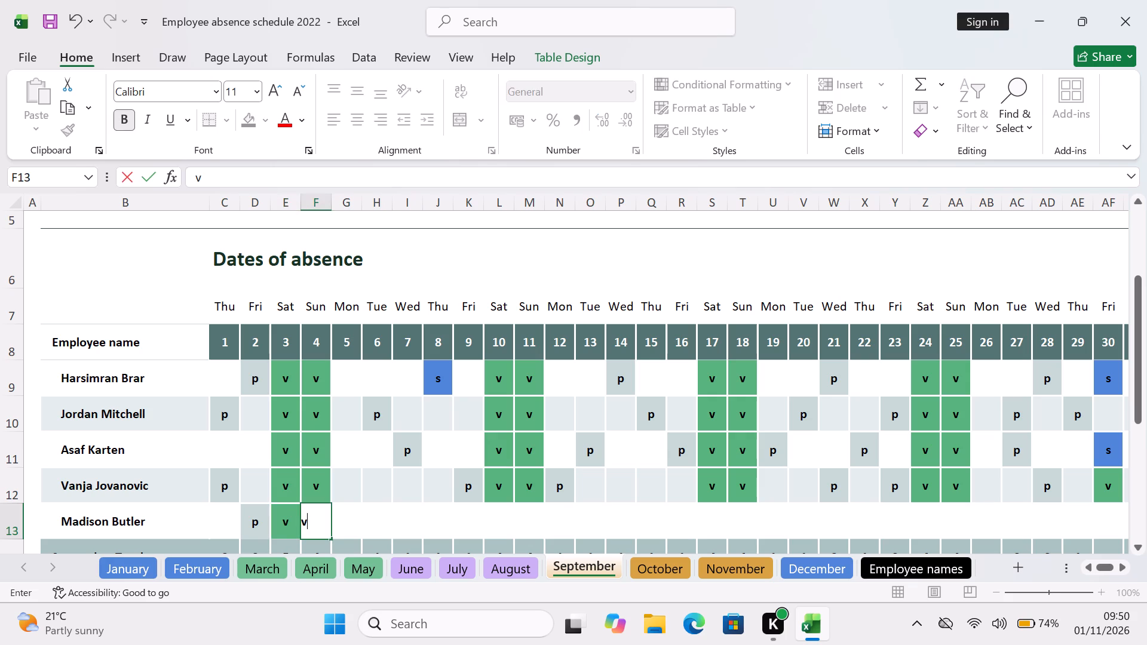
{"action": "key", "text": "Right"}
In row 13, enter p for September 6 and v for September 10 and 11.
{"action": "key", "text": "Right"}
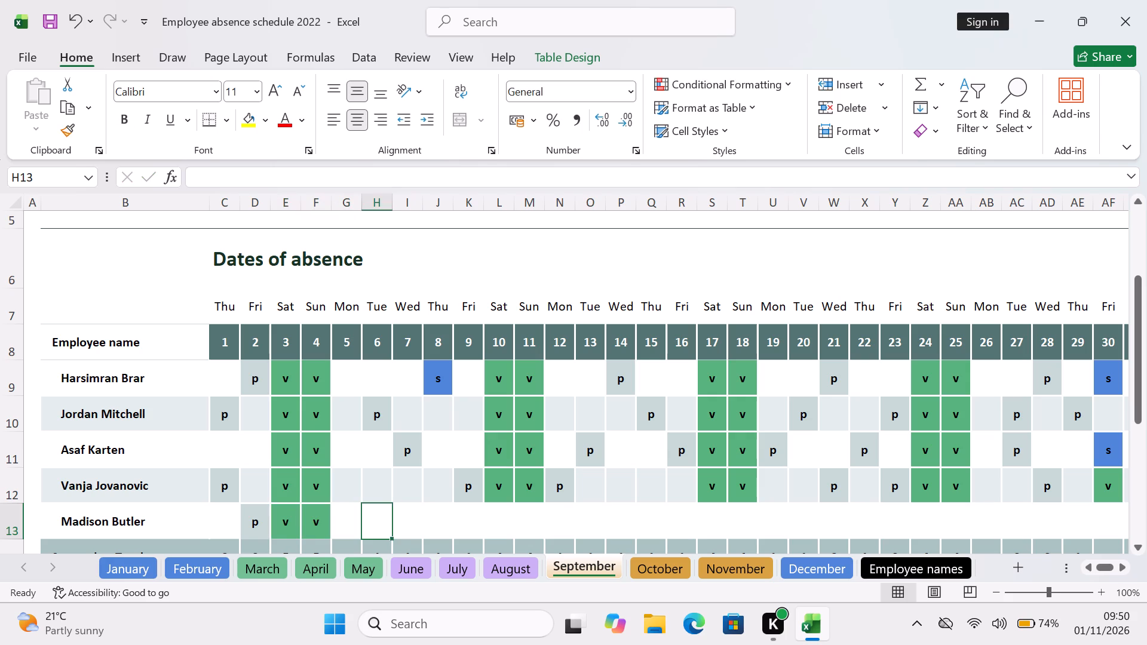
{"action": "key", "text": "p"}
{"action": "key", "text": "Right"}
{"action": "key", "text": "Right"}
{"action": "key", "text": "Right"}
{"action": "key", "text": "Right"}
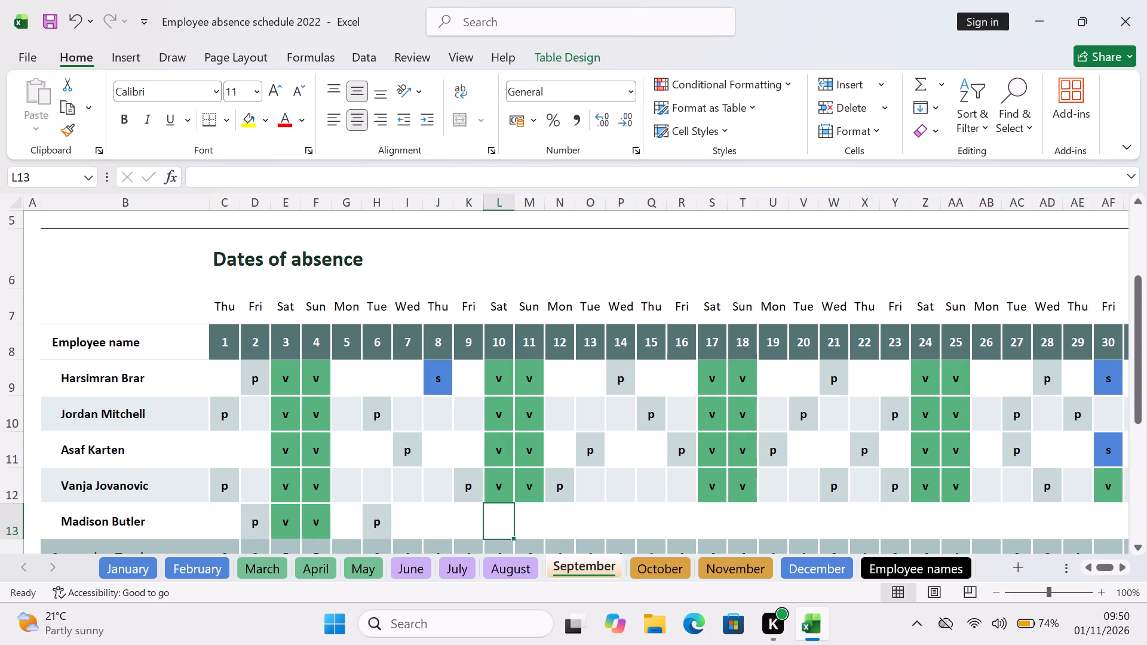
{"action": "key", "text": "v"}
{"action": "key", "text": "Right"}
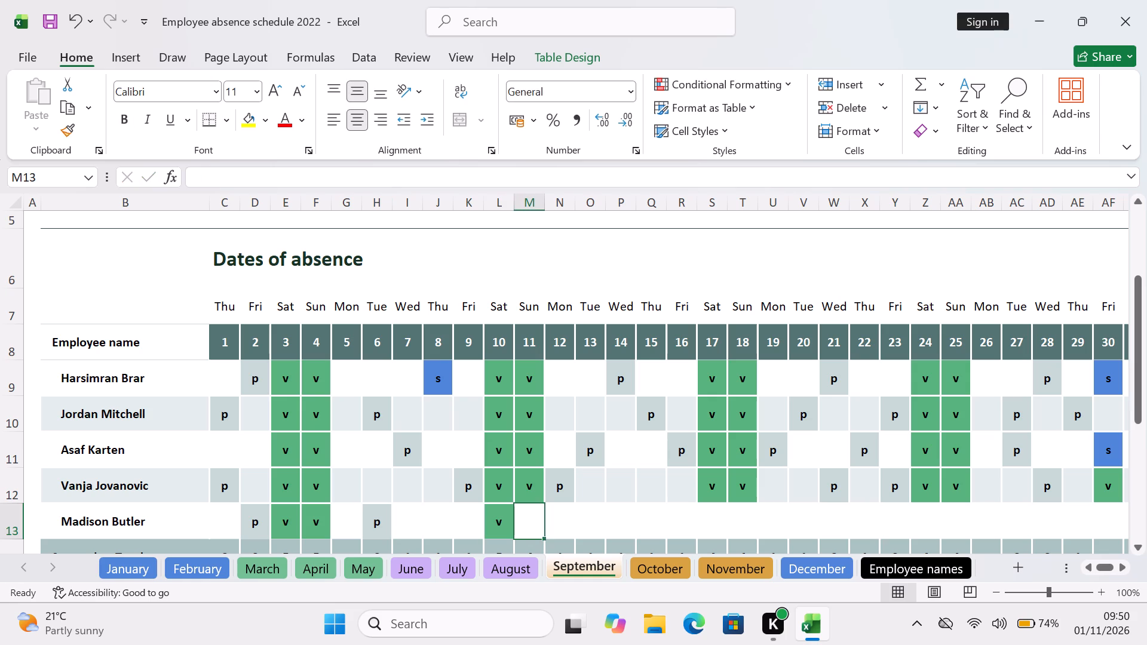
{"action": "key", "text": "v"}
{"action": "key", "text": "Right"}
In row 13, enter p for September 14 and v for September 17 and 18.
{"action": "key", "text": "Right"}
{"action": "key", "text": "Right"}
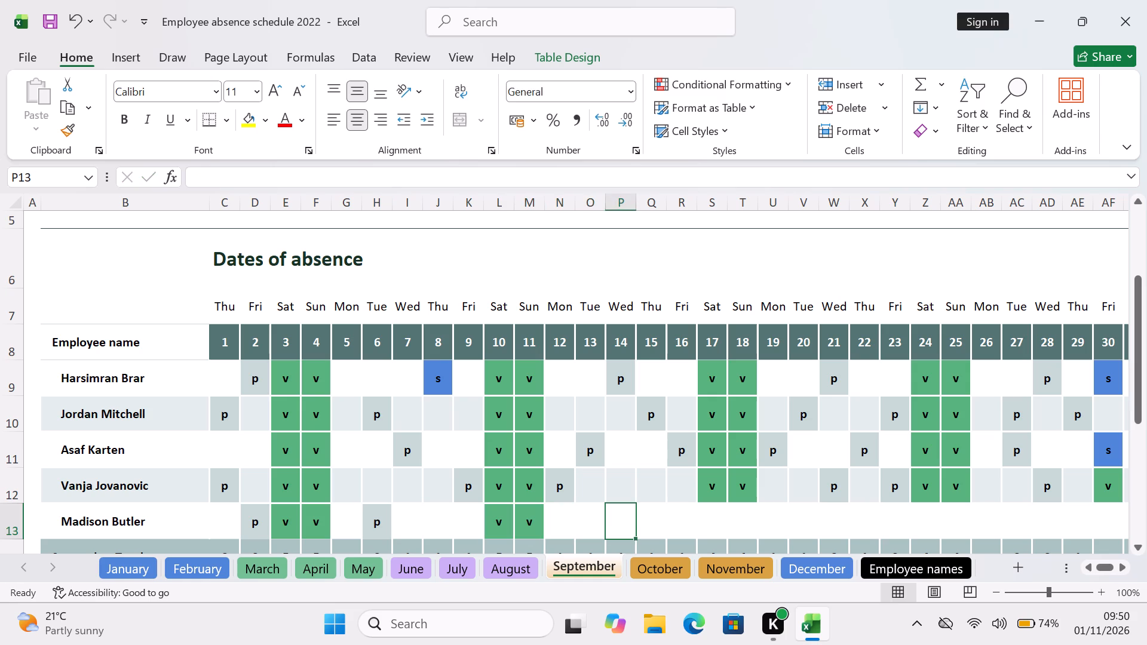
{"action": "key", "text": "p"}
{"action": "key", "text": "Right"}
{"action": "key", "text": "Right"}
{"action": "key", "text": "Right"}
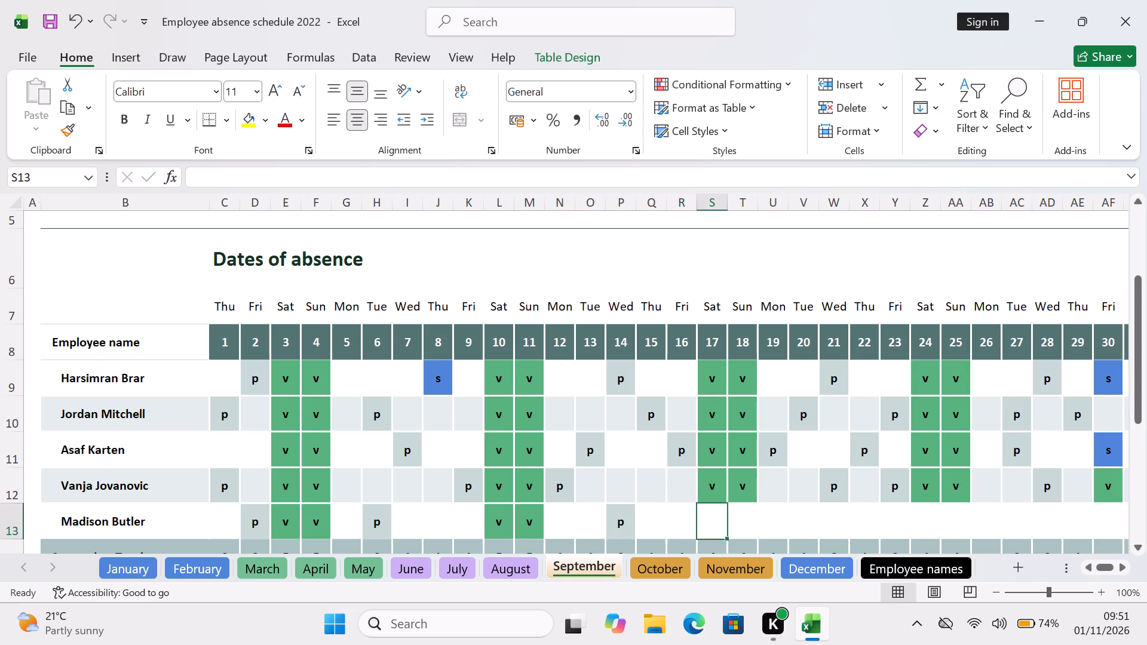
{"action": "key", "text": "v"}
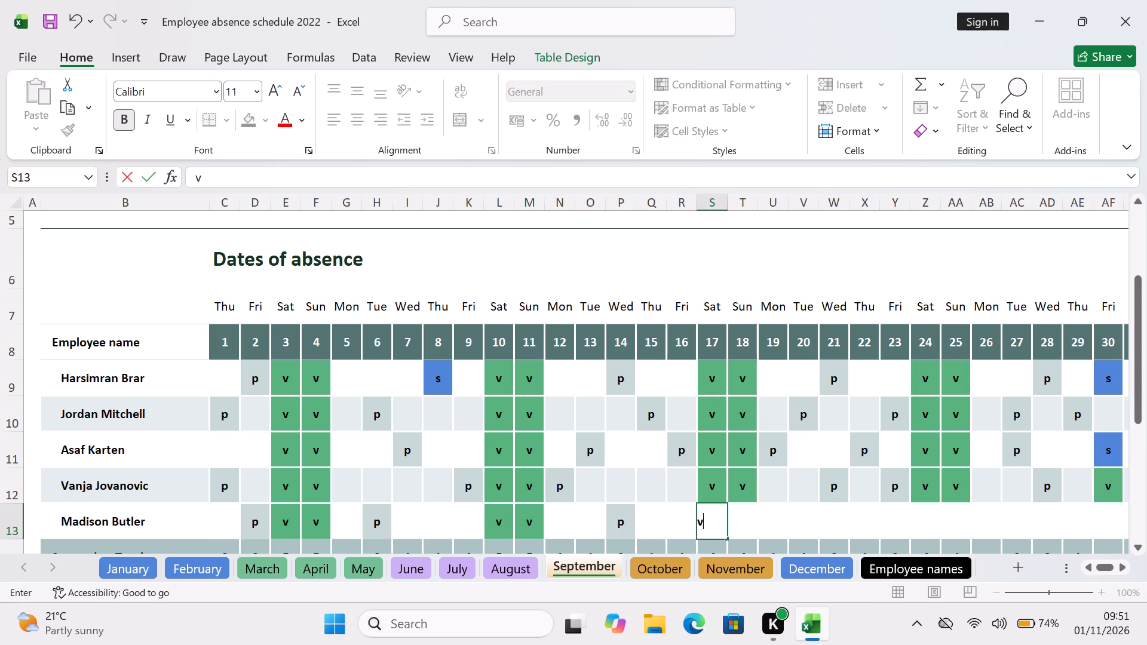
{"action": "key", "text": "Right"}
{"action": "key", "text": "v"}
{"action": "key", "text": "Right"}
In row 13, enter p for September 22 and v for September 24 and 25.
{"action": "key", "text": "Right"}
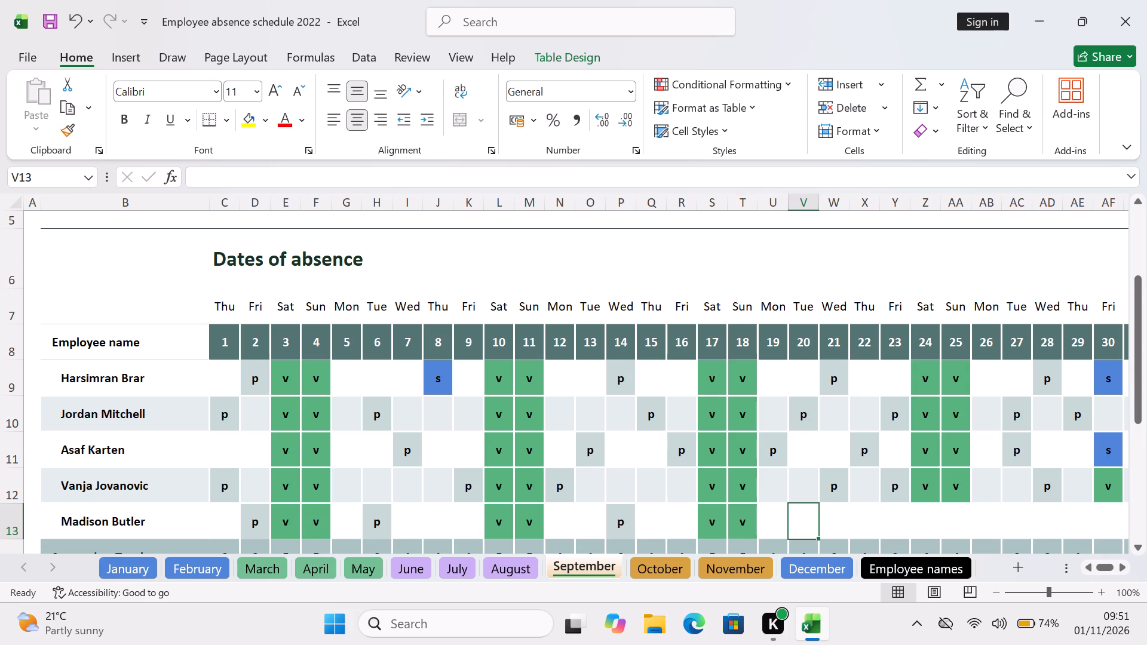
{"action": "key", "text": "Right"}
{"action": "key", "text": "Right"}
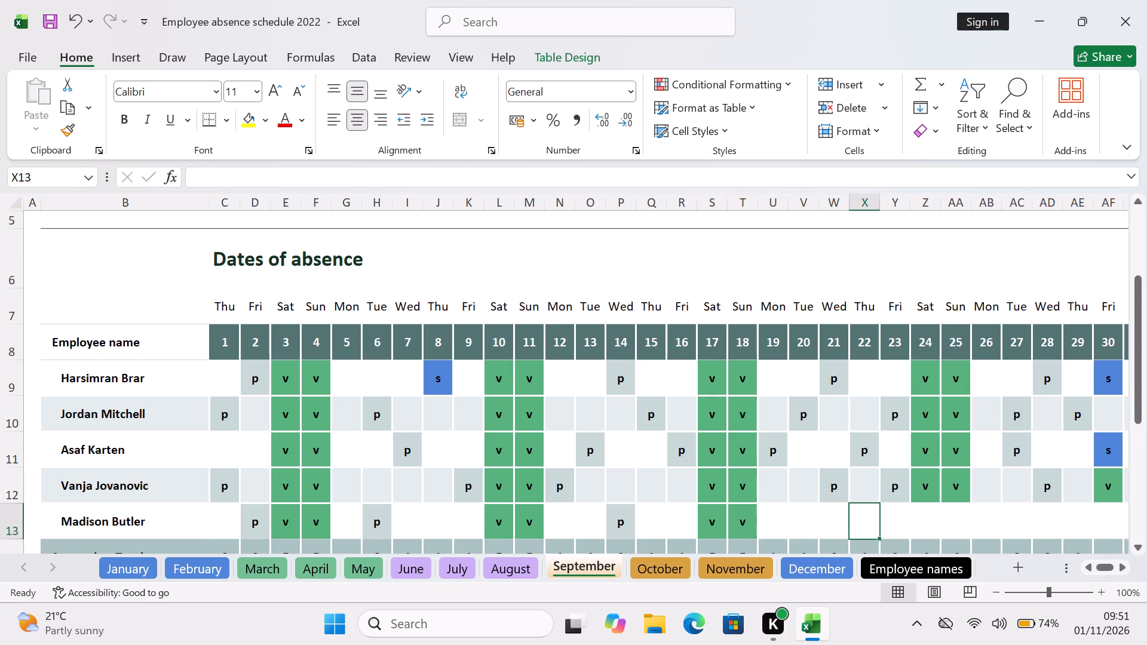
{"action": "key", "text": "p"}
{"action": "key", "text": "Right"}
{"action": "key", "text": "Right"}
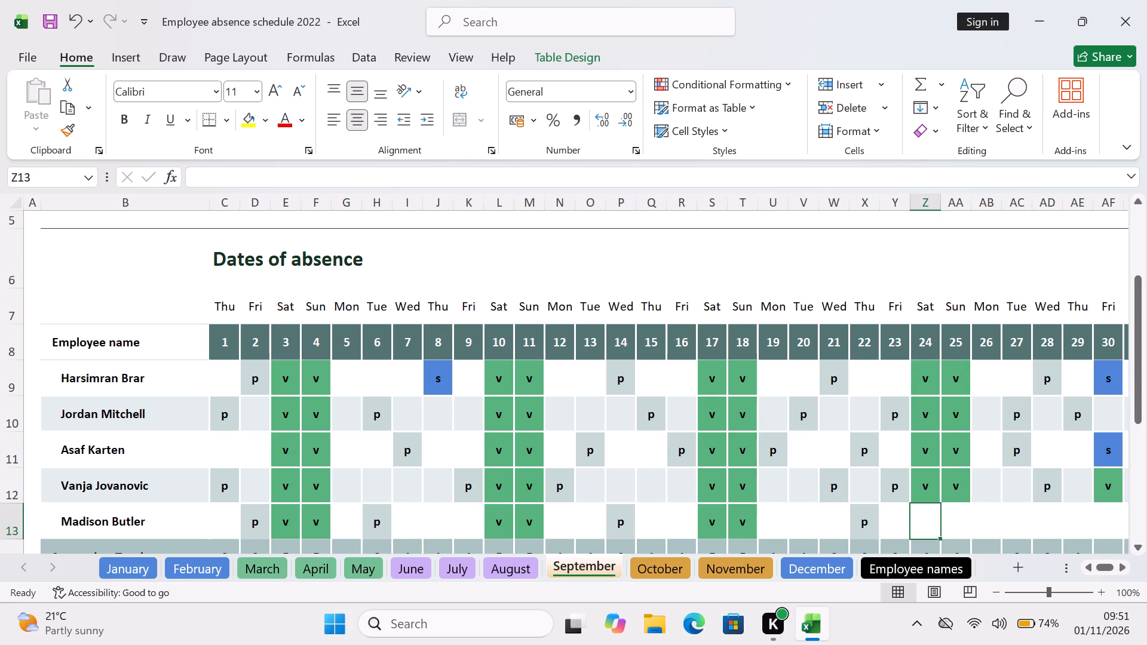
{"action": "key", "text": "v"}
{"action": "key", "text": "Right"}
{"action": "key", "text": "v"}
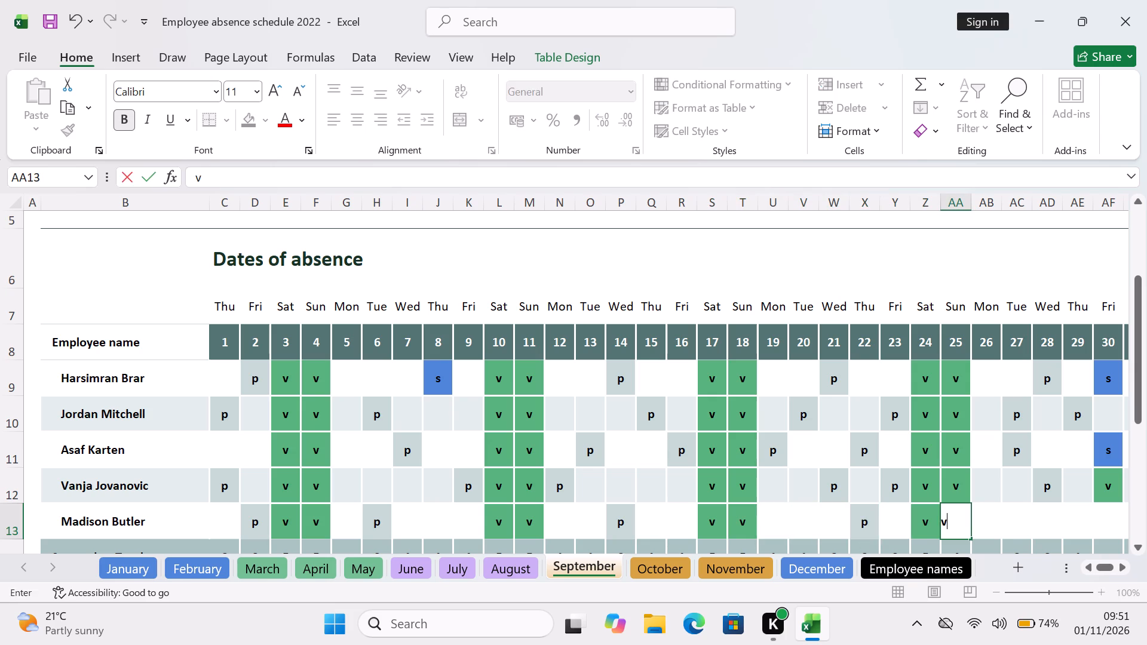
{"action": "key", "text": "Right"}
Complete row 13 by entering p for September 26 and s for September 30.
{"action": "key", "text": "Right"}
{"action": "key", "text": "Left"}
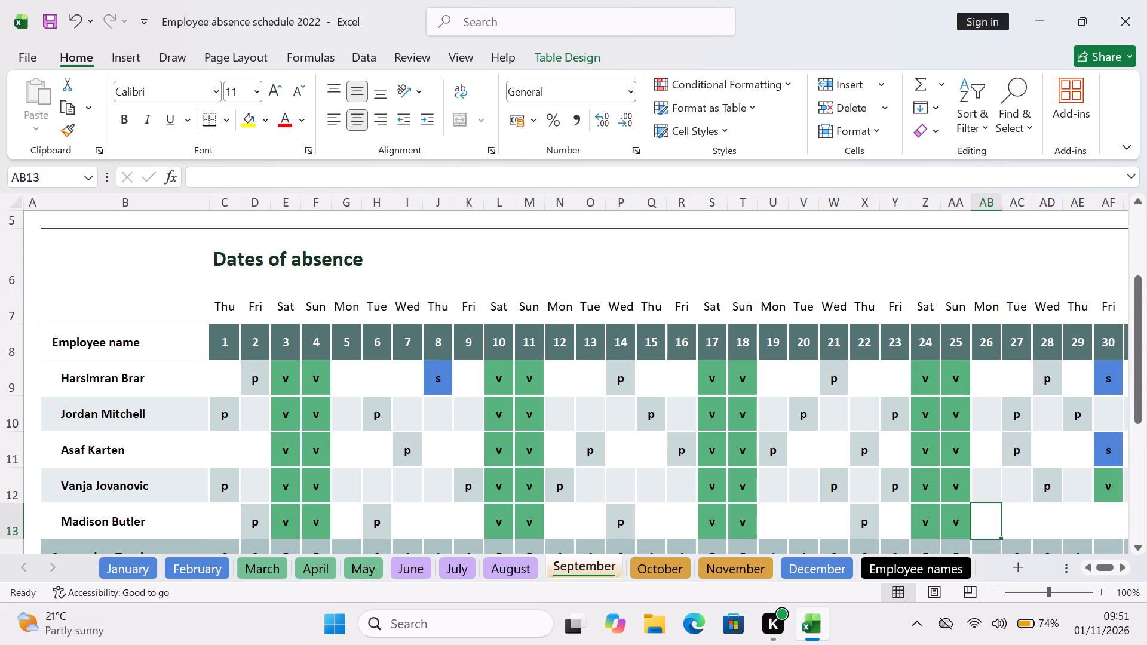
{"action": "key", "text": "p"}
{"action": "key", "text": "Right"}
{"action": "key", "text": "Right"}
{"action": "key", "text": "Right"}
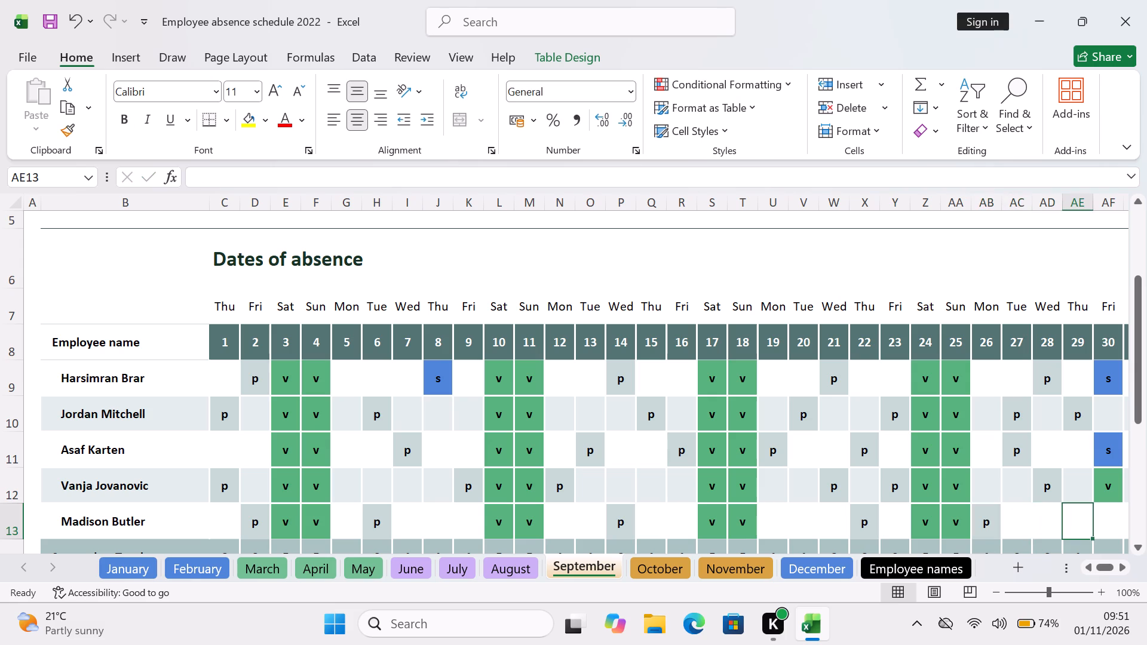
{"action": "key", "text": "Right"}
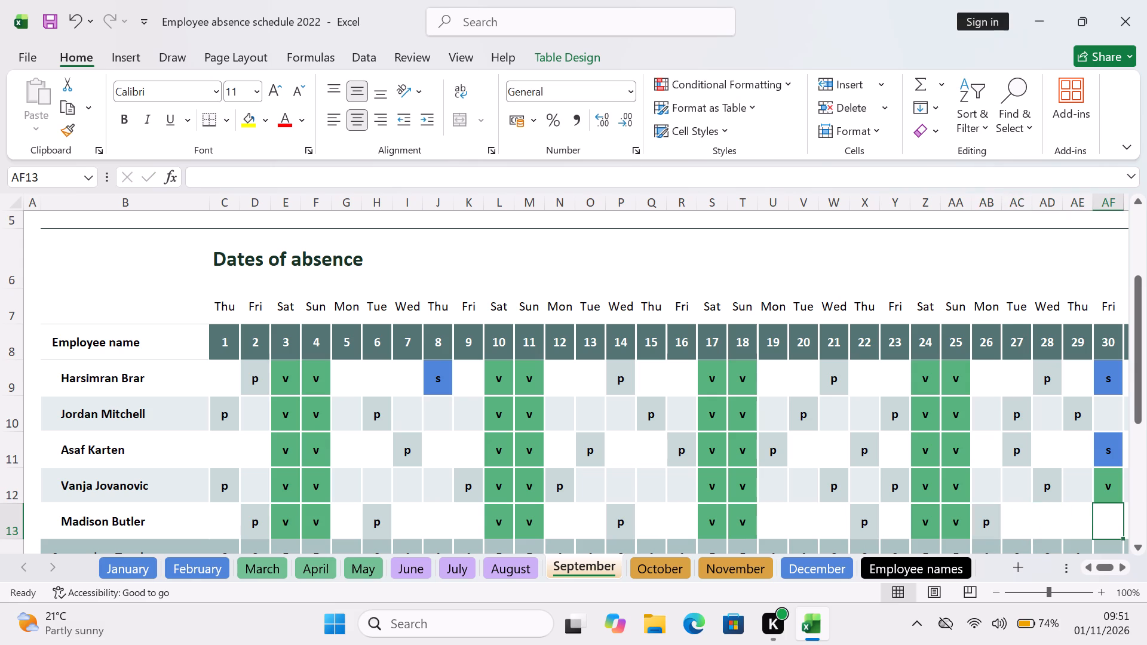
{"action": "key", "text": "s"}
{"action": "key", "text": "Down"}
In the September Total row, set the summary function for September 5 to Count.
{"action": "key", "text": "Left"}
{"action": "key", "text": "Left"}
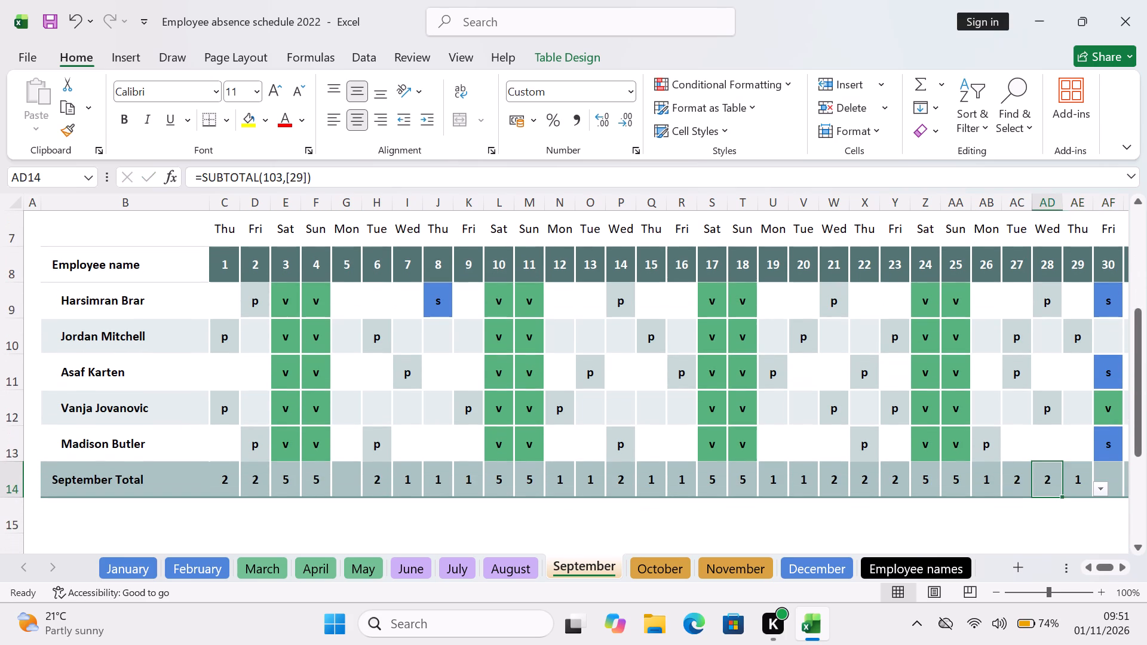
{"action": "key", "text": "Left"}
{"action": "key", "text": "Left"}
{"action": "key", "text": "Left"}
{"action": "key", "text": "Left"}
{"action": "key", "text": "Left"}
{"action": "key", "text": "Left"}
{"action": "key", "text": "Left"}
{"action": "key", "text": "Left"}
{"action": "key", "text": "Left"}
{"action": "key", "text": "Left"}
{"action": "key", "text": "Left"}
{"action": "key", "text": "Left"}
{"action": "key", "text": "Left"}
{"action": "key", "text": "Left"}
{"action": "key", "text": "Left"}
{"action": "key", "text": "Left"}
{"action": "key", "text": "Left"}
{"action": "key", "text": "Left"}
{"action": "key", "text": "Left"}
{"action": "key", "text": "Left"}
{"action": "key", "text": "Left"}
{"action": "key", "text": "Left"}
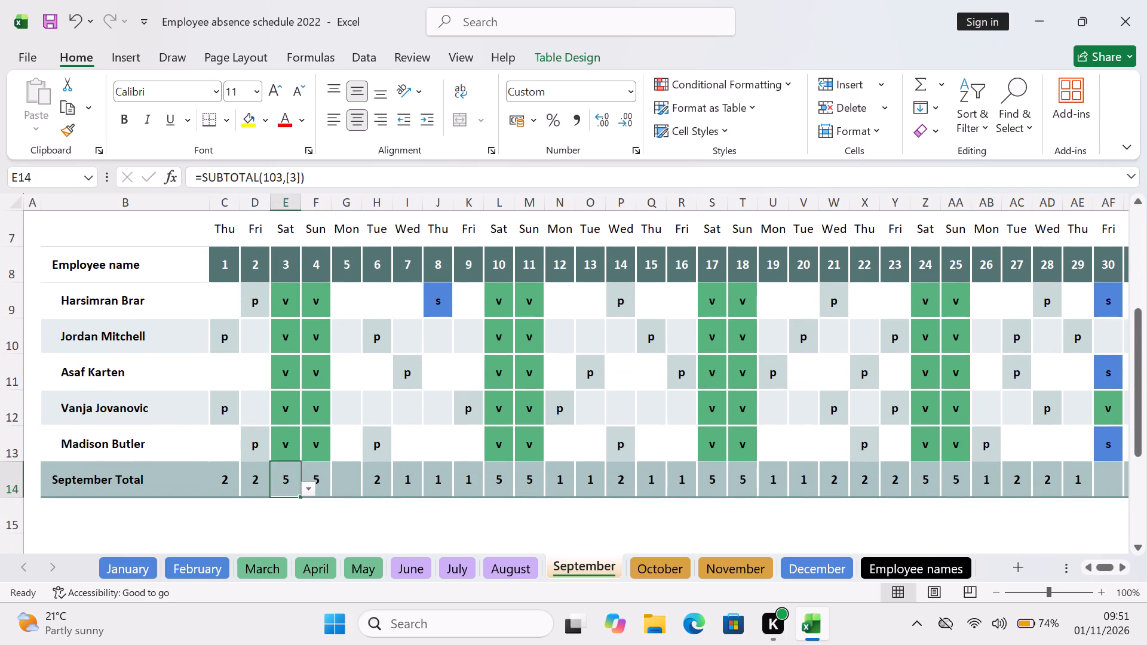
{"action": "key", "text": "Left"}
{"action": "key", "text": "Left"}
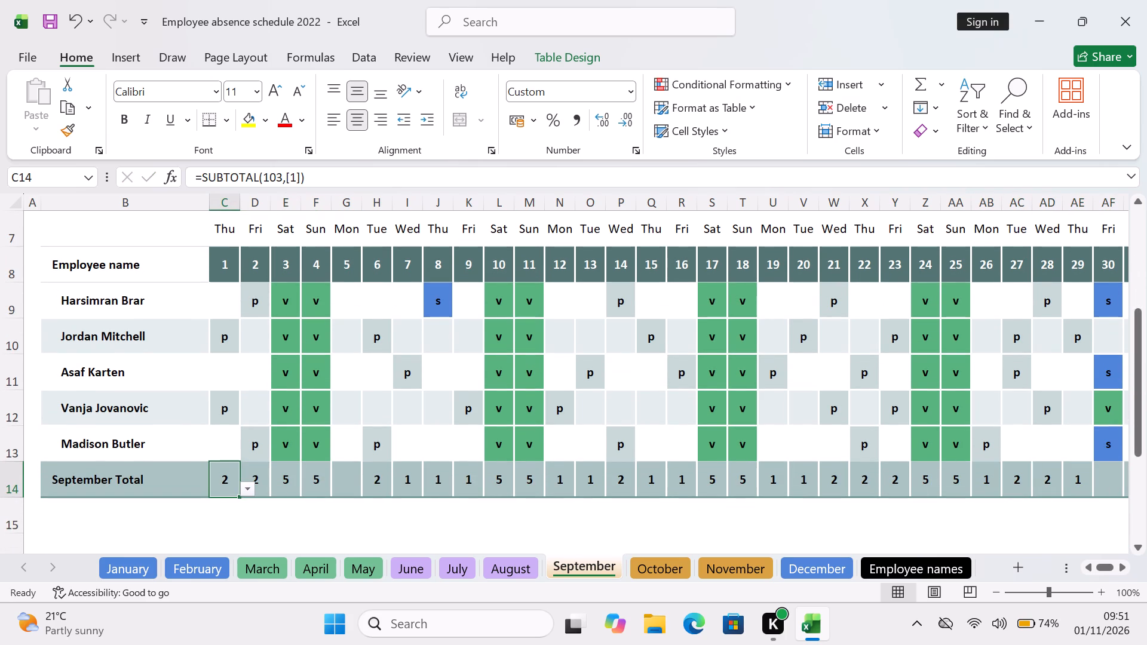
{"action": "left_click", "coordinate": [230, 451]}
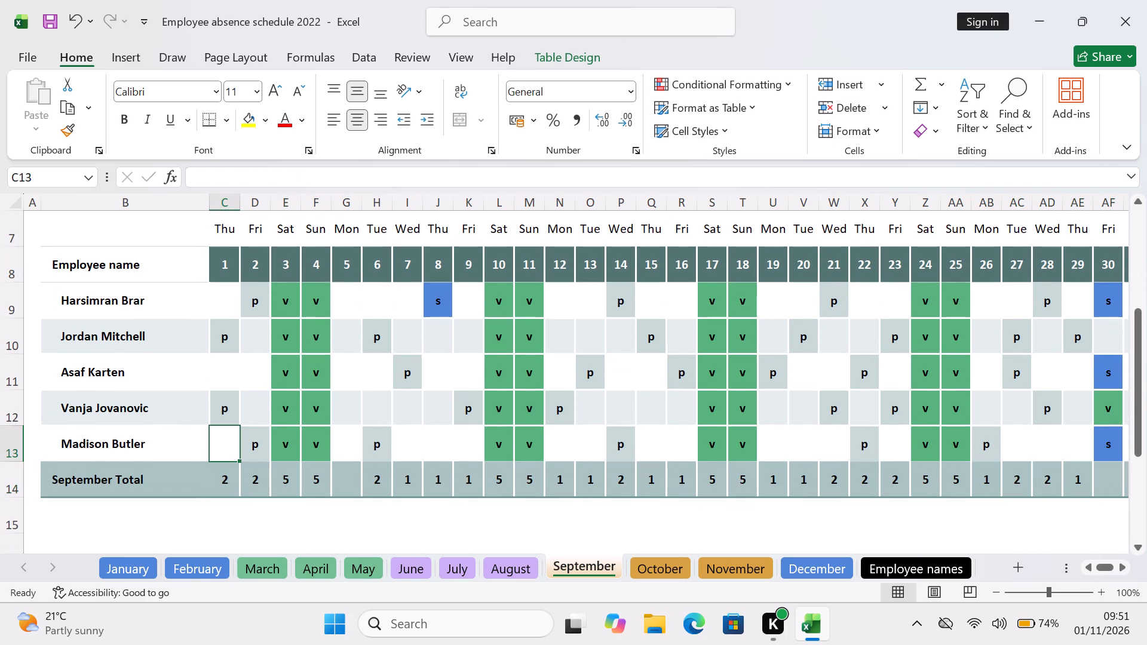
{"action": "left_click", "coordinate": [339, 470]}
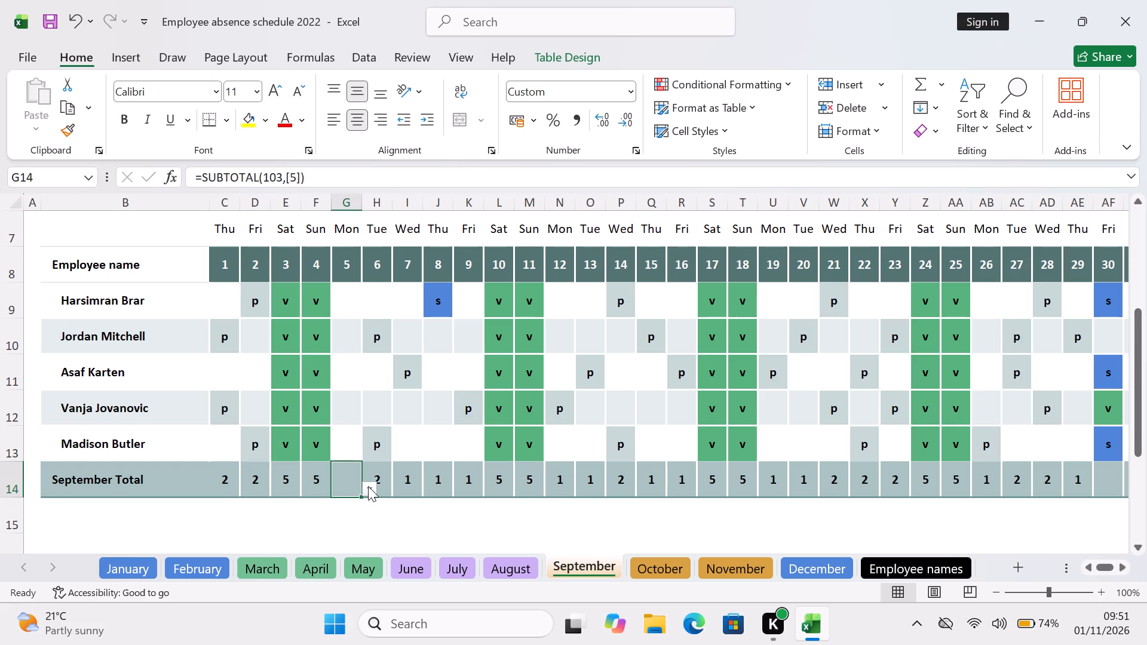
{"action": "left_click", "coordinate": [368, 486]}
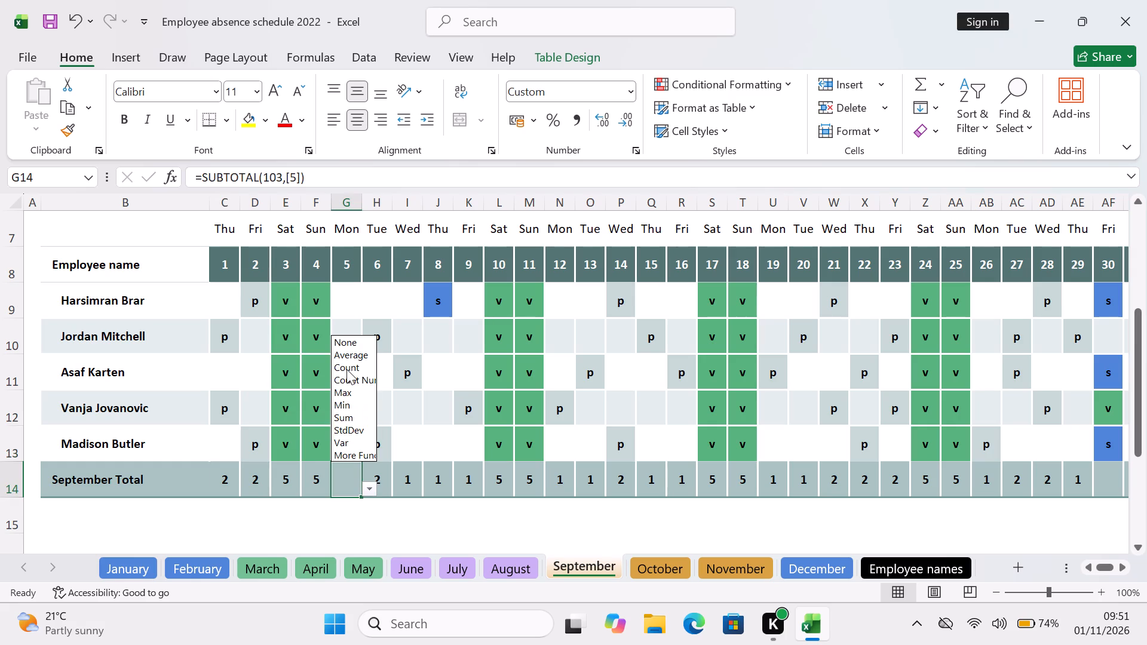
{"action": "left_click", "coordinate": [346, 369]}
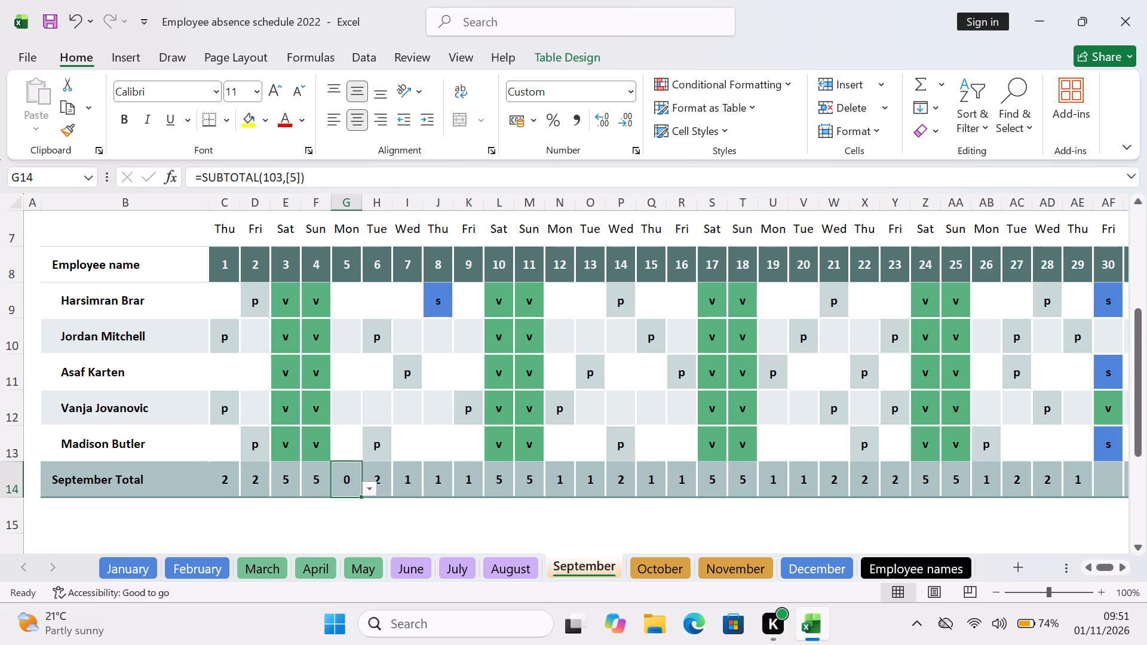
In the September Total row, set the summary function for September 30 to Count.
{"action": "key", "text": "Right"}
{"action": "key", "text": "Right"}
{"action": "key", "text": "Right"}
{"action": "key", "text": "Right"}
{"action": "key", "text": "Right"}
{"action": "key", "text": "Right"}
{"action": "key", "text": "Right"}
{"action": "key", "text": "Right"}
{"action": "key", "text": "Right"}
{"action": "key", "text": "Right"}
{"action": "key", "text": "Right"}
{"action": "key", "text": "Right"}
{"action": "key", "text": "Right"}
{"action": "key", "text": "Right"}
{"action": "key", "text": "Right"}
{"action": "key", "text": "Right"}
{"action": "key", "text": "Right"}
{"action": "key", "text": "Right"}
{"action": "key", "text": "Right"}
{"action": "key", "text": "Right"}
{"action": "key", "text": "Right"}
{"action": "key", "text": "Right"}
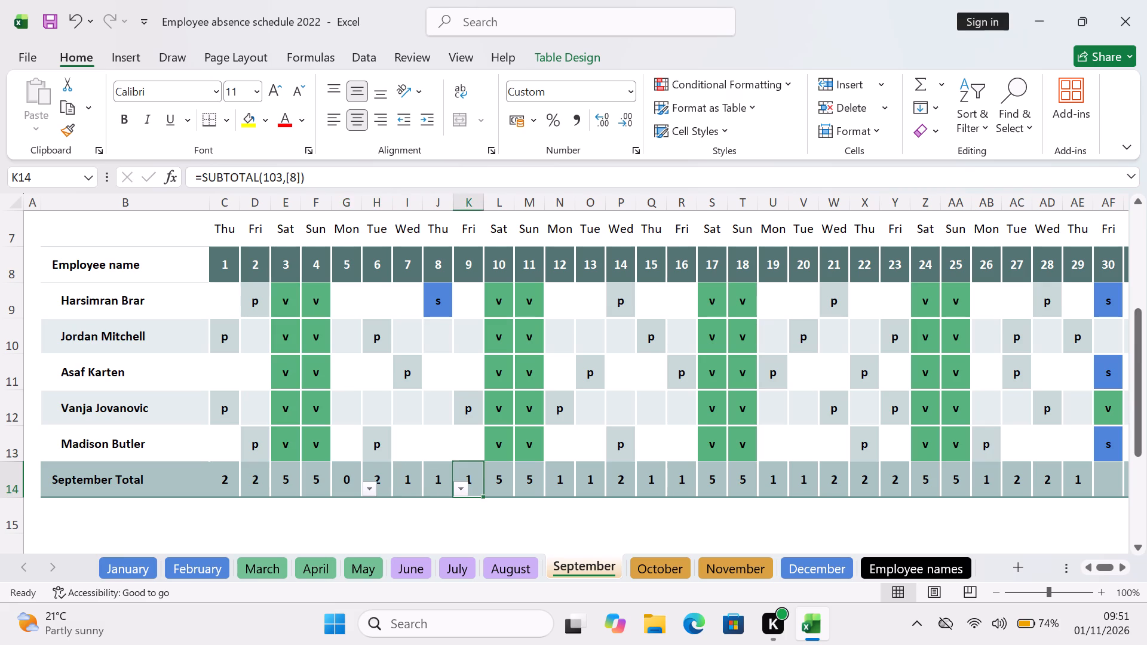
{"action": "key", "text": "Right"}
{"action": "key", "text": "Right"}
{"action": "key", "text": "Right"}
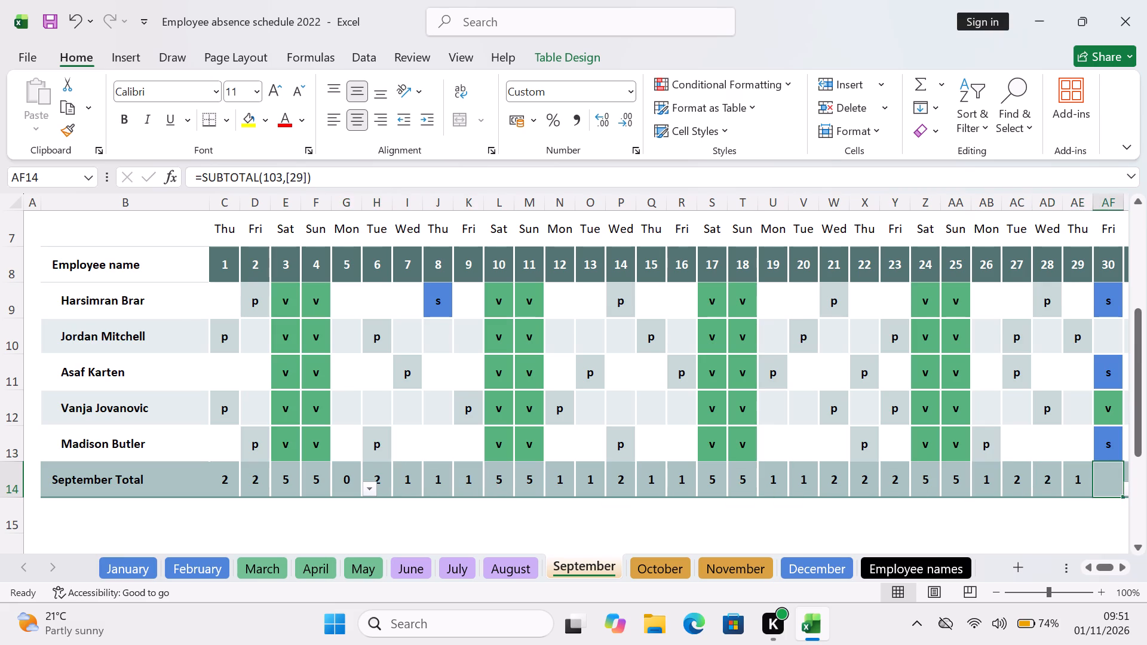
{"action": "key", "text": "Right"}
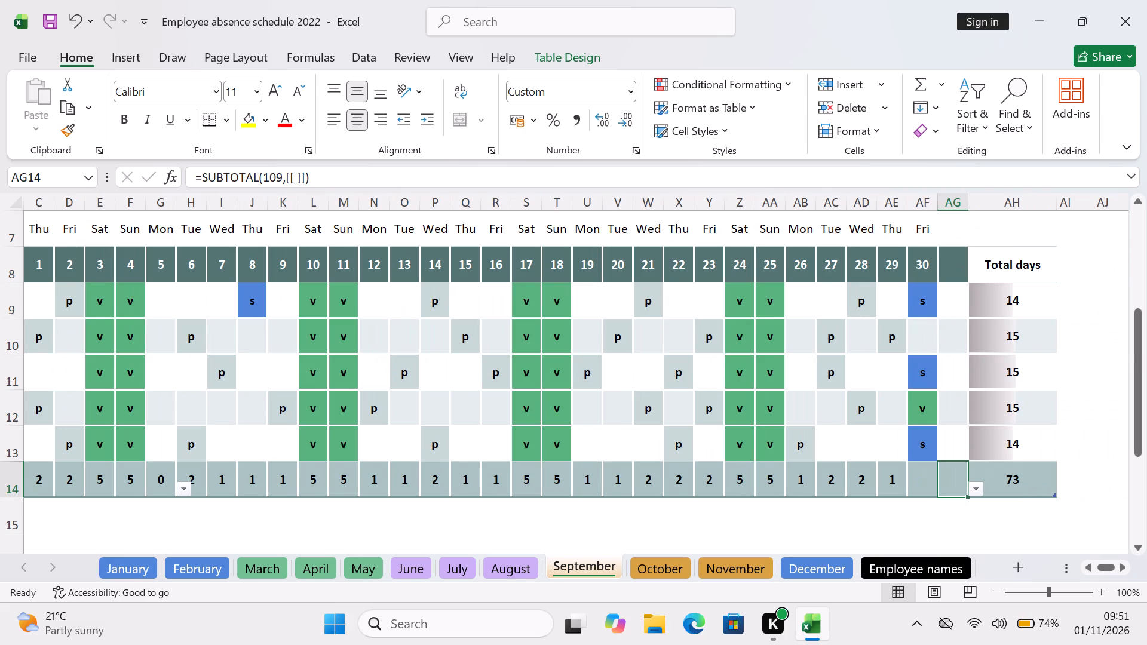
{"action": "left_click", "coordinate": [918, 481]}
{"action": "left_click", "coordinate": [946, 492]}
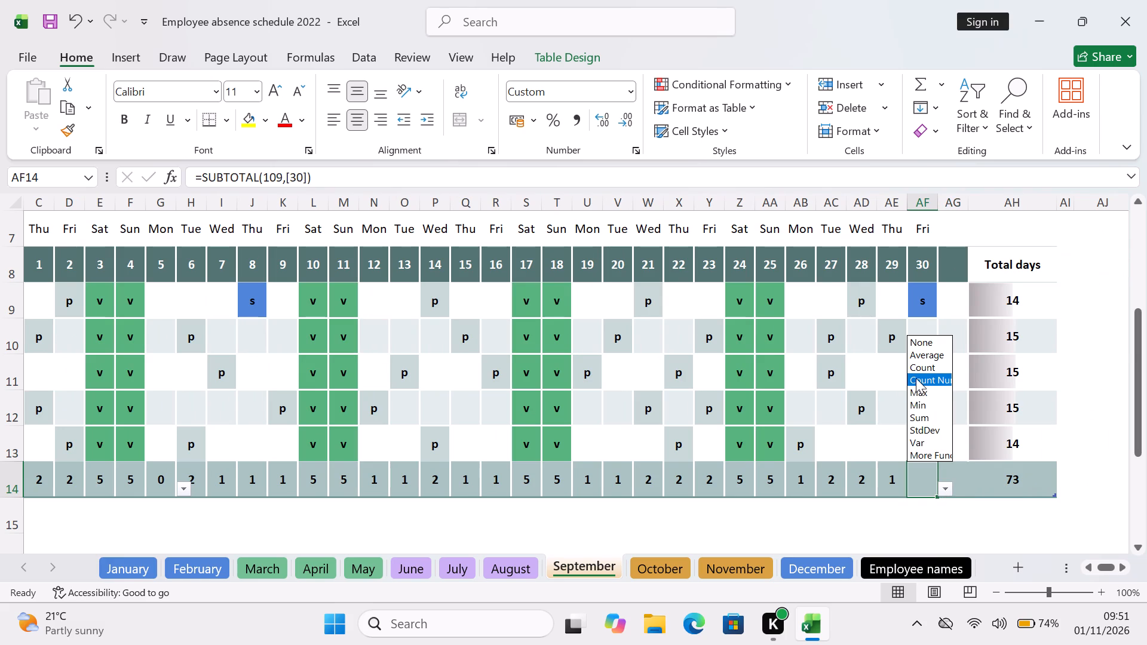
{"action": "left_click", "coordinate": [919, 368]}
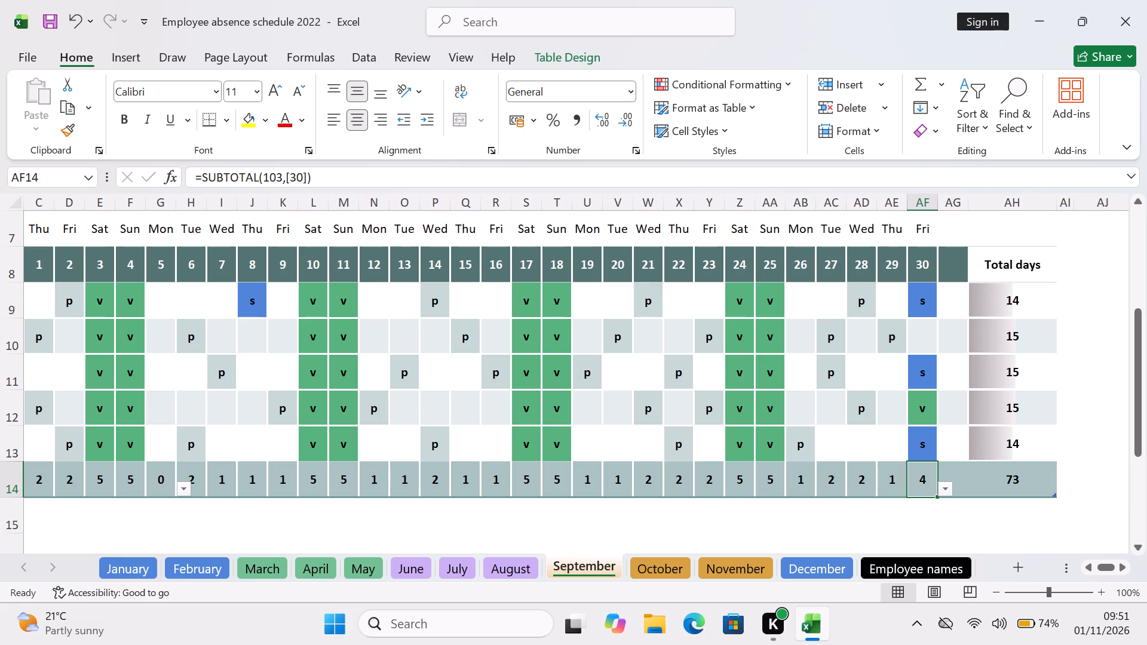
Apply Data Bars conditional formatting to the five employees' Total days cells, AH9 to AH13.
{"action": "left_click_drag", "start_coordinate": [990, 302], "coordinate": [1009, 428]}
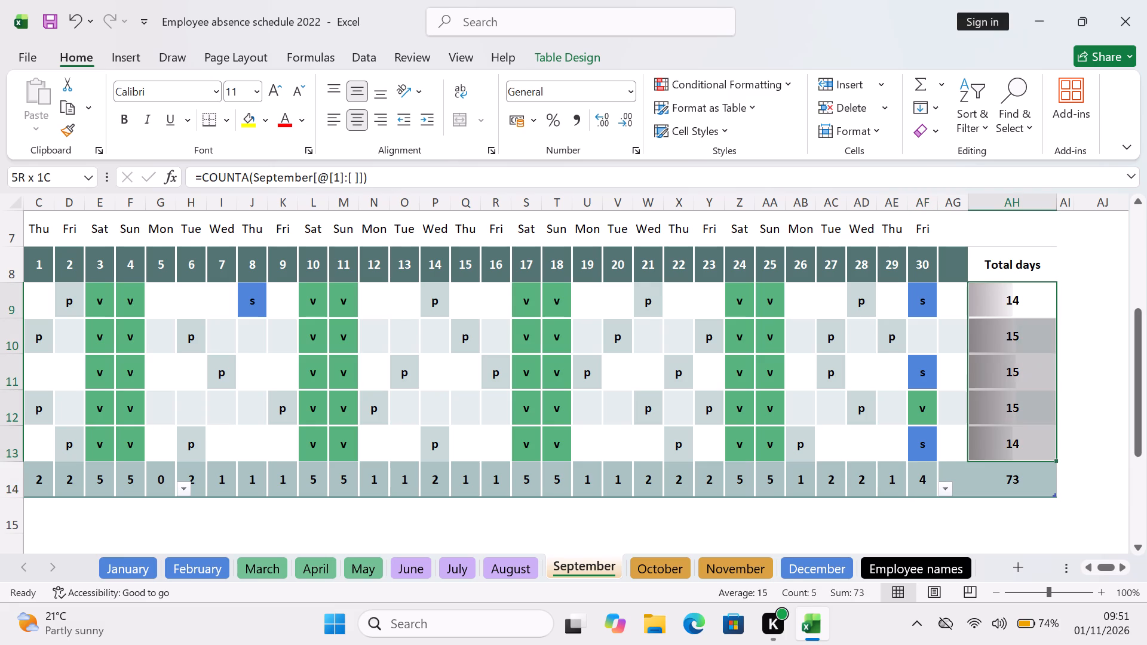
{"action": "left_click_drag", "start_coordinate": [1009, 428], "coordinate": [1011, 429]}
{"action": "right_click", "coordinate": [1011, 429]}
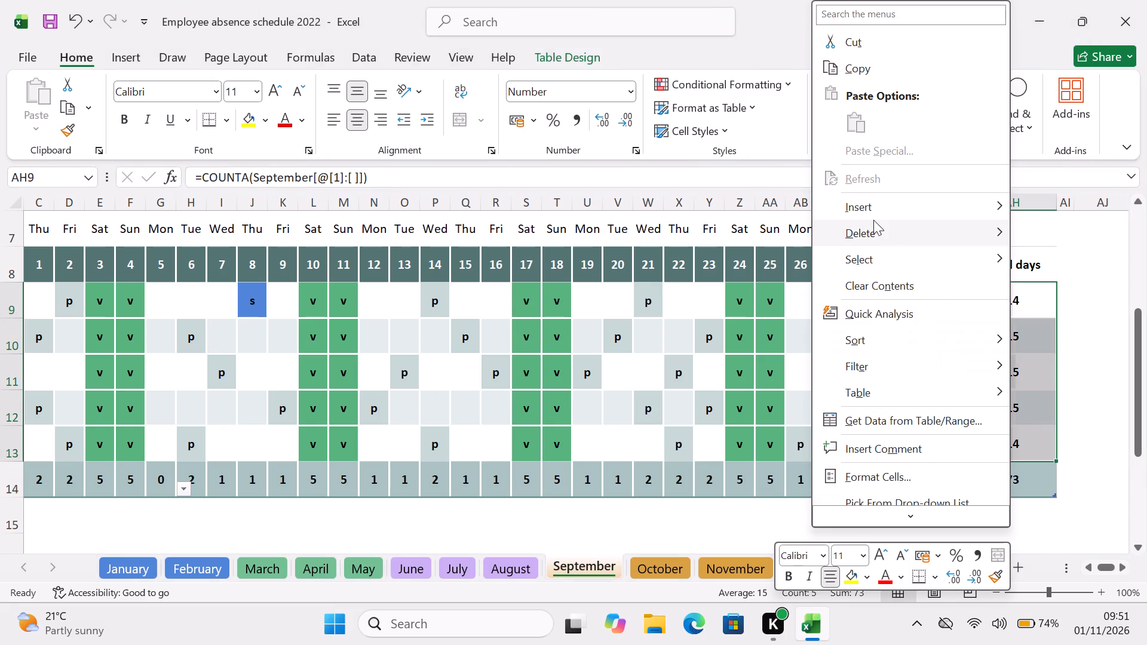
{"action": "left_click", "coordinate": [879, 311]}
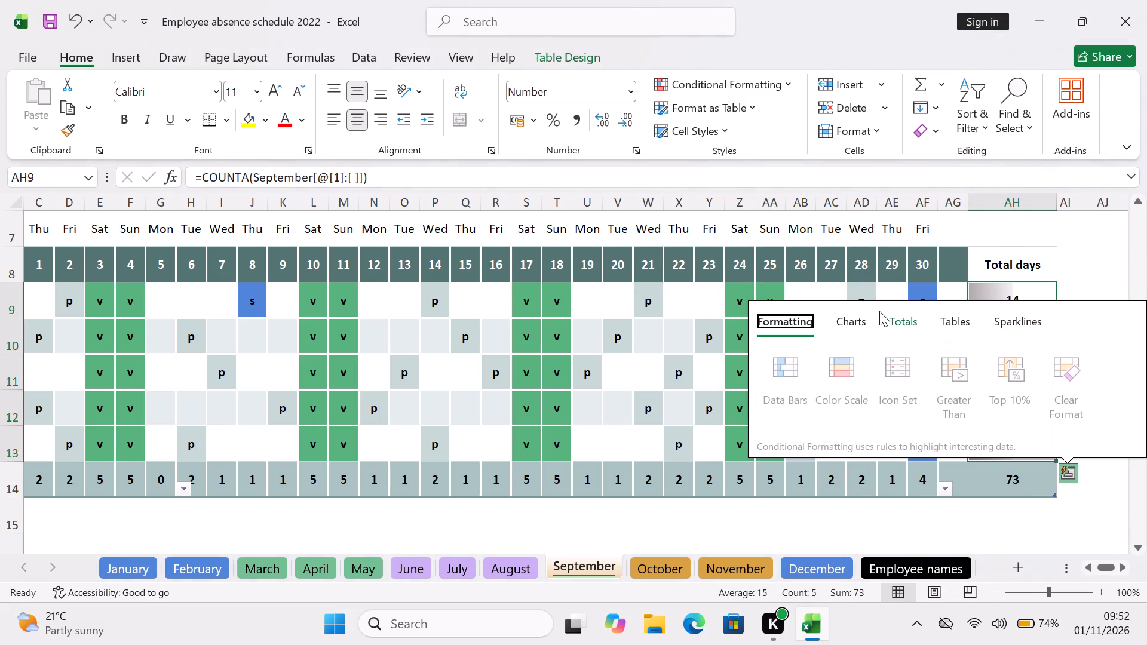
{"action": "left_click", "coordinate": [780, 371]}
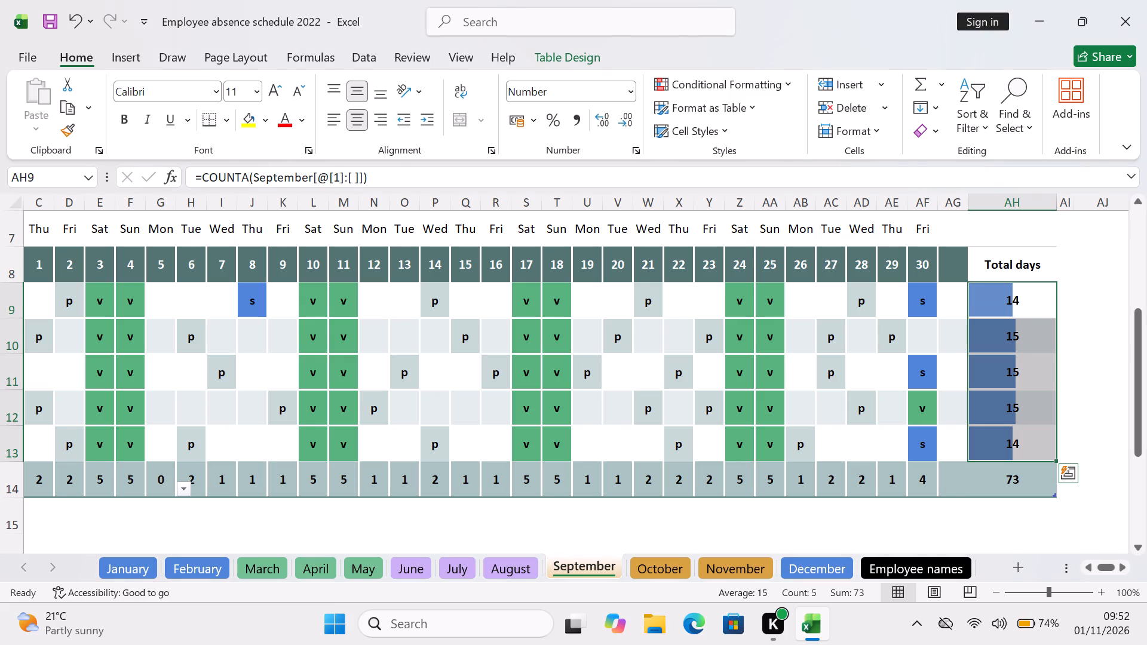
Review the September sheet along the Total days column, from below the totals row up to the title area.
{"action": "key", "text": "Up"}
{"action": "key", "text": "Down"}
{"action": "key", "text": "Down"}
{"action": "key", "text": "Up"}
{"action": "key", "text": "Down"}
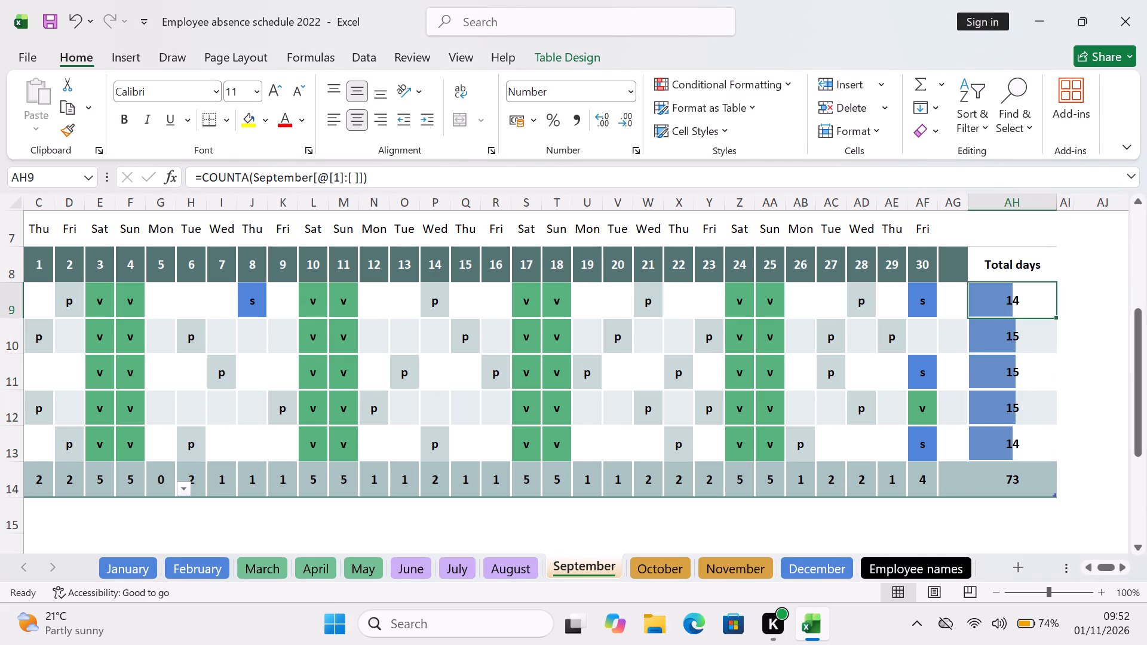
{"action": "key", "text": "Up"}
{"action": "key", "text": "Up"}
{"action": "key", "text": "Up"}
{"action": "key", "text": "Up"}
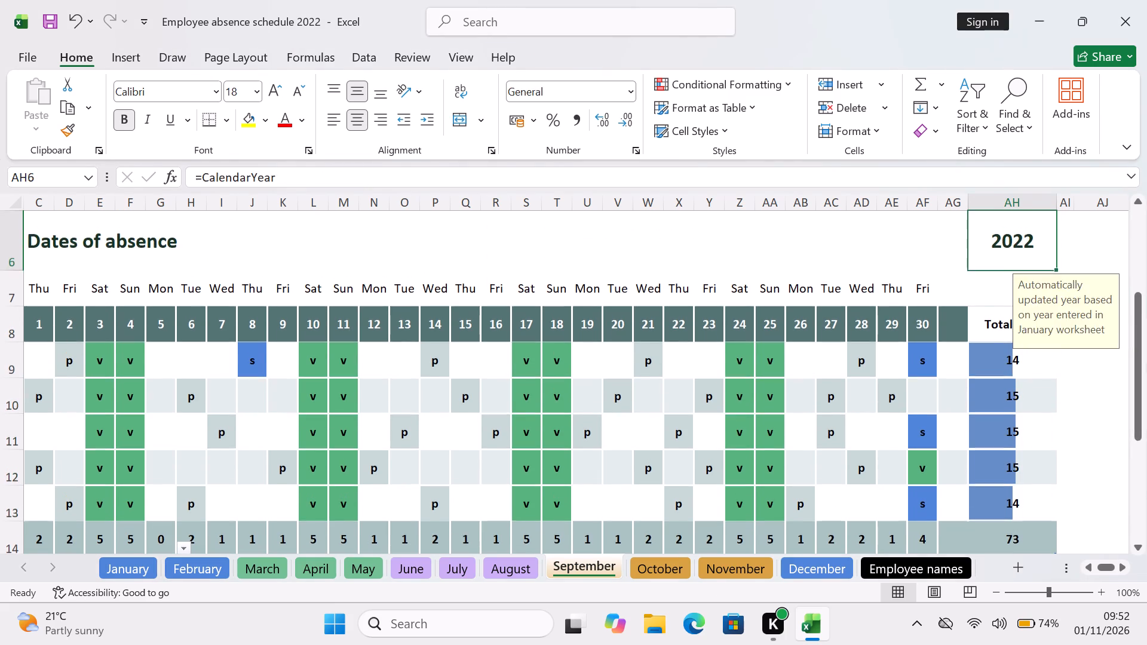
{"action": "key", "text": "Up"}
{"action": "key", "text": "Down"}
{"action": "key", "text": "Down"}
{"action": "key", "text": "Down"}
{"action": "key", "text": "Down"}
{"action": "key", "text": "Down"}
{"action": "key", "text": "Down"}
{"action": "key", "text": "Down"}
{"action": "key", "text": "Down"}
{"action": "key", "text": "Down"}
{"action": "key", "text": "Down"}
{"action": "key", "text": "Down"}
{"action": "key", "text": "Down"}
{"action": "key", "text": "Down"}
{"action": "key", "text": "Down"}
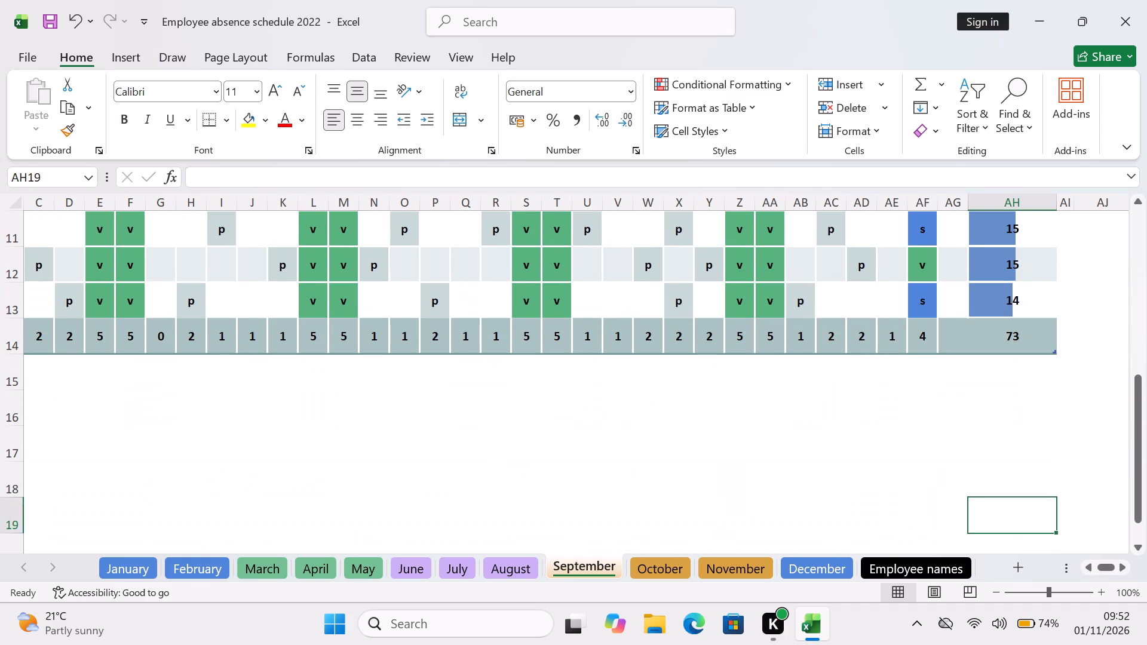
{"action": "key", "text": "Up"}
{"action": "key", "text": "Up"}
{"action": "key", "text": "Up"}
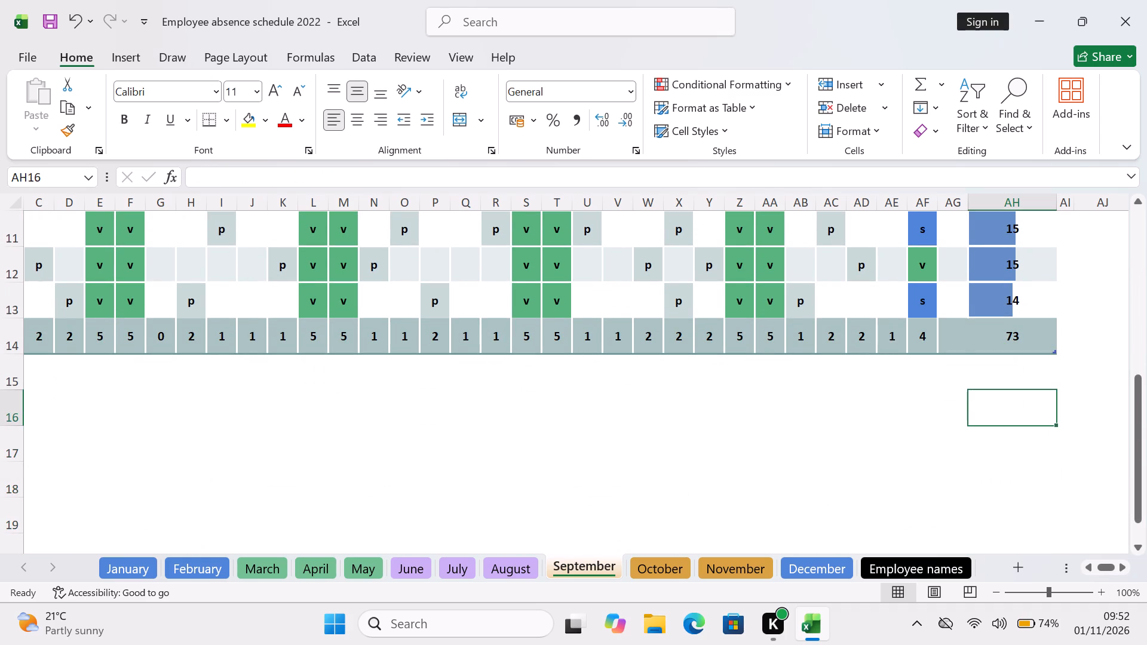
{"action": "key", "text": "Up"}
{"action": "key", "text": "Up"}
{"action": "key", "text": "Up"}
{"action": "key", "text": "Up"}
{"action": "key", "text": "Up"}
{"action": "key", "text": "Up"}
{"action": "key", "text": "Up"}
{"action": "key", "text": "Up"}
{"action": "key", "text": "Up"}
{"action": "key", "text": "Up"}
{"action": "key", "text": "Up"}
{"action": "key", "text": "Up"}
{"action": "key", "text": "Up"}
{"action": "key", "text": "Up"}
{"action": "key", "text": "Up"}
{"action": "key", "text": "Up"}
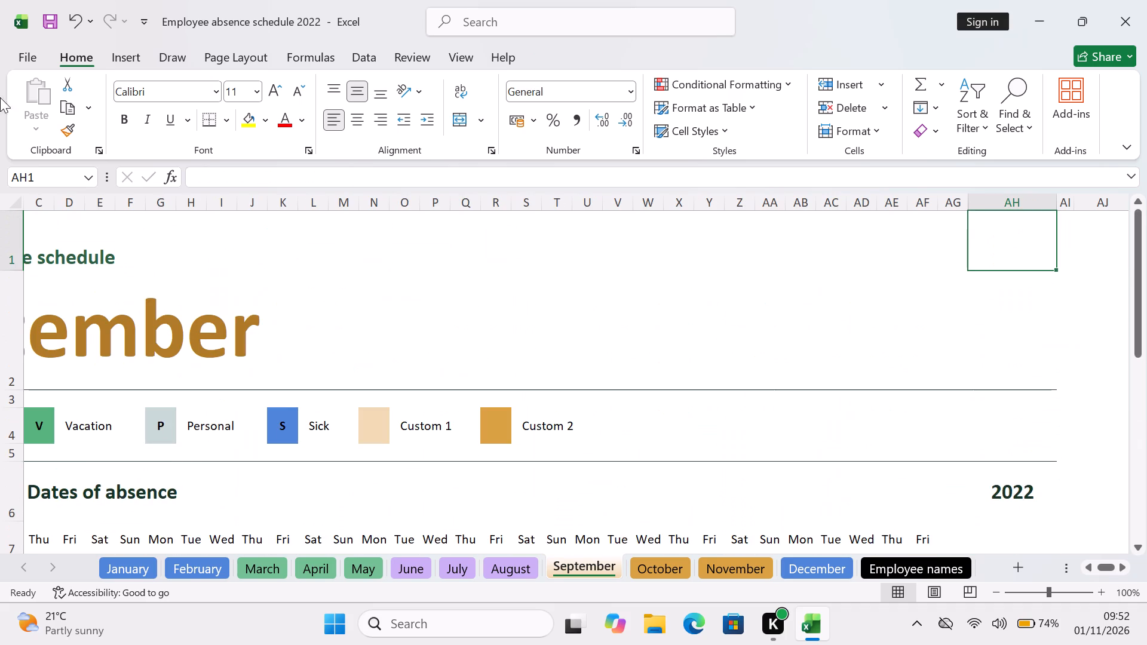
Save the workbook.
{"action": "left_click", "coordinate": [50, 22]}
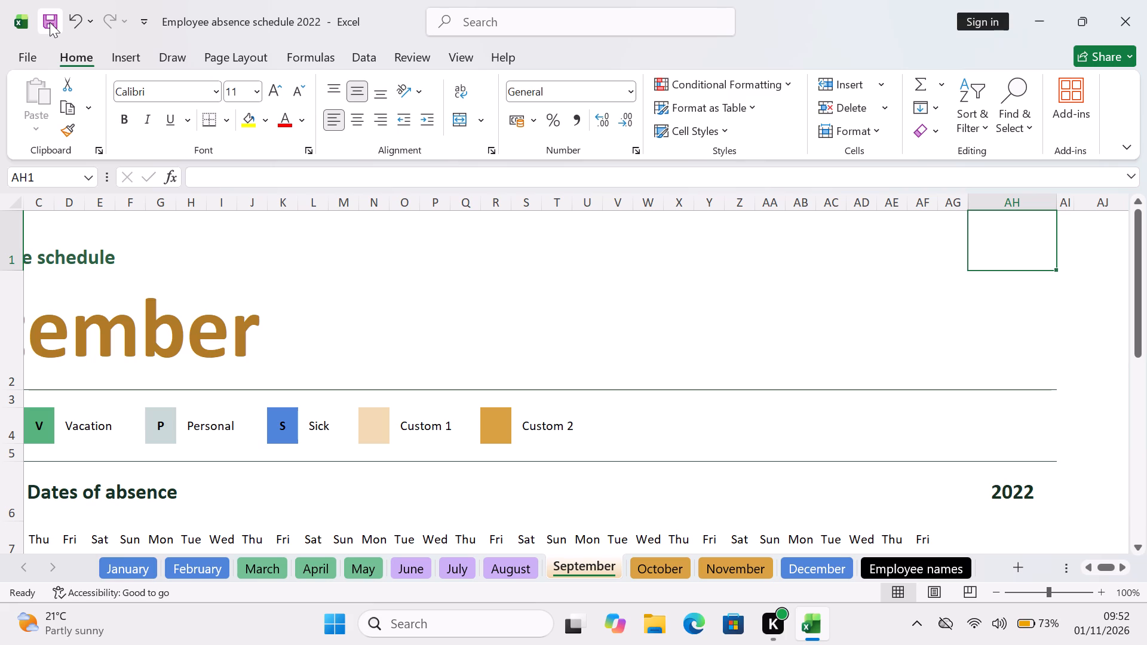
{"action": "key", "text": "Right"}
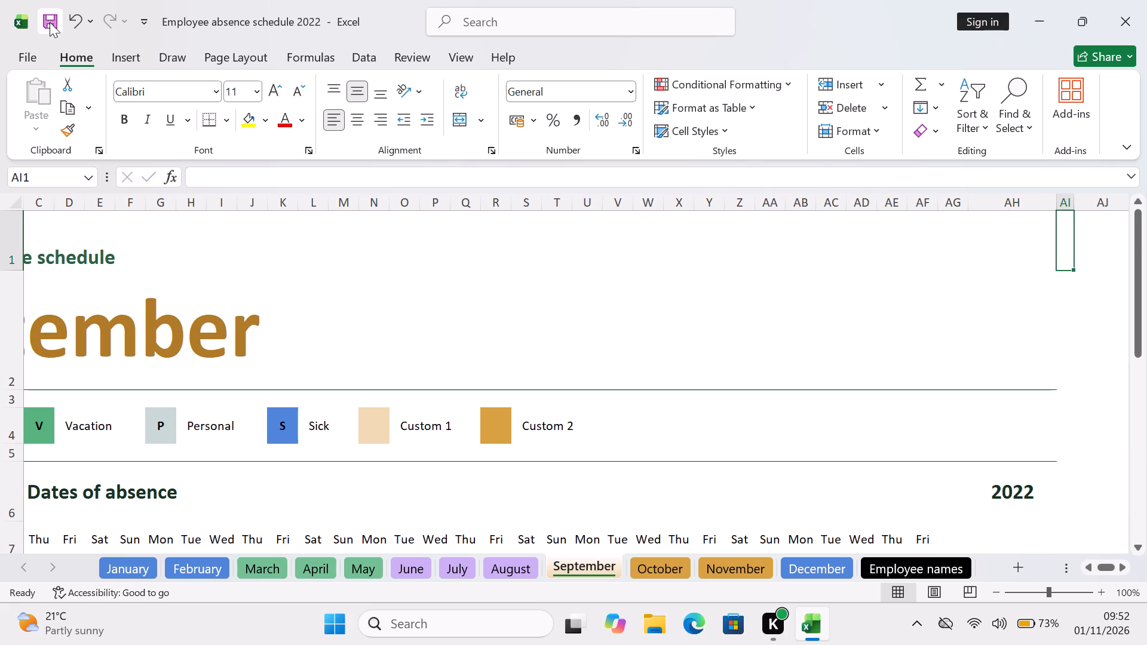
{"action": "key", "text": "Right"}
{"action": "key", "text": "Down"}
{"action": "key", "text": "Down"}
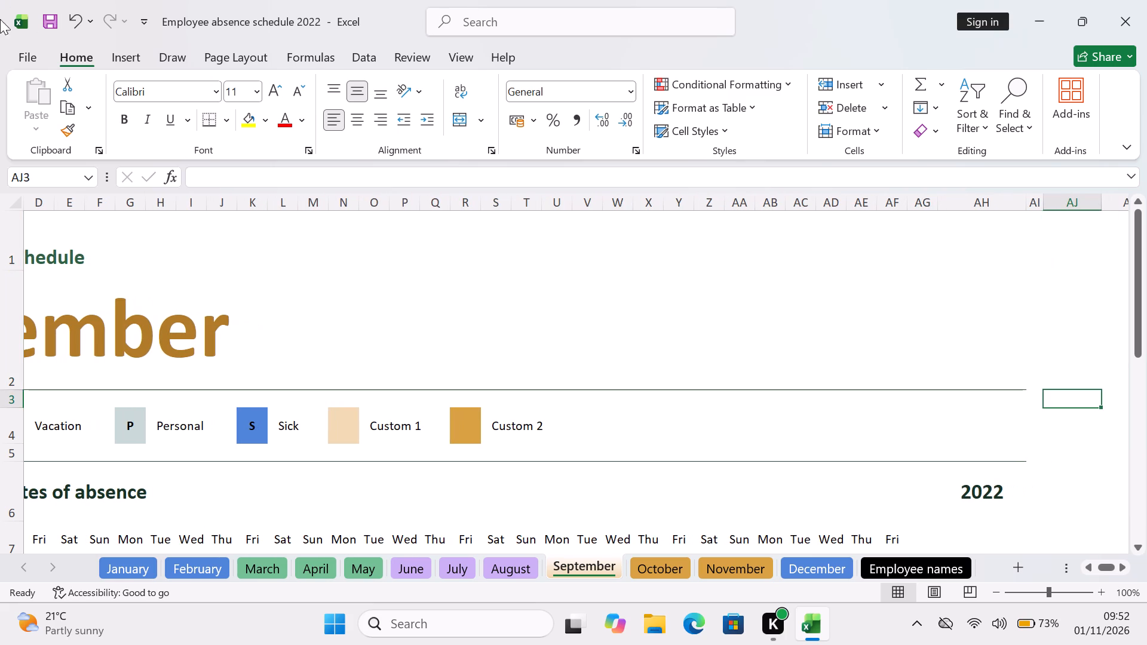
Open the October sheet.
{"action": "left_click", "coordinate": [673, 567]}
{"action": "key", "text": "Down"}
{"action": "key", "text": "Down"}
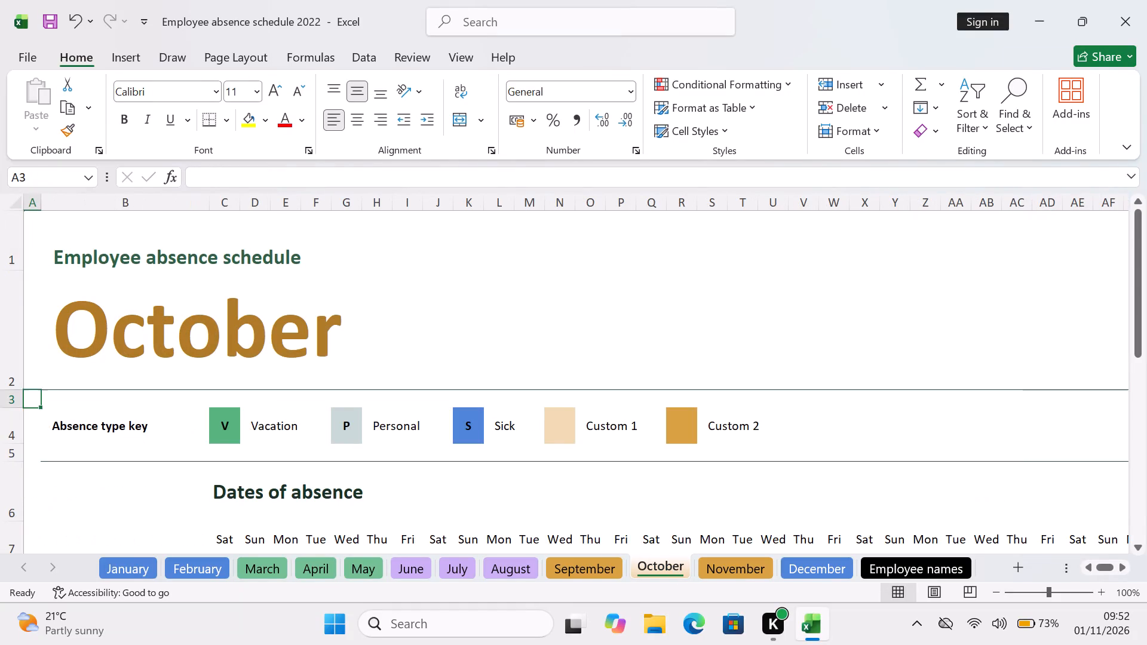
Look across the October sheet's heading area, from the absence type key to past the year label, and return to column A.
{"action": "key", "text": "Down"}
{"action": "key", "text": "Down"}
{"action": "key", "text": "Right"}
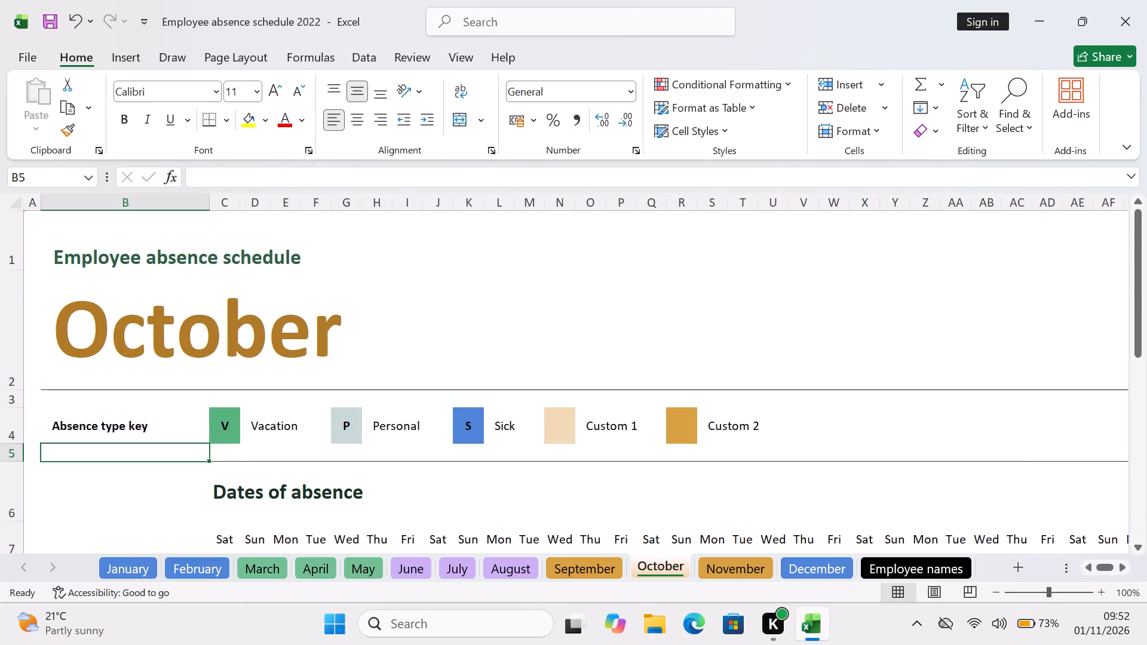
{"action": "key", "text": "Right"}
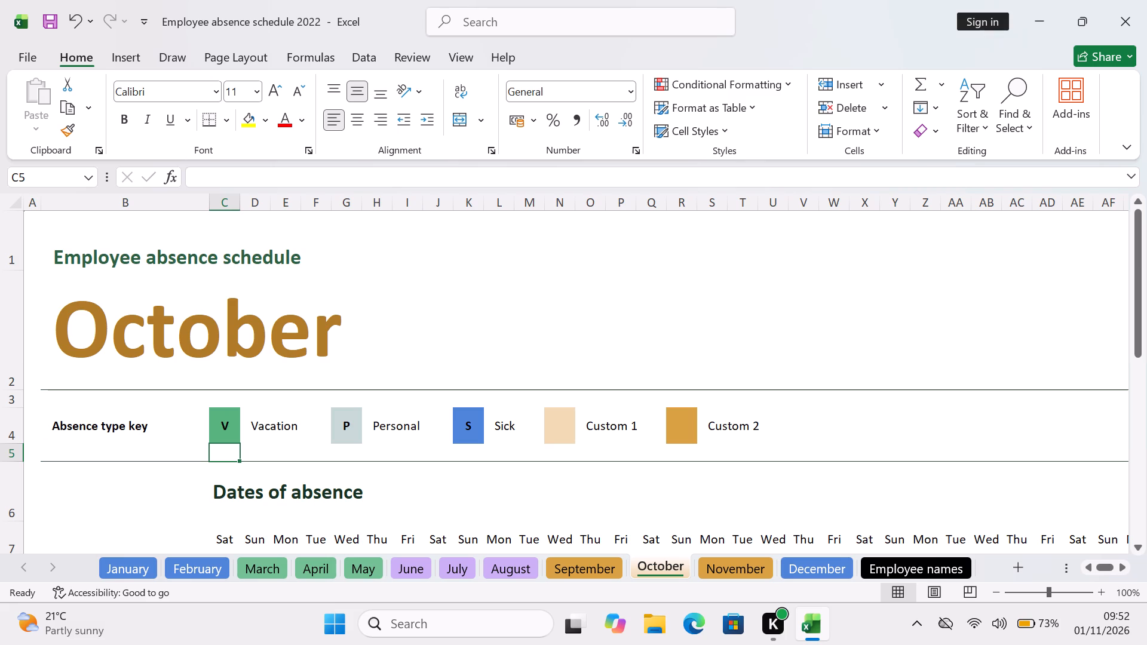
{"action": "key", "text": "Right"}
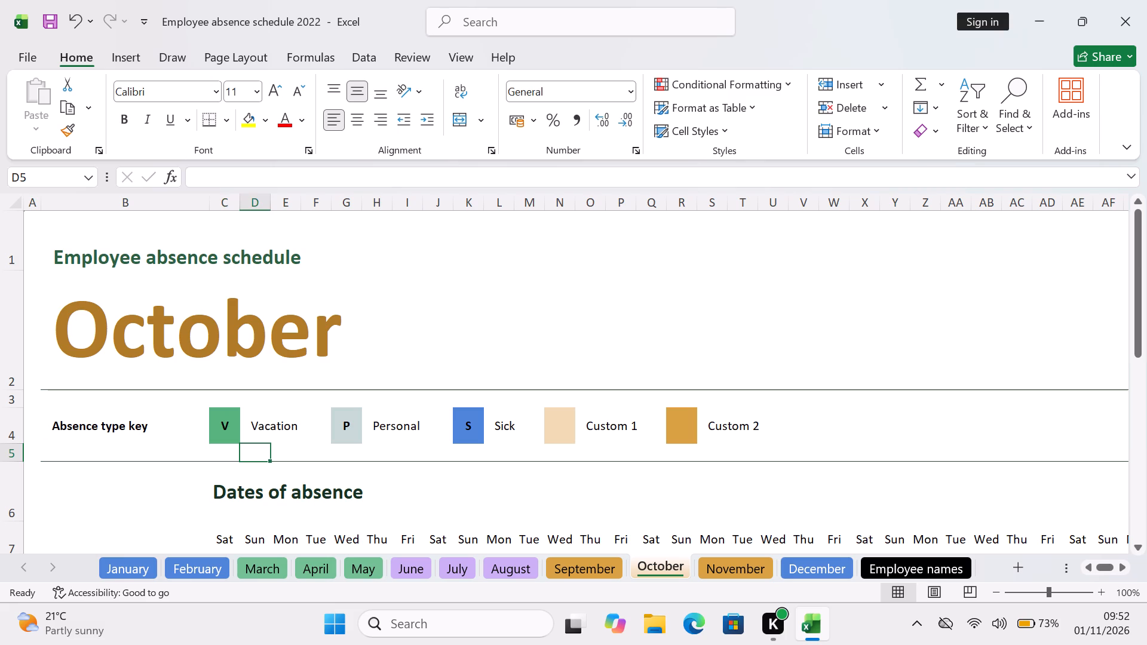
{"action": "key", "text": "Right"}
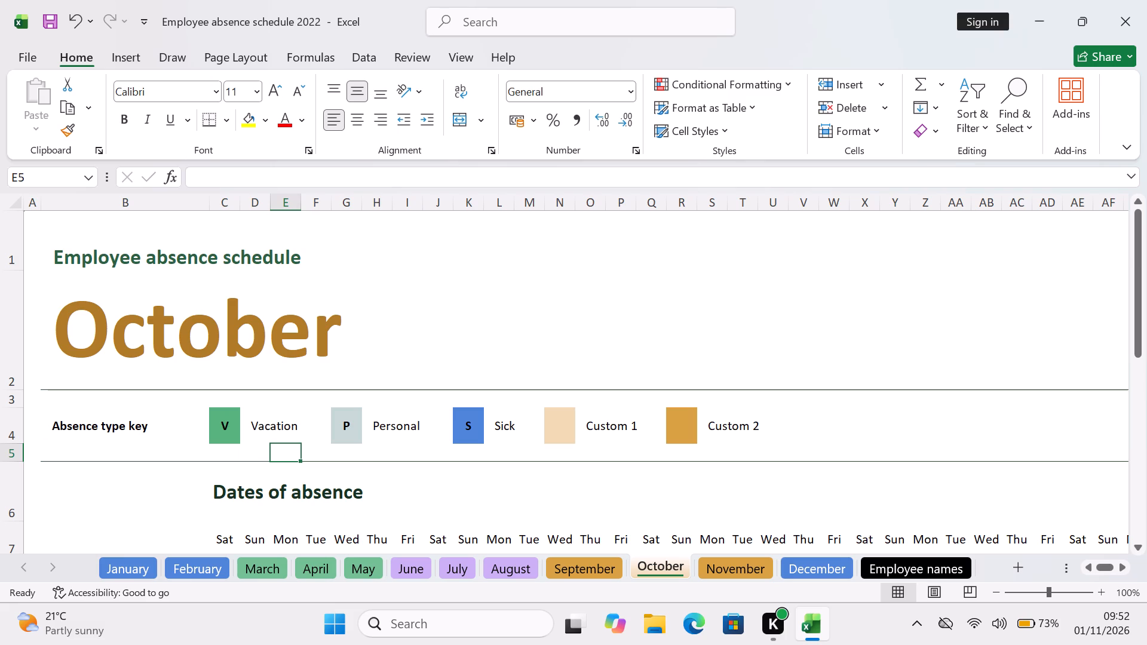
{"action": "key", "text": "Right"}
{"action": "key", "text": "Right"}
{"action": "key", "text": "Right"}
{"action": "key", "text": "Right"}
{"action": "key", "text": "Right"}
{"action": "key", "text": "Right"}
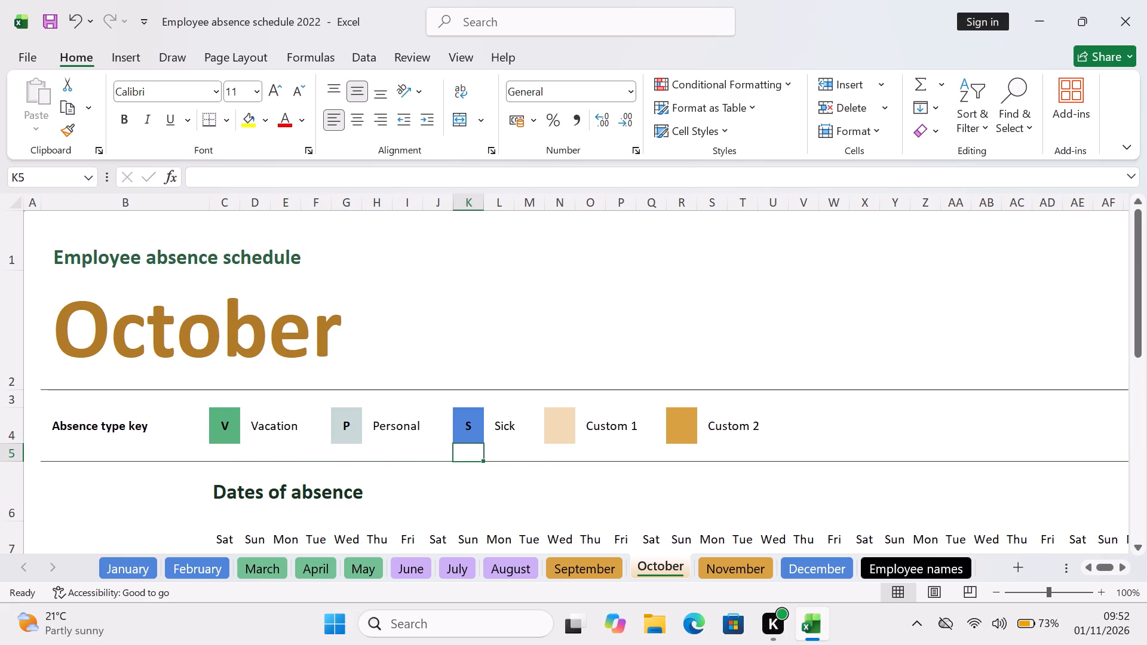
{"action": "key", "text": "Right"}
{"action": "key", "text": "Right"}
{"action": "key", "text": "Right"}
{"action": "key", "text": "Right"}
{"action": "key", "text": "Right"}
{"action": "key", "text": "Right"}
{"action": "key", "text": "Right"}
{"action": "key", "text": "Right"}
{"action": "key", "text": "Right"}
{"action": "key", "text": "Right"}
{"action": "key", "text": "Right"}
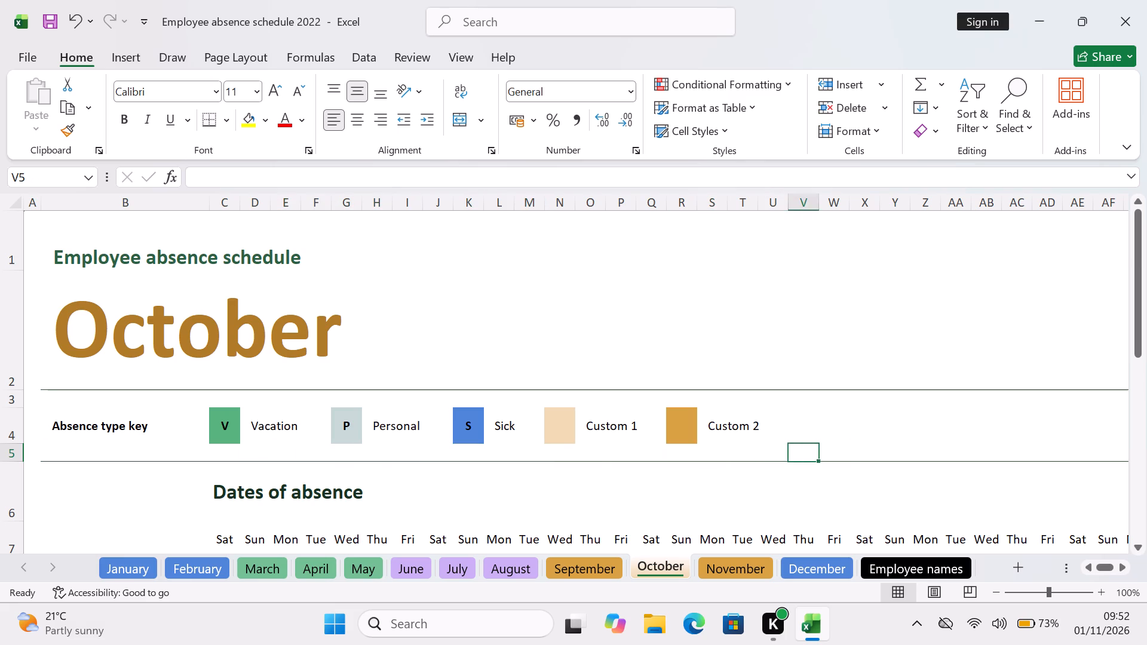
{"action": "key", "text": "Right"}
{"action": "key", "text": "Right"}
{"action": "key", "text": "Right"}
{"action": "key", "text": "Right"}
{"action": "key", "text": "Right"}
{"action": "key", "text": "Right"}
{"action": "key", "text": "Right"}
{"action": "key", "text": "Right"}
{"action": "key", "text": "Right"}
{"action": "key", "text": "Right"}
{"action": "key", "text": "Right"}
{"action": "key", "text": "Right"}
{"action": "key", "text": "Right"}
{"action": "key", "text": "Right"}
{"action": "key", "text": "Right"}
{"action": "key", "text": "Right"}
{"action": "key", "text": "Right"}
{"action": "key", "text": "Down"}
{"action": "key", "text": "Left"}
{"action": "key", "text": "Left"}
{"action": "key", "text": "Left"}
{"action": "key", "text": "Left"}
{"action": "key", "text": "Left"}
{"action": "key", "text": "Left"}
{"action": "key", "text": "Left"}
{"action": "key", "text": "Left"}
{"action": "key", "text": "Left"}
{"action": "key", "text": "Left"}
{"action": "key", "text": "Left"}
{"action": "key", "text": "Left"}
{"action": "key", "text": "Left"}
{"action": "key", "text": "Left"}
{"action": "key", "text": "Left"}
{"action": "key", "text": "Left"}
{"action": "key", "text": "Left"}
{"action": "key", "text": "Left"}
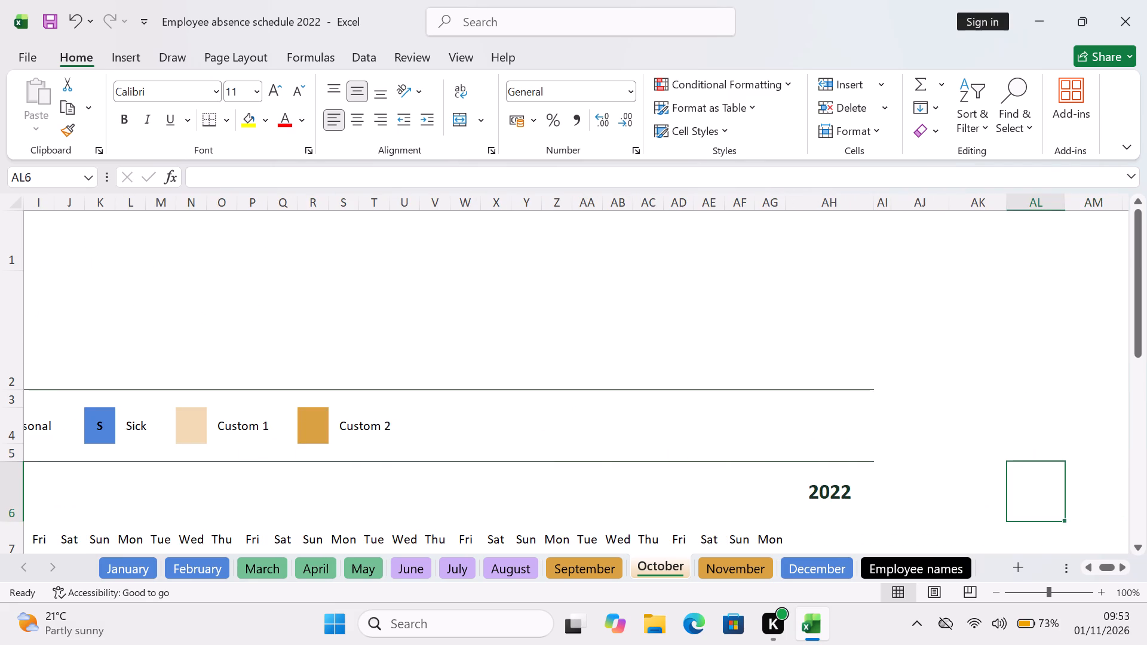
{"action": "key", "text": "Right"}
{"action": "key", "text": "Right"}
{"action": "key", "text": "Right"}
{"action": "key", "text": "Right"}
{"action": "key", "text": "Right"}
{"action": "key", "text": "Right"}
{"action": "key", "text": "Right"}
{"action": "key", "text": "Right"}
{"action": "key", "text": "Right"}
{"action": "key", "text": "Right"}
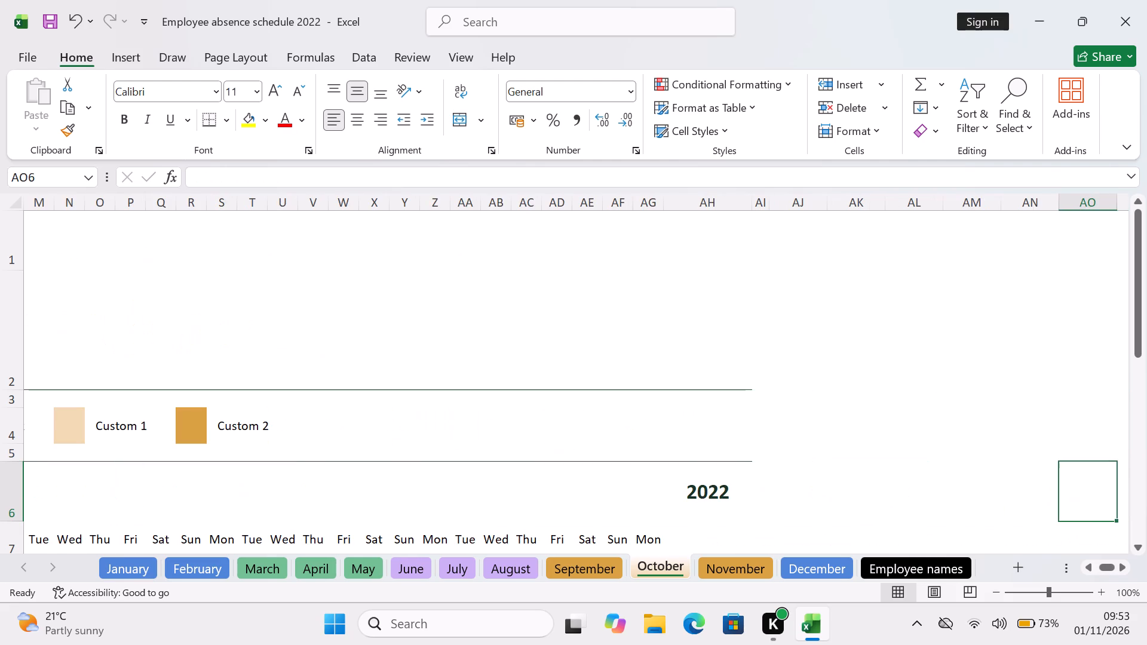
{"action": "key", "text": "Left"}
{"action": "key", "text": "Left"}
{"action": "key", "text": "Left"}
{"action": "key", "text": "Left"}
{"action": "key", "text": "Left"}
{"action": "key", "text": "Left"}
{"action": "key", "text": "Left"}
{"action": "key", "text": "Left"}
{"action": "key", "text": "Left"}
{"action": "key", "text": "Left"}
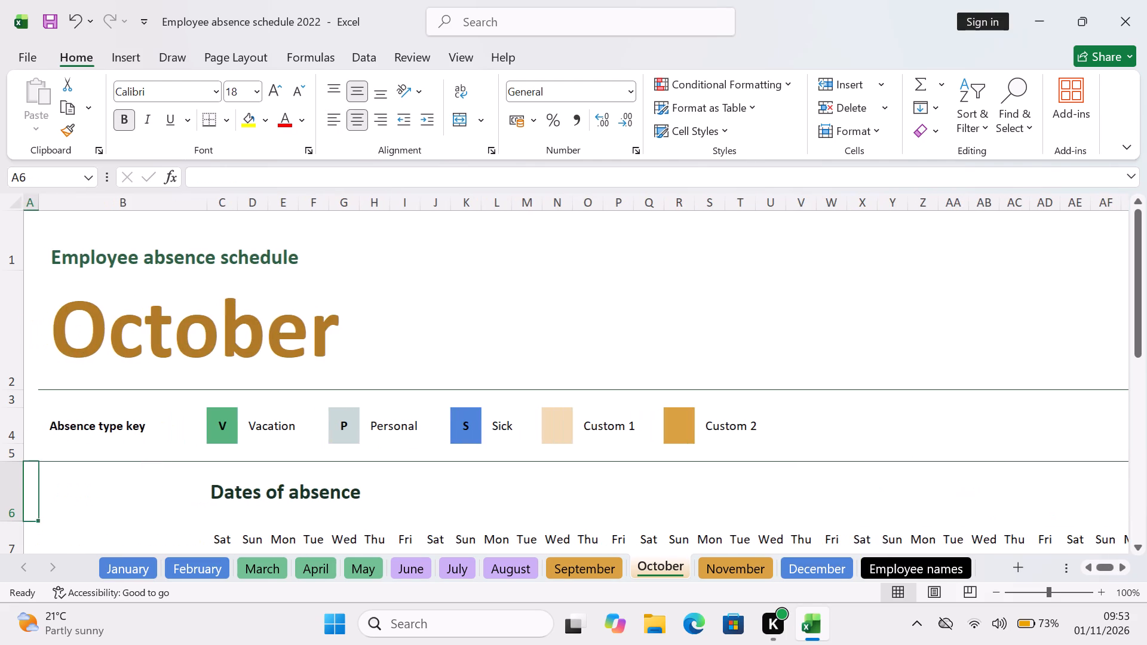
In the first employee's October row (row 9), enter v for vacation on days 1 and 2, and p for personal on days 5 and 6.
{"action": "key", "text": "Right"}
{"action": "key", "text": "Down"}
{"action": "key", "text": "Down"}
{"action": "key", "text": "Down"}
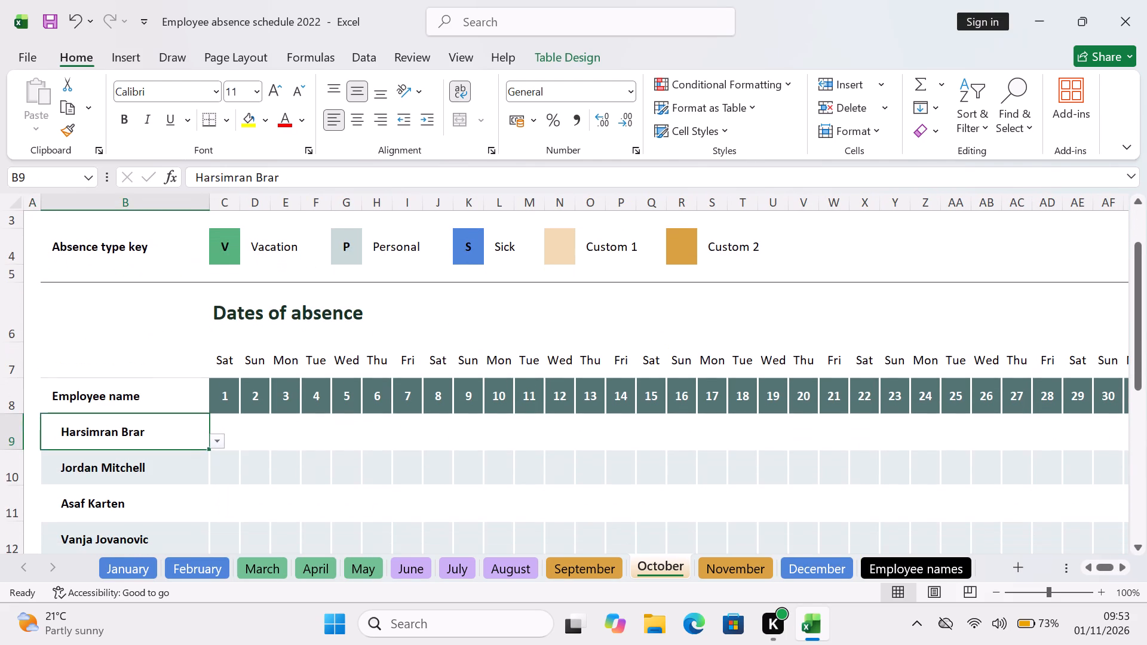
{"action": "key", "text": "Right"}
{"action": "key", "text": "v"}
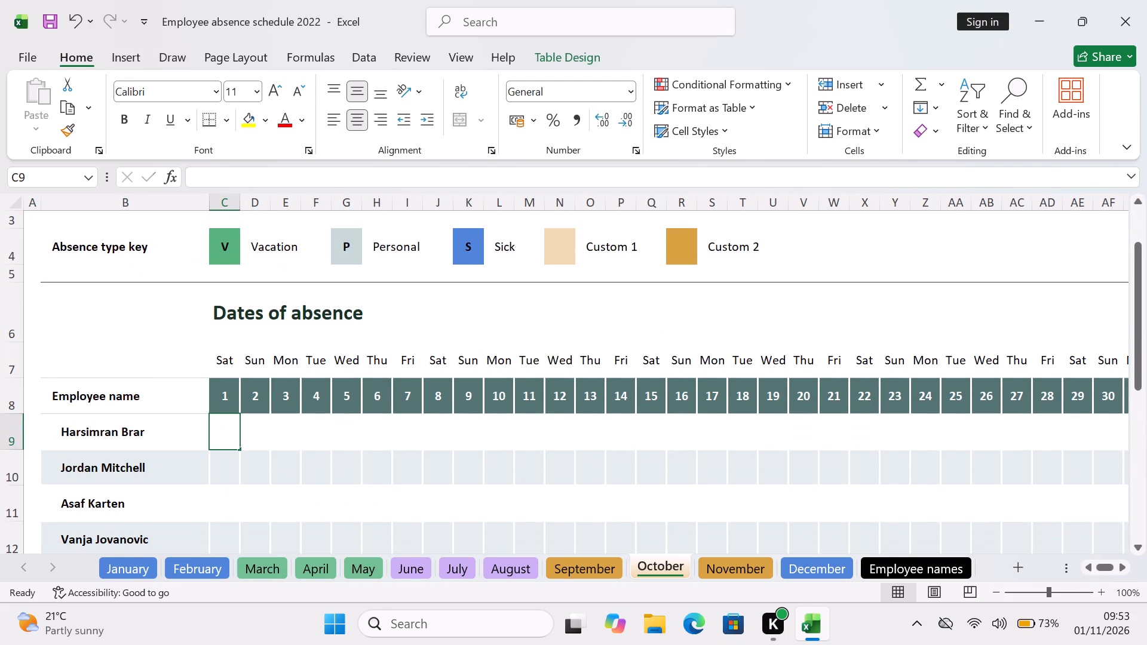
{"action": "key", "text": "Right"}
{"action": "key", "text": "v"}
{"action": "key", "text": "Right"}
{"action": "key", "text": "Right"}
{"action": "key", "text": "Right"}
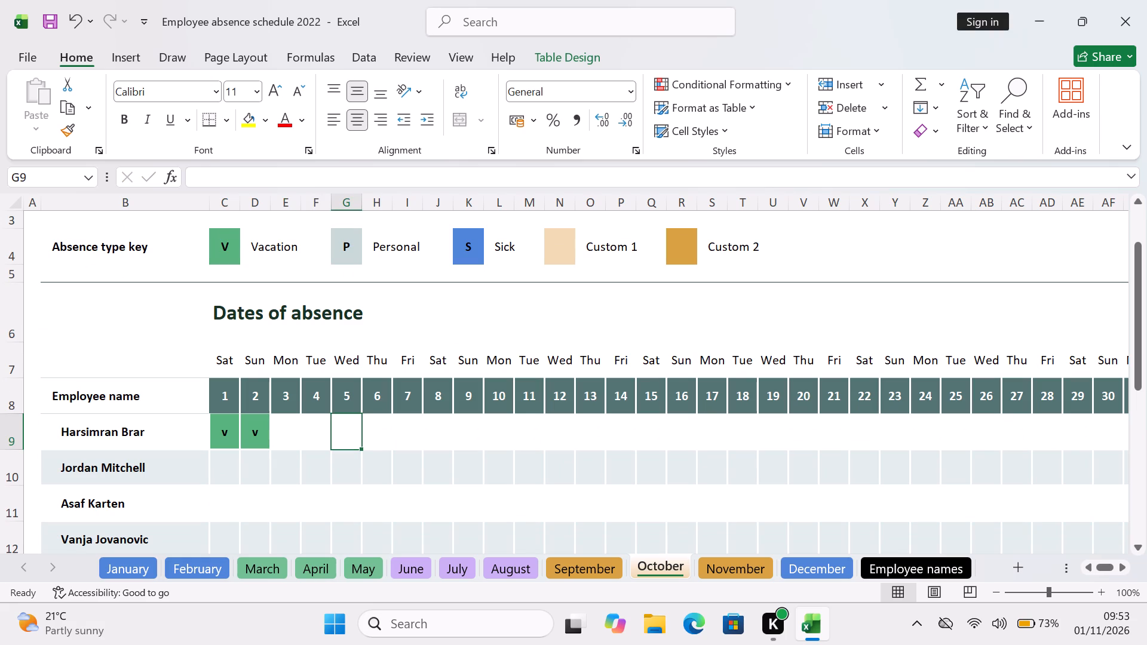
{"action": "key", "text": "p"}
{"action": "key", "text": "Right"}
{"action": "key", "text": "p"}
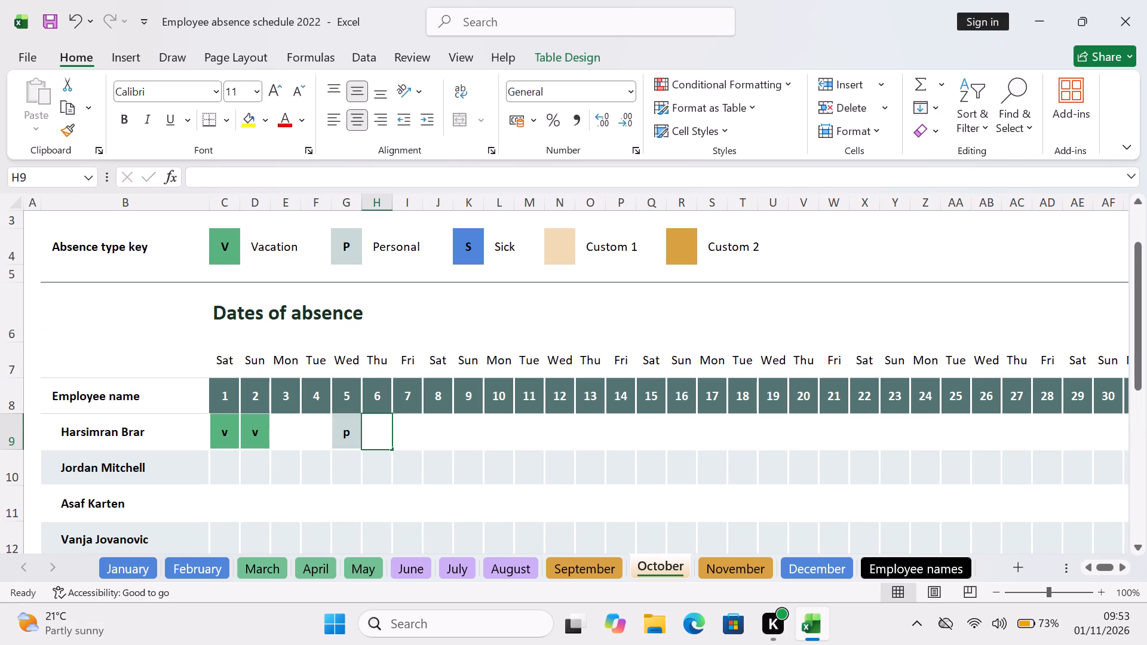
{"action": "key", "text": "Right"}
In the first employee's October row, enter v on days 8 and 9, and p on days 12 and 13.
{"action": "key", "text": "Right"}
{"action": "key", "text": "v"}
{"action": "key", "text": "Right"}
{"action": "key", "text": "v"}
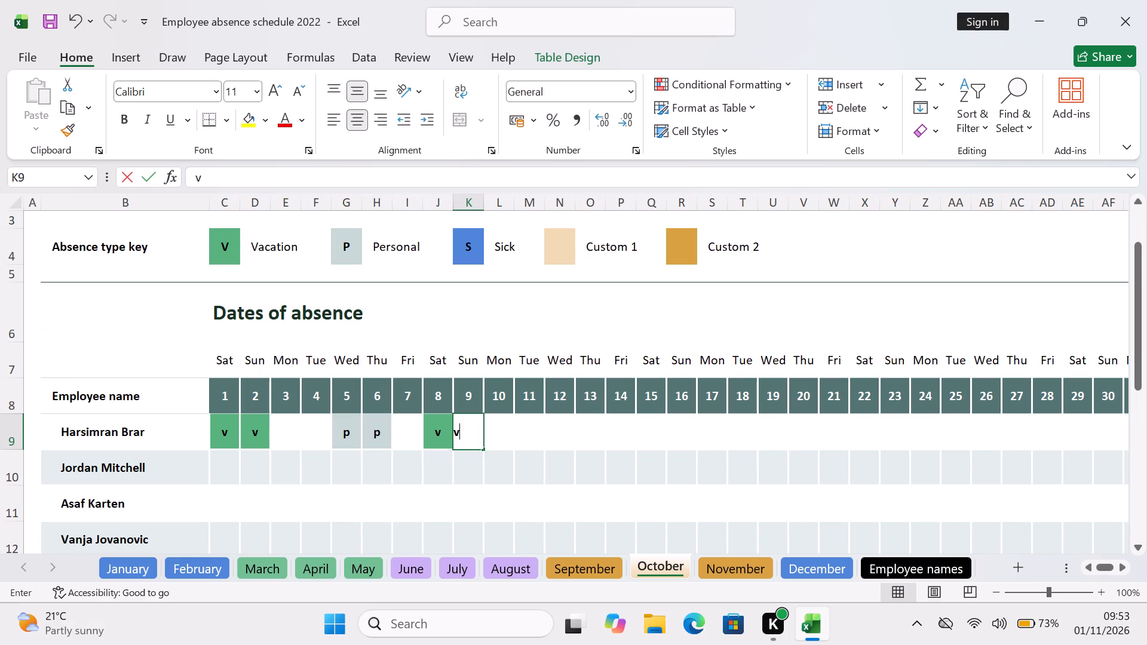
{"action": "key", "text": "Right"}
{"action": "key", "text": "Right"}
{"action": "key", "text": "Right"}
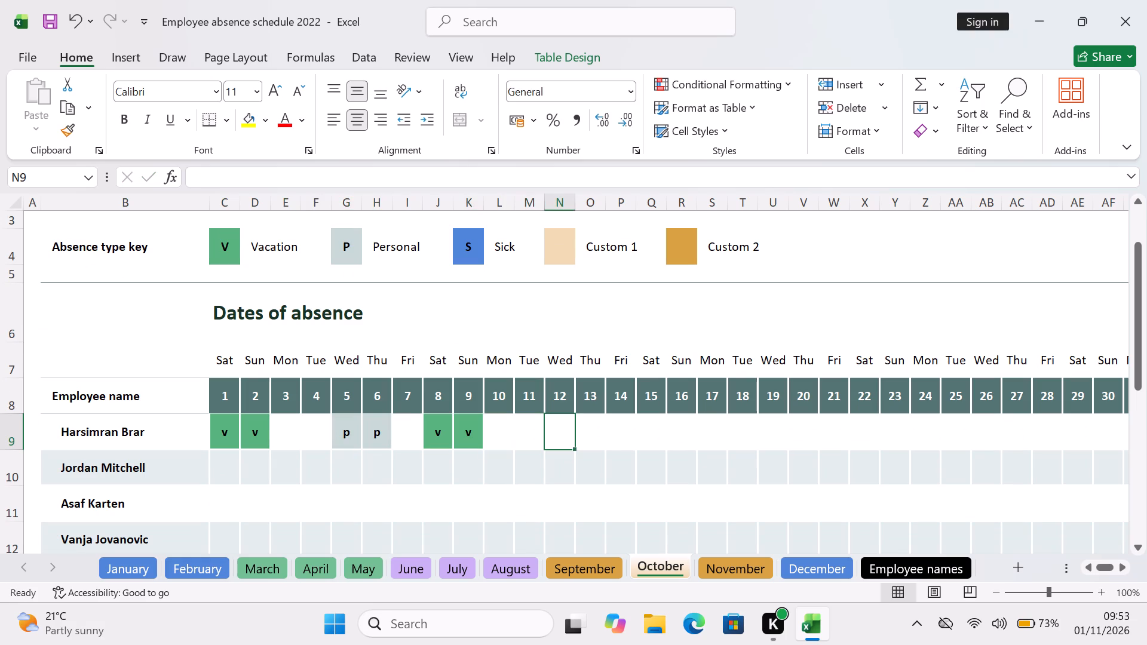
{"action": "key", "text": "p"}
{"action": "key", "text": "Right"}
{"action": "key", "text": "p"}
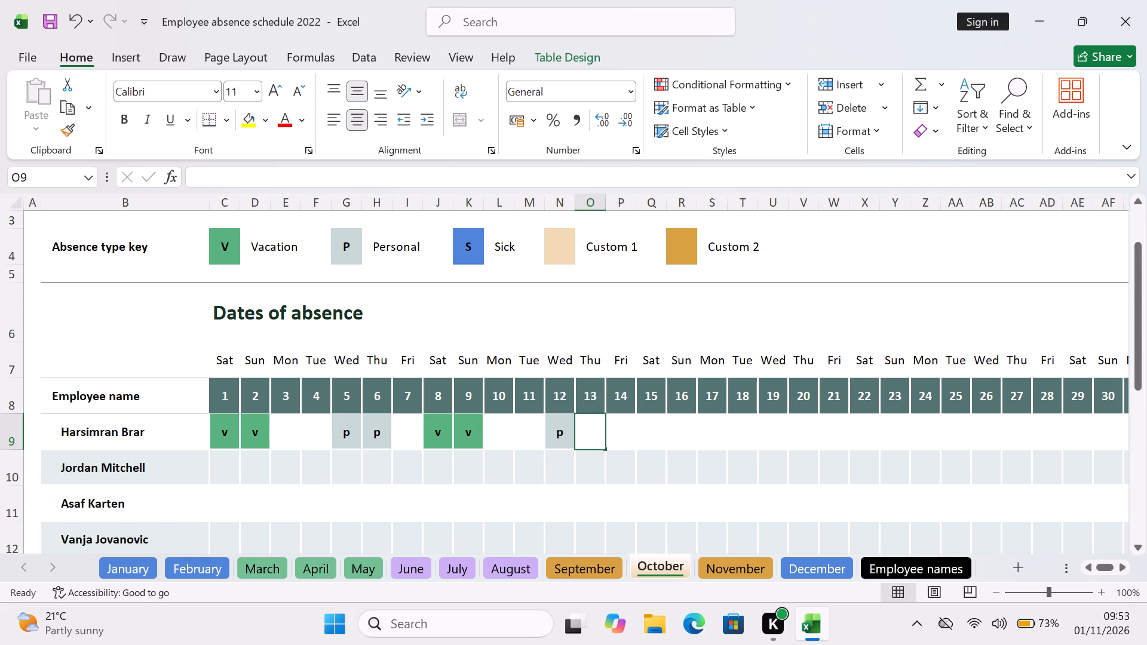
{"action": "key", "text": "Right"}
In the first employee's October row, enter v on days 15 and 16, and s for sick on days 18 and 19.
{"action": "key", "text": "Right"}
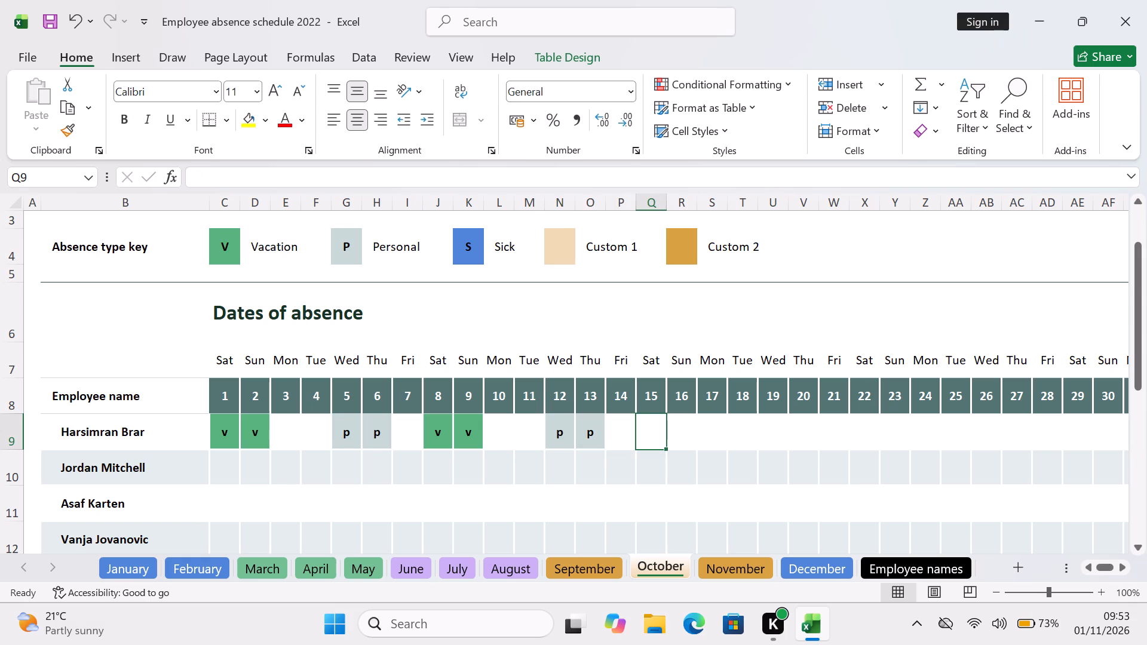
{"action": "key", "text": "v"}
{"action": "key", "text": "Right"}
{"action": "key", "text": "v"}
{"action": "key", "text": "Right"}
{"action": "key", "text": "Right"}
{"action": "key", "text": "Right"}
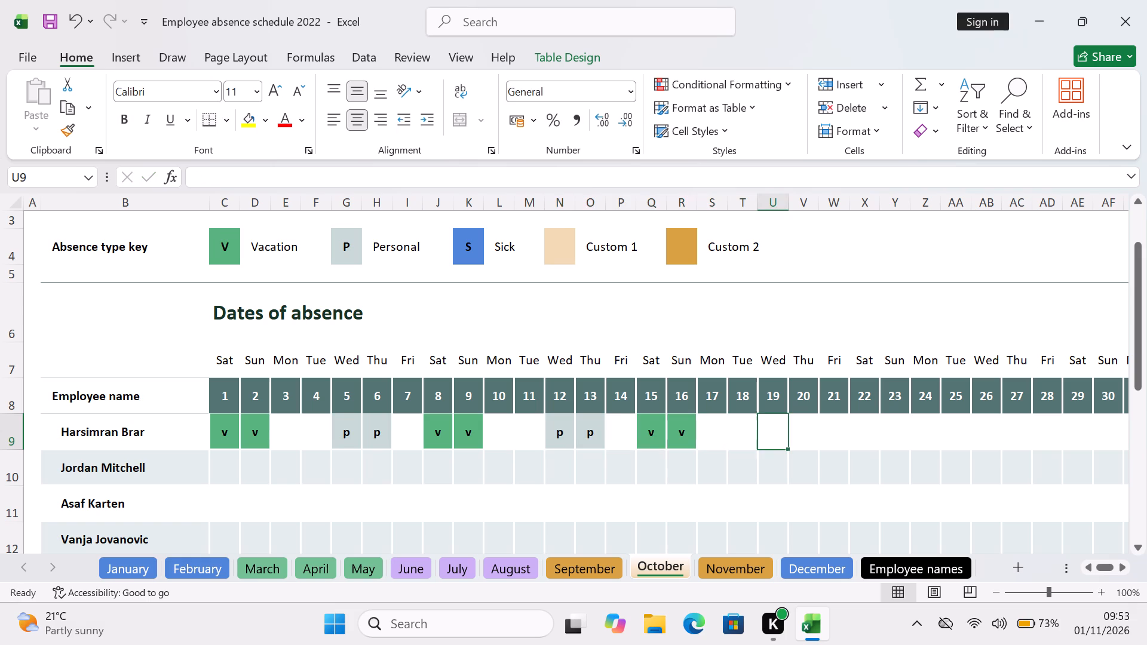
{"action": "key", "text": "Left"}
{"action": "key", "text": "Right"}
{"action": "key", "text": "Left"}
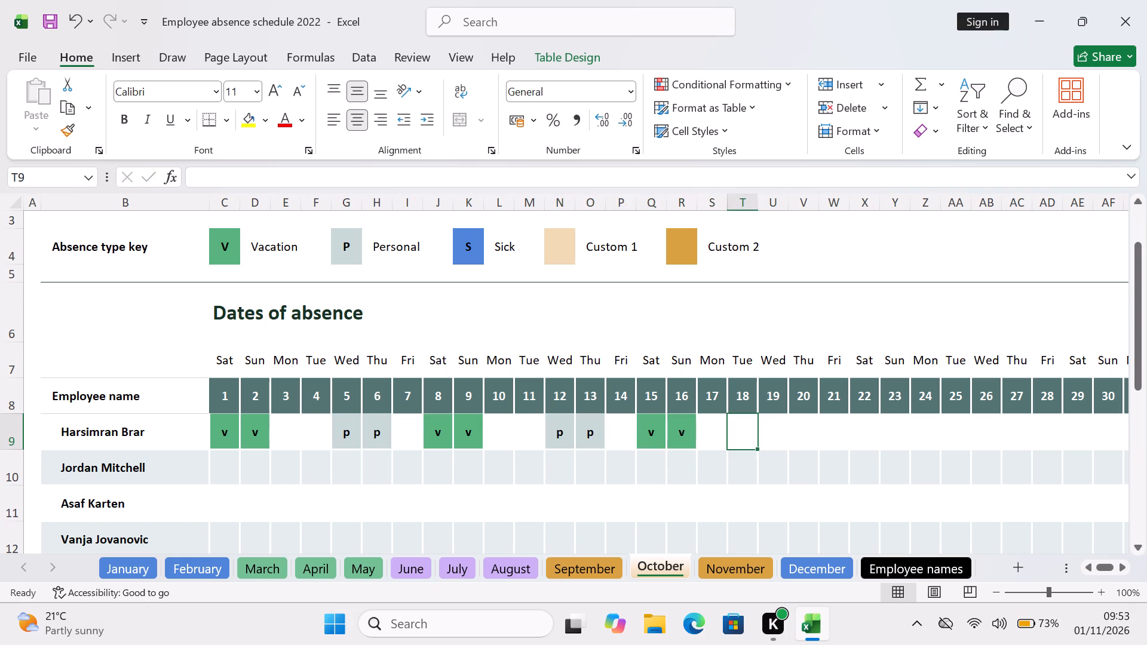
{"action": "key", "text": "s"}
{"action": "key", "text": "Right"}
{"action": "key", "text": "s"}
{"action": "key", "text": "Right"}
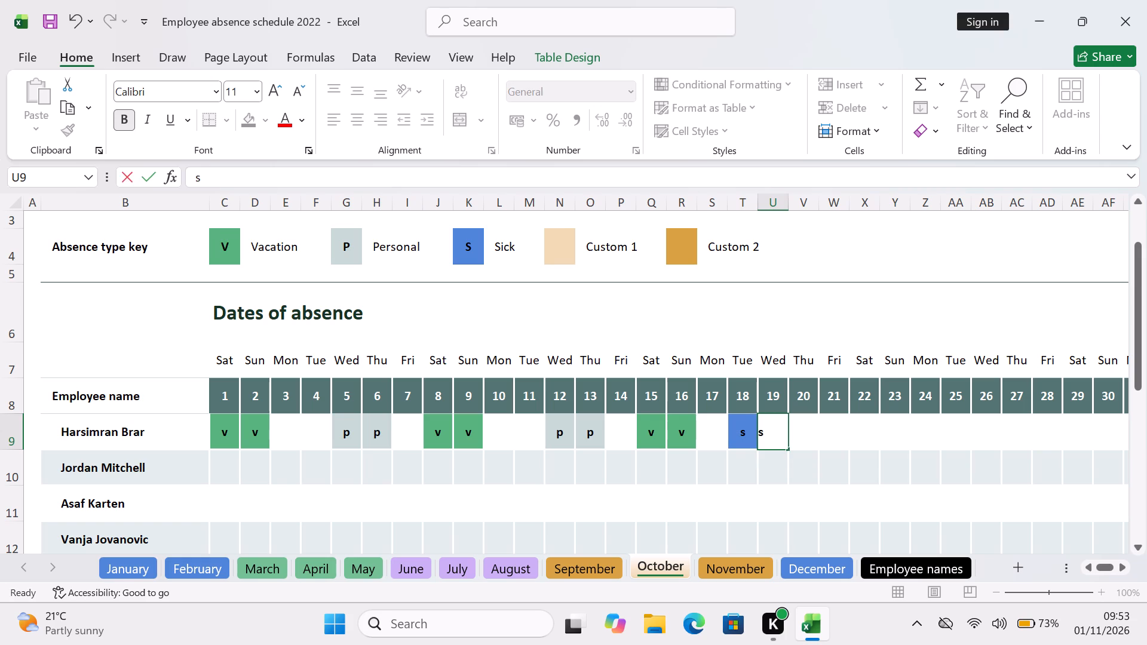
In the first employee's October row, enter v on days 22 and 23, and p on days 25 and 26.
{"action": "key", "text": "Right"}
{"action": "key", "text": "Right"}
{"action": "key", "text": "v"}
{"action": "key", "text": "Right"}
{"action": "key", "text": "v"}
{"action": "key", "text": "Right"}
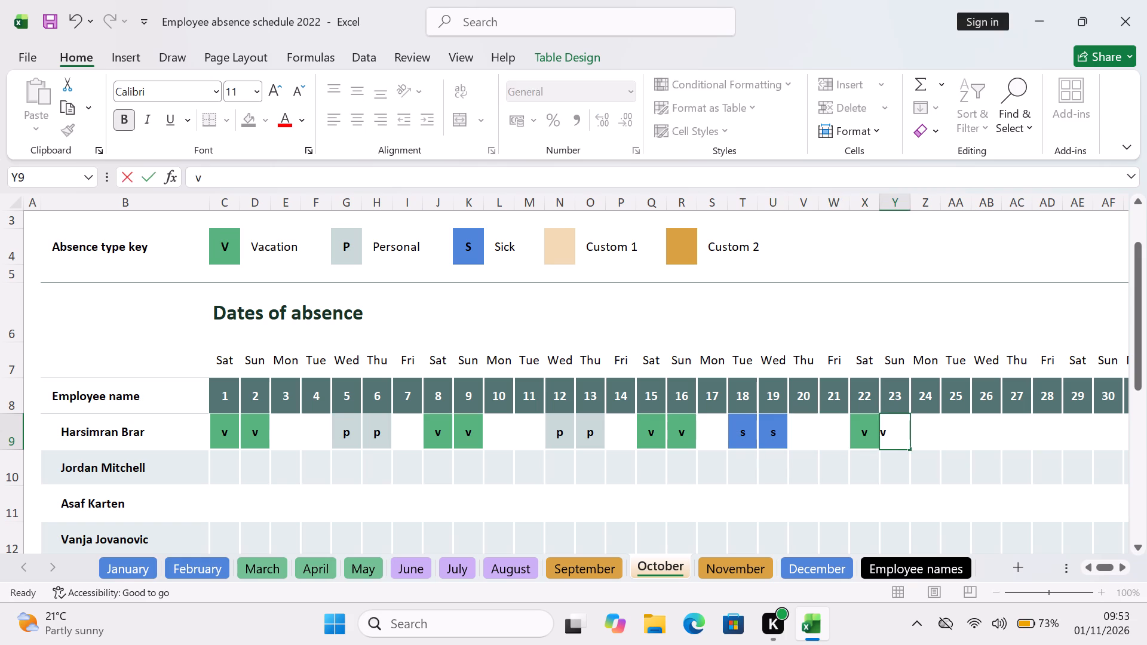
{"action": "key", "text": "Right"}
{"action": "key", "text": "p"}
{"action": "key", "text": "Right"}
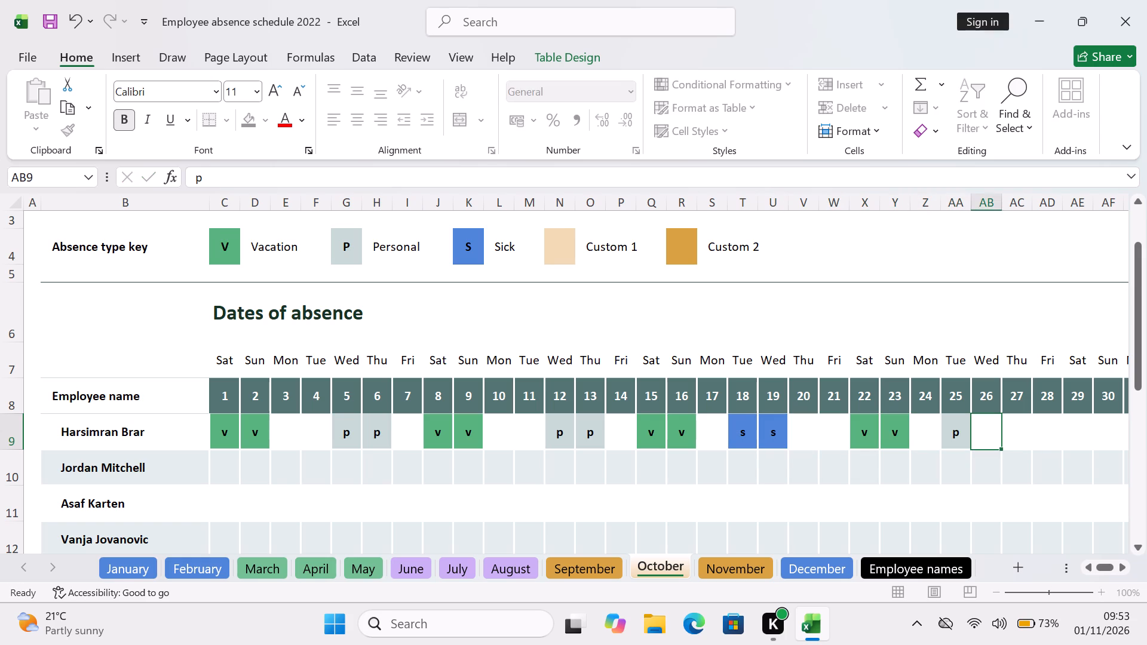
{"action": "key", "text": "p"}
{"action": "key", "text": "Right"}
In the first employee's October row, enter v on days 29 and 30.
{"action": "key", "text": "Right"}
{"action": "key", "text": "Right"}
{"action": "key", "text": "v"}
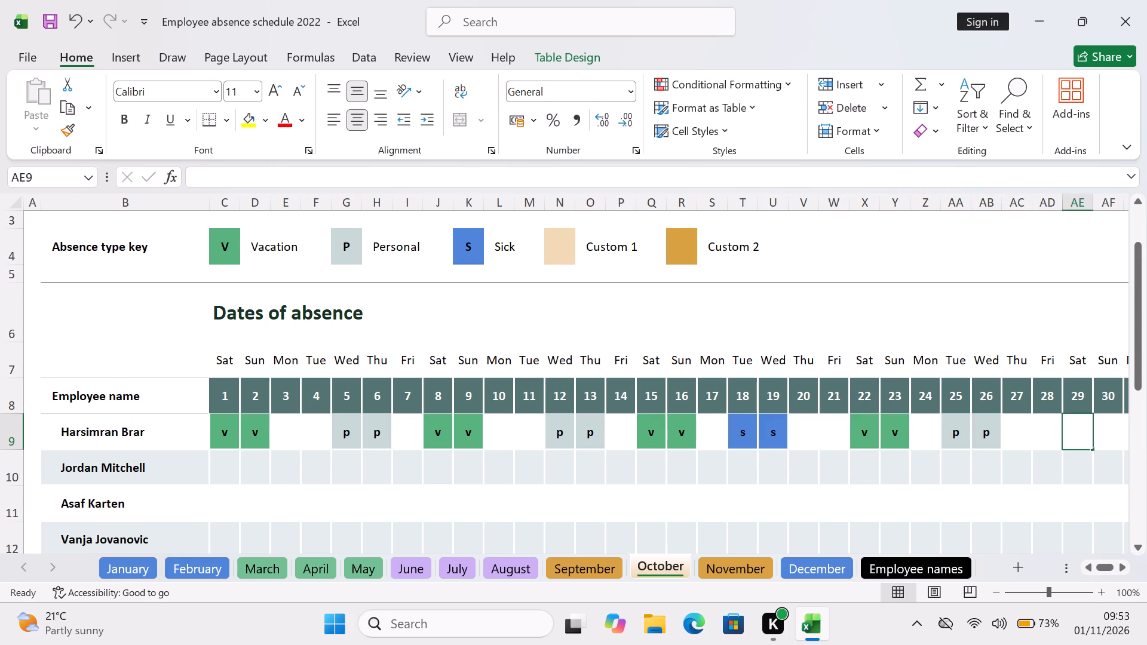
{"action": "key", "text": "Right"}
{"action": "key", "text": "v"}
{"action": "key", "text": "Right"}
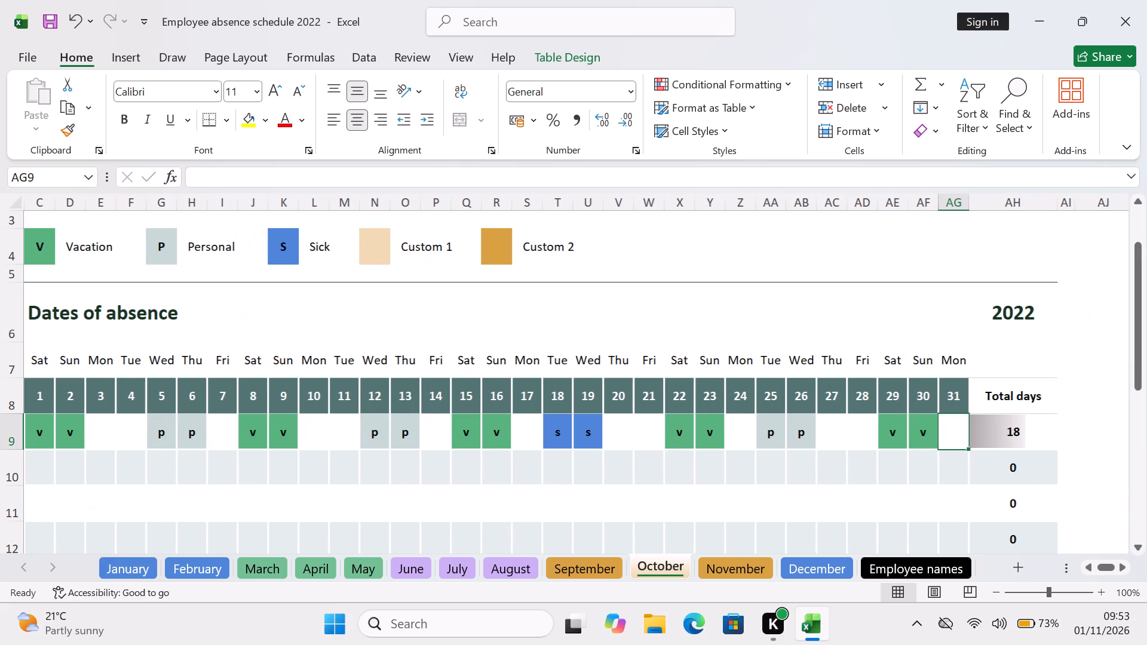
In the second employee's October row, enter v on days 1 and 2, and p on day 4.
{"action": "key", "text": "Down"}
{"action": "key", "text": "Left"}
{"action": "key", "text": "Left"}
{"action": "key", "text": "Left"}
{"action": "key", "text": "Left"}
{"action": "key", "text": "Left"}
{"action": "key", "text": "Left"}
{"action": "key", "text": "Left"}
{"action": "key", "text": "Left"}
{"action": "key", "text": "Left"}
{"action": "key", "text": "Left"}
{"action": "key", "text": "Left"}
{"action": "key", "text": "Left"}
{"action": "key", "text": "Left"}
{"action": "key", "text": "Left"}
{"action": "key", "text": "Left"}
{"action": "key", "text": "Left"}
{"action": "key", "text": "Left"}
{"action": "key", "text": "Left"}
{"action": "key", "text": "Left"}
{"action": "key", "text": "Left"}
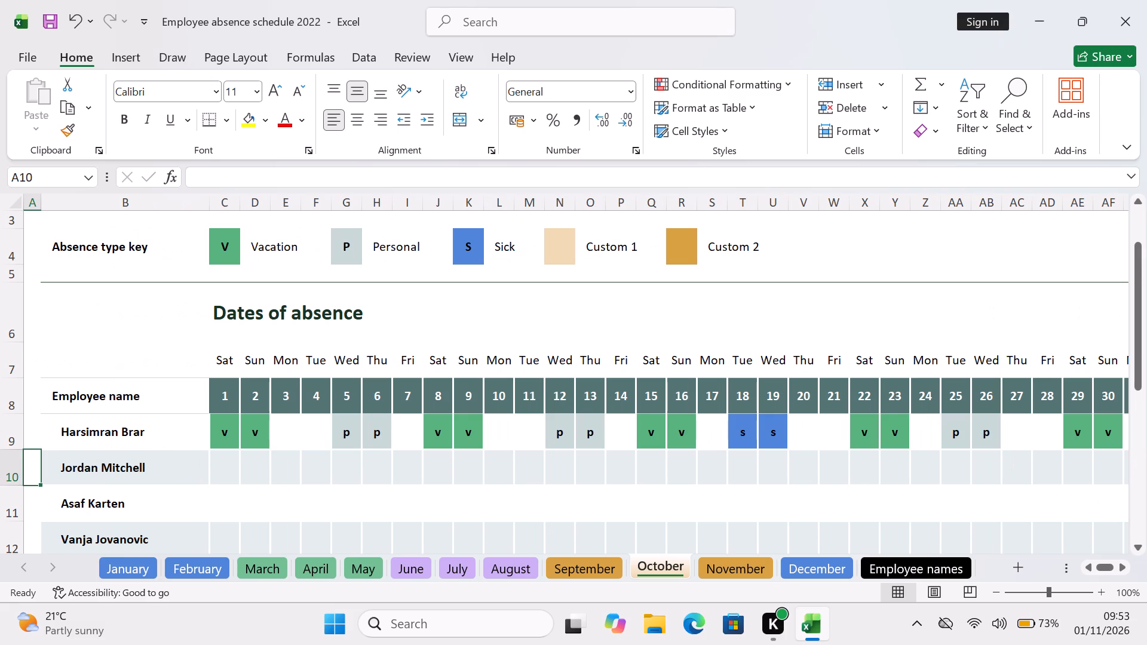
{"action": "key", "text": "Down"}
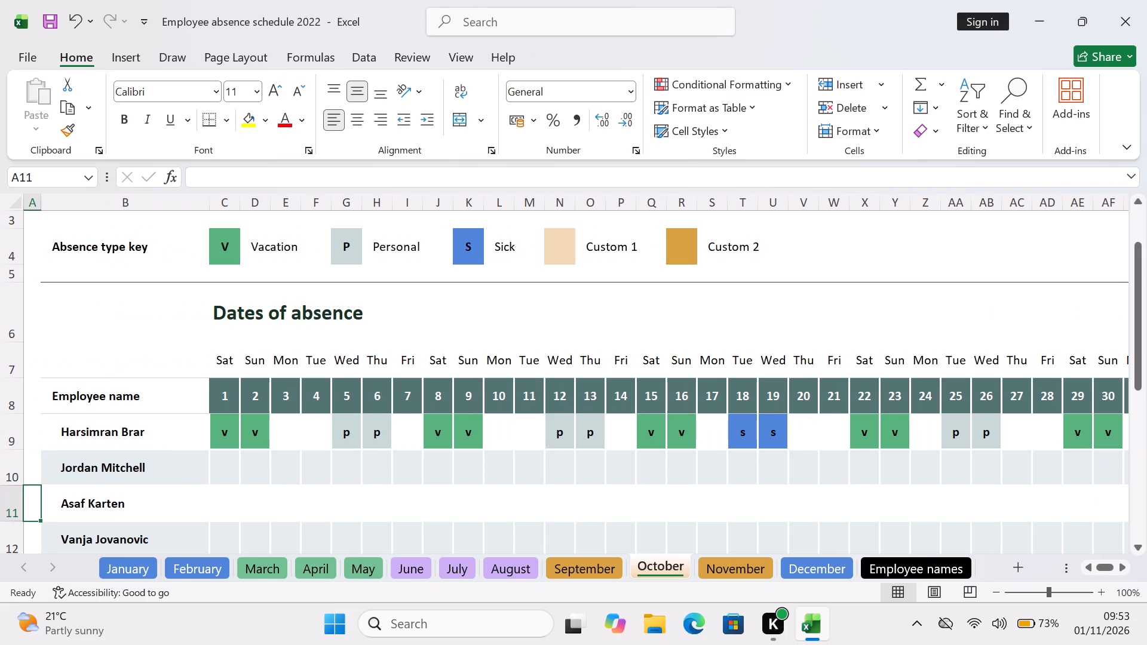
{"action": "key", "text": "Up"}
{"action": "key", "text": "Right"}
{"action": "key", "text": "Right"}
{"action": "key", "text": "v"}
{"action": "key", "text": "Right"}
{"action": "key", "text": "v"}
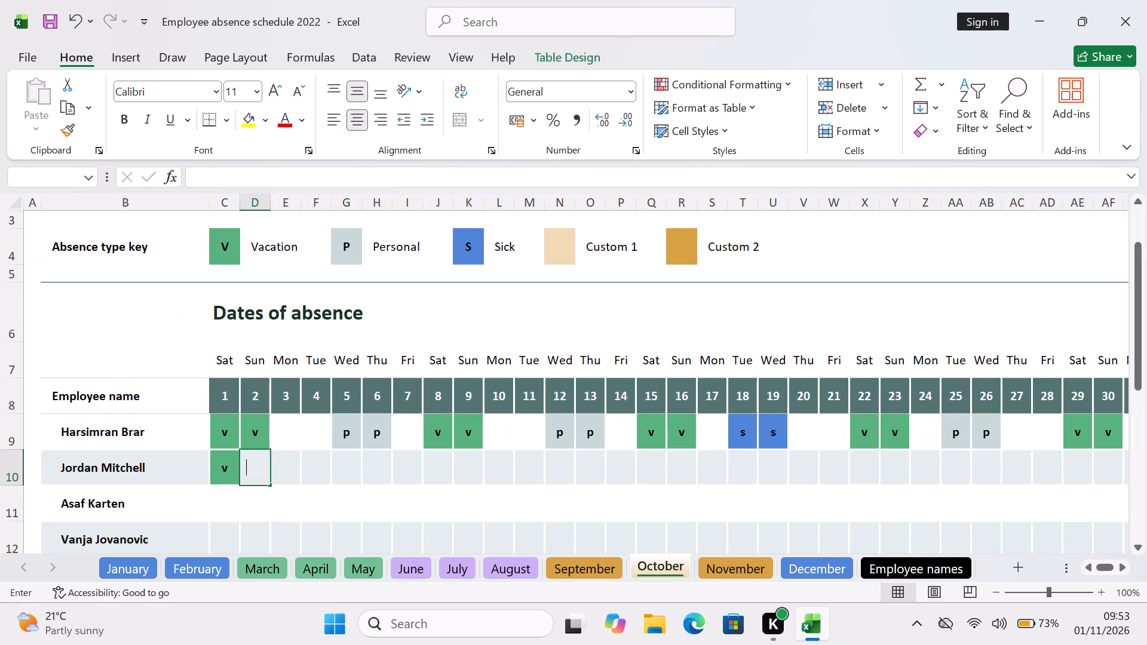
{"action": "key", "text": "Right"}
{"action": "key", "text": "Right"}
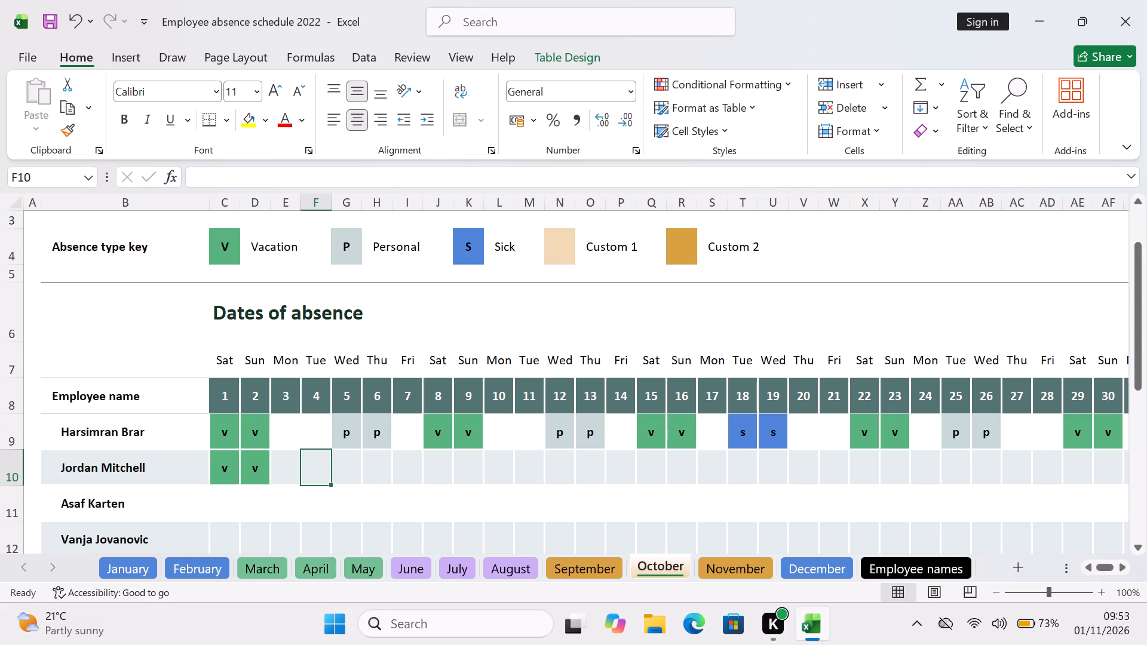
{"action": "key", "text": "p"}
{"action": "key", "text": "Right"}
In the second employee's October row, enter v on days 8 and 9, and p on day 11.
{"action": "key", "text": "Right"}
{"action": "key", "text": "Right"}
{"action": "key", "text": "Right"}
{"action": "key", "text": "Right"}
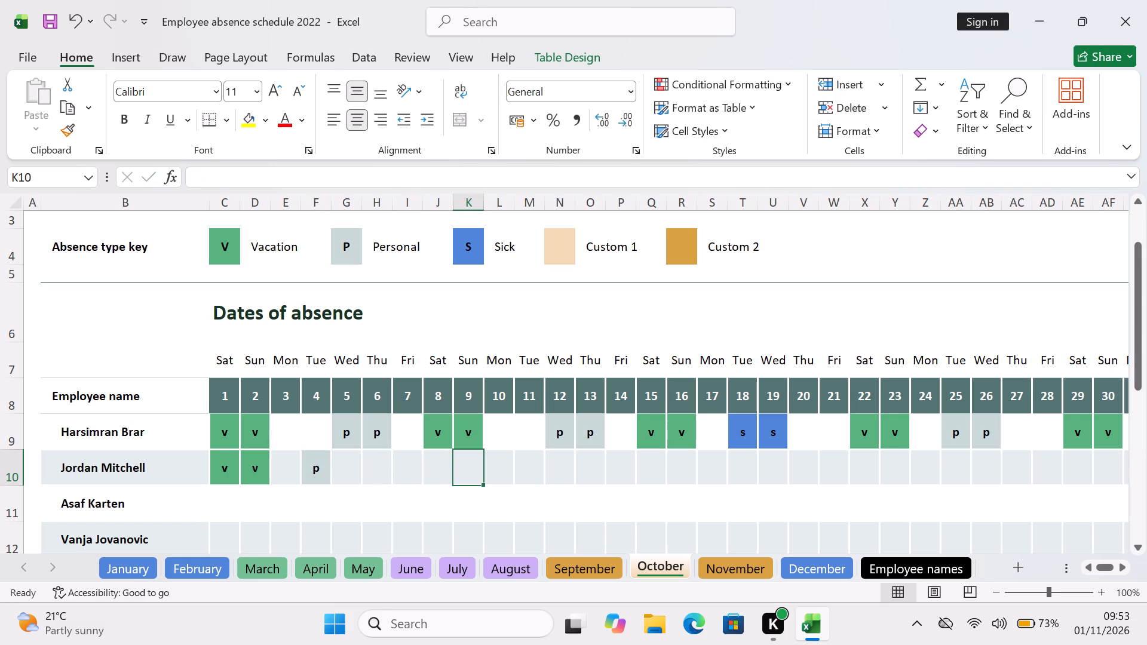
{"action": "key", "text": "v"}
{"action": "key", "text": "Left"}
{"action": "key", "text": "v"}
{"action": "key", "text": "Right"}
{"action": "key", "text": "Right"}
{"action": "key", "text": "Right"}
{"action": "key", "text": "Right"}
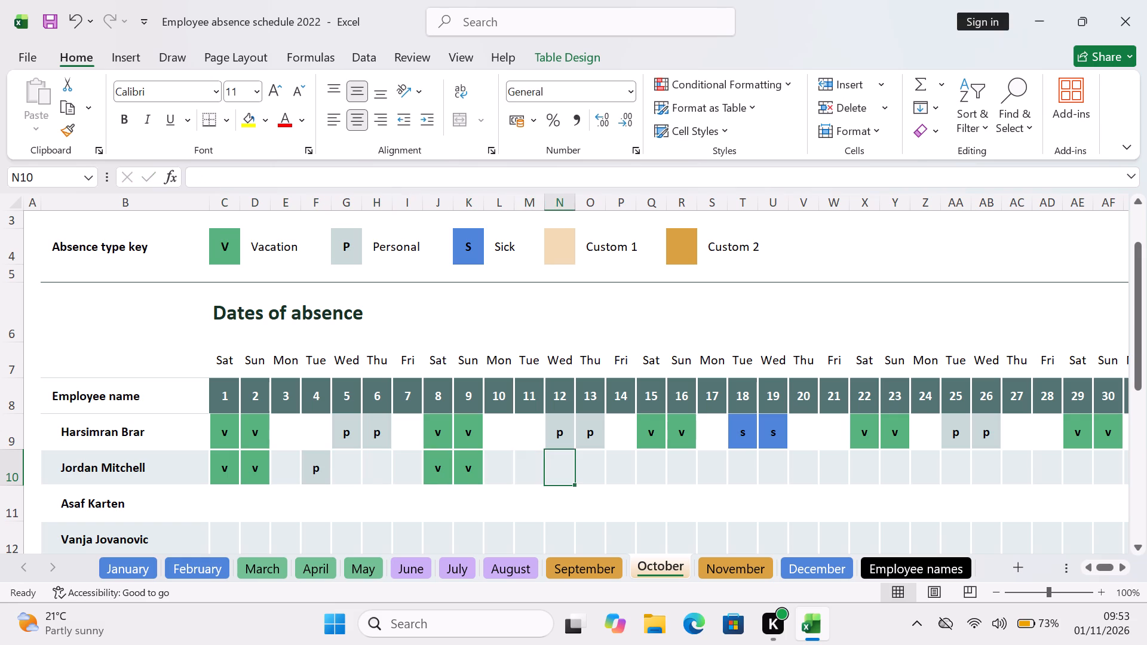
{"action": "key", "text": "Left"}
{"action": "key", "text": "p"}
{"action": "key", "text": "Right"}
In the second employee's October row, enter v on days 15 and 16, and p on day 20.
{"action": "key", "text": "Right"}
{"action": "key", "text": "Right"}
{"action": "key", "text": "Right"}
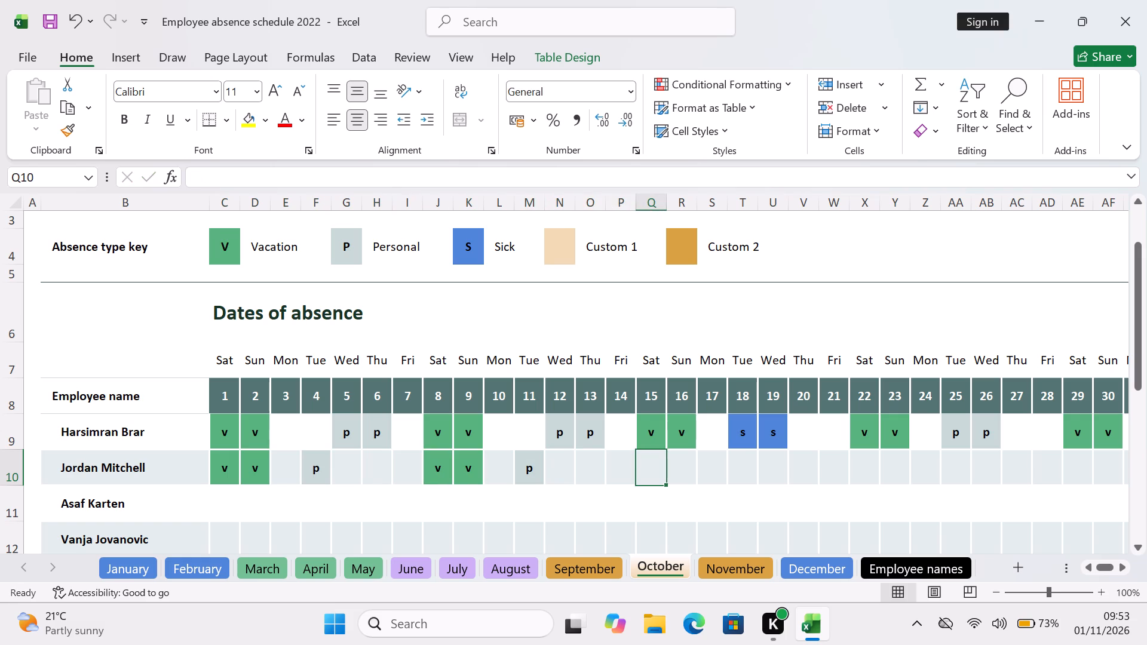
{"action": "key", "text": "v"}
{"action": "key", "text": "Right"}
{"action": "key", "text": "v"}
{"action": "key", "text": "Right"}
{"action": "key", "text": "Right"}
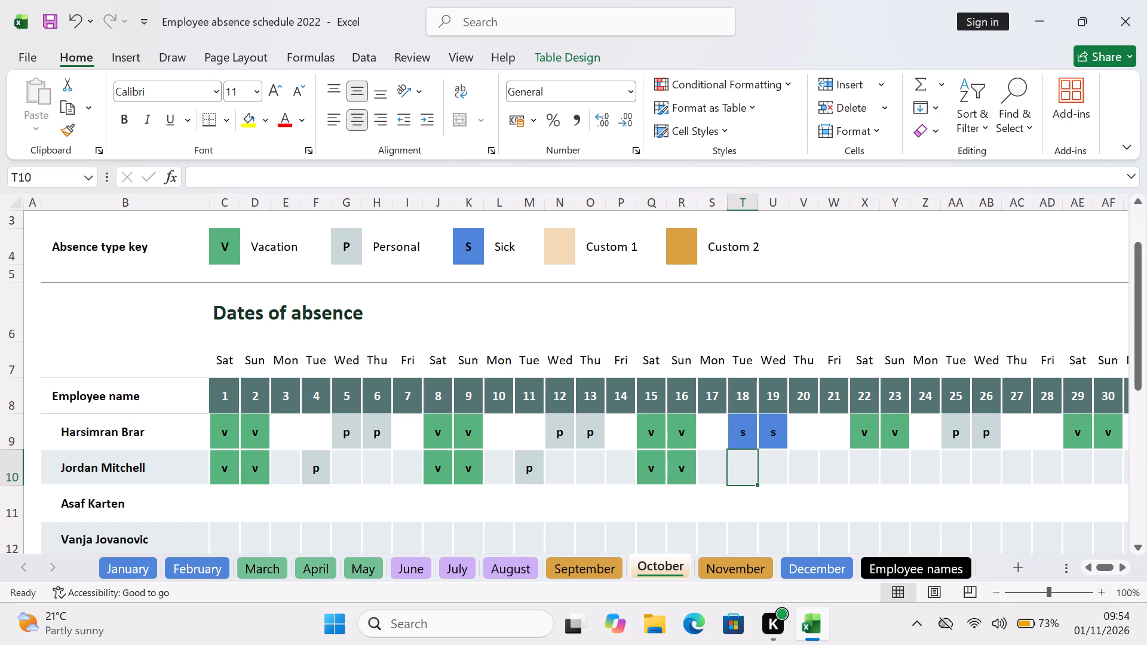
{"action": "key", "text": "Right"}
{"action": "key", "text": "Right"}
{"action": "key", "text": "p"}
{"action": "key", "text": "Right"}
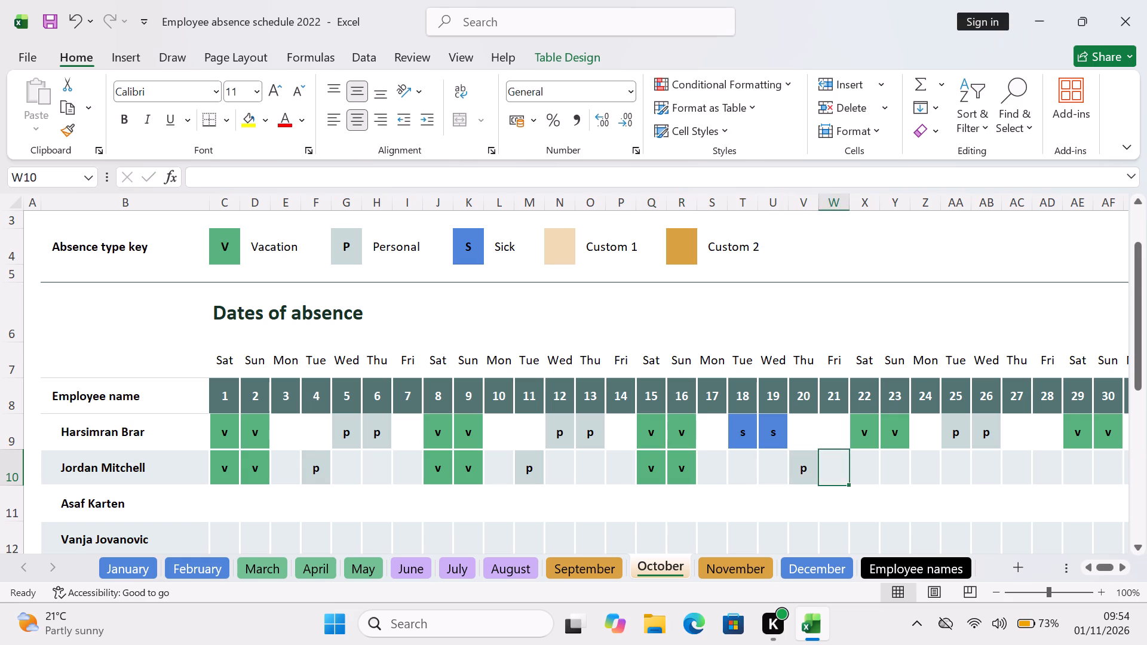
In the second employee's October row, enter v on days 22 and 23, and p on day 25.
{"action": "key", "text": "Right"}
{"action": "key", "text": "v"}
{"action": "key", "text": "Right"}
{"action": "key", "text": "v"}
{"action": "key", "text": "Right"}
{"action": "key", "text": "Right"}
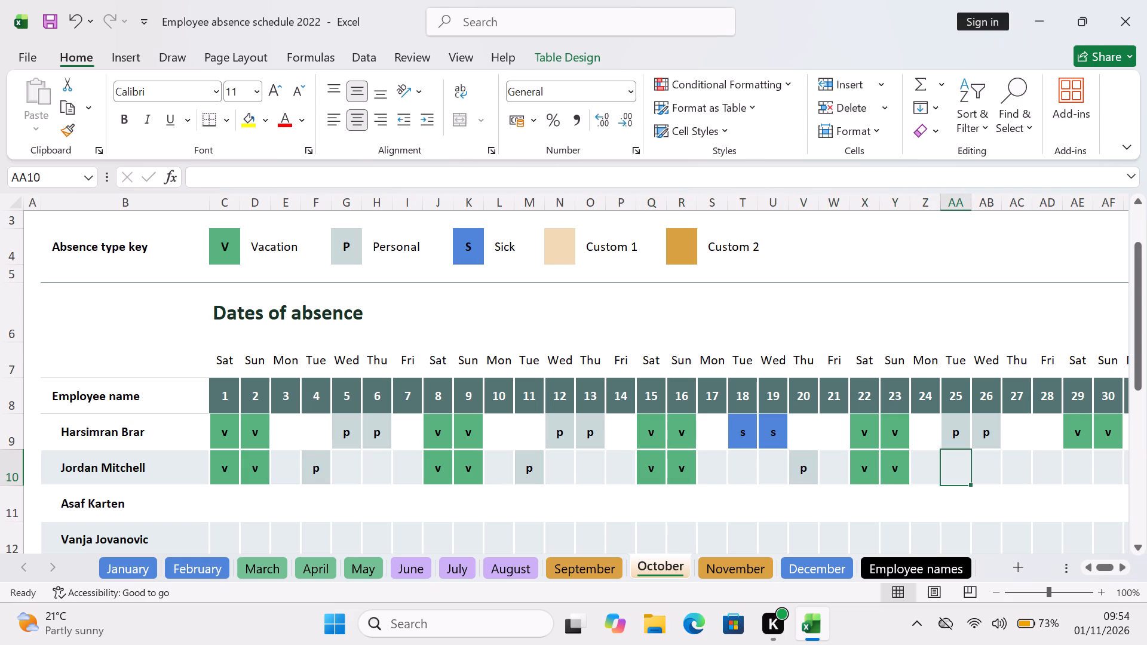
{"action": "key", "text": "p"}
{"action": "key", "text": "Right"}
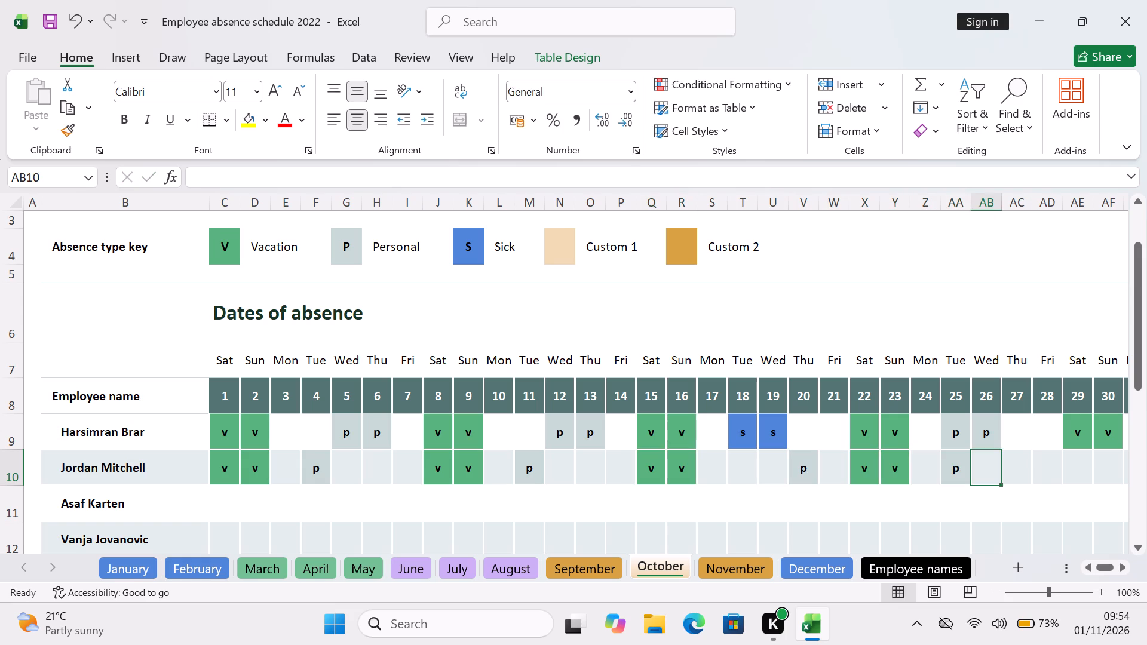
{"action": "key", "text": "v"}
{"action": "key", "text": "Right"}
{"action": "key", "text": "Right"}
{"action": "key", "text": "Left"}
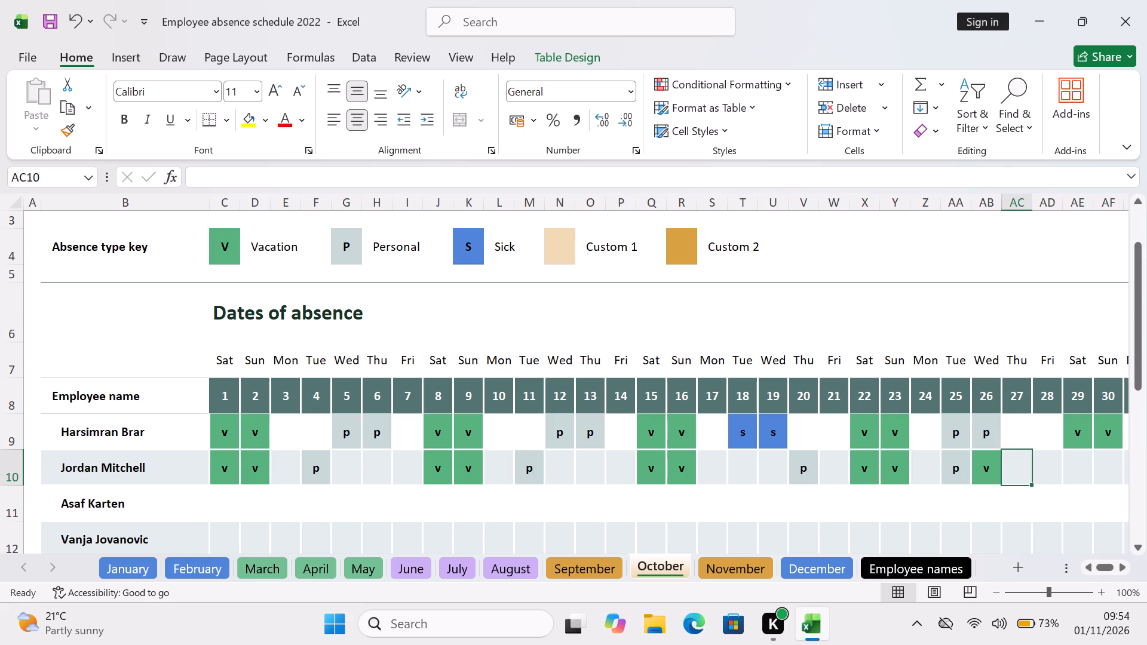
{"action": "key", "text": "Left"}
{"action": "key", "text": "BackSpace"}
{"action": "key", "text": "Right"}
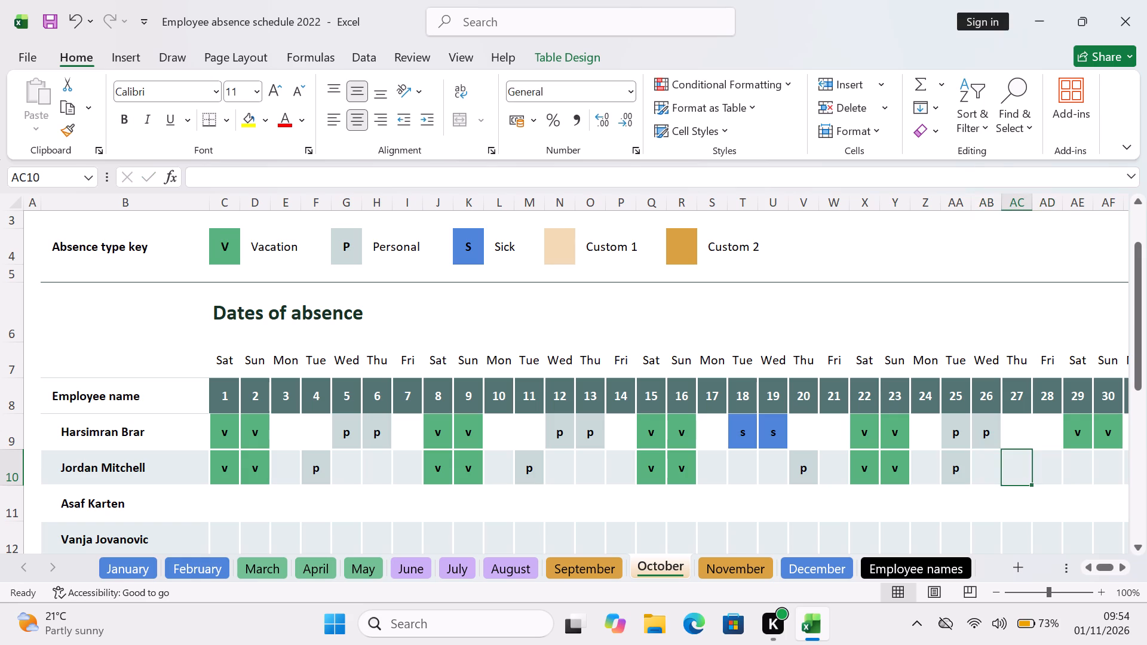
In the second employee's October row, enter p on day 27, and v on days 29 and 30.
{"action": "key", "text": "Left"}
{"action": "key", "text": "Left"}
{"action": "key", "text": "Right"}
{"action": "key", "text": "Right"}
{"action": "key", "text": "p"}
{"action": "key", "text": "Right"}
{"action": "key", "text": "Right"}
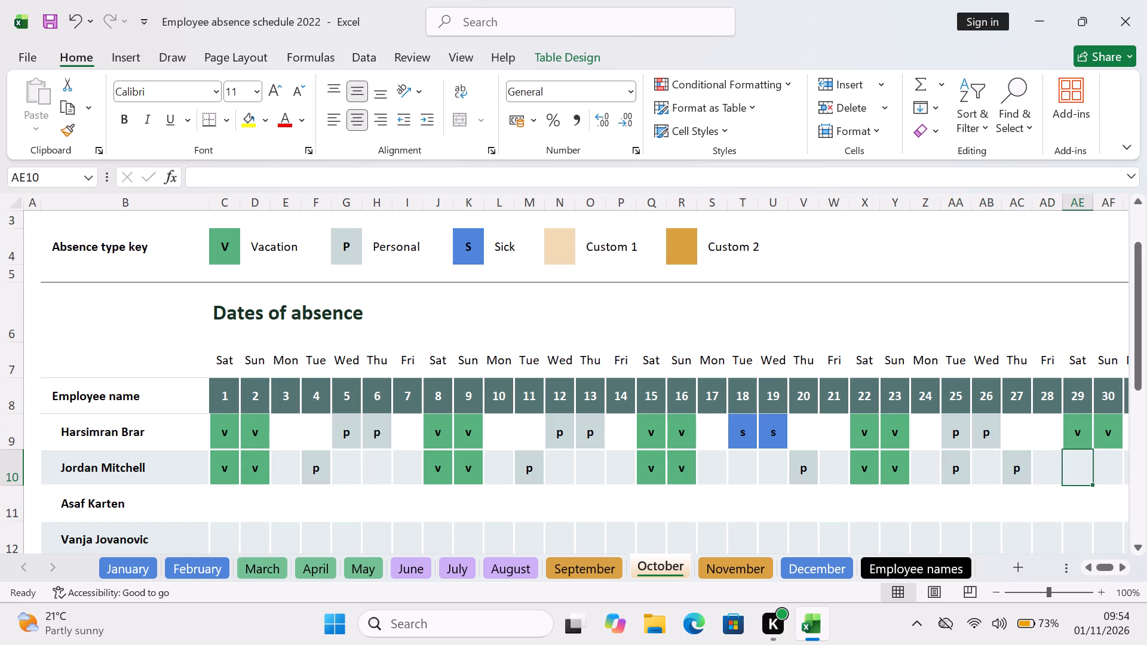
{"action": "key", "text": "v"}
{"action": "key", "text": "Right"}
{"action": "key", "text": "v"}
{"action": "key", "text": "Right"}
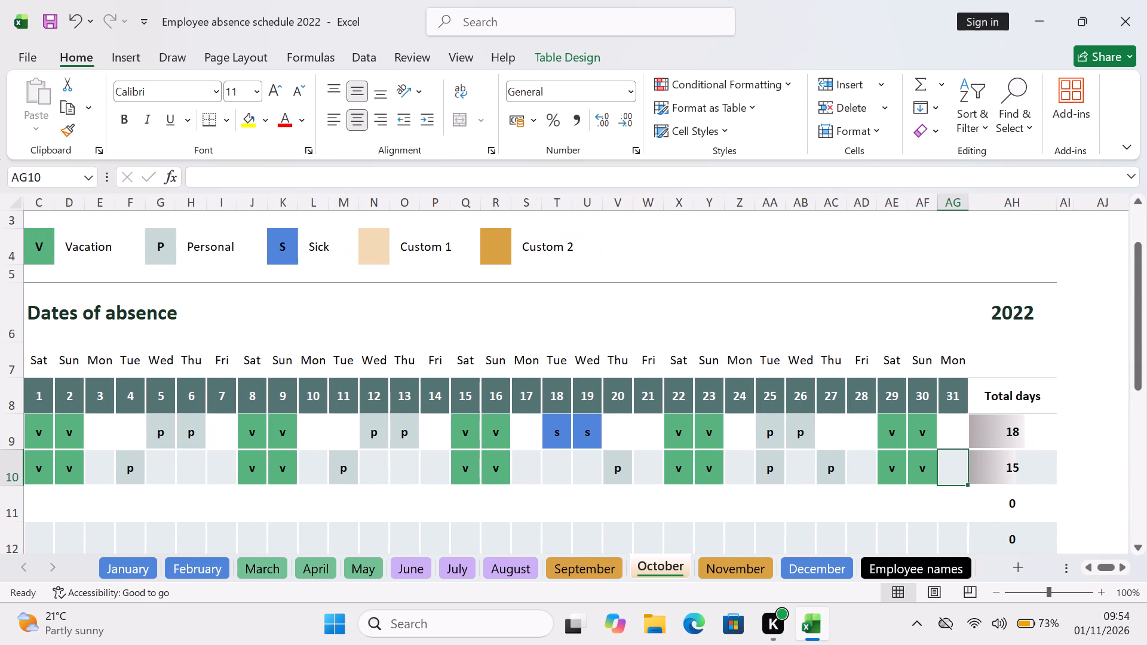
In the third employee's October row, enter v on days 1 and 2, and s for sick on day 6.
{"action": "key", "text": "Down"}
{"action": "key", "text": "Left"}
{"action": "key", "text": "Left"}
{"action": "key", "text": "Left"}
{"action": "key", "text": "Left"}
{"action": "key", "text": "Left"}
{"action": "key", "text": "Left"}
{"action": "key", "text": "Left"}
{"action": "key", "text": "Left"}
{"action": "key", "text": "Left"}
{"action": "key", "text": "Left"}
{"action": "key", "text": "Left"}
{"action": "key", "text": "Left"}
{"action": "key", "text": "Left"}
{"action": "key", "text": "Left"}
{"action": "key", "text": "Left"}
{"action": "key", "text": "Left"}
{"action": "key", "text": "Left"}
{"action": "key", "text": "Left"}
{"action": "key", "text": "Left"}
{"action": "key", "text": "Left"}
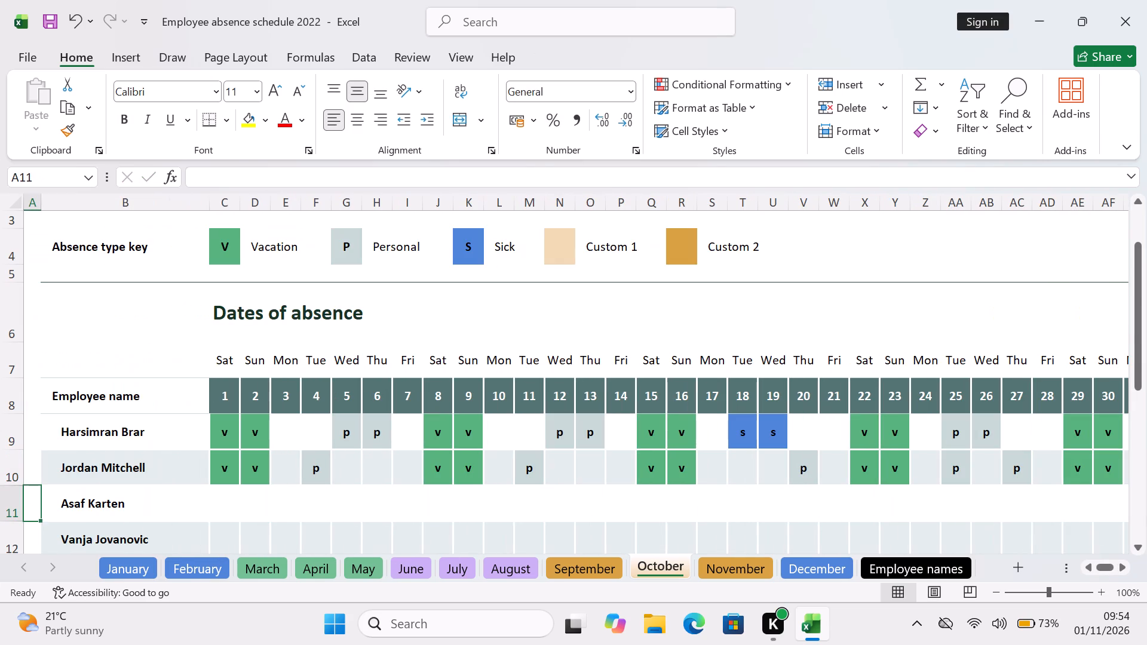
{"action": "key", "text": "Right"}
{"action": "key", "text": "Right"}
{"action": "key", "text": "v"}
{"action": "key", "text": "Right"}
{"action": "key", "text": "v"}
{"action": "key", "text": "Right"}
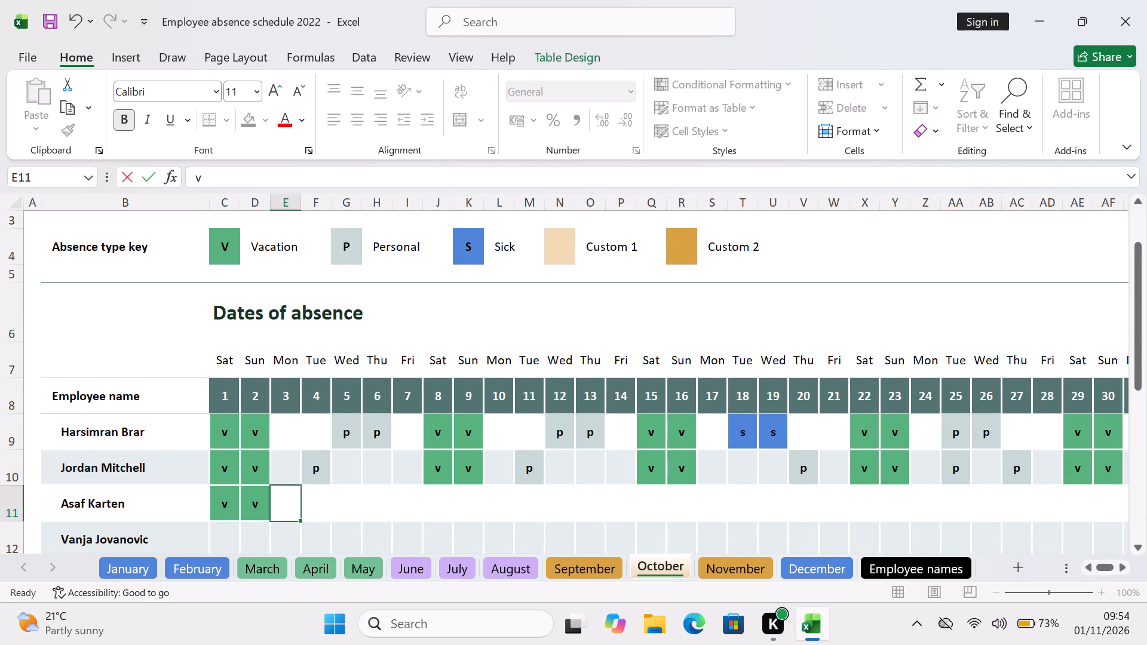
{"action": "key", "text": "Right"}
{"action": "key", "text": "Right"}
{"action": "key", "text": "Left"}
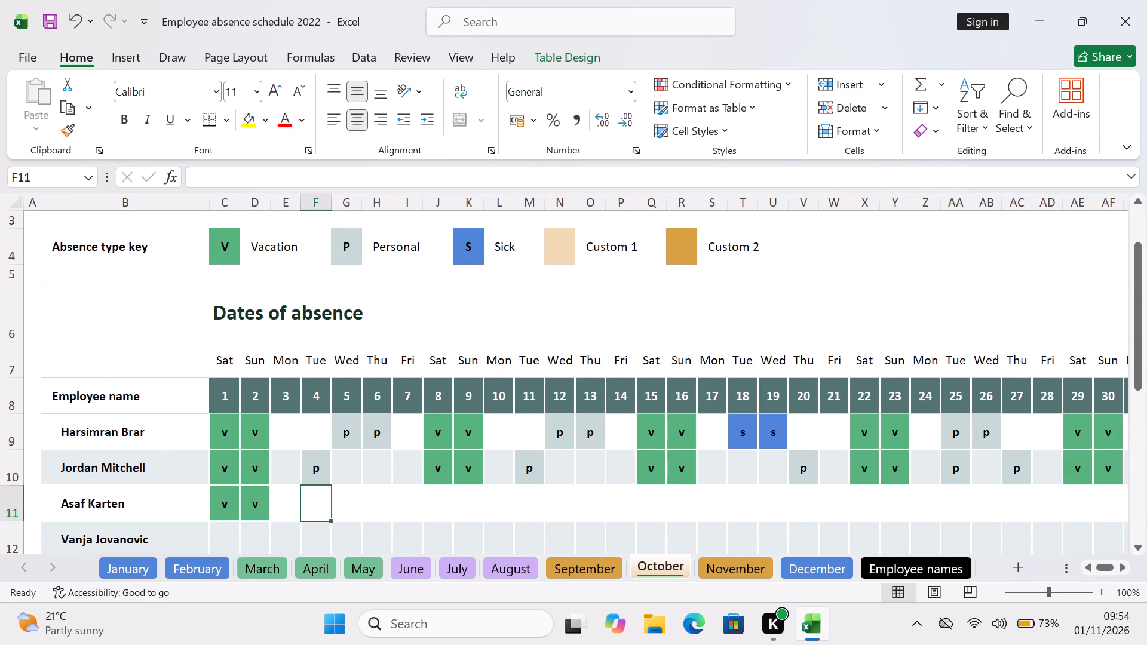
{"action": "key", "text": "Left"}
{"action": "key", "text": "Right"}
{"action": "key", "text": "Right"}
{"action": "key", "text": "Right"}
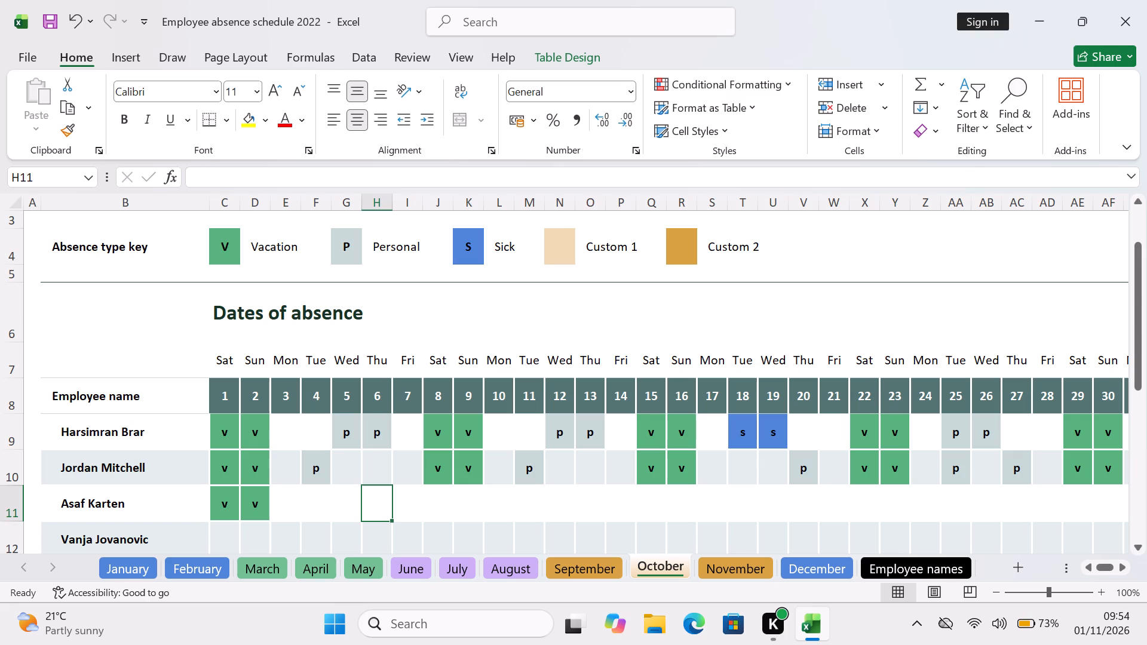
{"action": "key", "text": "s"}
{"action": "key", "text": "Right"}
In the third employee's October row, enter v on days 8 and 9, and p on day 13.
{"action": "key", "text": "Right"}
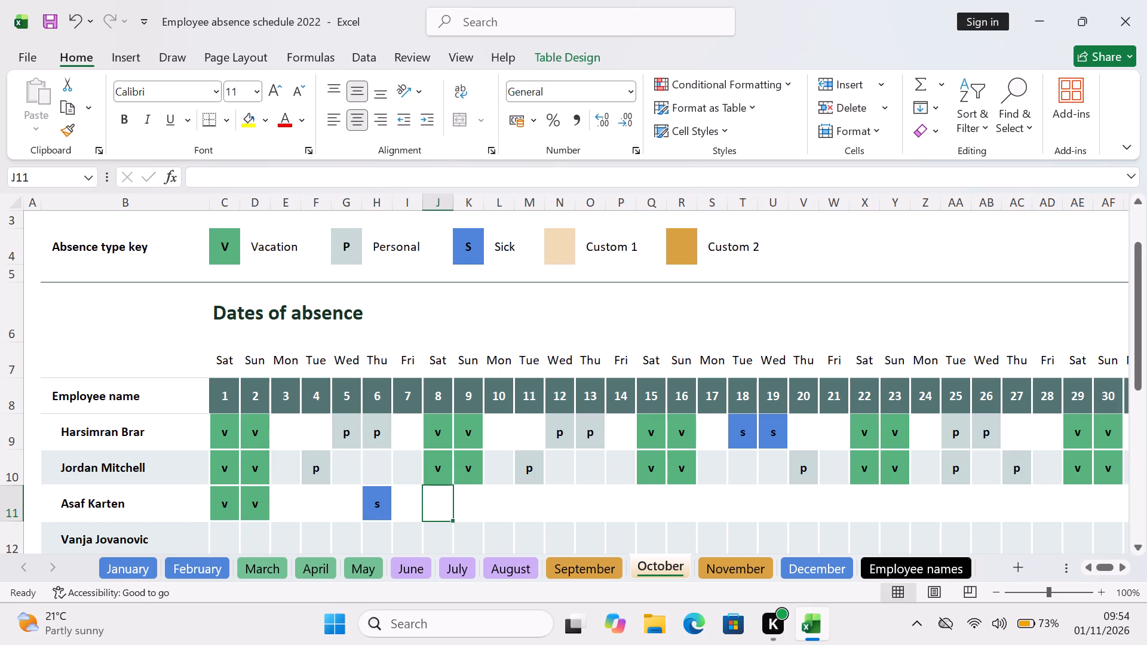
{"action": "key", "text": "v"}
{"action": "key", "text": "Right"}
{"action": "key", "text": "v"}
{"action": "key", "text": "Right"}
{"action": "key", "text": "Right"}
{"action": "key", "text": "Right"}
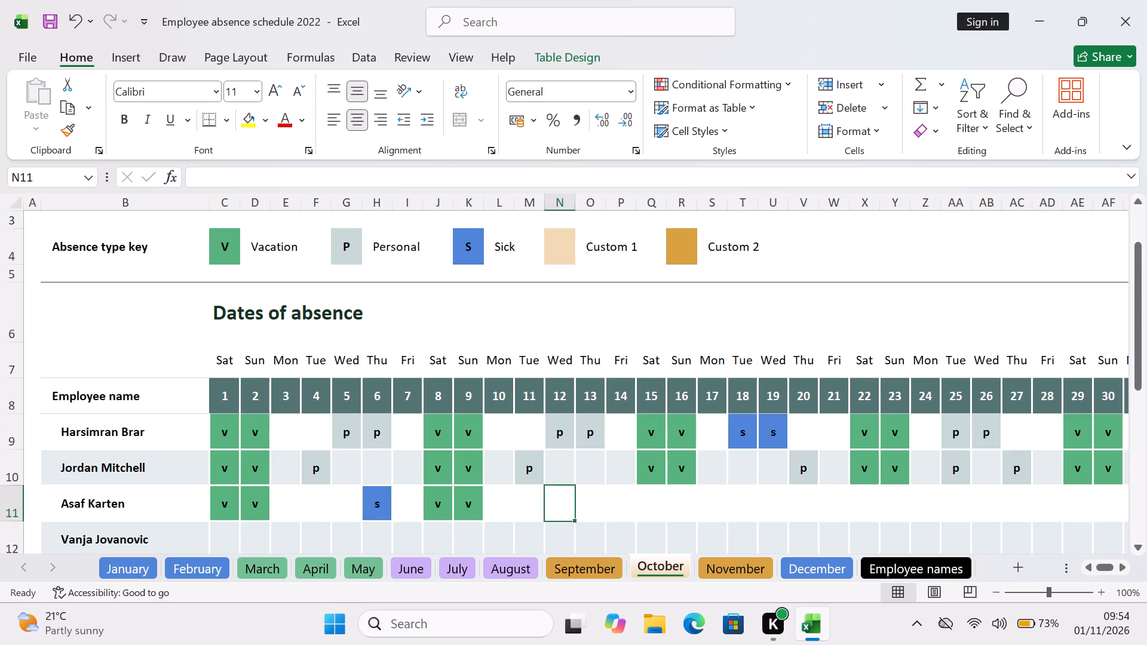
{"action": "key", "text": "Right"}
{"action": "key", "text": "Right"}
{"action": "key", "text": "Left"}
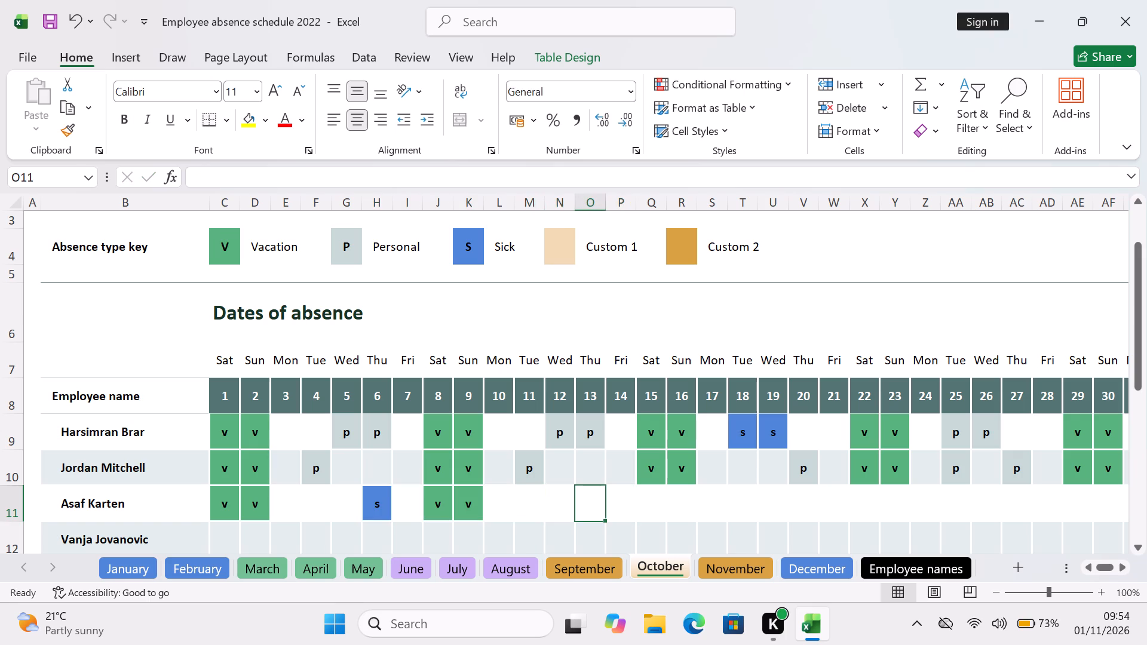
{"action": "key", "text": "p"}
{"action": "key", "text": "Right"}
In the third employee's October row, enter v on days 15 and 16, and p on day 18.
{"action": "key", "text": "Right"}
{"action": "key", "text": "v"}
{"action": "key", "text": "Right"}
{"action": "key", "text": "v"}
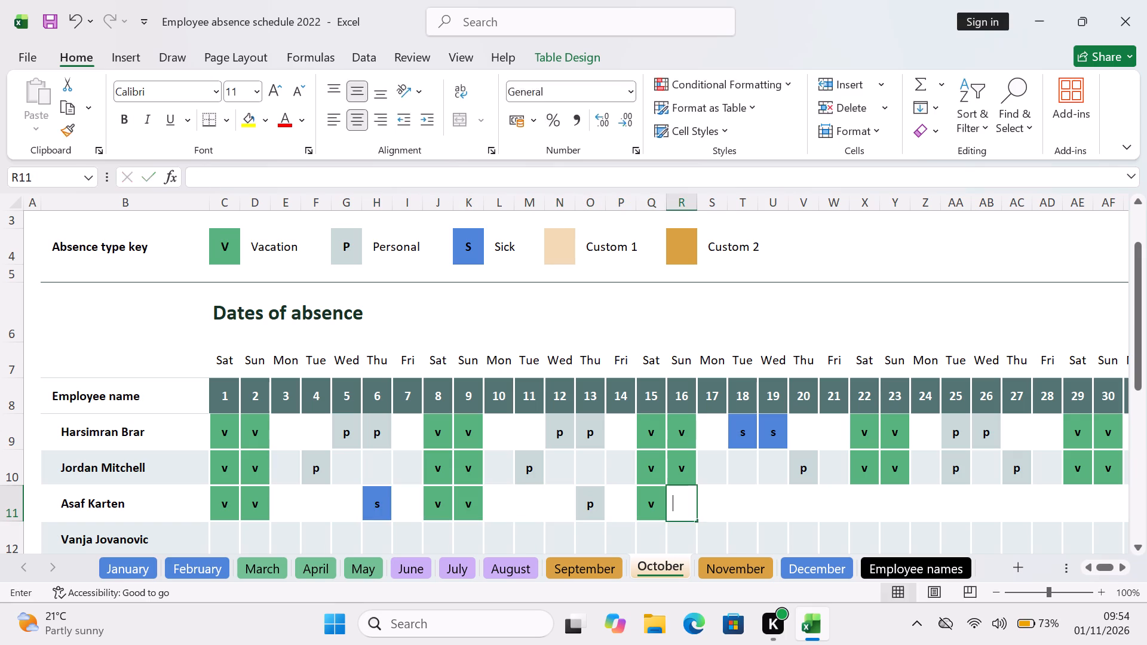
{"action": "key", "text": "Right"}
{"action": "key", "text": "Right"}
{"action": "key", "text": "Right"}
{"action": "key", "text": "Left"}
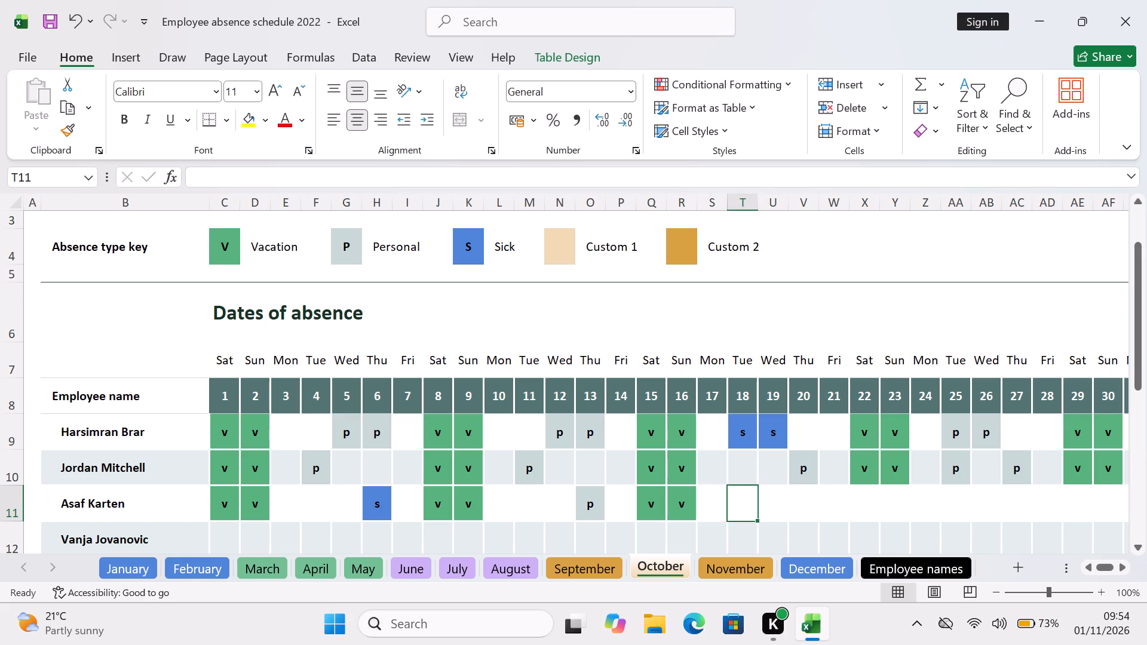
{"action": "key", "text": "p"}
{"action": "key", "text": "Right"}
In the third employee's October row, enter v on days 22 and 23.
{"action": "key", "text": "Right"}
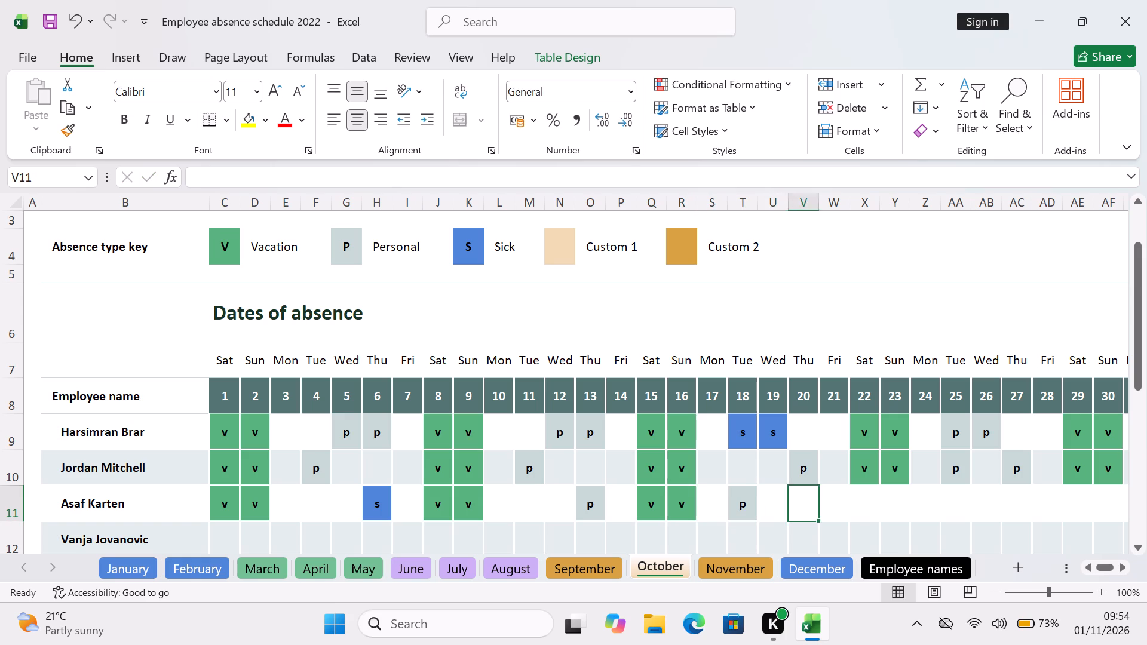
{"action": "key", "text": "Right"}
{"action": "key", "text": "Right"}
{"action": "key", "text": "v"}
{"action": "key", "text": "Right"}
{"action": "key", "text": "v"}
{"action": "key", "text": "Right"}
In the third employee's October row, enter p for personal leave on day 26.
{"action": "key", "text": "Right"}
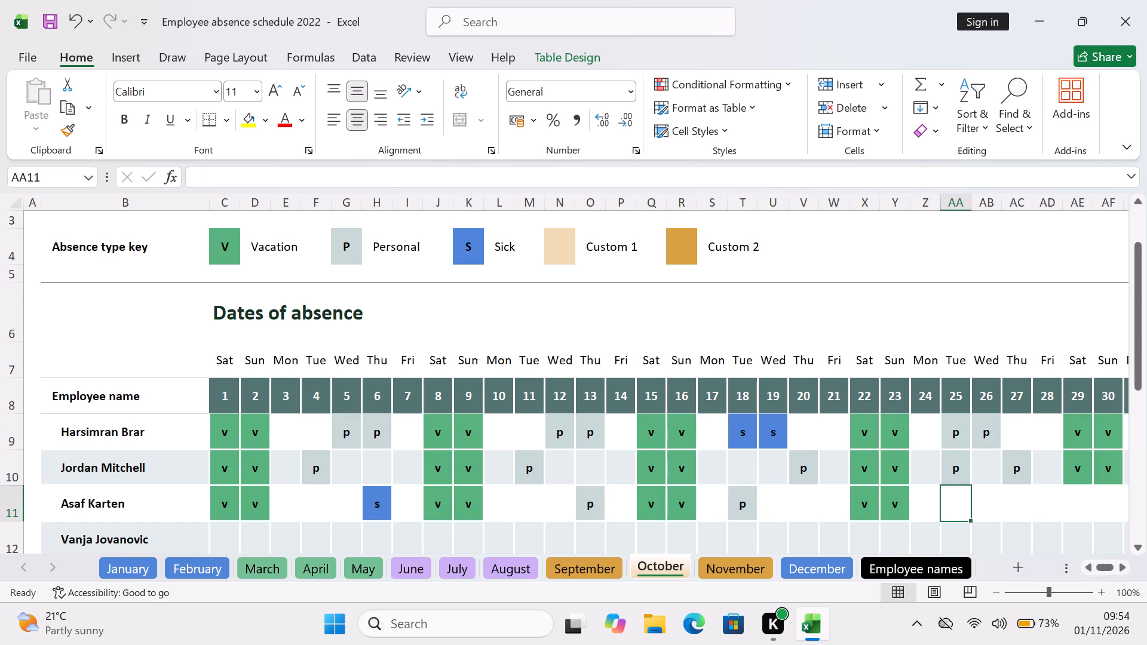
{"action": "key", "text": "Right"}
{"action": "key", "text": "Right"}
{"action": "key", "text": "Left"}
{"action": "key", "text": "v"}
{"action": "key", "text": "Right"}
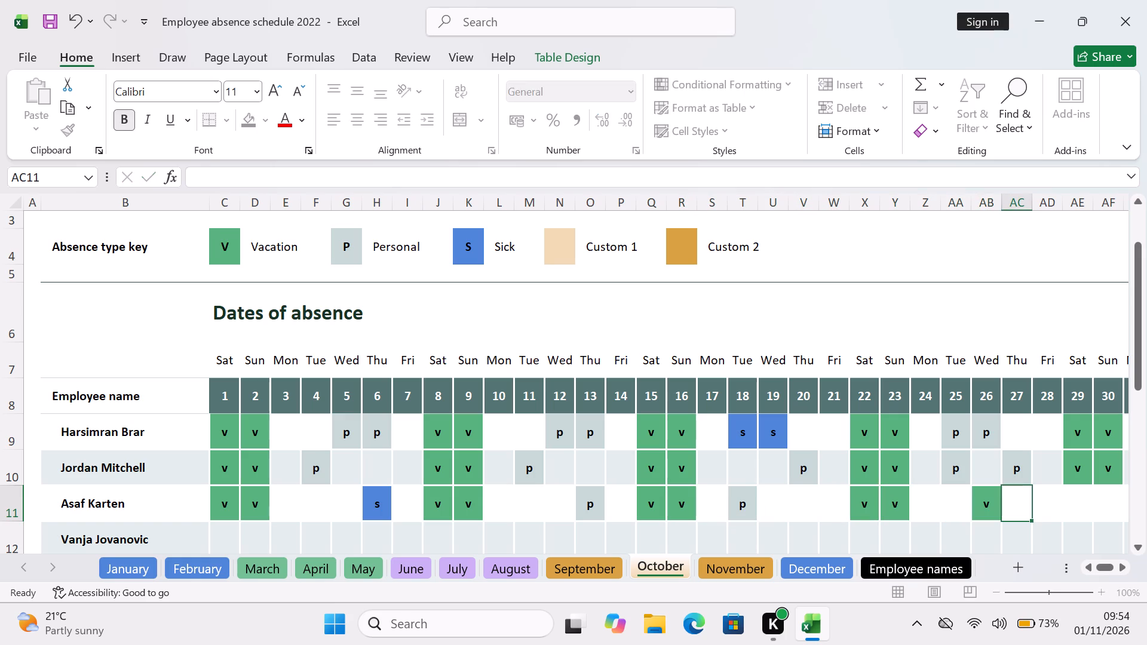
{"action": "key", "text": "Left"}
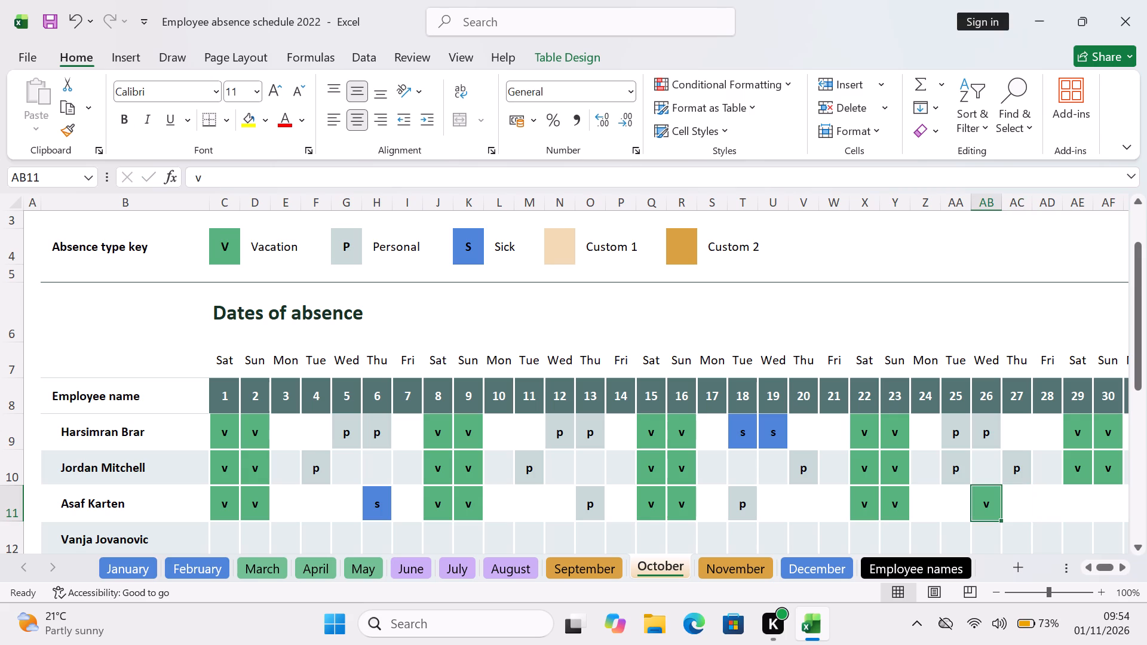
{"action": "key", "text": "BackSpace"}
{"action": "key", "text": "p"}
{"action": "key", "text": "Right"}
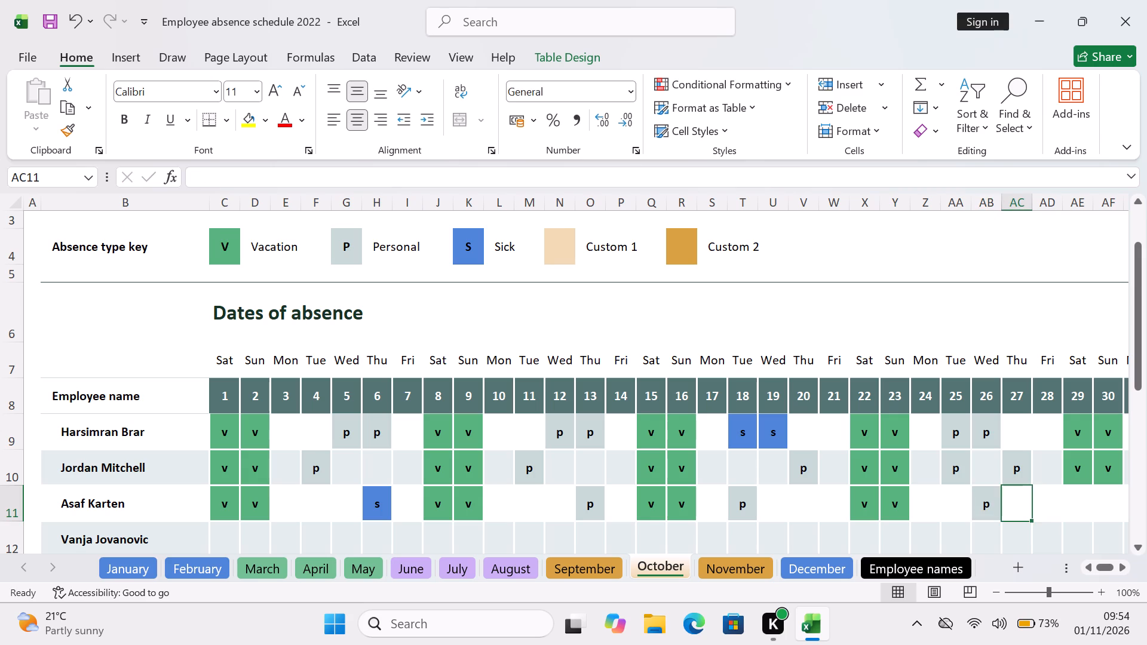
In the third employee's October row, enter v on days 29 and 30, and p on day 31.
{"action": "key", "text": "Right"}
{"action": "key", "text": "Right"}
{"action": "key", "text": "Left"}
{"action": "key", "text": "Left"}
{"action": "key", "text": "Right"}
{"action": "key", "text": "Left"}
{"action": "key", "text": "Left"}
{"action": "key", "text": "Left"}
{"action": "key", "text": "Left"}
{"action": "key", "text": "Right"}
{"action": "key", "text": "Right"}
{"action": "key", "text": "Right"}
{"action": "key", "text": "Right"}
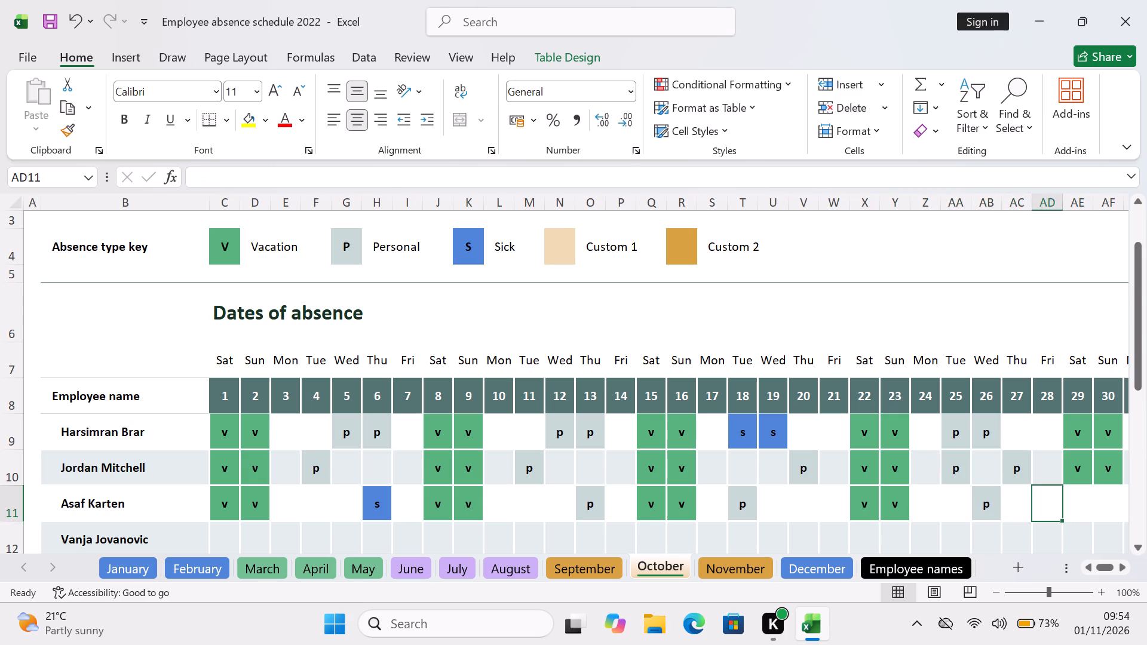
{"action": "key", "text": "Right"}
{"action": "key", "text": "v"}
{"action": "key", "text": "Right"}
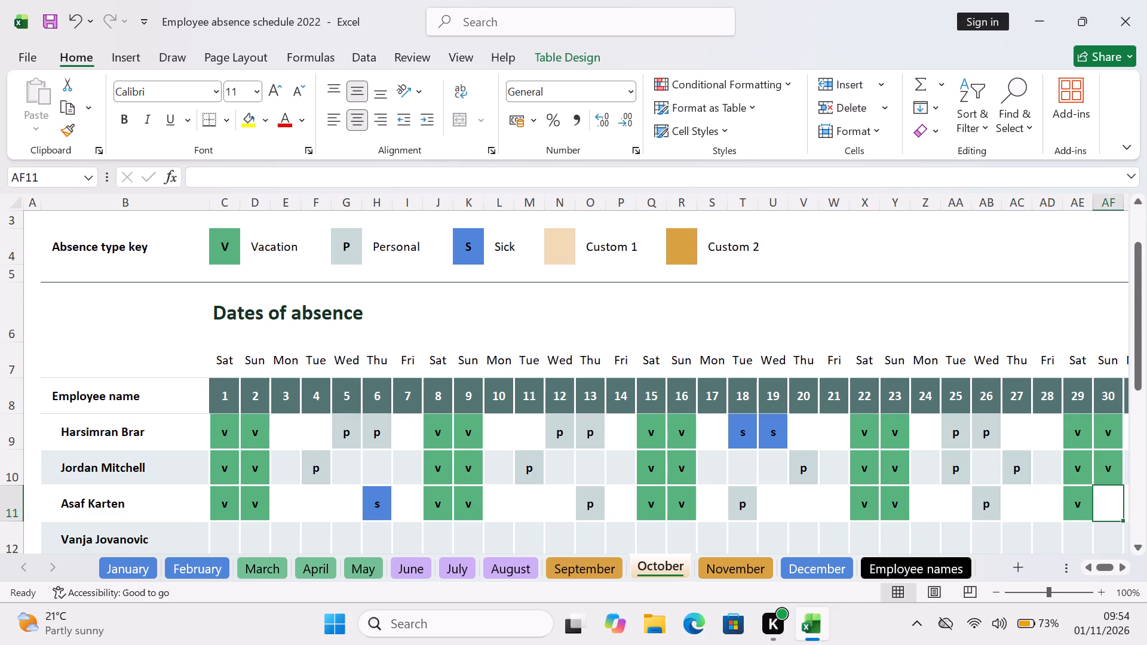
{"action": "key", "text": "Right"}
{"action": "key", "text": "Left"}
{"action": "key", "text": "v"}
{"action": "key", "text": "Right"}
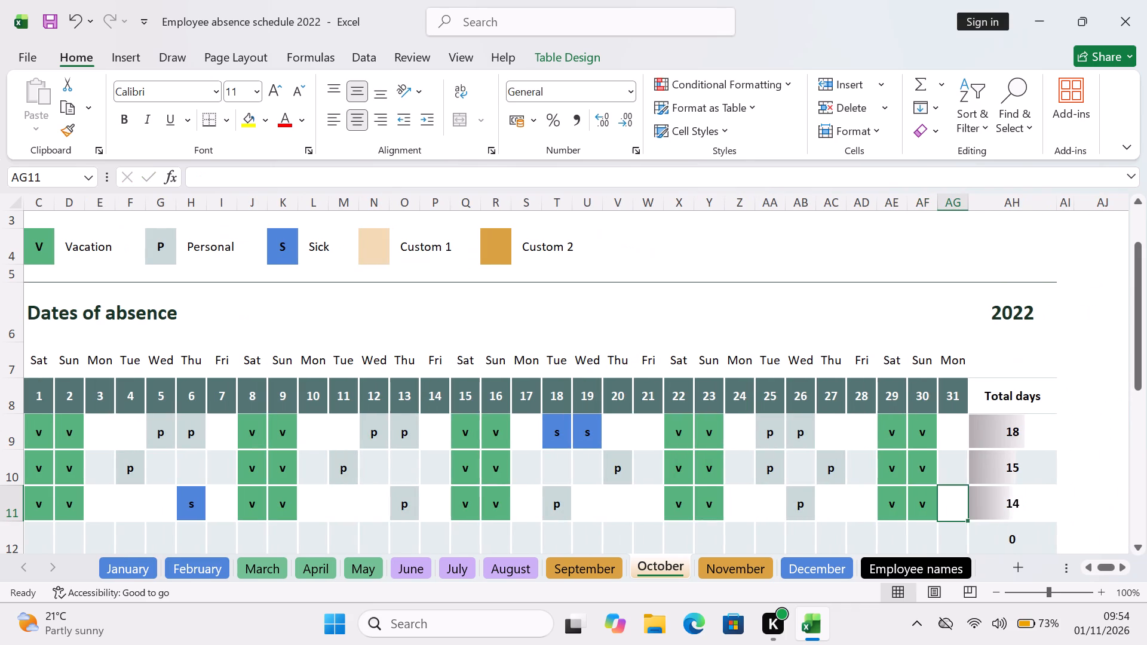
{"action": "key", "text": "p"}
{"action": "key", "text": "Right"}
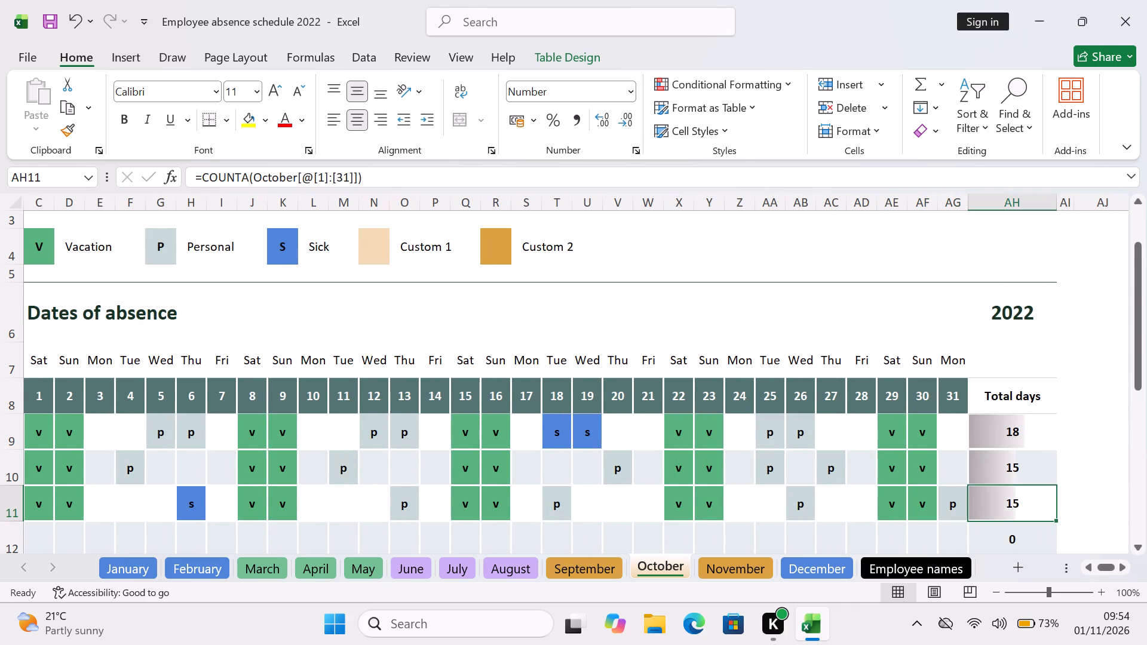
In the fourth employee's October row, enter v for vacation on days 1 and 2.
{"action": "key", "text": "Down"}
{"action": "key", "text": "Left"}
{"action": "key", "text": "Left"}
{"action": "key", "text": "Left"}
{"action": "key", "text": "Left"}
{"action": "key", "text": "Left"}
{"action": "key", "text": "Left"}
{"action": "key", "text": "Left"}
{"action": "key", "text": "Left"}
{"action": "key", "text": "Left"}
{"action": "key", "text": "Left"}
{"action": "key", "text": "Left"}
{"action": "key", "text": "Left"}
{"action": "key", "text": "Left"}
{"action": "key", "text": "Left"}
{"action": "key", "text": "Left"}
{"action": "key", "text": "Left"}
{"action": "key", "text": "Left"}
{"action": "key", "text": "Left"}
{"action": "key", "text": "Left"}
{"action": "key", "text": "Left"}
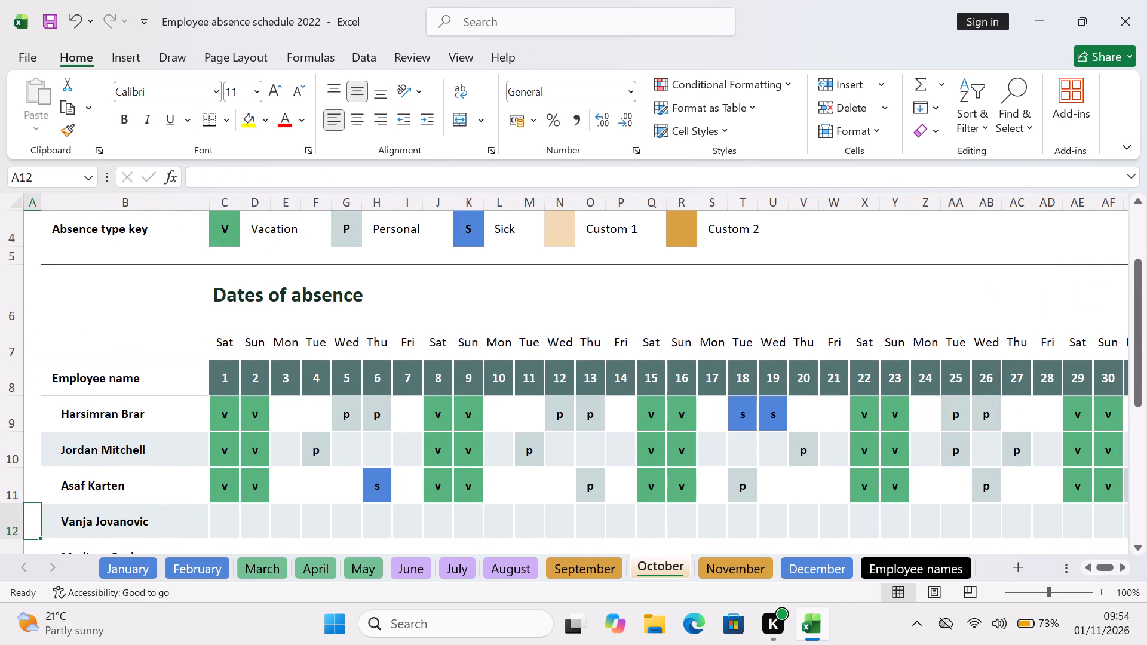
{"action": "key", "text": "Right"}
{"action": "key", "text": "Right"}
{"action": "key", "text": "v"}
{"action": "key", "text": "Right"}
{"action": "key", "text": "v"}
{"action": "key", "text": "Right"}
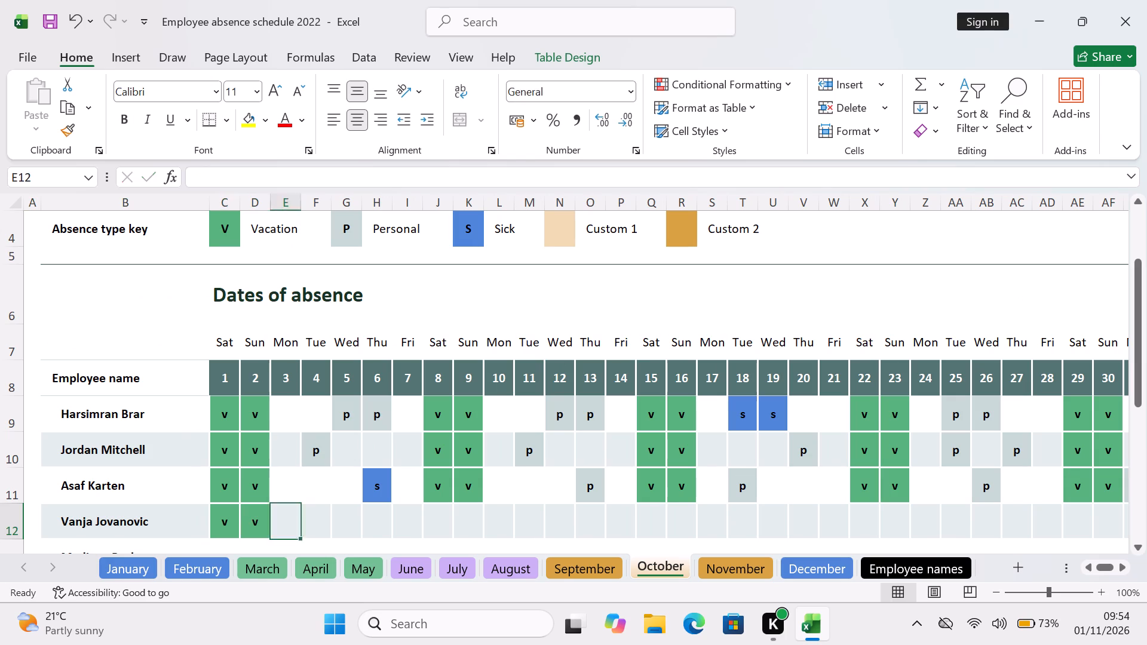
In the fourth employee's October row, enter p for personal leave on days 3 and 7.
{"action": "key", "text": "Right"}
{"action": "key", "text": "Left"}
{"action": "key", "text": "p"}
{"action": "key", "text": "Right"}
{"action": "key", "text": "Right"}
{"action": "key", "text": "Right"}
{"action": "key", "text": "Right"}
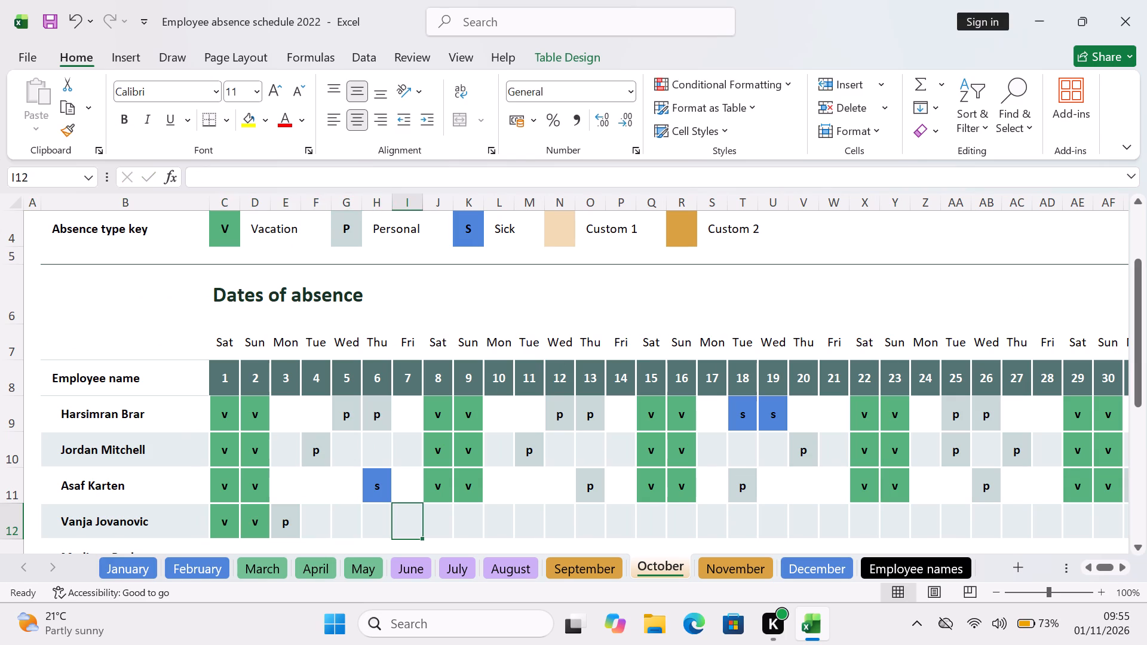
{"action": "key", "text": "p"}
{"action": "key", "text": "Right"}
In the fourth employee's October row, enter v on days 8 and 9, and p on day 10.
{"action": "key", "text": "Right"}
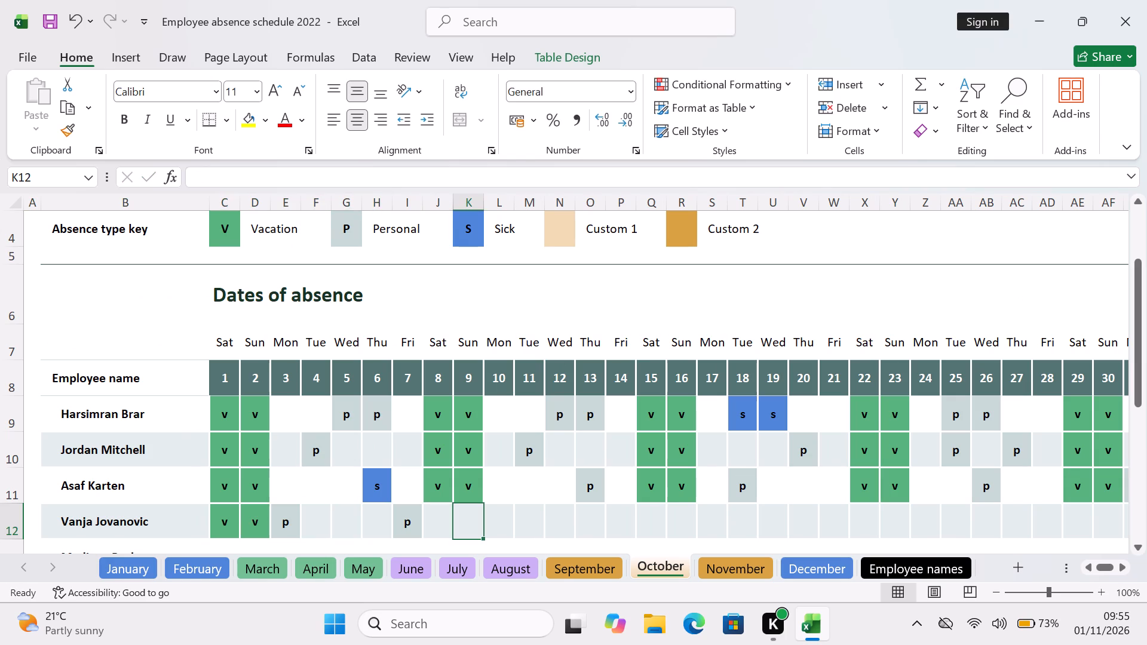
{"action": "key", "text": "Left"}
{"action": "key", "text": "v"}
{"action": "key", "text": "Right"}
{"action": "key", "text": "v"}
{"action": "key", "text": "Right"}
{"action": "key", "text": "Right"}
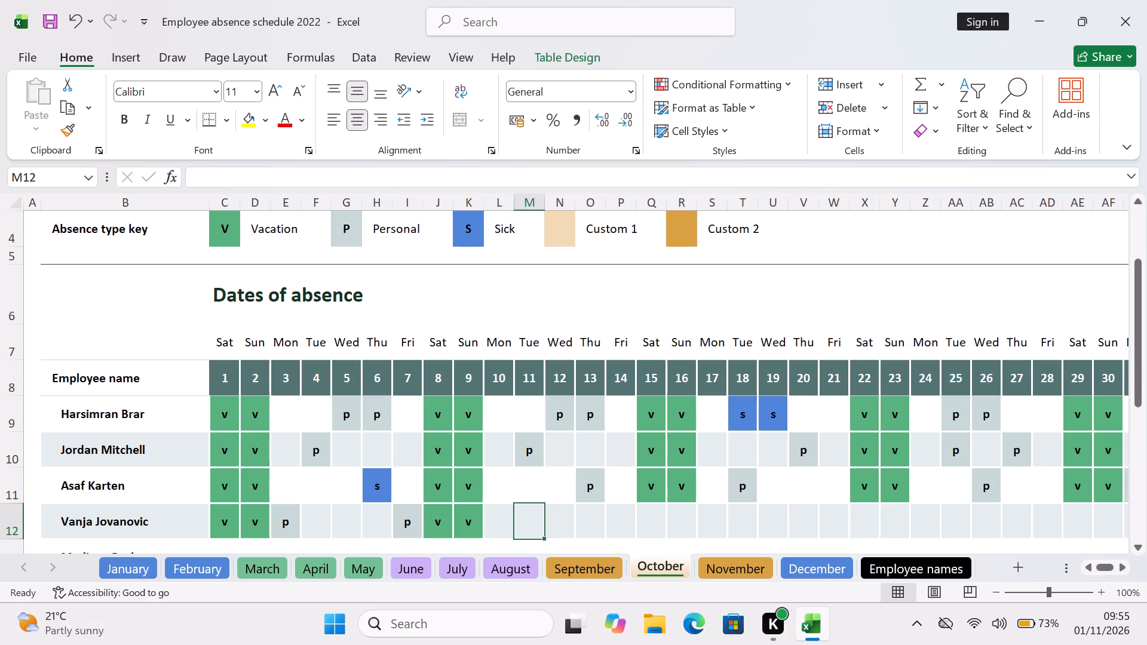
{"action": "key", "text": "Left"}
{"action": "key", "text": "p"}
{"action": "key", "text": "Right"}
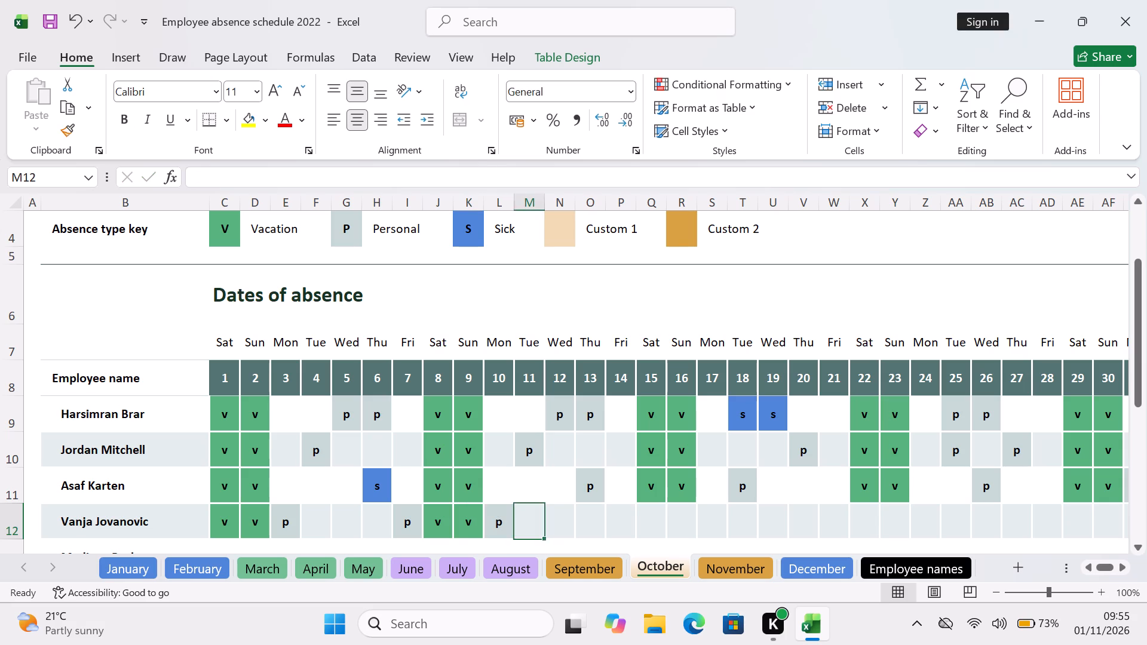
In the fourth employee's October row, enter p on day 14, and v on days 15 and 16.
{"action": "key", "text": "Right"}
{"action": "key", "text": "Right"}
{"action": "key", "text": "Right"}
{"action": "key", "text": "p"}
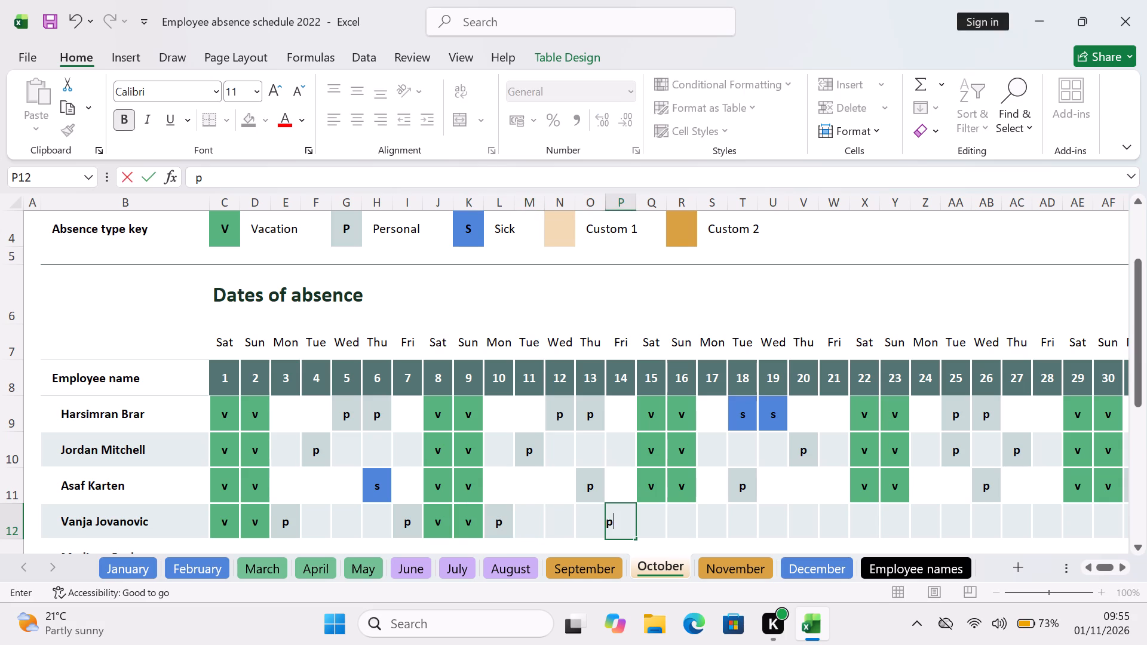
{"action": "key", "text": "Right"}
{"action": "key", "text": "v"}
{"action": "key", "text": "Right"}
{"action": "key", "text": "v"}
{"action": "key", "text": "Right"}
In the fourth employee's October row, enter p on day 21, and v on days 22 and 23.
{"action": "key", "text": "Right"}
{"action": "key", "text": "Right"}
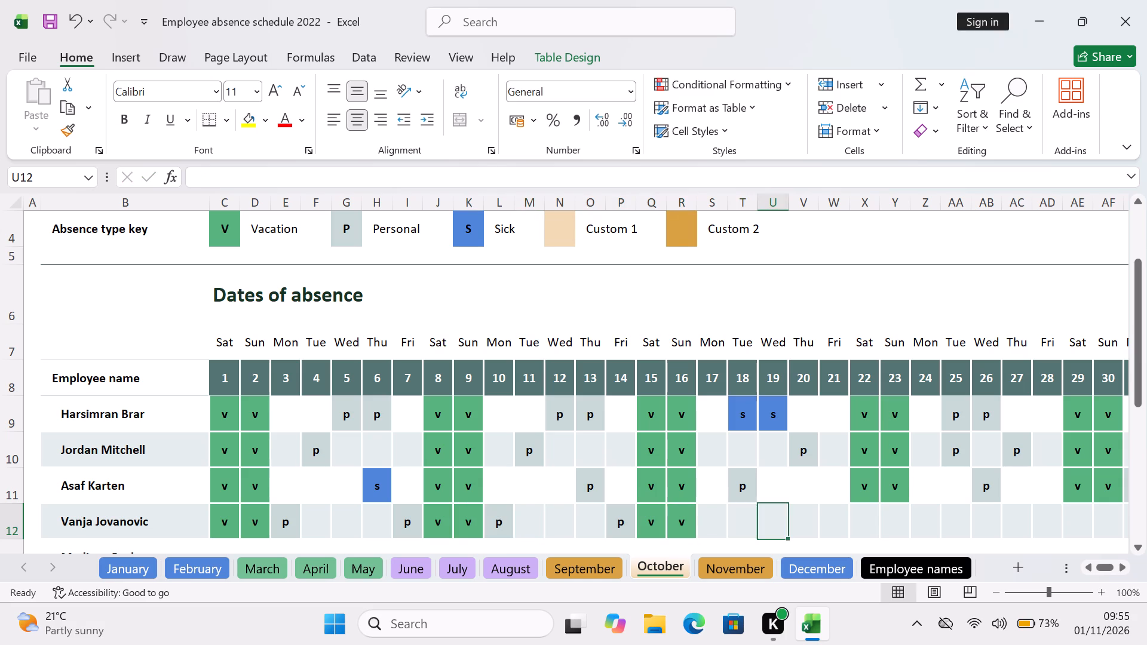
{"action": "key", "text": "Left"}
{"action": "key", "text": "Left"}
{"action": "key", "text": "Right"}
{"action": "key", "text": "Right"}
{"action": "key", "text": "Right"}
{"action": "key", "text": "Right"}
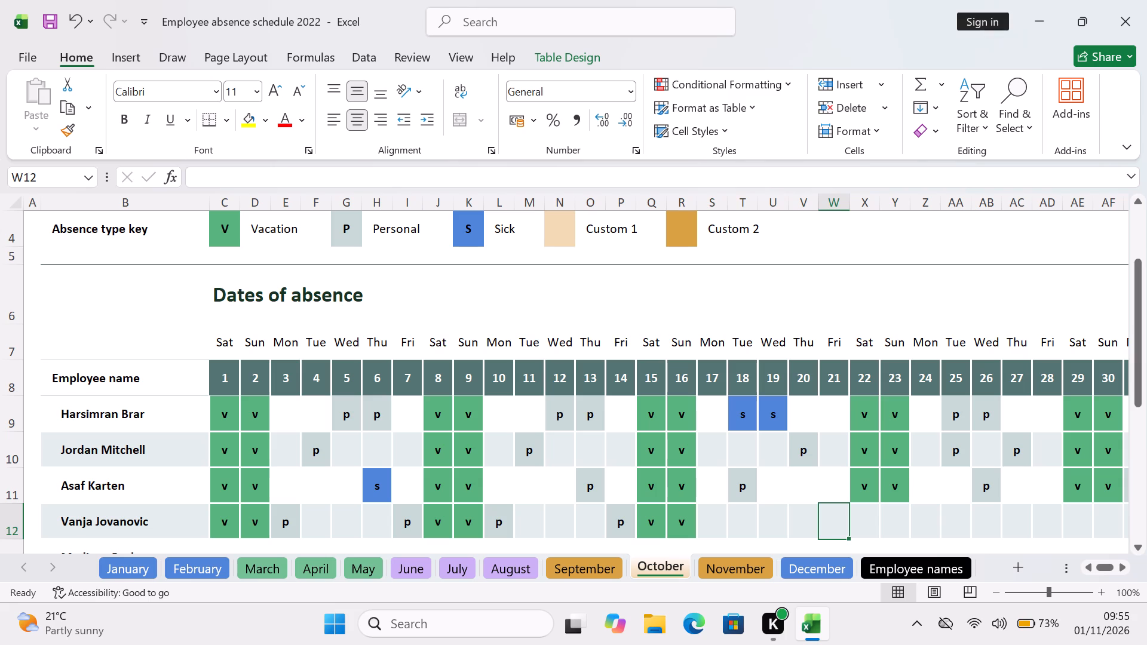
{"action": "key", "text": "p"}
{"action": "key", "text": "Right"}
{"action": "key", "text": "v"}
{"action": "key", "text": "Right"}
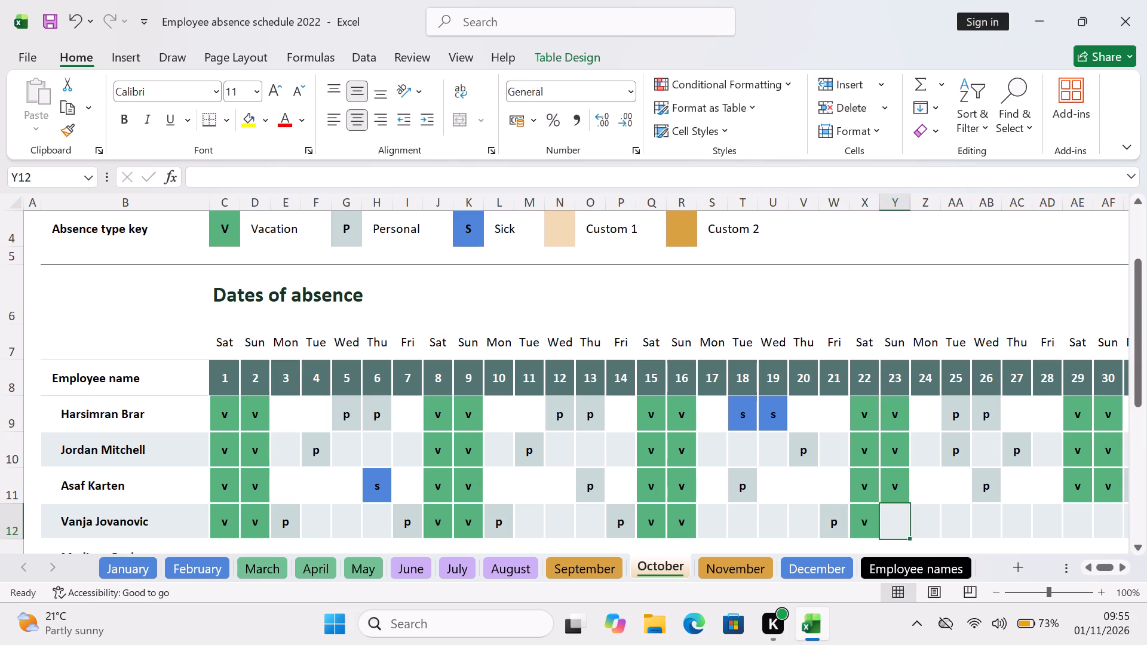
{"action": "key", "text": "v"}
{"action": "key", "text": "Right"}
In the fourth employee's October row, enter p on days 28 and 31, and v on days 29 and 30.
{"action": "key", "text": "Right"}
{"action": "key", "text": "Right"}
{"action": "key", "text": "Right"}
{"action": "key", "text": "Right"}
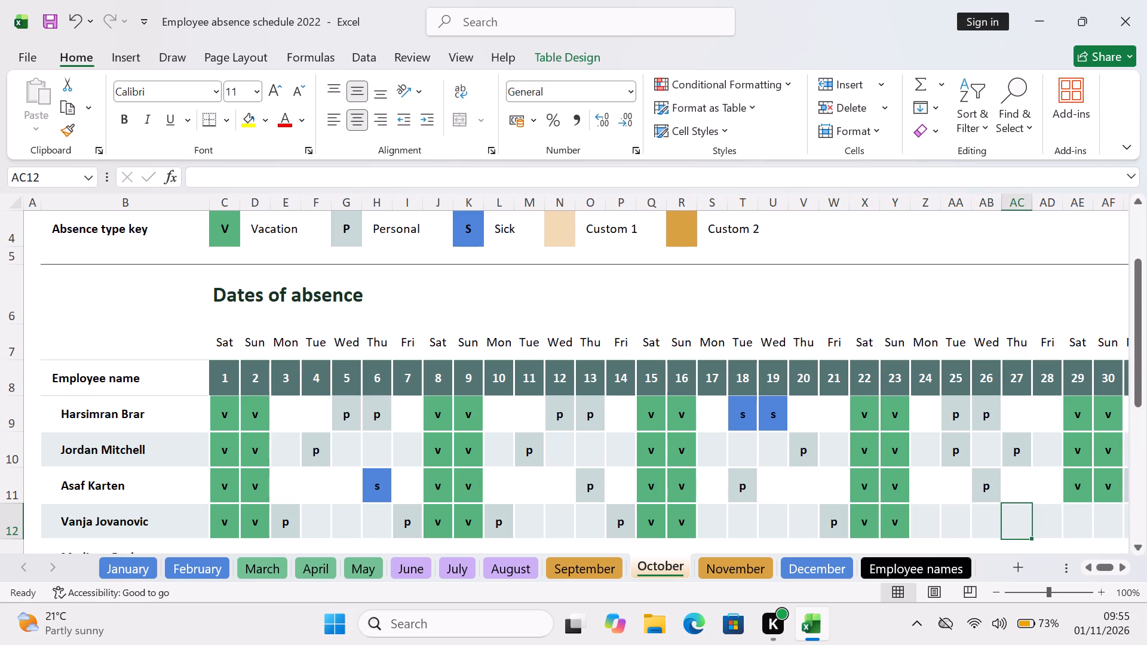
{"action": "key", "text": "p"}
{"action": "key", "text": "Right"}
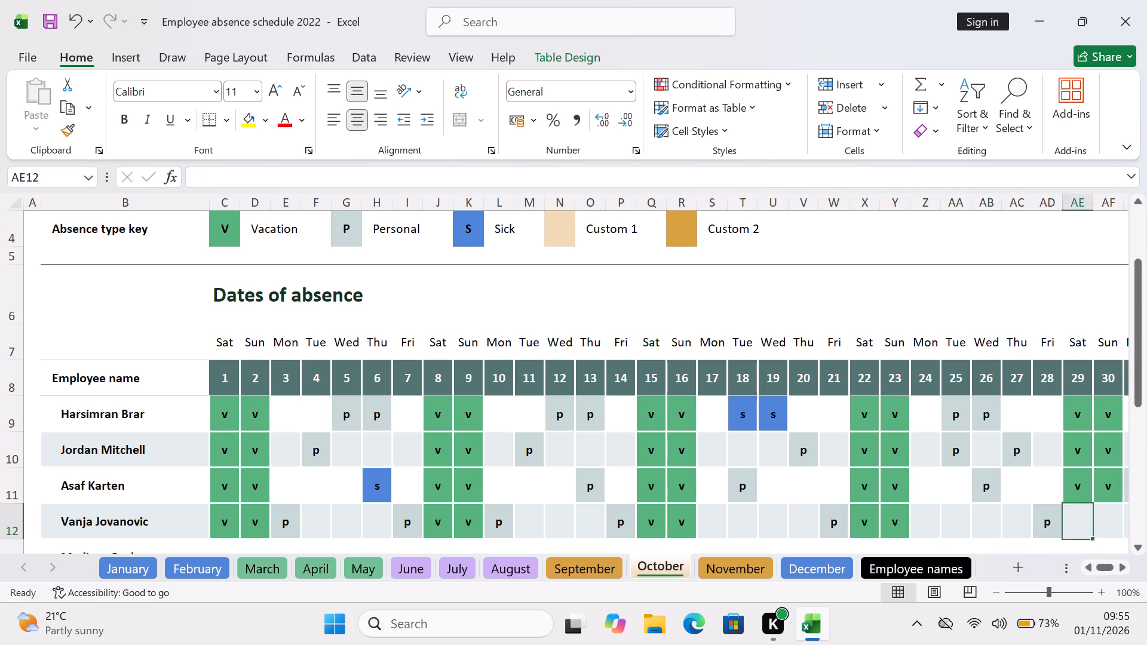
{"action": "key", "text": "Right"}
{"action": "key", "text": "v"}
{"action": "key", "text": "Left"}
{"action": "key", "text": "v"}
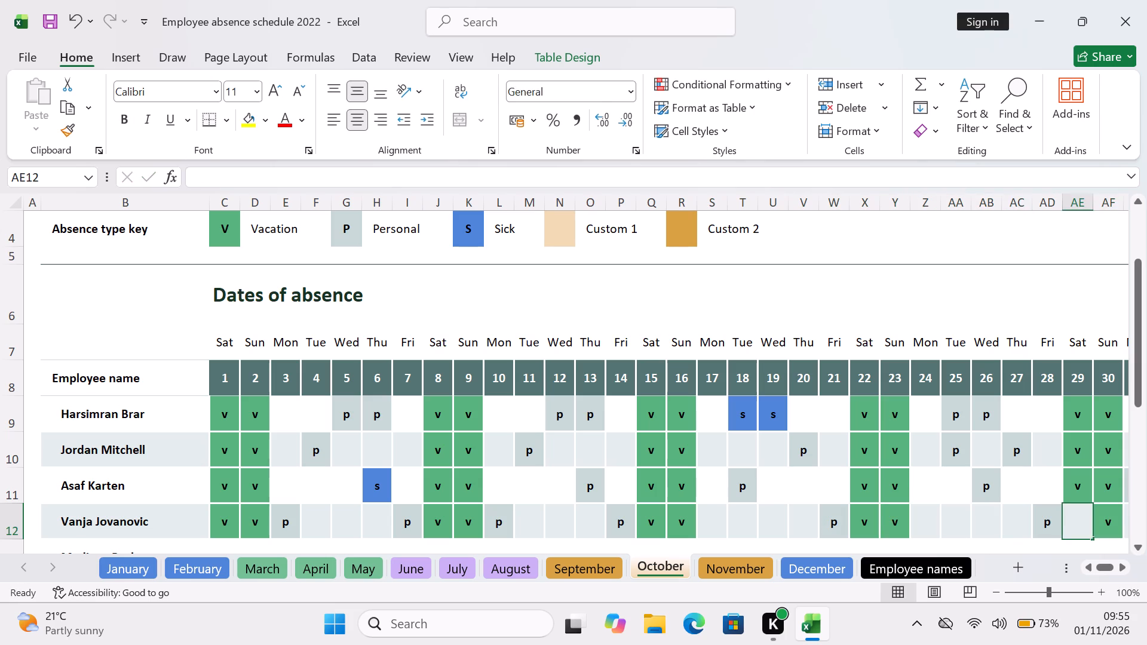
{"action": "key", "text": "Right"}
{"action": "key", "text": "Right"}
{"action": "key", "text": "Left"}
{"action": "key", "text": "Right"}
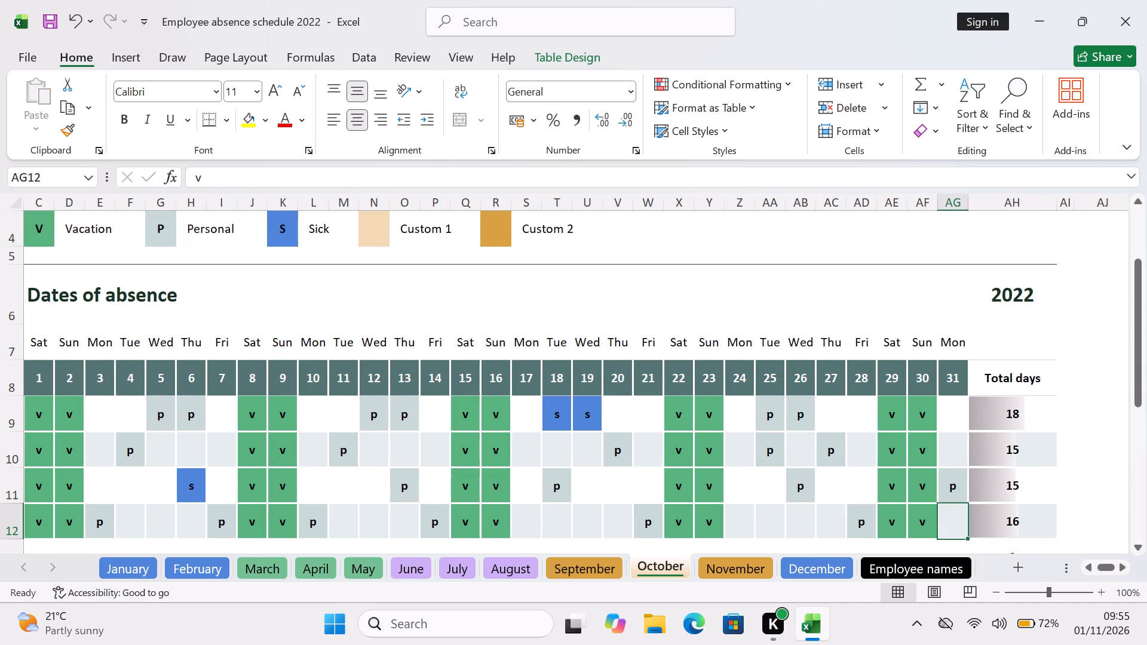
{"action": "key", "text": "p"}
{"action": "key", "text": "Right"}
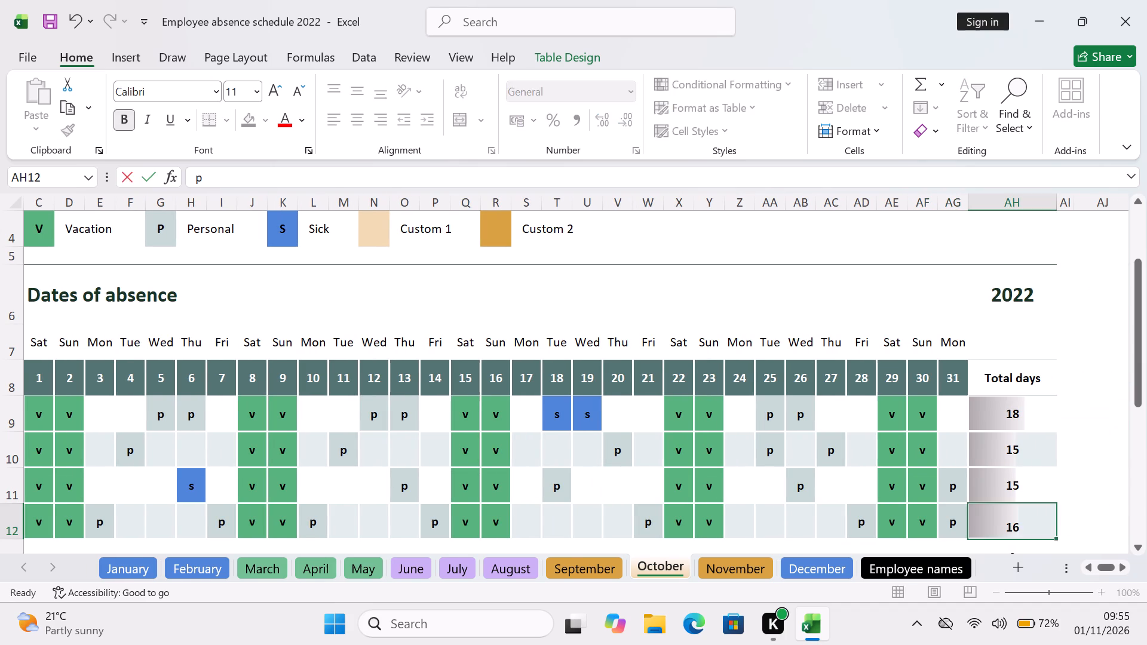
In the fifth employee's October row, enter v for vacation on days 1 and 2.
{"action": "key", "text": "Down"}
{"action": "key", "text": "Left"}
{"action": "key", "text": "Left"}
{"action": "key", "text": "Left"}
{"action": "key", "text": "Left"}
{"action": "key", "text": "Left"}
{"action": "key", "text": "Left"}
{"action": "key", "text": "Left"}
{"action": "key", "text": "Left"}
{"action": "key", "text": "Left"}
{"action": "key", "text": "Left"}
{"action": "key", "text": "Left"}
{"action": "key", "text": "Left"}
{"action": "key", "text": "Left"}
{"action": "key", "text": "Left"}
{"action": "key", "text": "Left"}
{"action": "key", "text": "Left"}
{"action": "key", "text": "Left"}
{"action": "key", "text": "Left"}
{"action": "key", "text": "Left"}
{"action": "key", "text": "Left"}
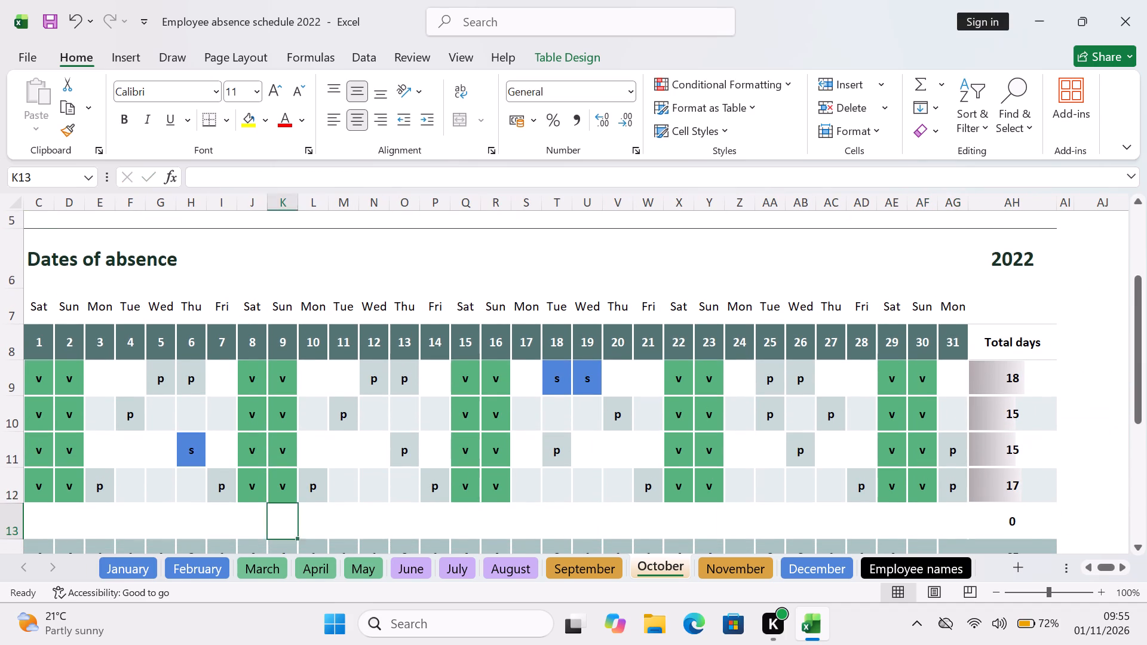
{"action": "key", "text": "Right"}
{"action": "key", "text": "Right"}
{"action": "key", "text": "v"}
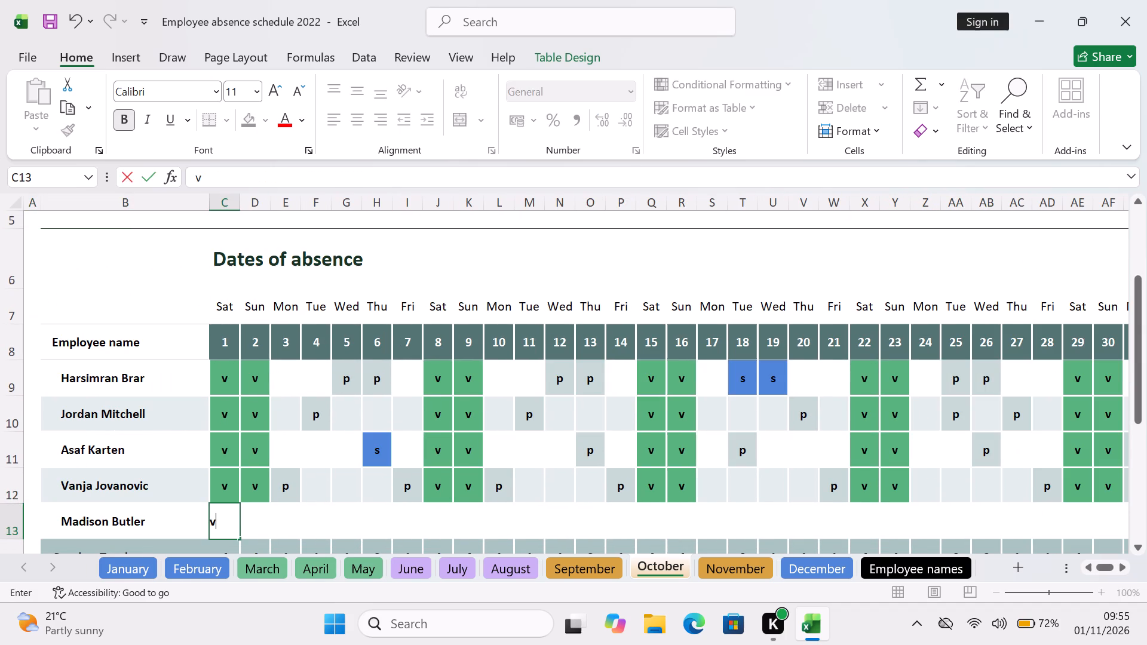
{"action": "key", "text": "Right"}
{"action": "key", "text": "v"}
{"action": "key", "text": "Right"}
In the fifth employee's October row, enter p on day 5, and v on days 8 and 9.
{"action": "key", "text": "Right"}
{"action": "key", "text": "Right"}
{"action": "key", "text": "Left"}
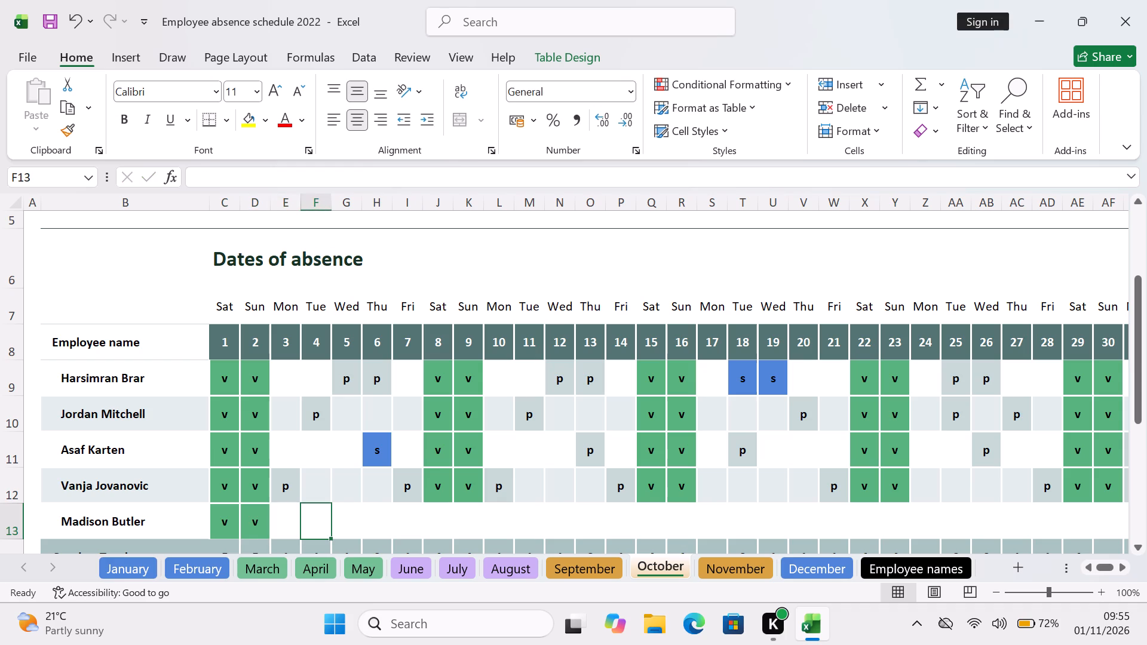
{"action": "key", "text": "Right"}
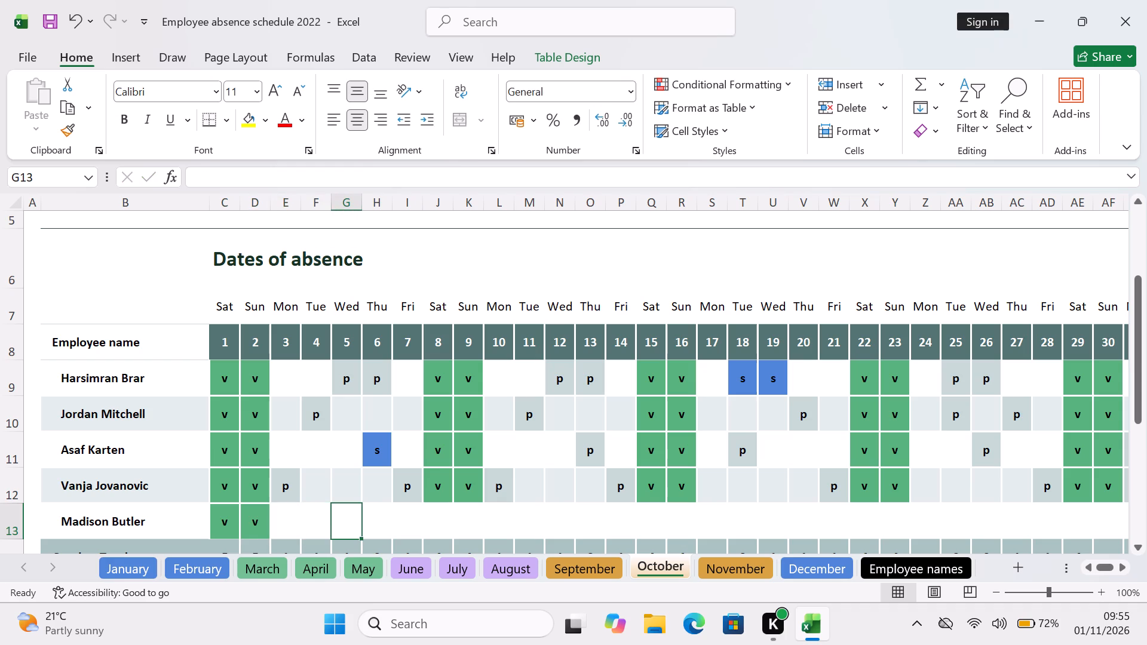
{"action": "key", "text": "p"}
{"action": "key", "text": "Right"}
{"action": "key", "text": "Right"}
{"action": "key", "text": "Right"}
{"action": "key", "text": "v"}
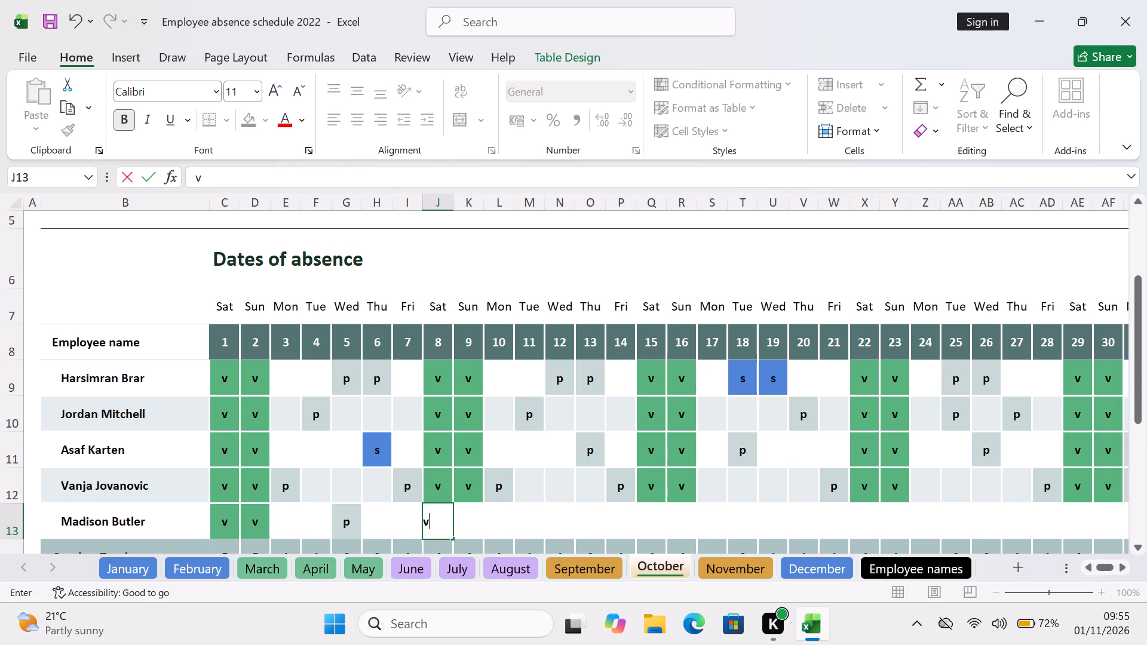
{"action": "key", "text": "Right"}
{"action": "key", "text": "v"}
{"action": "key", "text": "Right"}
In the fifth employee's October row, enter p for personal leave on days 11 and 14.
{"action": "key", "text": "Right"}
{"action": "key", "text": "Right"}
{"action": "key", "text": "Left"}
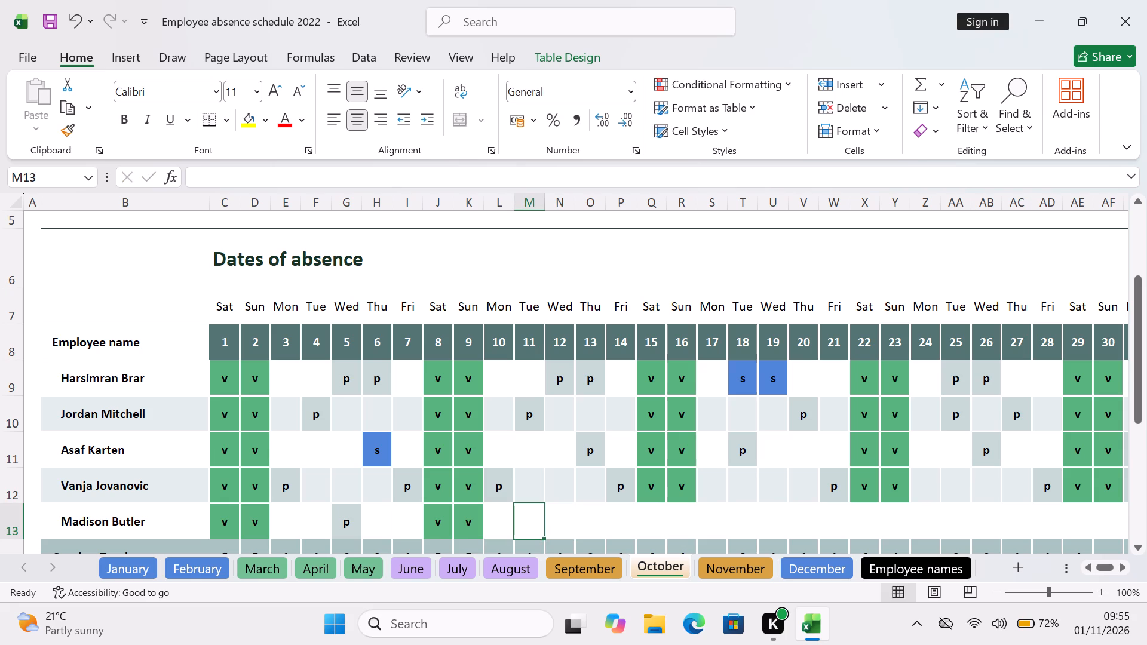
{"action": "key", "text": "p"}
{"action": "key", "text": "Right"}
{"action": "key", "text": "Right"}
{"action": "key", "text": "Right"}
{"action": "key", "text": "Left"}
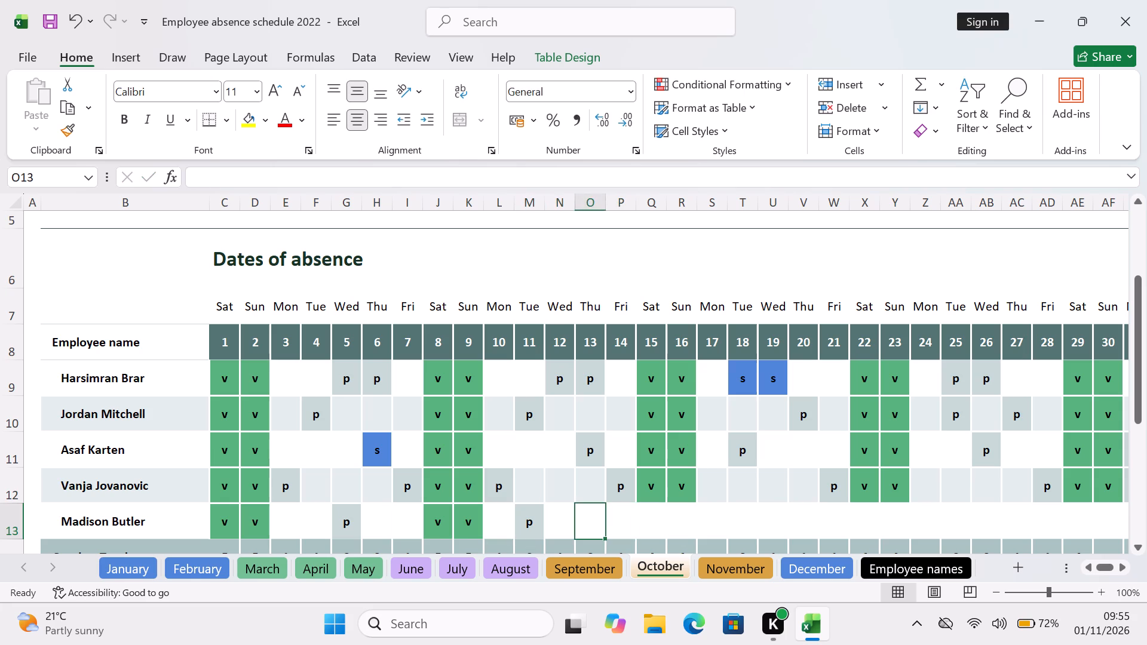
{"action": "key", "text": "Right"}
{"action": "key", "text": "p"}
{"action": "key", "text": "Right"}
{"action": "key", "text": "Right"}
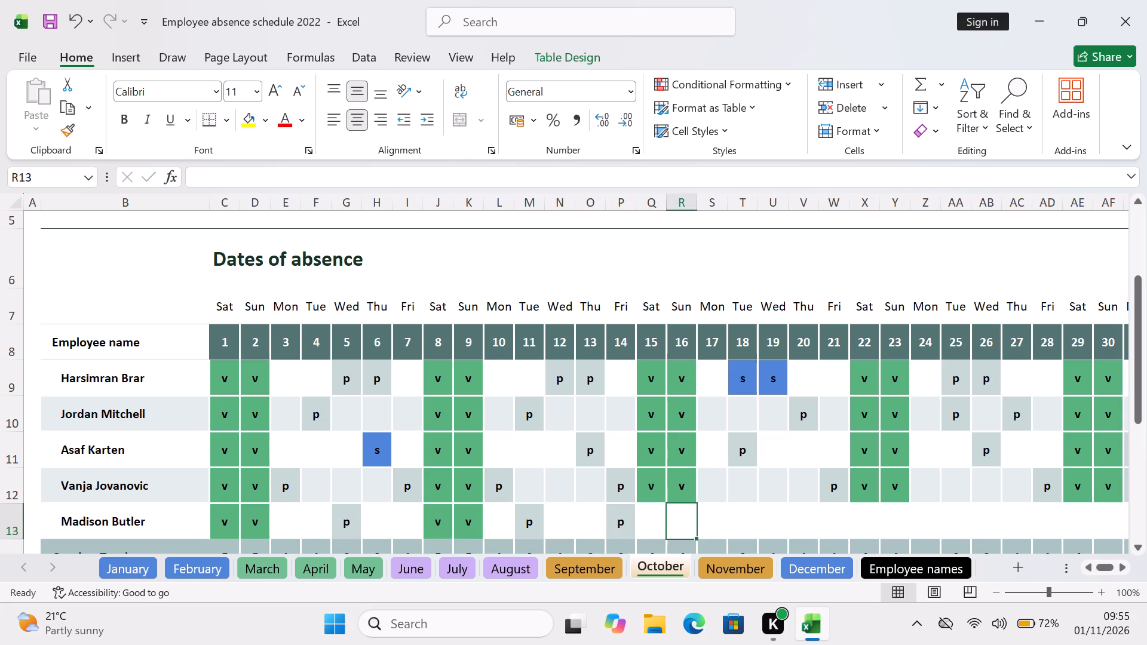
In the fifth employee's October row, enter v on days 15 and 16, and p on day 17.
{"action": "key", "text": "Left"}
{"action": "key", "text": "v"}
{"action": "key", "text": "Right"}
{"action": "key", "text": "v"}
{"action": "key", "text": "Right"}
{"action": "key", "text": "Right"}
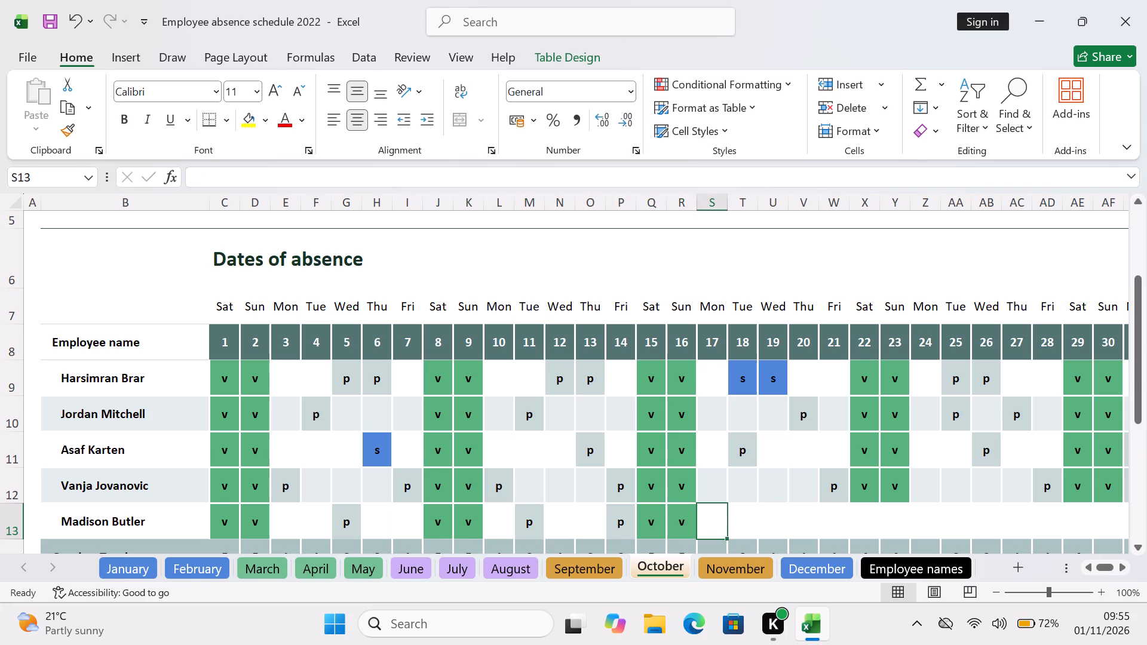
{"action": "key", "text": "Left"}
{"action": "key", "text": "p"}
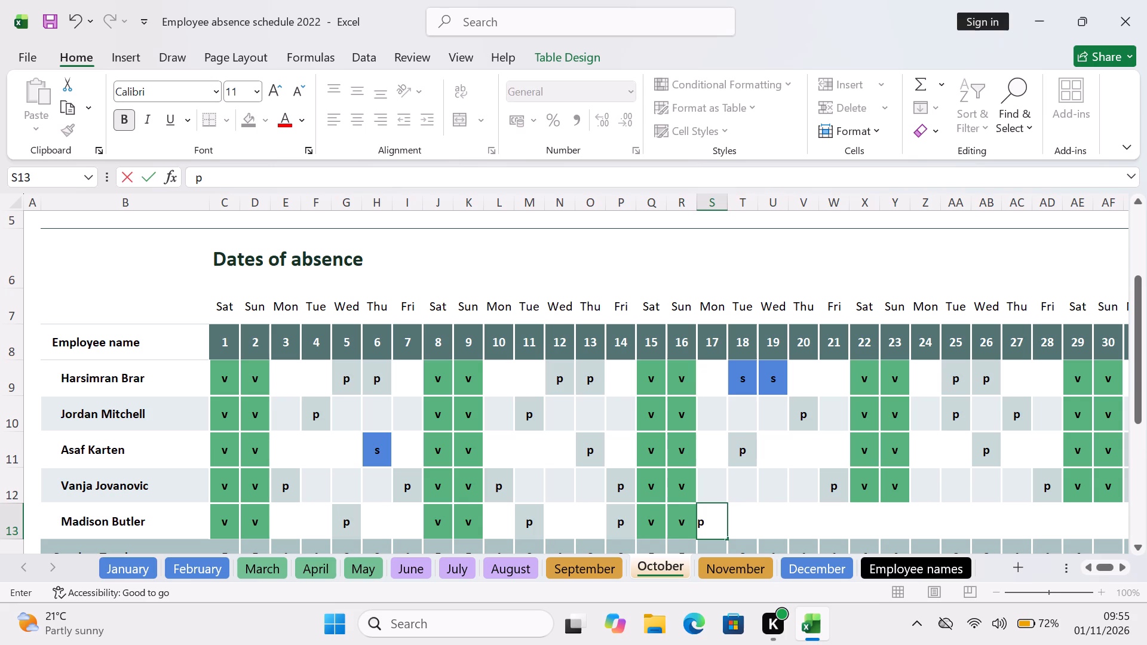
In the fifth employee's October row, enter p on day 20, and v on days 22 and 23.
{"action": "key", "text": "Right"}
{"action": "key", "text": "Right"}
{"action": "key", "text": "Right"}
{"action": "key", "text": "p"}
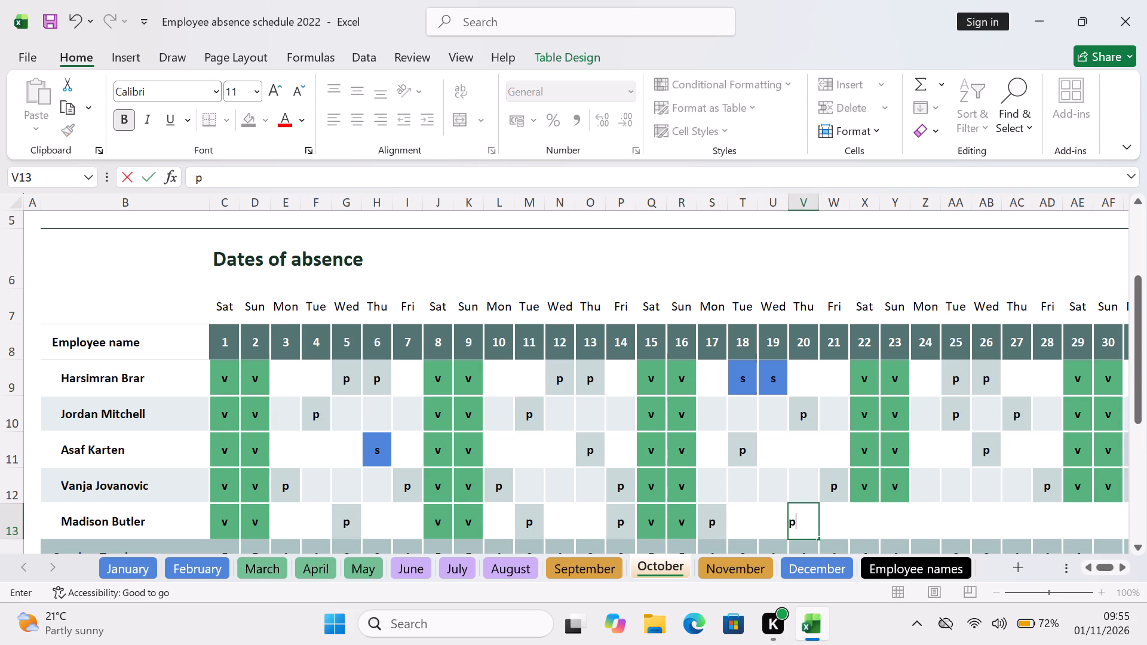
{"action": "key", "text": "Right"}
{"action": "key", "text": "Right"}
{"action": "key", "text": "v"}
{"action": "key", "text": "Right"}
{"action": "key", "text": "v"}
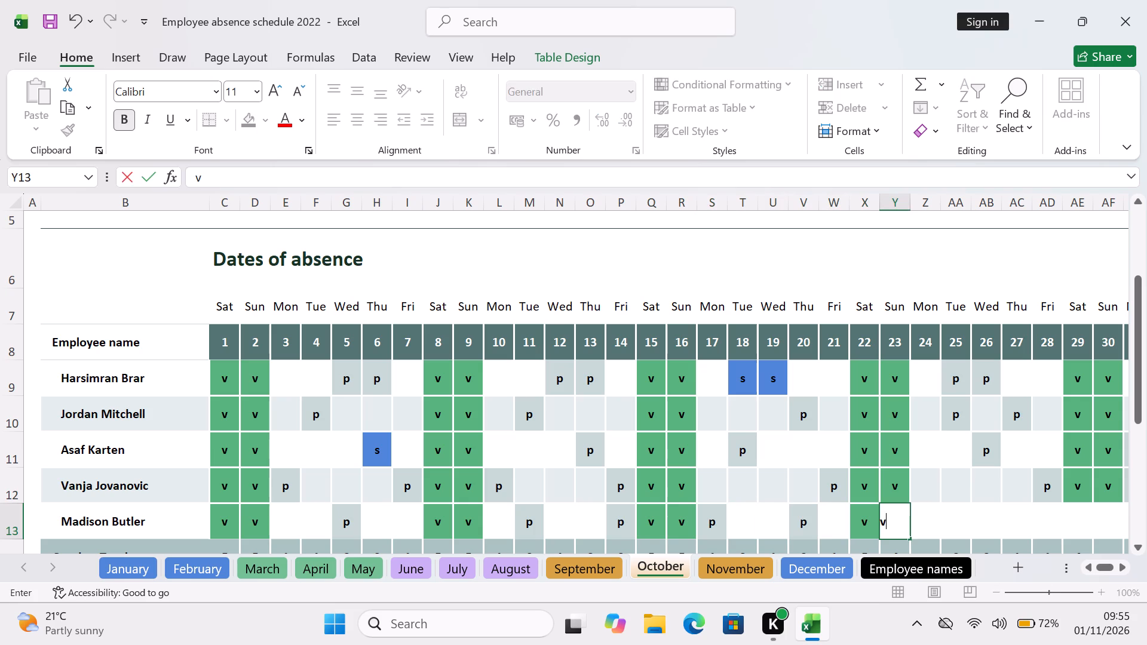
In the fifth employee's October row, enter p on days 24 and 27, and v on days 29 and 30.
{"action": "key", "text": "Right"}
{"action": "key", "text": "p"}
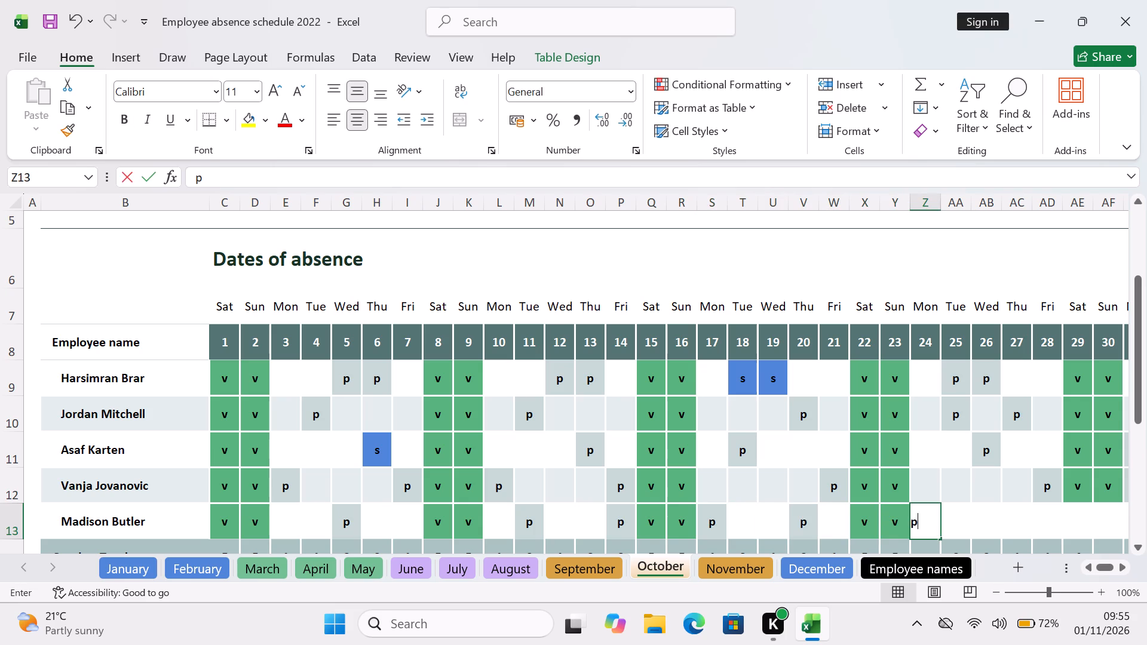
{"action": "key", "text": "Right"}
{"action": "key", "text": "Right"}
{"action": "key", "text": "Right"}
{"action": "key", "text": "Left"}
{"action": "key", "text": "Right"}
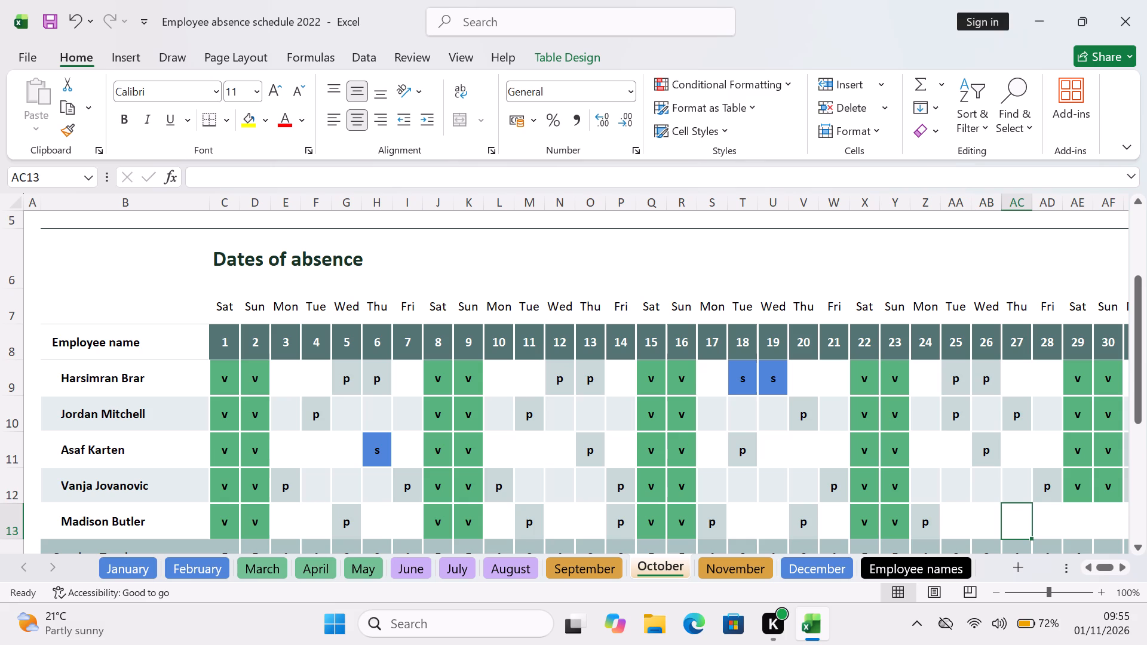
{"action": "key", "text": "p"}
{"action": "key", "text": "Right"}
{"action": "key", "text": "Right"}
{"action": "key", "text": "v"}
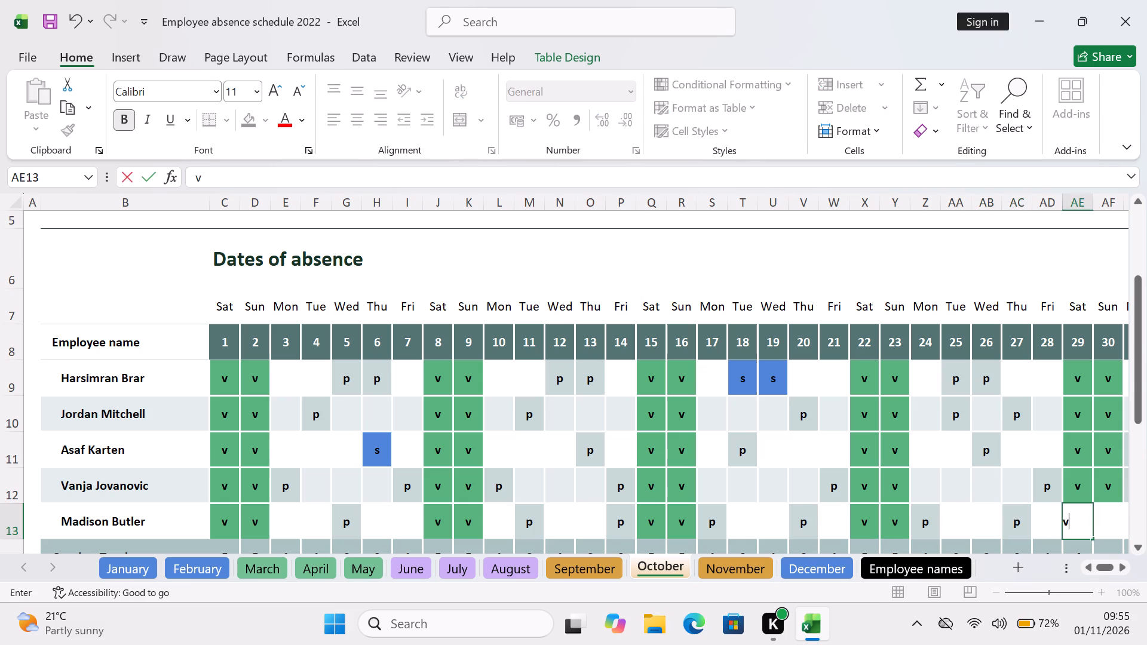
{"action": "key", "text": "Right"}
{"action": "key", "text": "v"}
Check the fifth employee's October entries and the daily totals in the October Total row through day 31.
{"action": "key", "text": "Right"}
{"action": "key", "text": "Left"}
{"action": "key", "text": "Left"}
{"action": "key", "text": "Left"}
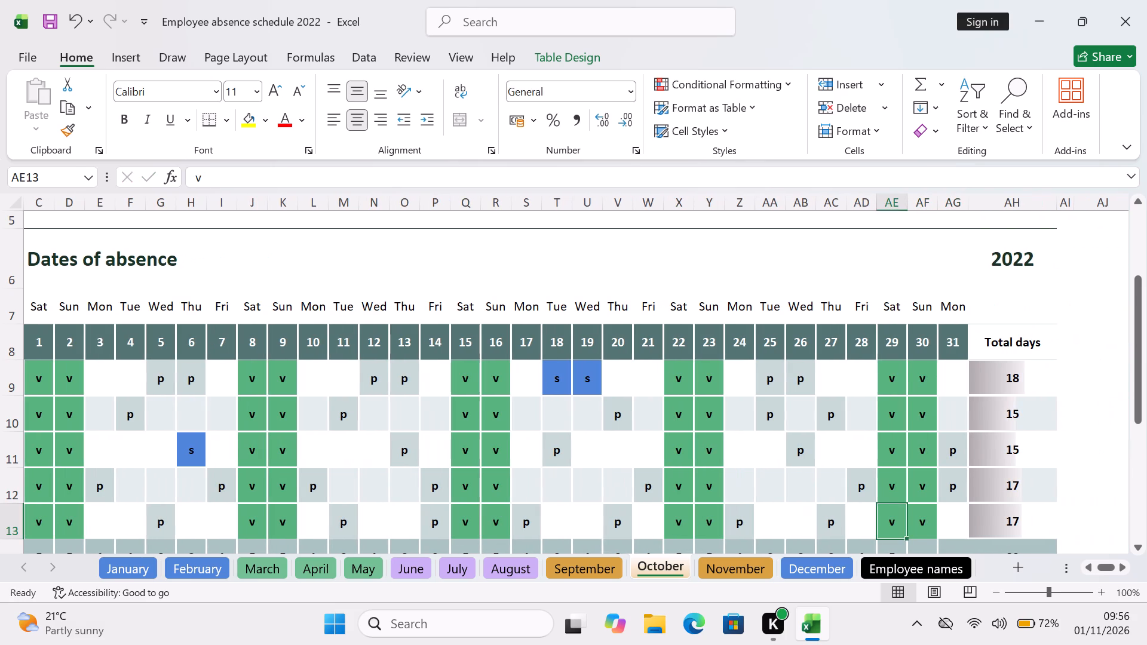
{"action": "key", "text": "Left"}
{"action": "key", "text": "Left"}
{"action": "key", "text": "Left"}
{"action": "key", "text": "Left"}
{"action": "key", "text": "Left"}
{"action": "key", "text": "Left"}
{"action": "key", "text": "Left"}
{"action": "key", "text": "Left"}
{"action": "key", "text": "Left"}
{"action": "key", "text": "Left"}
{"action": "key", "text": "Left"}
{"action": "key", "text": "Left"}
{"action": "key", "text": "Left"}
{"action": "key", "text": "Left"}
{"action": "key", "text": "Left"}
{"action": "key", "text": "Left"}
{"action": "key", "text": "Left"}
{"action": "key", "text": "Left"}
{"action": "key", "text": "Left"}
{"action": "key", "text": "Left"}
{"action": "key", "text": "Left"}
{"action": "key", "text": "Left"}
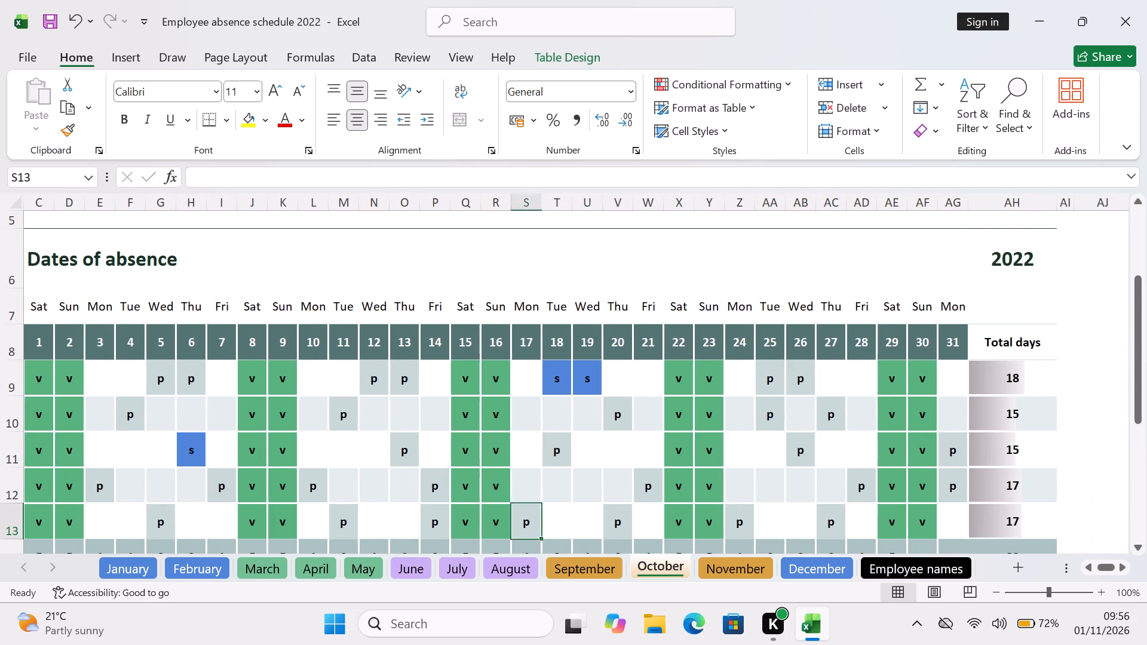
{"action": "key", "text": "Up"}
{"action": "key", "text": "Down"}
{"action": "key", "text": "Down"}
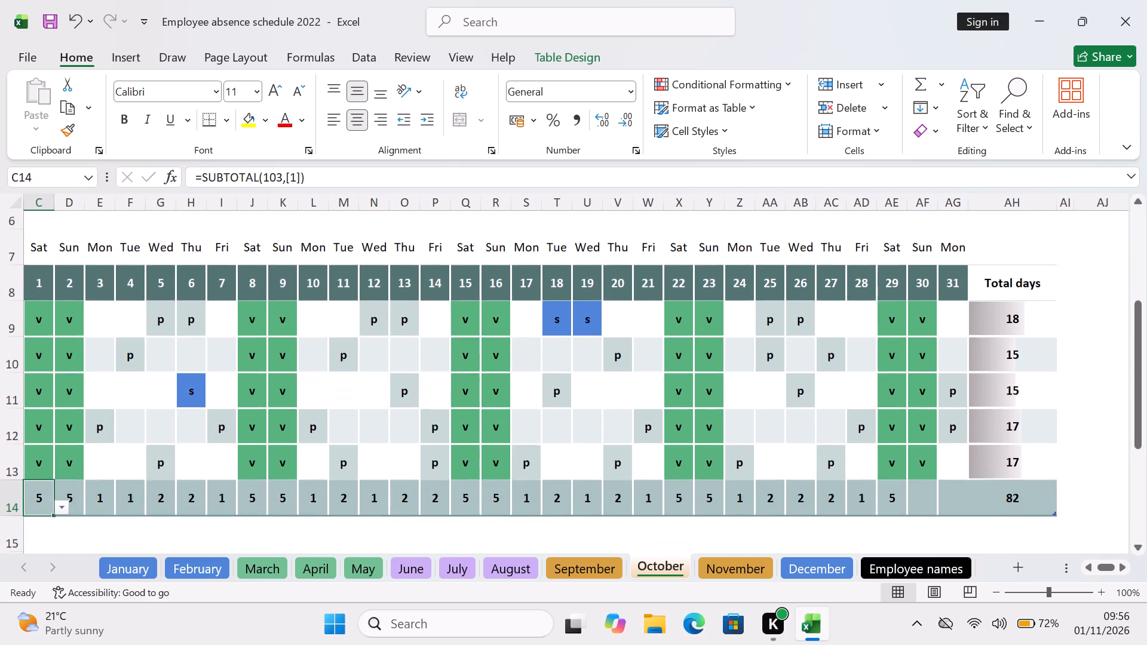
{"action": "key", "text": "Left"}
{"action": "key", "text": "Left"}
{"action": "key", "text": "Right"}
{"action": "key", "text": "Right"}
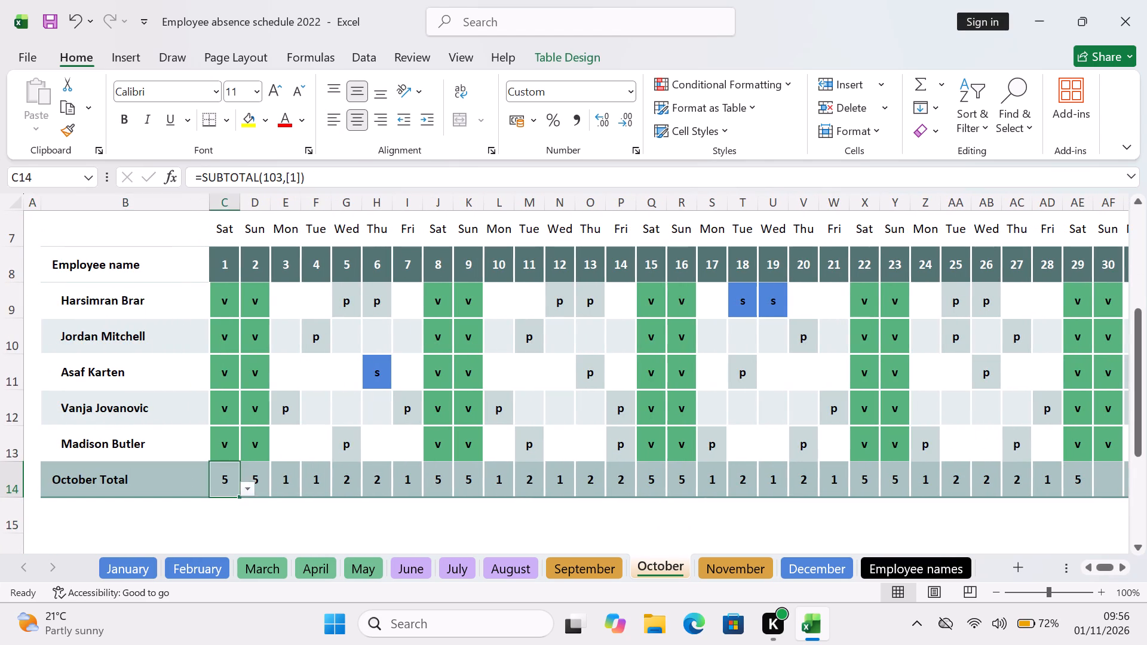
{"action": "key", "text": "Right"}
{"action": "key", "text": "Right"}
{"action": "key", "text": "Right"}
{"action": "key", "text": "Right"}
{"action": "key", "text": "Right"}
{"action": "key", "text": "Right"}
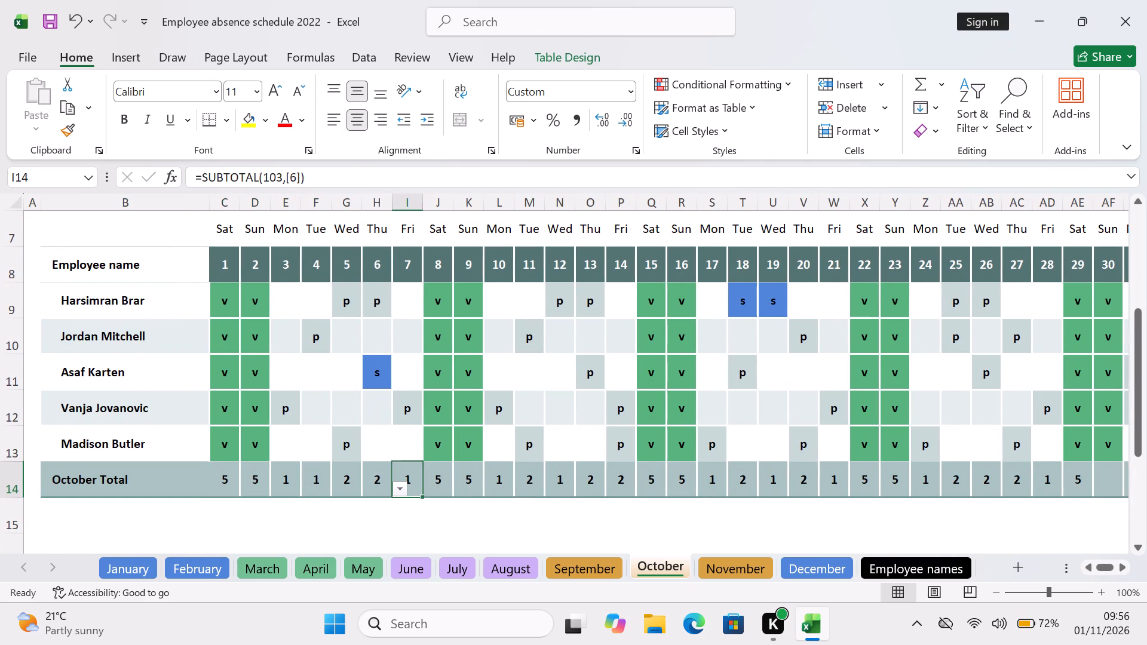
{"action": "key", "text": "Right"}
{"action": "key", "text": "Right"}
{"action": "key", "text": "Right"}
{"action": "key", "text": "Right"}
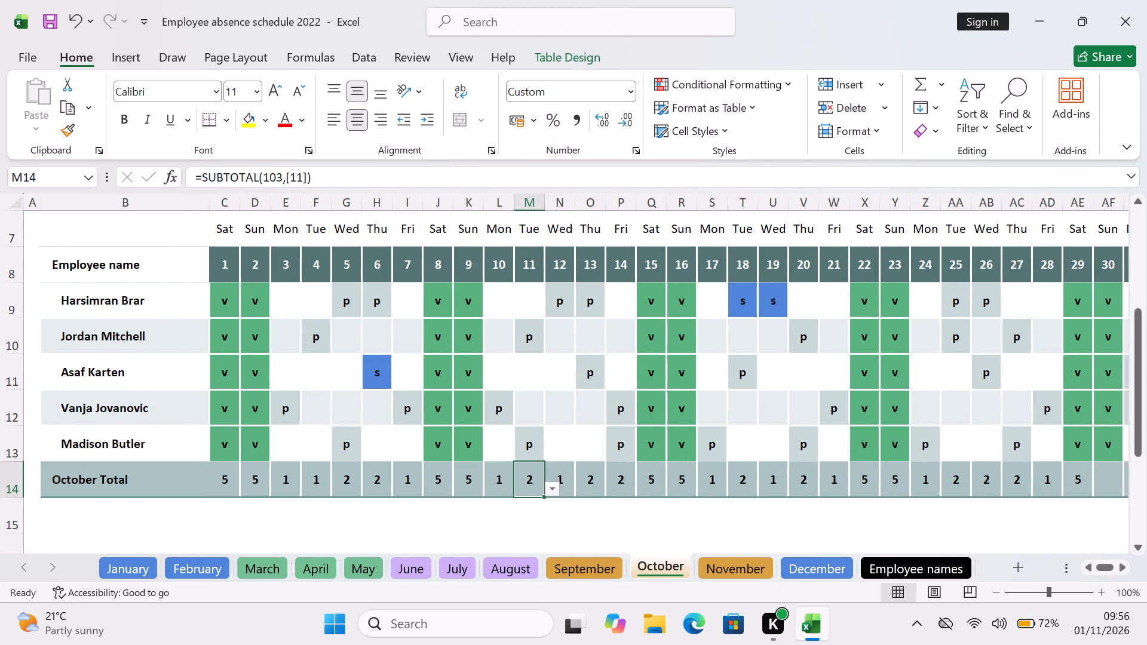
{"action": "key", "text": "Right"}
{"action": "key", "text": "Right"}
{"action": "key", "text": "Right"}
{"action": "key", "text": "Right"}
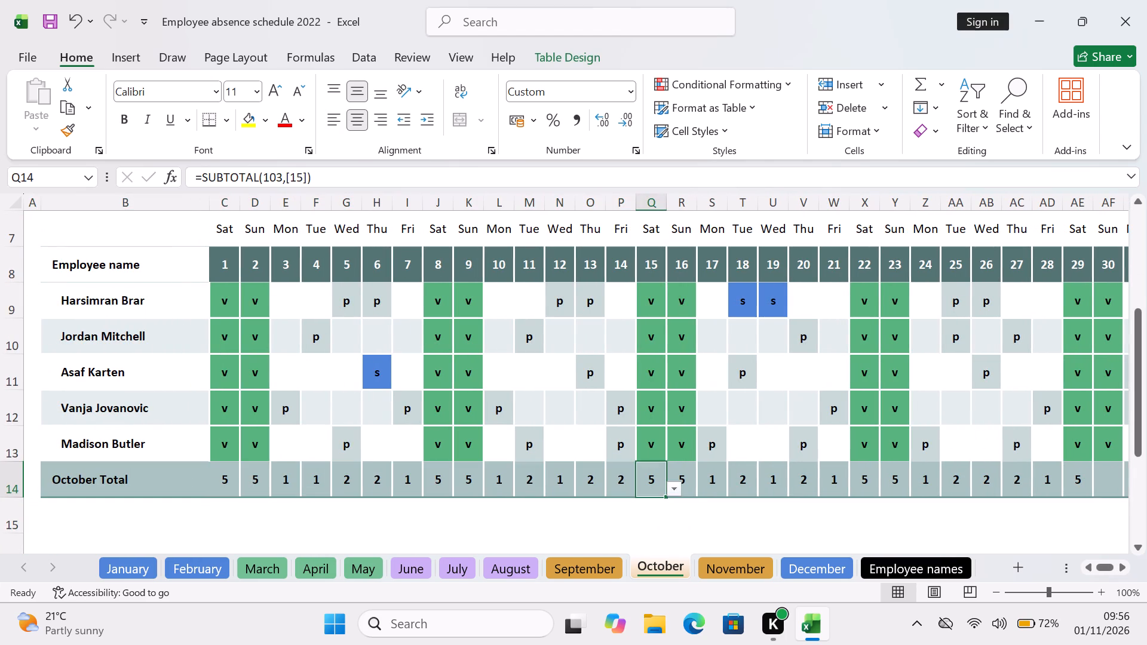
{"action": "key", "text": "Right"}
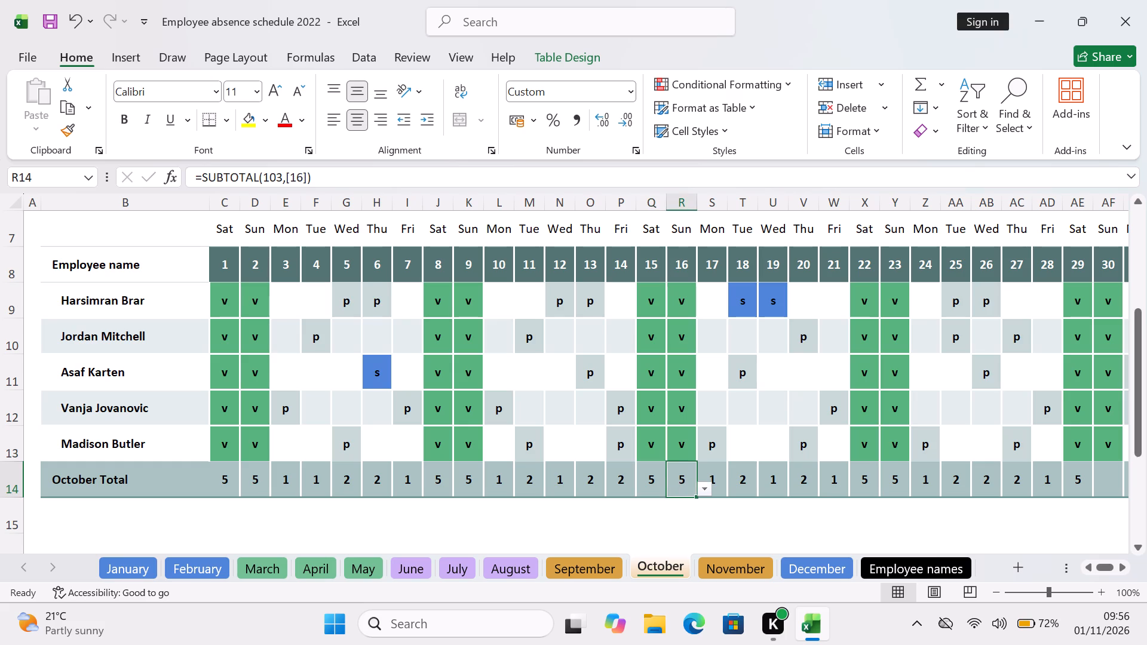
{"action": "key", "text": "Right"}
{"action": "key", "text": "Right"}
{"action": "key", "text": "Right"}
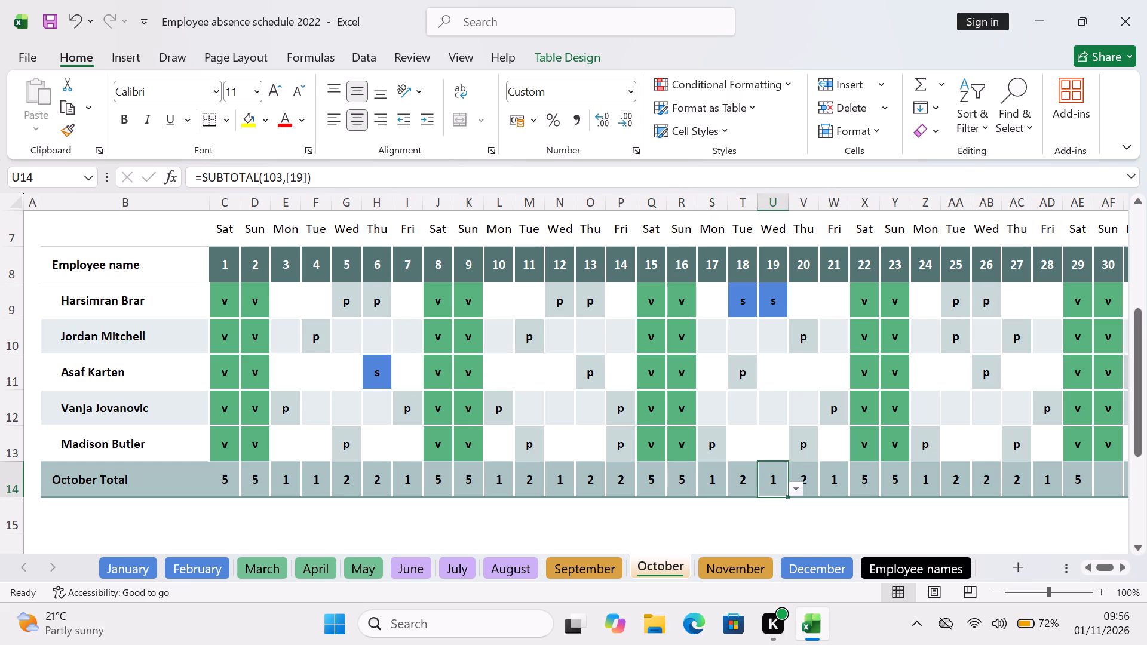
{"action": "key", "text": "Right"}
{"action": "key", "text": "Right"}
{"action": "key", "text": "Right"}
{"action": "key", "text": "Right"}
{"action": "key", "text": "Right"}
{"action": "key", "text": "Right"}
{"action": "key", "text": "Right"}
{"action": "key", "text": "Right"}
{"action": "key", "text": "Right"}
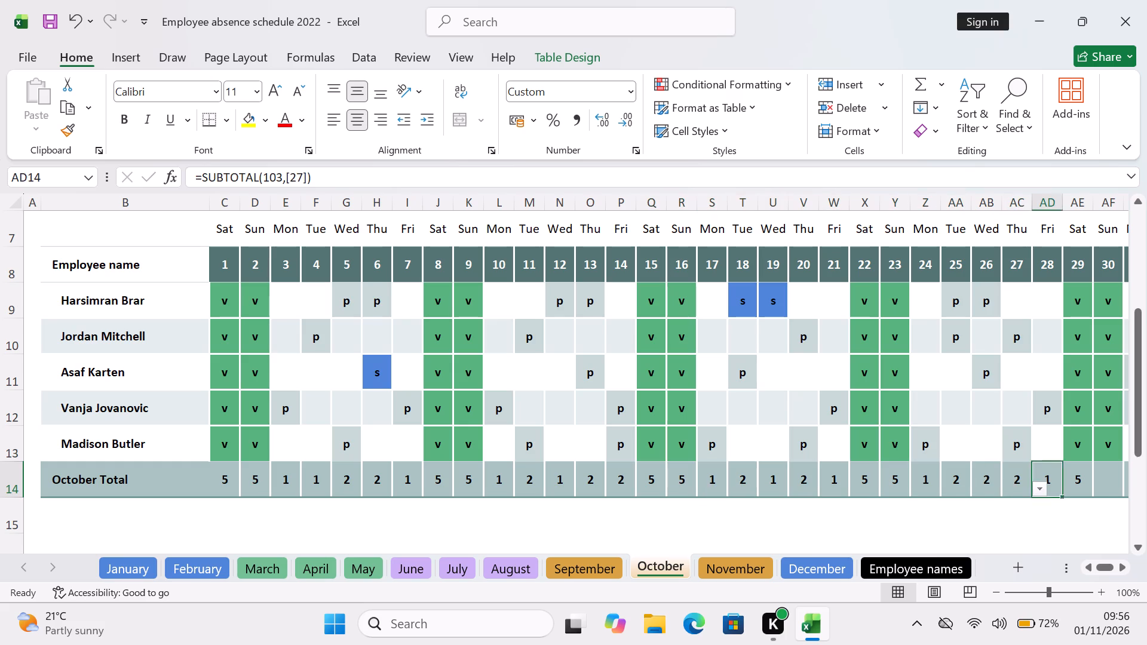
{"action": "key", "text": "Right"}
{"action": "key", "text": "Right"}
{"action": "key", "text": "Right"}
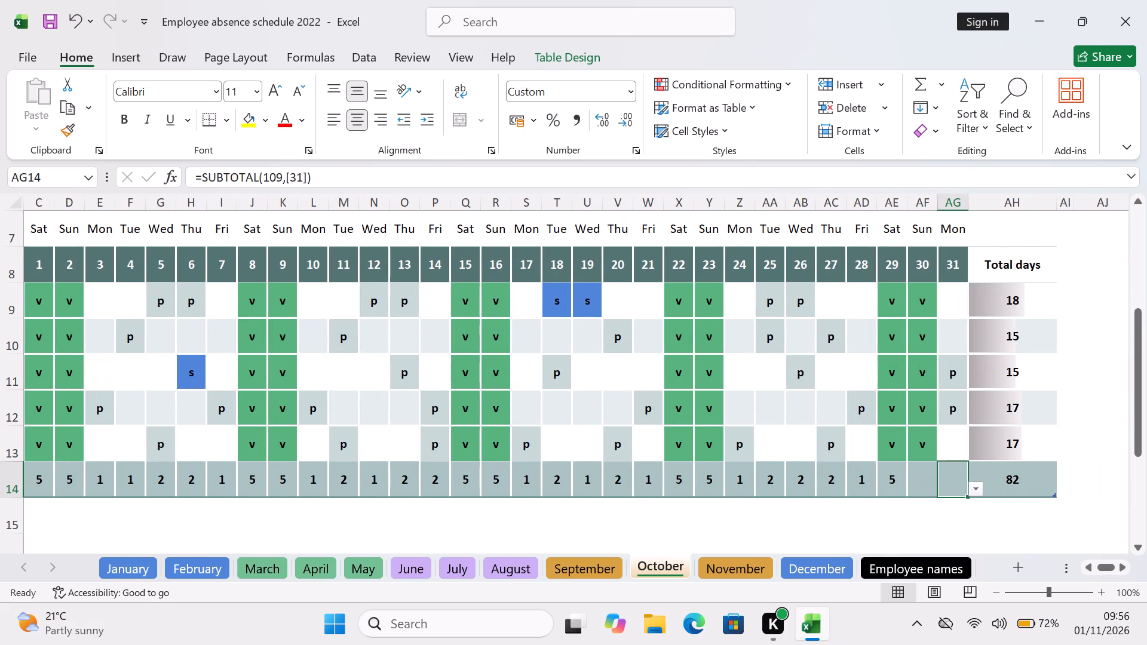
In the October Total row, set the total function to Count for days 30 and 31.
{"action": "left_click", "coordinate": [926, 487]}
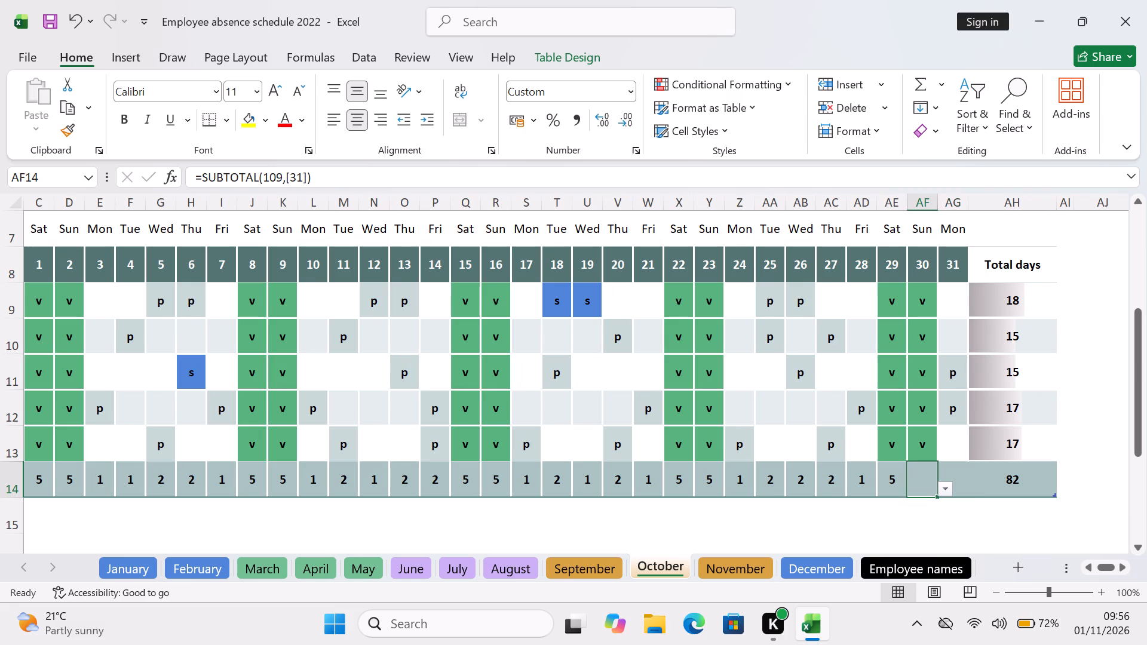
{"action": "left_click", "coordinate": [939, 488]}
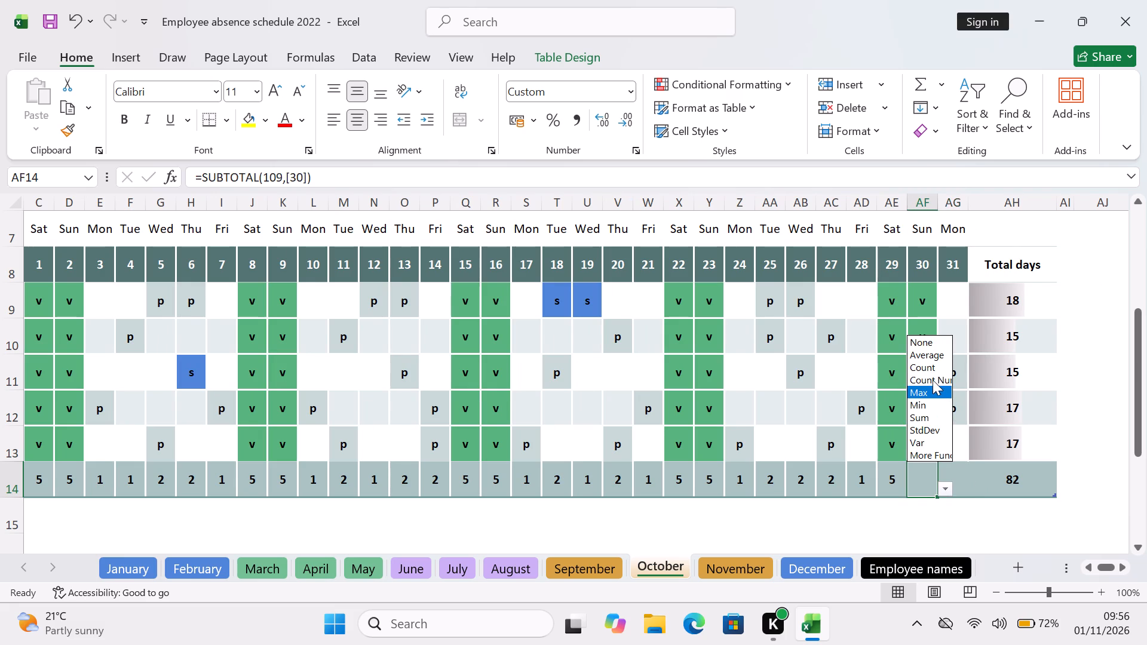
{"action": "left_click", "coordinate": [931, 371]}
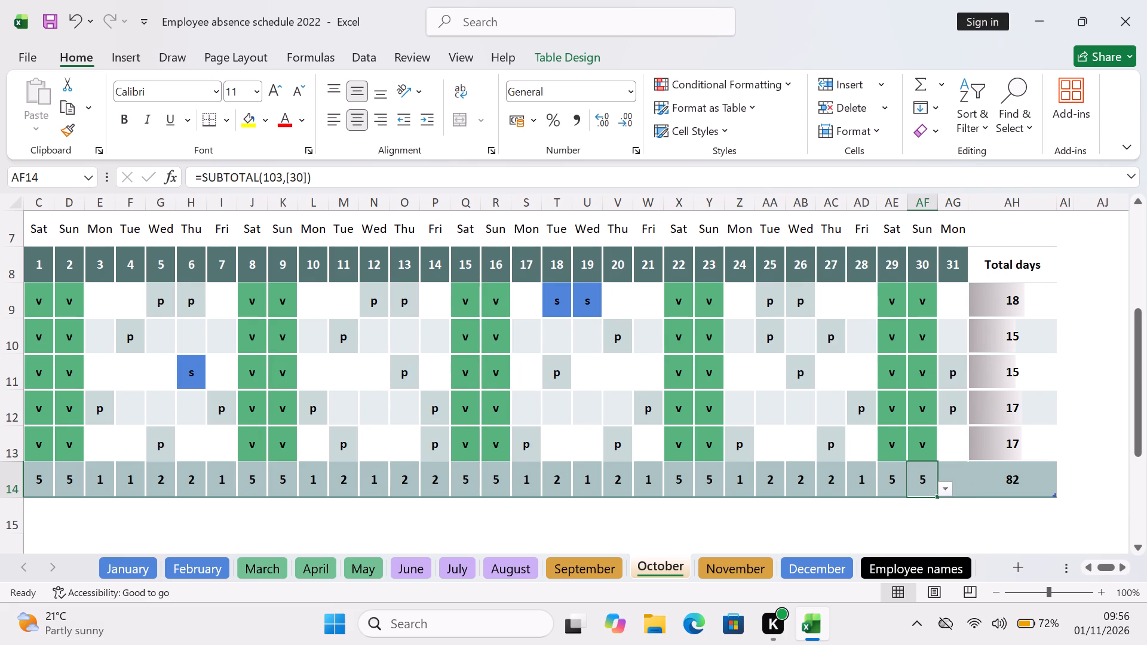
{"action": "left_click", "coordinate": [962, 469]}
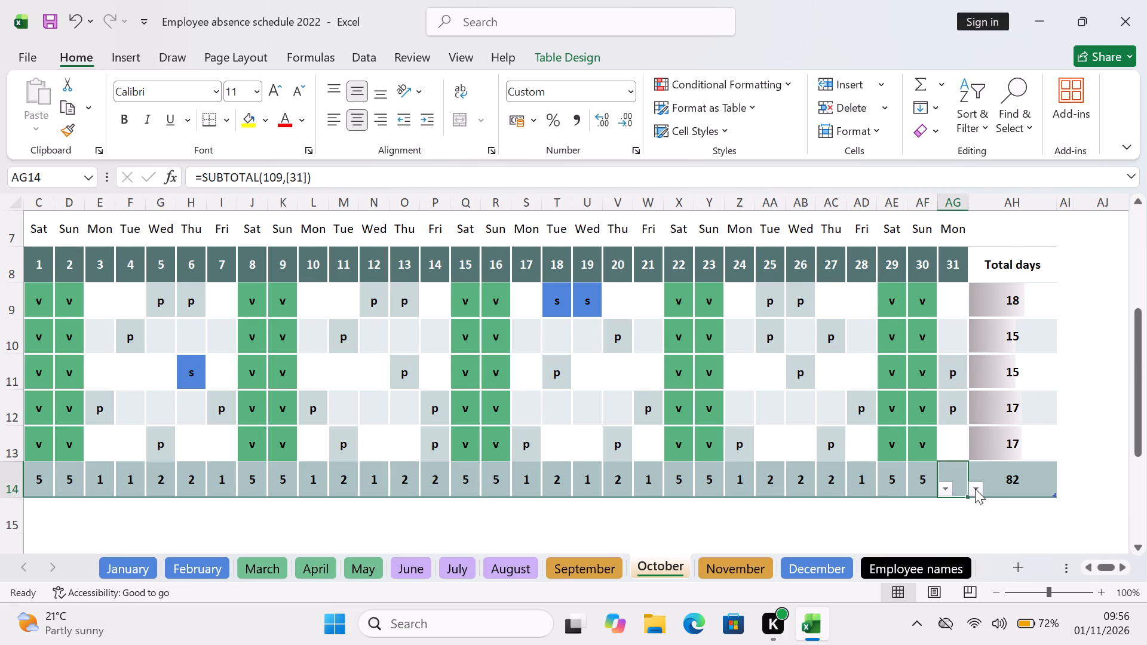
{"action": "left_click", "coordinate": [975, 489]}
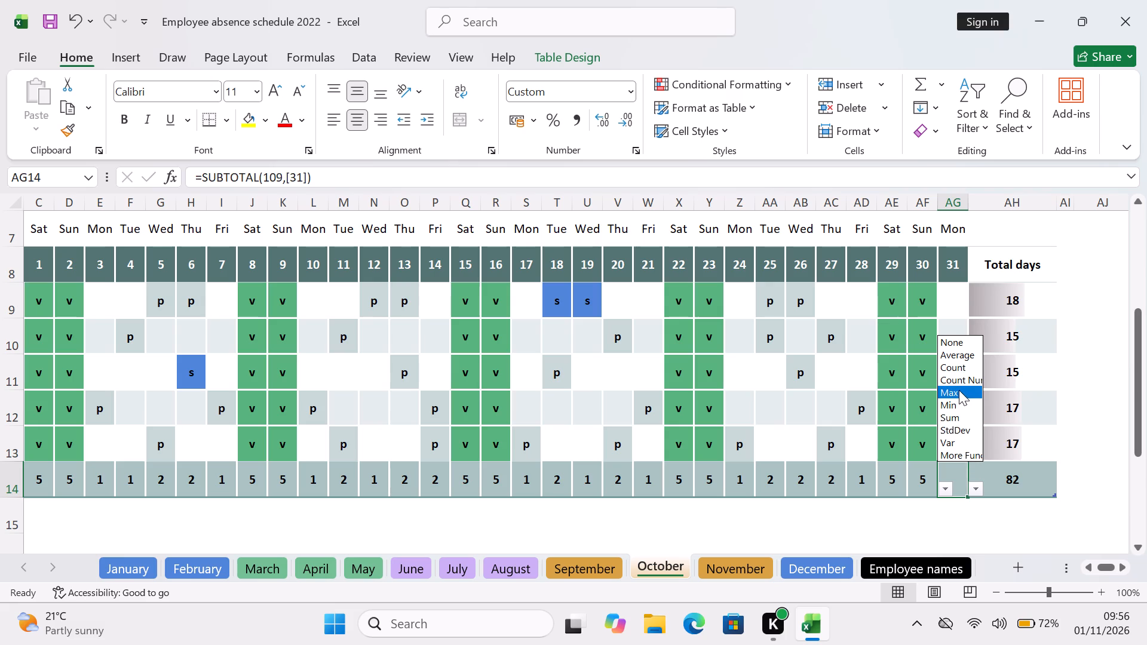
{"action": "left_click", "coordinate": [956, 365]}
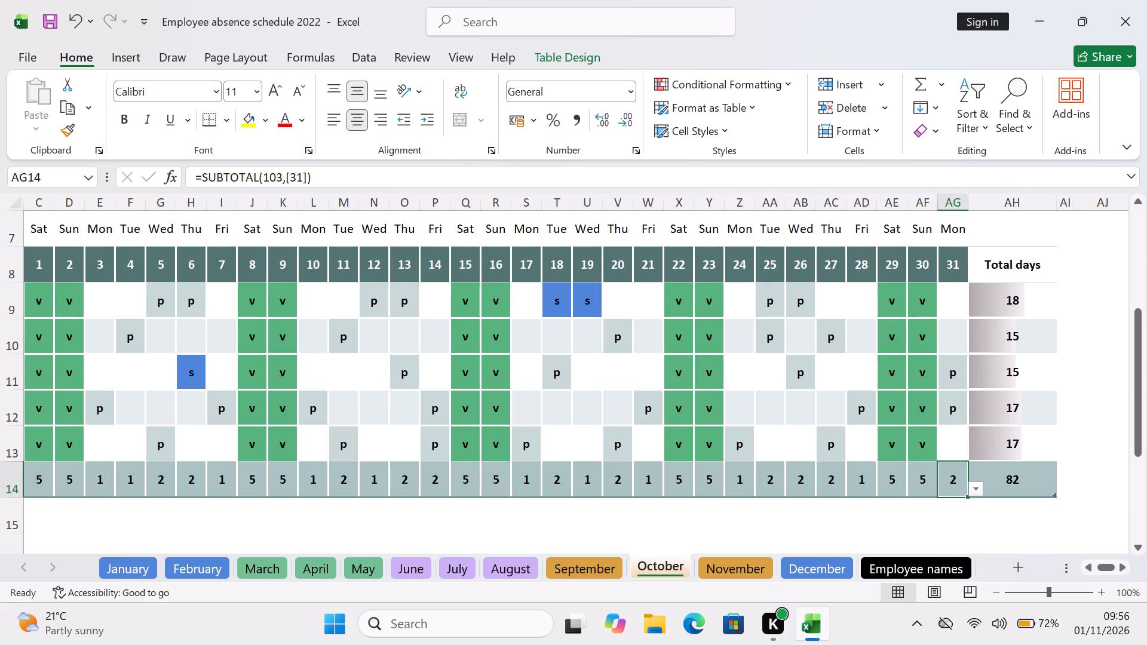
Examine the September sheet's totals row and Total days column for comparison with October.
{"action": "left_click", "coordinate": [576, 569]}
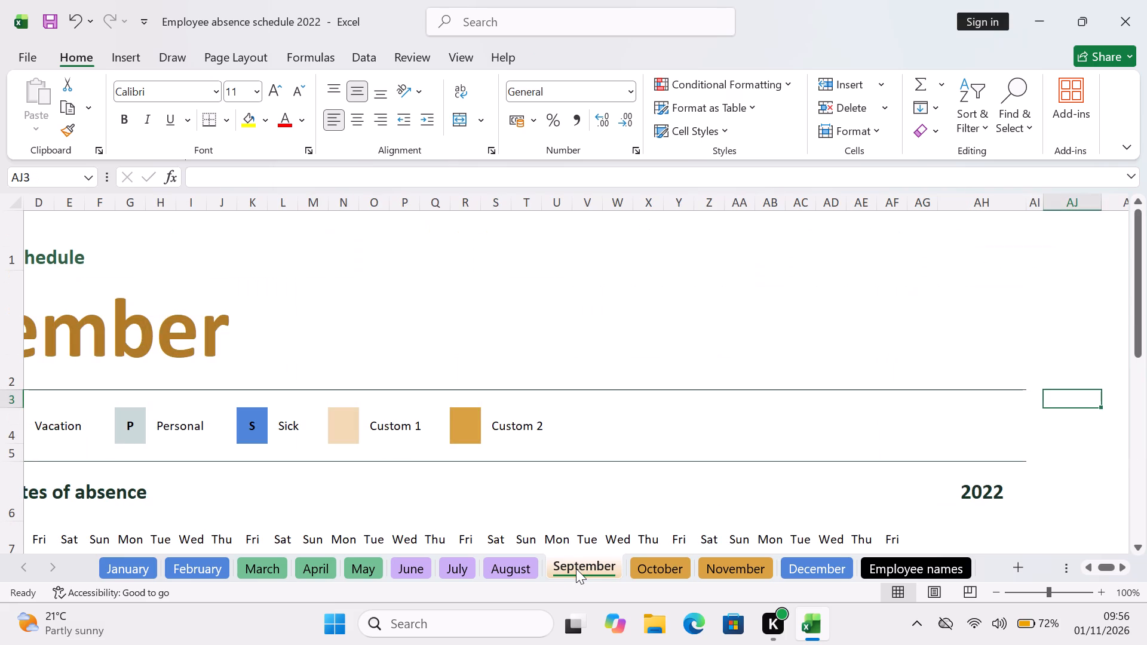
{"action": "key", "text": "Down"}
{"action": "key", "text": "Down"}
{"action": "key", "text": "Down"}
{"action": "key", "text": "Down"}
{"action": "key", "text": "Down"}
{"action": "key", "text": "Down"}
{"action": "key", "text": "Down"}
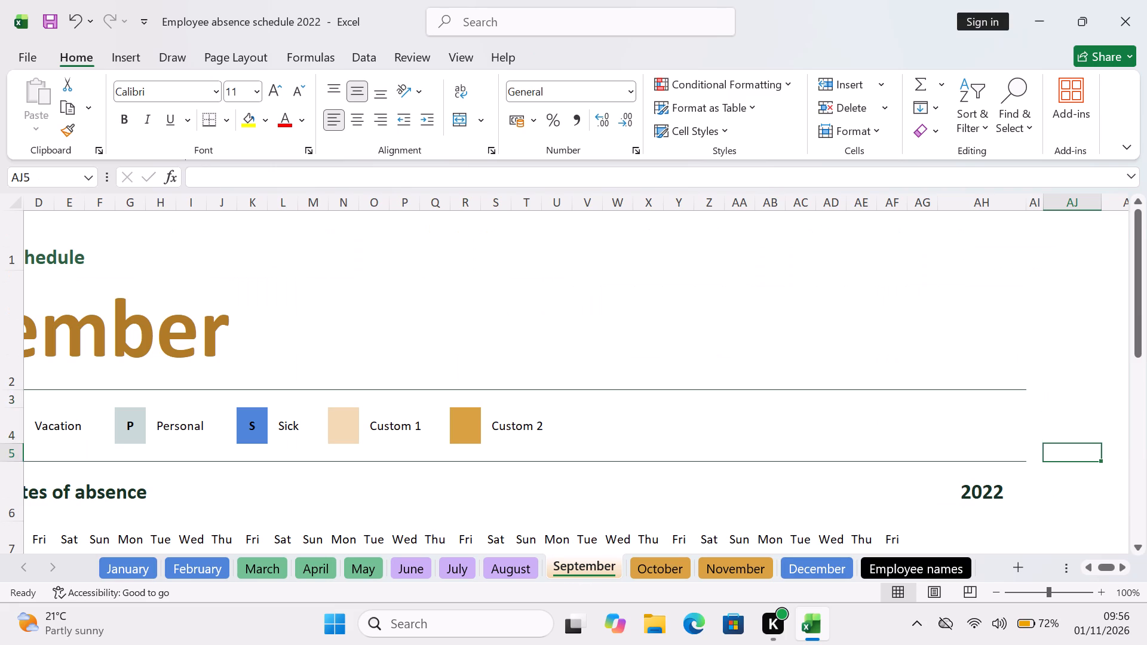
{"action": "key", "text": "Down"}
{"action": "key", "text": "Down"}
{"action": "key", "text": "Down"}
{"action": "key", "text": "Down"}
{"action": "key", "text": "Down"}
{"action": "key", "text": "Down"}
{"action": "key", "text": "Down"}
{"action": "key", "text": "Down"}
{"action": "key", "text": "Down"}
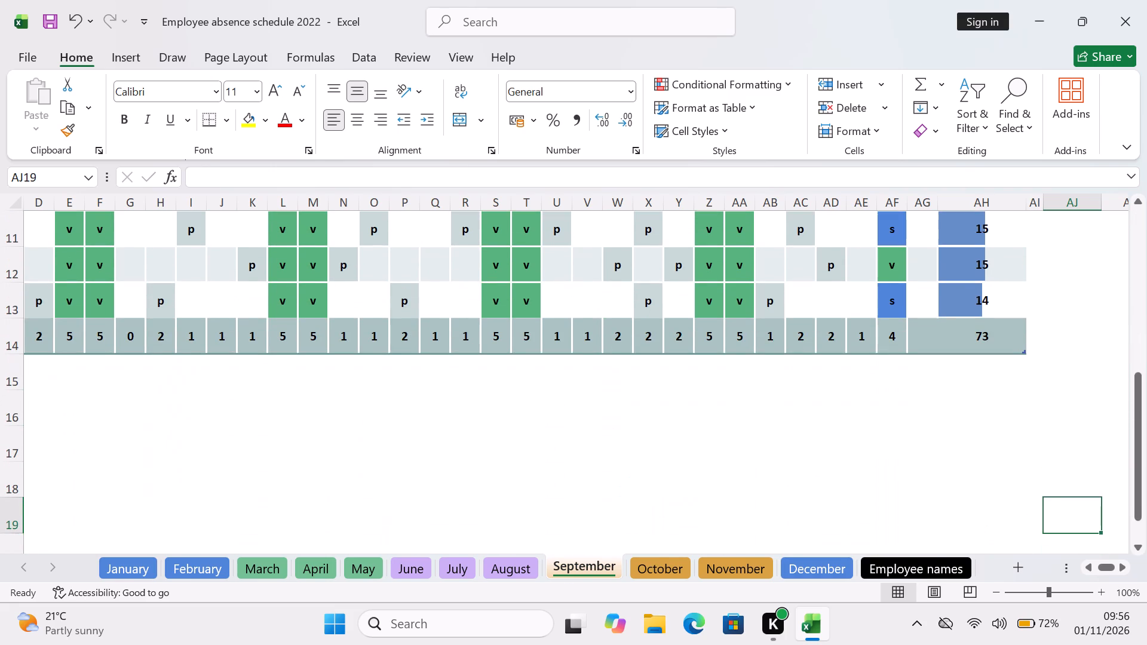
{"action": "key", "text": "Up"}
{"action": "key", "text": "Up"}
{"action": "key", "text": "Up"}
{"action": "key", "text": "Up"}
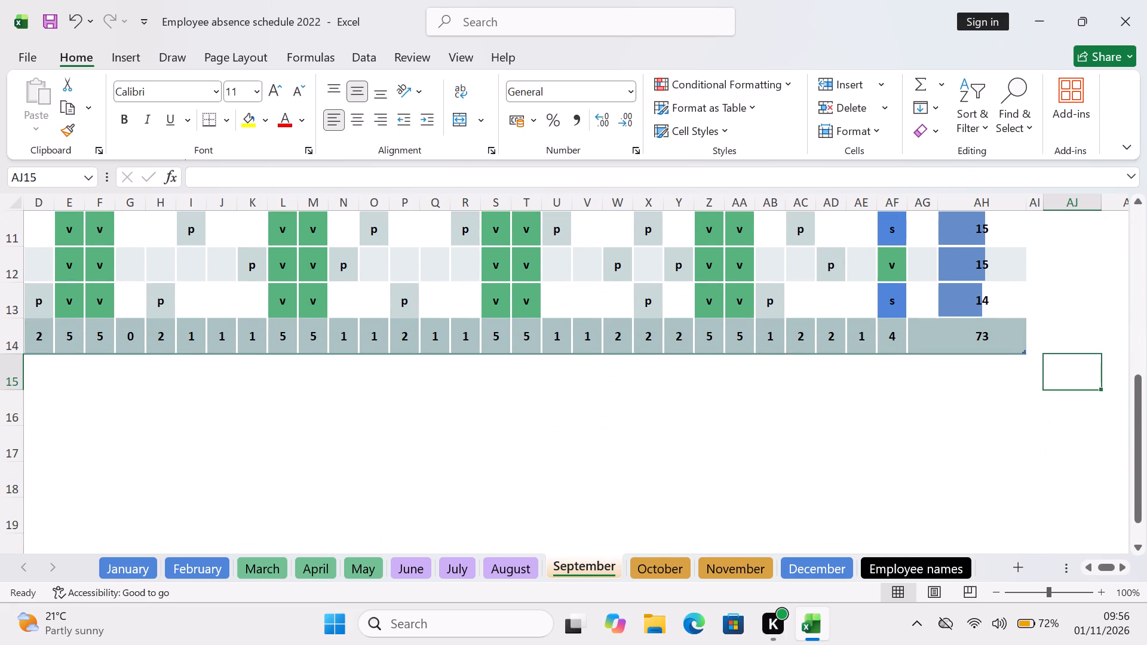
On the October sheet, apply Quick Analysis data bars to the five employees' Total days cells.
{"action": "left_click", "coordinate": [652, 572]}
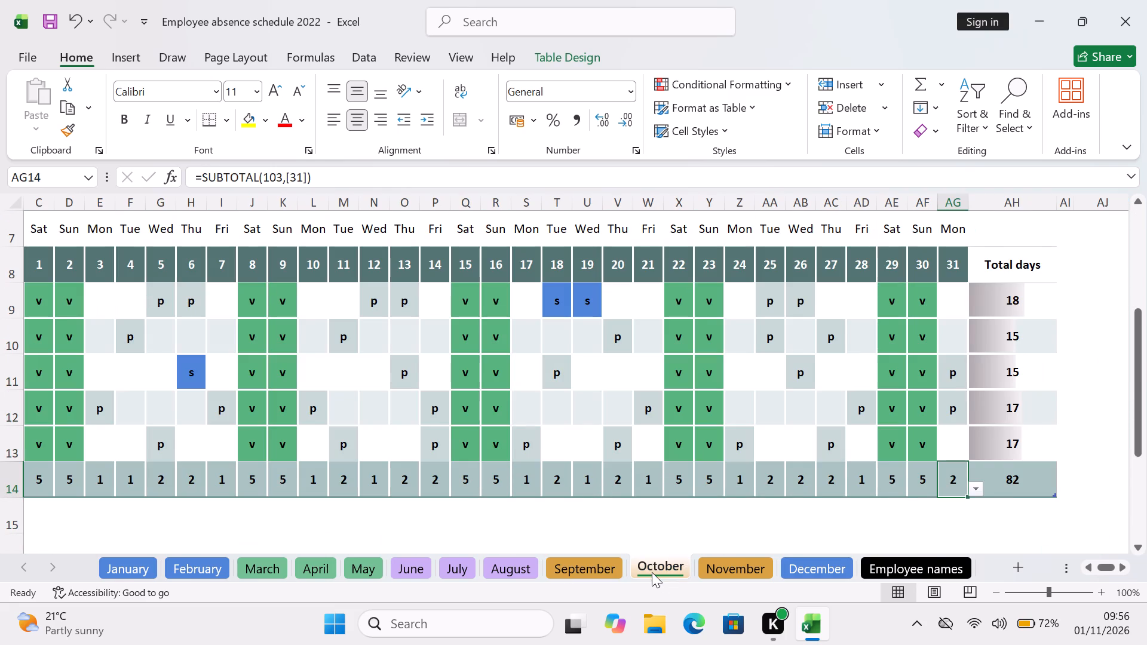
{"action": "left_click_drag", "start_coordinate": [983, 297], "coordinate": [1025, 345]}
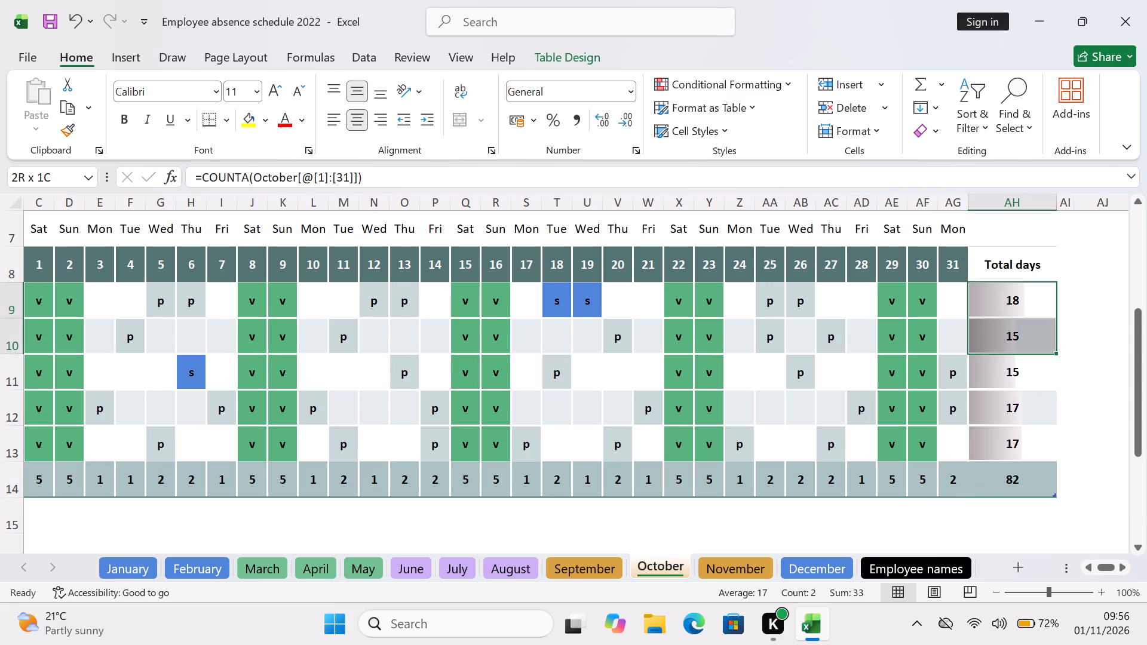
{"action": "left_click_drag", "start_coordinate": [1025, 345], "coordinate": [1028, 438]}
{"action": "right_click", "coordinate": [1028, 438]}
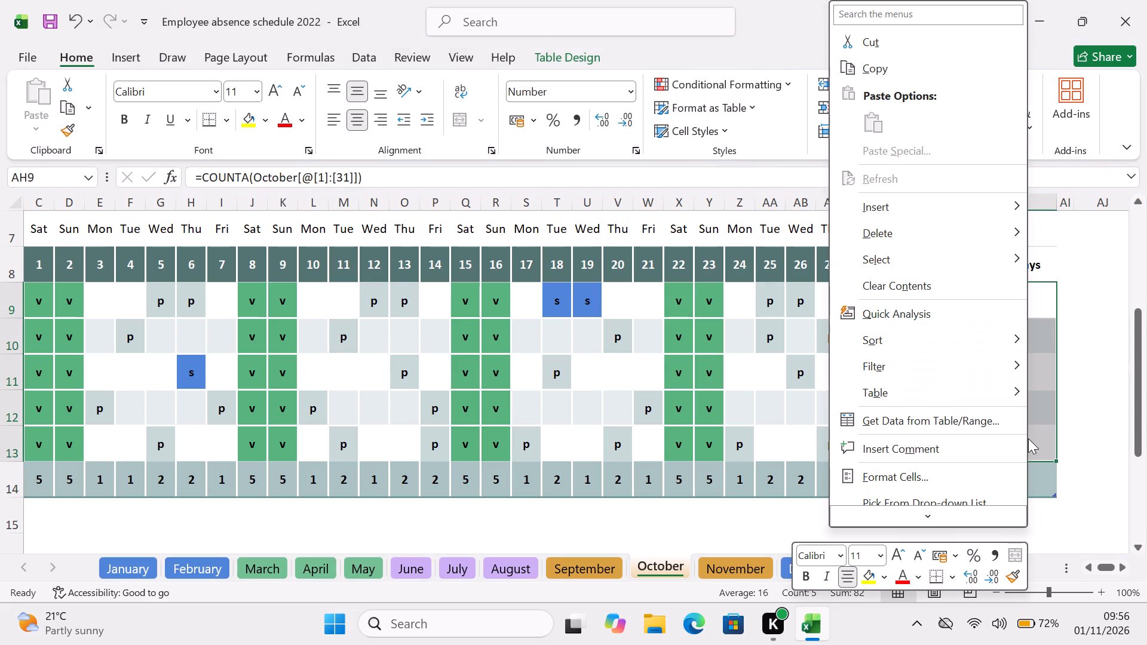
{"action": "left_click", "coordinate": [952, 315]}
{"action": "left_click", "coordinate": [788, 376]}
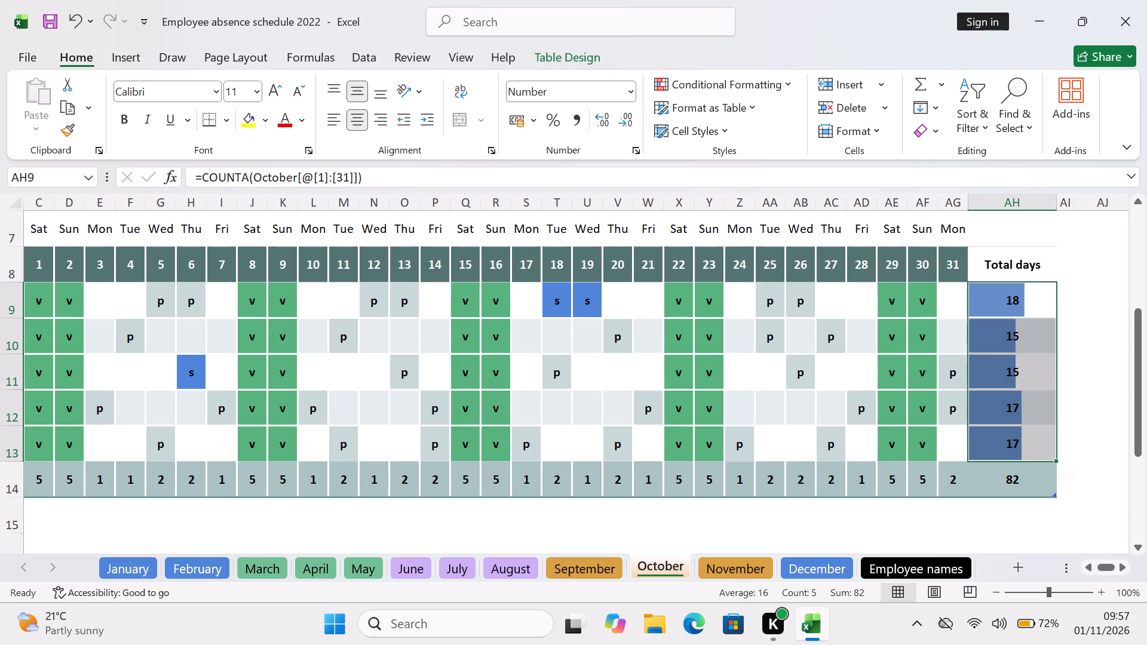
Open the November sheet and examine its heading and absence type key across to the end of the schedule.
{"action": "left_click", "coordinate": [727, 562]}
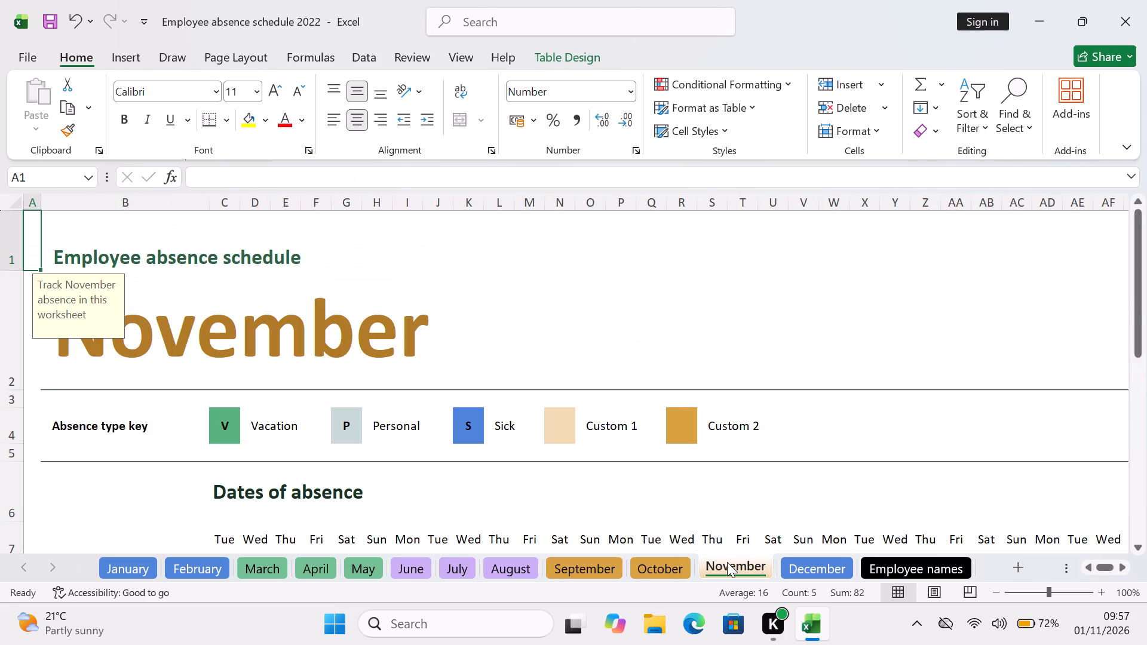
{"action": "key", "text": "Down"}
{"action": "key", "text": "Down"}
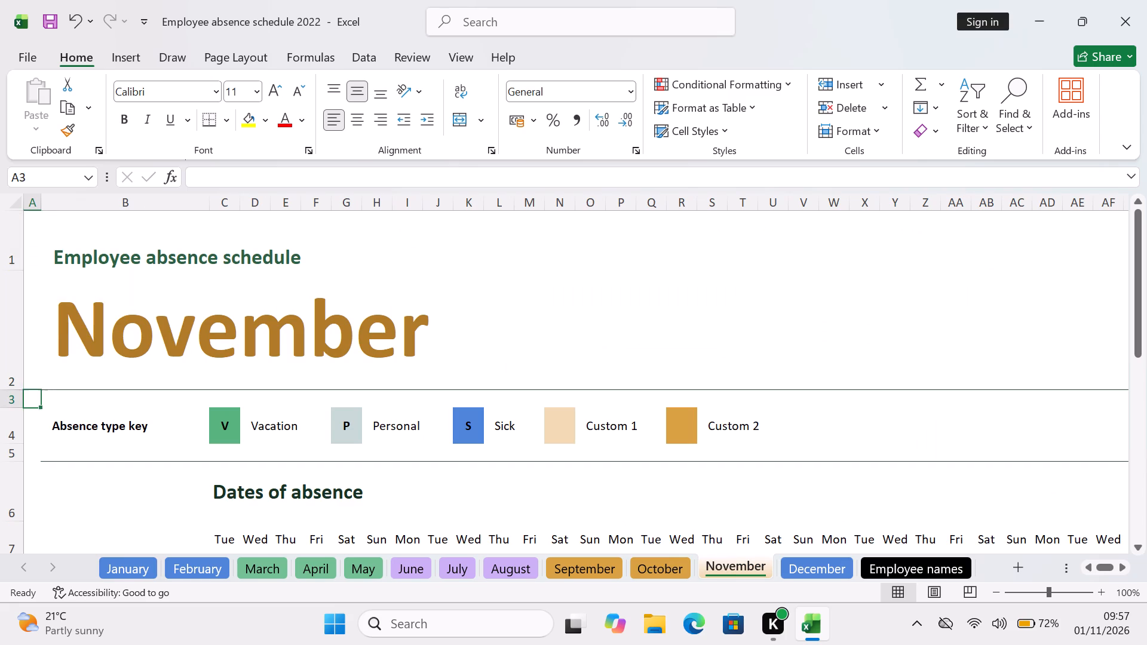
{"action": "key", "text": "Down"}
{"action": "key", "text": "Down"}
{"action": "key", "text": "Down"}
{"action": "key", "text": "Up"}
{"action": "key", "text": "Right"}
{"action": "key", "text": "Right"}
{"action": "key", "text": "Right"}
{"action": "key", "text": "Right"}
{"action": "key", "text": "Right"}
{"action": "key", "text": "Right"}
{"action": "key", "text": "Right"}
{"action": "key", "text": "Right"}
{"action": "key", "text": "Right"}
{"action": "key", "text": "Right"}
{"action": "key", "text": "Right"}
{"action": "key", "text": "Right"}
{"action": "key", "text": "Right"}
{"action": "key", "text": "Right"}
{"action": "key", "text": "Right"}
{"action": "key", "text": "Right"}
{"action": "key", "text": "Right"}
{"action": "key", "text": "Right"}
{"action": "key", "text": "Right"}
{"action": "key", "text": "Right"}
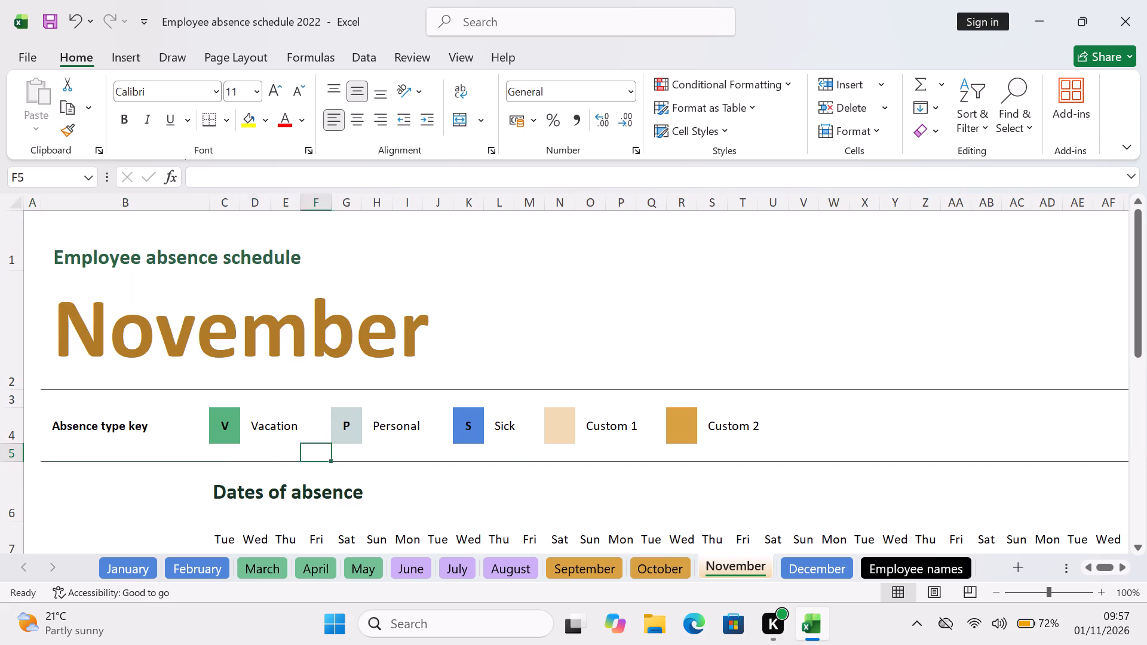
{"action": "key", "text": "Right"}
{"action": "key", "text": "Right"}
{"action": "key", "text": "Right"}
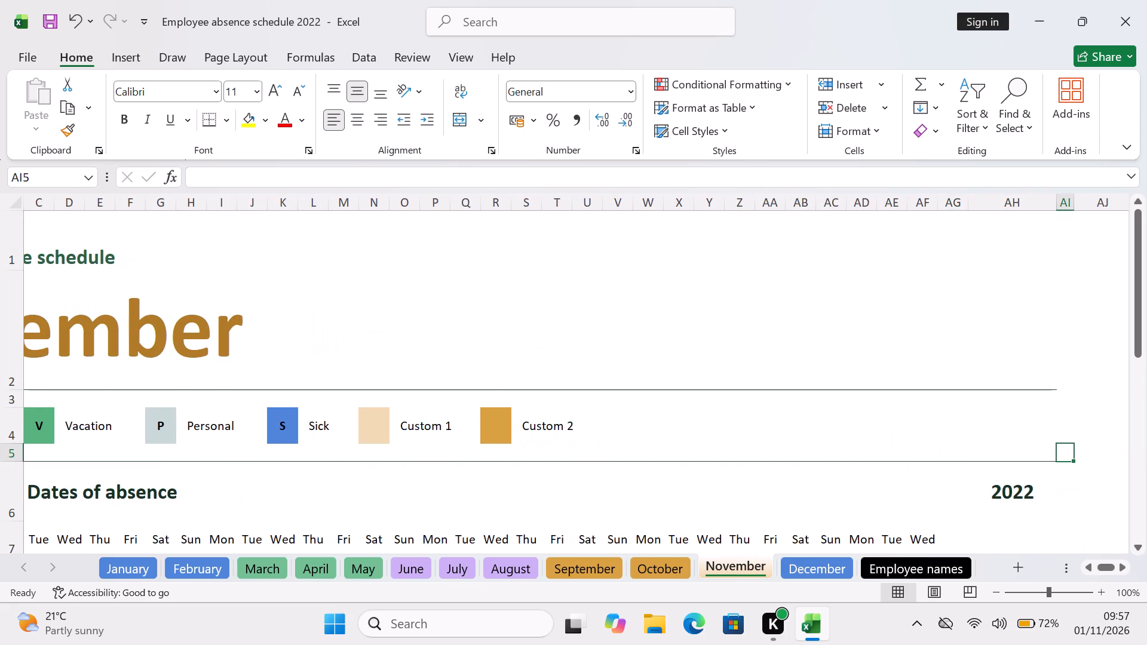
Set the screen brightness to 3 in the system quick settings and return to the schedule.
{"action": "left_click", "coordinate": [993, 629]}
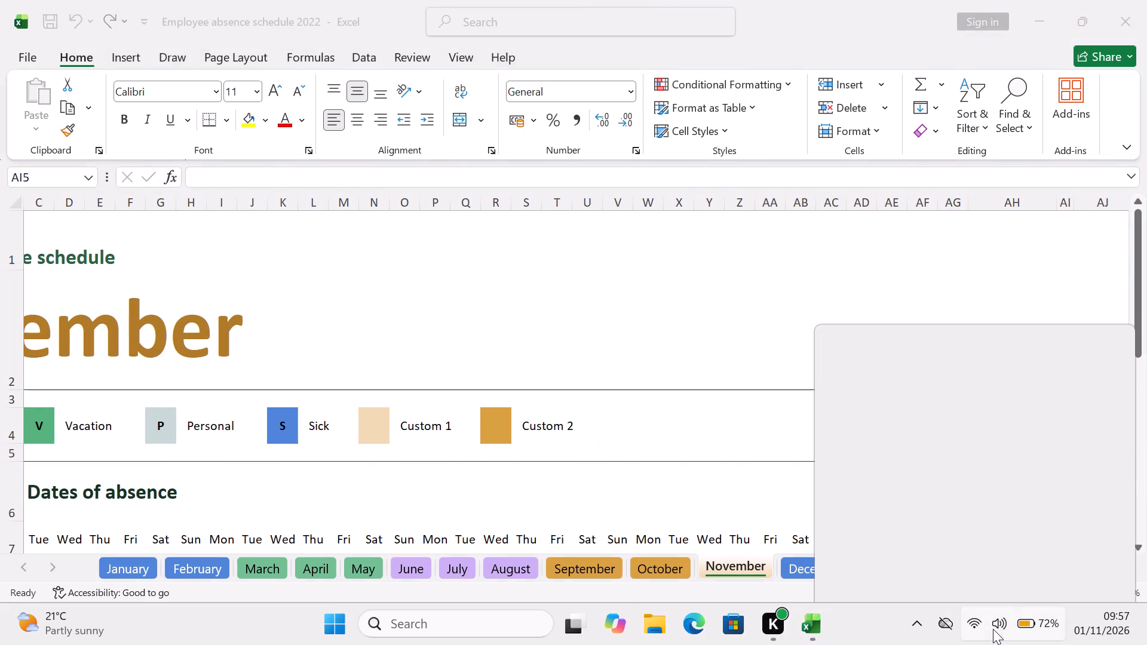
{"action": "left_click", "coordinate": [879, 466]}
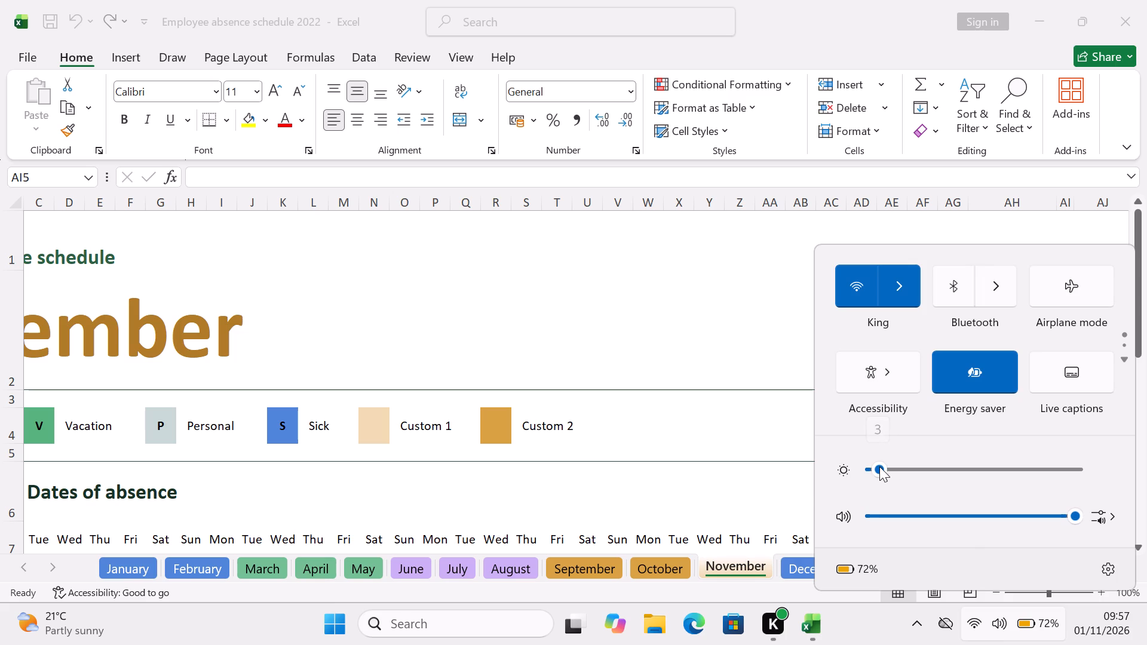
{"action": "left_click", "coordinate": [792, 483]}
On the November sheet, enter p for personal absence in the first employee's row on day 1.
{"action": "key", "text": "Down"}
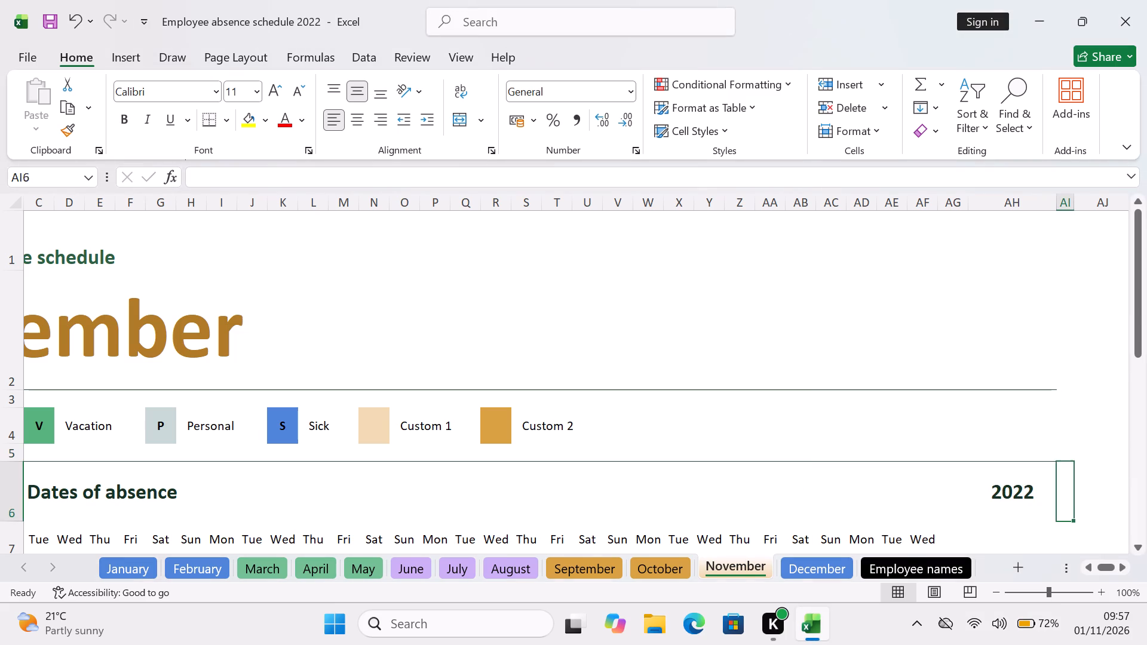
{"action": "key", "text": "Down"}
{"action": "key", "text": "Down"}
{"action": "key", "text": "Left"}
{"action": "key", "text": "Left"}
{"action": "key", "text": "Left"}
{"action": "key", "text": "Left"}
{"action": "key", "text": "Left"}
{"action": "key", "text": "Left"}
{"action": "key", "text": "Left"}
{"action": "key", "text": "Left"}
{"action": "key", "text": "Left"}
{"action": "key", "text": "Left"}
{"action": "key", "text": "Left"}
{"action": "key", "text": "Left"}
{"action": "key", "text": "Left"}
{"action": "key", "text": "Left"}
{"action": "key", "text": "Left"}
{"action": "key", "text": "Left"}
{"action": "key", "text": "Left"}
{"action": "key", "text": "Left"}
{"action": "key", "text": "Left"}
{"action": "key", "text": "Left"}
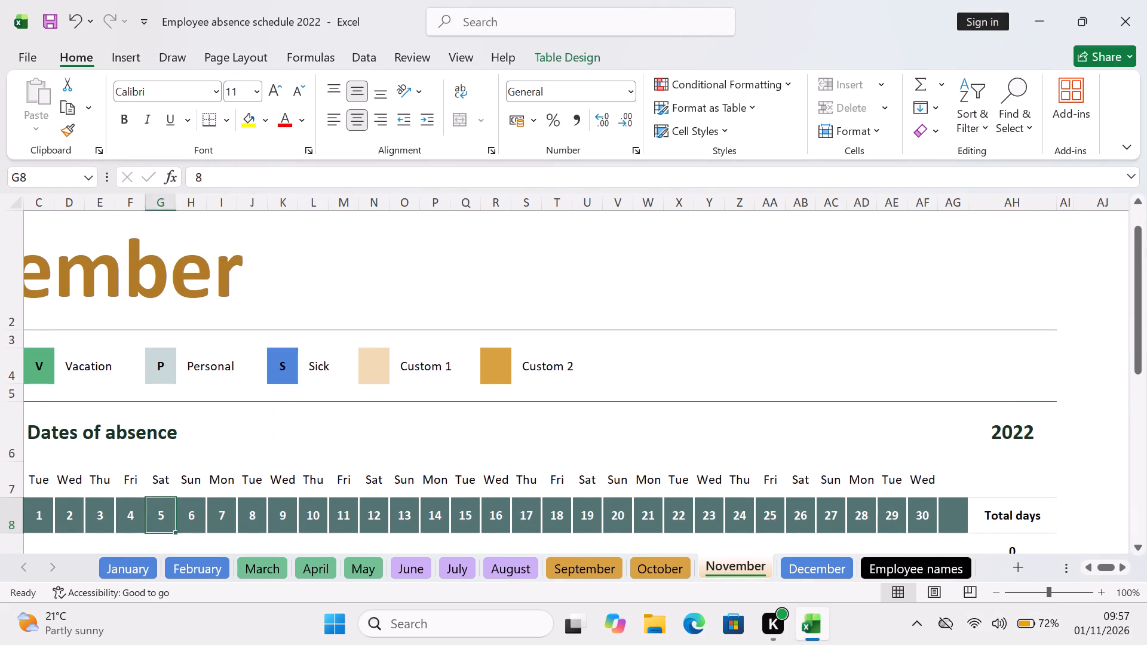
{"action": "key", "text": "Right"}
{"action": "key", "text": "Down"}
{"action": "key", "text": "Right"}
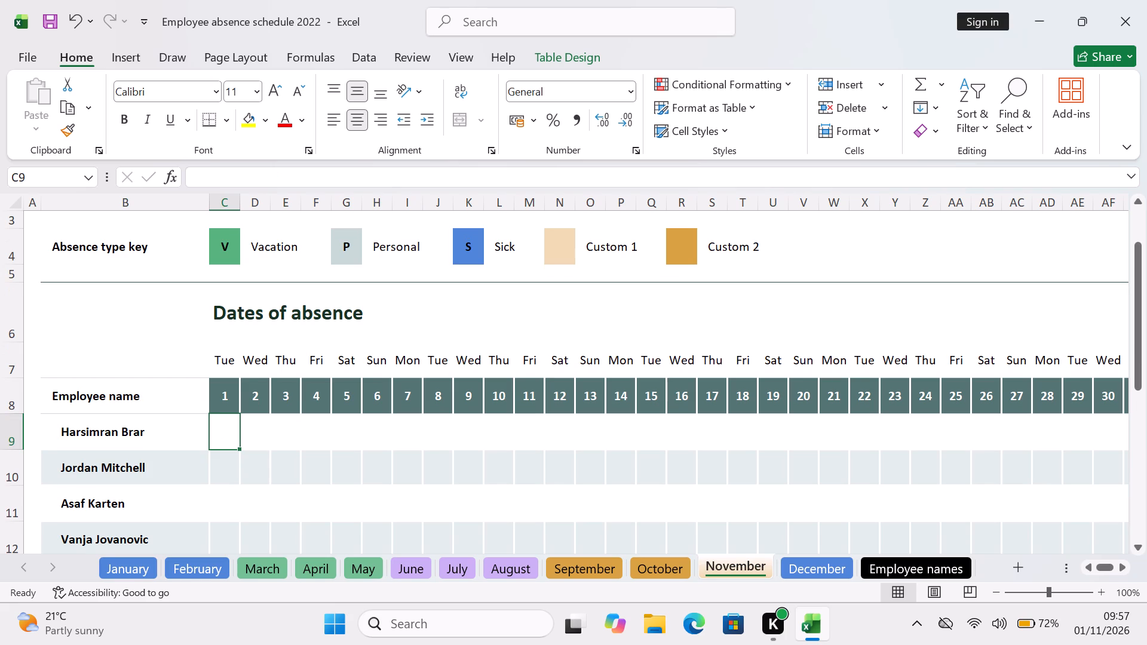
{"action": "left_click", "coordinate": [230, 440]}
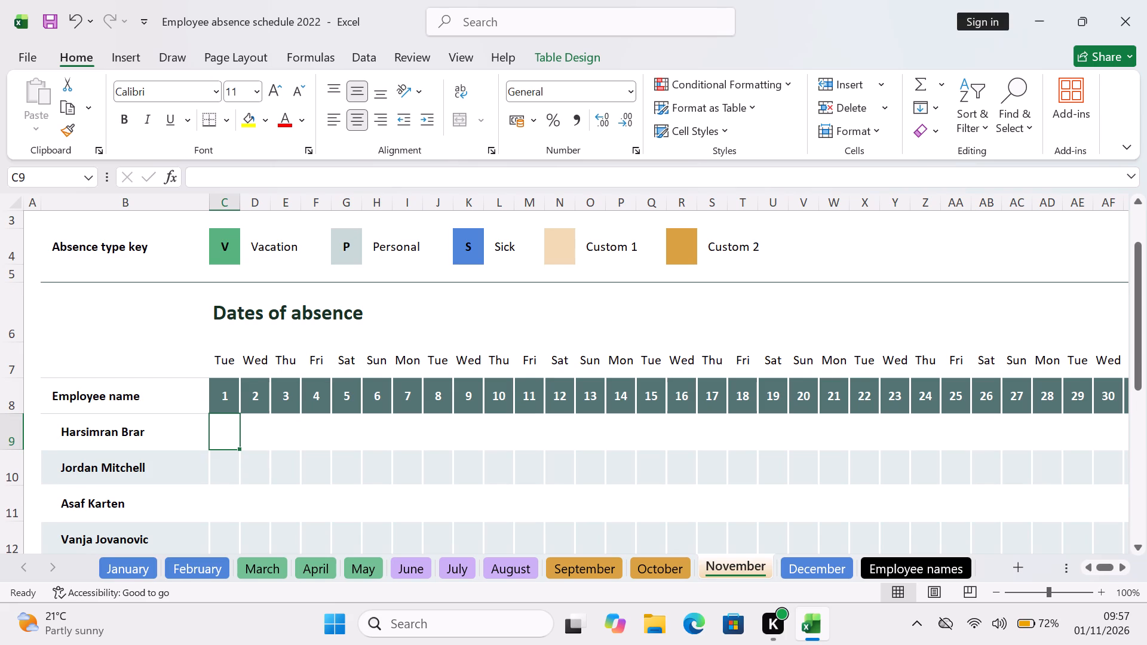
{"action": "left_click", "coordinate": [268, 434]}
{"action": "left_click", "coordinate": [224, 431]}
{"action": "key", "text": "p"}
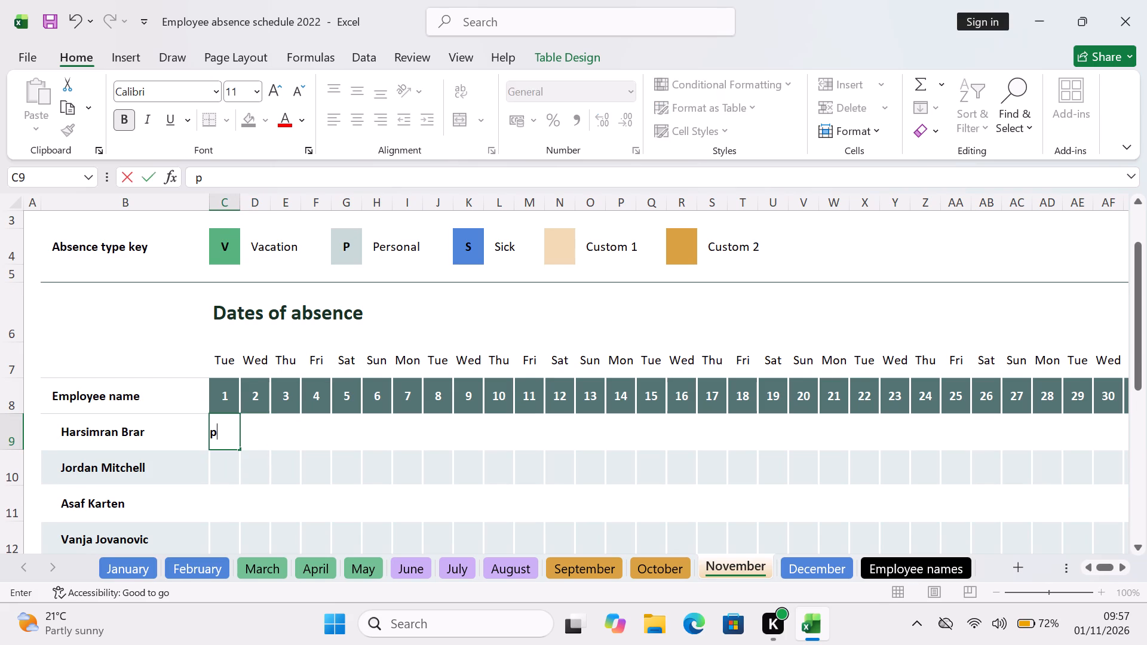
{"action": "key", "text": "Right"}
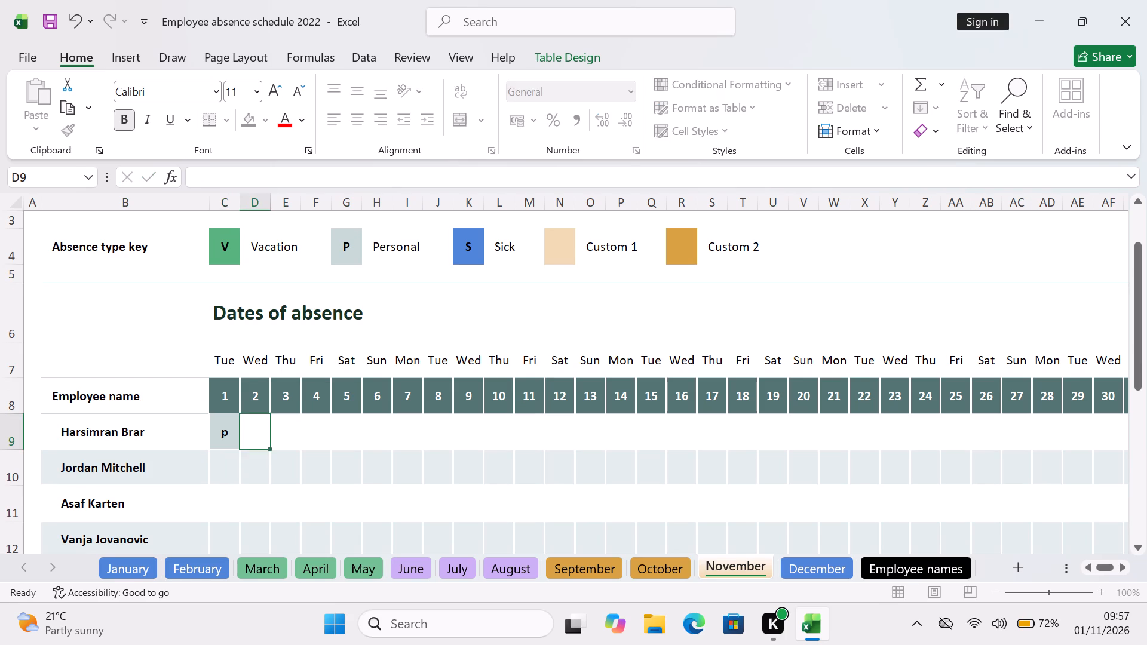
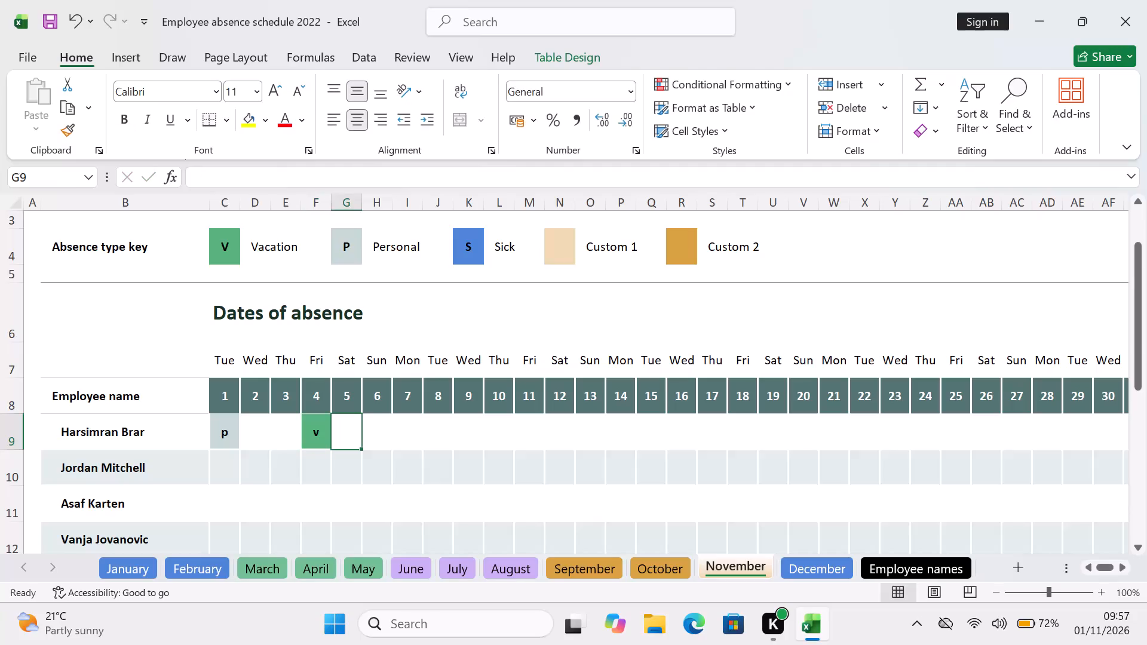
In the first employee's November row, enter v for vacation on days 5 and 6, and clear the entry on day 4.
{"action": "key", "text": "v"}
{"action": "key", "text": "Right"}
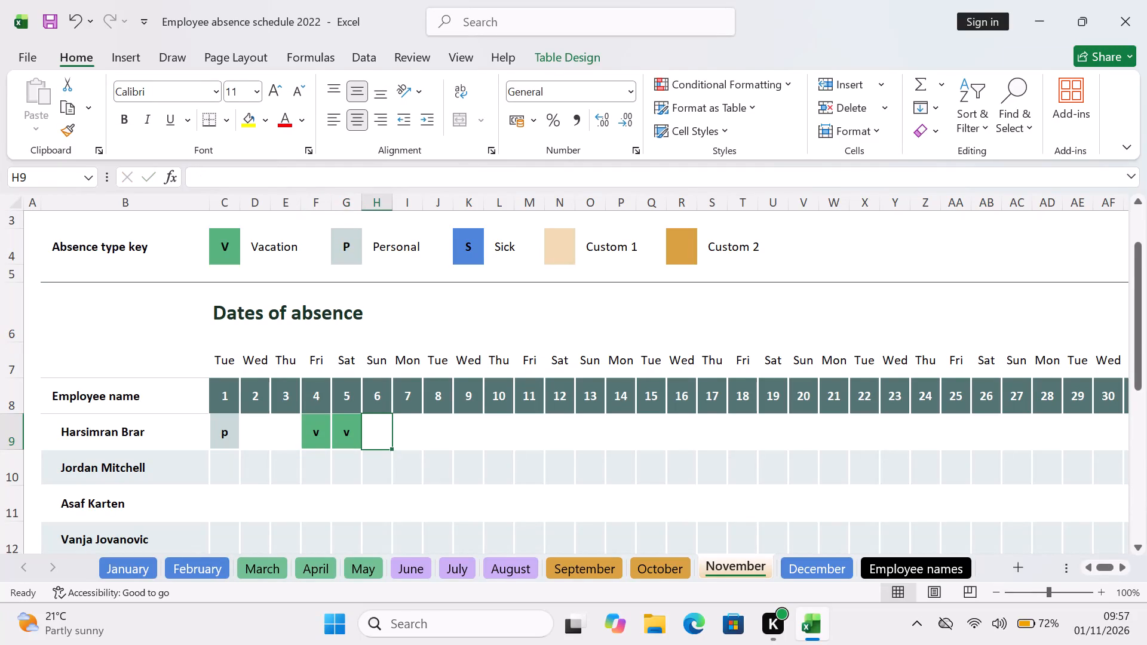
{"action": "key", "text": "Left"}
{"action": "key", "text": "Left"}
{"action": "key", "text": "BackSpace"}
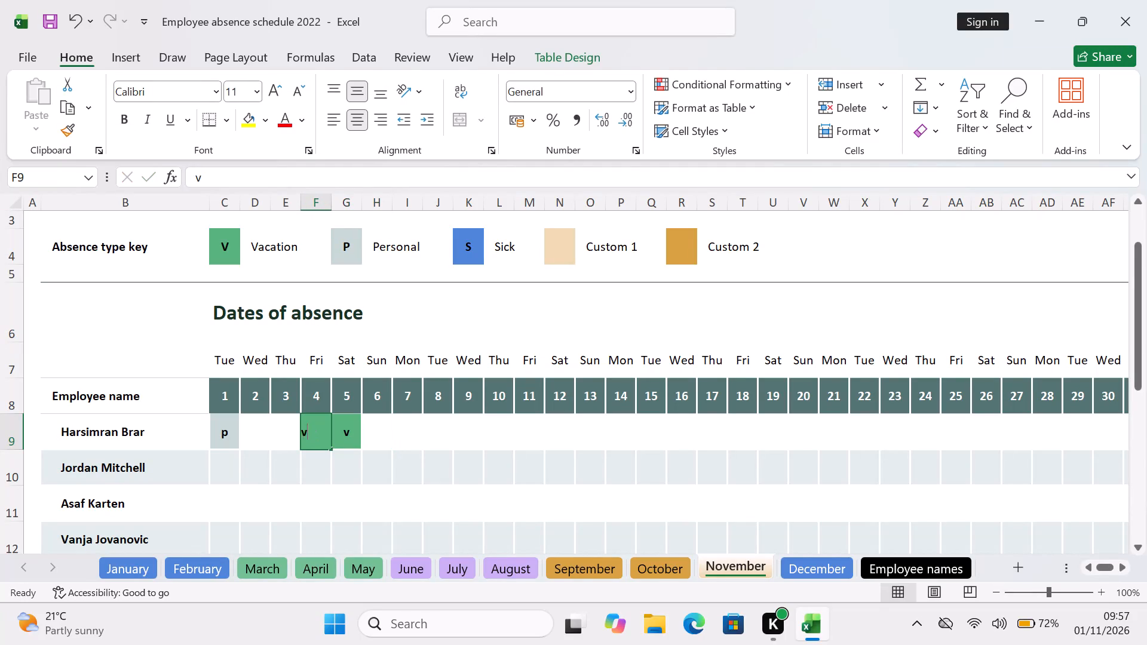
{"action": "key", "text": "Right"}
{"action": "key", "text": "Right"}
{"action": "key", "text": "v"}
{"action": "key", "text": "Right"}
In the first employee's row, enter p on day 9, s on day 11, and v on days 12 and 13.
{"action": "key", "text": "Right"}
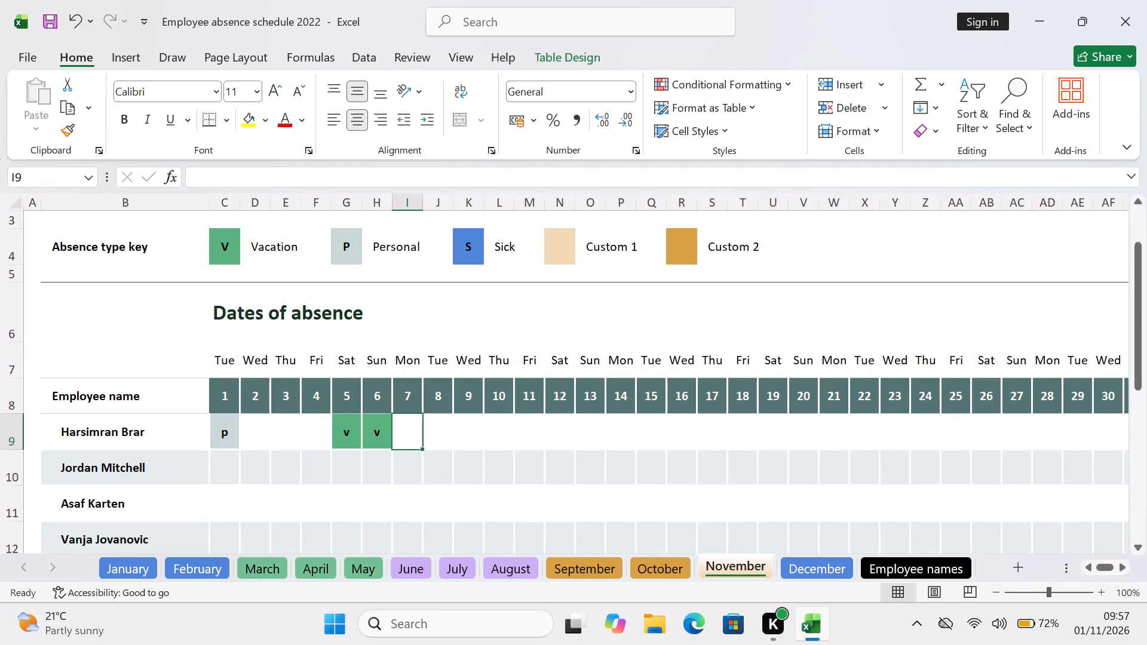
{"action": "key", "text": "Right"}
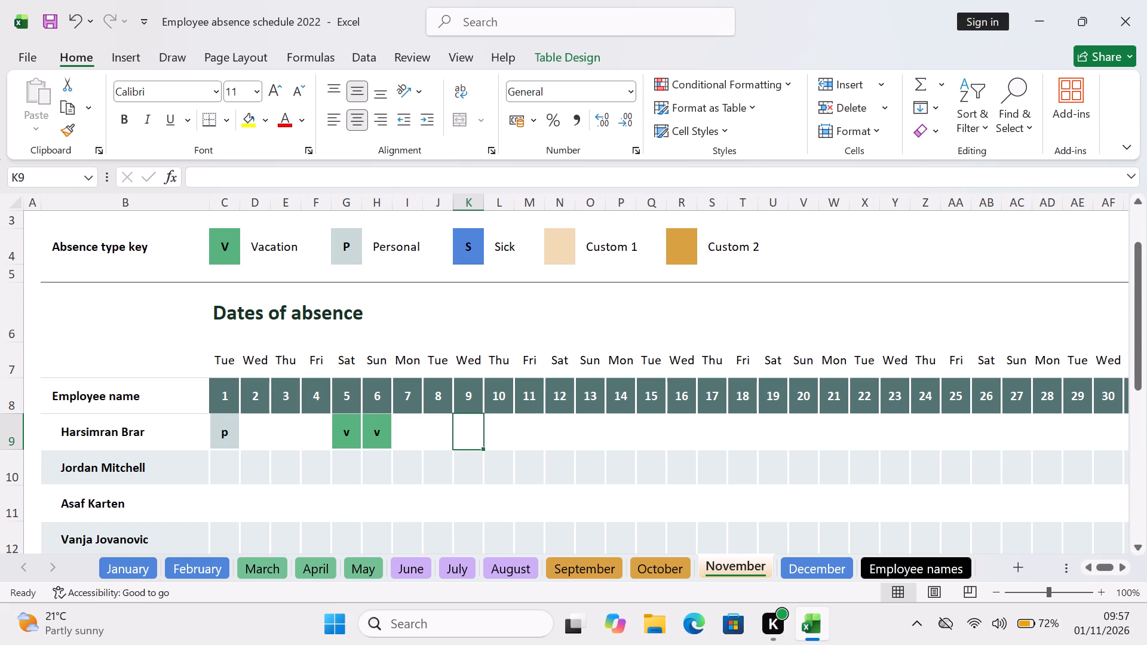
{"action": "key", "text": "p"}
{"action": "key", "text": "Right"}
{"action": "key", "text": "Right"}
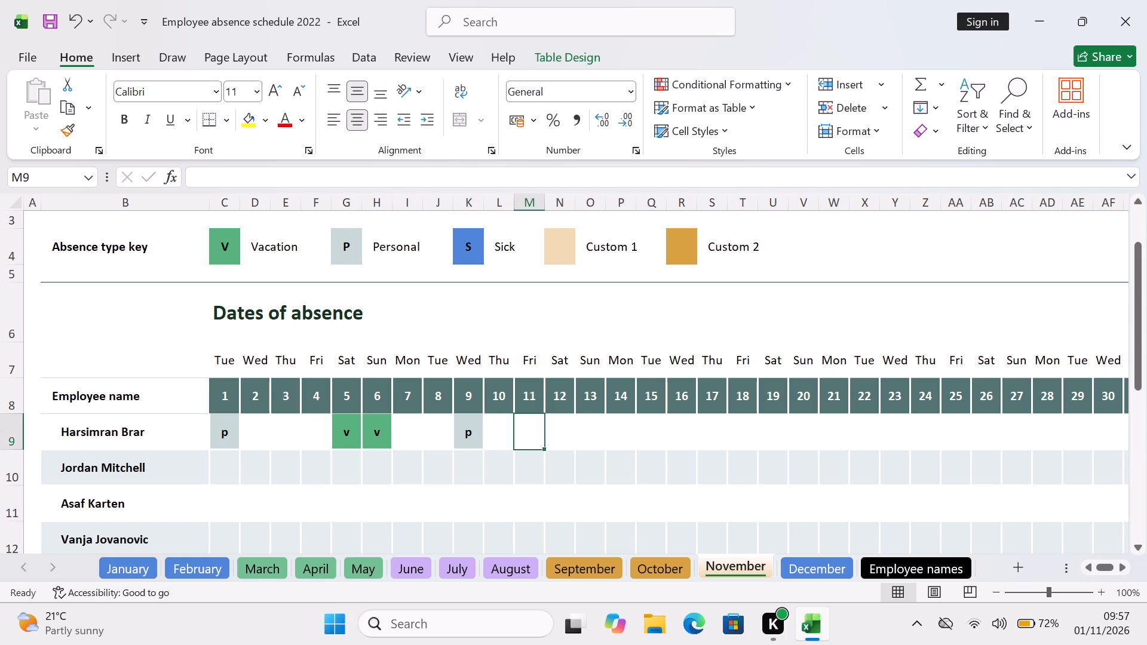
{"action": "key", "text": "s"}
{"action": "key", "text": "Right"}
{"action": "key", "text": "v"}
{"action": "key", "text": "Right"}
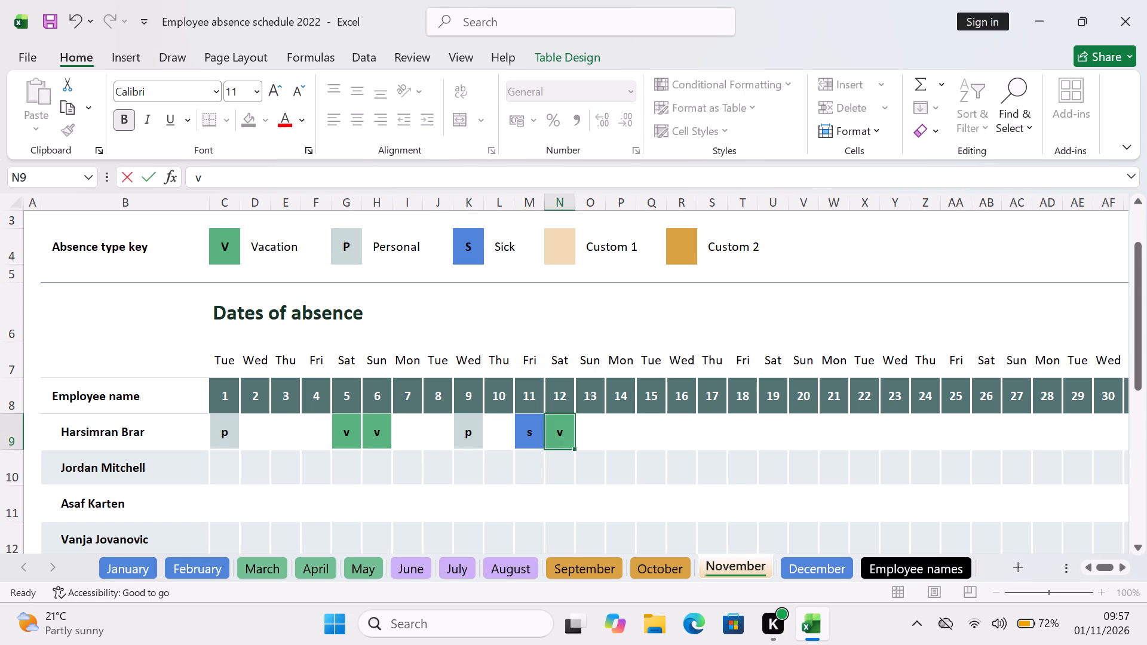
{"action": "key", "text": "v"}
{"action": "key", "text": "Right"}
In the first employee's row, enter p on days 16 and 17 and v on days 19 and 20.
{"action": "key", "text": "Right"}
{"action": "key", "text": "Right"}
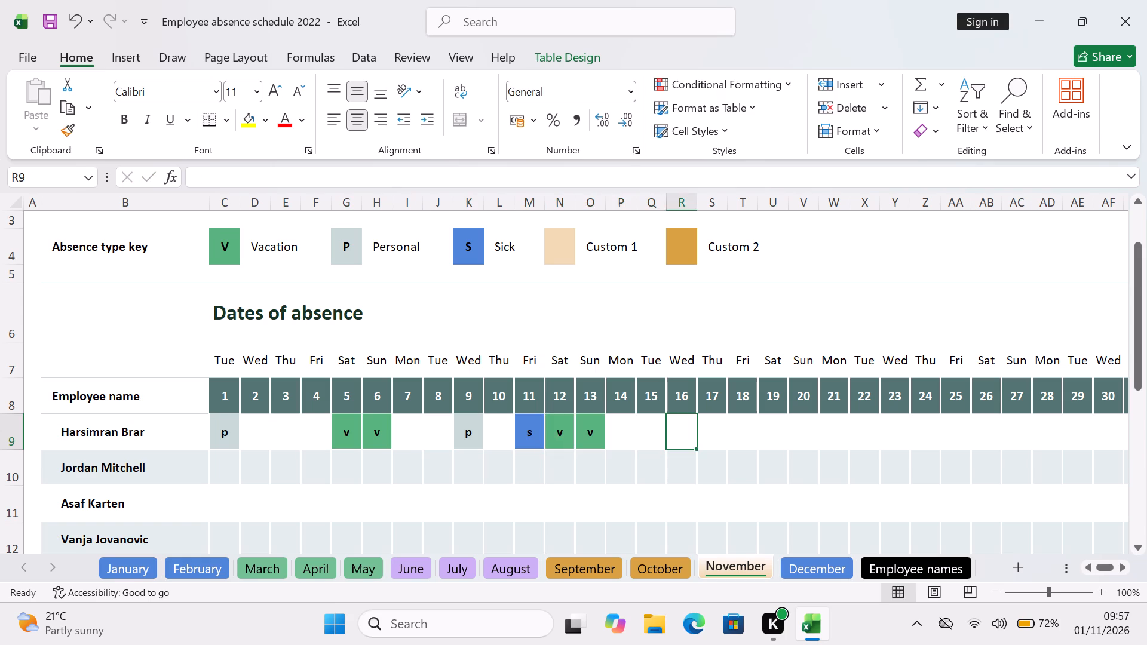
{"action": "key", "text": "p"}
{"action": "key", "text": "Right"}
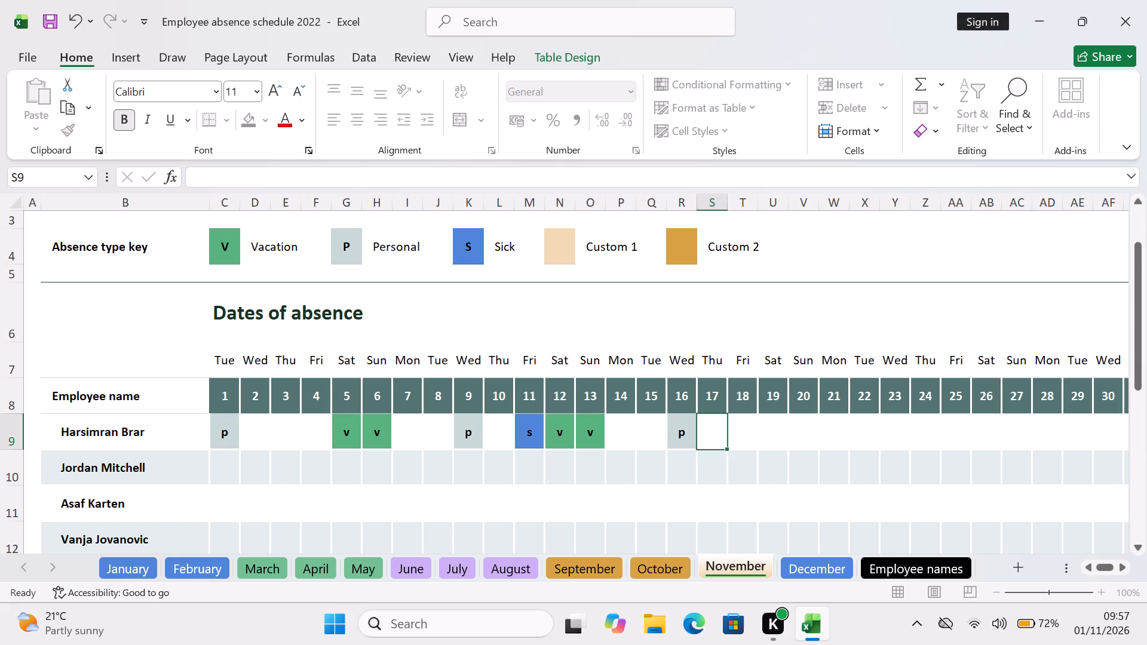
{"action": "key", "text": "p"}
{"action": "key", "text": "Right"}
{"action": "key", "text": "Right"}
{"action": "key", "text": "Right"}
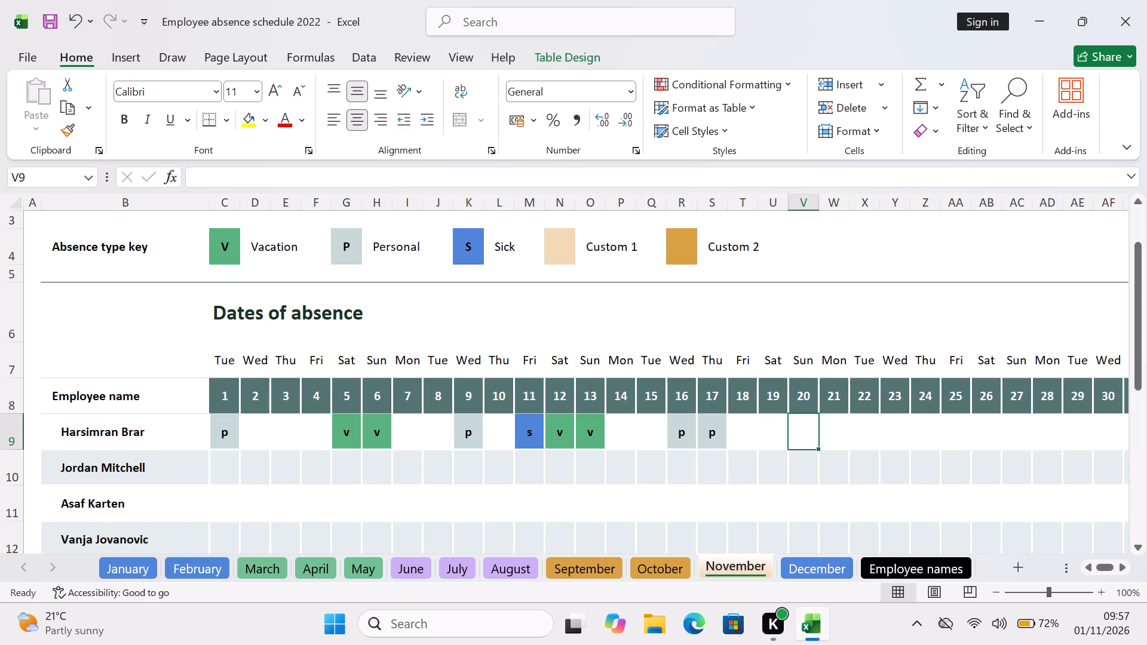
{"action": "key", "text": "Left"}
{"action": "key", "text": "v"}
{"action": "key", "text": "Right"}
{"action": "key", "text": "v"}
{"action": "key", "text": "Right"}
In the first employee's row, enter p on days 23 and 24 and v on days 26 and 27.
{"action": "key", "text": "Right"}
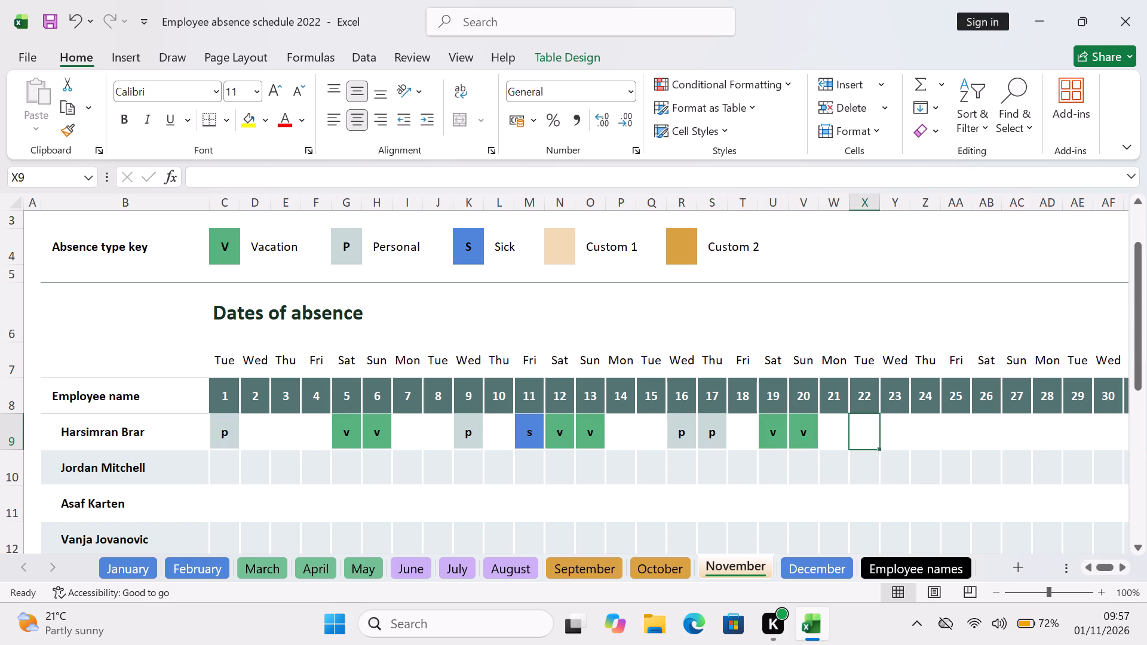
{"action": "key", "text": "Right"}
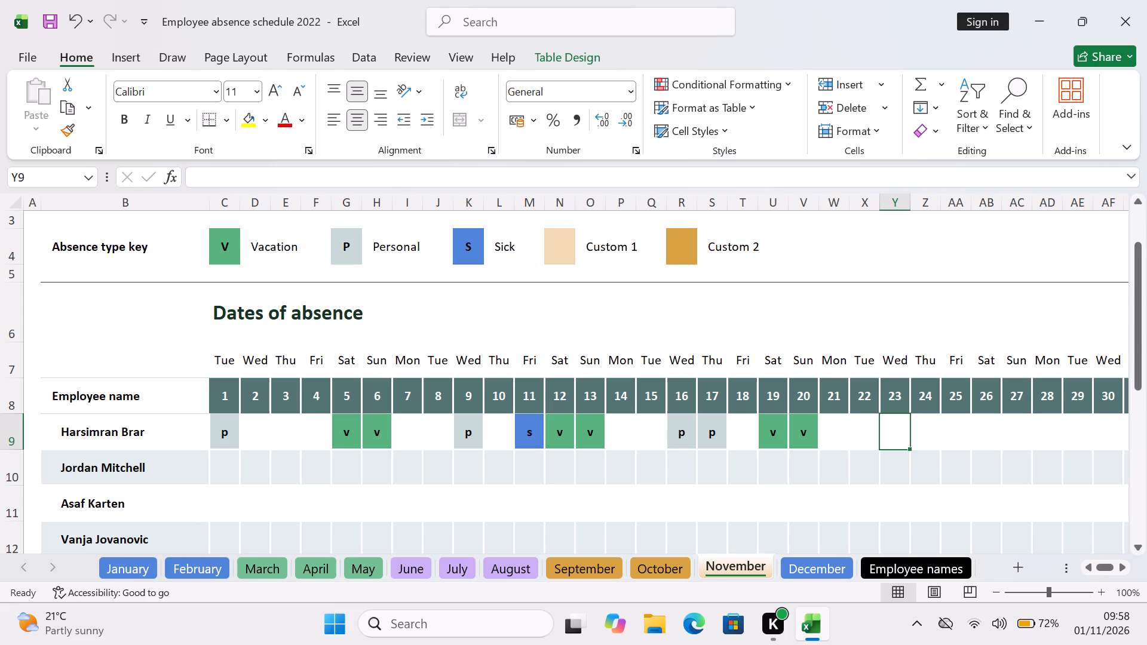
{"action": "key", "text": "p"}
{"action": "key", "text": "Right"}
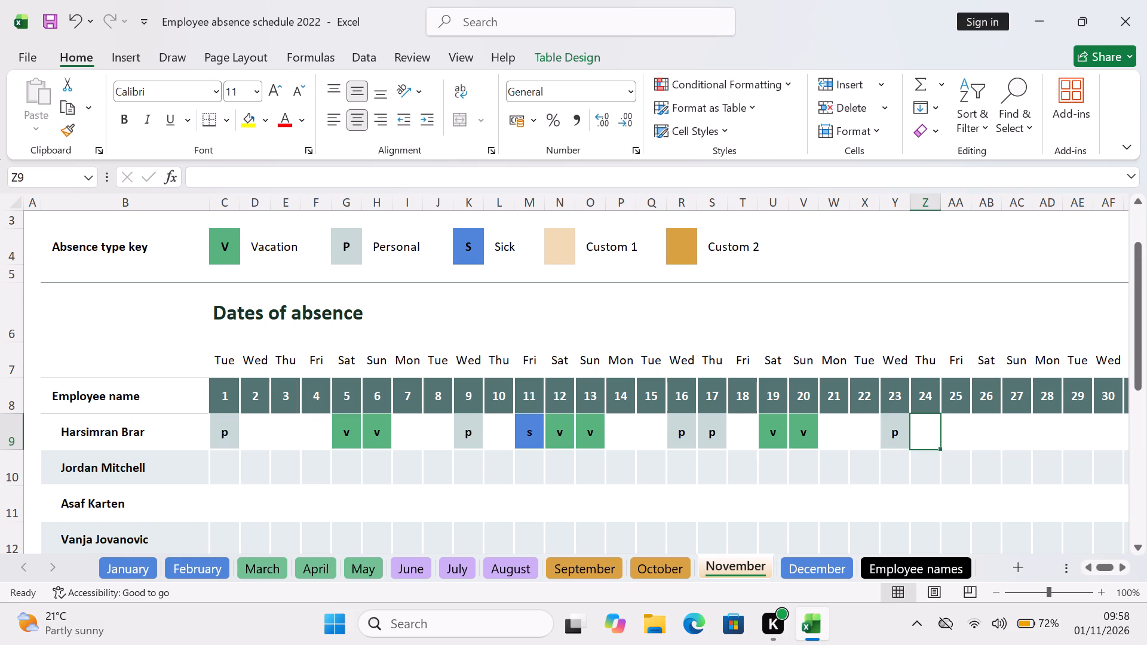
{"action": "key", "text": "p"}
{"action": "key", "text": "Right"}
{"action": "key", "text": "Right"}
{"action": "key", "text": "v"}
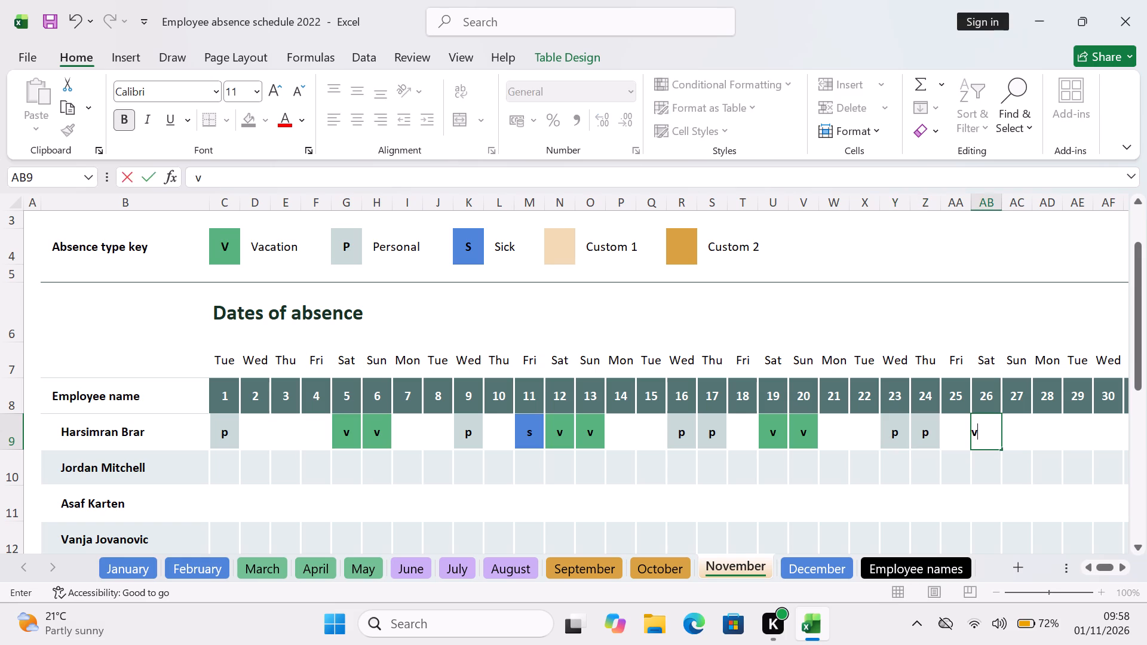
{"action": "key", "text": "Right"}
{"action": "key", "text": "v"}
{"action": "key", "text": "Right"}
In the first employee's row, enter s for sick on day 29, leaving day 30 blank.
{"action": "key", "text": "Right"}
{"action": "key", "text": "Right"}
{"action": "key", "text": "Right"}
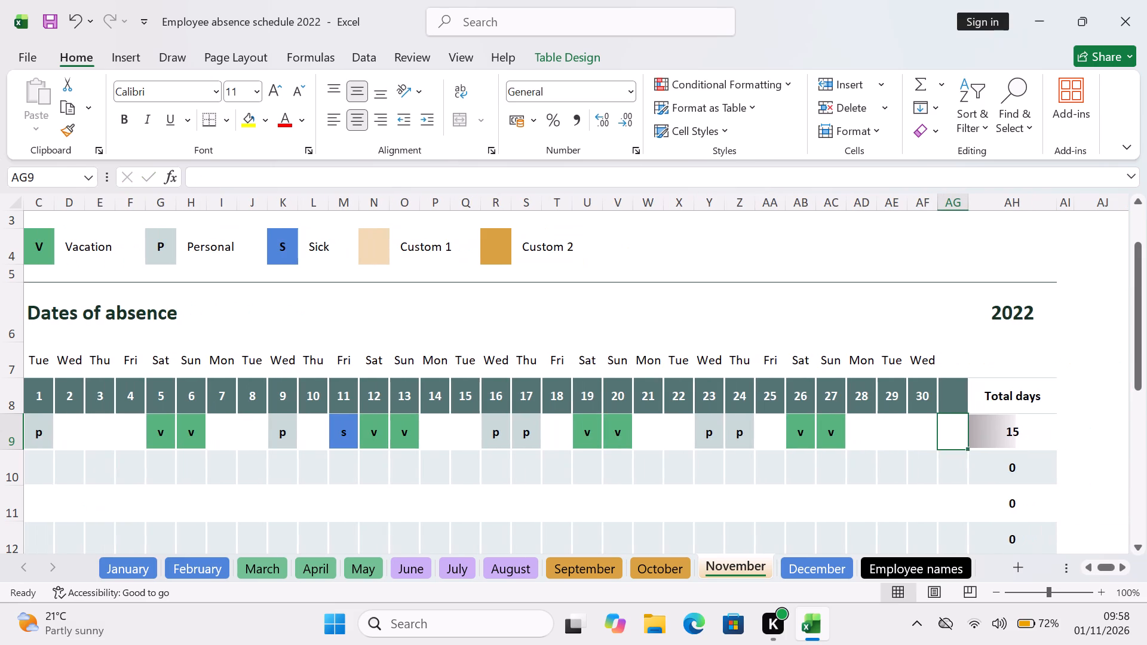
{"action": "key", "text": "Left"}
{"action": "key", "text": "Left"}
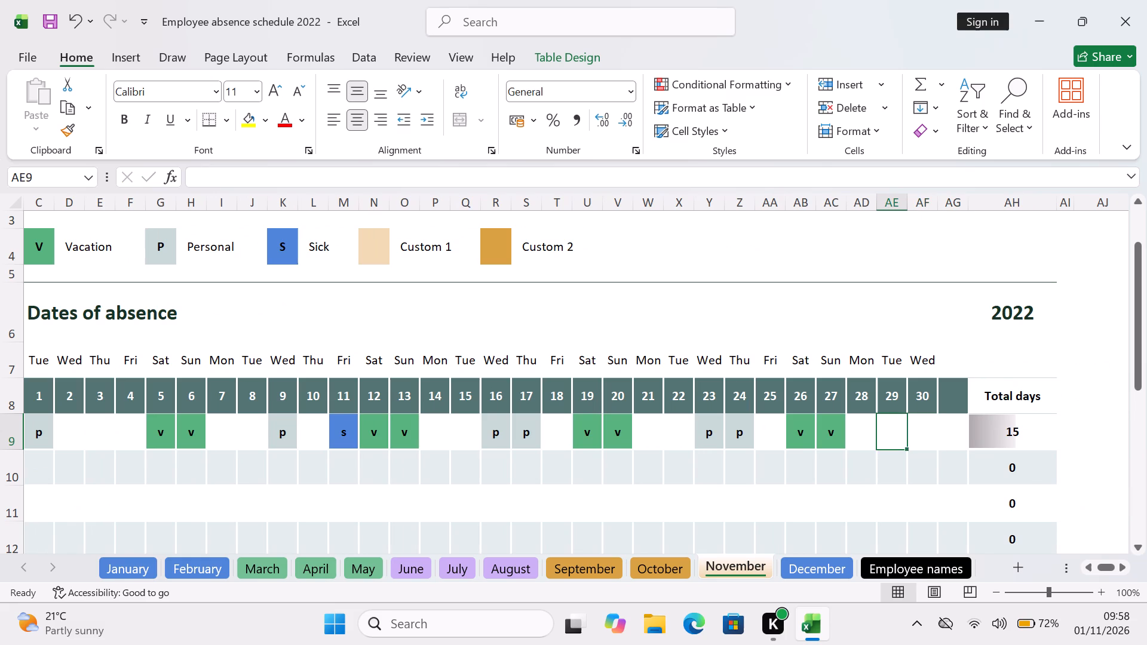
{"action": "key", "text": "s"}
{"action": "key", "text": "Right"}
{"action": "key", "text": "v"}
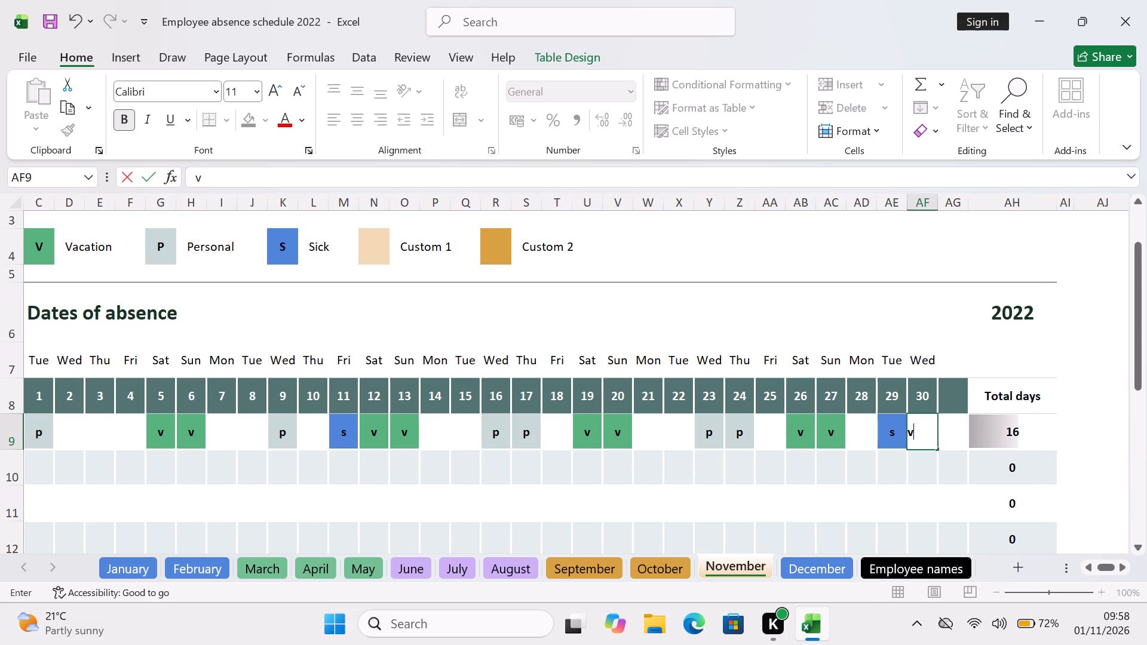
{"action": "key", "text": "BackSpace"}
In the second employee's November row, enter p for personal absence on days 2 and 3.
{"action": "key", "text": "Down"}
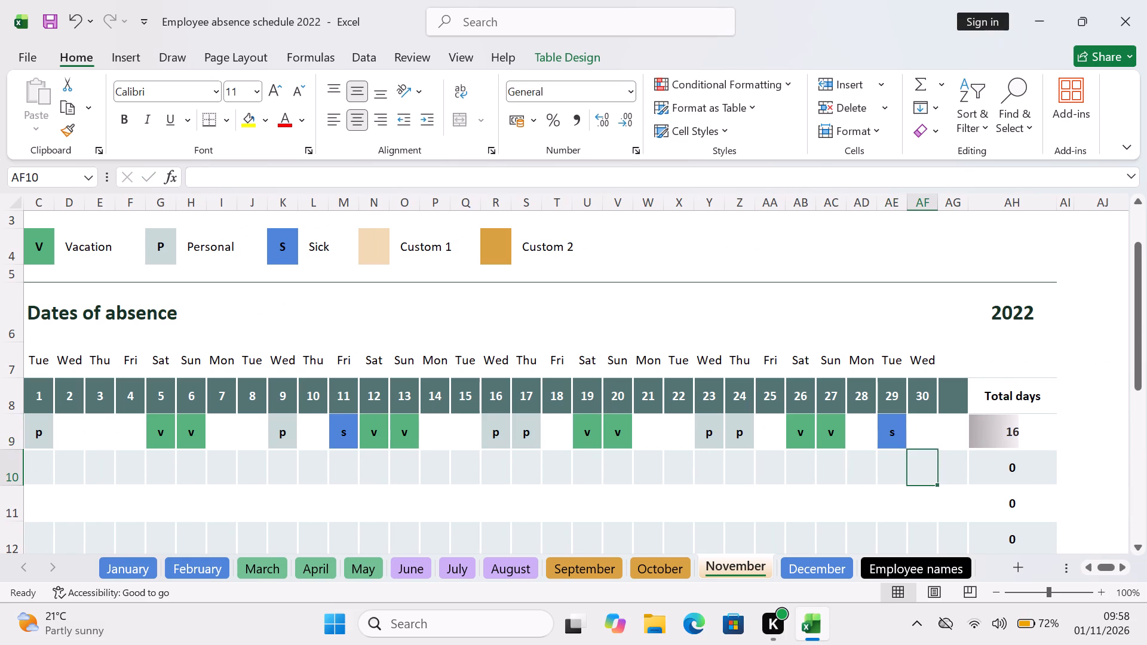
{"action": "key", "text": "Left"}
{"action": "key", "text": "Left"}
{"action": "key", "text": "Left"}
{"action": "key", "text": "Left"}
{"action": "key", "text": "Left"}
{"action": "key", "text": "Left"}
{"action": "key", "text": "Left"}
{"action": "key", "text": "Left"}
{"action": "key", "text": "Left"}
{"action": "key", "text": "Left"}
{"action": "key", "text": "Left"}
{"action": "key", "text": "Left"}
{"action": "key", "text": "Left"}
{"action": "key", "text": "Left"}
{"action": "key", "text": "Left"}
{"action": "key", "text": "Left"}
{"action": "key", "text": "Left"}
{"action": "key", "text": "Left"}
{"action": "key", "text": "Left"}
{"action": "key", "text": "Left"}
{"action": "key", "text": "Right"}
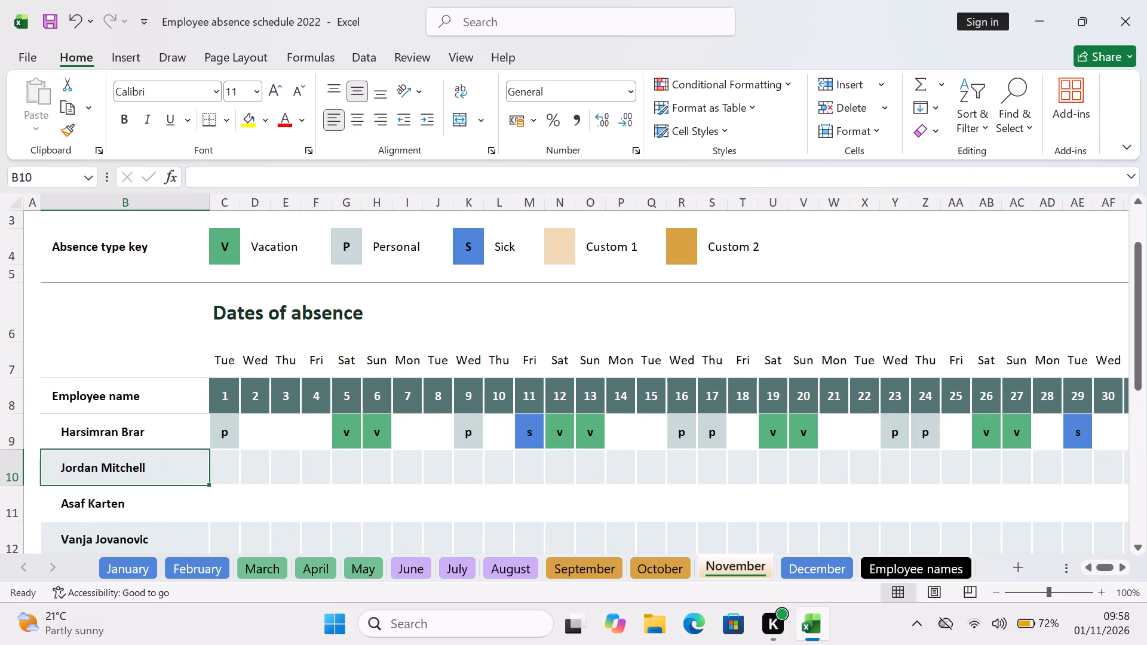
{"action": "key", "text": "Right"}
{"action": "key", "text": "Right"}
{"action": "key", "text": "Right"}
{"action": "key", "text": "Left"}
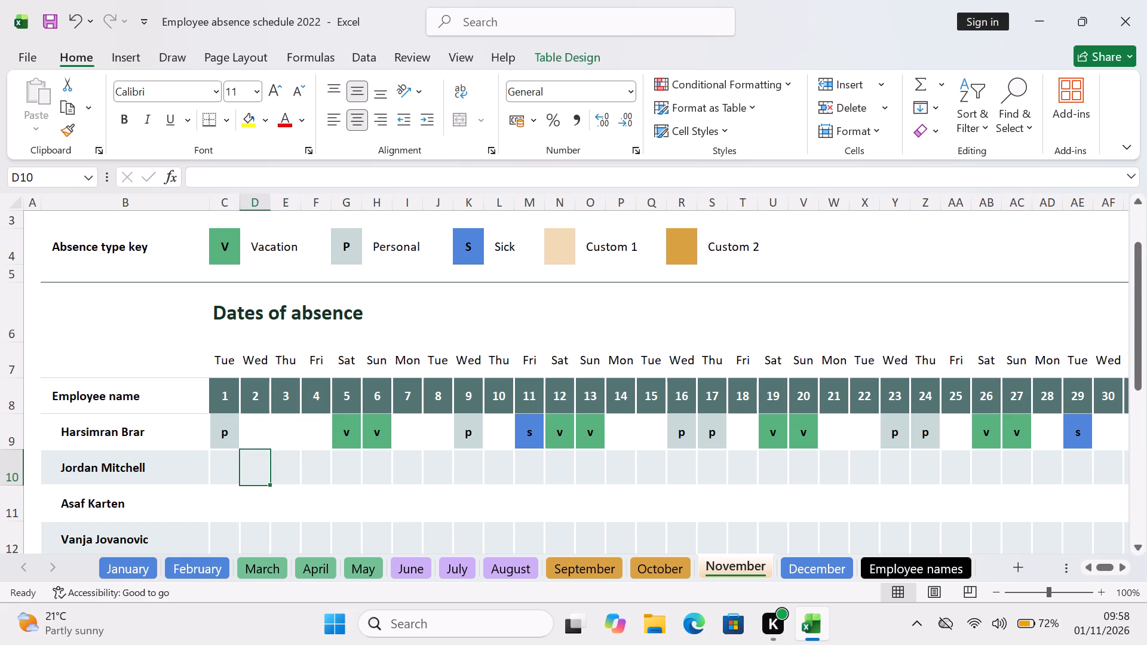
{"action": "key", "text": "Right"}
{"action": "key", "text": "p"}
{"action": "key", "text": "Right"}
{"action": "key", "text": "Left"}
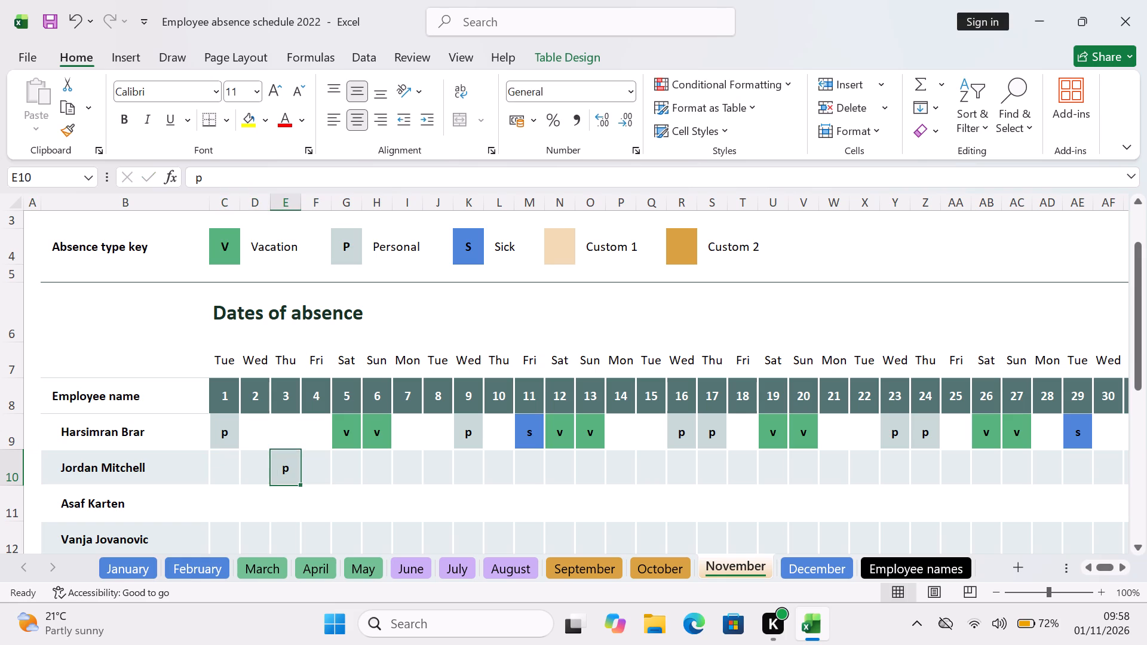
{"action": "key", "text": "Left"}
{"action": "key", "text": "p"}
{"action": "key", "text": "Right"}
In the second employee's row, enter v on days 5 and 6 and p on day 8.
{"action": "key", "text": "Right"}
{"action": "key", "text": "Right"}
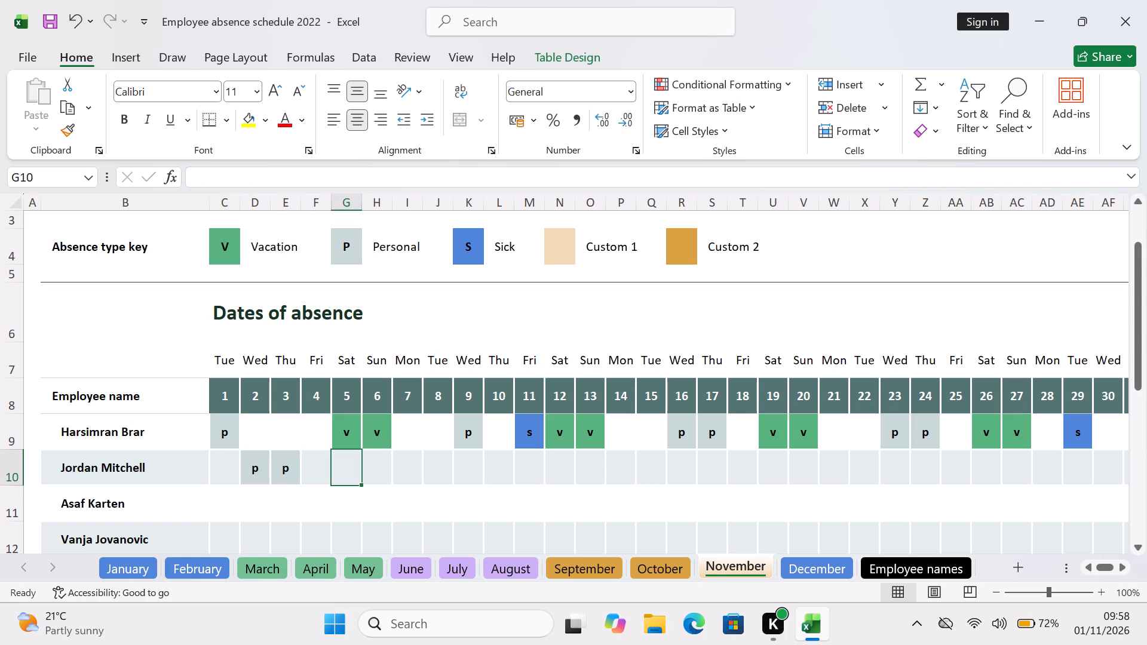
{"action": "key", "text": "v"}
{"action": "key", "text": "Right"}
{"action": "key", "text": "v"}
{"action": "key", "text": "Right"}
{"action": "key", "text": "Right"}
{"action": "key", "text": "Right"}
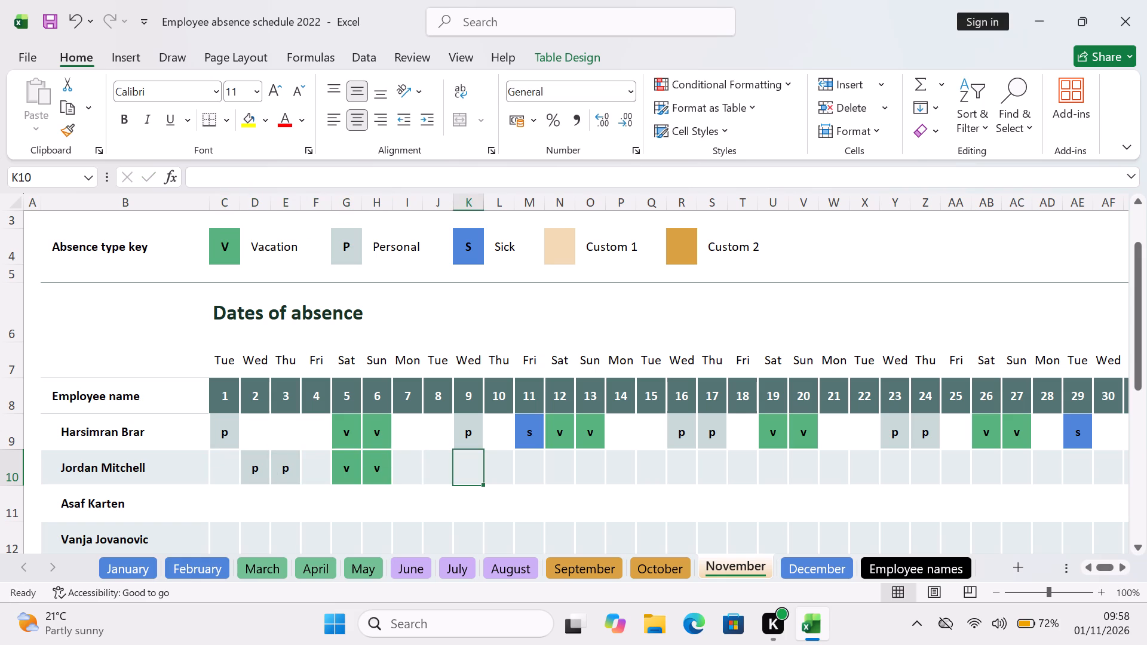
{"action": "key", "text": "Left"}
{"action": "key", "text": "p"}
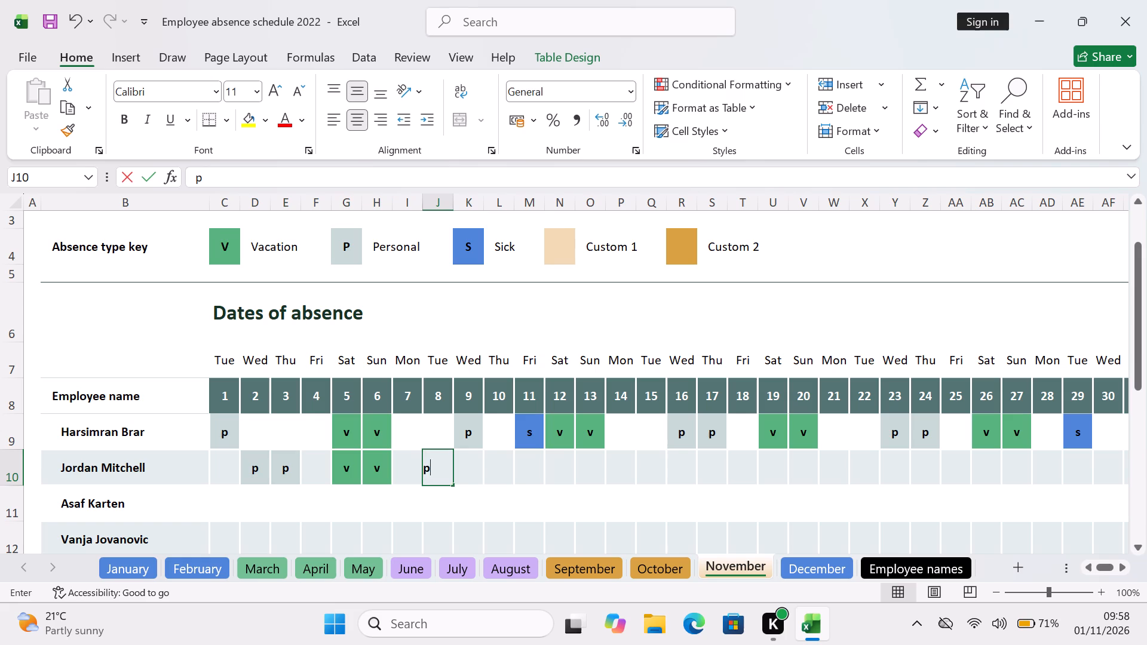
{"action": "key", "text": "Right"}
In the second employee's row, enter v on days 12 and 13 and s on day 16.
{"action": "key", "text": "Right"}
{"action": "key", "text": "Right"}
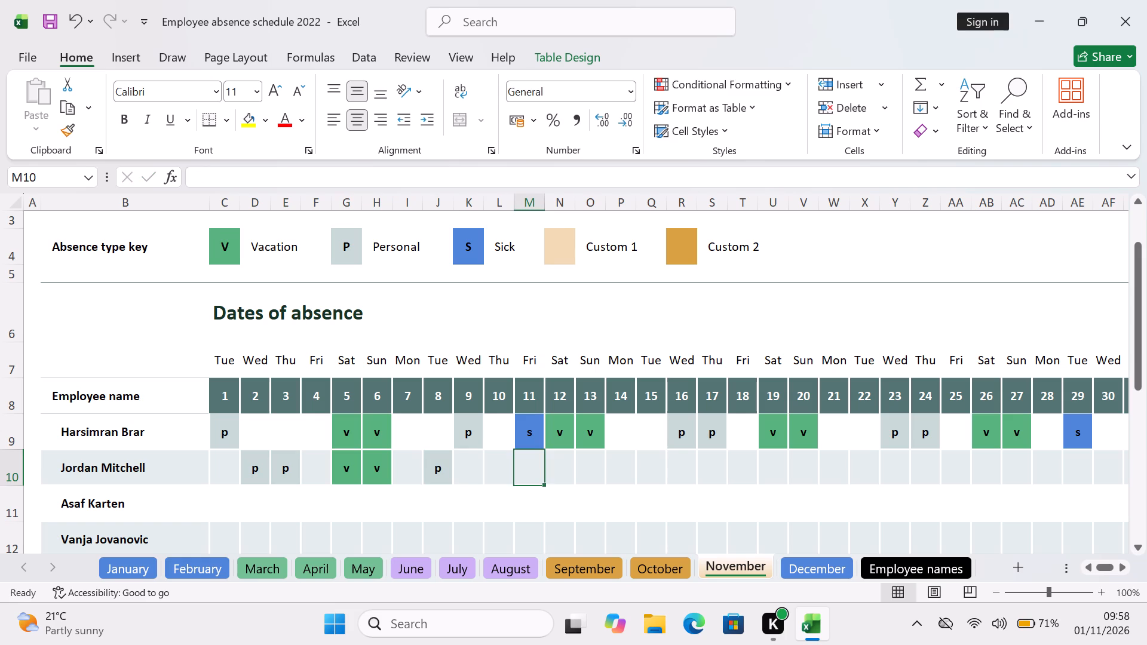
{"action": "key", "text": "Right"}
{"action": "key", "text": "v"}
{"action": "key", "text": "Right"}
{"action": "key", "text": "v"}
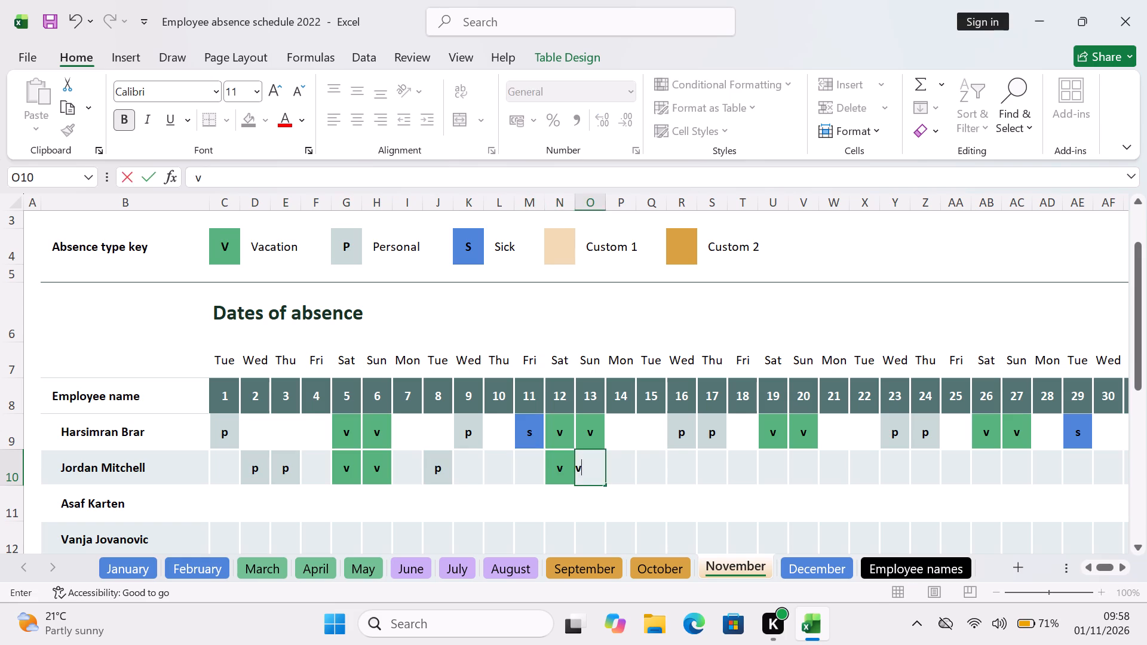
{"action": "key", "text": "Right"}
{"action": "key", "text": "Right"}
{"action": "key", "text": "Right"}
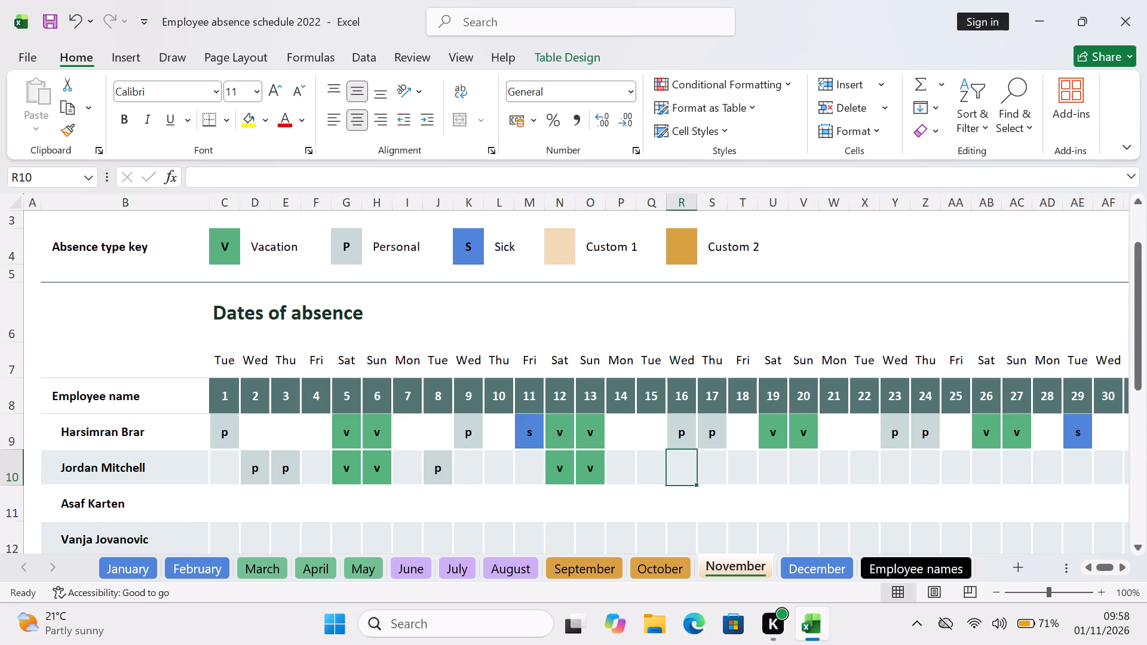
{"action": "key", "text": "s"}
{"action": "key", "text": "Right"}
In the second employee's row, enter v on days 19 and 20 and p on day 22.
{"action": "key", "text": "Right"}
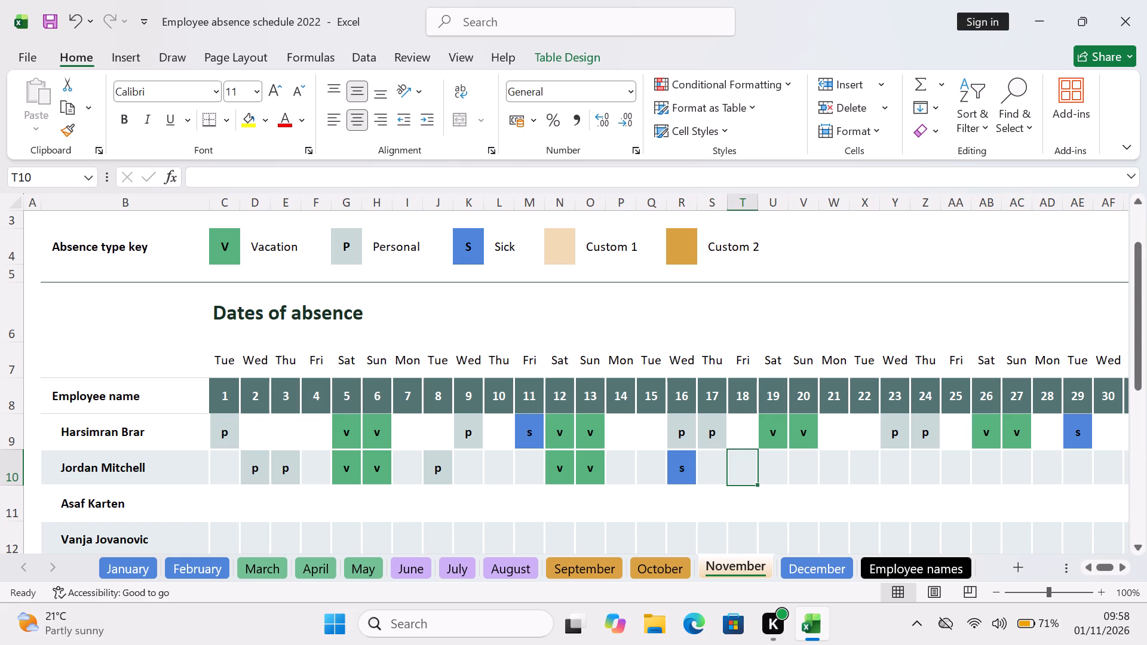
{"action": "key", "text": "Right"}
{"action": "key", "text": "v"}
{"action": "key", "text": "Right"}
{"action": "key", "text": "v"}
{"action": "key", "text": "Right"}
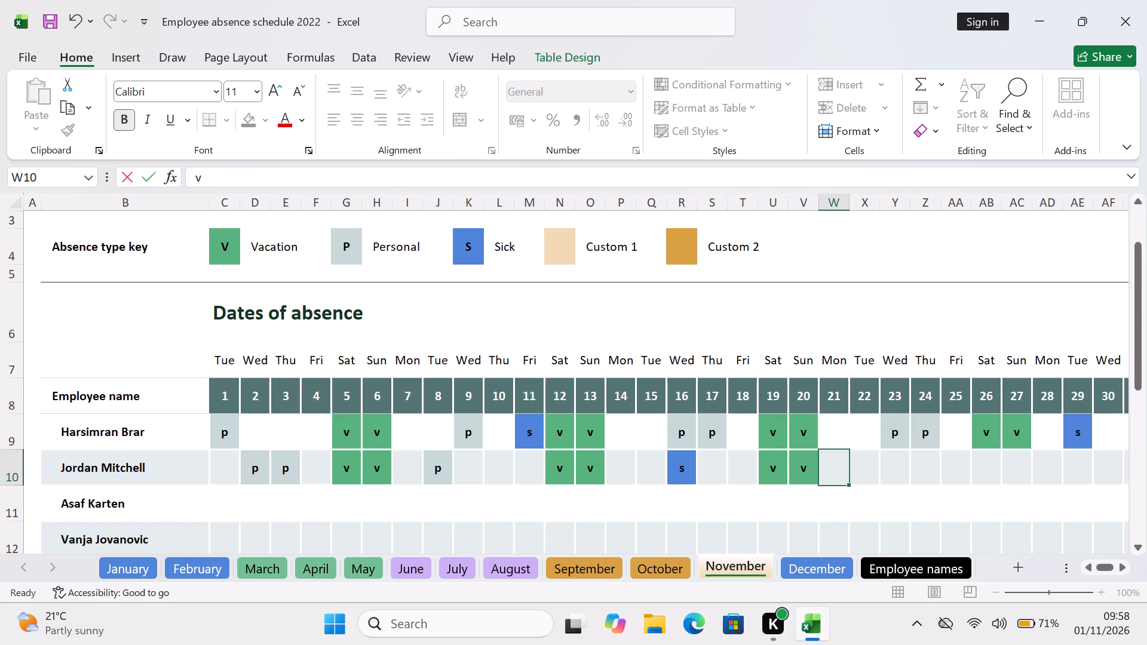
{"action": "key", "text": "Right"}
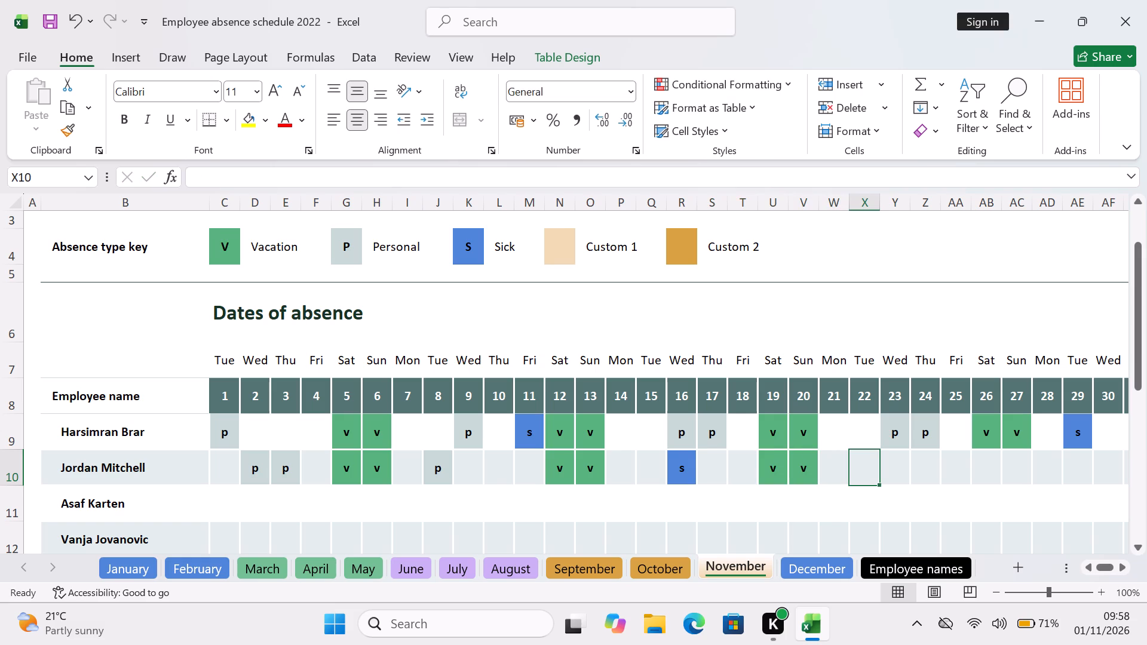
{"action": "key", "text": "p"}
{"action": "key", "text": "Right"}
In the second employee's row, enter v on days 26 and 27 and p on day 30.
{"action": "key", "text": "Right"}
{"action": "key", "text": "Right"}
{"action": "key", "text": "Right"}
{"action": "key", "text": "v"}
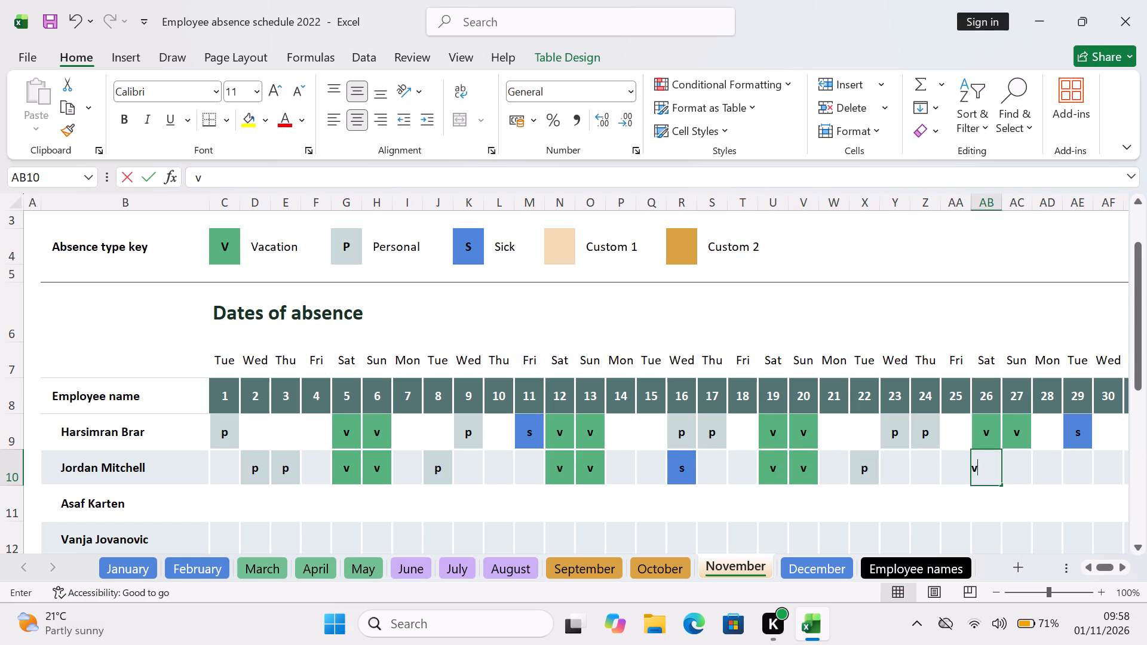
{"action": "key", "text": "Right"}
{"action": "key", "text": "v"}
{"action": "key", "text": "Right"}
{"action": "key", "text": "Right"}
{"action": "key", "text": "Right"}
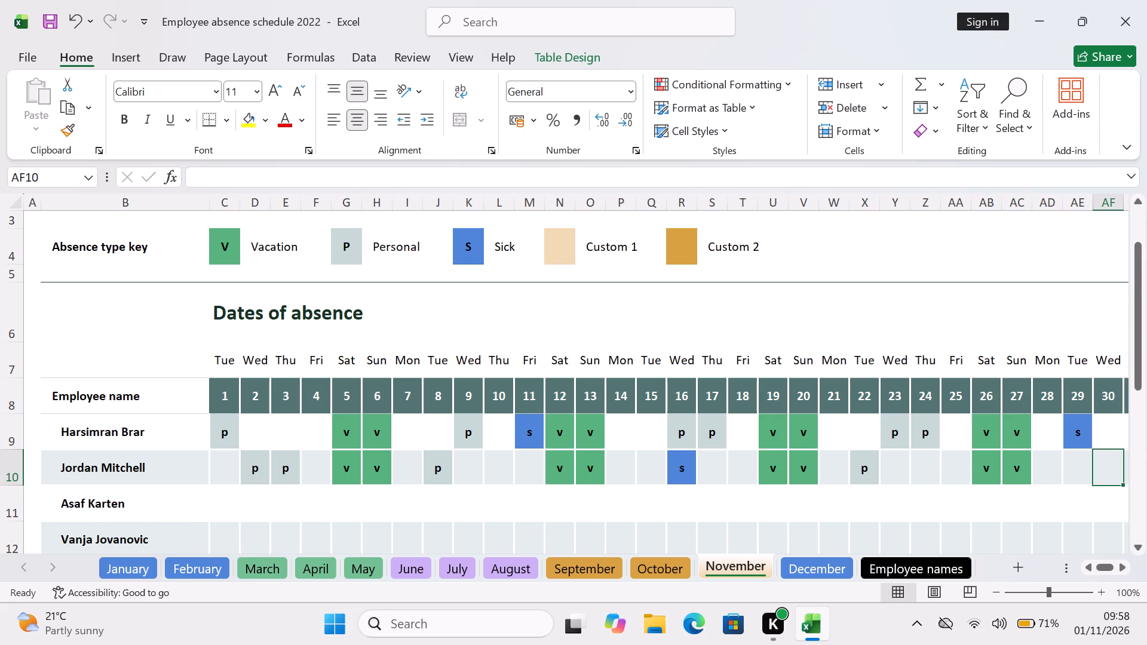
{"action": "key", "text": "s"}
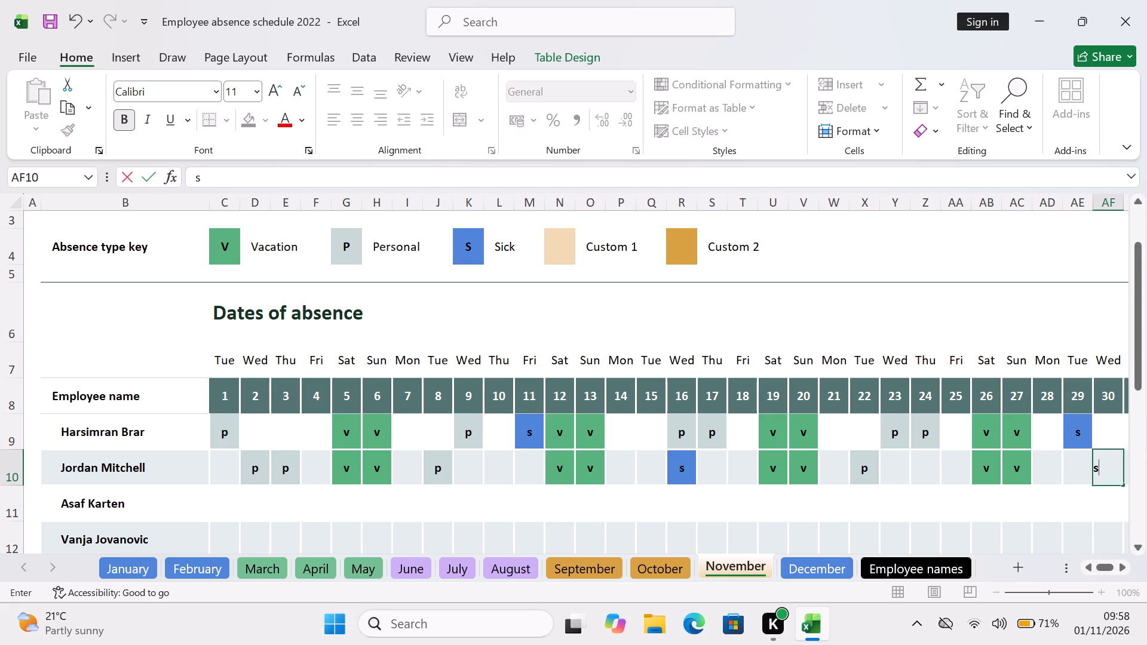
{"action": "key", "text": "BackSpace"}
{"action": "key", "text": "p"}
{"action": "key", "text": "Down"}
In the third employee's row, enter p on day 1 and v on days 5 and 6.
{"action": "key", "text": "Left"}
{"action": "key", "text": "Left"}
{"action": "key", "text": "Left"}
{"action": "key", "text": "Left"}
{"action": "key", "text": "Left"}
{"action": "key", "text": "Left"}
{"action": "key", "text": "Left"}
{"action": "key", "text": "Left"}
{"action": "key", "text": "Left"}
{"action": "key", "text": "Left"}
{"action": "key", "text": "Left"}
{"action": "key", "text": "Left"}
{"action": "key", "text": "Left"}
{"action": "key", "text": "Left"}
{"action": "key", "text": "Left"}
{"action": "key", "text": "Left"}
{"action": "key", "text": "Left"}
{"action": "key", "text": "Left"}
{"action": "key", "text": "Left"}
{"action": "key", "text": "Left"}
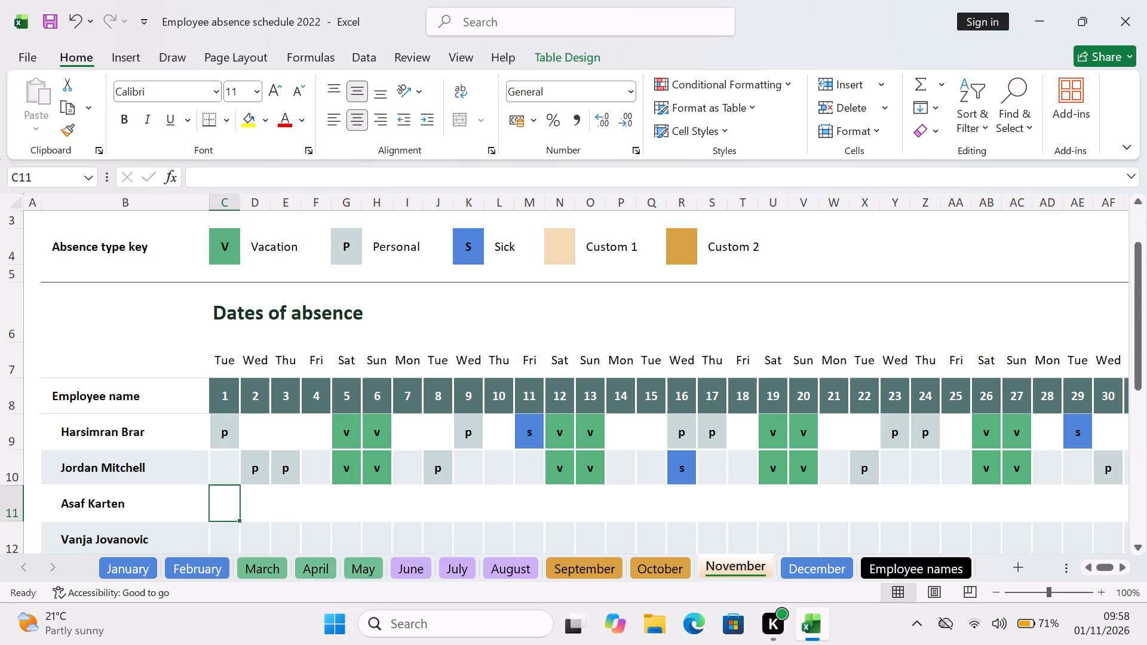
{"action": "key", "text": "Right"}
{"action": "key", "text": "Left"}
{"action": "key", "text": "p"}
{"action": "key", "text": "Right"}
{"action": "key", "text": "Right"}
{"action": "key", "text": "Right"}
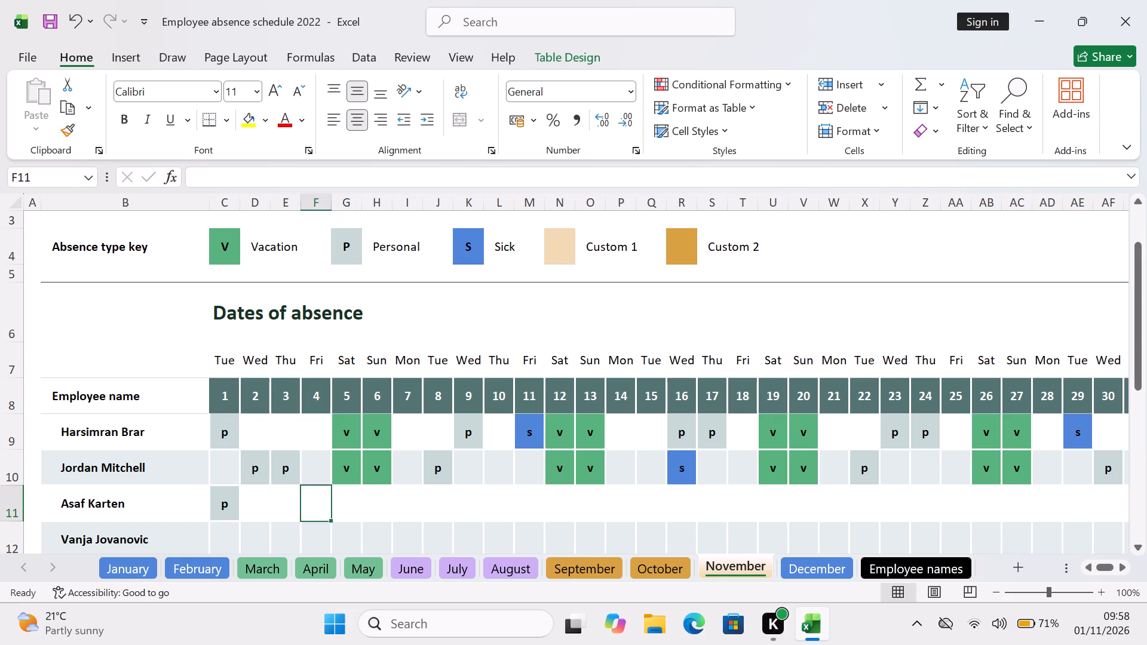
{"action": "key", "text": "Right"}
{"action": "key", "text": "v"}
{"action": "key", "text": "Right"}
{"action": "key", "text": "v"}
{"action": "key", "text": "Right"}
In the third employee's row, enter p on day 10 and v on days 12 and 13.
{"action": "key", "text": "Right"}
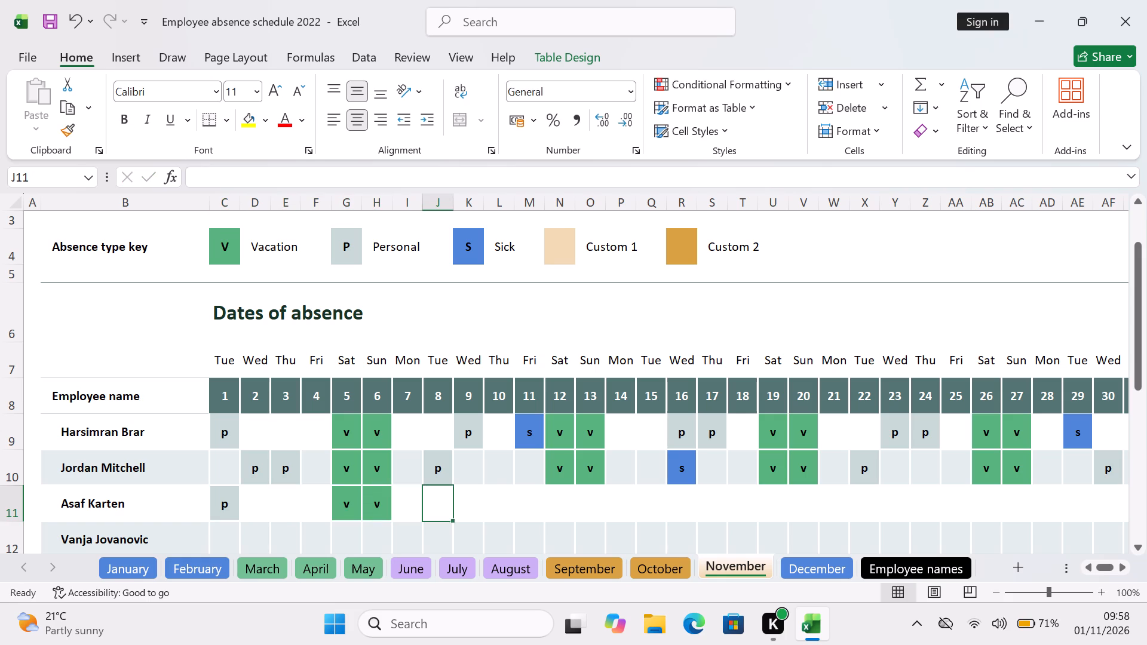
{"action": "key", "text": "Right"}
{"action": "key", "text": "Right"}
{"action": "key", "text": "p"}
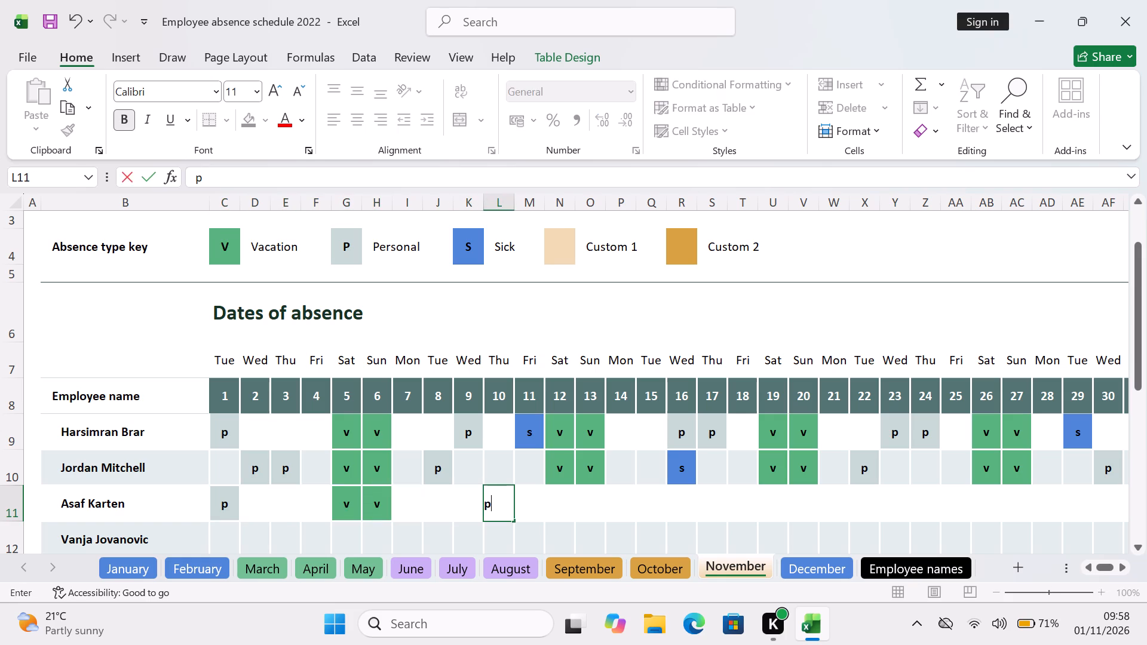
{"action": "key", "text": "Right"}
{"action": "key", "text": "Right"}
{"action": "key", "text": "v"}
{"action": "key", "text": "Right"}
{"action": "key", "text": "v"}
{"action": "key", "text": "Right"}
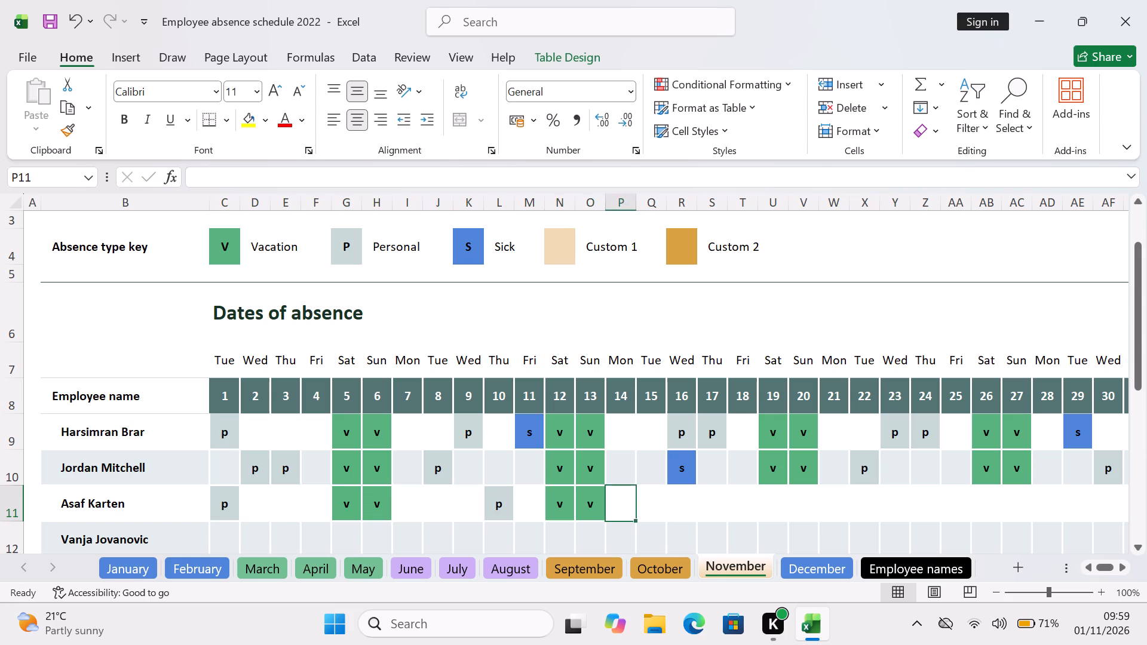
In the third employee's row, enter p on day 15 and v on days 19 and 20.
{"action": "key", "text": "Right"}
{"action": "key", "text": "Right"}
{"action": "key", "text": "Left"}
{"action": "key", "text": "Left"}
{"action": "key", "text": "Right"}
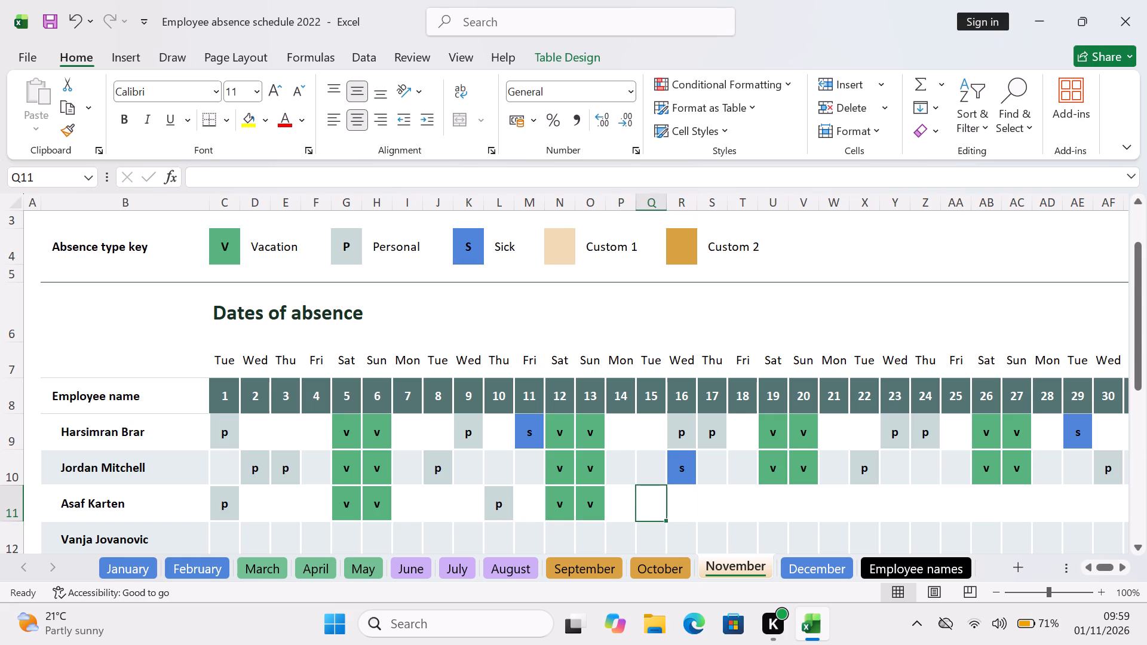
{"action": "key", "text": "p"}
{"action": "key", "text": "Right"}
{"action": "key", "text": "Right"}
{"action": "key", "text": "Right"}
{"action": "key", "text": "Right"}
{"action": "key", "text": "v"}
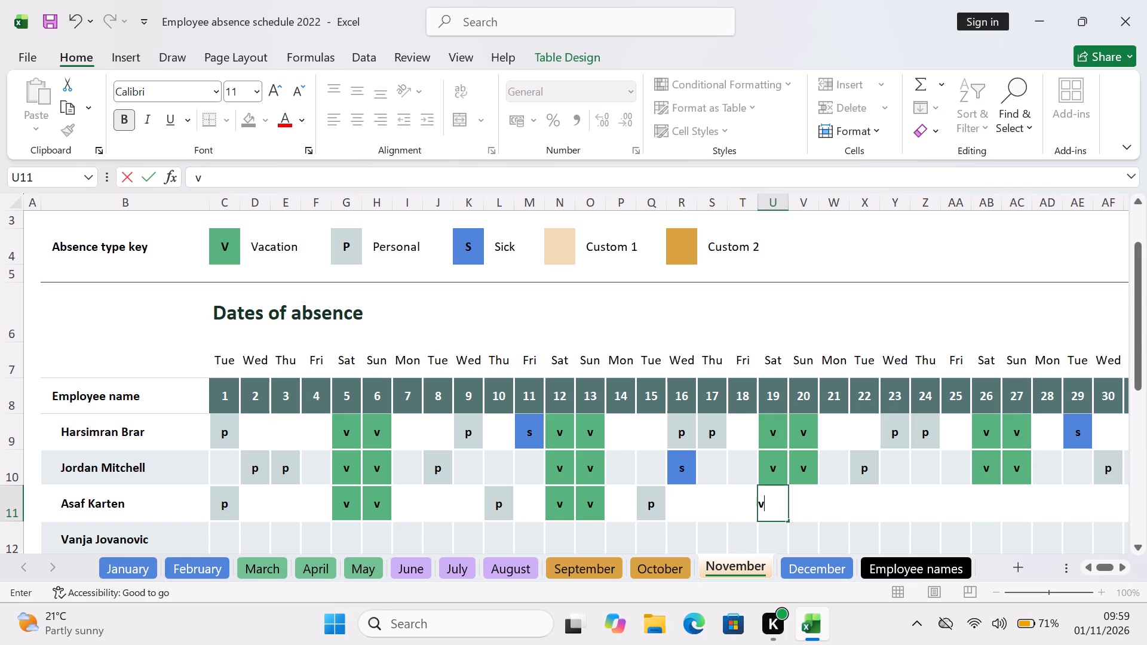
{"action": "key", "text": "Right"}
{"action": "key", "text": "v"}
{"action": "key", "text": "Right"}
In the third employee's row, enter s on day 23 and v on days 26 and 27.
{"action": "key", "text": "Right"}
{"action": "key", "text": "Right"}
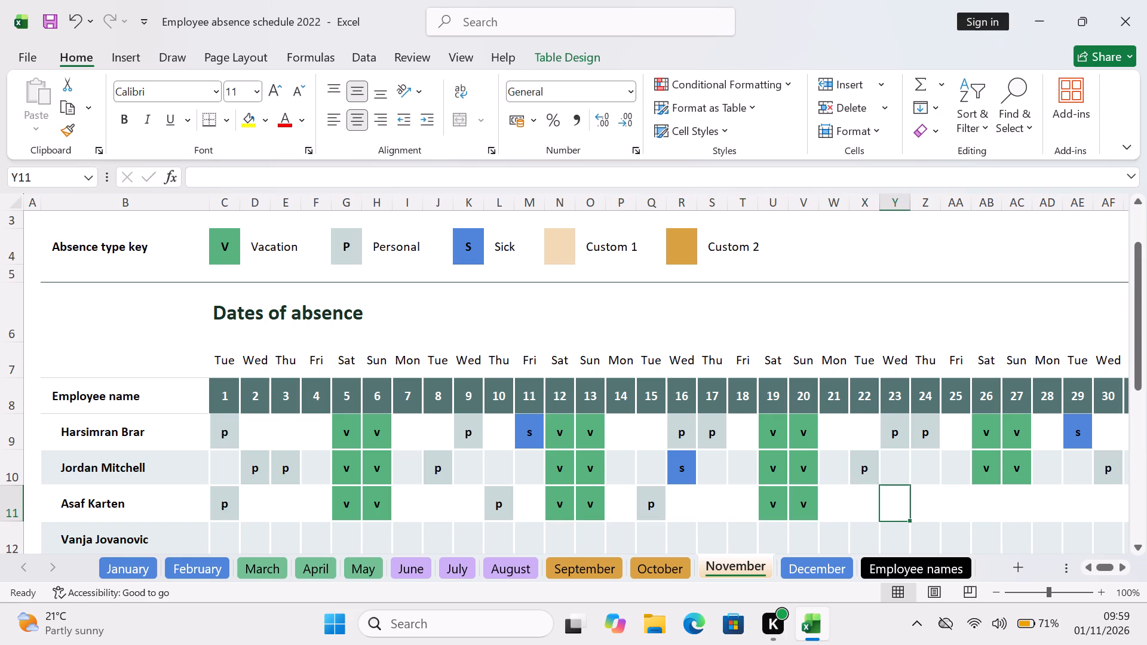
{"action": "key", "text": "s"}
{"action": "key", "text": "Right"}
{"action": "key", "text": "Right"}
{"action": "key", "text": "Right"}
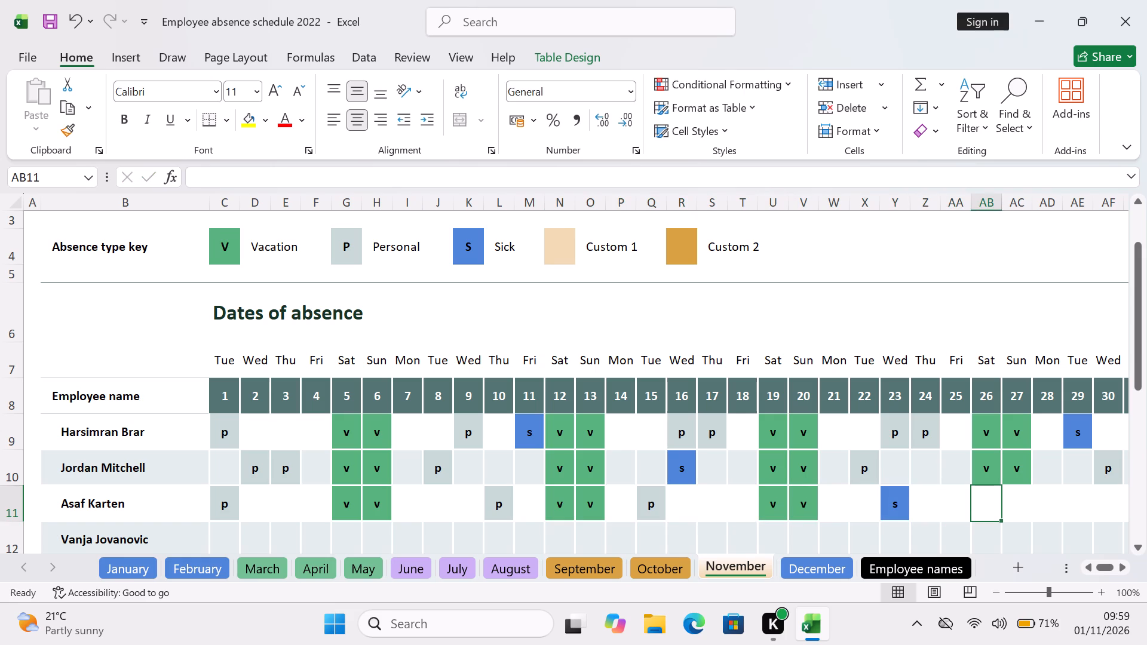
{"action": "key", "text": "v"}
{"action": "key", "text": "Right"}
{"action": "key", "text": "Right"}
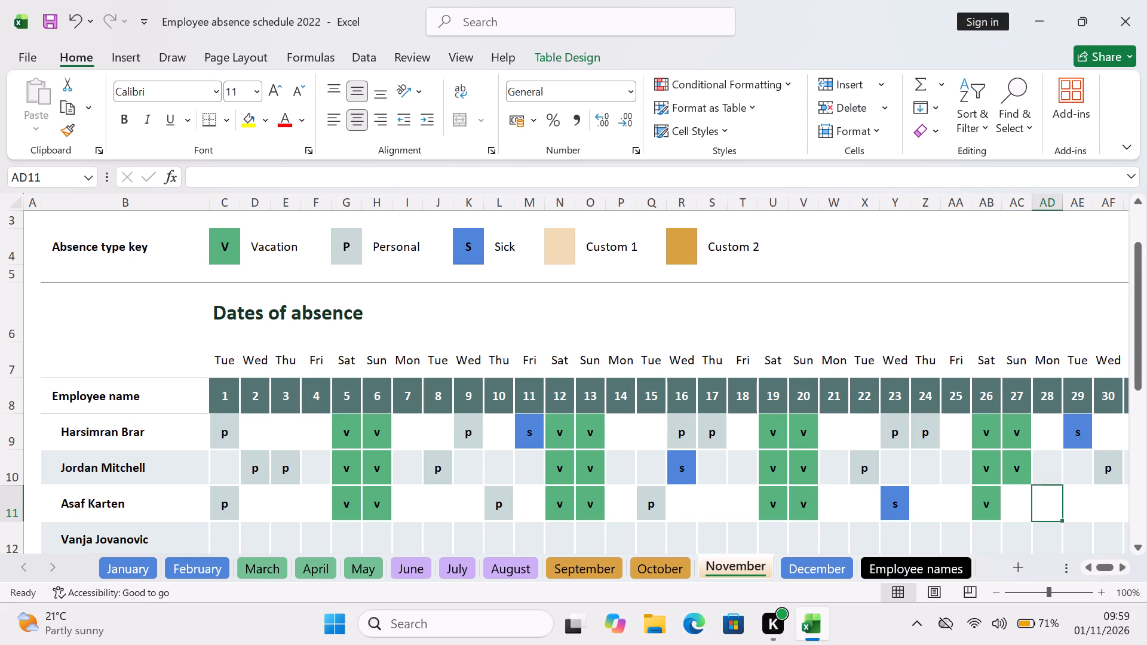
{"action": "key", "text": "Right"}
{"action": "key", "text": "Right"}
{"action": "key", "text": "Left"}
{"action": "key", "text": "Left"}
{"action": "key", "text": "Left"}
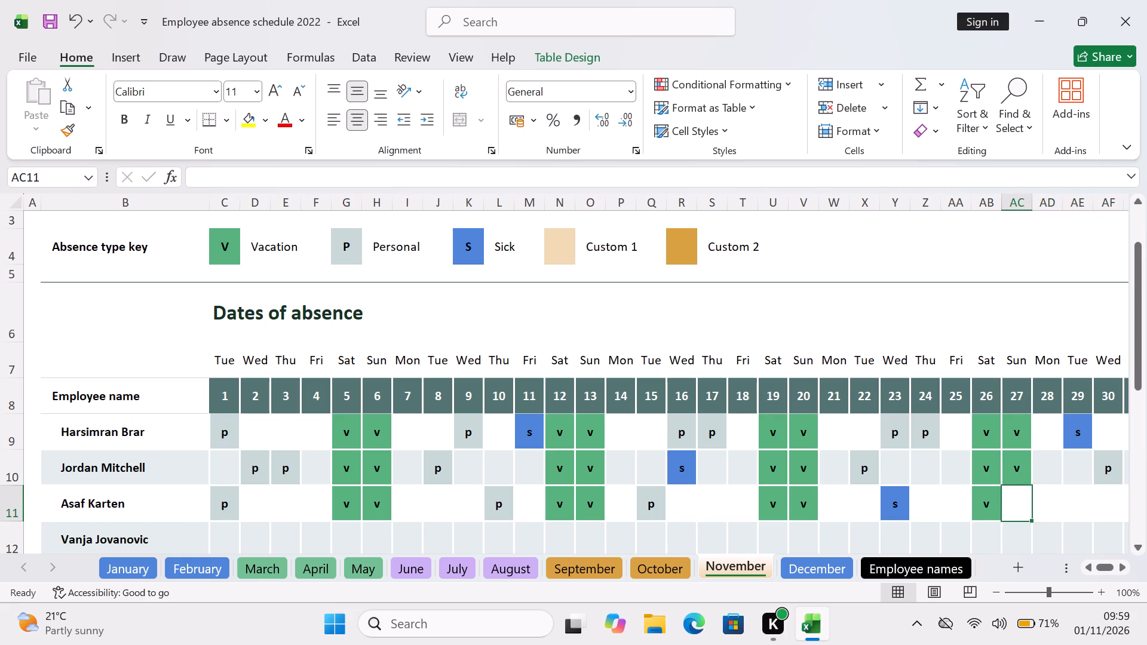
{"action": "key", "text": "v"}
{"action": "key", "text": "Right"}
{"action": "key", "text": "Right"}
{"action": "key", "text": "Right"}
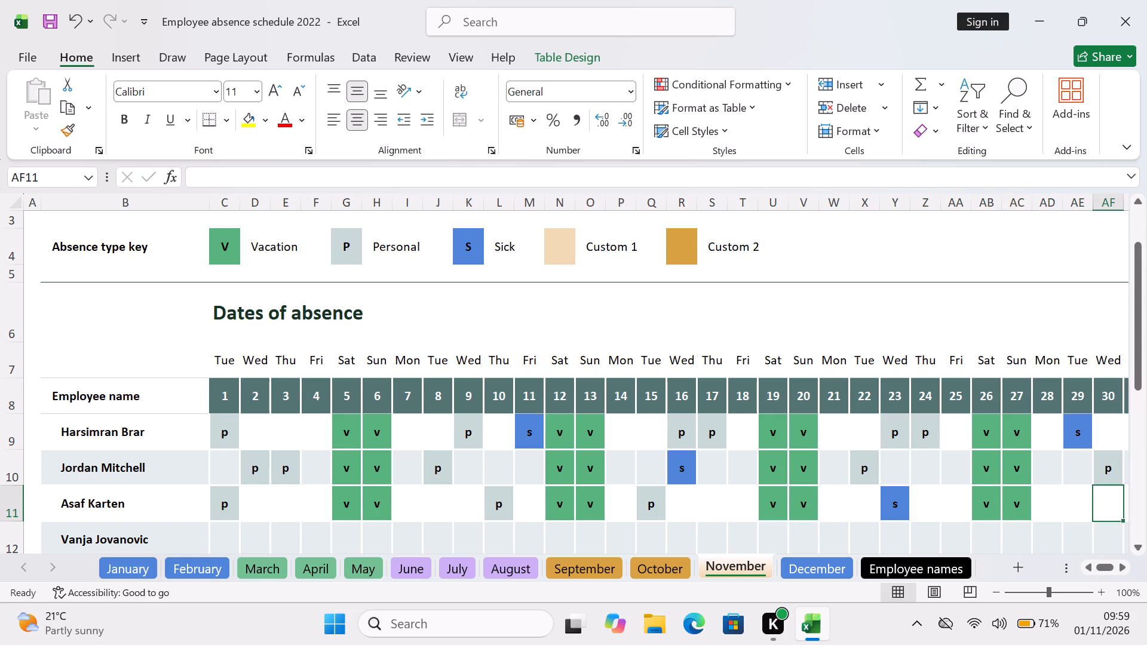
In the fourth employee's row, enter p on day 3 and v on days 5 and 6.
{"action": "key", "text": "Down"}
{"action": "key", "text": "Left"}
{"action": "key", "text": "Left"}
{"action": "key", "text": "Left"}
{"action": "key", "text": "Left"}
{"action": "key", "text": "Left"}
{"action": "key", "text": "Left"}
{"action": "key", "text": "Left"}
{"action": "key", "text": "Left"}
{"action": "key", "text": "Left"}
{"action": "key", "text": "Left"}
{"action": "key", "text": "Left"}
{"action": "key", "text": "Left"}
{"action": "key", "text": "Left"}
{"action": "key", "text": "Left"}
{"action": "key", "text": "Left"}
{"action": "key", "text": "Left"}
{"action": "key", "text": "Left"}
{"action": "key", "text": "Left"}
{"action": "key", "text": "Left"}
{"action": "key", "text": "Left"}
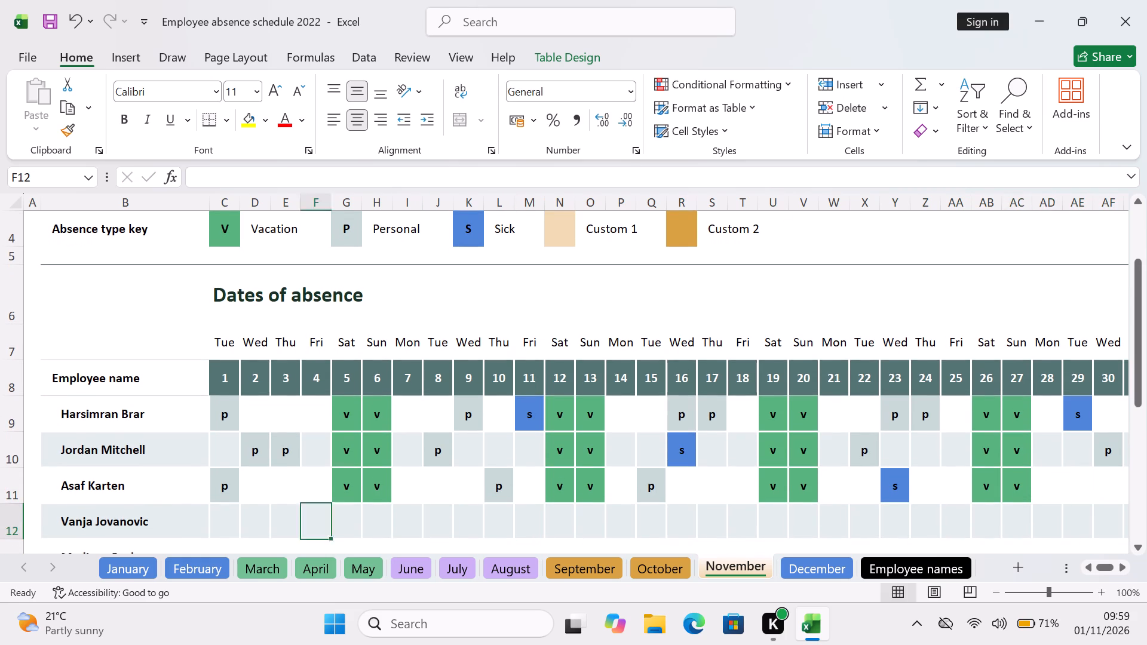
{"action": "key", "text": "Right"}
{"action": "key", "text": "Right"}
{"action": "key", "text": "Right"}
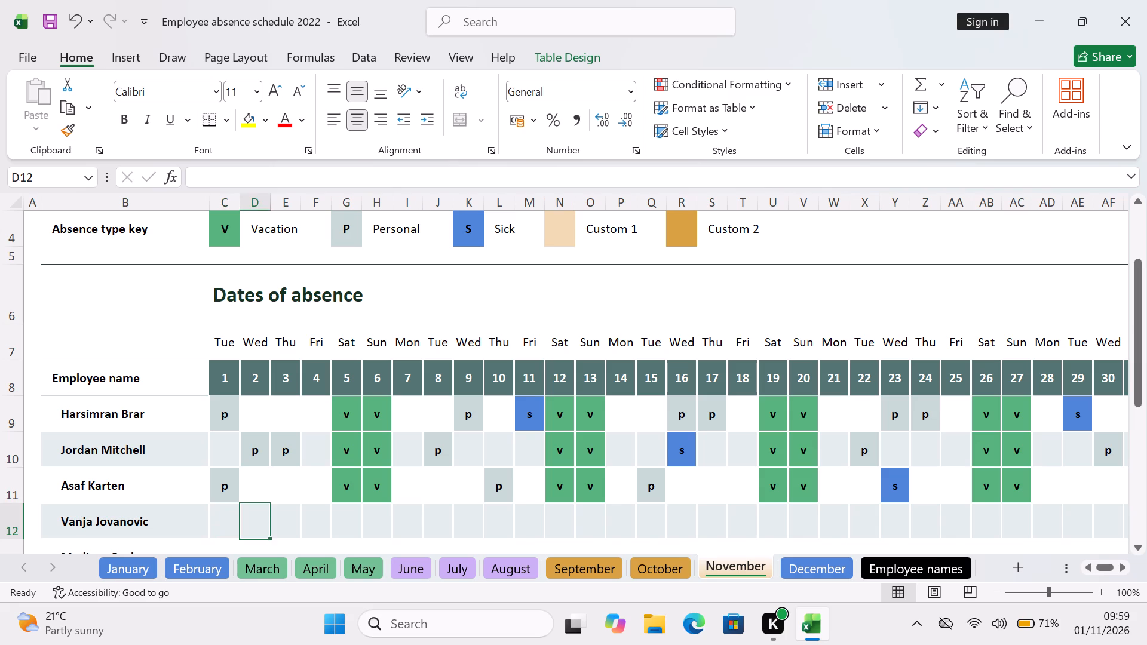
{"action": "key", "text": "Right"}
{"action": "key", "text": "p"}
{"action": "key", "text": "Right"}
{"action": "key", "text": "Right"}
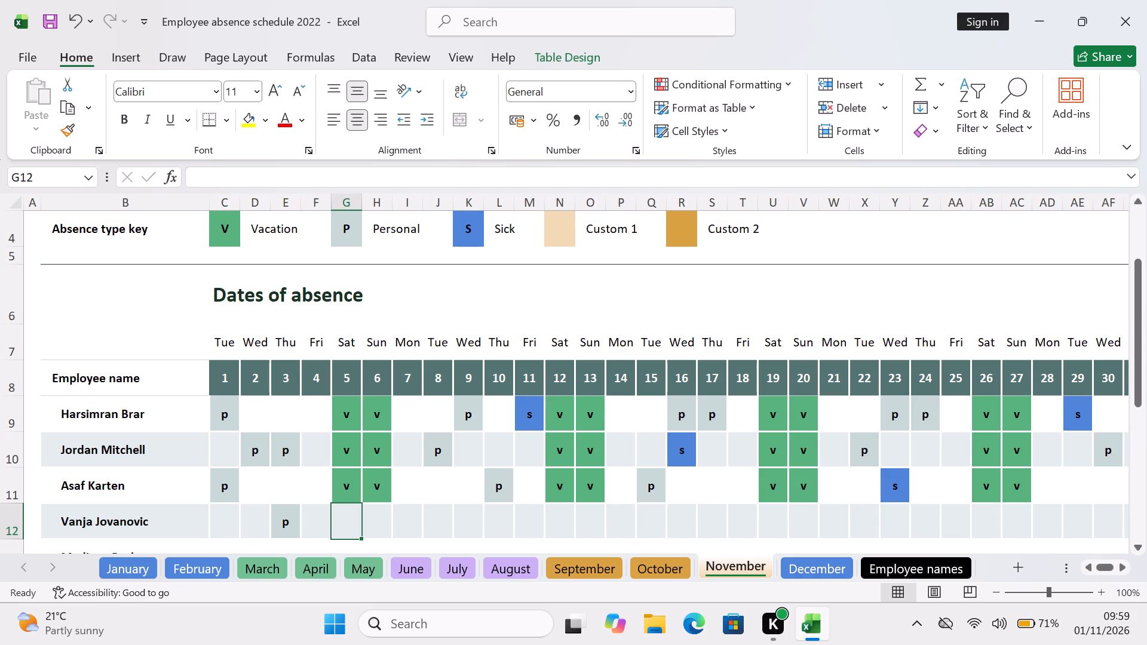
{"action": "key", "text": "v"}
{"action": "key", "text": "Right"}
{"action": "key", "text": "v"}
{"action": "key", "text": "Right"}
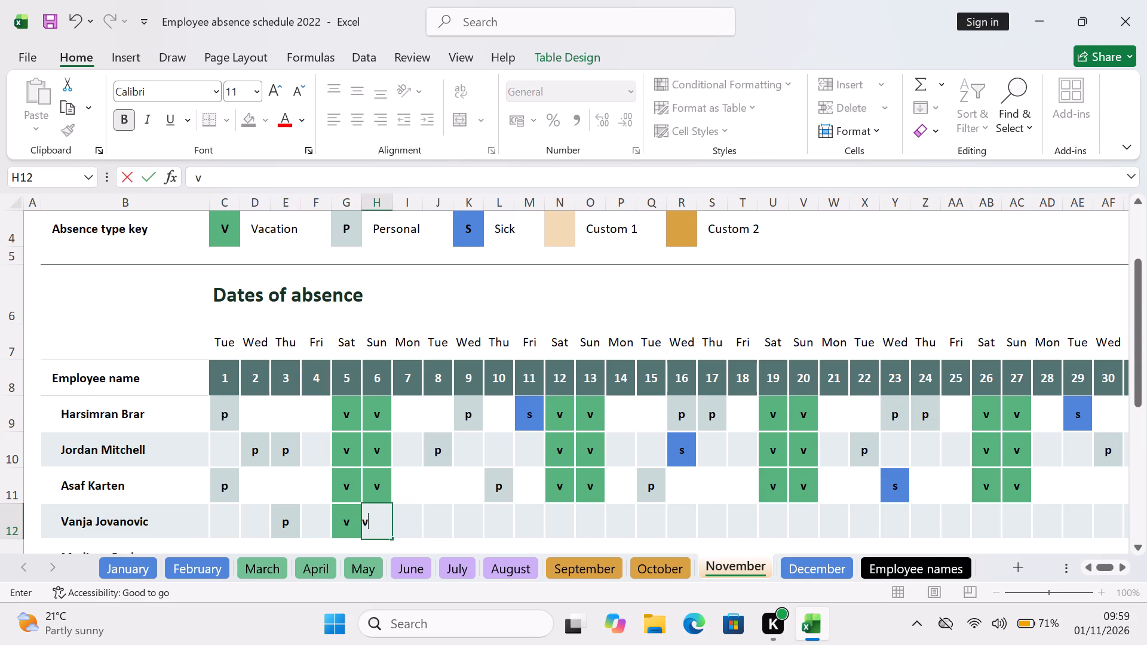
In the fourth employee's row, enter p on day 7 and v on days 12 and 13.
{"action": "key", "text": "Right"}
{"action": "key", "text": "Right"}
{"action": "key", "text": "Right"}
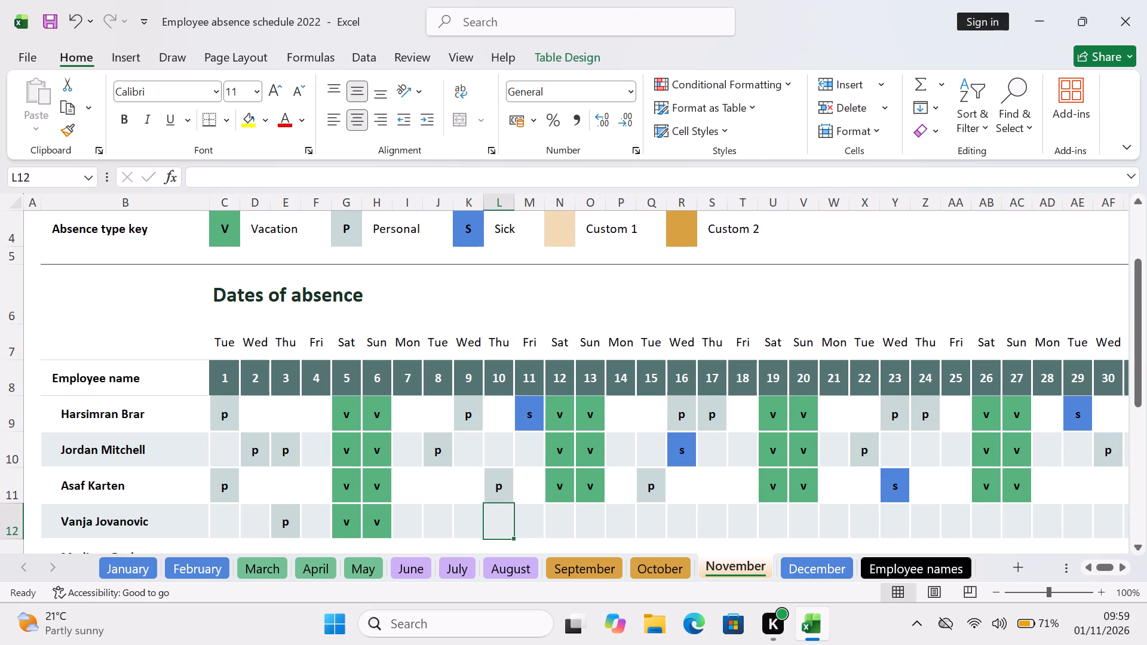
{"action": "key", "text": "Left"}
{"action": "key", "text": "Left"}
{"action": "key", "text": "Left"}
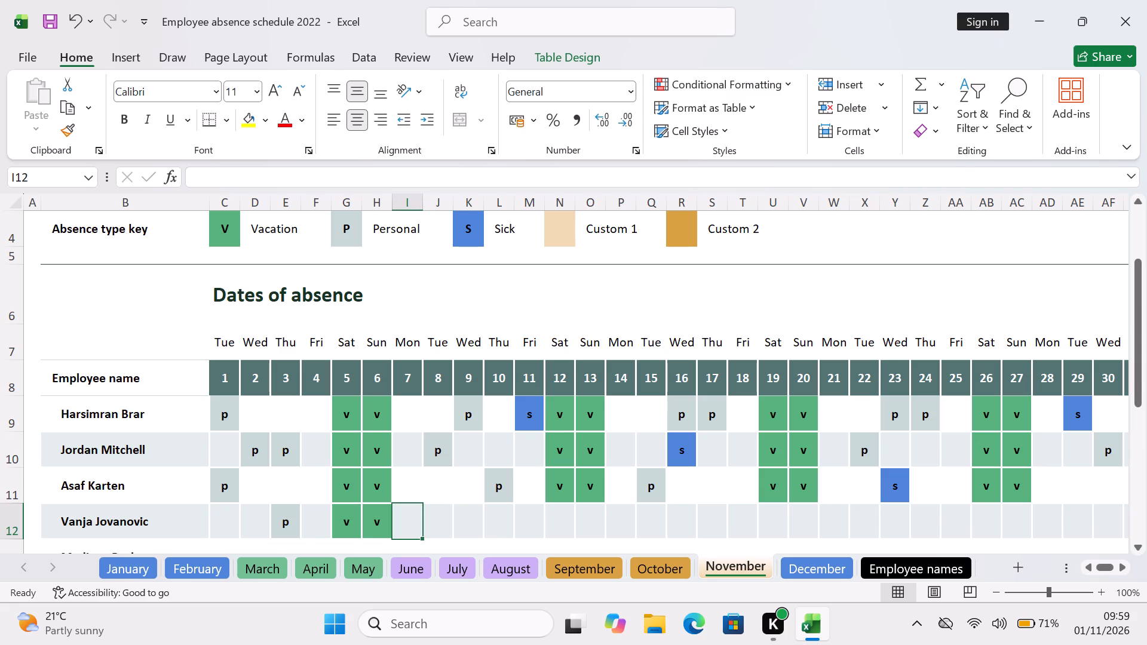
{"action": "key", "text": "p"}
{"action": "key", "text": "Right"}
{"action": "key", "text": "Right"}
{"action": "key", "text": "Right"}
{"action": "key", "text": "Right"}
{"action": "key", "text": "Right"}
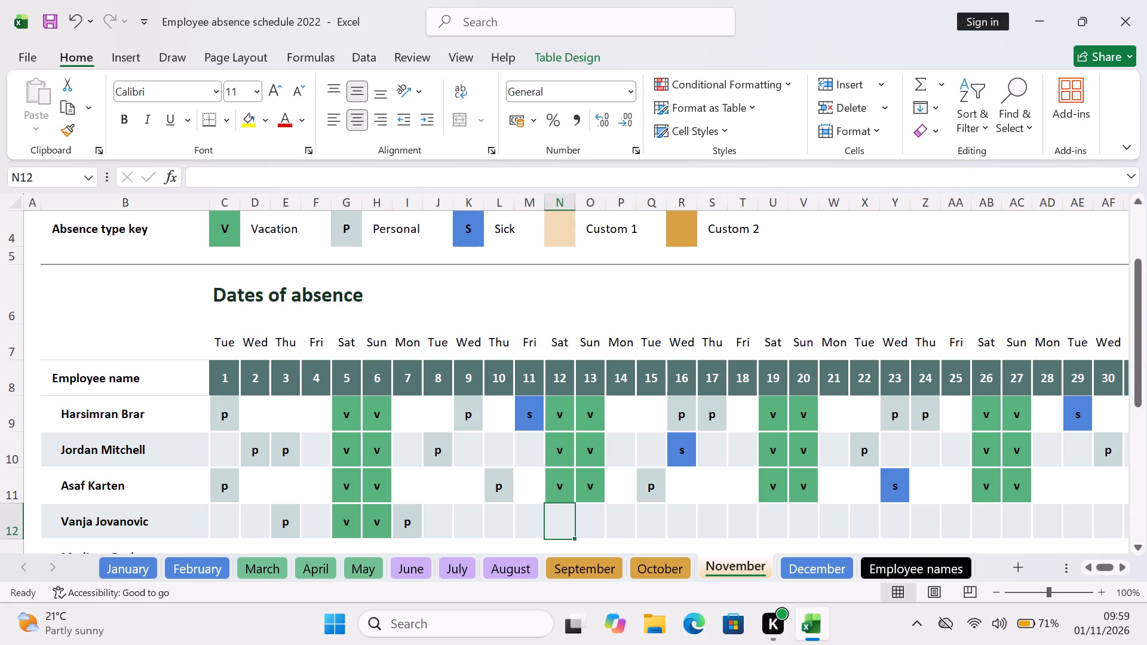
{"action": "key", "text": "v"}
{"action": "key", "text": "Right"}
{"action": "key", "text": "v"}
{"action": "key", "text": "Right"}
In the fourth employee's row, enter p on day 14 and v on days 19 and 20.
{"action": "key", "text": "Right"}
{"action": "key", "text": "Right"}
{"action": "key", "text": "Right"}
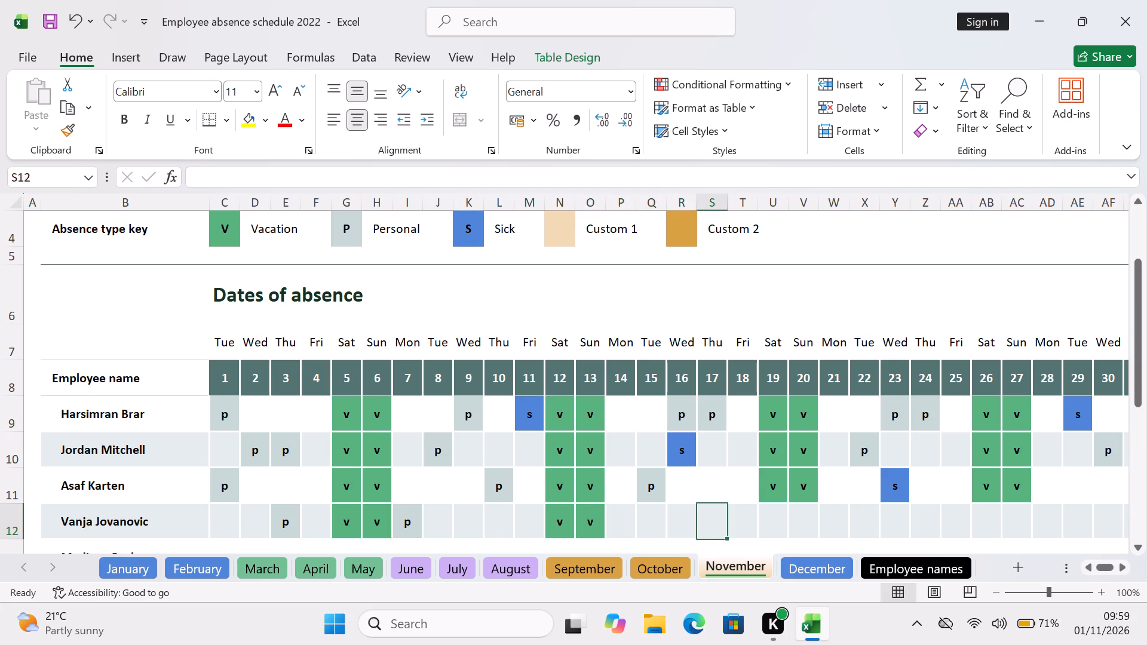
{"action": "key", "text": "Left"}
{"action": "key", "text": "Left"}
{"action": "key", "text": "Left"}
{"action": "key", "text": "p"}
{"action": "key", "text": "Right"}
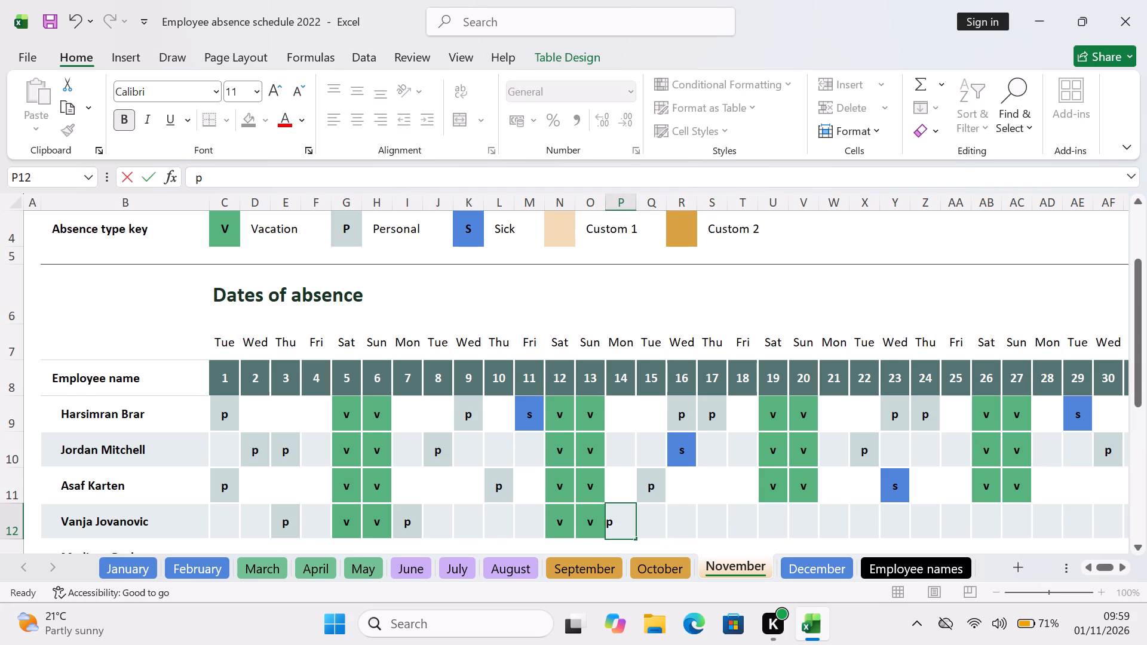
{"action": "key", "text": "Right"}
{"action": "key", "text": "Right"}
{"action": "key", "text": "Right"}
{"action": "key", "text": "Right"}
{"action": "key", "text": "v"}
{"action": "key", "text": "Right"}
{"action": "key", "text": "v"}
{"action": "key", "text": "Right"}
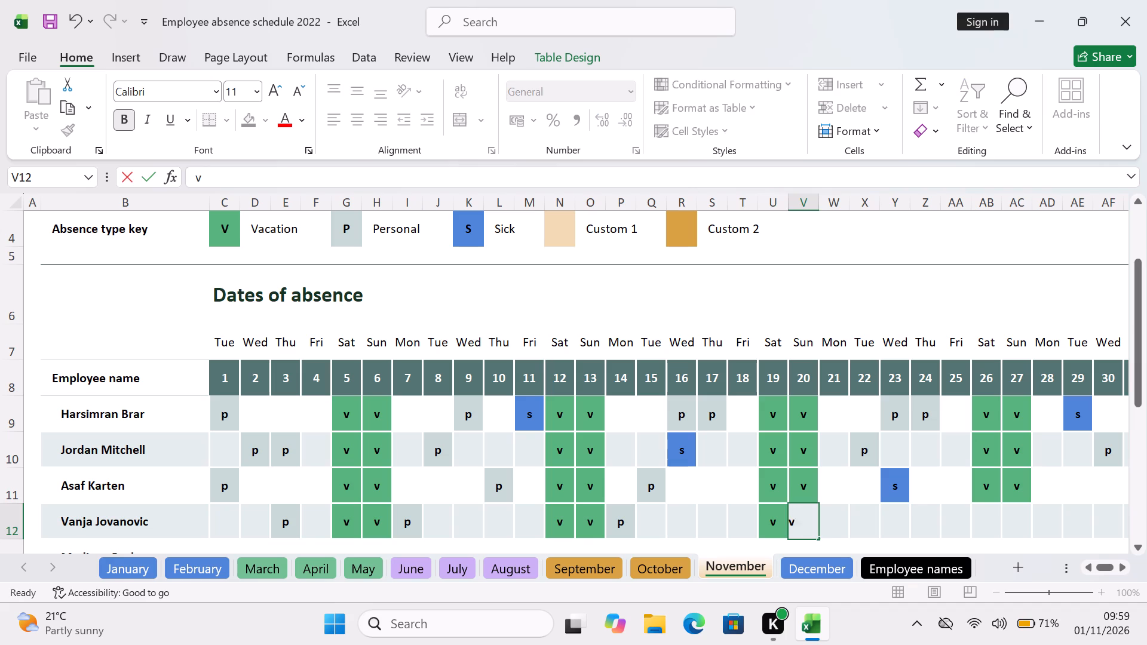
In the fourth employee's row, enter p on day 21.
{"action": "key", "text": "Right"}
{"action": "key", "text": "Right"}
{"action": "key", "text": "Left"}
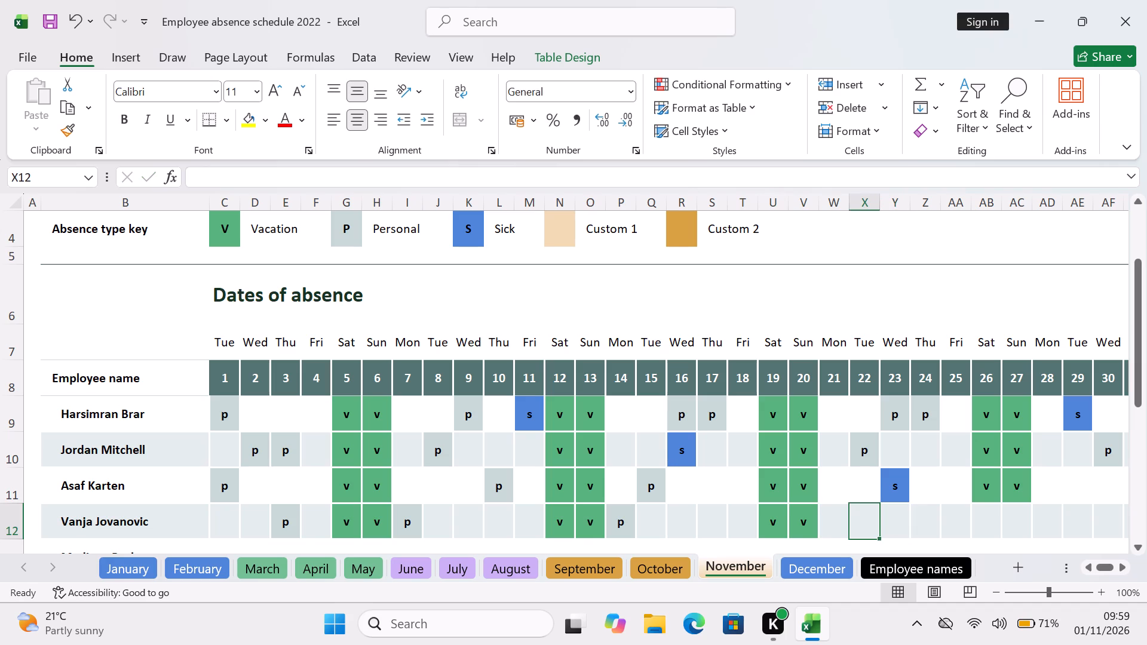
{"action": "key", "text": "Left"}
{"action": "key", "text": "v"}
{"action": "key", "text": "Right"}
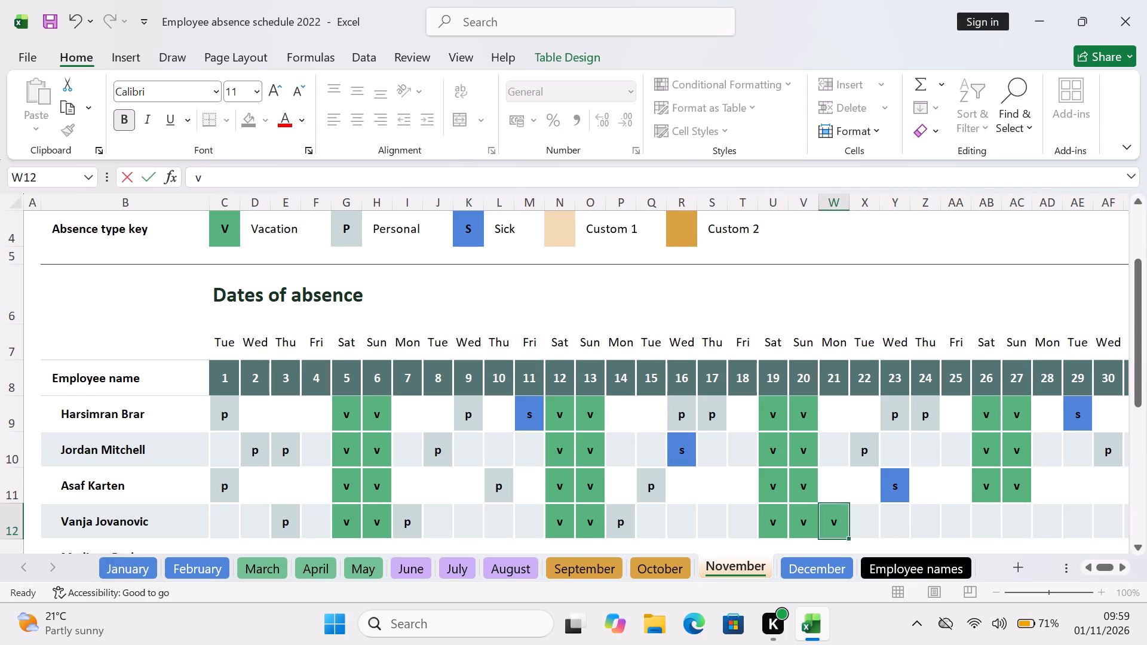
{"action": "key", "text": "Left"}
{"action": "key", "text": "BackSpace"}
{"action": "key", "text": "p"}
{"action": "key", "text": "Right"}
In the fourth employee's row, enter v on days 26 and 27.
{"action": "key", "text": "Right"}
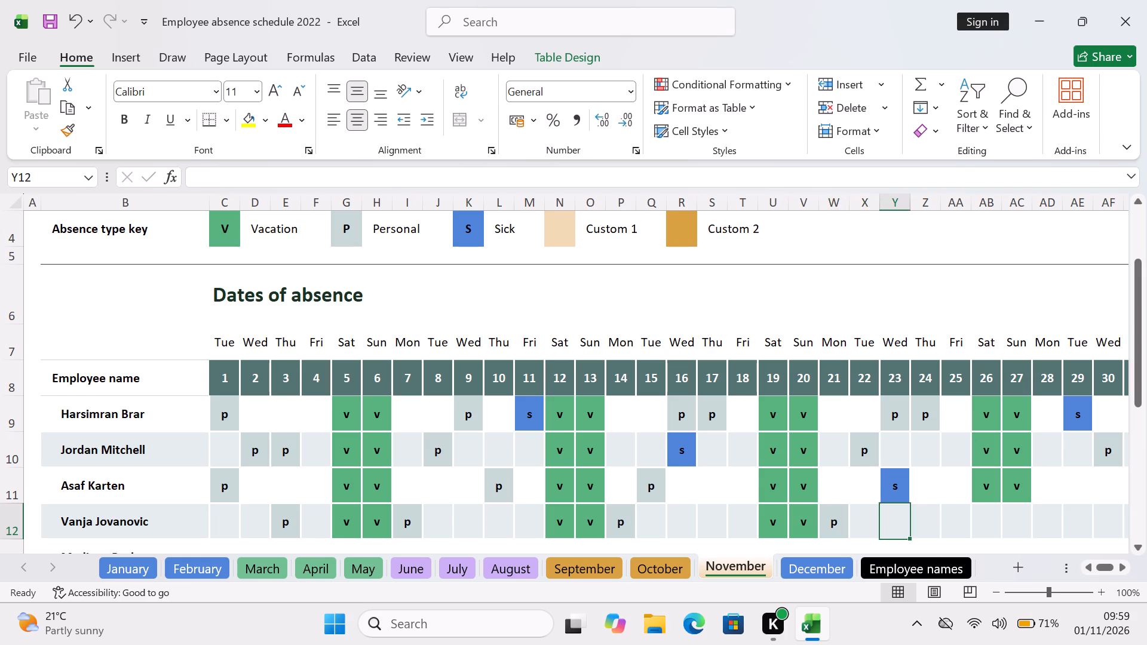
{"action": "key", "text": "Right"}
{"action": "key", "text": "Right"}
{"action": "key", "text": "v"}
{"action": "key", "text": "BackSpace"}
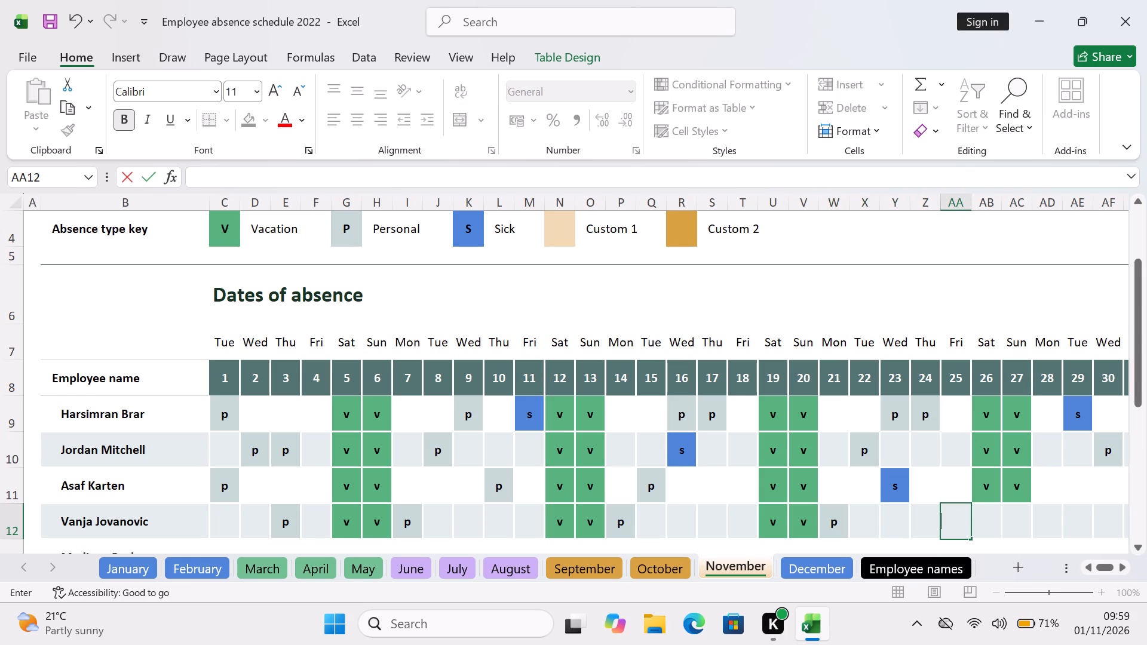
{"action": "key", "text": "Right"}
{"action": "key", "text": "v"}
{"action": "key", "text": "Right"}
{"action": "key", "text": "v"}
{"action": "key", "text": "Right"}
{"action": "key", "text": "Right"}
{"action": "key", "text": "Right"}
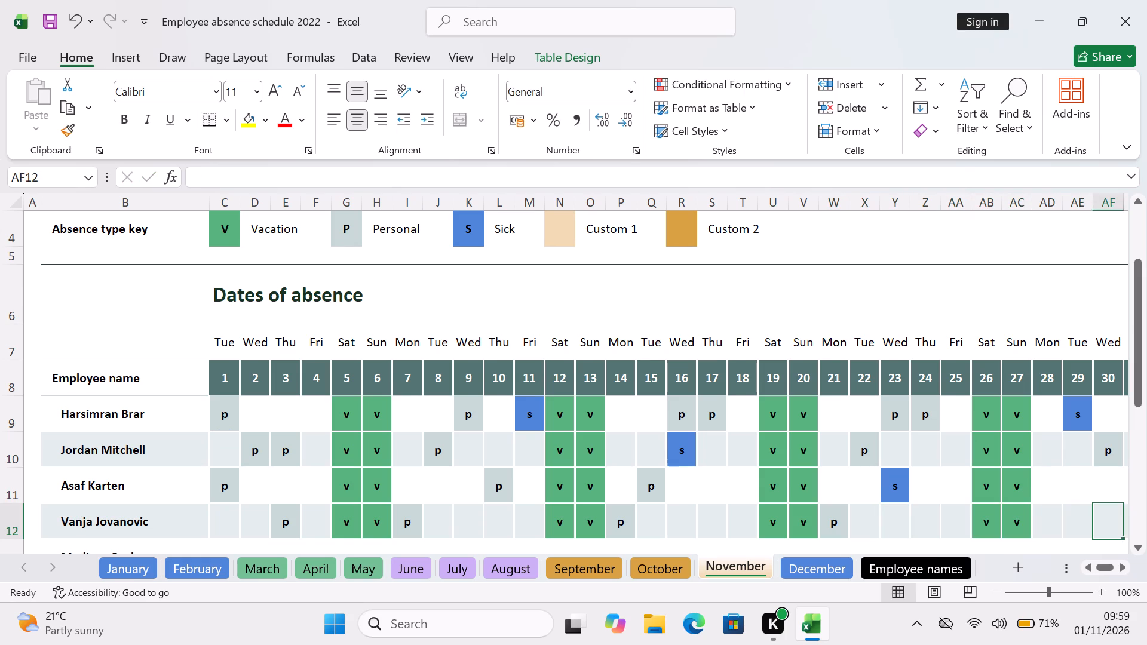
In the fourth employee's row, enter p on day 29.
{"action": "key", "text": "Right"}
{"action": "key", "text": "Left"}
{"action": "key", "text": "Left"}
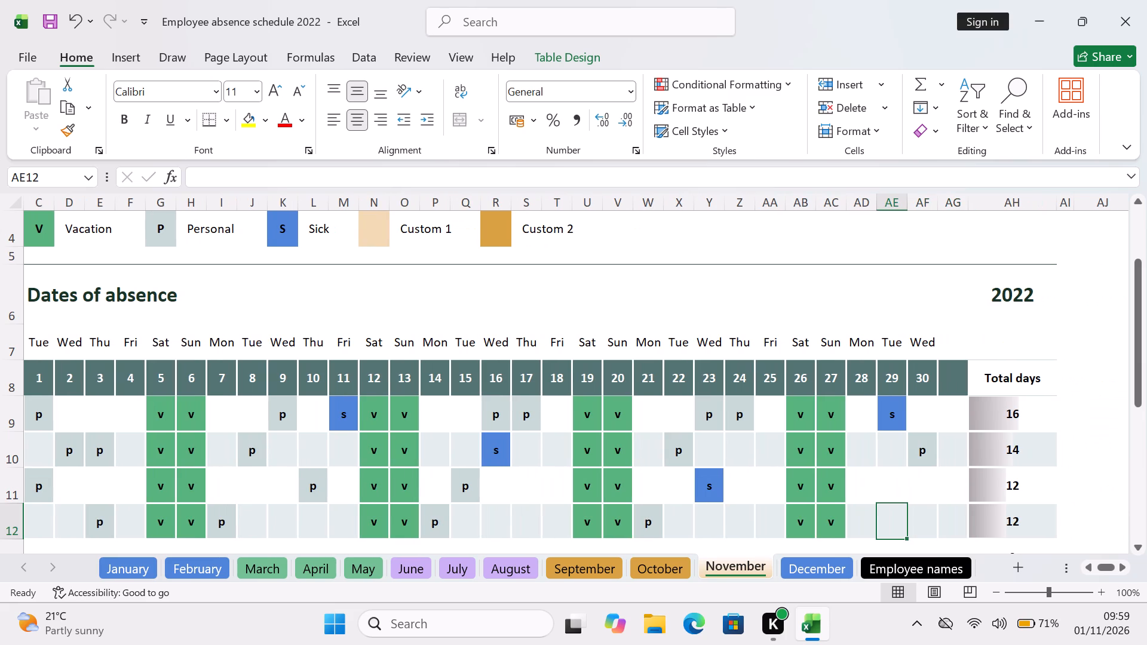
{"action": "key", "text": "p"}
{"action": "key", "text": "Right"}
{"action": "key", "text": "Right"}
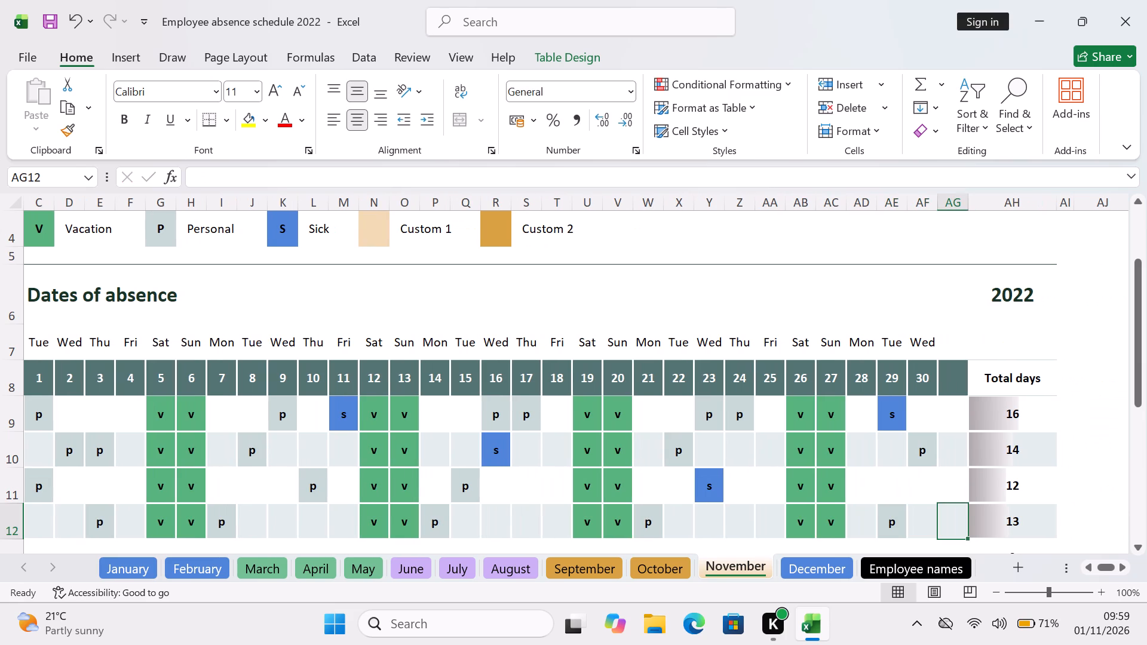
In the fifth employee's row, enter p on days 1 and 3.
{"action": "key", "text": "Up"}
{"action": "key", "text": "Down"}
{"action": "key", "text": "Down"}
{"action": "key", "text": "Left"}
{"action": "key", "text": "Left"}
{"action": "key", "text": "Left"}
{"action": "key", "text": "Left"}
{"action": "key", "text": "Left"}
{"action": "key", "text": "Left"}
{"action": "key", "text": "Left"}
{"action": "key", "text": "Left"}
{"action": "key", "text": "Left"}
{"action": "key", "text": "Left"}
{"action": "key", "text": "Left"}
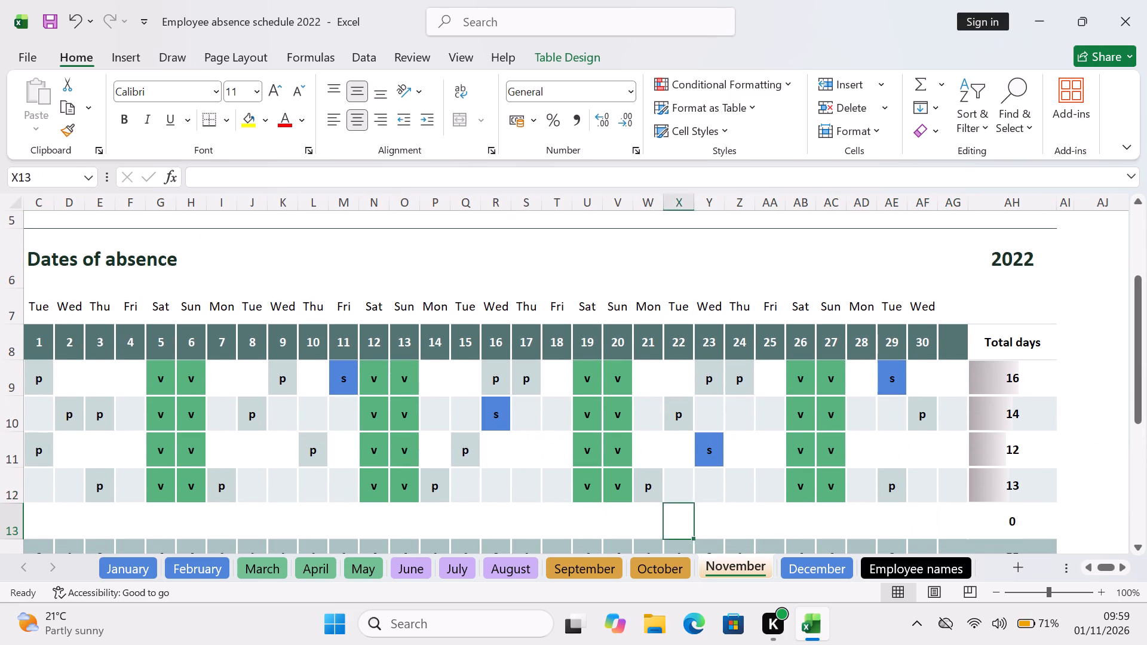
{"action": "key", "text": "Right"}
{"action": "key", "text": "Left"}
{"action": "key", "text": "Left"}
{"action": "key", "text": "Left"}
{"action": "key", "text": "Left"}
{"action": "key", "text": "Left"}
{"action": "key", "text": "Left"}
{"action": "key", "text": "Left"}
{"action": "key", "text": "Left"}
{"action": "key", "text": "Left"}
{"action": "key", "text": "Left"}
{"action": "key", "text": "Left"}
{"action": "key", "text": "Left"}
{"action": "key", "text": "Left"}
{"action": "key", "text": "Left"}
{"action": "key", "text": "Left"}
{"action": "key", "text": "Left"}
{"action": "key", "text": "Left"}
{"action": "key", "text": "Left"}
{"action": "key", "text": "Left"}
{"action": "key", "text": "Left"}
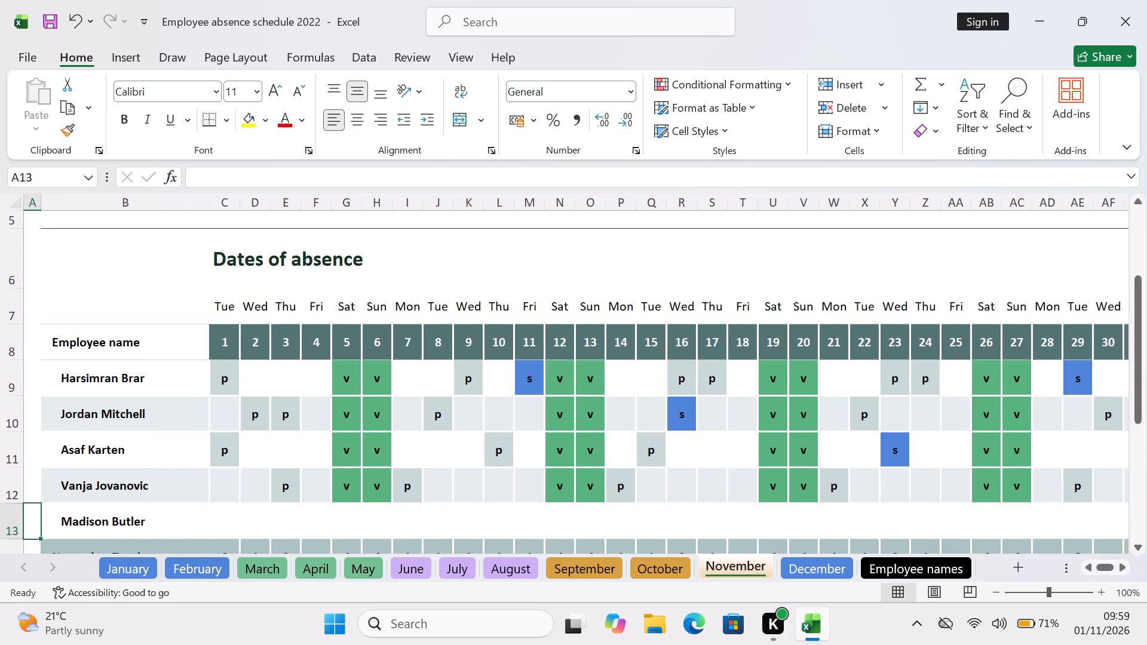
{"action": "key", "text": "Right"}
{"action": "key", "text": "Right"}
{"action": "key", "text": "Right"}
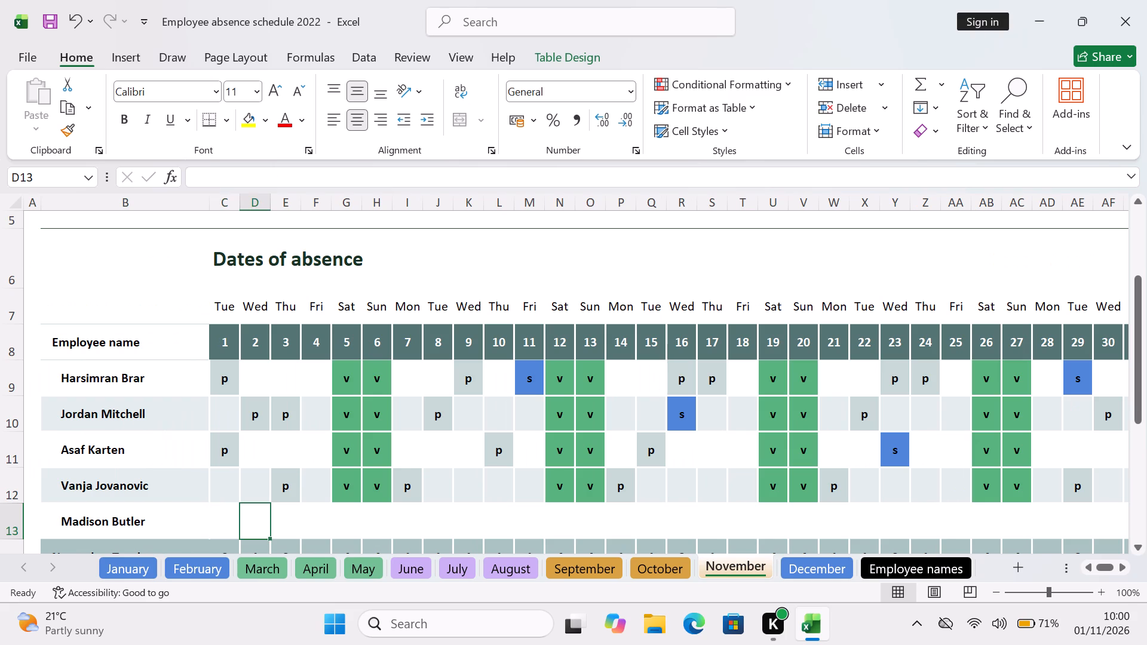
{"action": "key", "text": "Left"}
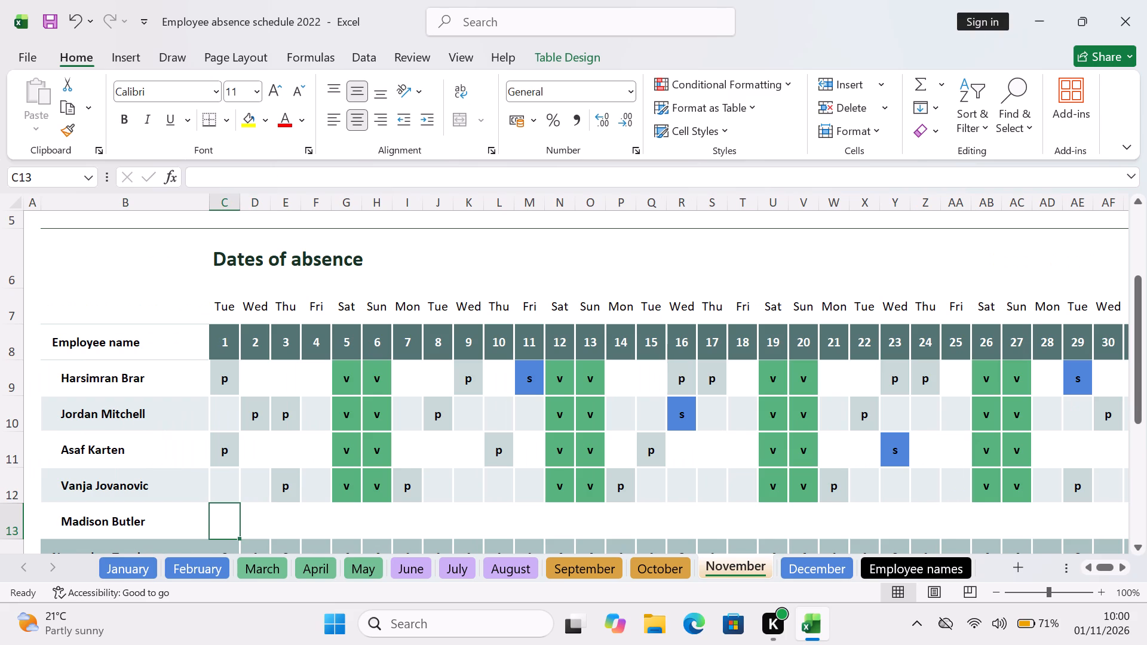
{"action": "key", "text": "p"}
{"action": "key", "text": "Right"}
{"action": "key", "text": "Right"}
{"action": "key", "text": "Right"}
{"action": "key", "text": "Left"}
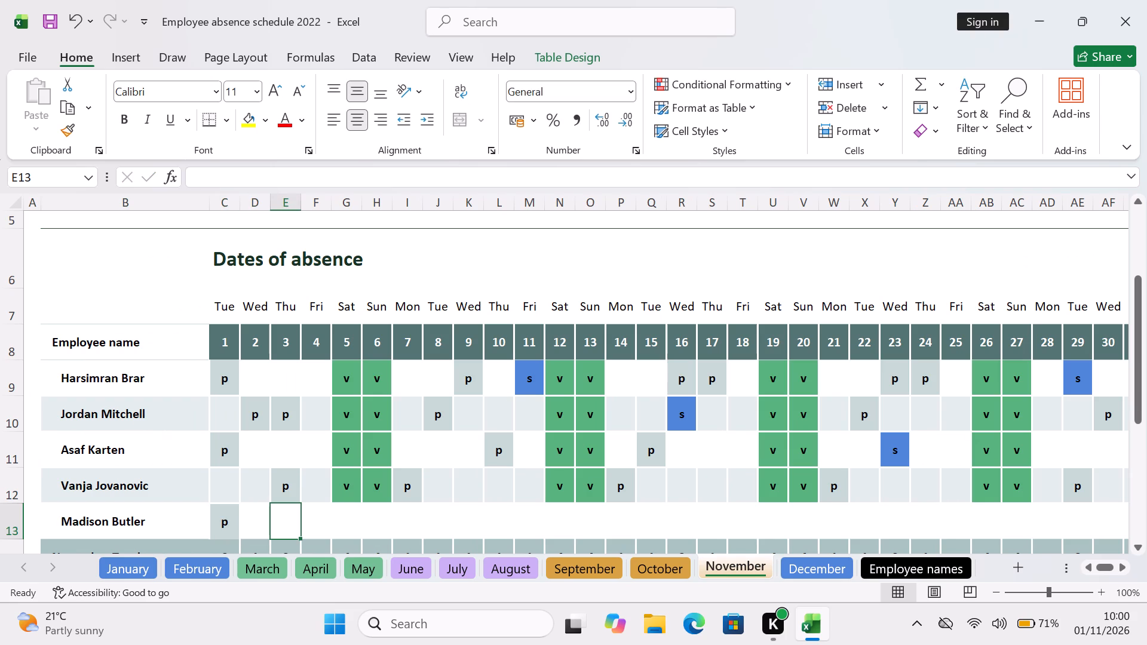
{"action": "key", "text": "p"}
{"action": "key", "text": "Right"}
In the fifth employee's row, enter v on days 5 and 6 and p on day 9.
{"action": "key", "text": "Right"}
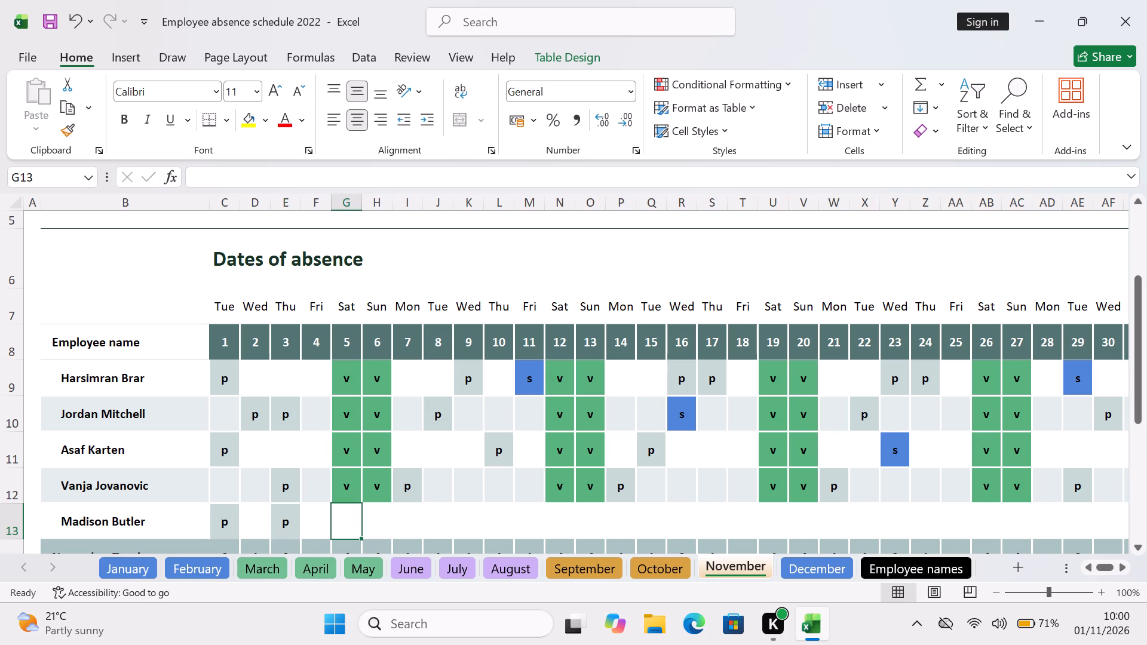
{"action": "key", "text": "v"}
{"action": "key", "text": "Right"}
{"action": "key", "text": "v"}
{"action": "key", "text": "Right"}
{"action": "key", "text": "Right"}
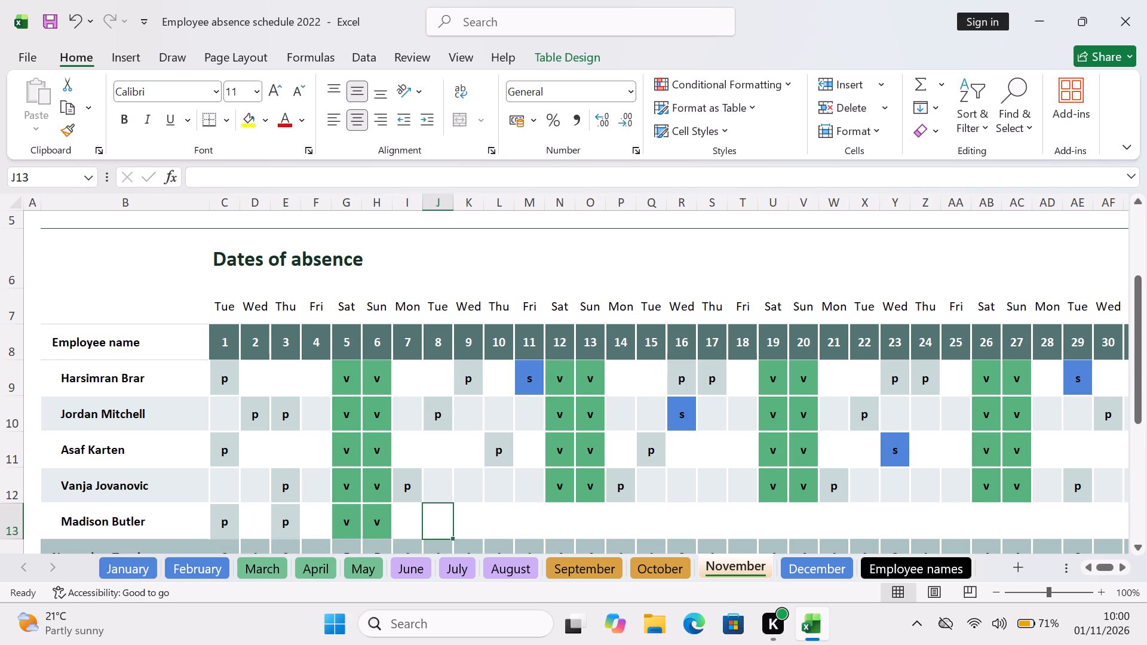
{"action": "key", "text": "Right"}
{"action": "key", "text": "p"}
{"action": "key", "text": "Right"}
In the fifth employee's row, enter v on days 12 and 13 and p on day 17.
{"action": "key", "text": "Right"}
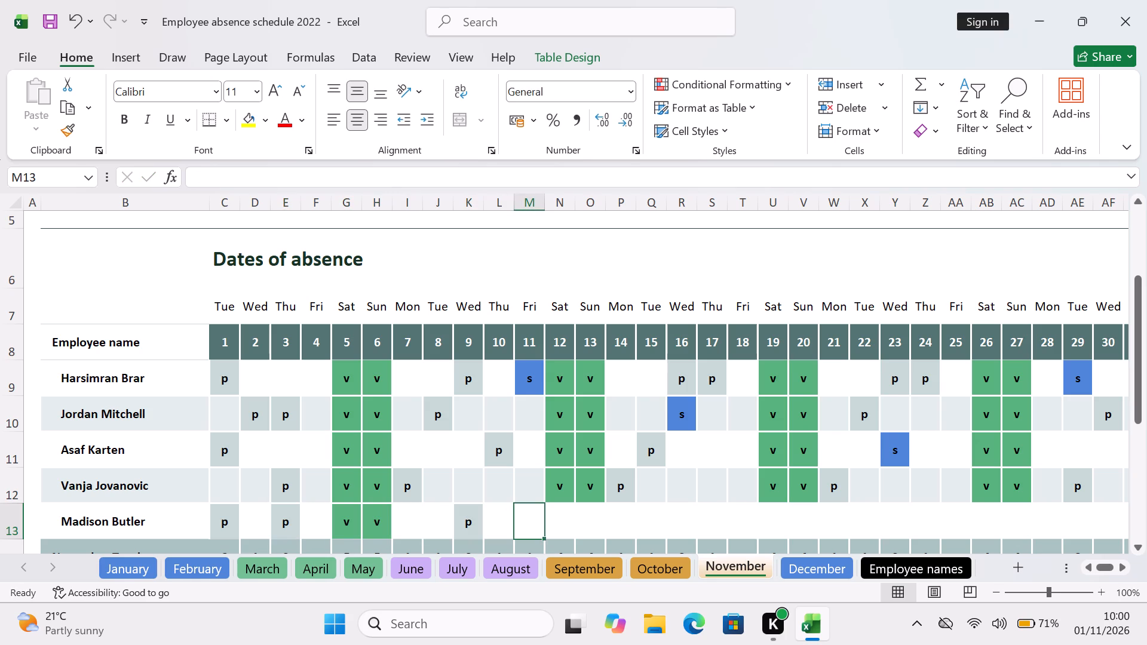
{"action": "key", "text": "Right"}
{"action": "key", "text": "v"}
{"action": "key", "text": "Right"}
{"action": "key", "text": "v"}
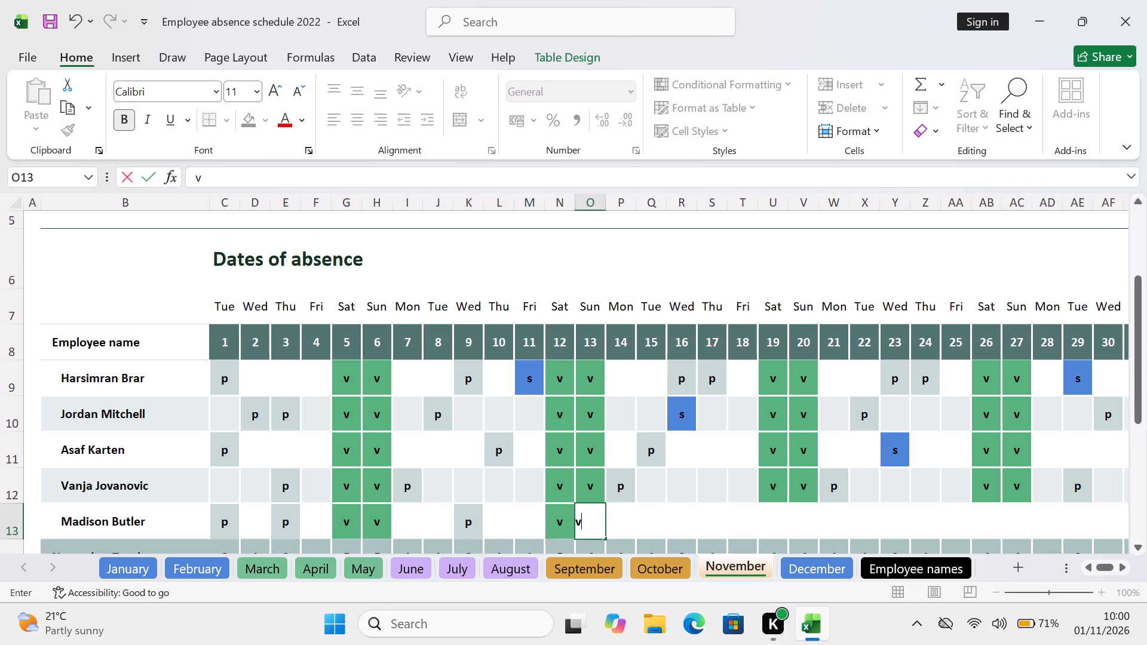
{"action": "key", "text": "Right"}
{"action": "key", "text": "Right"}
{"action": "key", "text": "Right"}
{"action": "key", "text": "Right"}
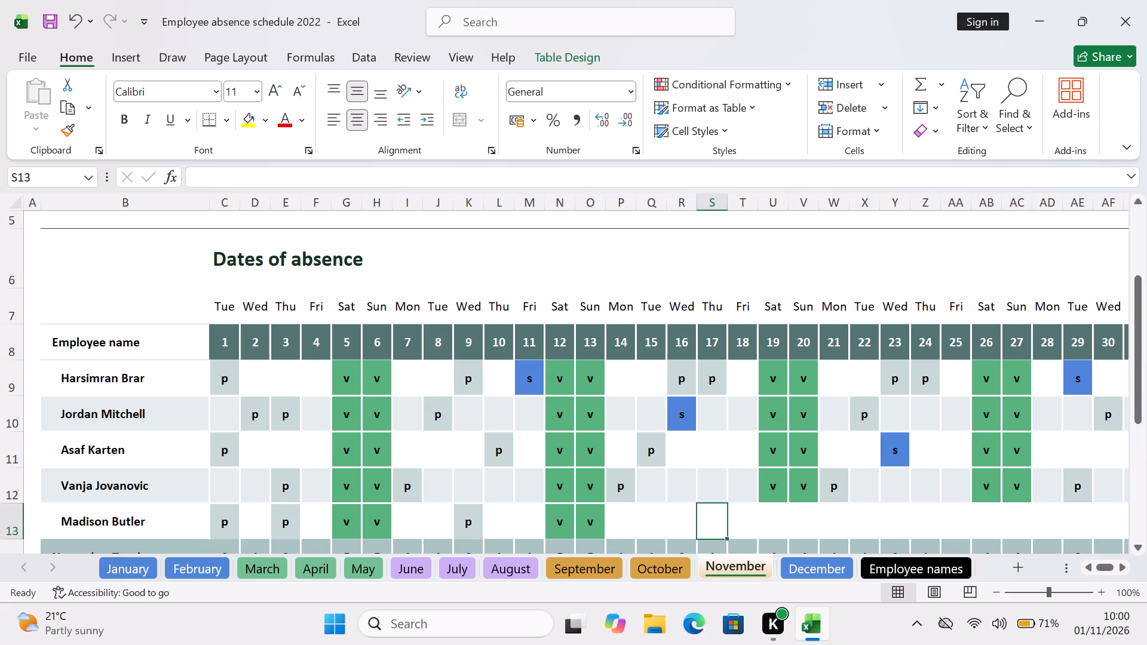
{"action": "key", "text": "p"}
{"action": "key", "text": "Right"}
In the fifth employee's row, enter v on days 19 and 20 and p on day 24.
{"action": "key", "text": "Right"}
{"action": "key", "text": "v"}
{"action": "key", "text": "Right"}
{"action": "key", "text": "v"}
{"action": "key", "text": "Right"}
{"action": "key", "text": "Right"}
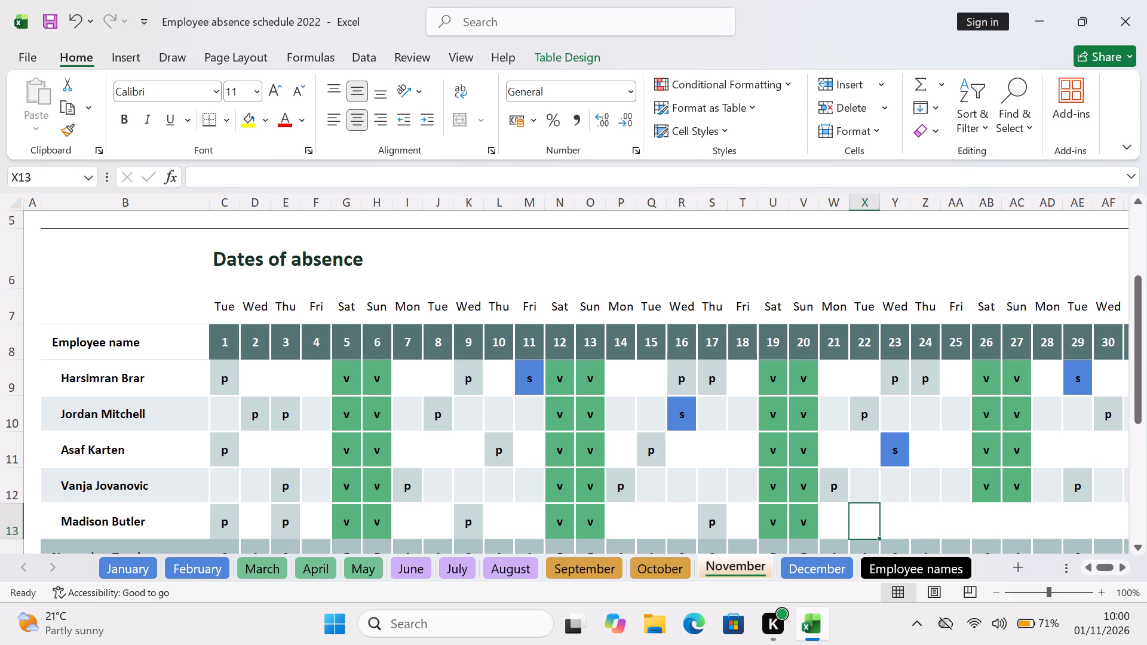
{"action": "key", "text": "Right"}
{"action": "key", "text": "Right"}
{"action": "key", "text": "Left"}
{"action": "key", "text": "Right"}
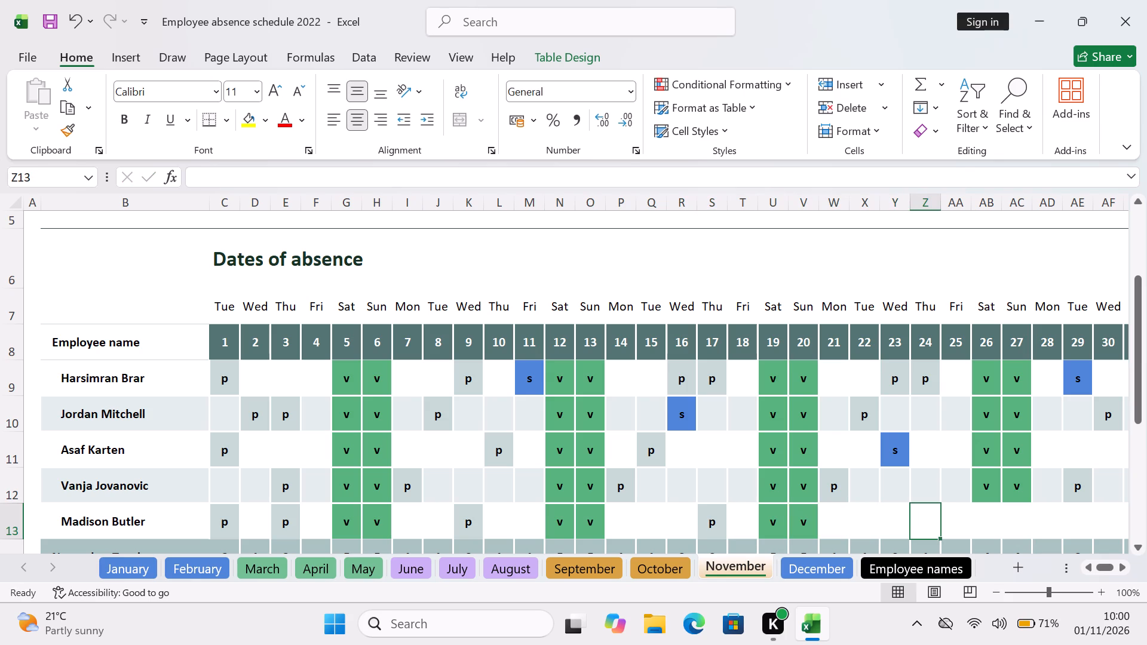
{"action": "key", "text": "p"}
{"action": "key", "text": "Right"}
In the fifth employee's row, enter v on days 26 and 27 and p on day 29.
{"action": "key", "text": "Right"}
{"action": "key", "text": "v"}
{"action": "key", "text": "Right"}
{"action": "key", "text": "v"}
{"action": "key", "text": "Right"}
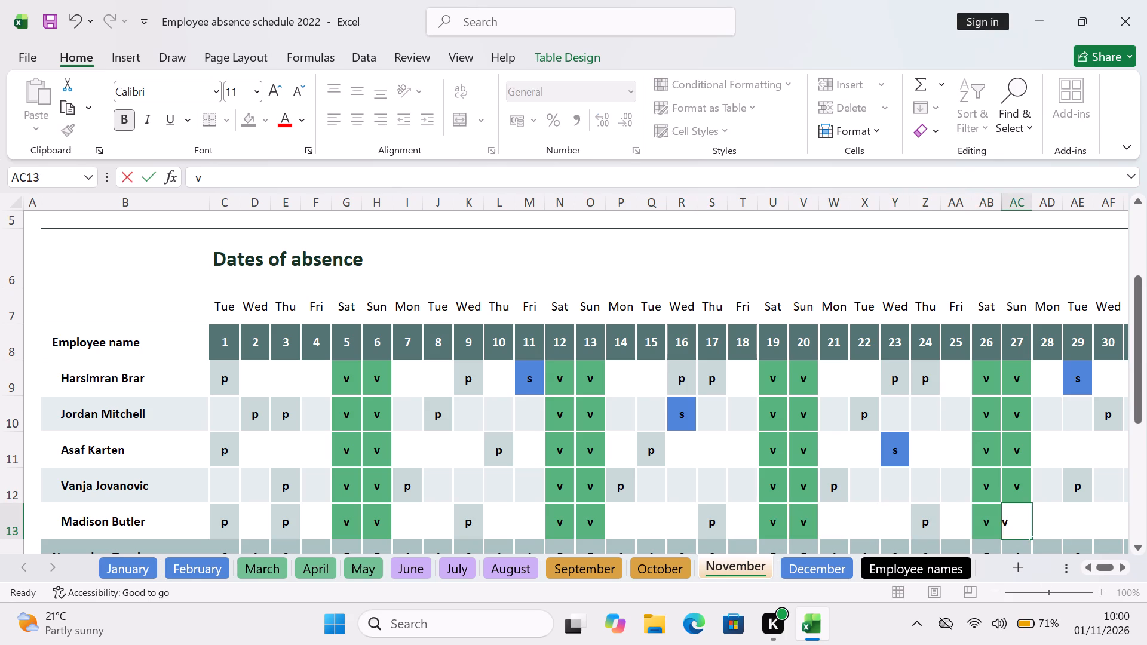
{"action": "key", "text": "Right"}
{"action": "key", "text": "Right"}
{"action": "key", "text": "Left"}
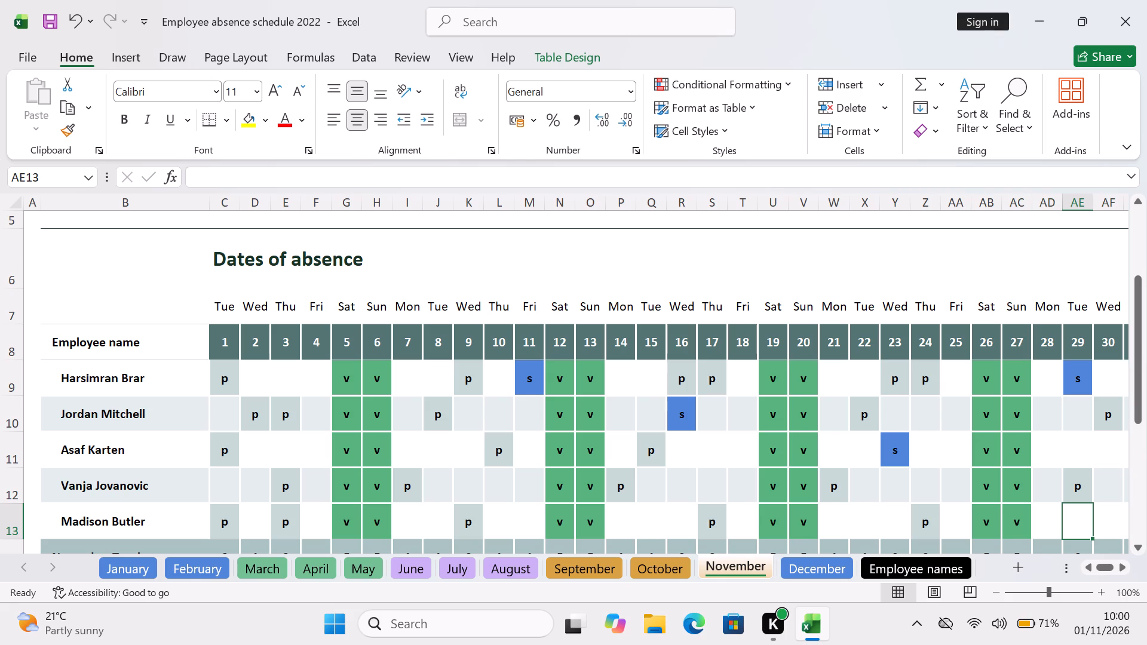
{"action": "key", "text": "p"}
{"action": "key", "text": "Right"}
In the November Total row, set the blank day 4 total to the Count function.
{"action": "key", "text": "Left"}
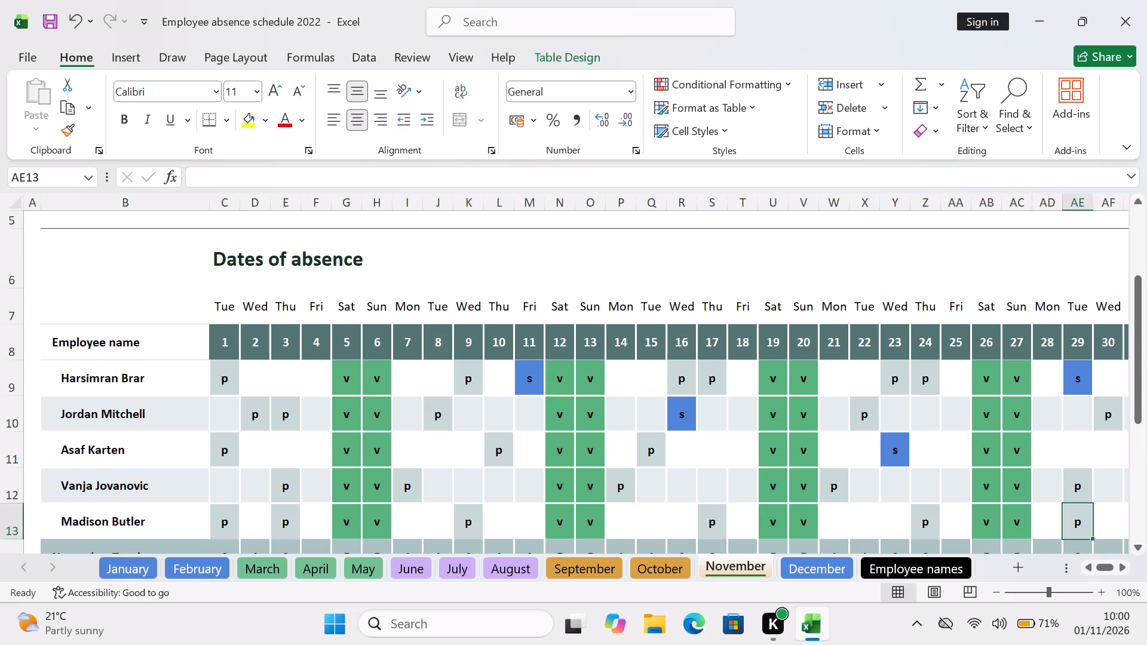
{"action": "key", "text": "Left"}
{"action": "key", "text": "Left"}
{"action": "key", "text": "Left"}
{"action": "key", "text": "Left"}
{"action": "key", "text": "Left"}
{"action": "key", "text": "Left"}
{"action": "key", "text": "Left"}
{"action": "key", "text": "Left"}
{"action": "key", "text": "Left"}
{"action": "key", "text": "Left"}
{"action": "key", "text": "Left"}
{"action": "key", "text": "Left"}
{"action": "key", "text": "Left"}
{"action": "key", "text": "Left"}
{"action": "key", "text": "Left"}
{"action": "key", "text": "Left"}
{"action": "key", "text": "Left"}
{"action": "key", "text": "Left"}
{"action": "key", "text": "Left"}
{"action": "key", "text": "Left"}
{"action": "key", "text": "Left"}
{"action": "key", "text": "Left"}
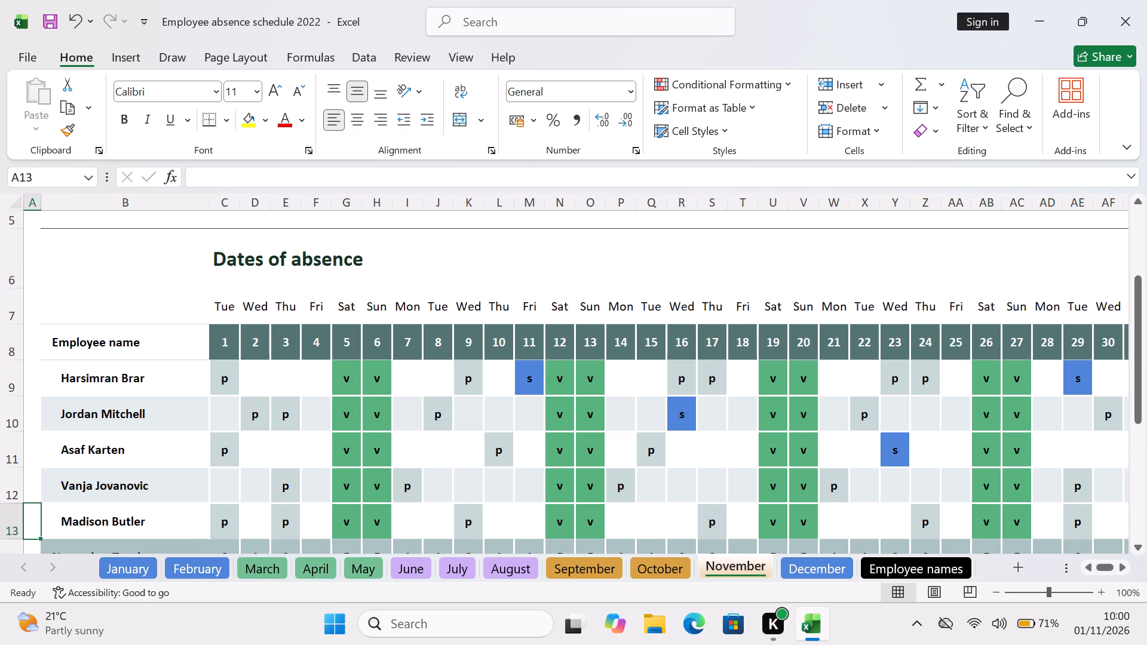
{"action": "key", "text": "Down"}
{"action": "key", "text": "Right"}
{"action": "key", "text": "Right"}
{"action": "key", "text": "Right"}
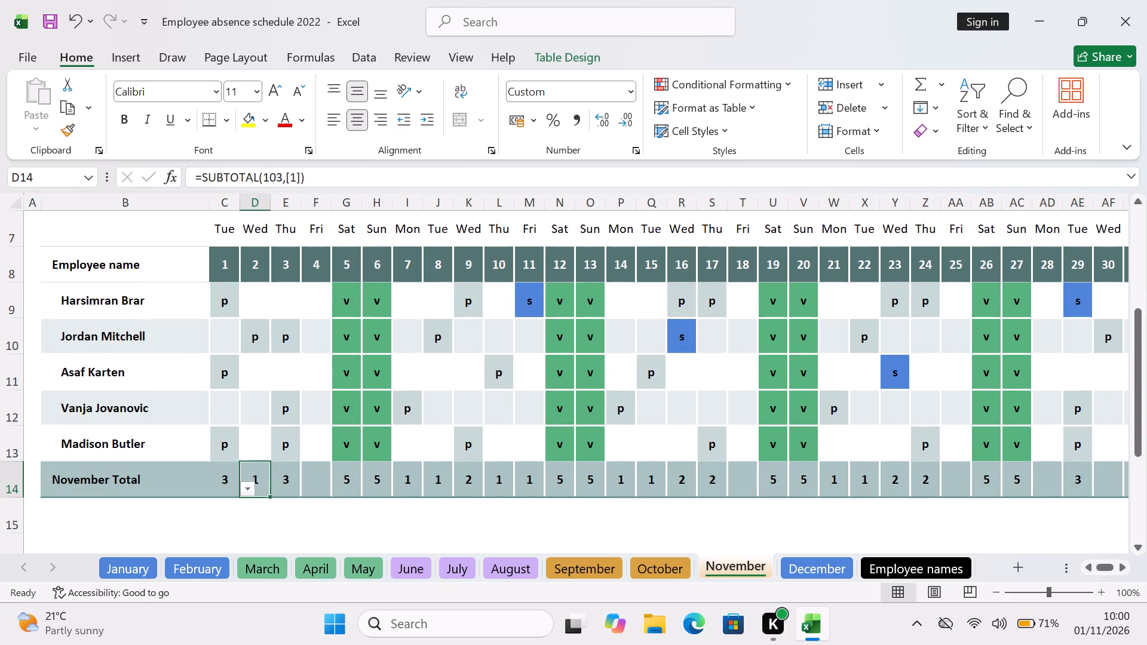
{"action": "key", "text": "Right"}
{"action": "key", "text": "Right"}
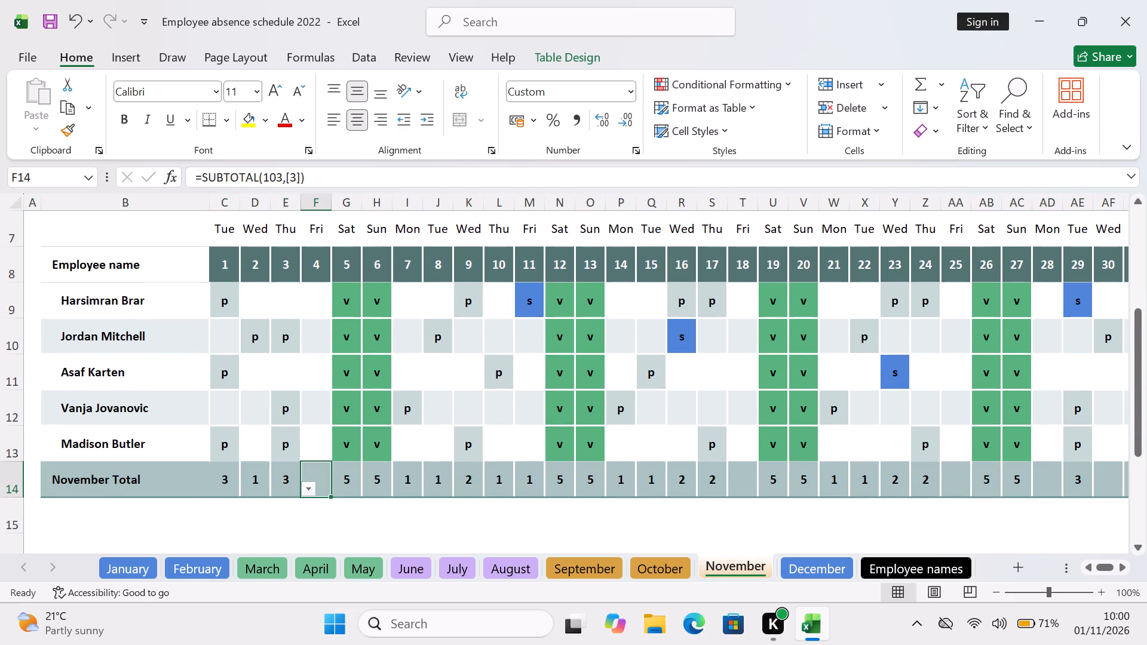
{"action": "left_click", "coordinate": [339, 491]}
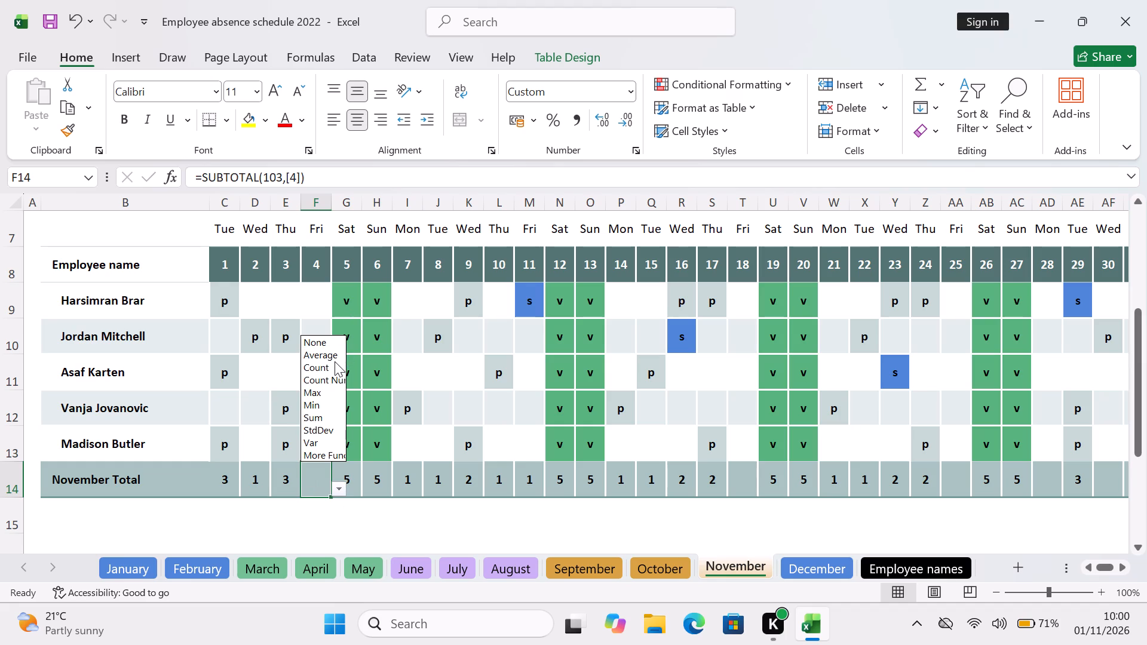
{"action": "left_click", "coordinate": [335, 362]}
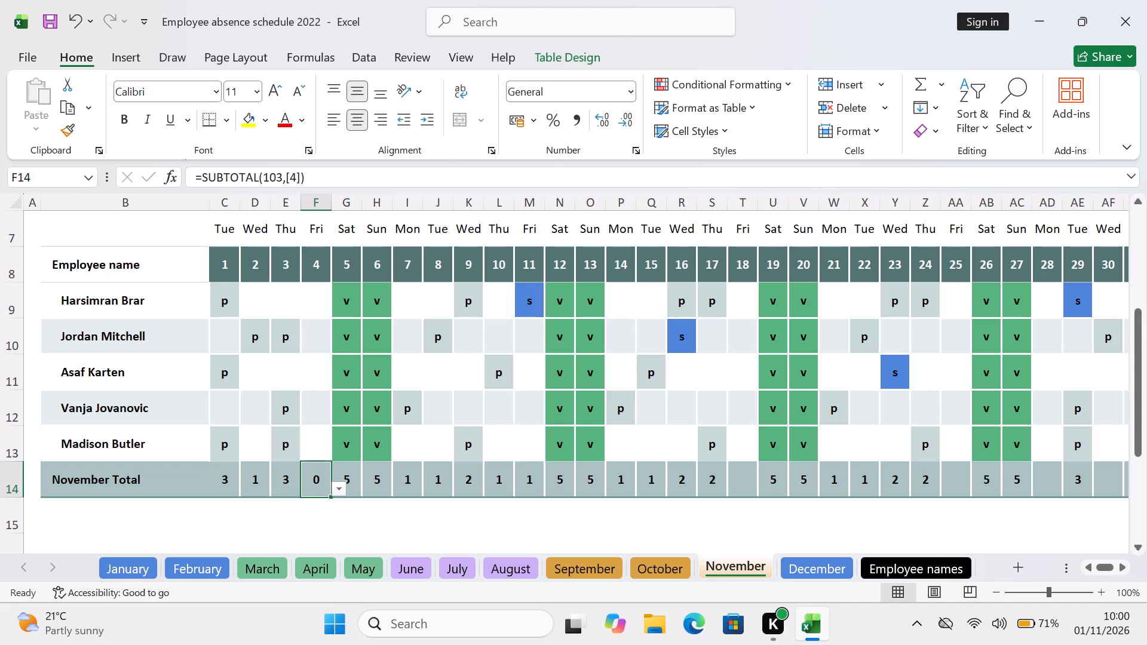
In the November Total row, set the blank day 18 total to the Count function.
{"action": "key", "text": "Right"}
{"action": "key", "text": "Right"}
{"action": "key", "text": "Right"}
{"action": "key", "text": "Right"}
{"action": "key", "text": "Right"}
{"action": "key", "text": "Right"}
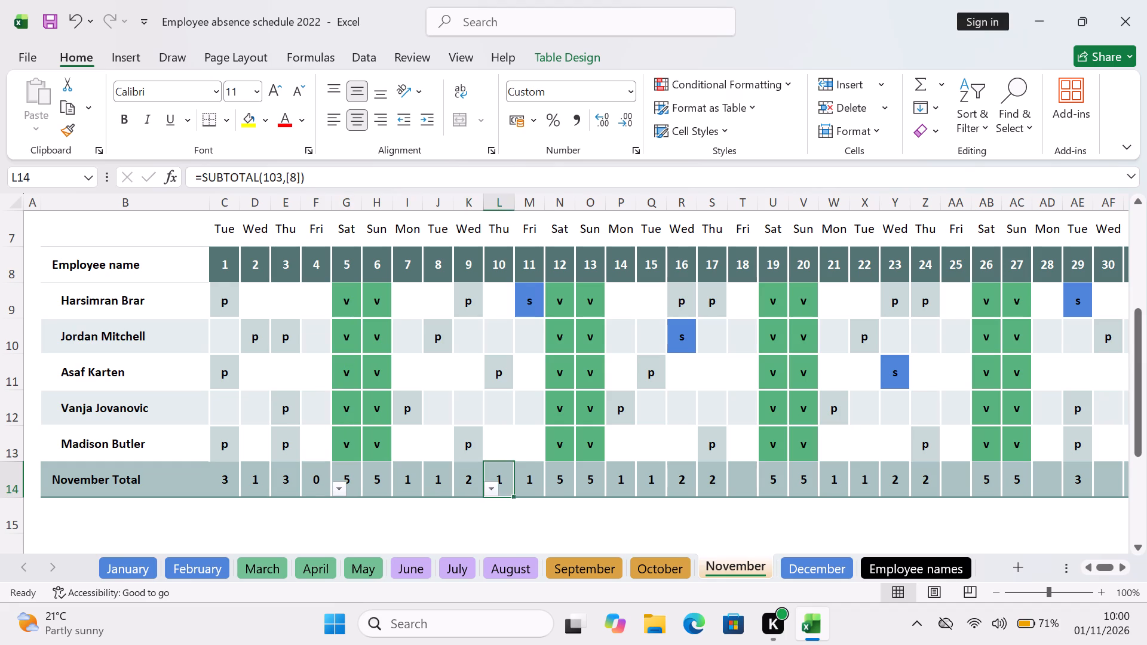
{"action": "key", "text": "Right"}
{"action": "key", "text": "Right"}
{"action": "key", "text": "Right"}
{"action": "key", "text": "Right"}
{"action": "key", "text": "Right"}
{"action": "key", "text": "Right"}
{"action": "key", "text": "Right"}
{"action": "key", "text": "Right"}
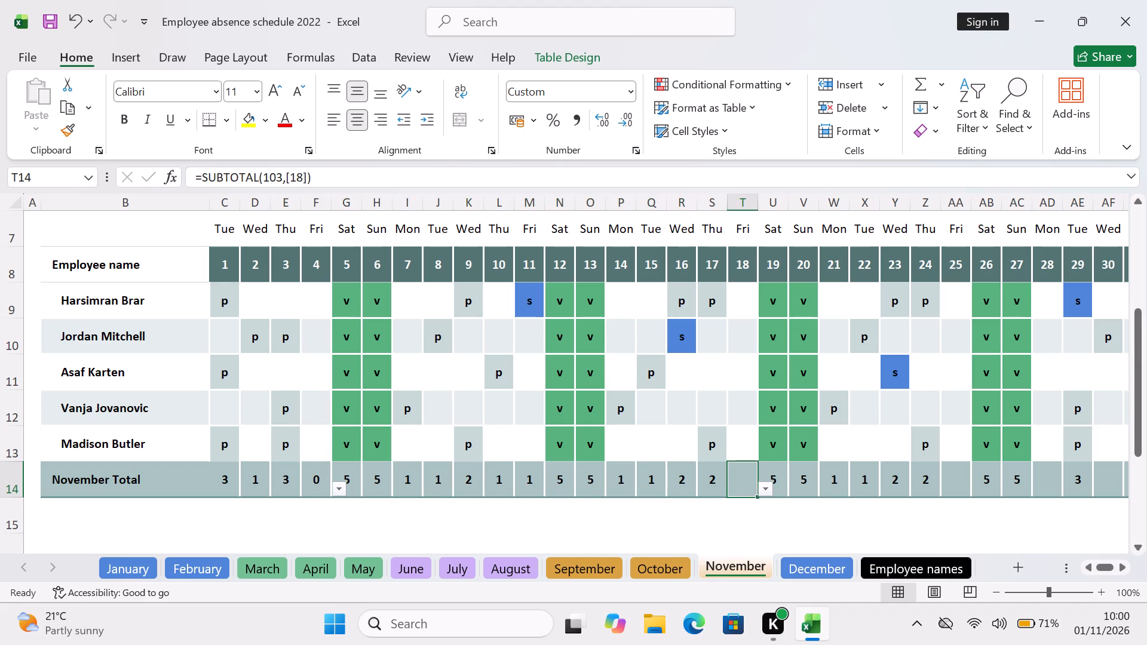
{"action": "left_click", "coordinate": [765, 491]}
{"action": "left_click", "coordinate": [753, 368]}
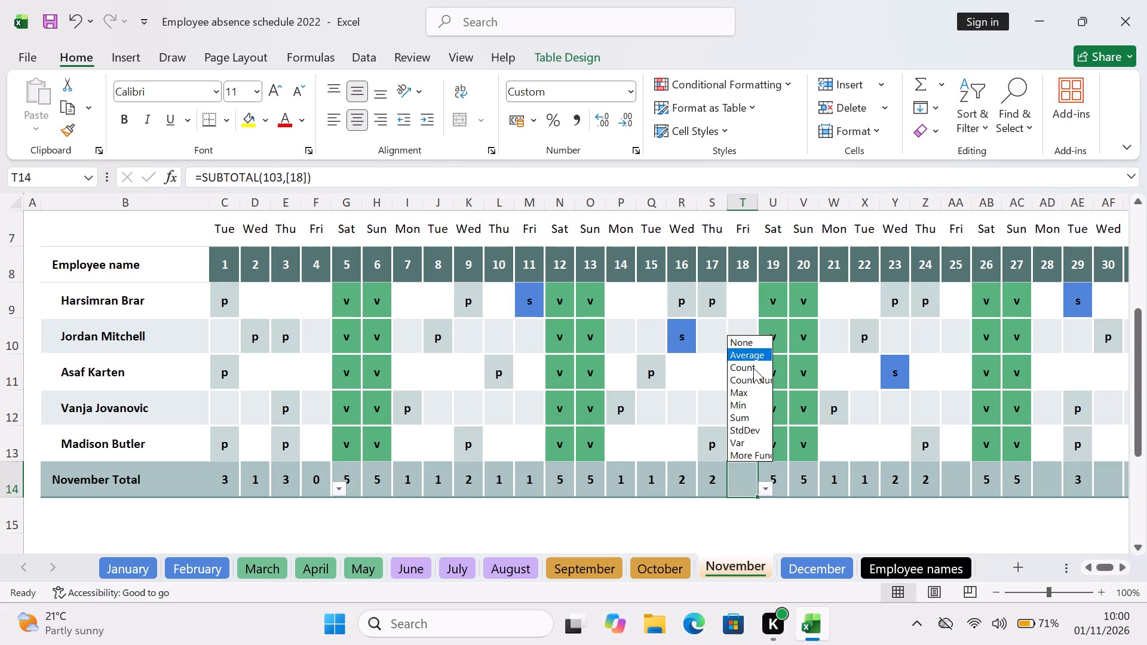
In the November Total row, set the blank day 25 and day 28 totals to the Count function.
{"action": "left_click", "coordinate": [954, 486]}
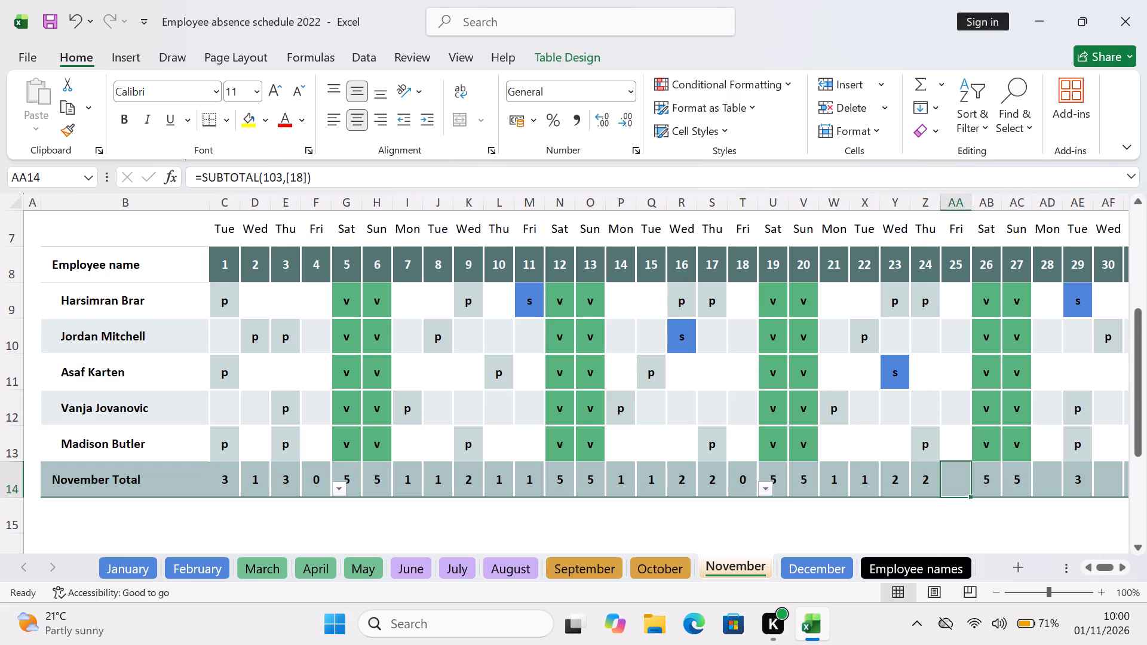
{"action": "left_click", "coordinate": [980, 486]}
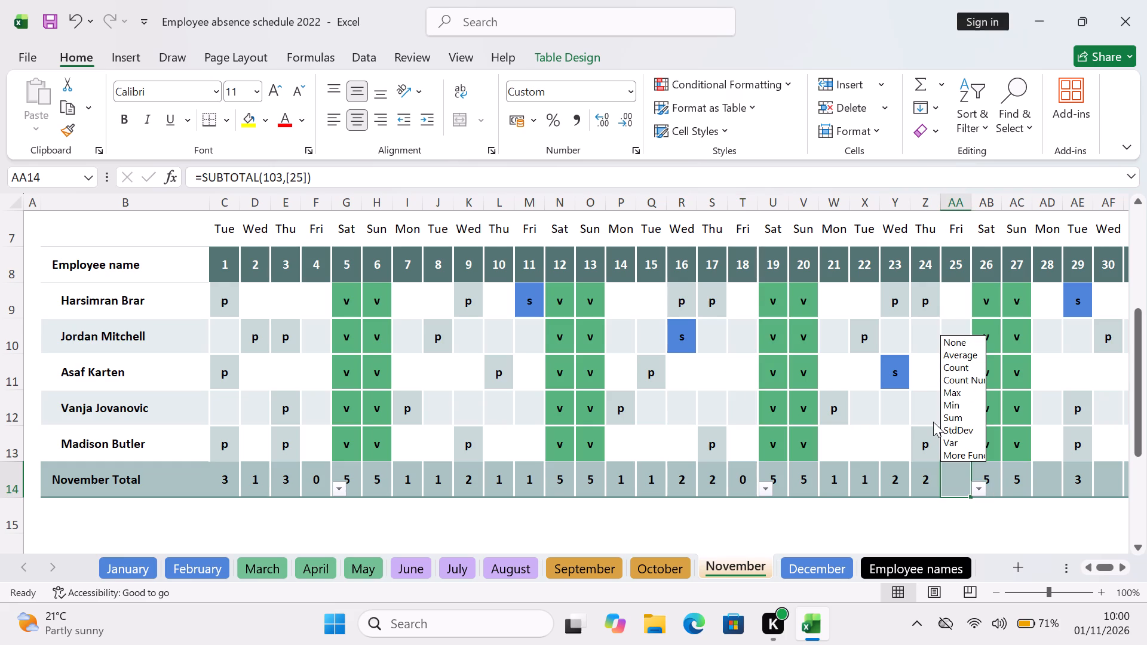
{"action": "left_click", "coordinate": [962, 370]}
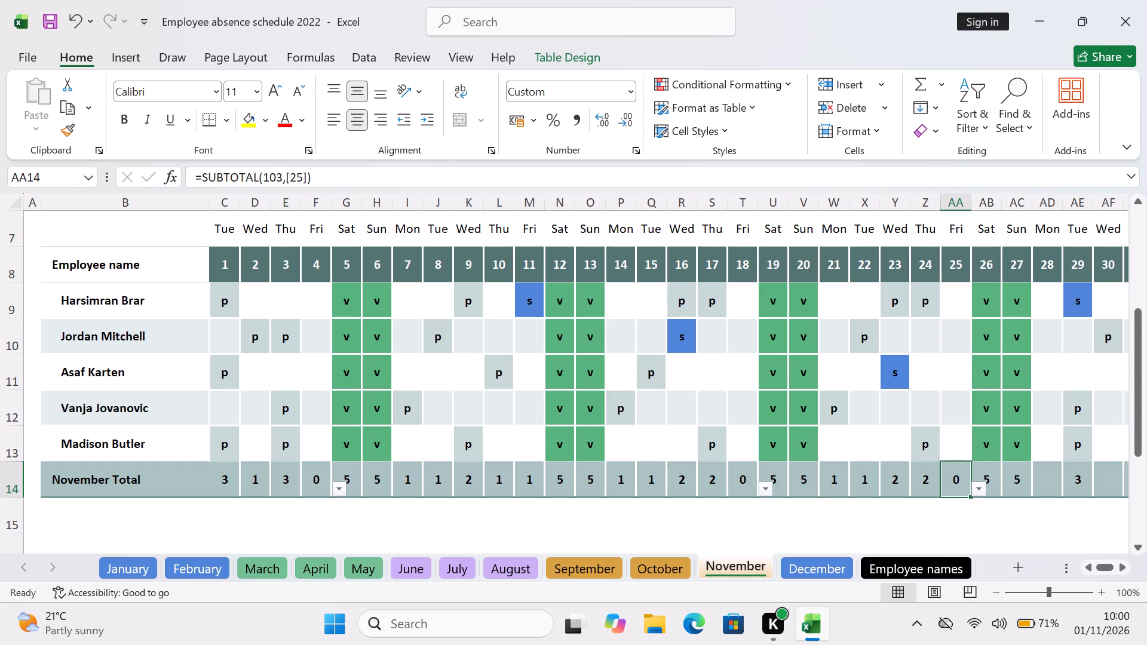
{"action": "left_click", "coordinate": [1050, 472]}
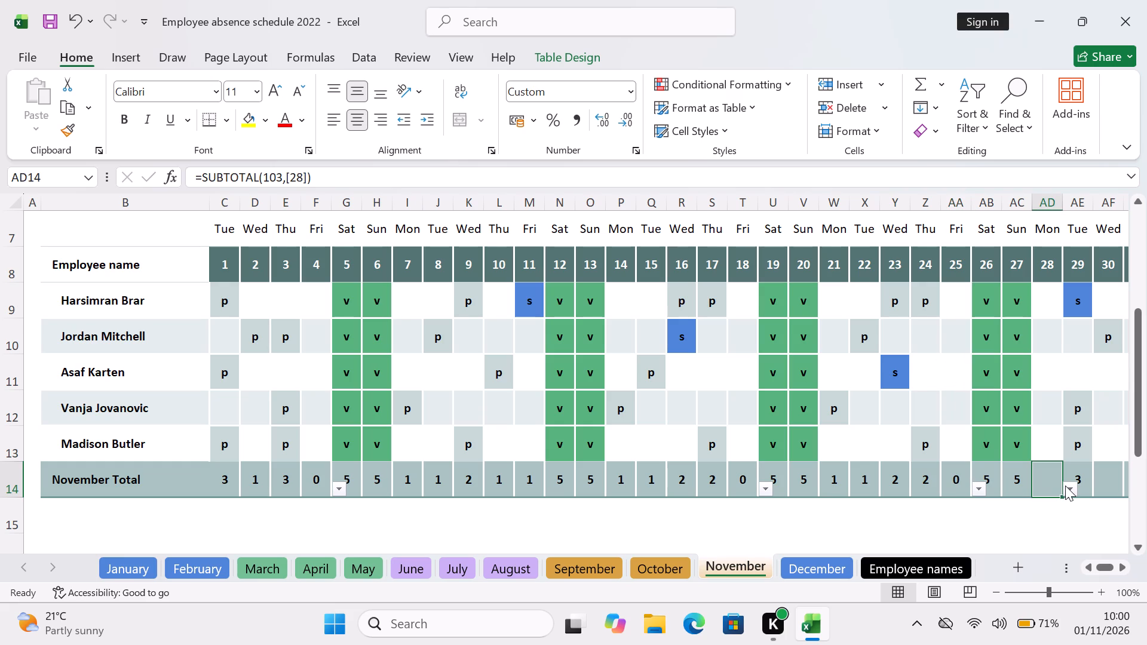
{"action": "left_click", "coordinate": [1065, 486]}
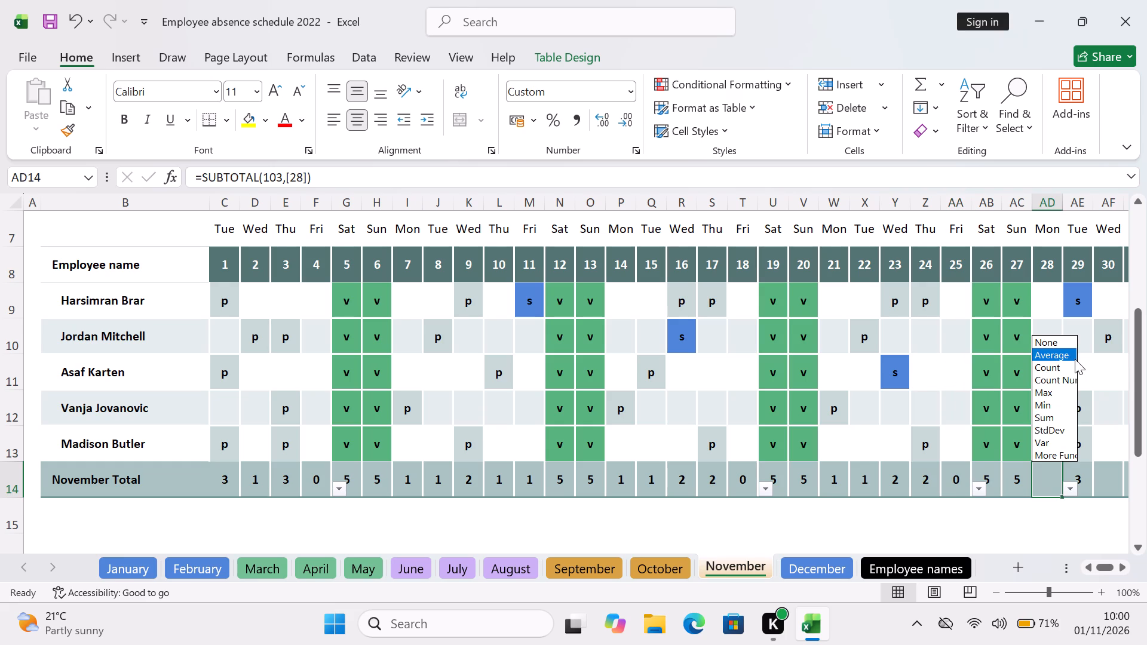
{"action": "left_click", "coordinate": [1075, 361]}
In the November Total row, set the blank day 30 total to the Count function.
{"action": "key", "text": "Right"}
{"action": "key", "text": "Right"}
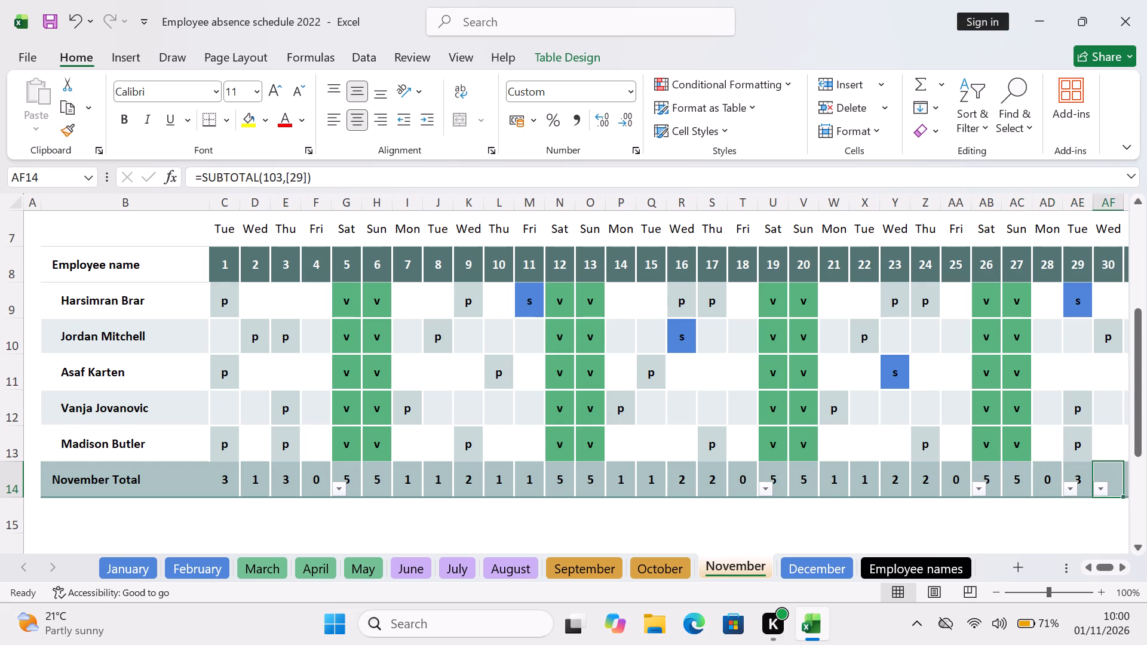
{"action": "key", "text": "Right"}
{"action": "key", "text": "Left"}
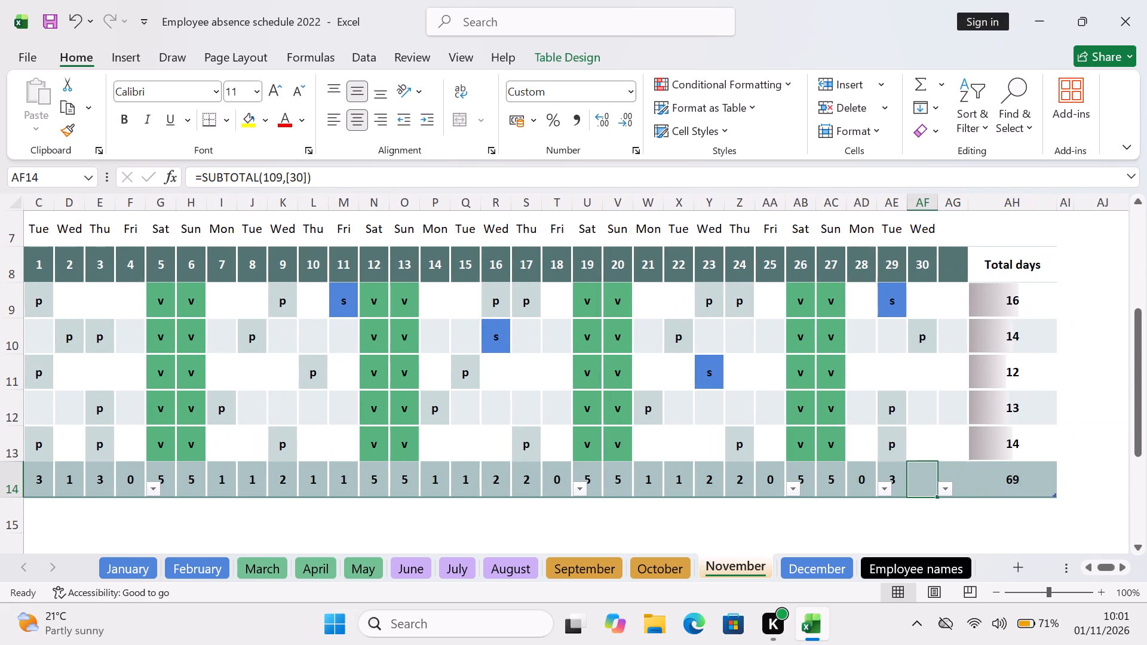
{"action": "left_click", "coordinate": [948, 491]}
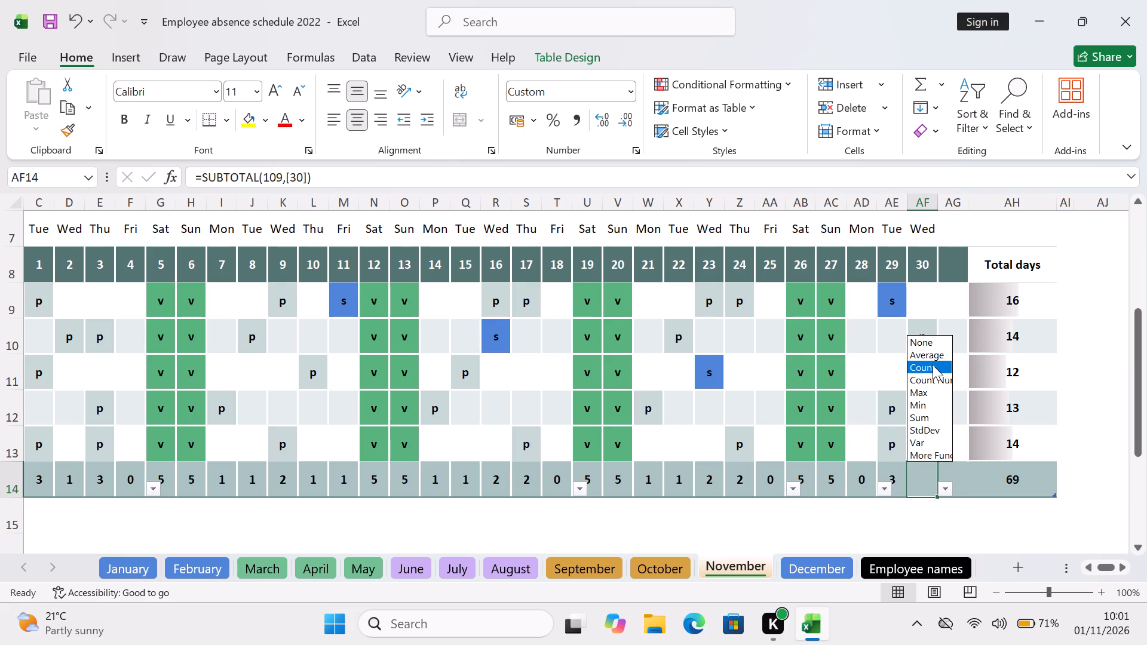
{"action": "left_click", "coordinate": [933, 365]}
Check the daily totals across the whole November Total row, through to the Total days column.
{"action": "key", "text": "Left"}
{"action": "key", "text": "Left"}
{"action": "key", "text": "Left"}
{"action": "key", "text": "Left"}
{"action": "key", "text": "Left"}
{"action": "key", "text": "Left"}
{"action": "key", "text": "Left"}
{"action": "key", "text": "Left"}
{"action": "key", "text": "Left"}
{"action": "key", "text": "Left"}
{"action": "key", "text": "Left"}
{"action": "key", "text": "Left"}
{"action": "key", "text": "Left"}
{"action": "key", "text": "Left"}
{"action": "key", "text": "Left"}
{"action": "key", "text": "Left"}
{"action": "key", "text": "Left"}
{"action": "key", "text": "Left"}
{"action": "key", "text": "Left"}
{"action": "key", "text": "Left"}
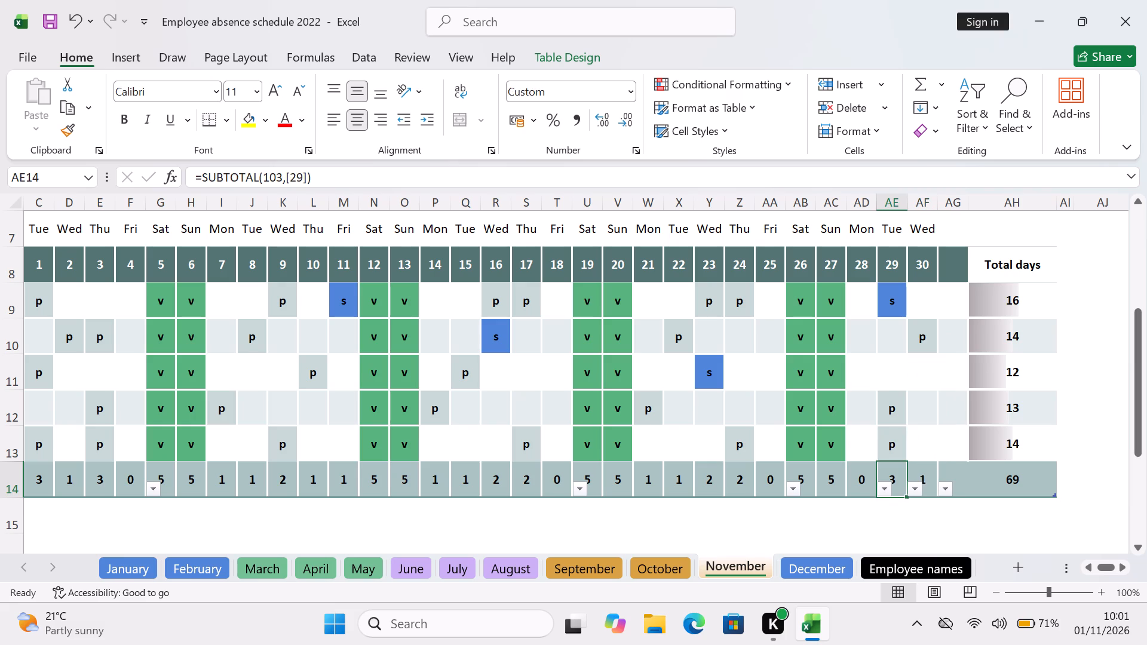
{"action": "key", "text": "Right"}
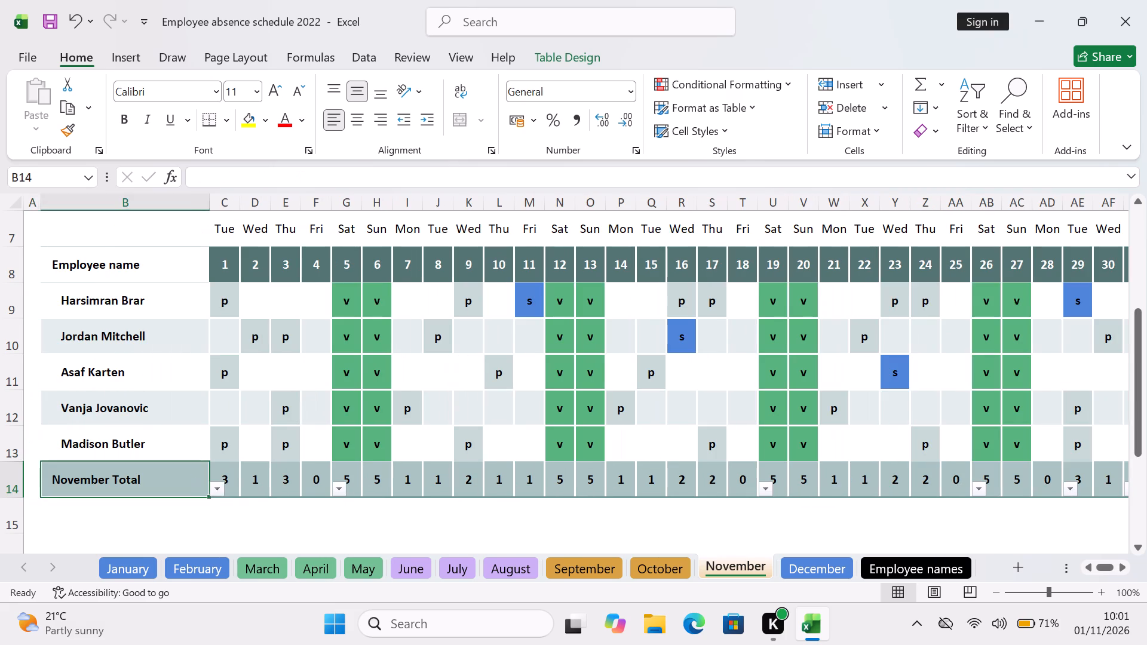
{"action": "key", "text": "Right"}
{"action": "key", "text": "Right"}
{"action": "key", "text": "Right"}
{"action": "key", "text": "Right"}
{"action": "key", "text": "Right"}
{"action": "key", "text": "Right"}
{"action": "key", "text": "Right"}
{"action": "key", "text": "Right"}
{"action": "key", "text": "Right"}
{"action": "key", "text": "Right"}
{"action": "key", "text": "Right"}
{"action": "key", "text": "Right"}
{"action": "key", "text": "Right"}
{"action": "key", "text": "Right"}
{"action": "key", "text": "Right"}
{"action": "key", "text": "Right"}
{"action": "key", "text": "Right"}
{"action": "key", "text": "Right"}
{"action": "key", "text": "Right"}
{"action": "key", "text": "Right"}
{"action": "key", "text": "Right"}
{"action": "key", "text": "Right"}
{"action": "key", "text": "Right"}
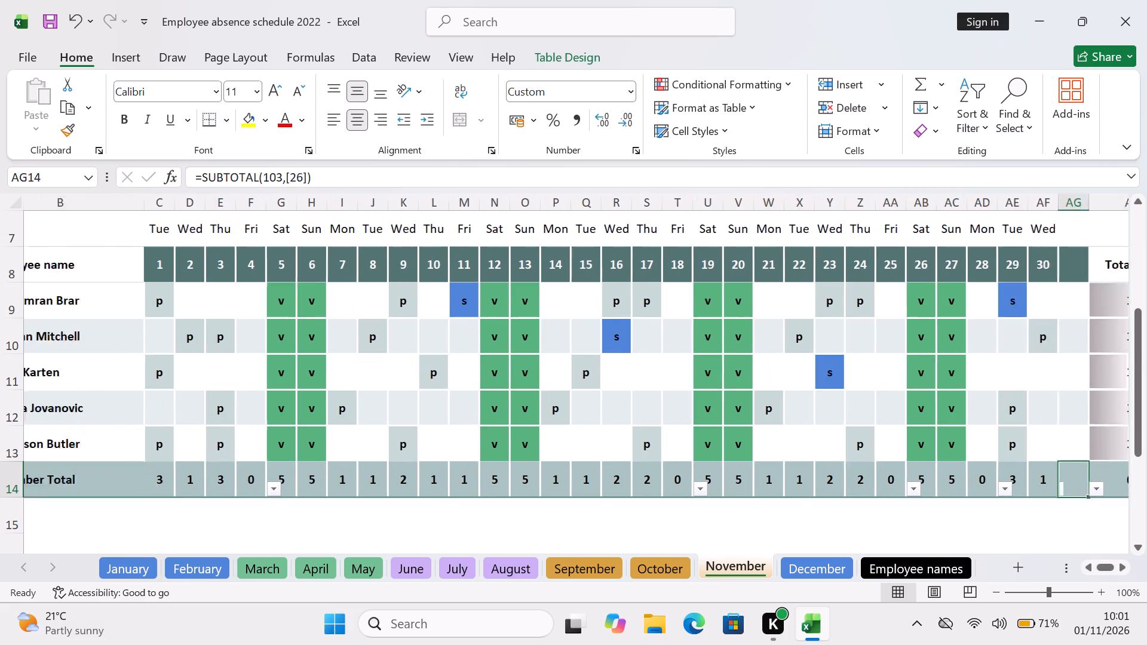
{"action": "key", "text": "Right"}
{"action": "key", "text": "Right"}
{"action": "key", "text": "Left"}
{"action": "key", "text": "Left"}
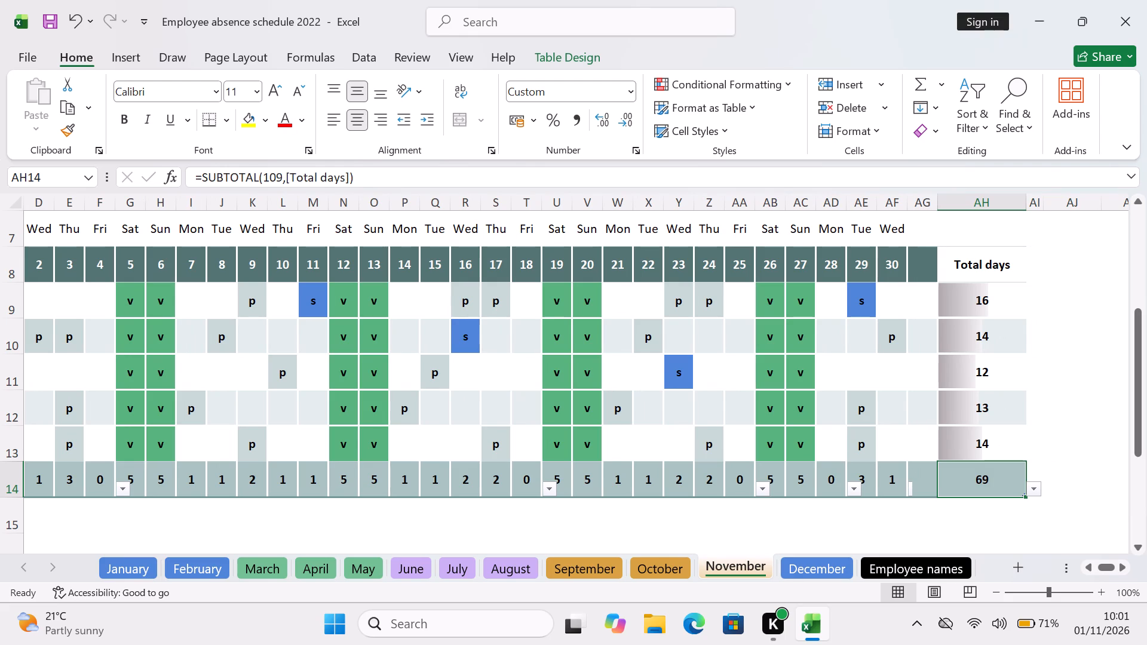
Apply Data Bars formatting to the five employees' Total days values in the November table.
{"action": "left_click_drag", "start_coordinate": [995, 282], "coordinate": [990, 439]}
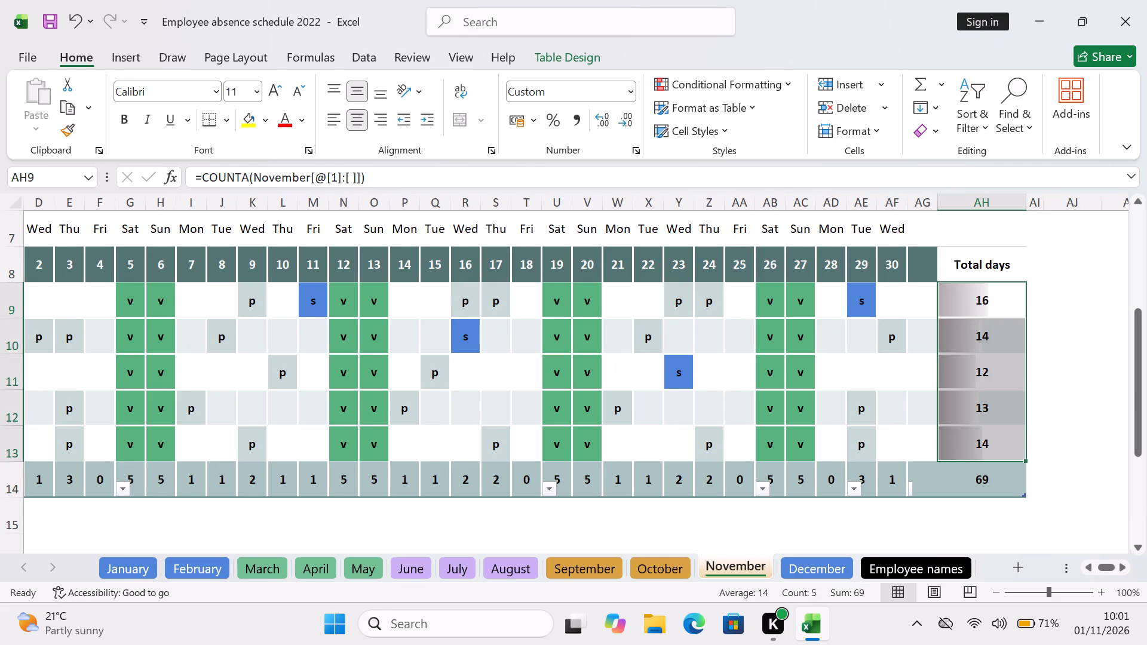
{"action": "left_click", "coordinate": [990, 439]}
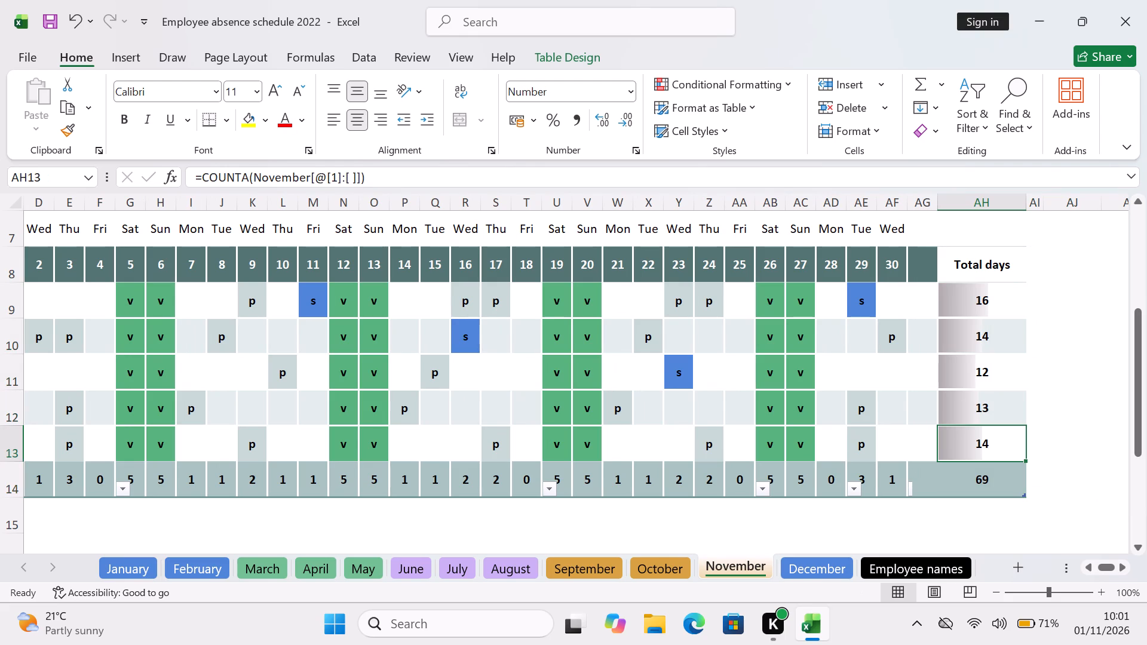
{"action": "left_click_drag", "start_coordinate": [993, 435], "coordinate": [985, 376]}
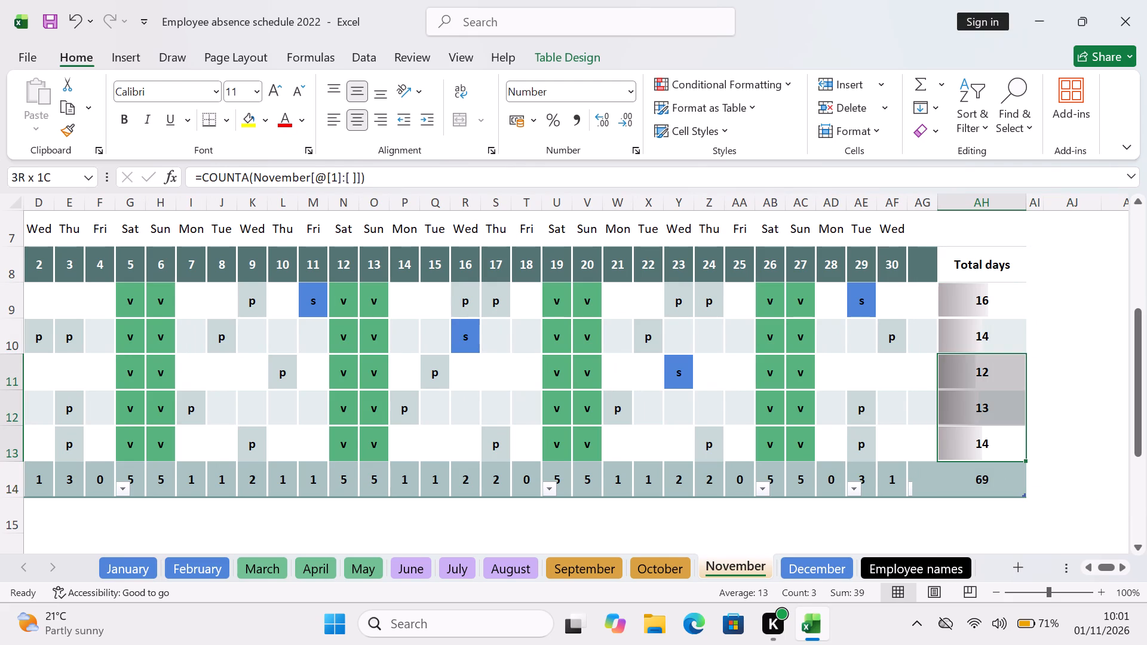
{"action": "left_click_drag", "start_coordinate": [985, 376], "coordinate": [982, 306]}
{"action": "right_click", "coordinate": [982, 306]}
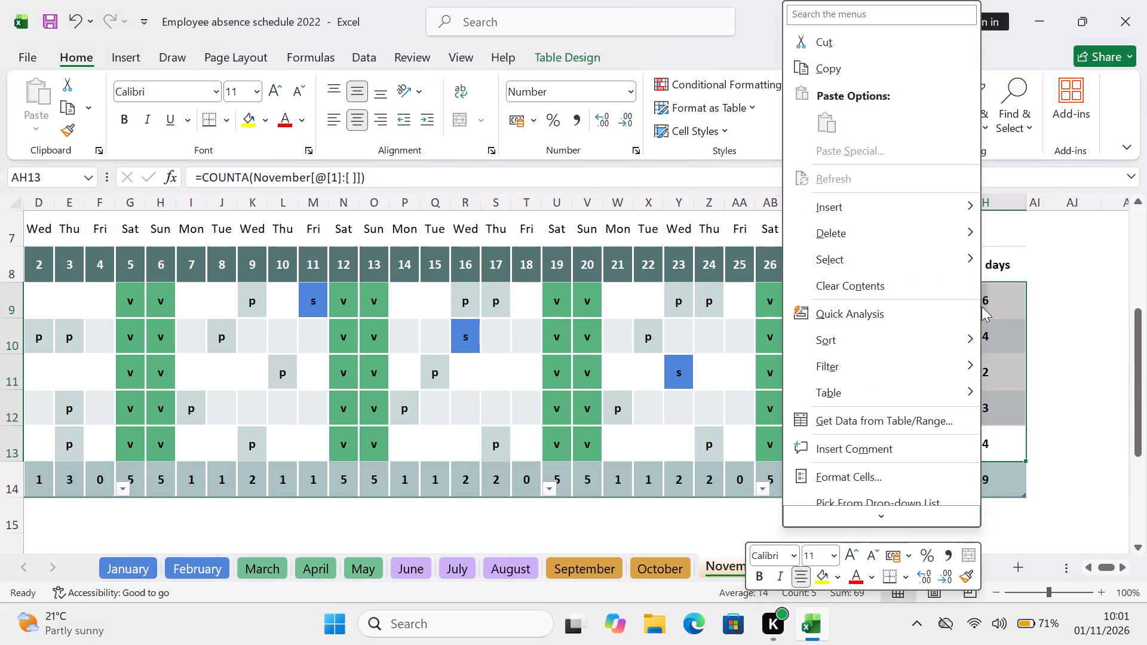
{"action": "left_click", "coordinate": [922, 305]}
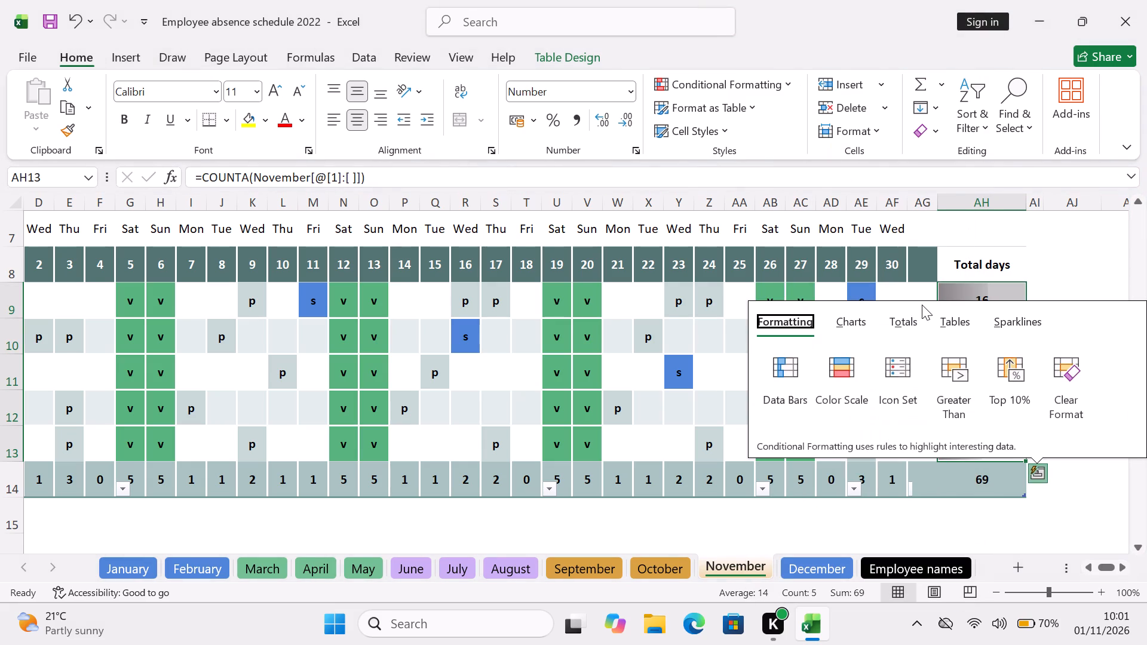
{"action": "left_click", "coordinate": [792, 370]}
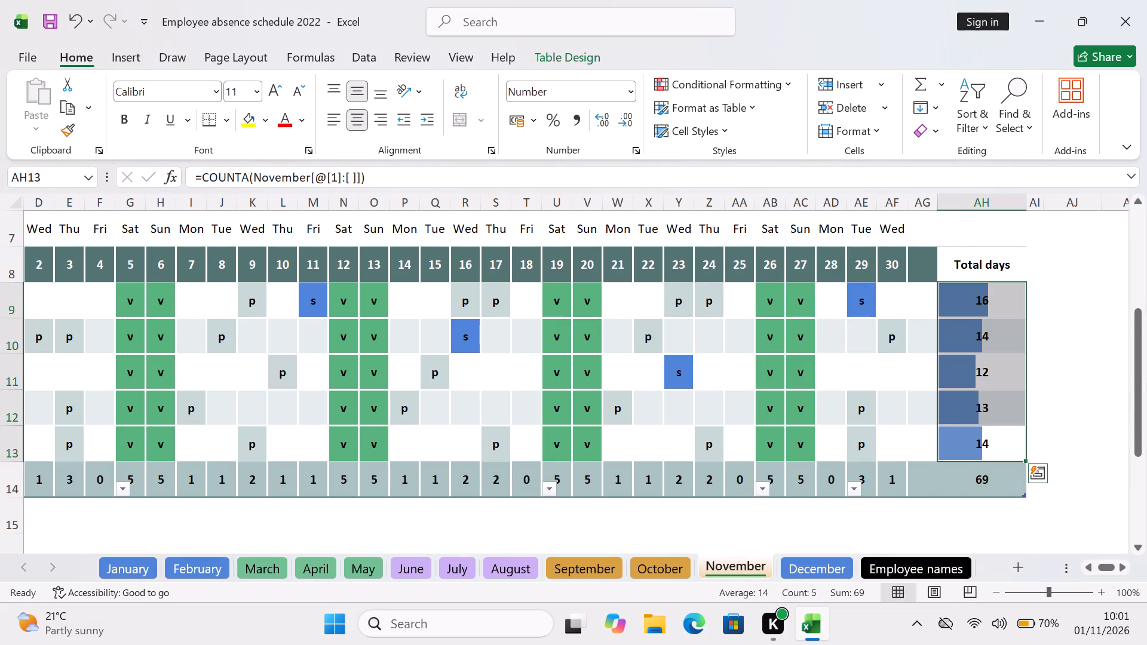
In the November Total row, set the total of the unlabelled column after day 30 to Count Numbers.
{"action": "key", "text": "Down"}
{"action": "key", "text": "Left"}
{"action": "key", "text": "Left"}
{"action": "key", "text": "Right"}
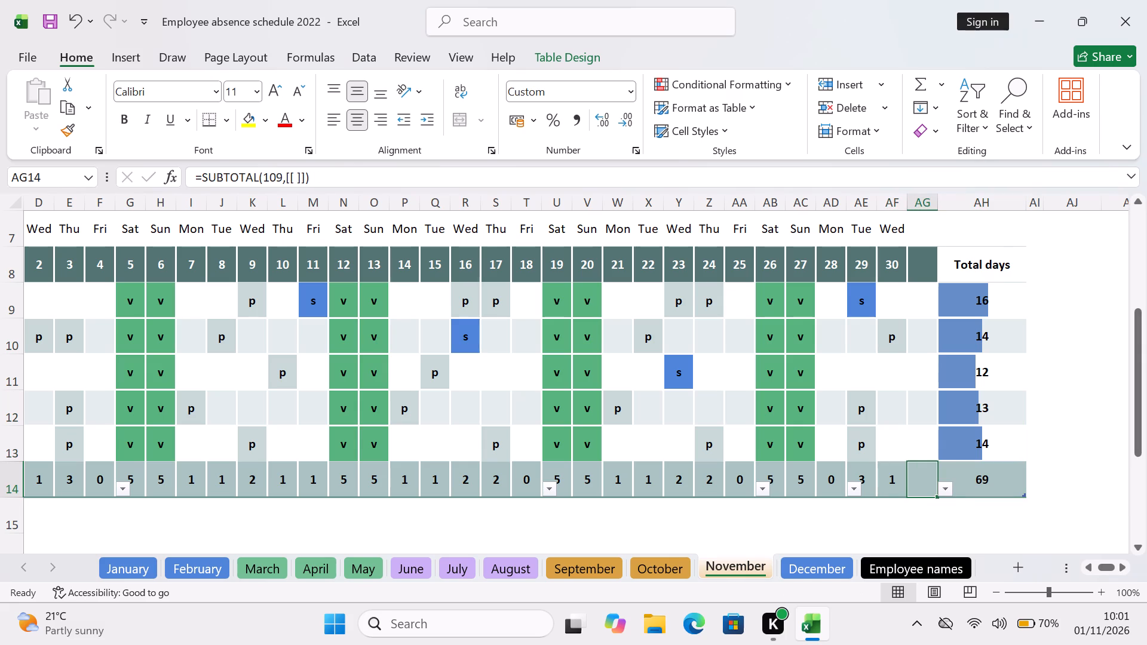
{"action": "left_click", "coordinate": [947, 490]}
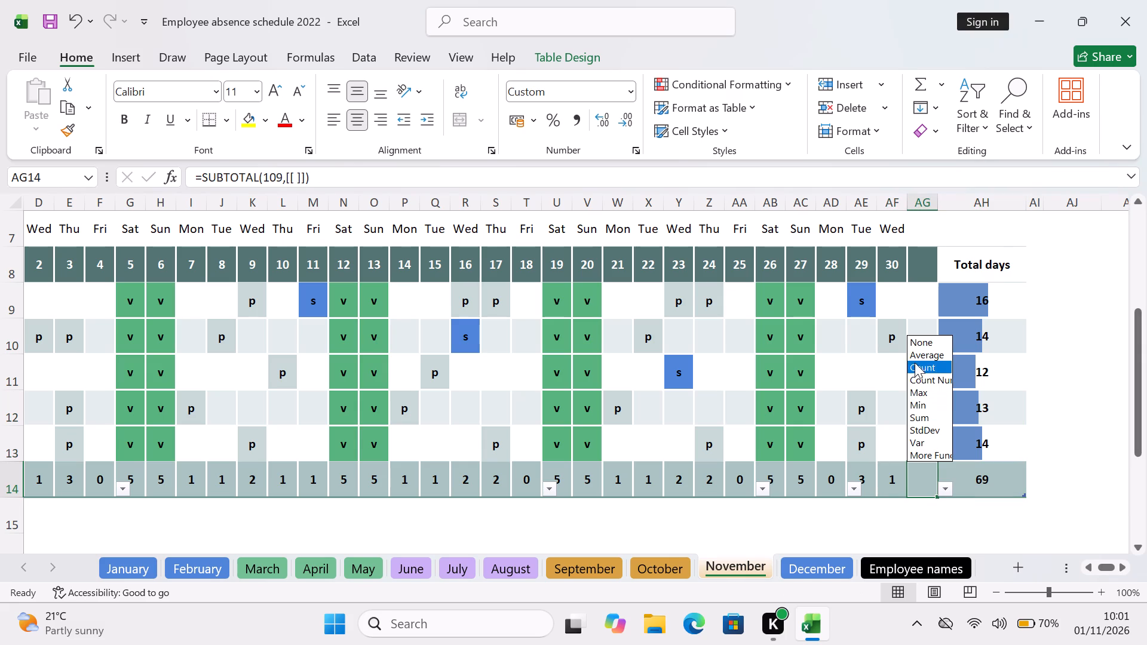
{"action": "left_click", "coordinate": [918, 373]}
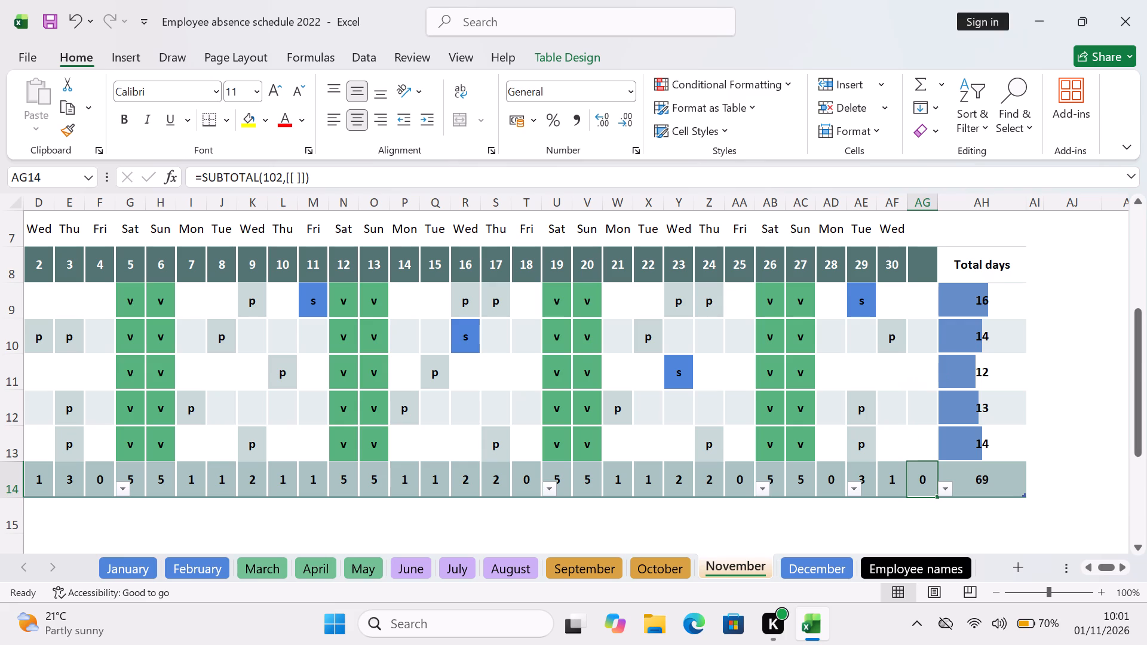
Clear the November Total cell in the unlabelled column after day 30.
{"action": "left_click", "coordinate": [934, 483]}
{"action": "key", "text": "BackSpace"}
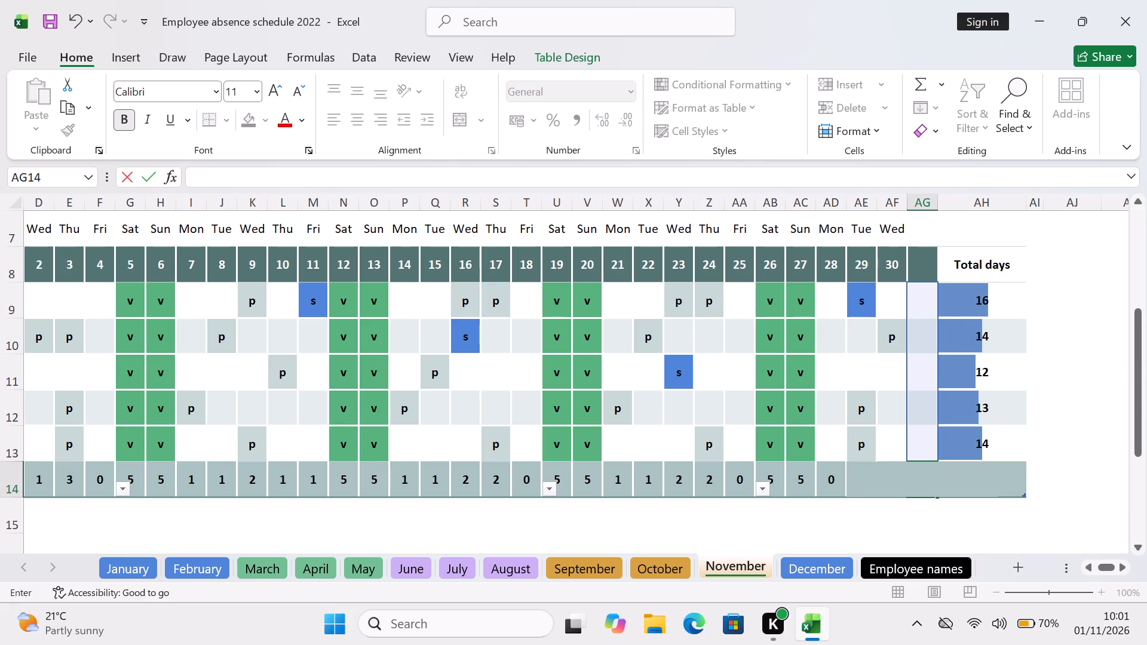
{"action": "left_click", "coordinate": [864, 466]}
{"action": "left_click", "coordinate": [861, 472]}
{"action": "double_click", "coordinate": [861, 472]}
{"action": "left_click_drag", "start_coordinate": [861, 472], "coordinate": [833, 472]}
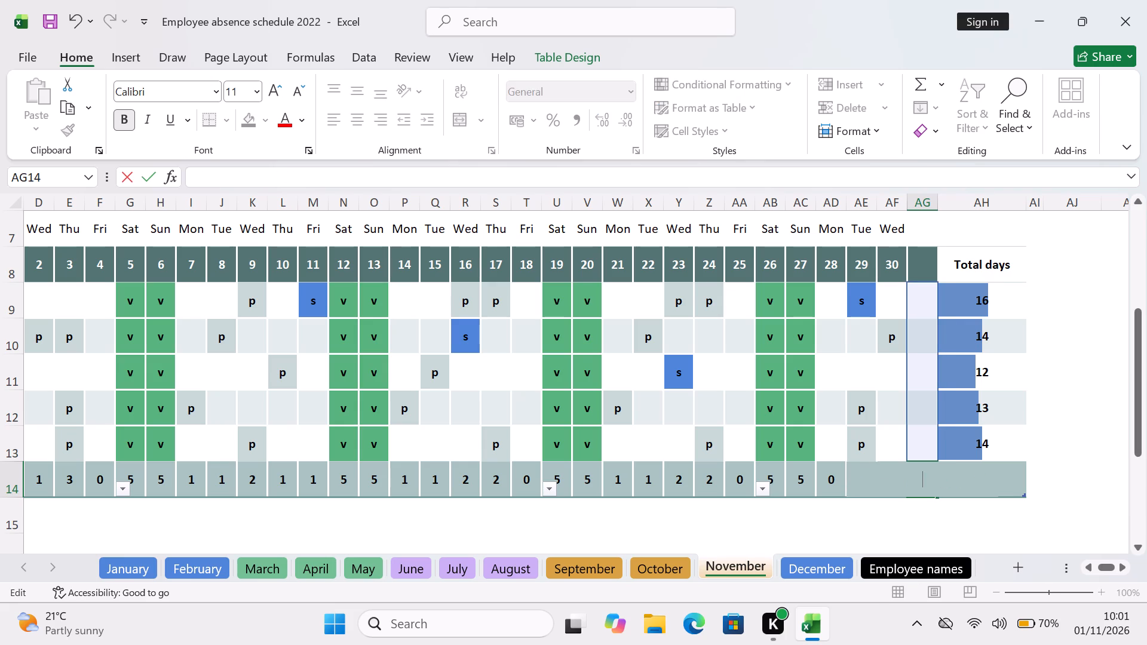
{"action": "left_click_drag", "start_coordinate": [833, 472], "coordinate": [835, 473]}
{"action": "left_click", "coordinate": [835, 473]}
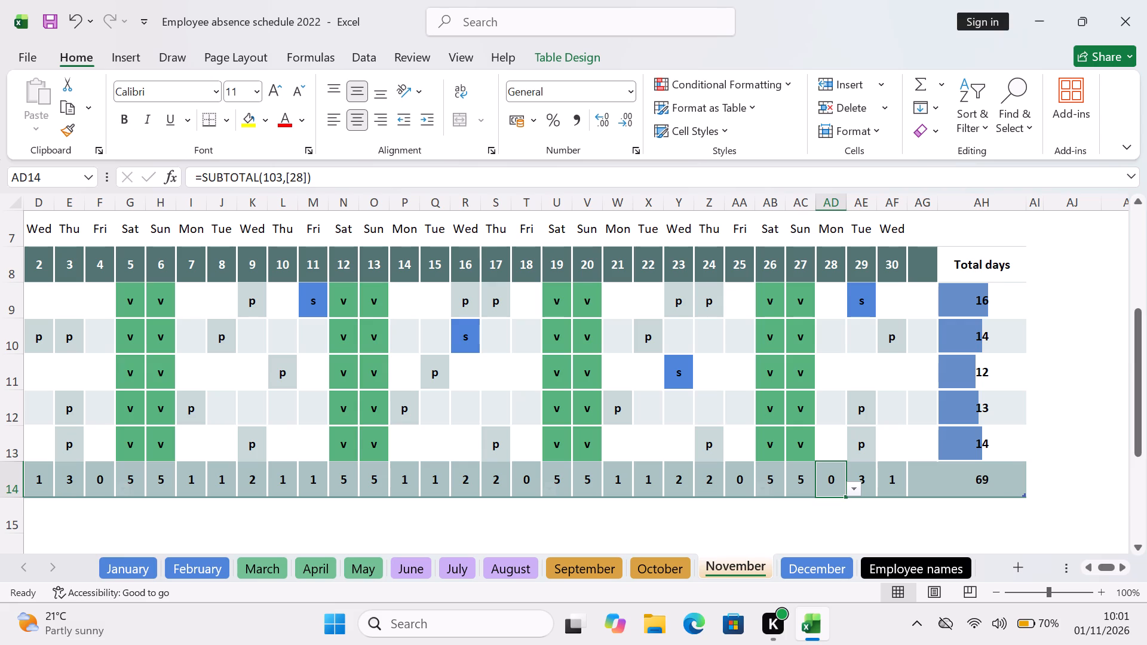
Review November's absence entries, daily totals and Total days across the employee rows.
{"action": "left_click", "coordinate": [885, 440]}
{"action": "left_click", "coordinate": [685, 443]}
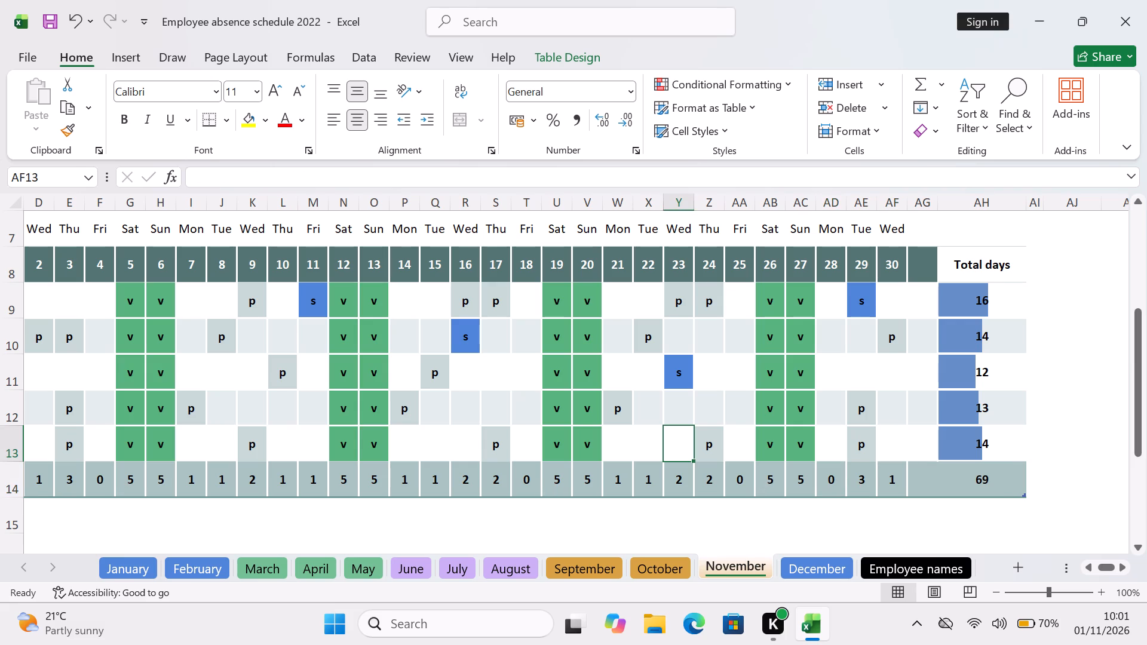
{"action": "key", "text": "Left"}
{"action": "key", "text": "Left"}
{"action": "key", "text": "Left"}
{"action": "key", "text": "Left"}
{"action": "key", "text": "Left"}
{"action": "key", "text": "Left"}
{"action": "key", "text": "Left"}
{"action": "key", "text": "Left"}
{"action": "key", "text": "Left"}
{"action": "key", "text": "Left"}
{"action": "key", "text": "Left"}
{"action": "key", "text": "Left"}
{"action": "key", "text": "Left"}
{"action": "key", "text": "Left"}
{"action": "key", "text": "Left"}
{"action": "key", "text": "Left"}
{"action": "key", "text": "Left"}
{"action": "key", "text": "Left"}
{"action": "key", "text": "Left"}
{"action": "key", "text": "Left"}
{"action": "key", "text": "Right"}
{"action": "key", "text": "Right"}
{"action": "key", "text": "Right"}
{"action": "key", "text": "Right"}
{"action": "key", "text": "Right"}
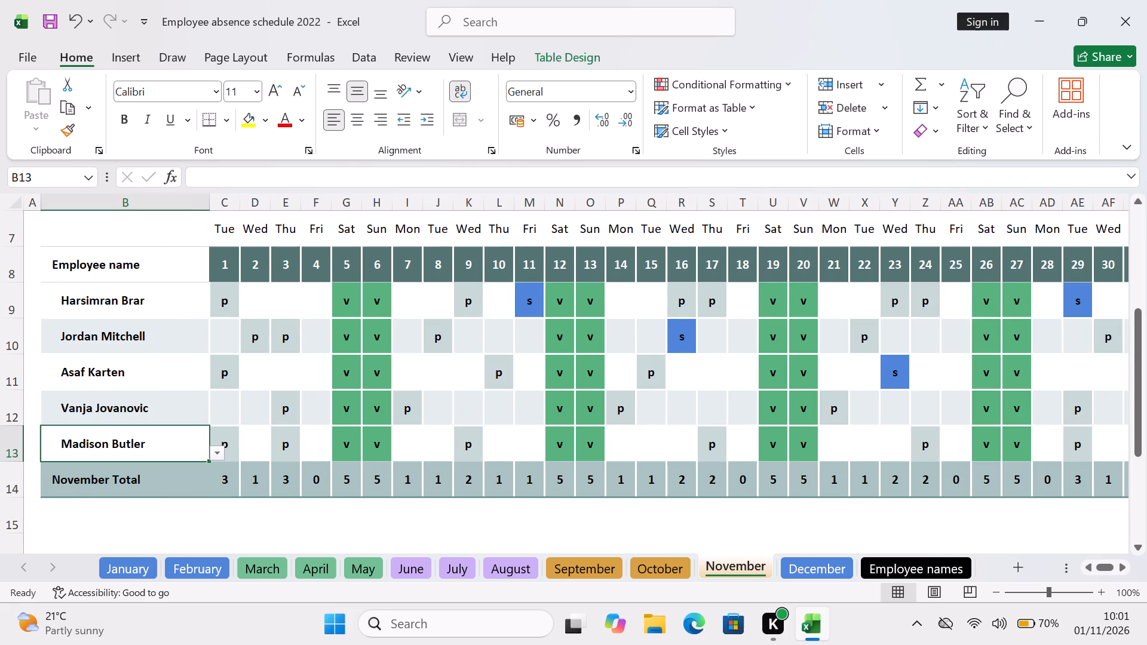
{"action": "key", "text": "Right"}
{"action": "key", "text": "Right"}
{"action": "key", "text": "Right"}
{"action": "key", "text": "Right"}
{"action": "key", "text": "Right"}
{"action": "key", "text": "Right"}
{"action": "key", "text": "Right"}
{"action": "key", "text": "Right"}
{"action": "key", "text": "Right"}
{"action": "key", "text": "Right"}
{"action": "key", "text": "Right"}
{"action": "key", "text": "Right"}
{"action": "key", "text": "Right"}
{"action": "key", "text": "Right"}
{"action": "key", "text": "Right"}
{"action": "key", "text": "Right"}
{"action": "key", "text": "Right"}
{"action": "key", "text": "Right"}
{"action": "key", "text": "Right"}
{"action": "key", "text": "Right"}
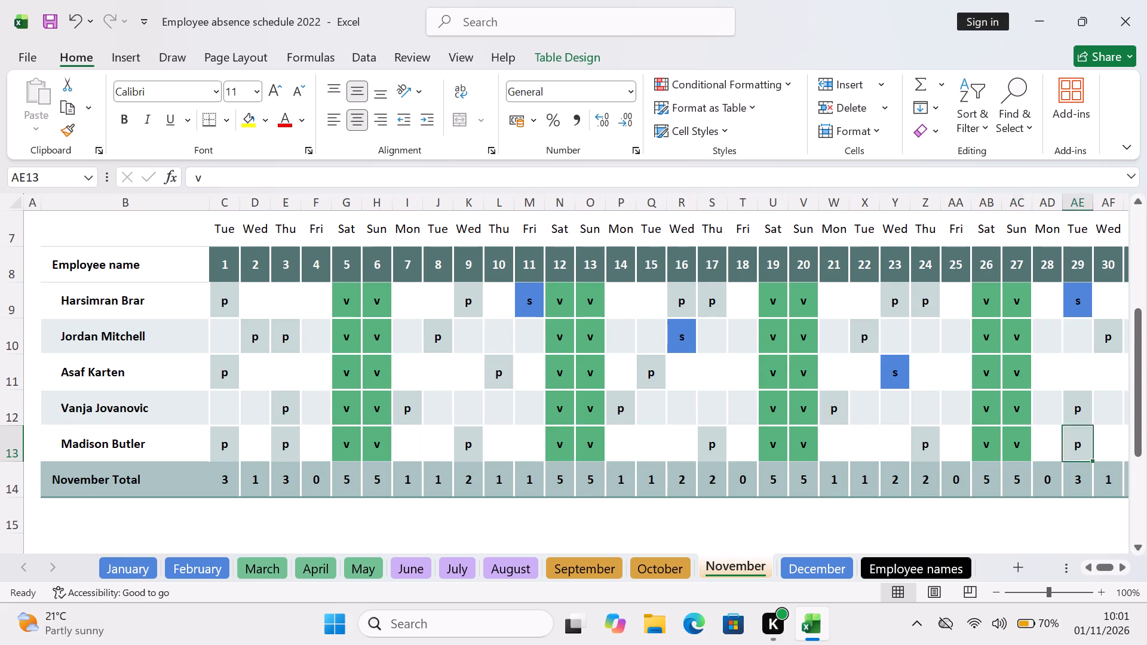
{"action": "key", "text": "Right"}
{"action": "key", "text": "Up"}
{"action": "key", "text": "Up"}
{"action": "key", "text": "Up"}
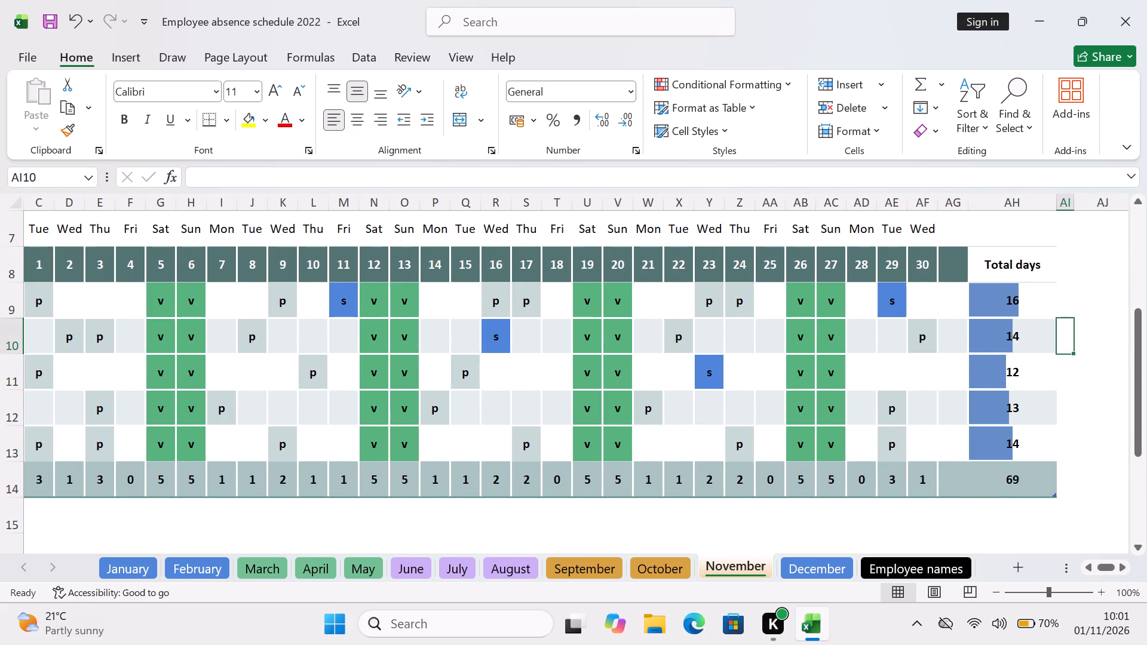
{"action": "key", "text": "Up"}
{"action": "key", "text": "Up"}
{"action": "key", "text": "Up"}
{"action": "key", "text": "Down"}
{"action": "key", "text": "Down"}
{"action": "key", "text": "Down"}
{"action": "key", "text": "Left"}
{"action": "key", "text": "Left"}
{"action": "key", "text": "Left"}
{"action": "key", "text": "Left"}
{"action": "key", "text": "Left"}
{"action": "key", "text": "Left"}
{"action": "key", "text": "Left"}
{"action": "key", "text": "Left"}
{"action": "key", "text": "Left"}
{"action": "key", "text": "Left"}
{"action": "key", "text": "Left"}
{"action": "key", "text": "Left"}
{"action": "key", "text": "Left"}
{"action": "key", "text": "Left"}
{"action": "key", "text": "Left"}
{"action": "key", "text": "Left"}
{"action": "key", "text": "Left"}
{"action": "key", "text": "Left"}
{"action": "key", "text": "Left"}
{"action": "key", "text": "Left"}
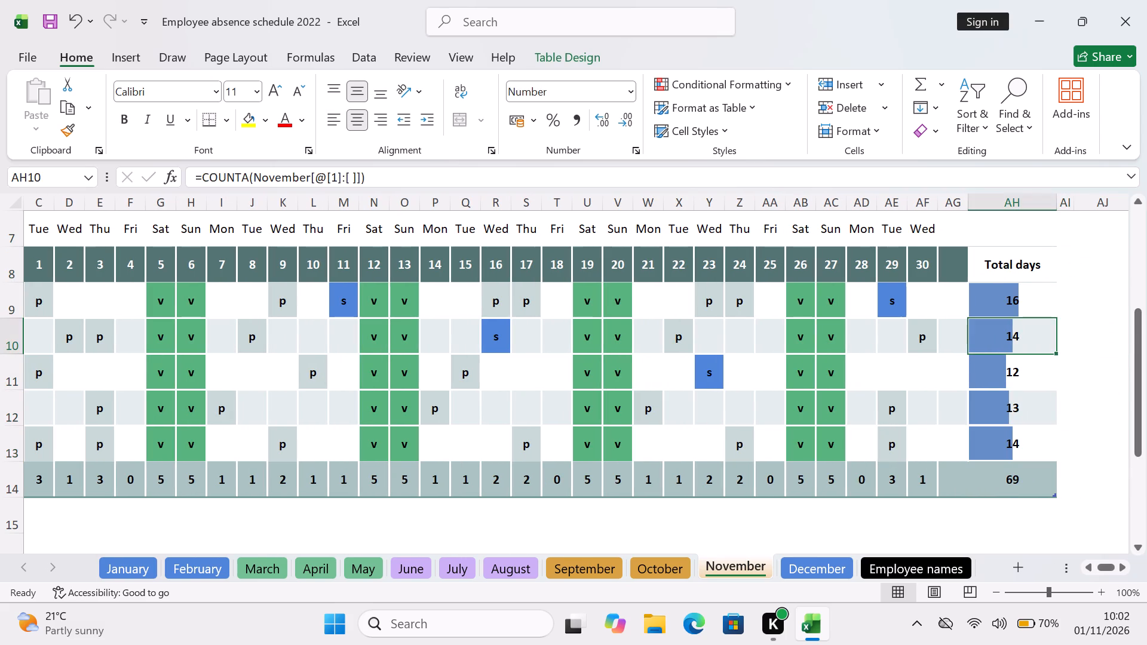
{"action": "key", "text": "Right"}
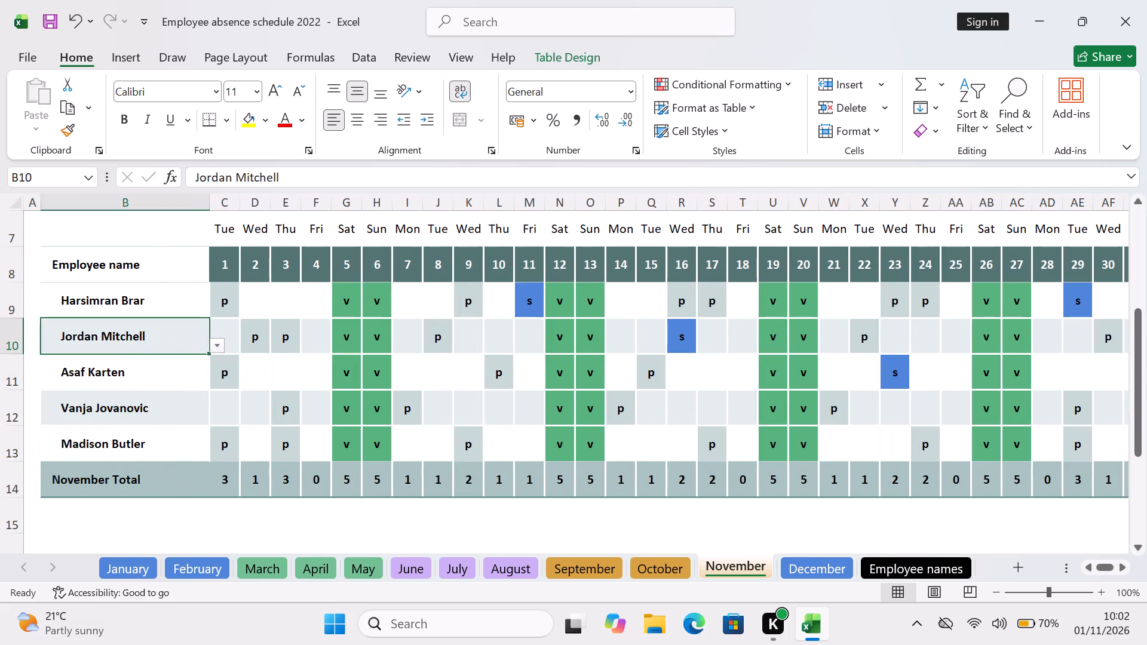
{"action": "key", "text": "Right"}
{"action": "key", "text": "Down"}
{"action": "key", "text": "Right"}
{"action": "key", "text": "Right"}
{"action": "key", "text": "Right"}
{"action": "key", "text": "Right"}
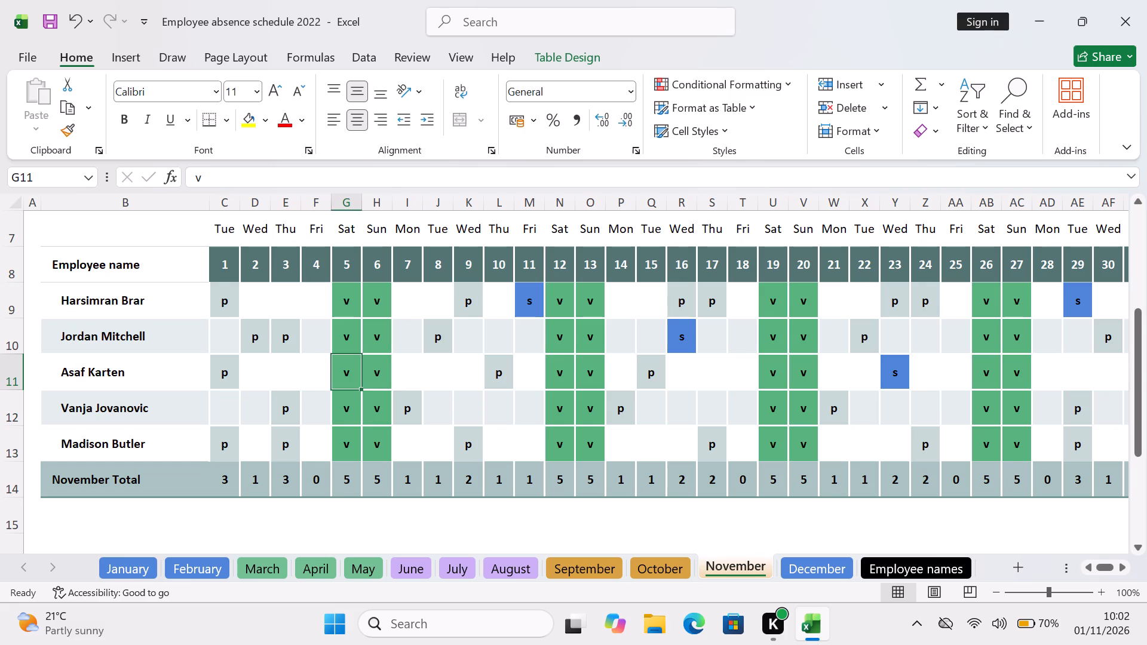
Review the November absence entries across the days in the third and fourth employee rows.
{"action": "key", "text": "Right"}
{"action": "key", "text": "Down"}
{"action": "key", "text": "Right"}
{"action": "key", "text": "Right"}
{"action": "key", "text": "Right"}
{"action": "key", "text": "Right"}
{"action": "key", "text": "Right"}
{"action": "key", "text": "Right"}
{"action": "key", "text": "Right"}
{"action": "key", "text": "Right"}
{"action": "key", "text": "Right"}
{"action": "key", "text": "Right"}
{"action": "key", "text": "Right"}
{"action": "key", "text": "Right"}
{"action": "key", "text": "Right"}
{"action": "key", "text": "Right"}
{"action": "key", "text": "Right"}
{"action": "key", "text": "Right"}
{"action": "key", "text": "Left"}
{"action": "key", "text": "Left"}
{"action": "key", "text": "Left"}
{"action": "key", "text": "Left"}
{"action": "key", "text": "Left"}
{"action": "key", "text": "Left"}
{"action": "key", "text": "Left"}
{"action": "key", "text": "Left"}
{"action": "key", "text": "Left"}
{"action": "key", "text": "Left"}
{"action": "key", "text": "Left"}
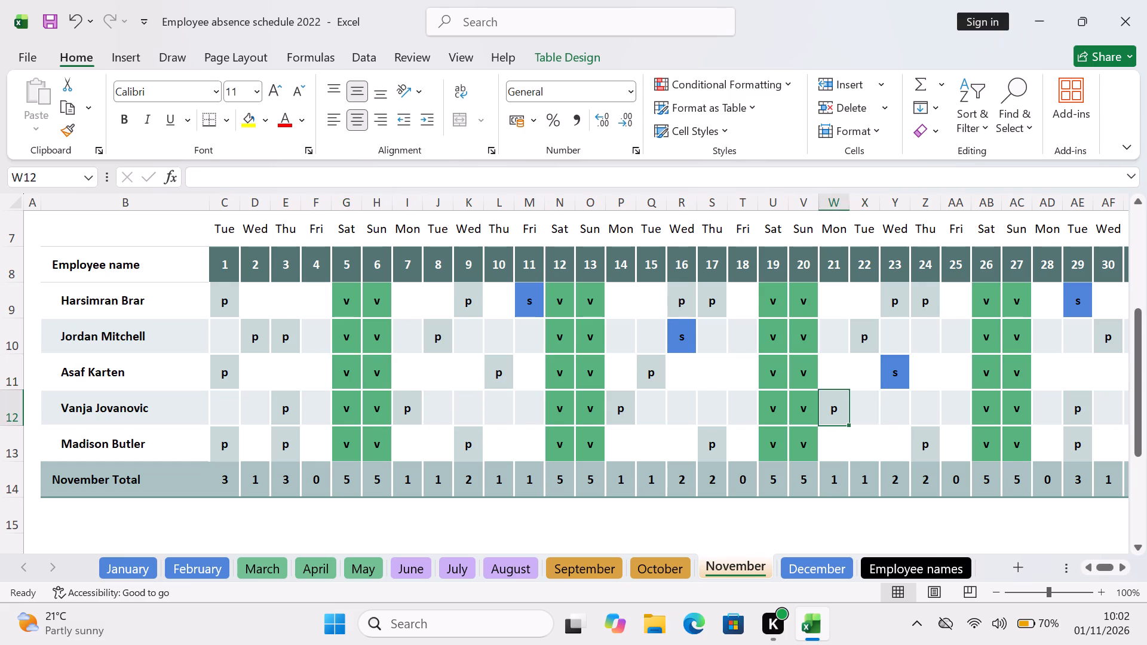
{"action": "key", "text": "Right"}
{"action": "key", "text": "Right"}
{"action": "key", "text": "Right"}
{"action": "key", "text": "Right"}
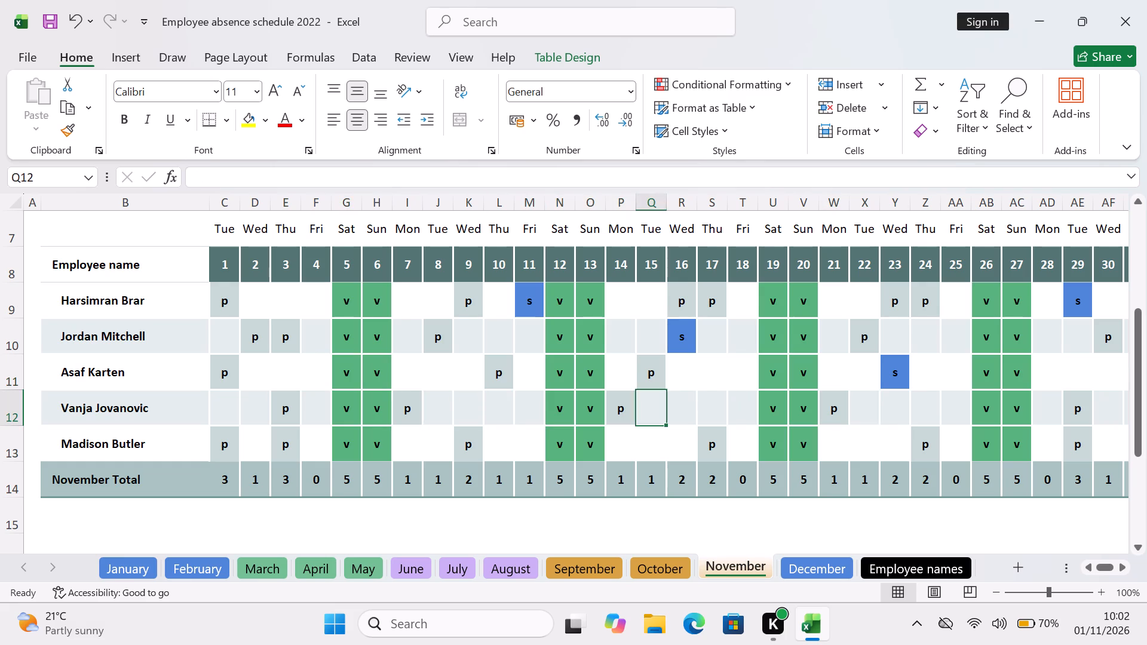
{"action": "key", "text": "Right"}
{"action": "key", "text": "Right"}
{"action": "key", "text": "Right"}
{"action": "key", "text": "Right"}
{"action": "key", "text": "Right"}
{"action": "key", "text": "Right"}
{"action": "key", "text": "Right"}
{"action": "key", "text": "Right"}
{"action": "key", "text": "Right"}
{"action": "key", "text": "Right"}
{"action": "key", "text": "Right"}
{"action": "key", "text": "Right"}
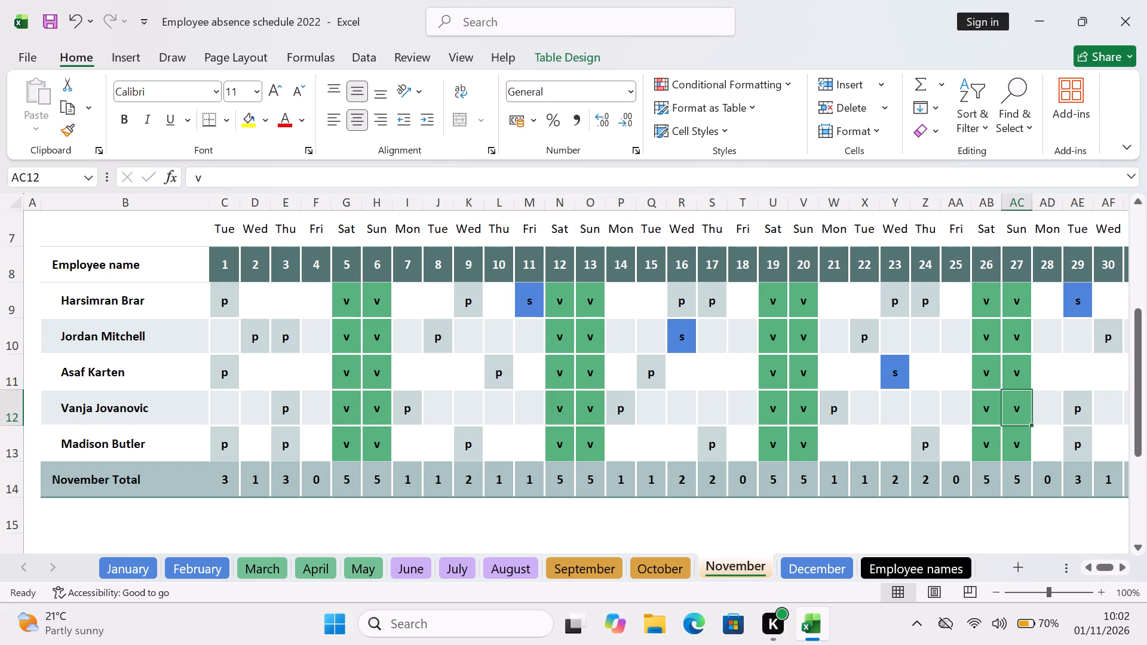
{"action": "left_click", "coordinate": [744, 554]}
Save the workbook with the completed November schedule.
{"action": "left_click", "coordinate": [45, 14]}
Switch to the December worksheet.
{"action": "left_click", "coordinate": [807, 572]}
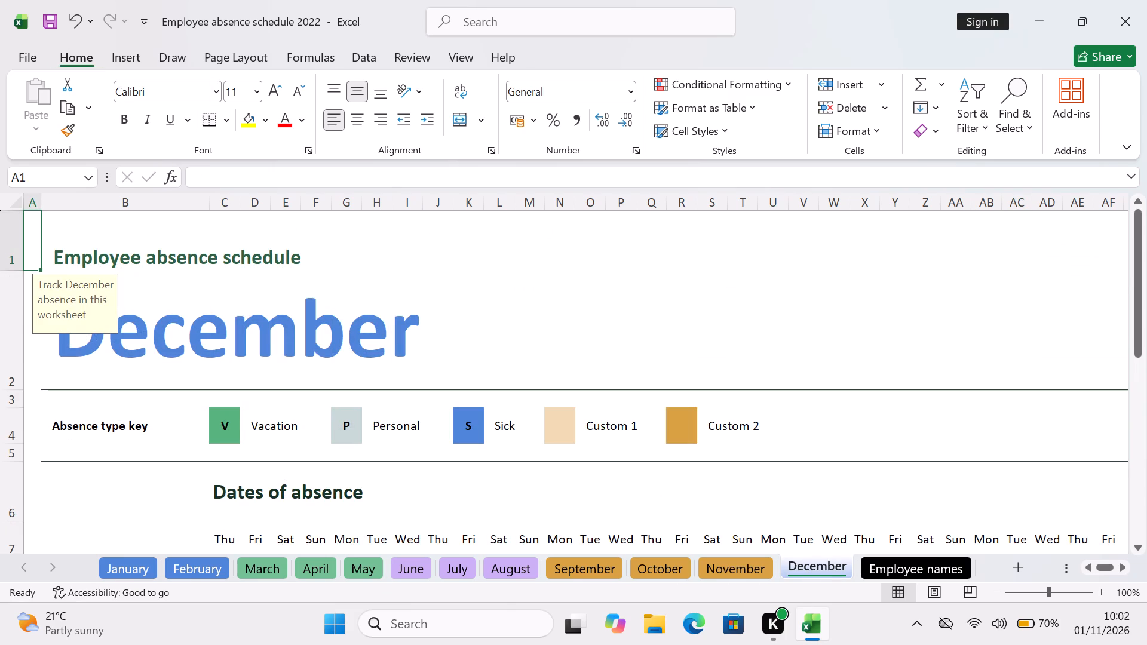
Examine December's absence type key, weekday header and year across the width of the sheet.
{"action": "left_click", "coordinate": [453, 333]}
{"action": "key", "text": "Right"}
{"action": "key", "text": "Right"}
{"action": "key", "text": "Down"}
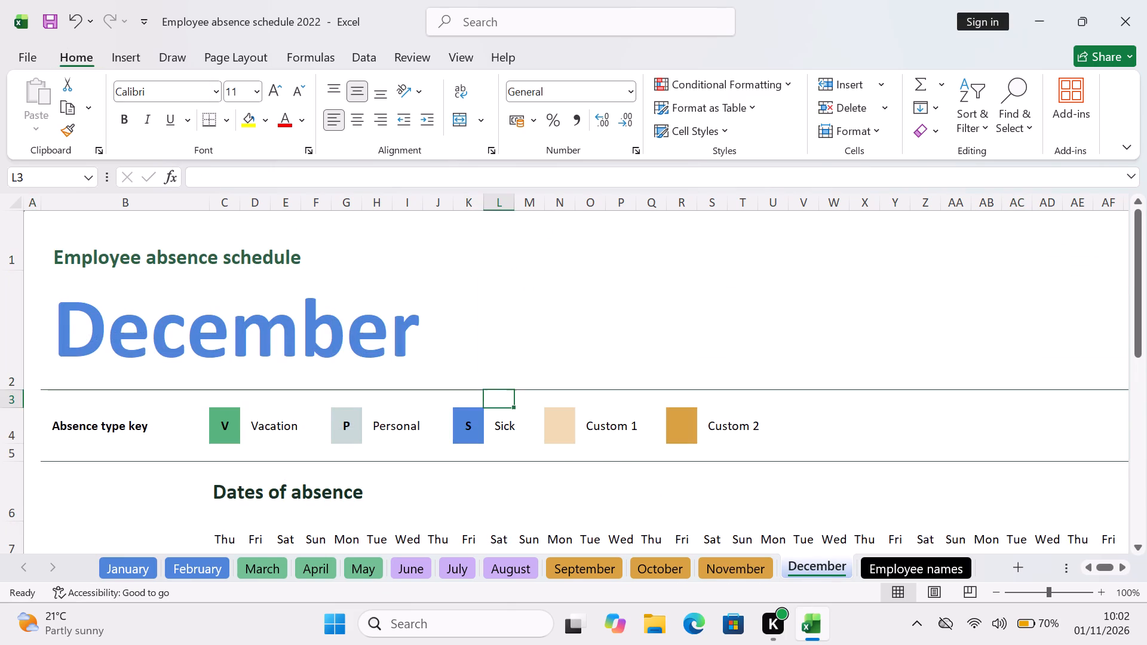
{"action": "key", "text": "Down"}
{"action": "key", "text": "Right"}
{"action": "key", "text": "Right"}
{"action": "key", "text": "Right"}
{"action": "key", "text": "Right"}
{"action": "key", "text": "Right"}
{"action": "key", "text": "Right"}
{"action": "key", "text": "Right"}
{"action": "key", "text": "Right"}
{"action": "key", "text": "Right"}
{"action": "key", "text": "Right"}
{"action": "key", "text": "Right"}
{"action": "key", "text": "Right"}
{"action": "key", "text": "Right"}
{"action": "key", "text": "Right"}
{"action": "key", "text": "Right"}
{"action": "key", "text": "Right"}
{"action": "key", "text": "Right"}
{"action": "key", "text": "Right"}
{"action": "key", "text": "Right"}
{"action": "key", "text": "Right"}
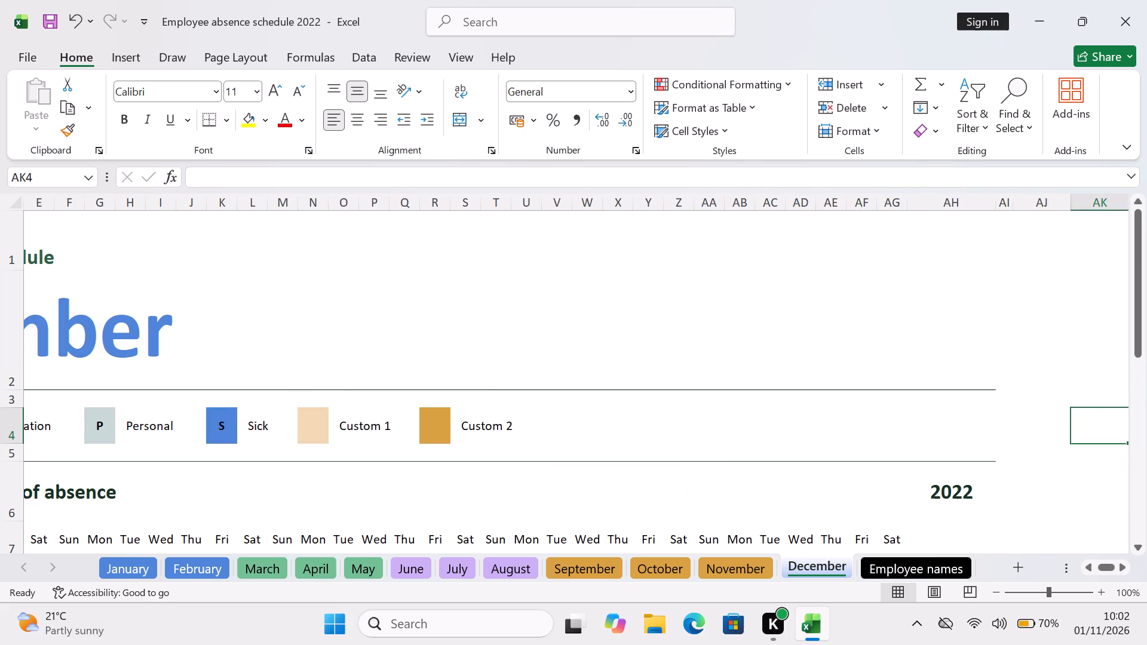
{"action": "key", "text": "Left"}
{"action": "key", "text": "Left"}
{"action": "key", "text": "Left"}
{"action": "key", "text": "Down"}
{"action": "key", "text": "Down"}
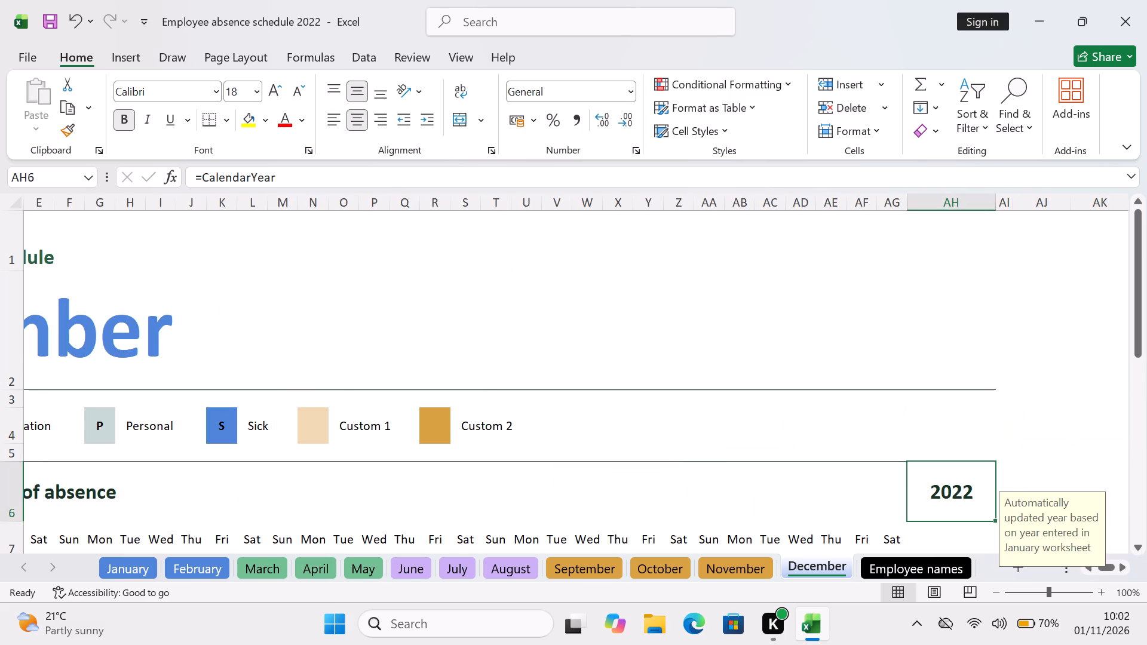
{"action": "key", "text": "Left"}
{"action": "key", "text": "Left"}
{"action": "key", "text": "Left"}
{"action": "key", "text": "Left"}
{"action": "key", "text": "Left"}
{"action": "key", "text": "Left"}
{"action": "key", "text": "Left"}
{"action": "key", "text": "Left"}
{"action": "key", "text": "Left"}
{"action": "key", "text": "Left"}
{"action": "key", "text": "Left"}
{"action": "key", "text": "Left"}
{"action": "key", "text": "Left"}
{"action": "key", "text": "Left"}
{"action": "key", "text": "Left"}
{"action": "key", "text": "Left"}
{"action": "key", "text": "Left"}
In December's first employee row, enter p for day 2 and v for the weekend days 3 and 4.
{"action": "key", "text": "Down"}
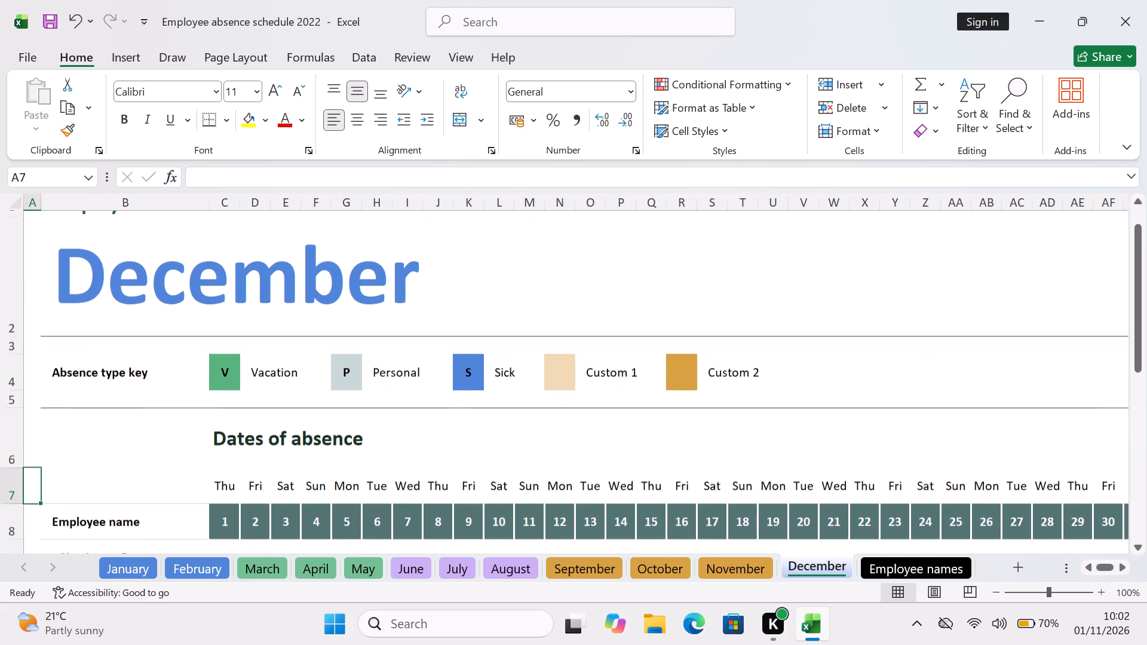
{"action": "key", "text": "Down"}
{"action": "key", "text": "Down"}
{"action": "key", "text": "Right"}
{"action": "key", "text": "Right"}
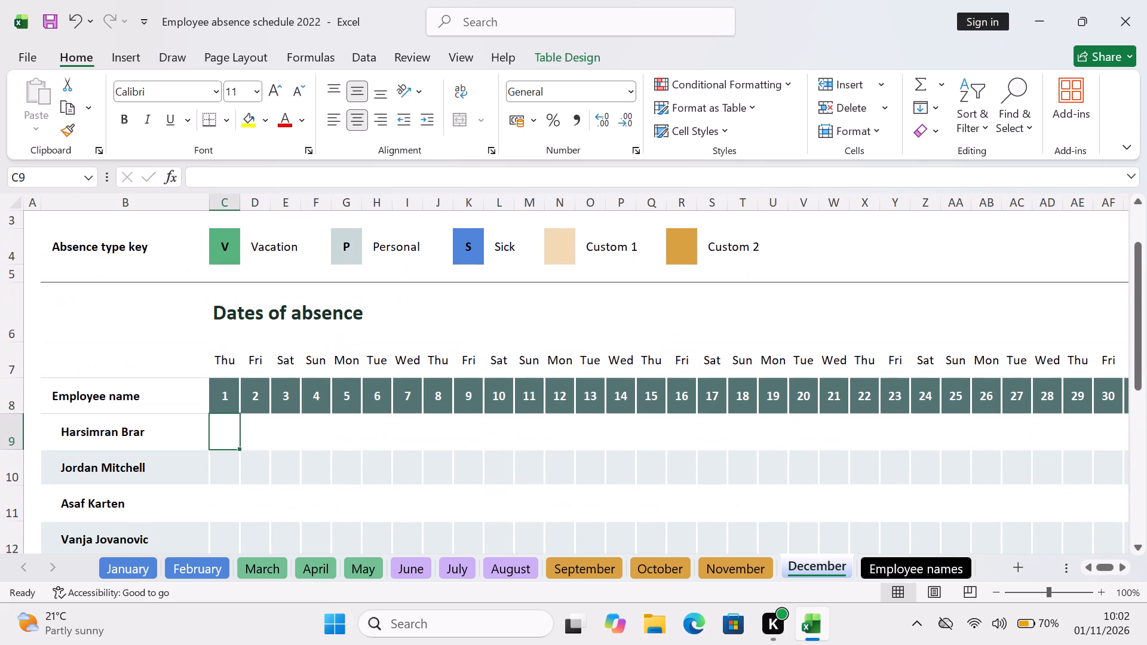
{"action": "key", "text": "Right"}
{"action": "key", "text": "p"}
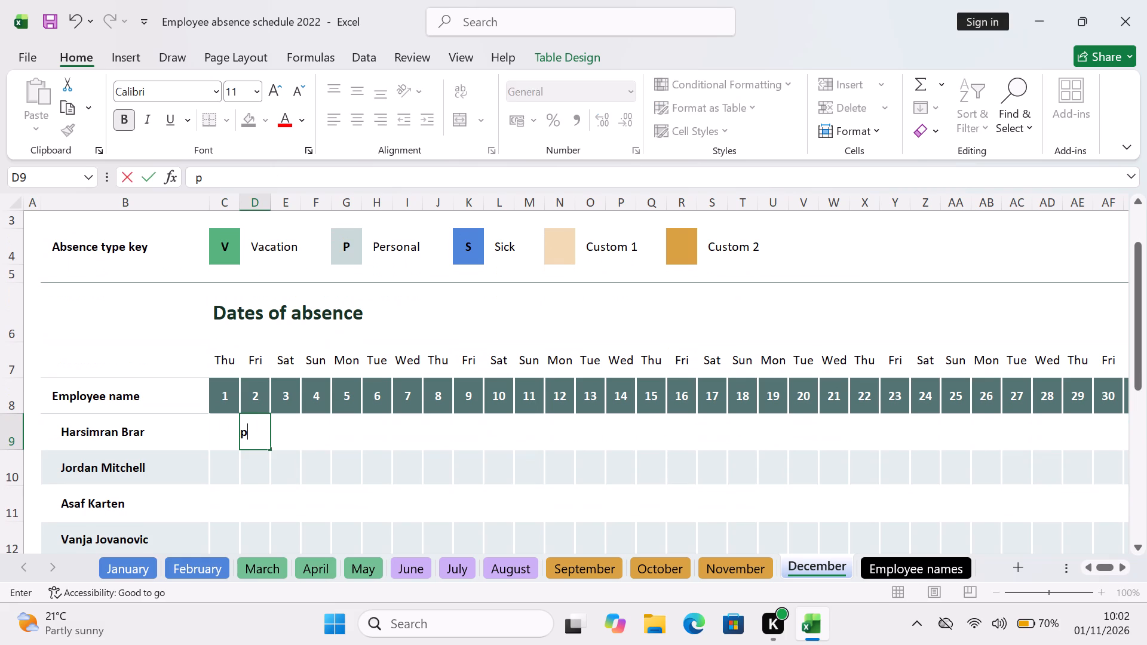
{"action": "key", "text": "Right"}
{"action": "key", "text": "Right"}
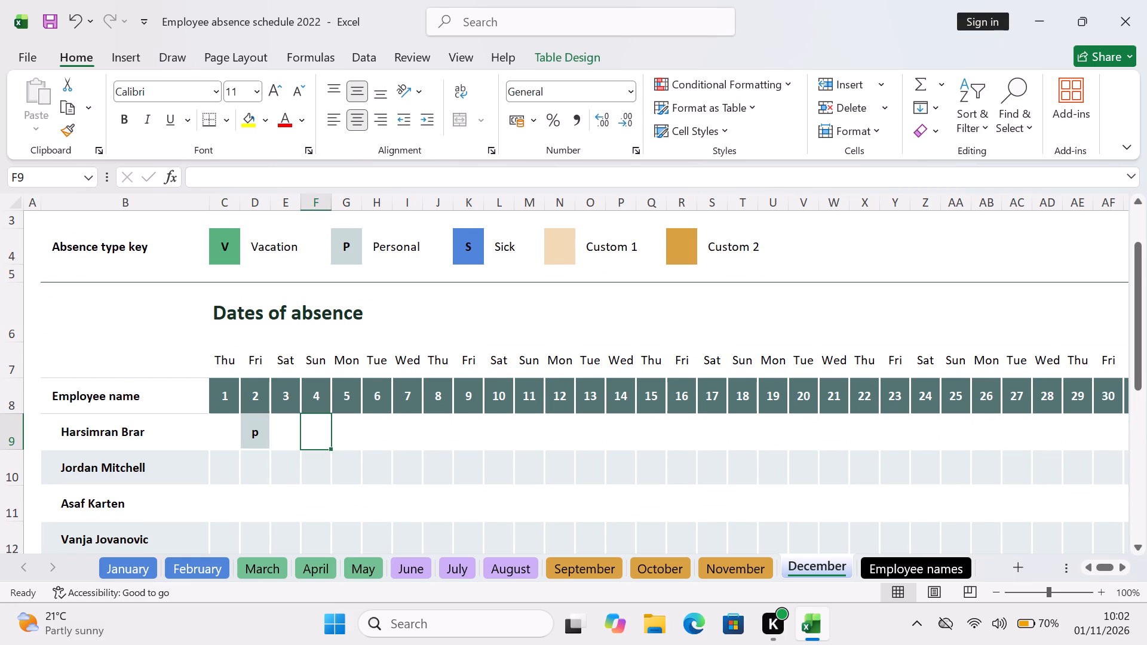
{"action": "key", "text": "v"}
{"action": "key", "text": "Left"}
{"action": "key", "text": "v"}
{"action": "key", "text": "Right"}
In December's first employee row, enter s for day 6 and v for days 10 and 11.
{"action": "key", "text": "Right"}
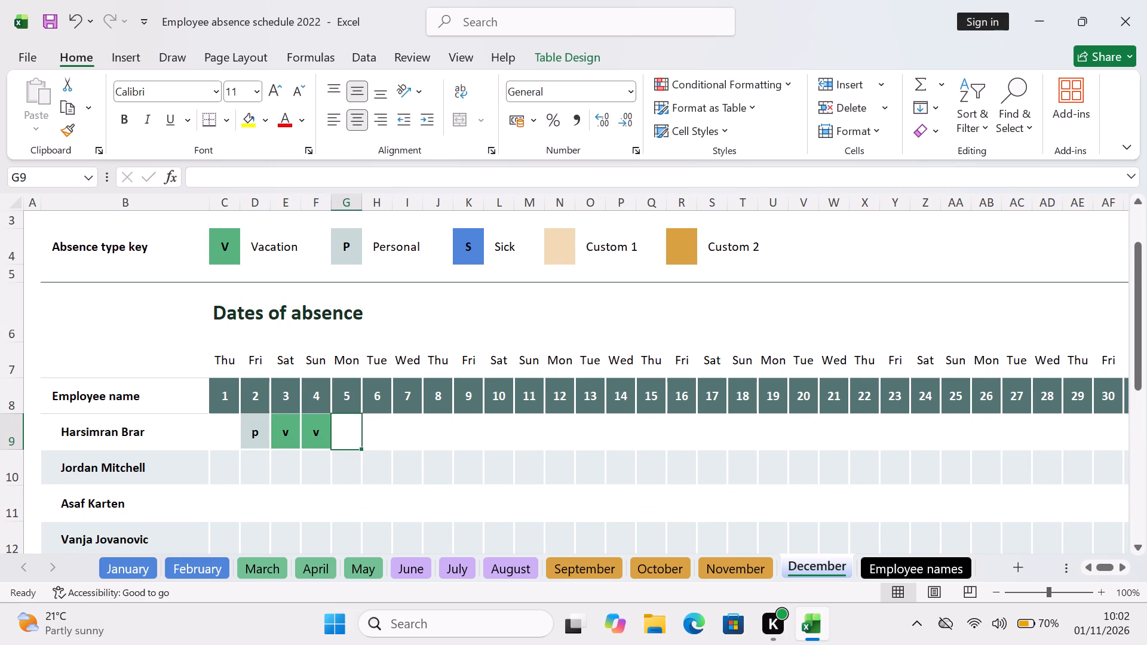
{"action": "key", "text": "Right"}
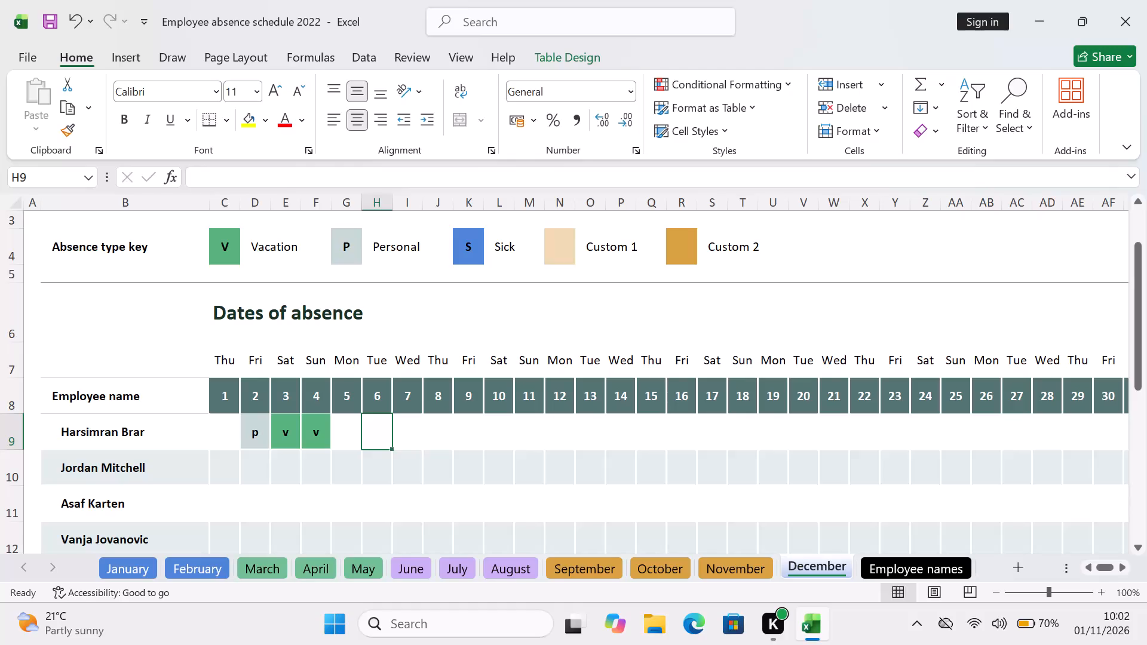
{"action": "key", "text": "s"}
{"action": "key", "text": "Right"}
{"action": "key", "text": "Right"}
{"action": "key", "text": "Right"}
{"action": "key", "text": "Right"}
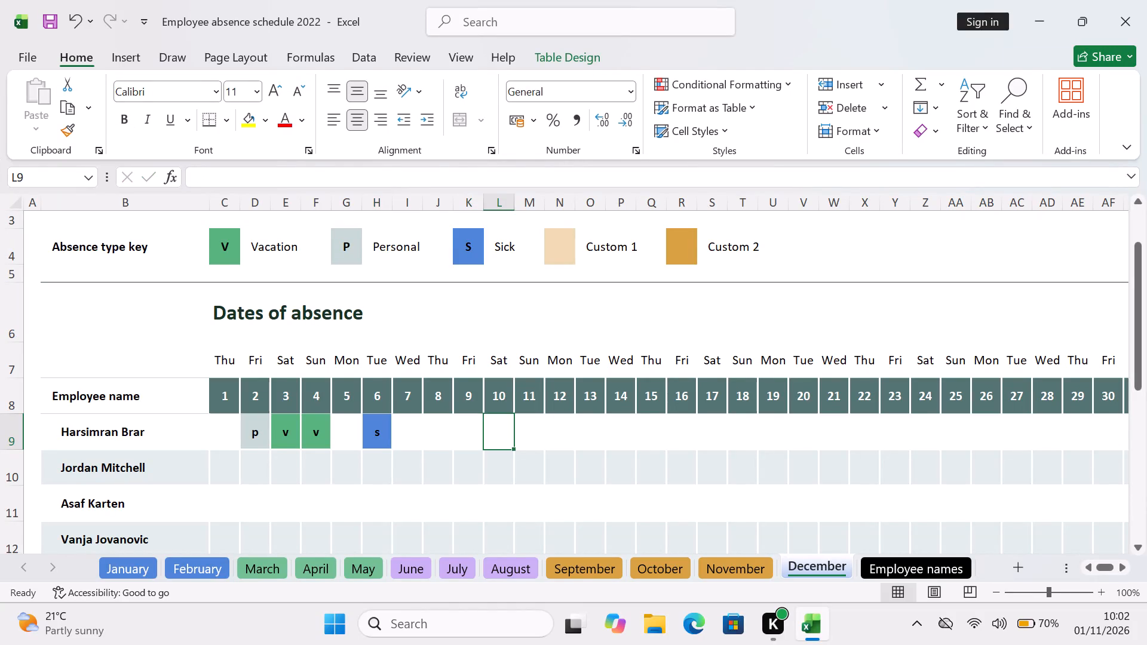
{"action": "key", "text": "v"}
{"action": "key", "text": "Right"}
{"action": "key", "text": "v"}
{"action": "key", "text": "Right"}
Mark the weekend days 17 and 18 as vacation (v) in December's first employee row.
{"action": "key", "text": "Right"}
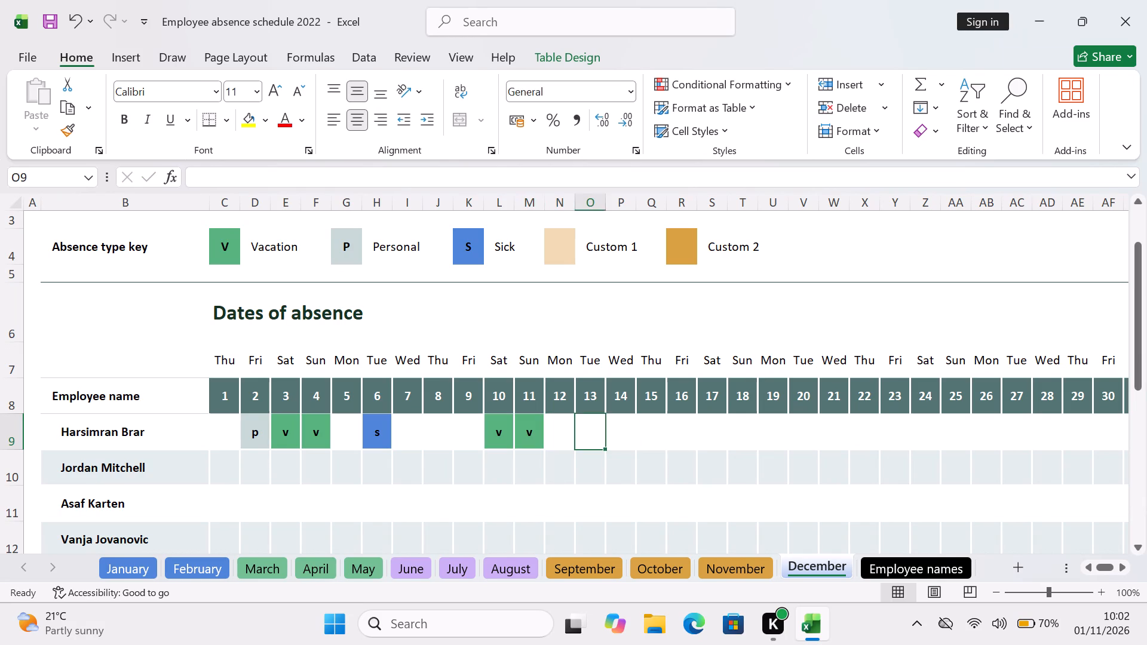
{"action": "key", "text": "Right"}
{"action": "key", "text": "Right"}
{"action": "key", "text": "Right"}
{"action": "key", "text": "Right"}
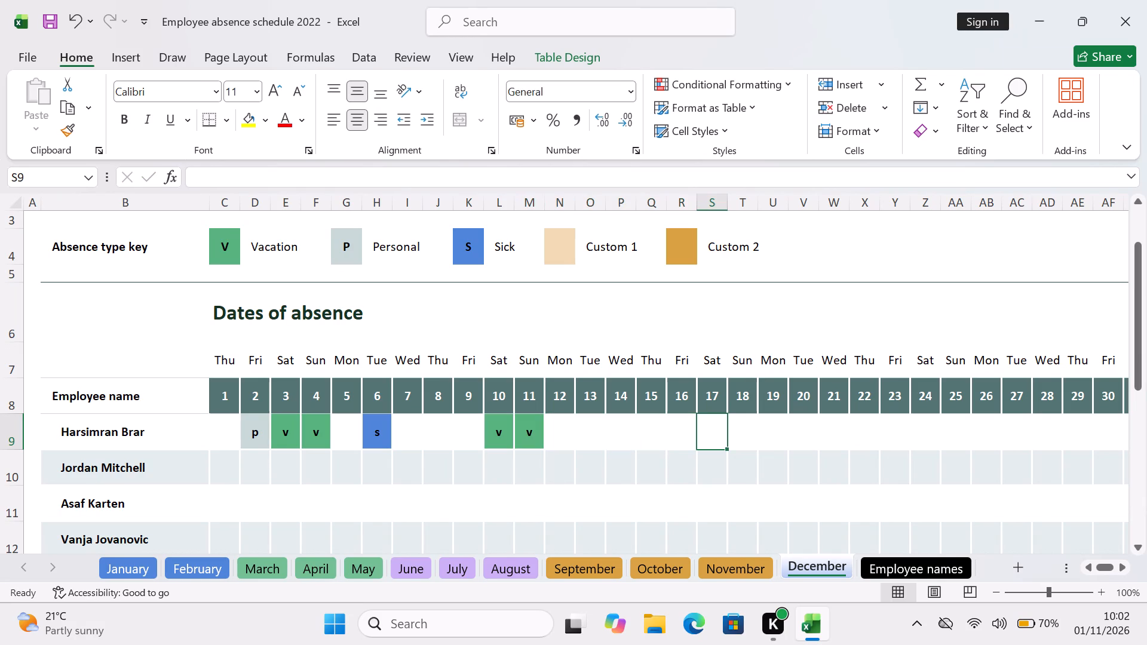
{"action": "key", "text": "v"}
{"action": "key", "text": "Left"}
{"action": "key", "text": "Right"}
{"action": "key", "text": "Right"}
{"action": "key", "text": "v"}
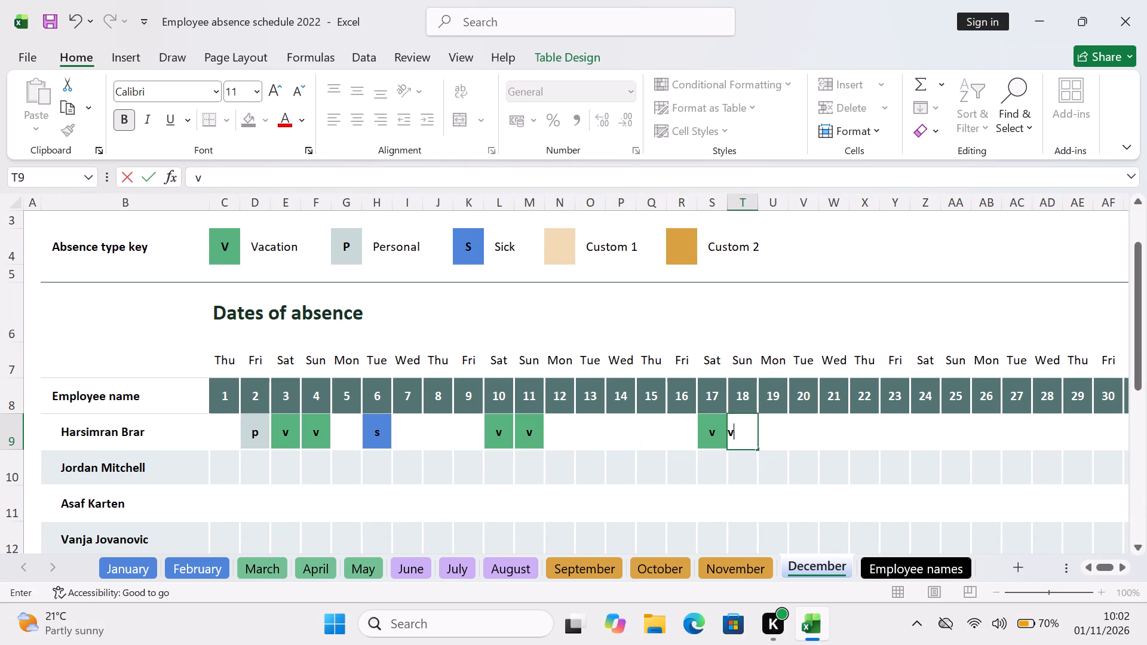
{"action": "key", "text": "Left"}
Mark day 13 as a personal absence (p) in December's first employee row.
{"action": "key", "text": "Left"}
{"action": "key", "text": "Left"}
{"action": "key", "text": "Left"}
{"action": "key", "text": "Left"}
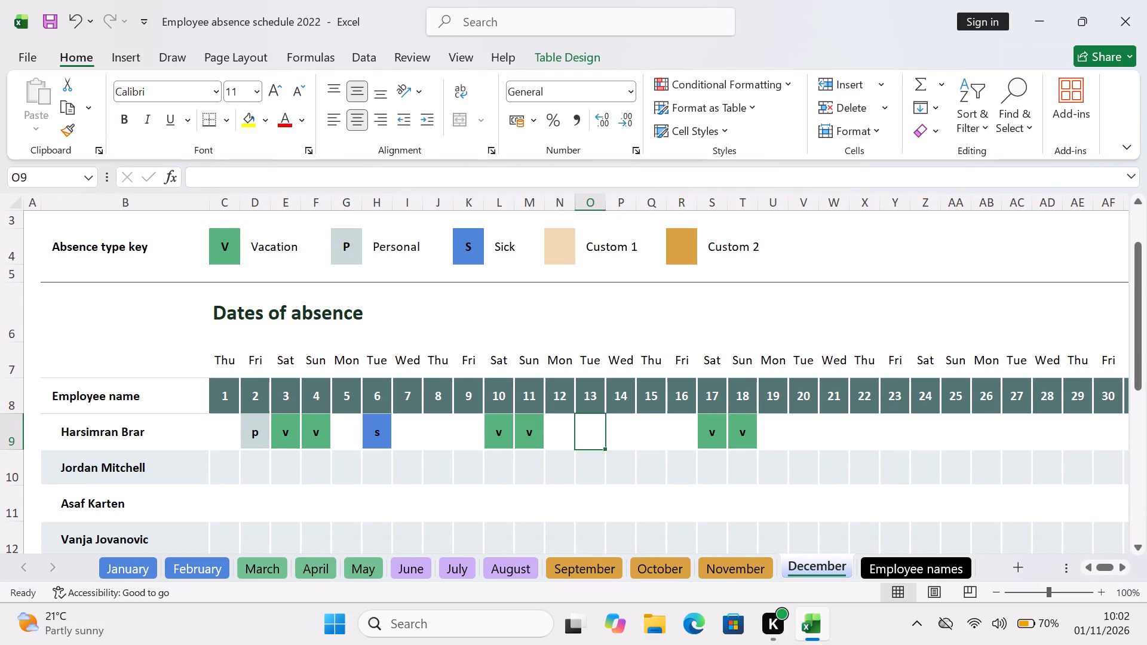
{"action": "key", "text": "p"}
{"action": "key", "text": "Right"}
Mark the weekend days 24 and 25 as vacation (v) in December's first employee row.
{"action": "key", "text": "Right"}
{"action": "key", "text": "Right"}
{"action": "key", "text": "Right"}
{"action": "key", "text": "Right"}
{"action": "key", "text": "Right"}
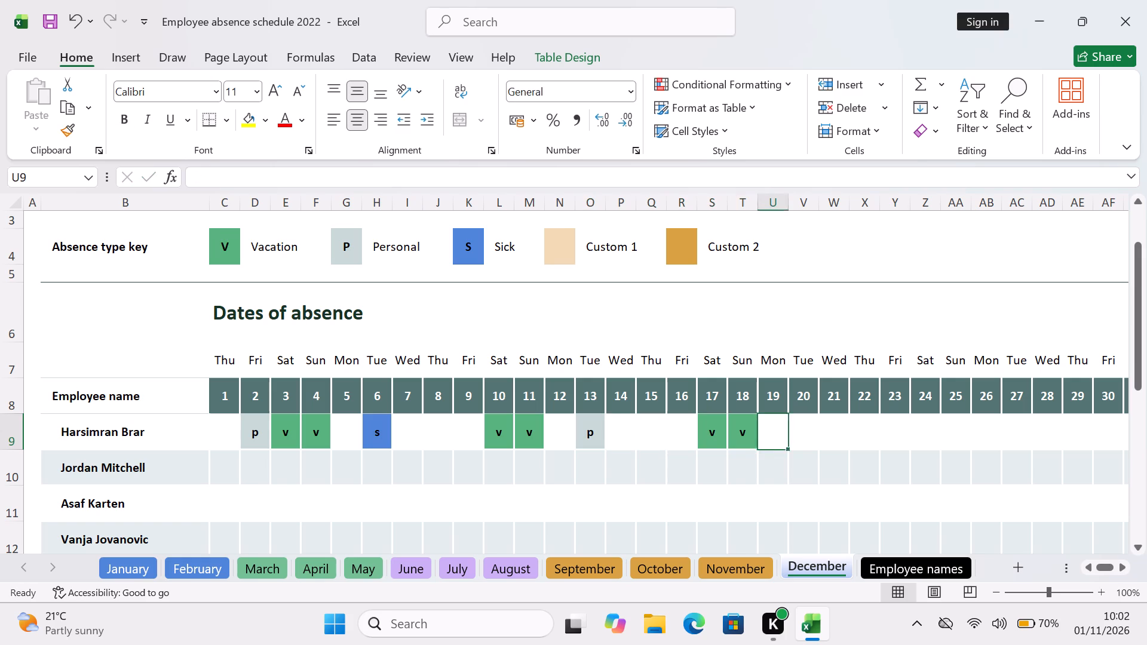
{"action": "key", "text": "Right"}
{"action": "key", "text": "Right"}
{"action": "key", "text": "Right"}
{"action": "key", "text": "Right"}
{"action": "key", "text": "Right"}
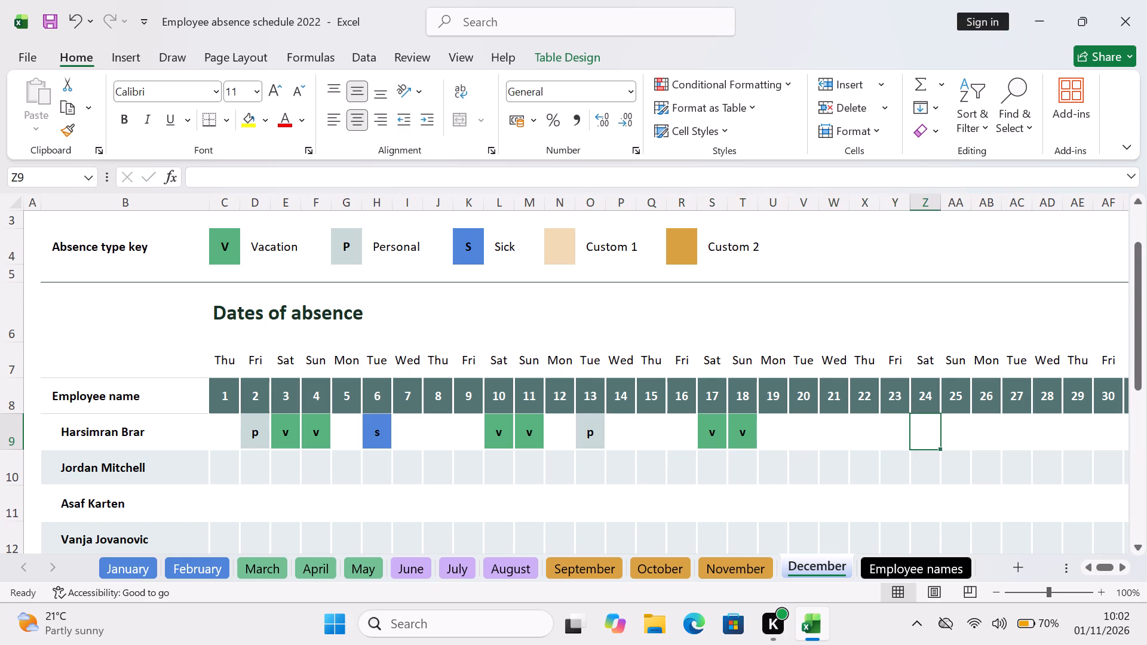
{"action": "key", "text": "v"}
{"action": "key", "text": "Right"}
{"action": "key", "text": "v"}
{"action": "key", "text": "Right"}
Mark Saturday 31 as vacation (v) in December's first employee row.
{"action": "key", "text": "Right"}
{"action": "key", "text": "Right"}
{"action": "key", "text": "Right"}
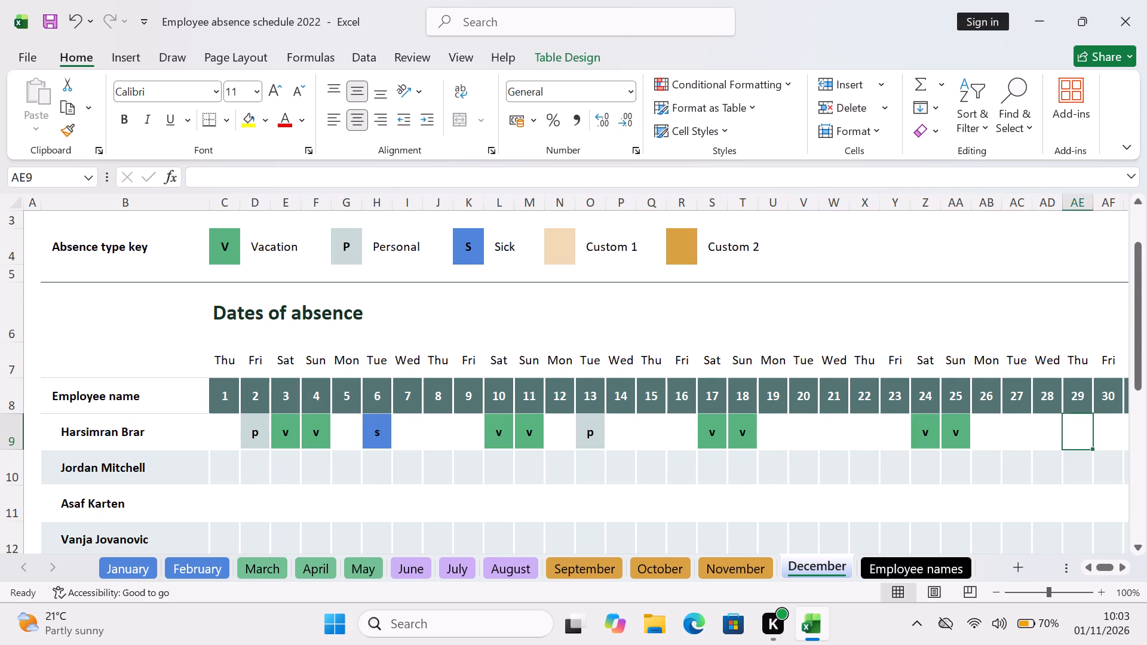
{"action": "key", "text": "Right"}
{"action": "key", "text": "Right"}
{"action": "key", "text": "Left"}
{"action": "key", "text": "Right"}
{"action": "key", "text": "v"}
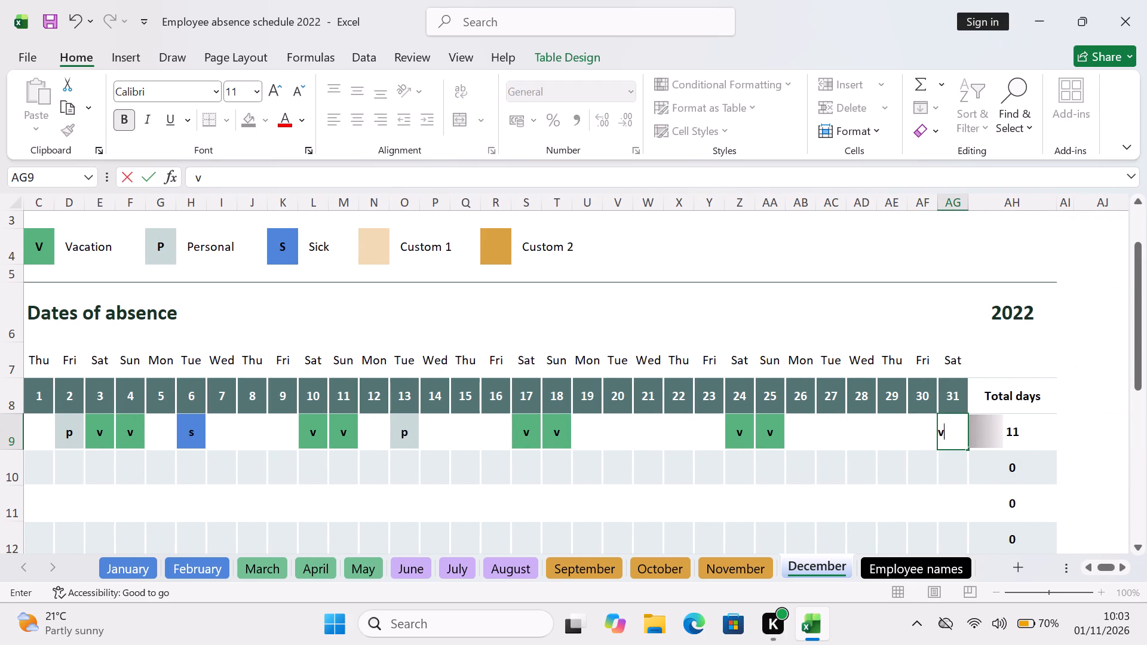
{"action": "key", "text": "Down"}
Mark Wednesdays 28 and 21 as personal absences (p) in December's first employee row.
{"action": "key", "text": "Up"}
{"action": "key", "text": "Left"}
{"action": "key", "text": "Left"}
{"action": "key", "text": "Left"}
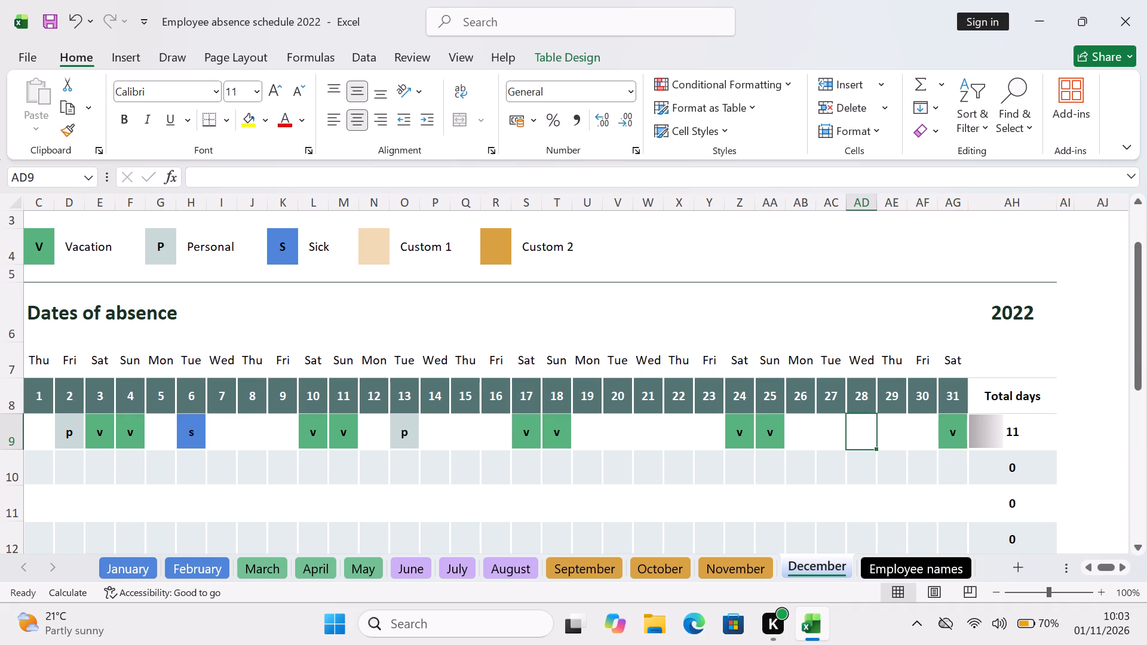
{"action": "key", "text": "p"}
{"action": "key", "text": "Left"}
{"action": "key", "text": "Left"}
{"action": "key", "text": "Left"}
{"action": "key", "text": "Left"}
{"action": "key", "text": "Left"}
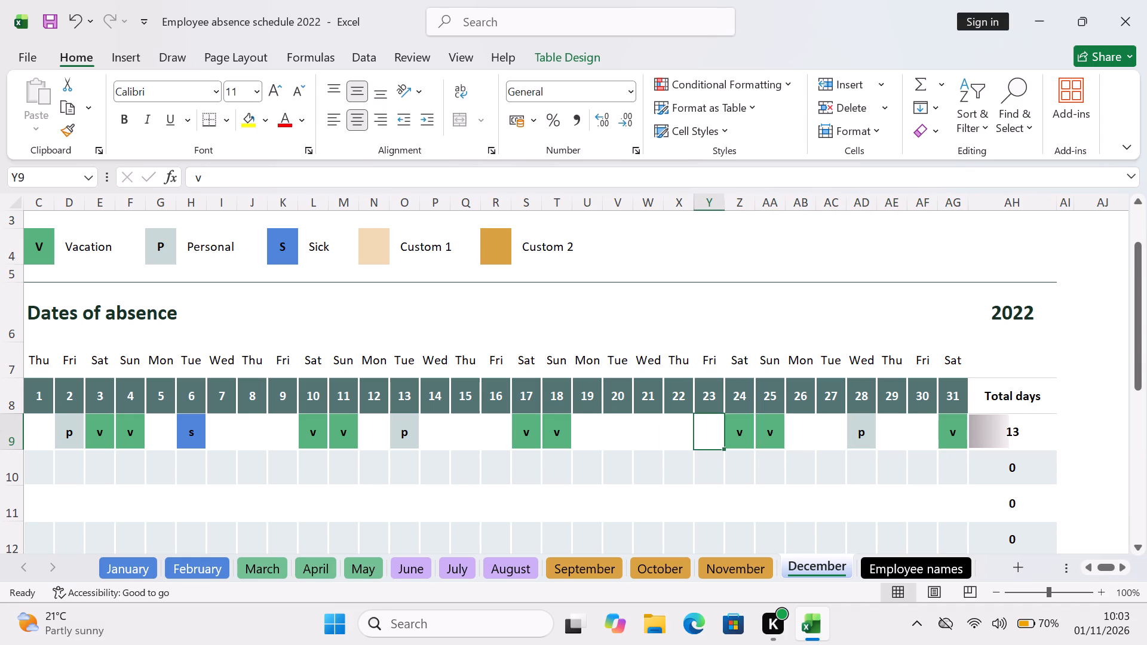
{"action": "key", "text": "Left"}
{"action": "key", "text": "Left"}
{"action": "key", "text": "p"}
{"action": "key", "text": "Right"}
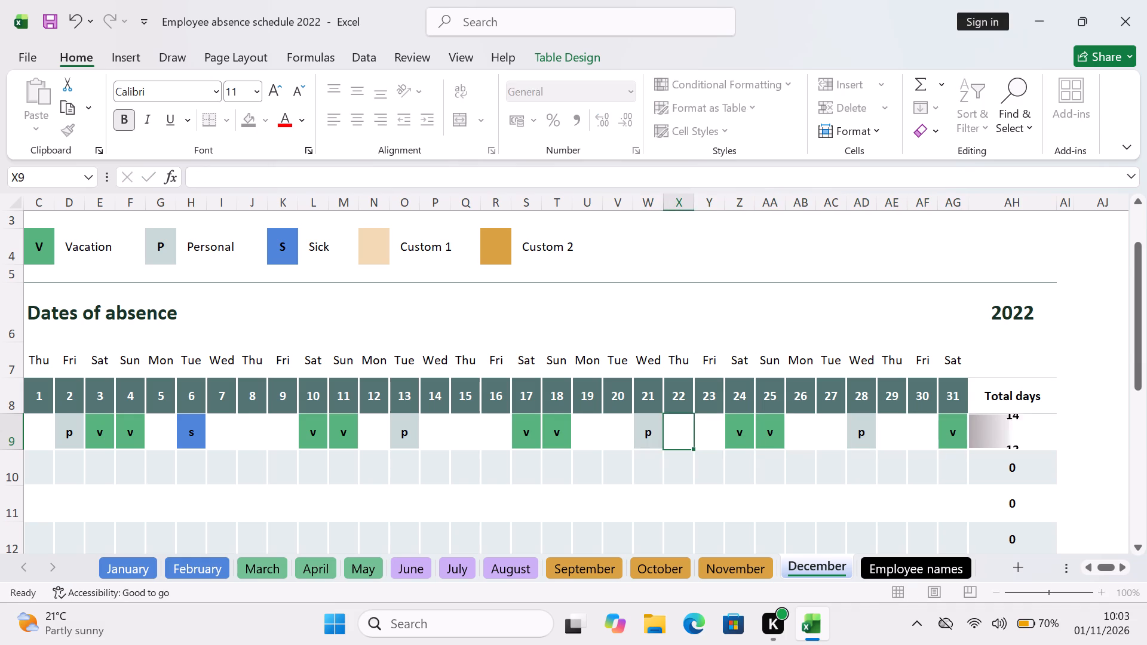
In December's second employee row, enter p for day 1 and v for days 3 and 4.
{"action": "key", "text": "Right"}
{"action": "key", "text": "Down"}
{"action": "key", "text": "Down"}
{"action": "key", "text": "Left"}
{"action": "key", "text": "Left"}
{"action": "key", "text": "Left"}
{"action": "key", "text": "Left"}
{"action": "key", "text": "Left"}
{"action": "key", "text": "Left"}
{"action": "key", "text": "Left"}
{"action": "key", "text": "Left"}
{"action": "key", "text": "Left"}
{"action": "key", "text": "Left"}
{"action": "key", "text": "Left"}
{"action": "key", "text": "Left"}
{"action": "key", "text": "Left"}
{"action": "key", "text": "Left"}
{"action": "key", "text": "Left"}
{"action": "key", "text": "Left"}
{"action": "key", "text": "Left"}
{"action": "key", "text": "Left"}
{"action": "key", "text": "Left"}
{"action": "key", "text": "Left"}
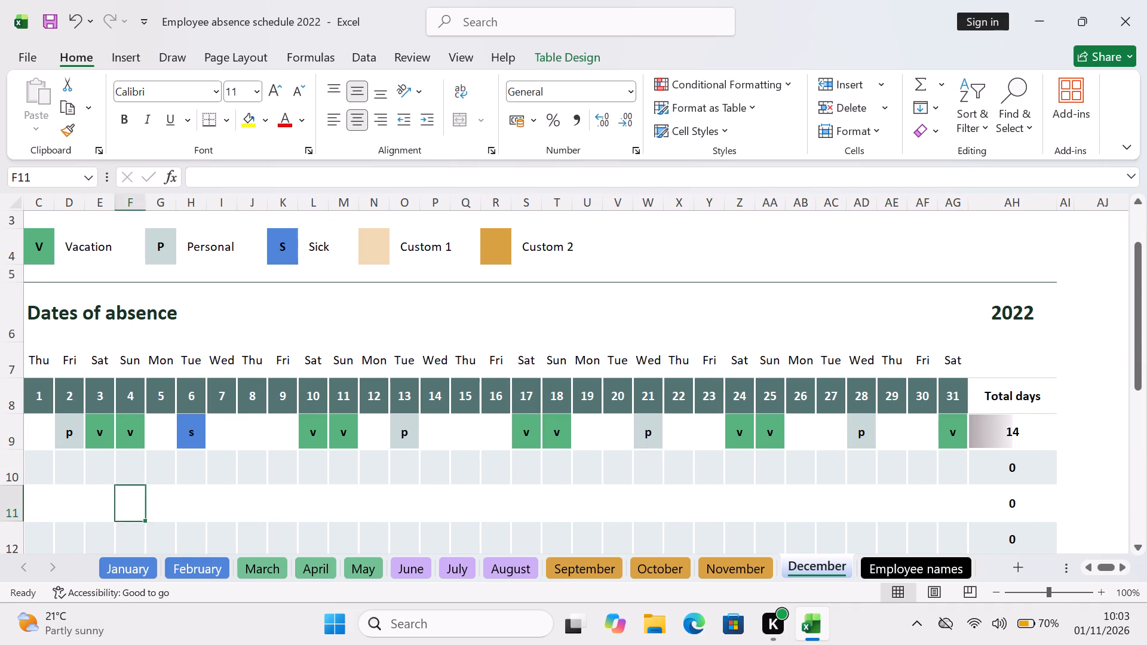
{"action": "key", "text": "Up"}
{"action": "key", "text": "Up"}
{"action": "key", "text": "Down"}
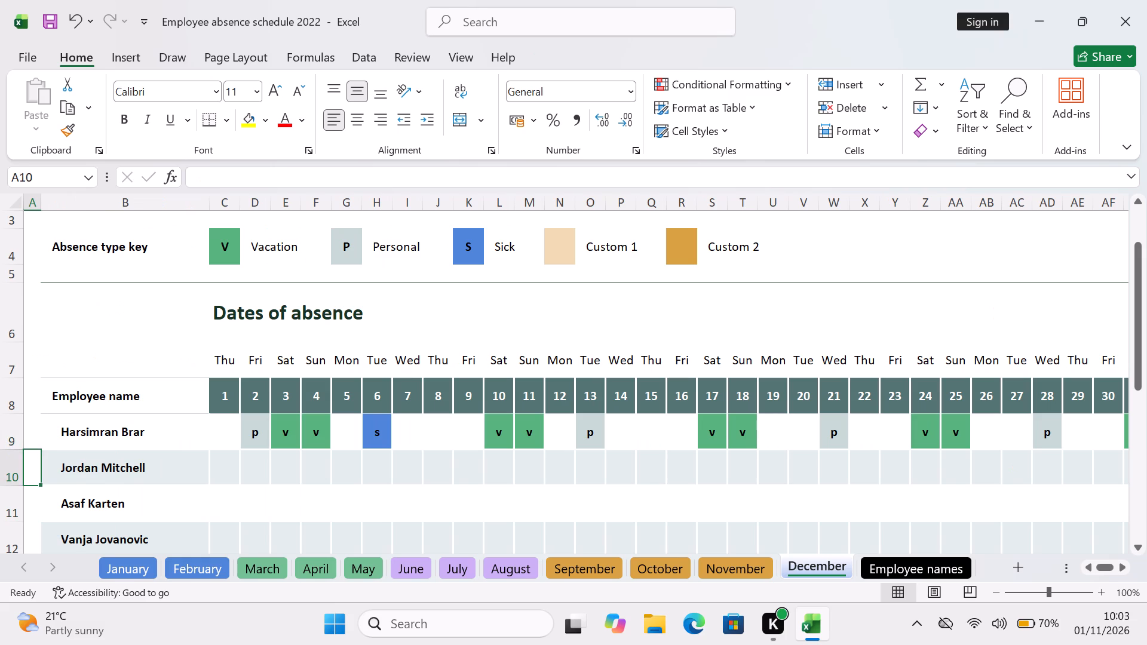
{"action": "key", "text": "Right"}
{"action": "key", "text": "Left"}
{"action": "key", "text": "Right"}
{"action": "key", "text": "Right"}
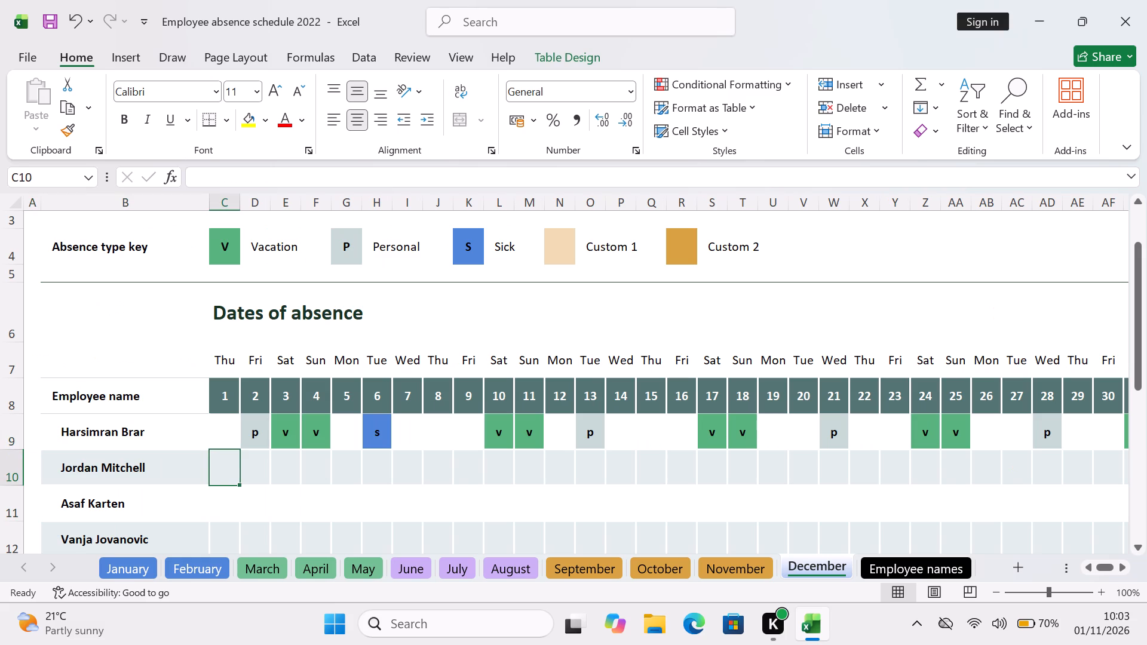
{"action": "key", "text": "Right"}
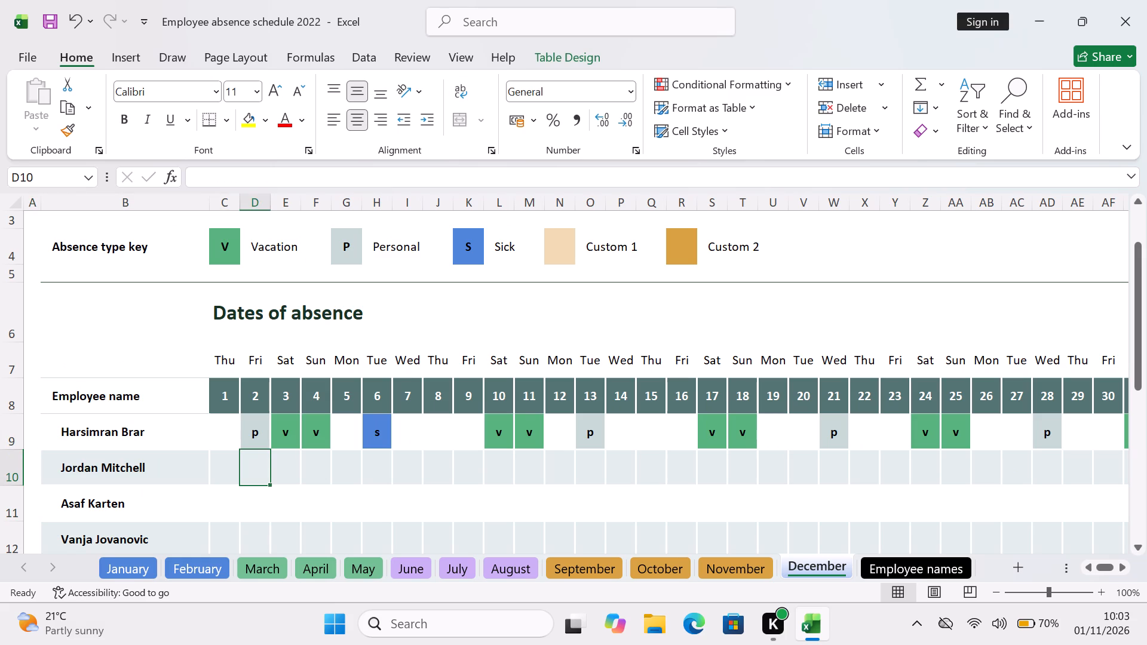
{"action": "key", "text": "Right"}
{"action": "key", "text": "Left"}
{"action": "key", "text": "Left"}
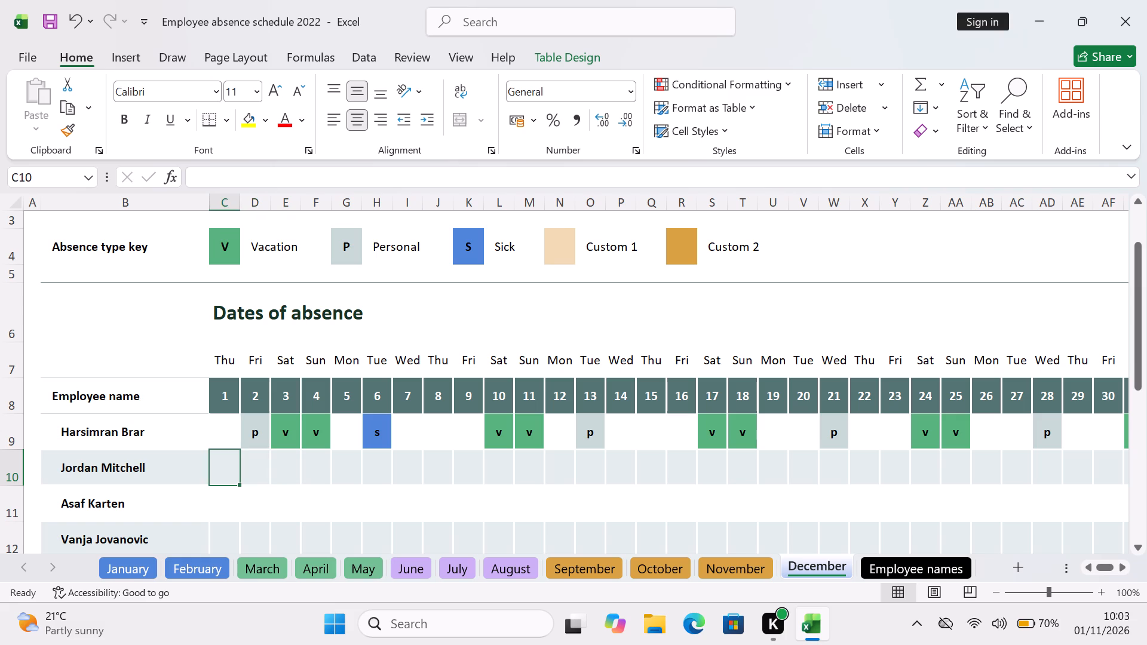
{"action": "key", "text": "p"}
{"action": "key", "text": "Right"}
{"action": "key", "text": "Right"}
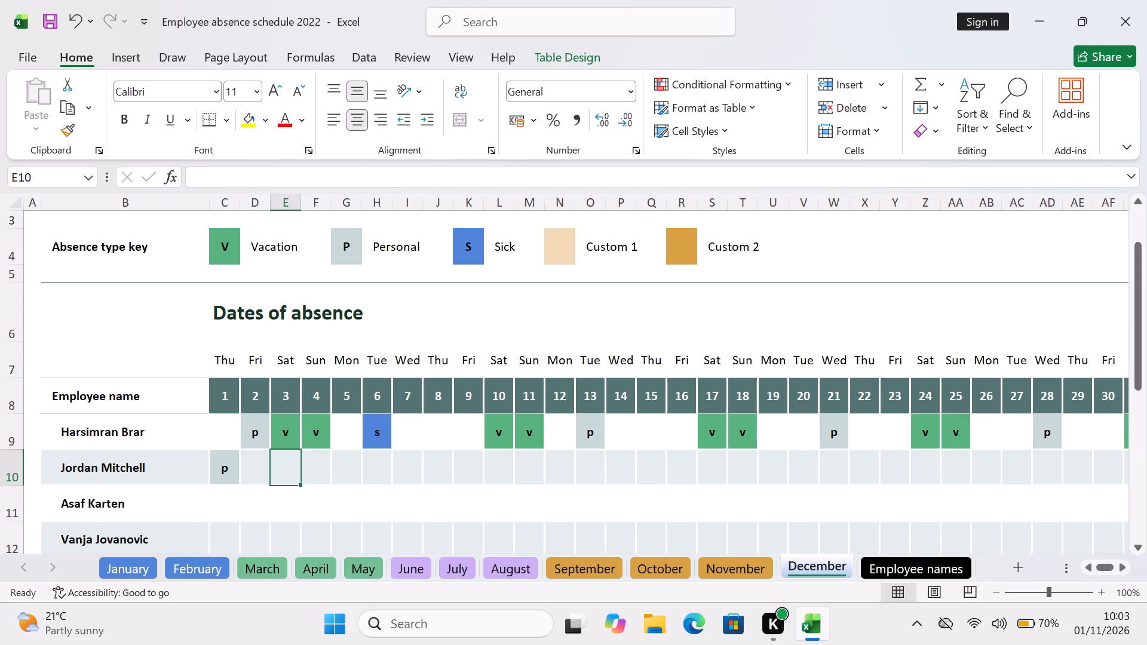
{"action": "key", "text": "v"}
{"action": "key", "text": "Right"}
{"action": "key", "text": "v"}
{"action": "key", "text": "Right"}
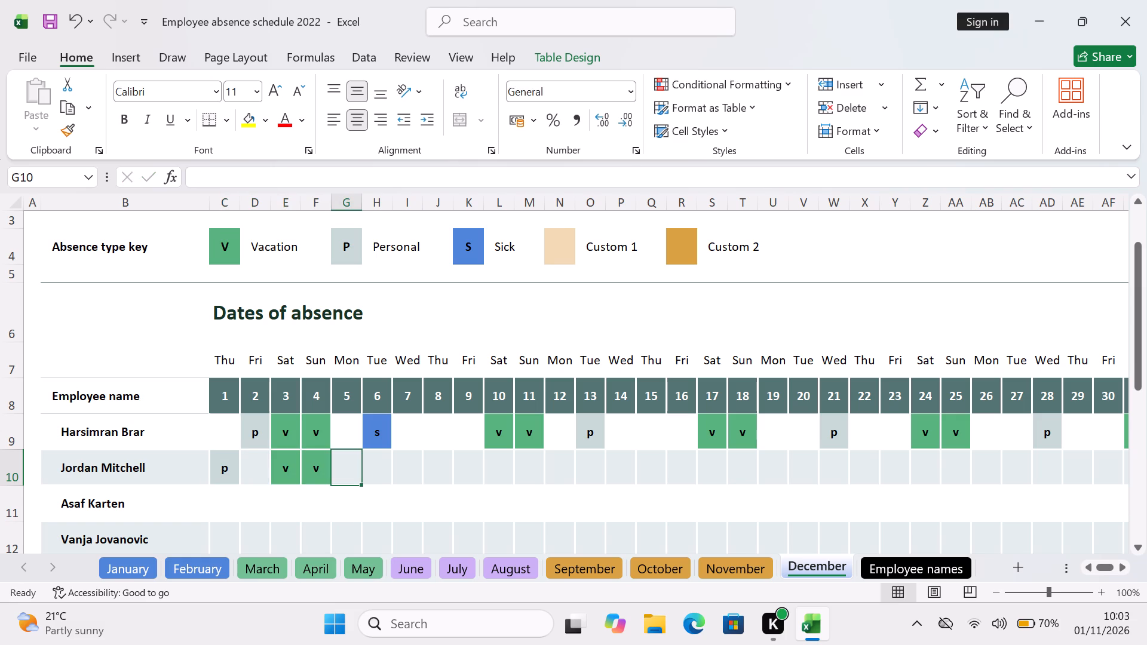
In December's second employee row, enter p for day 8 and v for days 10 and 11.
{"action": "key", "text": "Right"}
{"action": "key", "text": "Right"}
{"action": "key", "text": "Left"}
{"action": "key", "text": "Left"}
{"action": "key", "text": "Right"}
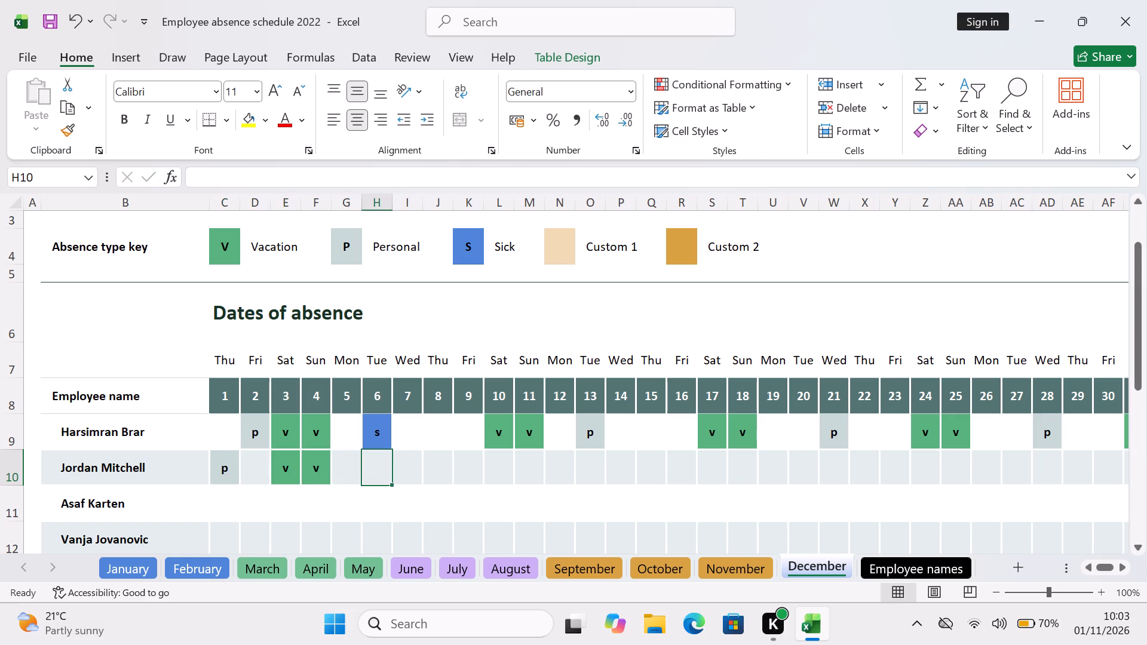
{"action": "key", "text": "Right"}
{"action": "key", "text": "Right"}
{"action": "key", "text": "p"}
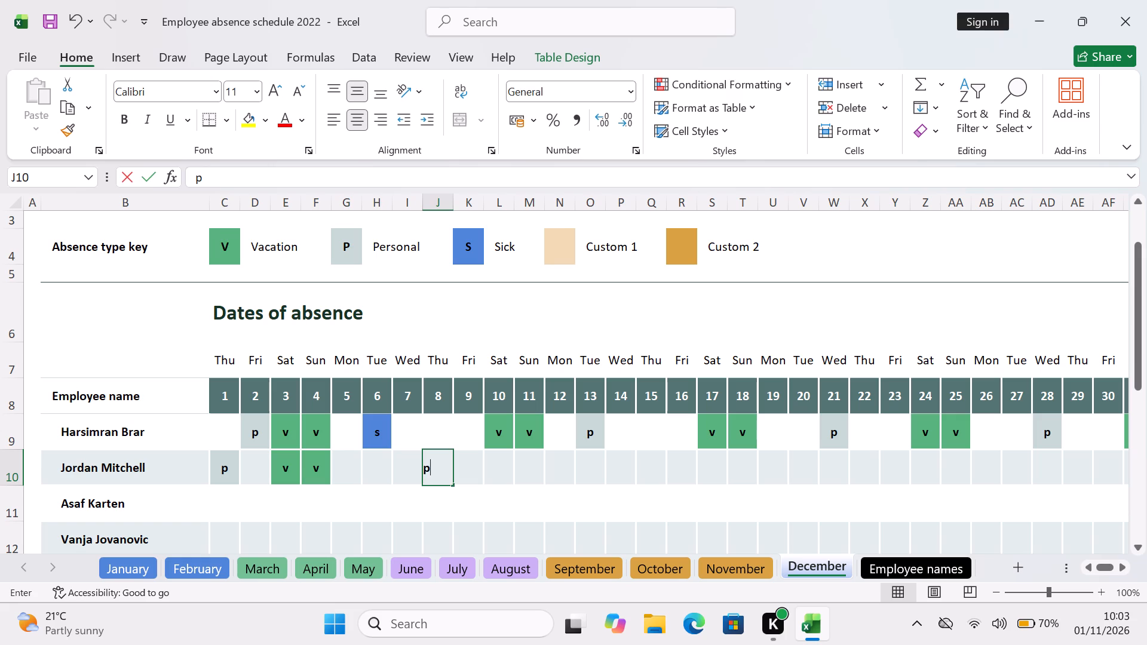
{"action": "key", "text": "Right"}
{"action": "key", "text": "Right"}
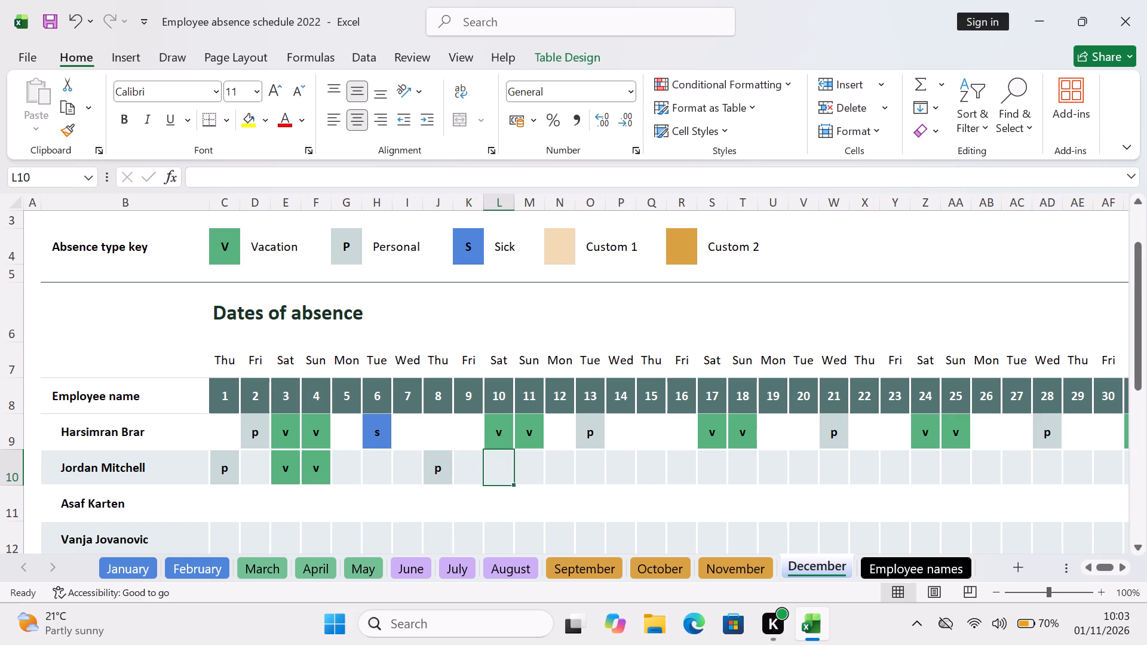
{"action": "key", "text": "v"}
{"action": "key", "text": "Right"}
{"action": "key", "text": "v"}
{"action": "key", "text": "Right"}
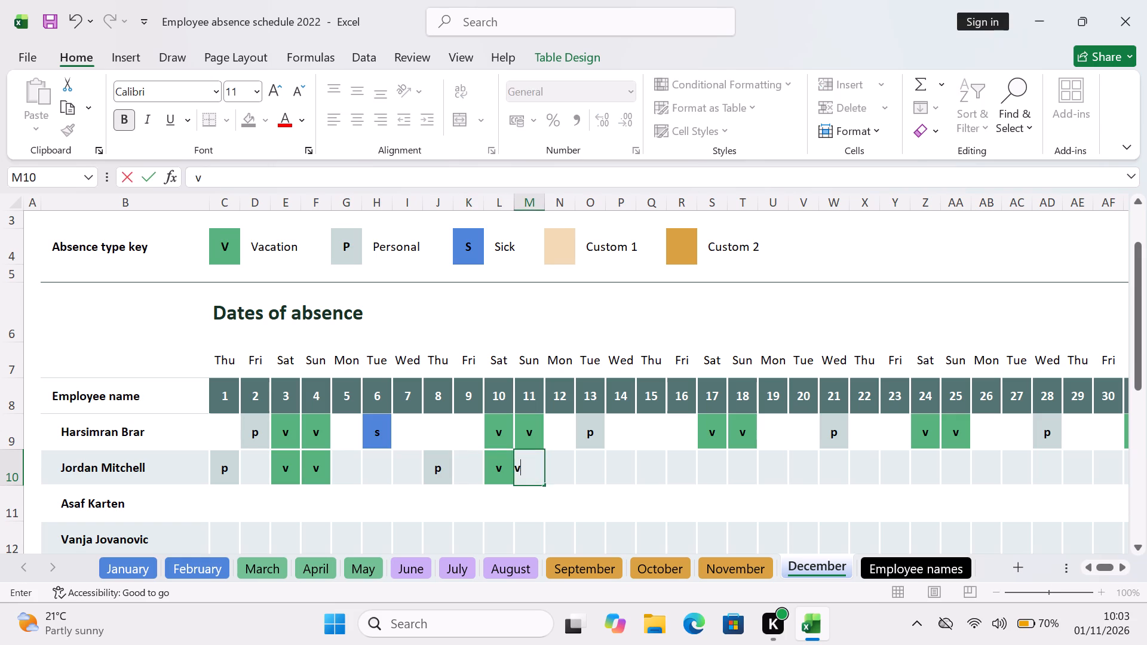
In December's second employee row, enter p for day 15 and v for days 17 and 18.
{"action": "key", "text": "Right"}
{"action": "key", "text": "Right"}
{"action": "key", "text": "Right"}
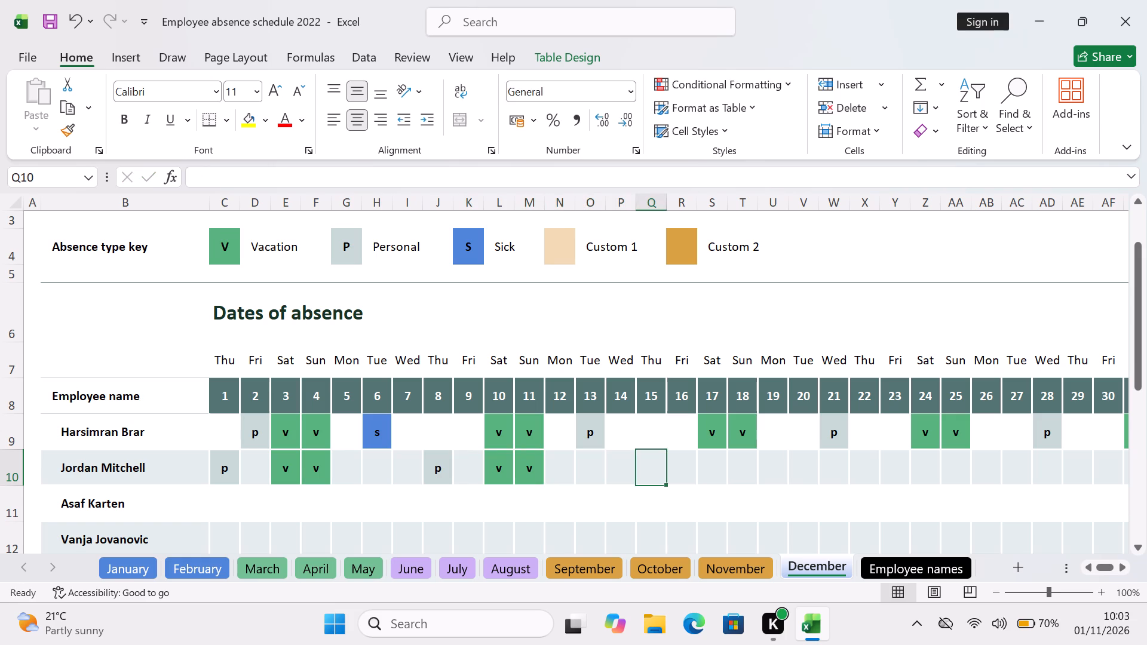
{"action": "key", "text": "p"}
{"action": "key", "text": "Right"}
{"action": "key", "text": "Right"}
{"action": "key", "text": "Right"}
{"action": "key", "text": "Left"}
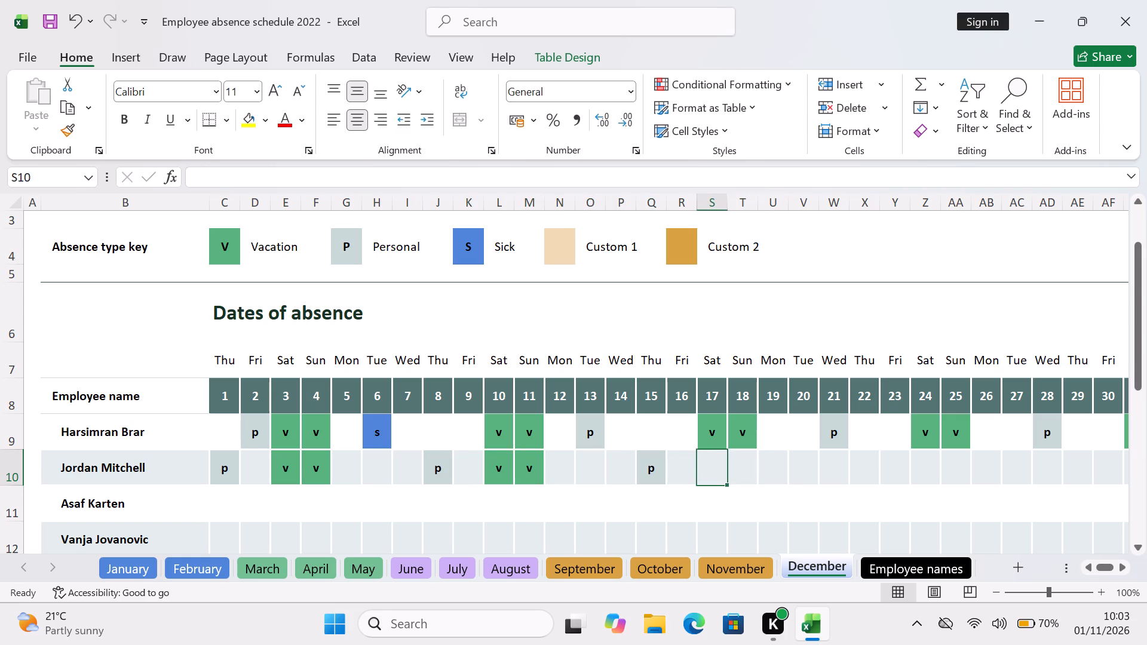
{"action": "key", "text": "Left"}
{"action": "key", "text": "Left"}
{"action": "key", "text": "Left"}
{"action": "key", "text": "Left"}
{"action": "key", "text": "Right"}
{"action": "key", "text": "Right"}
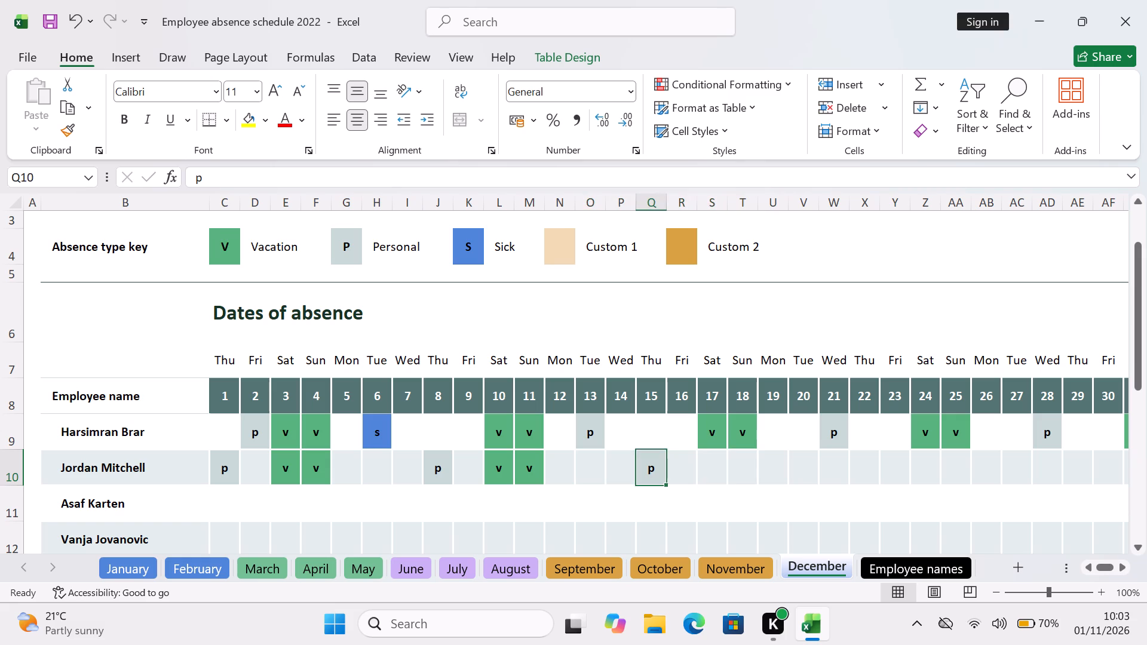
{"action": "key", "text": "Right"}
{"action": "key", "text": "Right"}
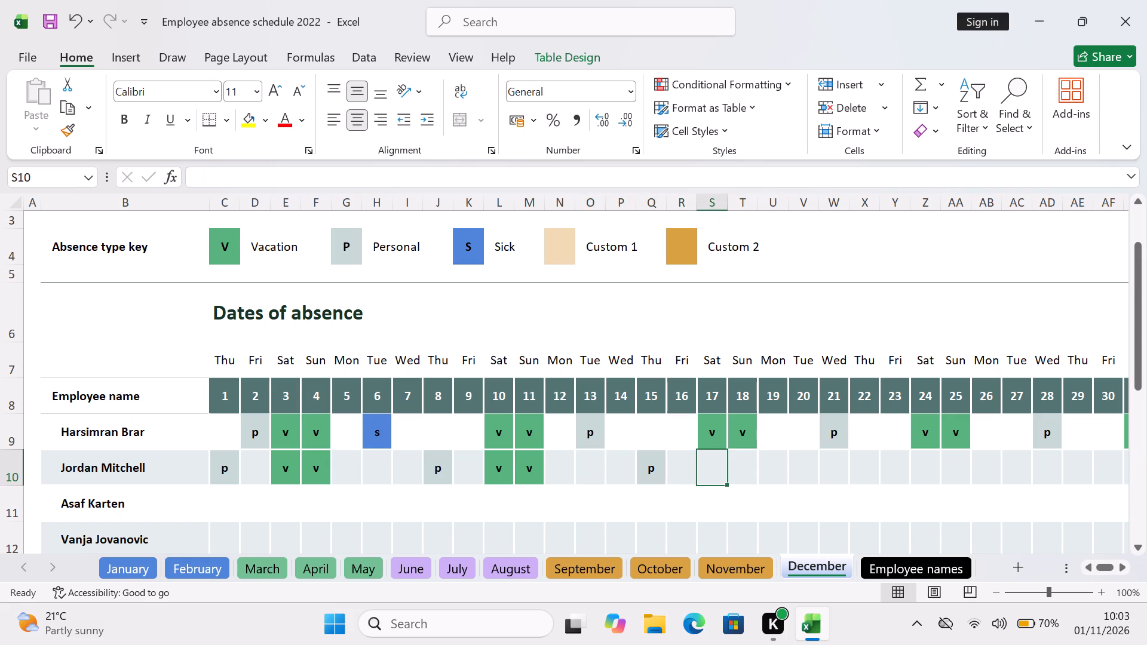
{"action": "key", "text": "v"}
{"action": "key", "text": "Right"}
{"action": "key", "text": "v"}
{"action": "key", "text": "Right"}
In December's second employee row, enter p for day 23 and v for days 24 and 25.
{"action": "key", "text": "Right"}
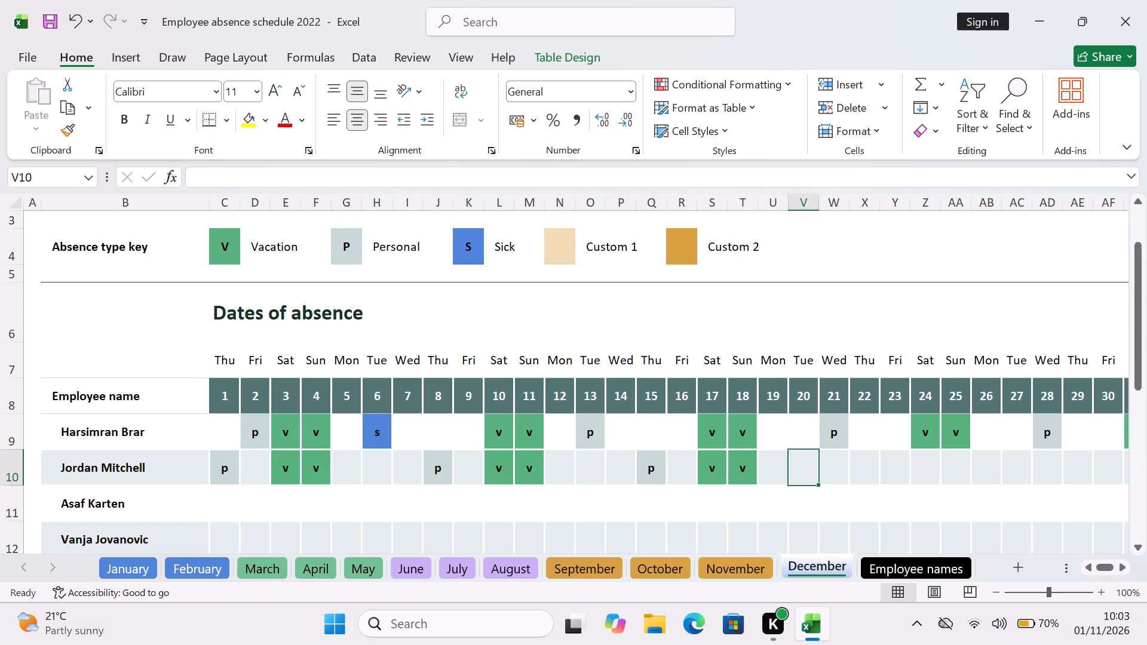
{"action": "key", "text": "Right"}
{"action": "key", "text": "Left"}
{"action": "key", "text": "Right"}
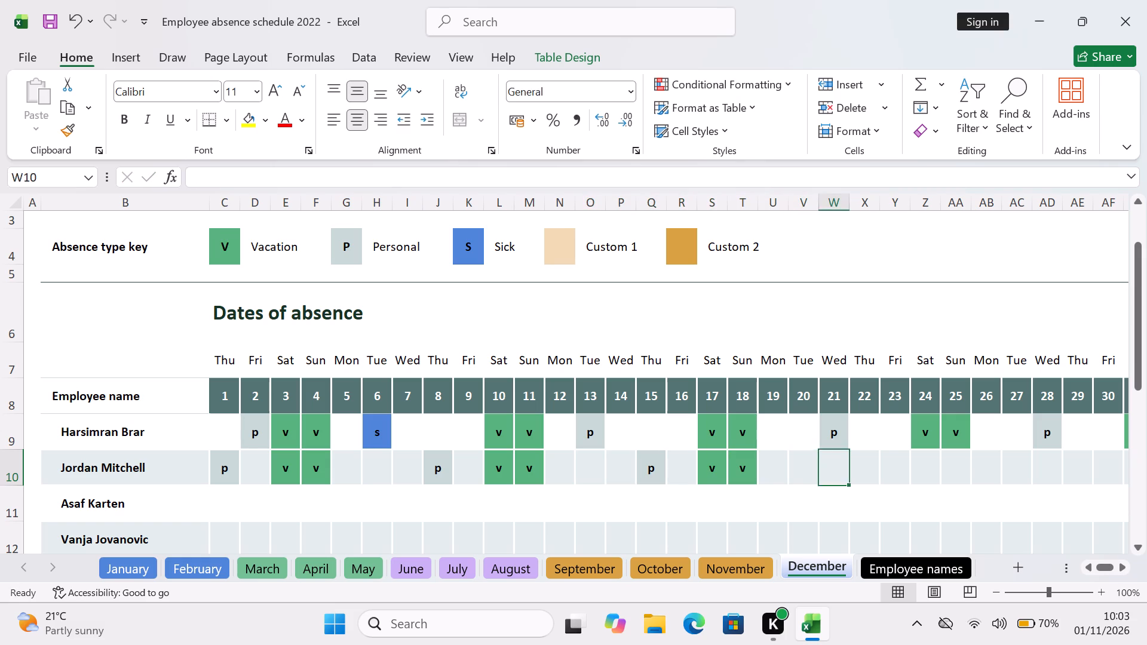
{"action": "key", "text": "Right"}
{"action": "key", "text": "Right"}
{"action": "key", "text": "p"}
{"action": "key", "text": "Right"}
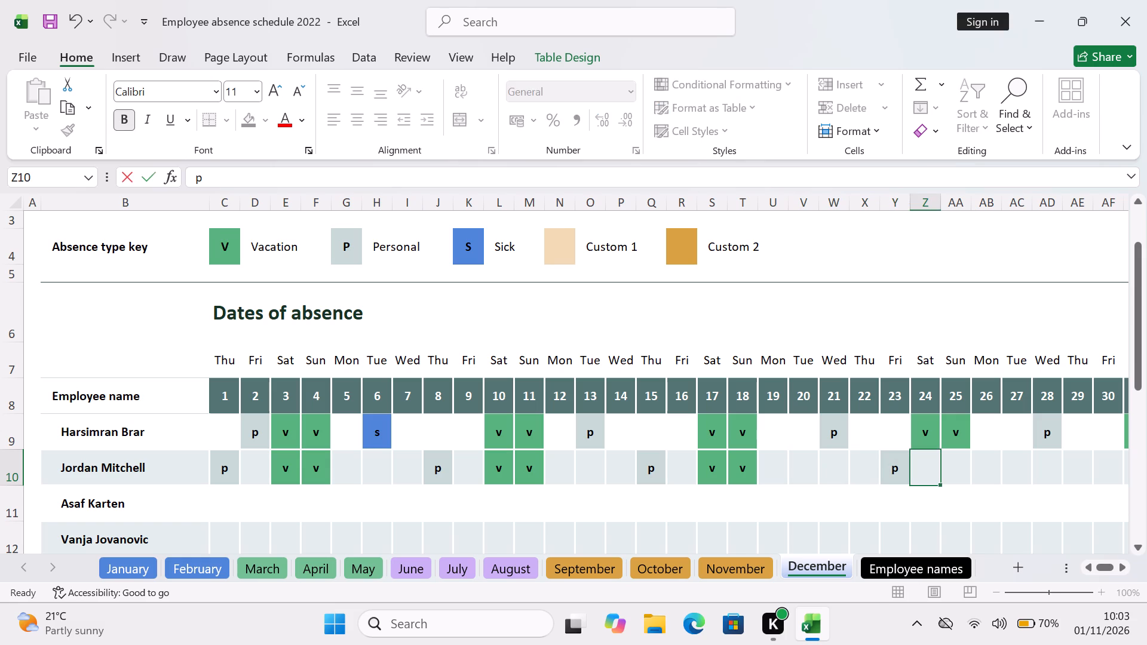
{"action": "key", "text": "v"}
{"action": "key", "text": "Right"}
{"action": "key", "text": "v"}
{"action": "key", "text": "Right"}
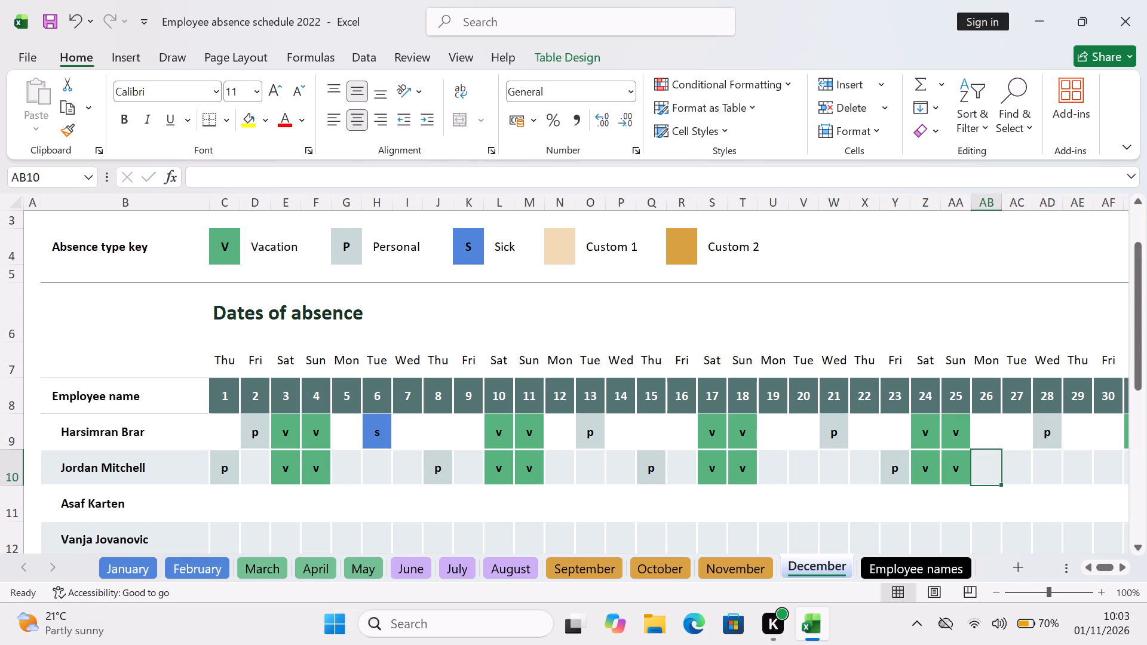
In December's second employee row, enter v for day 31 and p for day 29.
{"action": "key", "text": "Right"}
{"action": "key", "text": "Right"}
{"action": "key", "text": "Right"}
{"action": "key", "text": "Right"}
{"action": "key", "text": "Right"}
{"action": "key", "text": "Right"}
{"action": "key", "text": "Left"}
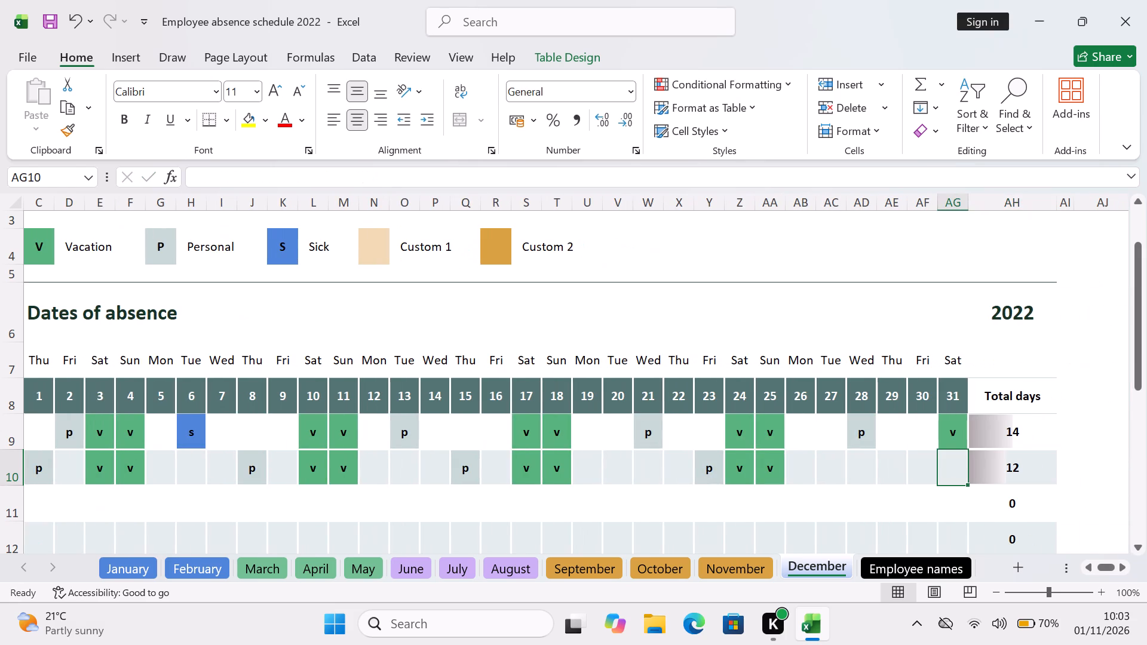
{"action": "key", "text": "v"}
{"action": "key", "text": "Left"}
{"action": "key", "text": "Left"}
{"action": "key", "text": "Left"}
{"action": "key", "text": "Left"}
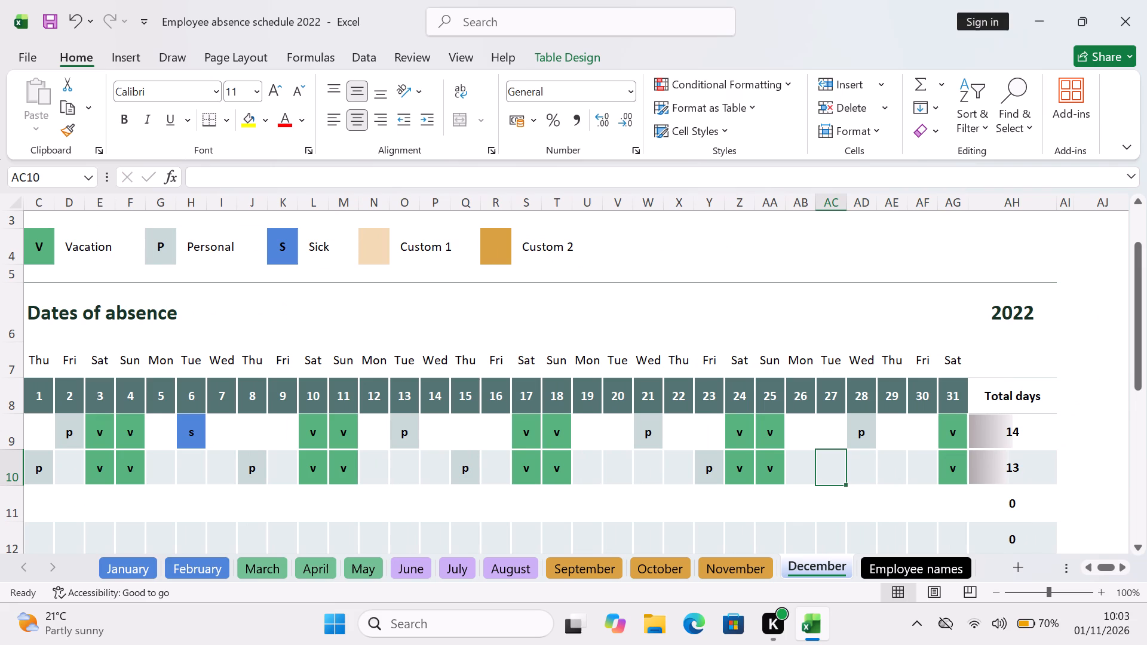
{"action": "key", "text": "Right"}
{"action": "key", "text": "Right"}
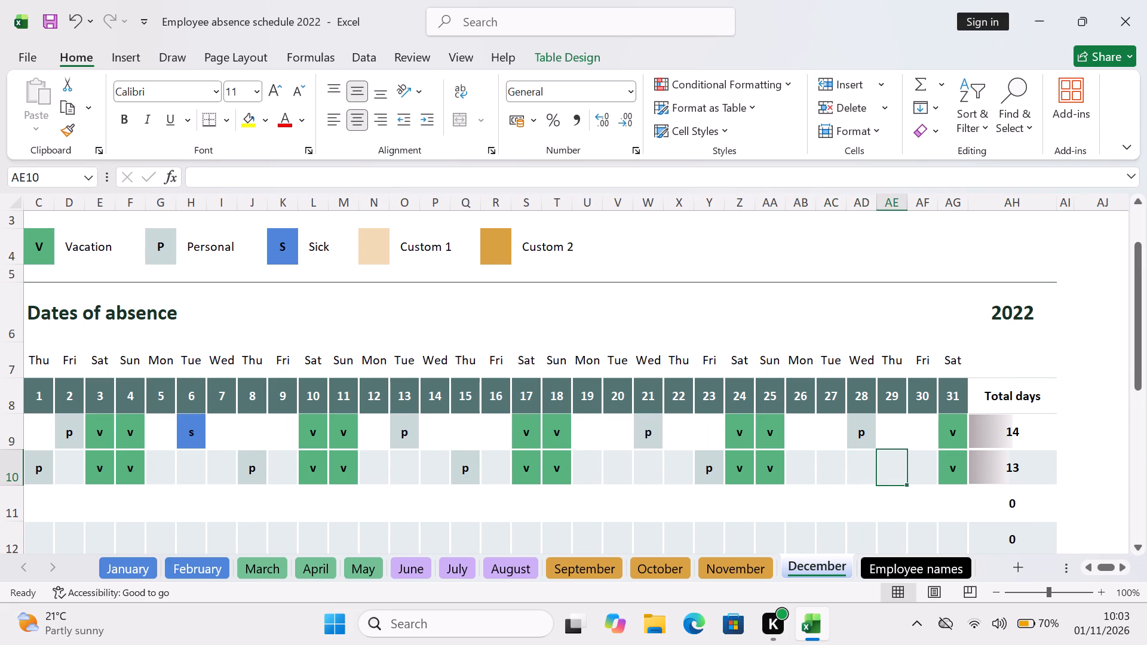
{"action": "key", "text": "p"}
{"action": "key", "text": "Right"}
{"action": "key", "text": "Right"}
In December's third employee row, enter p for day 2 and v for days 3 and 4.
{"action": "key", "text": "Down"}
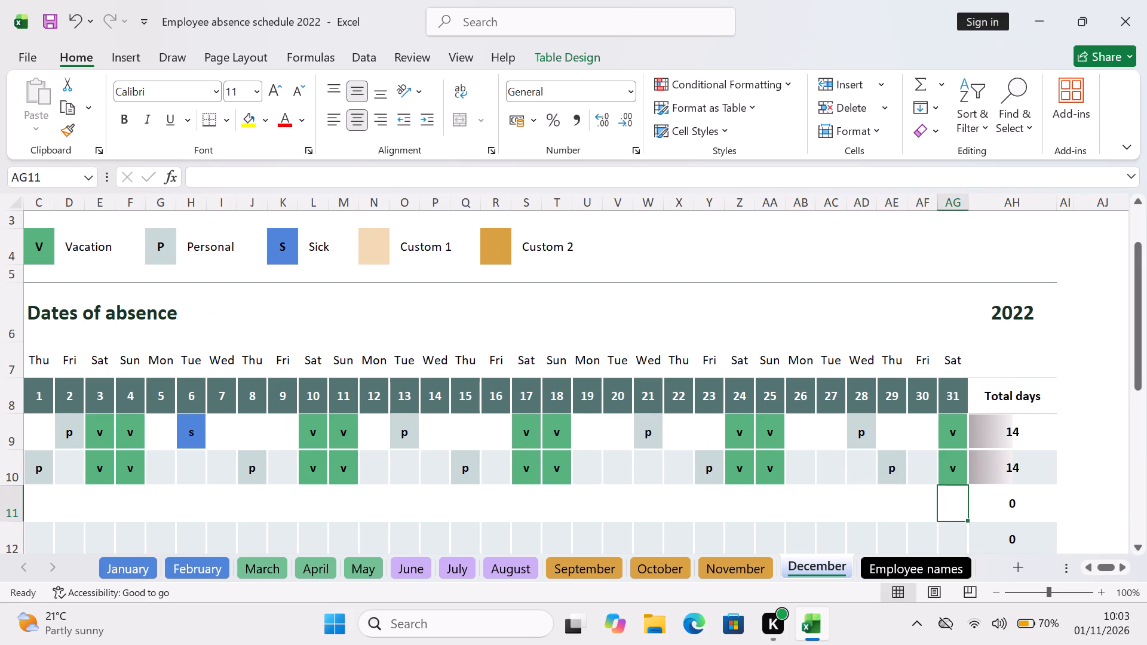
{"action": "key", "text": "Left"}
{"action": "key", "text": "Left"}
{"action": "key", "text": "Left"}
{"action": "key", "text": "Left"}
{"action": "key", "text": "Left"}
{"action": "key", "text": "Left"}
{"action": "key", "text": "Left"}
{"action": "key", "text": "Left"}
{"action": "key", "text": "Left"}
{"action": "key", "text": "Left"}
{"action": "key", "text": "Left"}
{"action": "key", "text": "Left"}
{"action": "key", "text": "Left"}
{"action": "key", "text": "Left"}
{"action": "key", "text": "Left"}
{"action": "key", "text": "Left"}
{"action": "key", "text": "Left"}
{"action": "key", "text": "Left"}
{"action": "key", "text": "Left"}
{"action": "key", "text": "Left"}
{"action": "key", "text": "Left"}
{"action": "key", "text": "Left"}
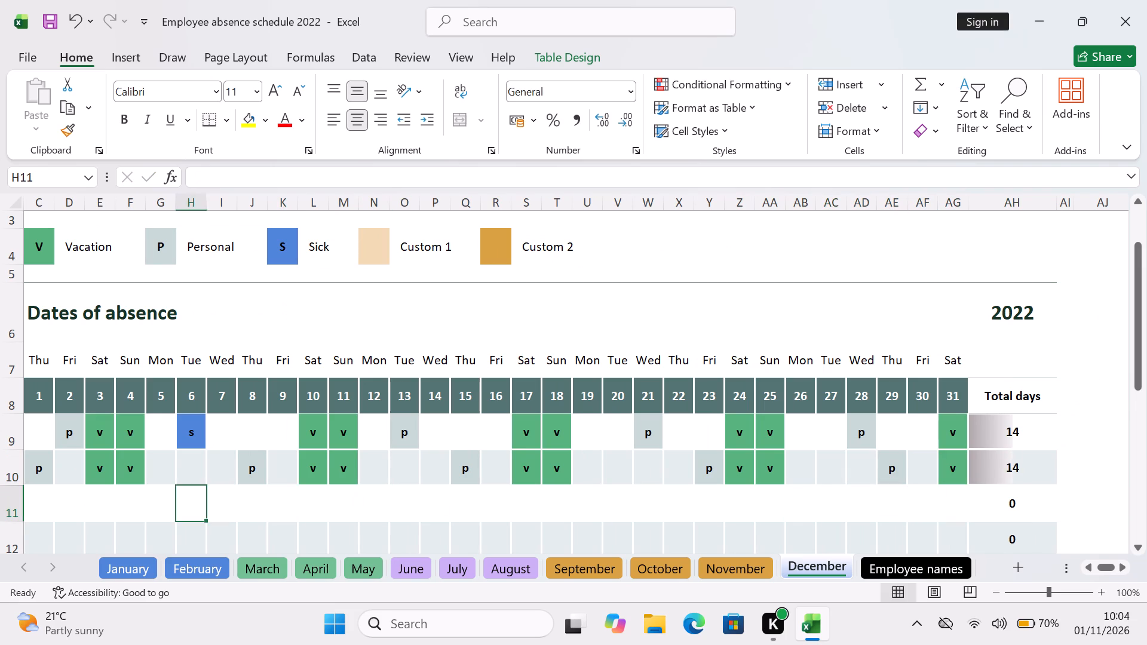
{"action": "key", "text": "Left"}
{"action": "key", "text": "Left"}
{"action": "key", "text": "Left"}
{"action": "key", "text": "Left"}
{"action": "key", "text": "Left"}
{"action": "key", "text": "Left"}
{"action": "key", "text": "Left"}
{"action": "key", "text": "Left"}
{"action": "key", "text": "Right"}
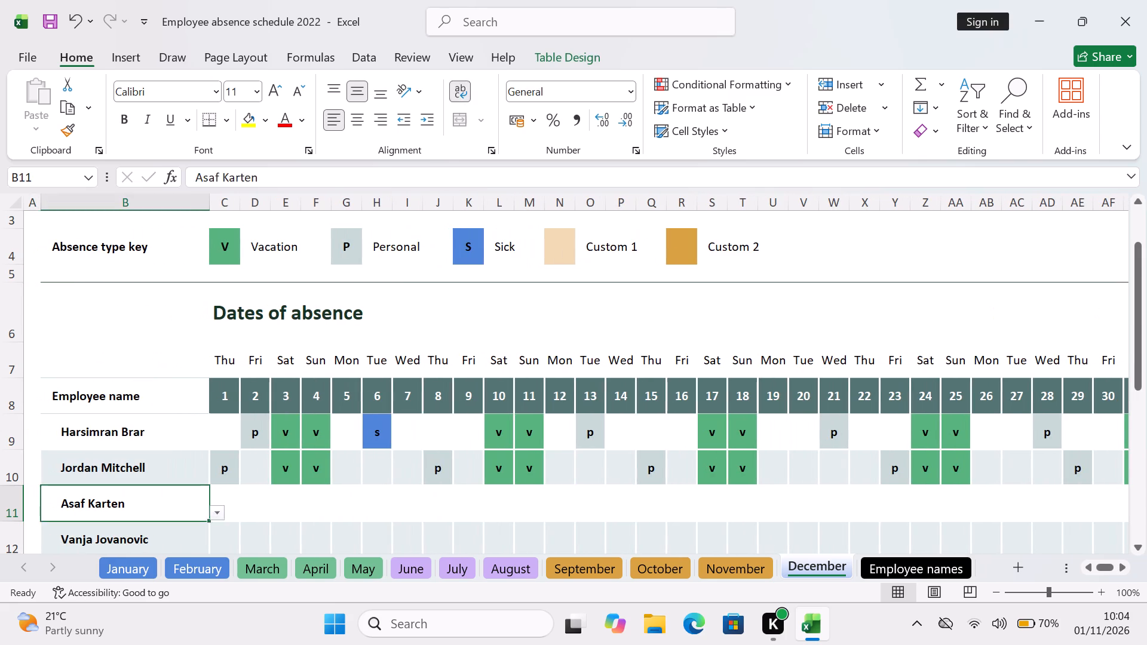
{"action": "key", "text": "Right"}
{"action": "key", "text": "Right"}
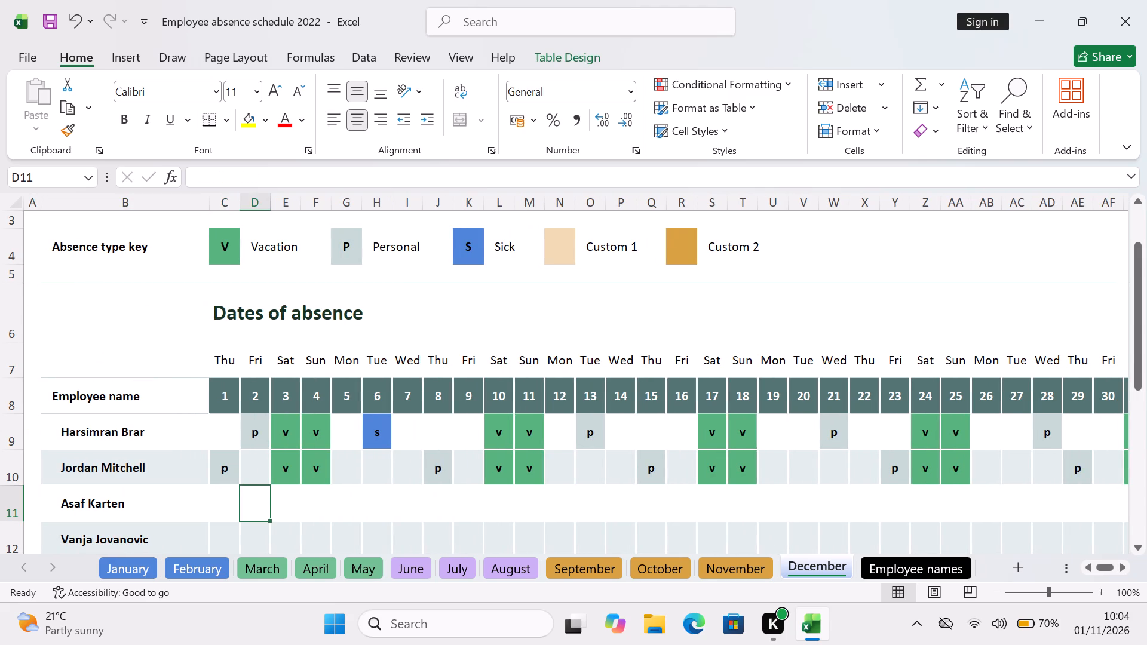
{"action": "key", "text": "p"}
{"action": "key", "text": "Right"}
{"action": "key", "text": "Right"}
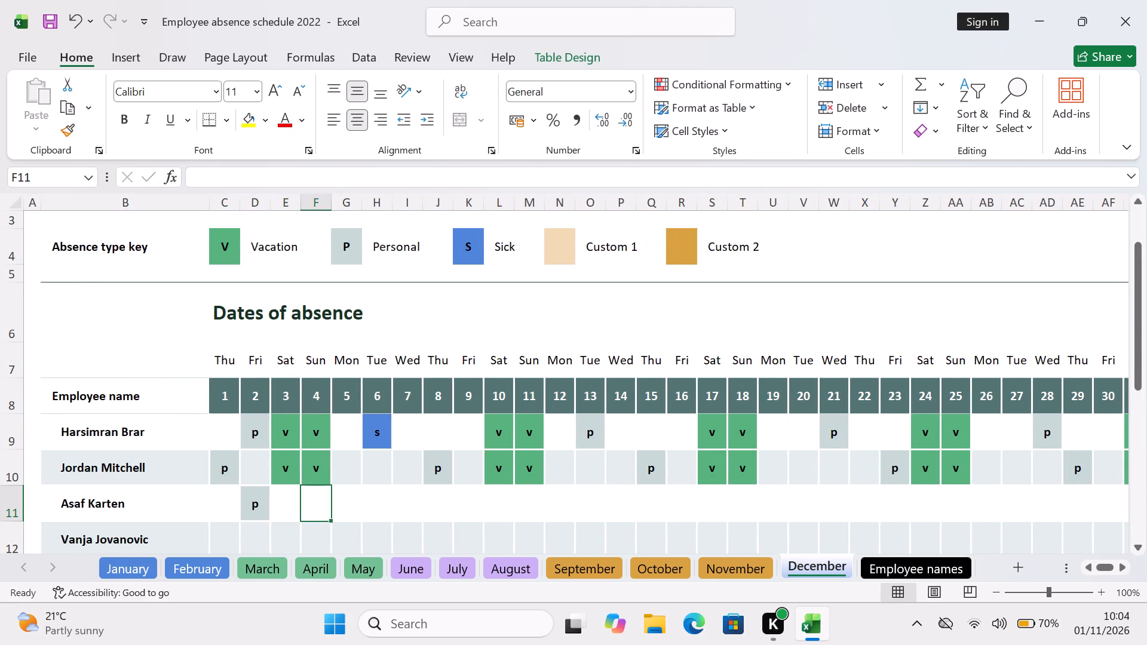
{"action": "key", "text": "v"}
{"action": "key", "text": "Left"}
{"action": "key", "text": "v"}
In December's third employee row, enter p for day 7 and v for days 10 and 11.
{"action": "key", "text": "Right"}
{"action": "key", "text": "Right"}
{"action": "key", "text": "Right"}
{"action": "key", "text": "Right"}
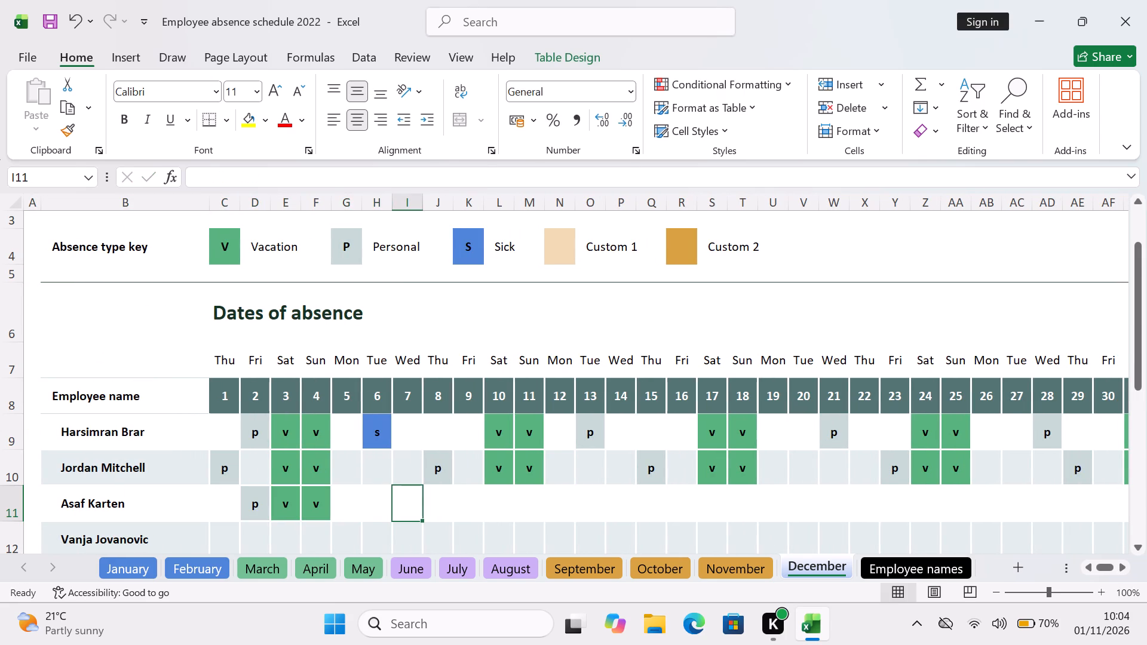
{"action": "key", "text": "p"}
{"action": "key", "text": "Right"}
{"action": "key", "text": "Right"}
{"action": "key", "text": "Right"}
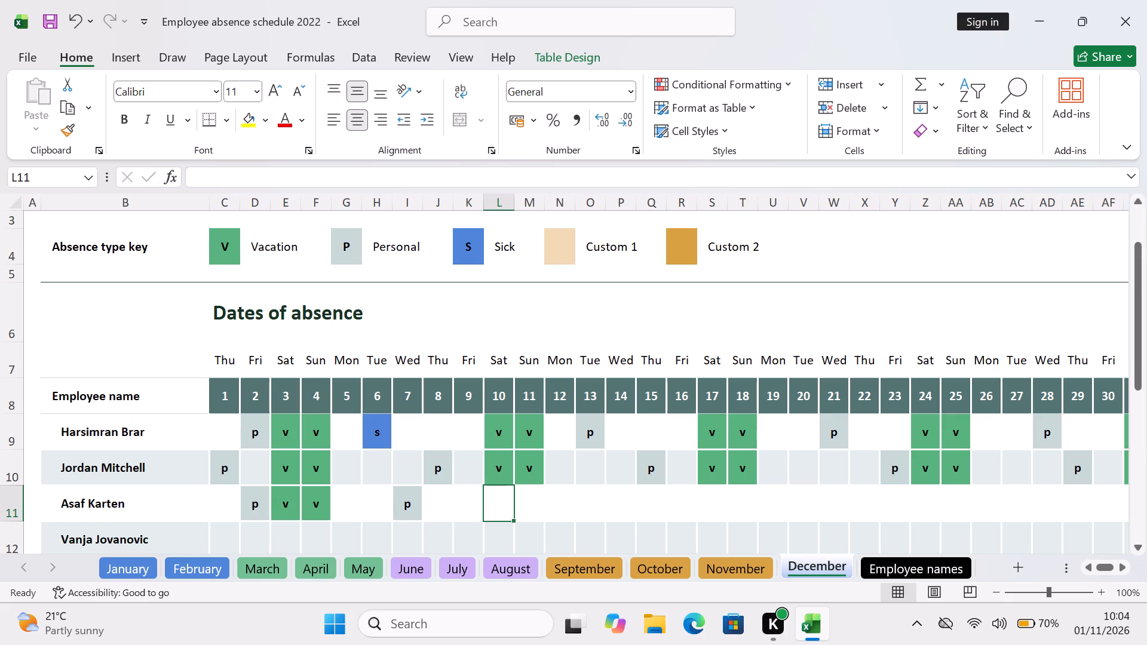
{"action": "key", "text": "v"}
{"action": "key", "text": "Right"}
{"action": "key", "text": "v"}
In December's third employee row, enter p for day 14 and v for days 17 and 18.
{"action": "key", "text": "Right"}
{"action": "key", "text": "Right"}
{"action": "key", "text": "Right"}
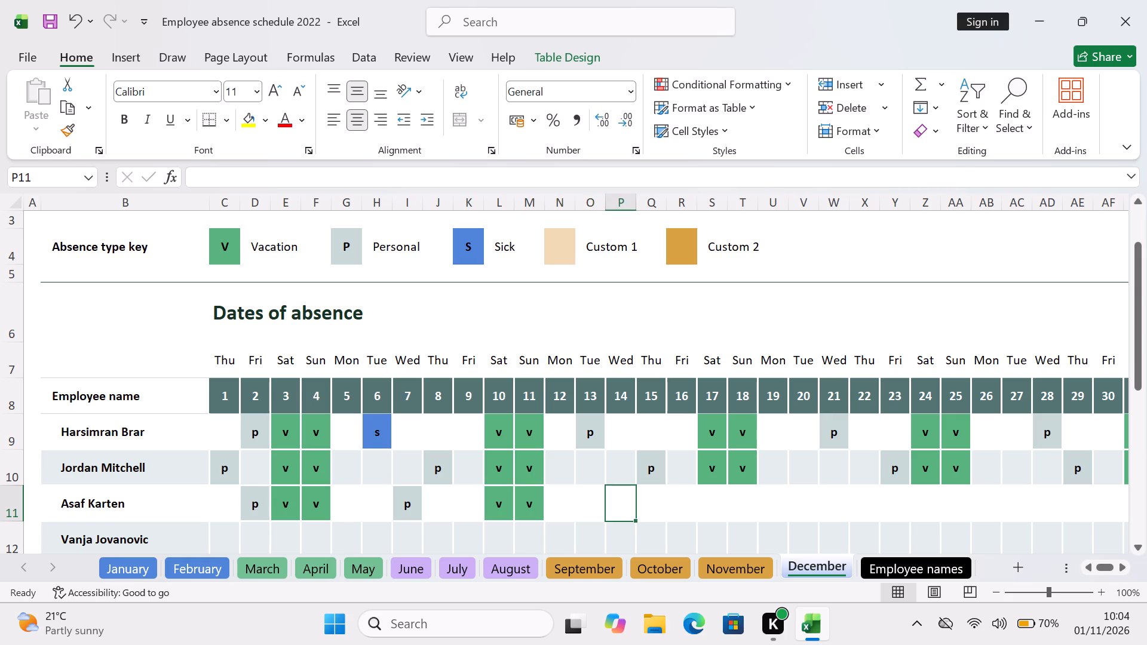
{"action": "key", "text": "p"}
{"action": "key", "text": "Right"}
{"action": "key", "text": "Right"}
{"action": "key", "text": "Right"}
{"action": "key", "text": "v"}
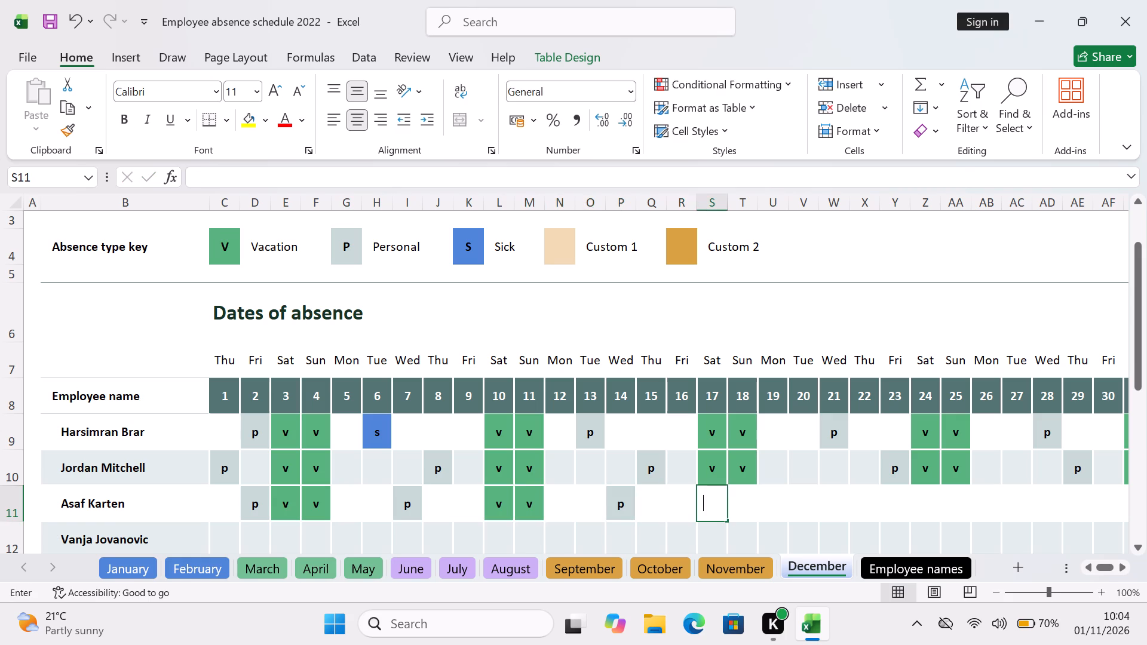
{"action": "key", "text": "Right"}
{"action": "key", "text": "v"}
In December's third employee row, enter p for days 20 and 22 and v for days 24 and 25.
{"action": "key", "text": "Right"}
{"action": "key", "text": "Right"}
{"action": "key", "text": "Right"}
{"action": "key", "text": "Left"}
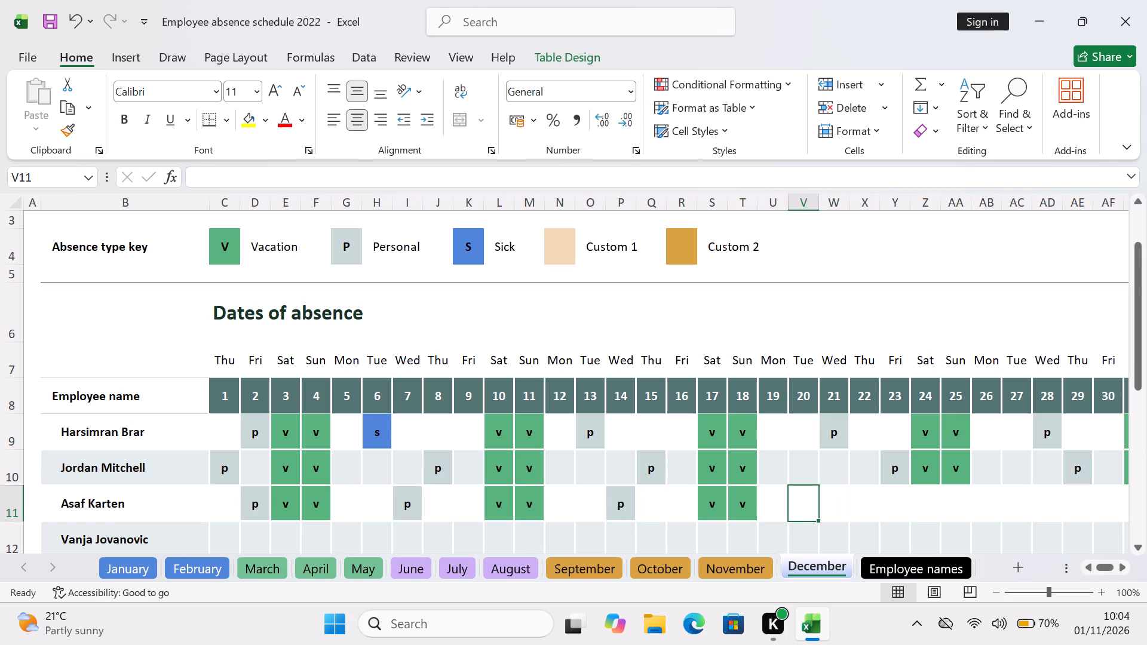
{"action": "key", "text": "p"}
{"action": "key", "text": "Right"}
{"action": "key", "text": "Right"}
{"action": "key", "text": "Right"}
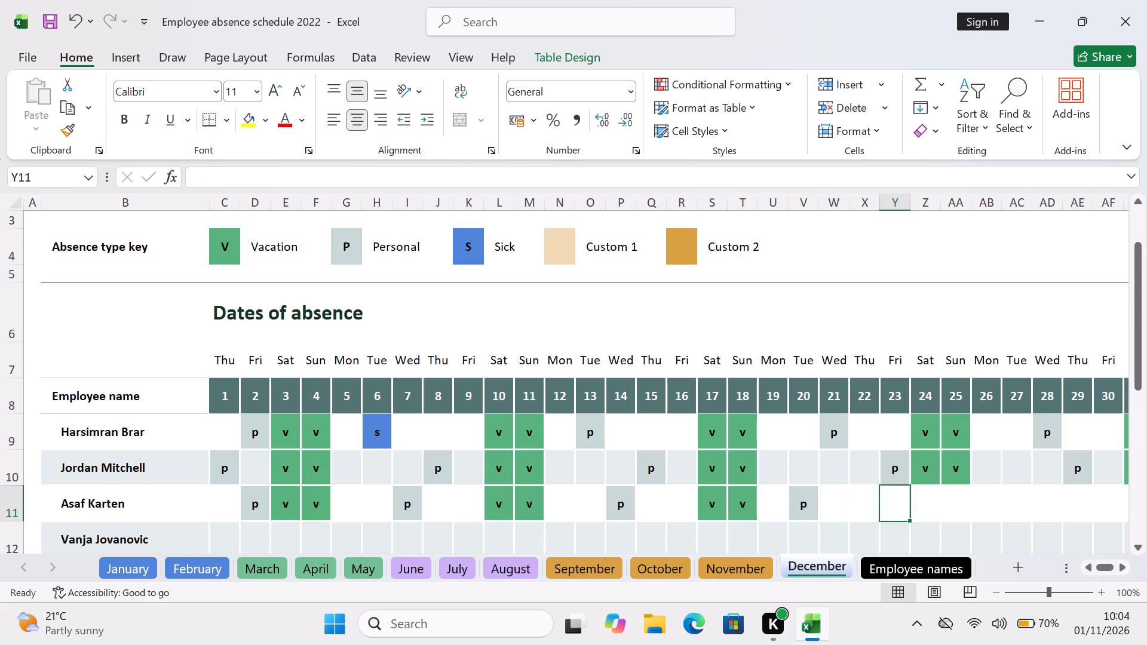
{"action": "key", "text": "Left"}
{"action": "key", "text": "p"}
{"action": "key", "text": "Right"}
{"action": "key", "text": "Right"}
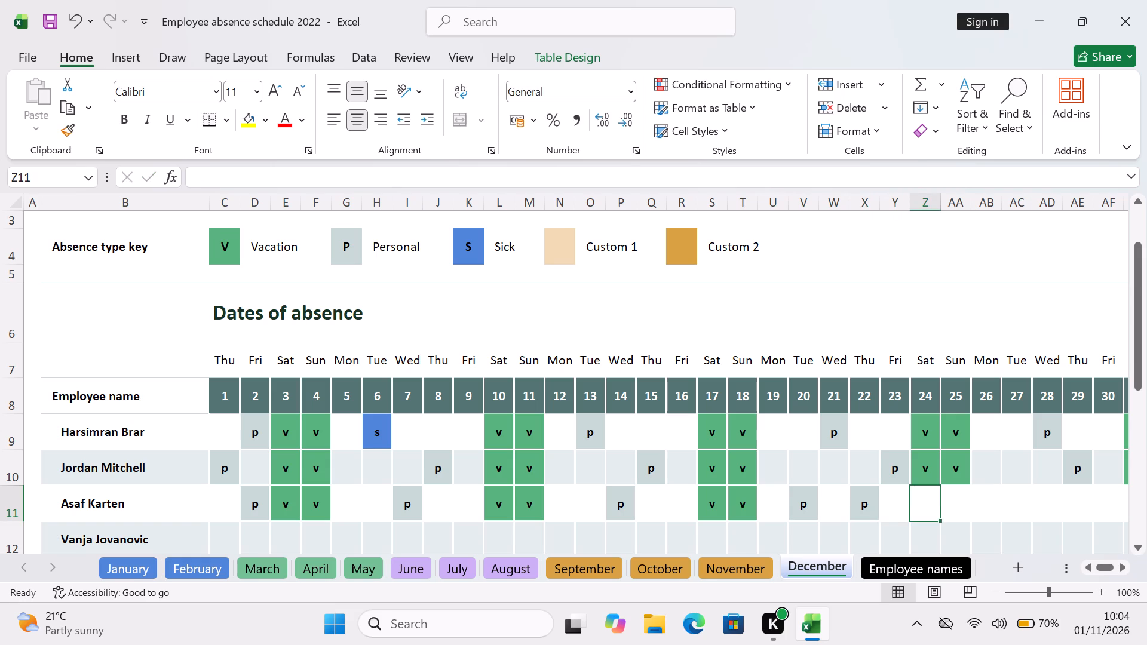
{"action": "key", "text": "v"}
{"action": "key", "text": "Right"}
{"action": "key", "text": "v"}
In December's third employee row, enter p for day 27 and v for day 31.
{"action": "key", "text": "Right"}
{"action": "key", "text": "Right"}
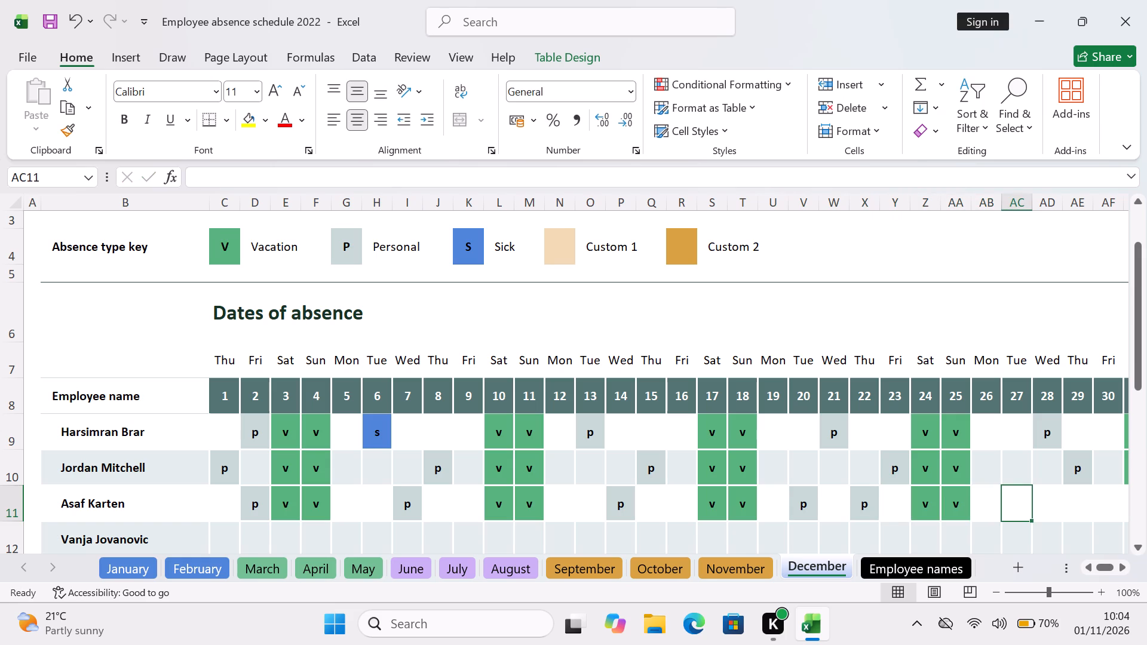
{"action": "key", "text": "p"}
{"action": "key", "text": "Right"}
{"action": "key", "text": "Right"}
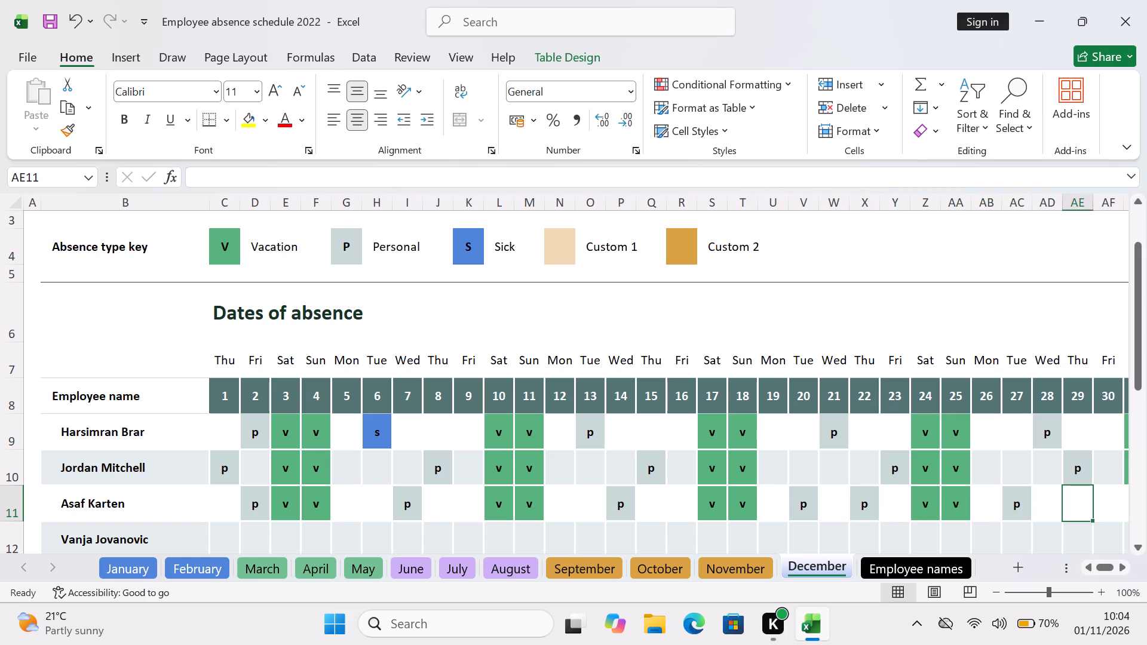
{"action": "key", "text": "Right"}
{"action": "key", "text": "Right"}
{"action": "key", "text": "Left"}
{"action": "key", "text": "Right"}
{"action": "key", "text": "v"}
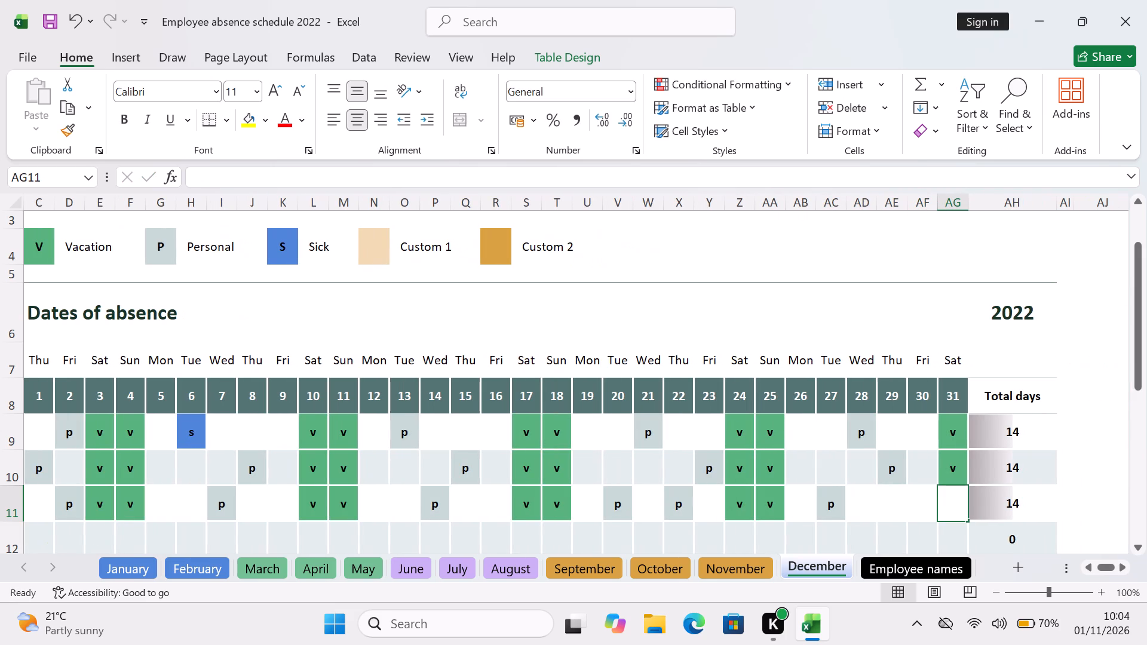
In December's fourth employee row, enter v for day 4 and p for day 6.
{"action": "key", "text": "Left"}
{"action": "key", "text": "Left"}
{"action": "key", "text": "Left"}
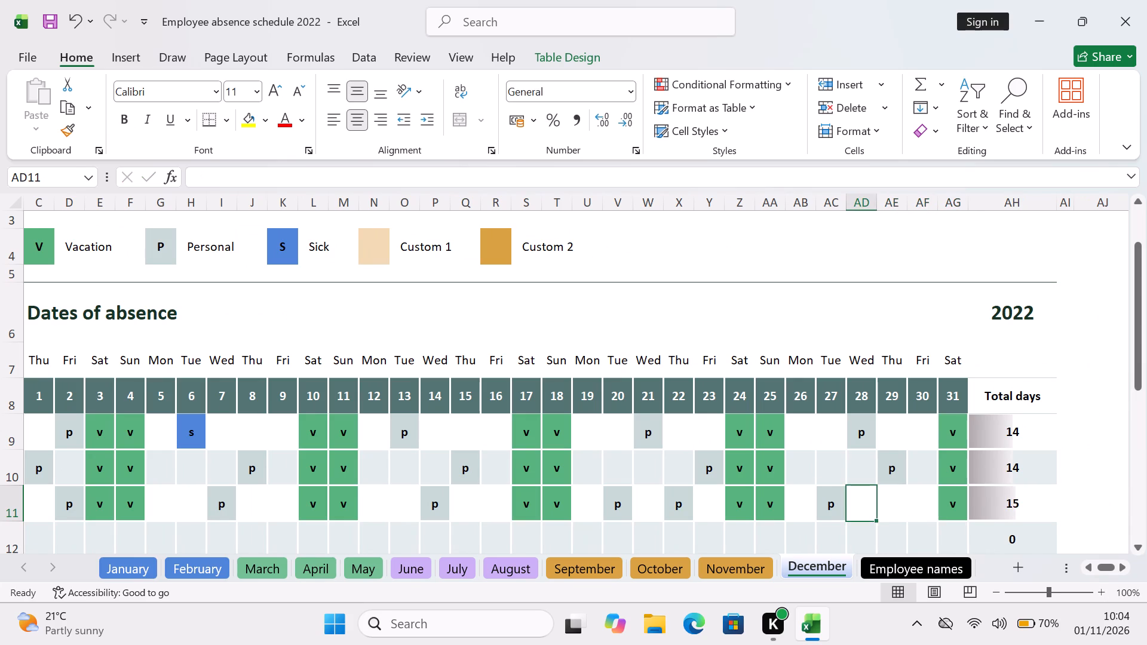
{"action": "key", "text": "Left"}
{"action": "key", "text": "Left"}
{"action": "key", "text": "Left"}
{"action": "key", "text": "Left"}
{"action": "key", "text": "Left"}
{"action": "key", "text": "Left"}
{"action": "key", "text": "Left"}
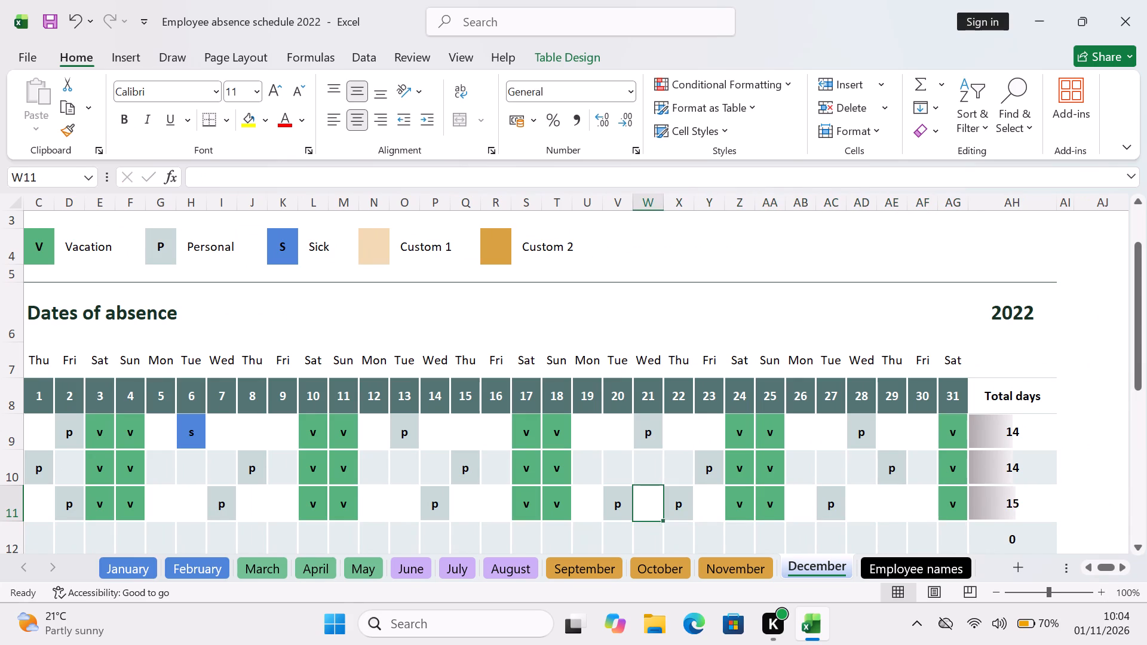
{"action": "key", "text": "Left"}
{"action": "key", "text": "Left"}
{"action": "key", "text": "Left"}
{"action": "key", "text": "Left"}
{"action": "key", "text": "Left"}
{"action": "key", "text": "Left"}
{"action": "key", "text": "Left"}
{"action": "key", "text": "Left"}
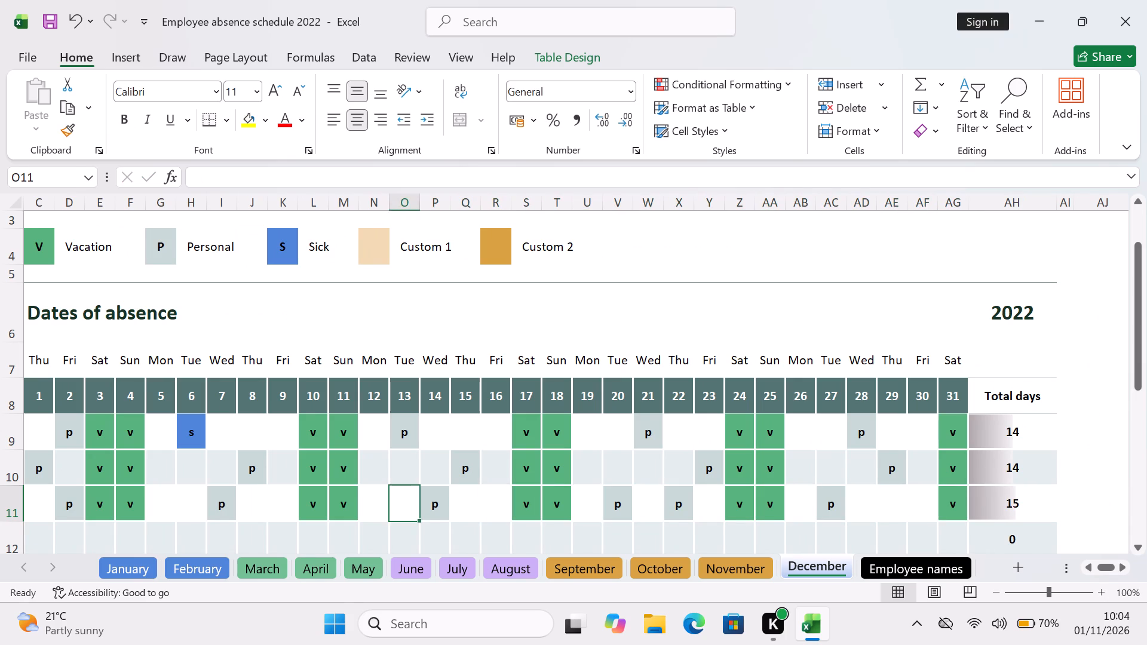
{"action": "key", "text": "Left"}
{"action": "key", "text": "Left"}
{"action": "key", "text": "Left"}
{"action": "key", "text": "Left"}
{"action": "key", "text": "Left"}
{"action": "key", "text": "Left"}
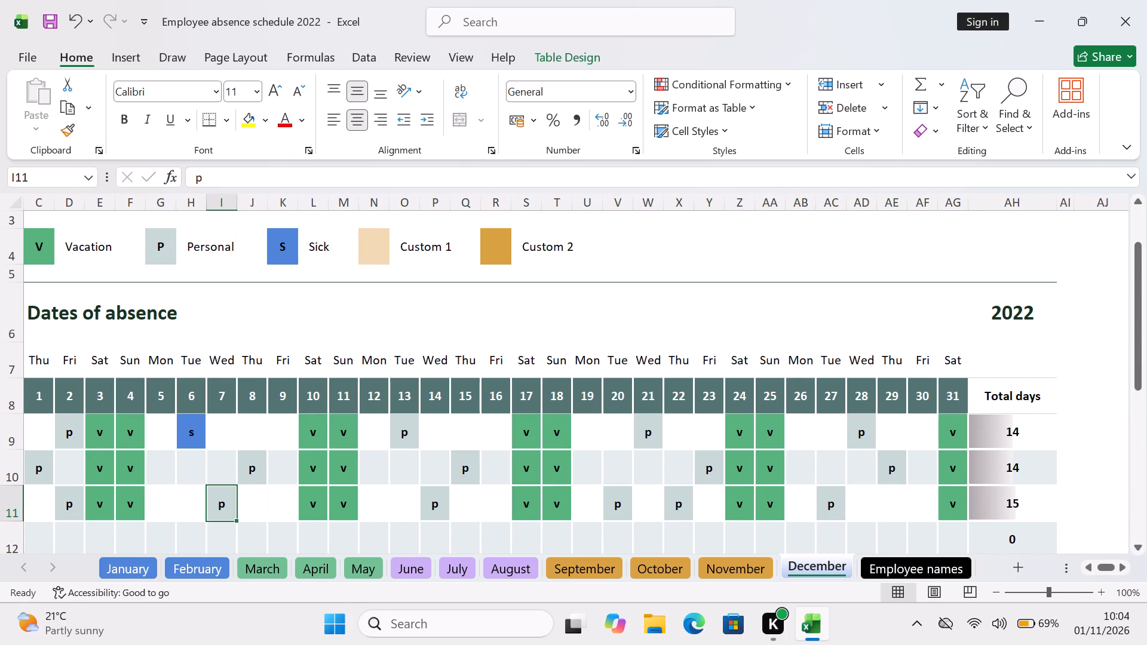
{"action": "key", "text": "Left"}
{"action": "key", "text": "Left"}
{"action": "key", "text": "Left"}
{"action": "key", "text": "Left"}
{"action": "key", "text": "Left"}
{"action": "key", "text": "Left"}
{"action": "key", "text": "Left"}
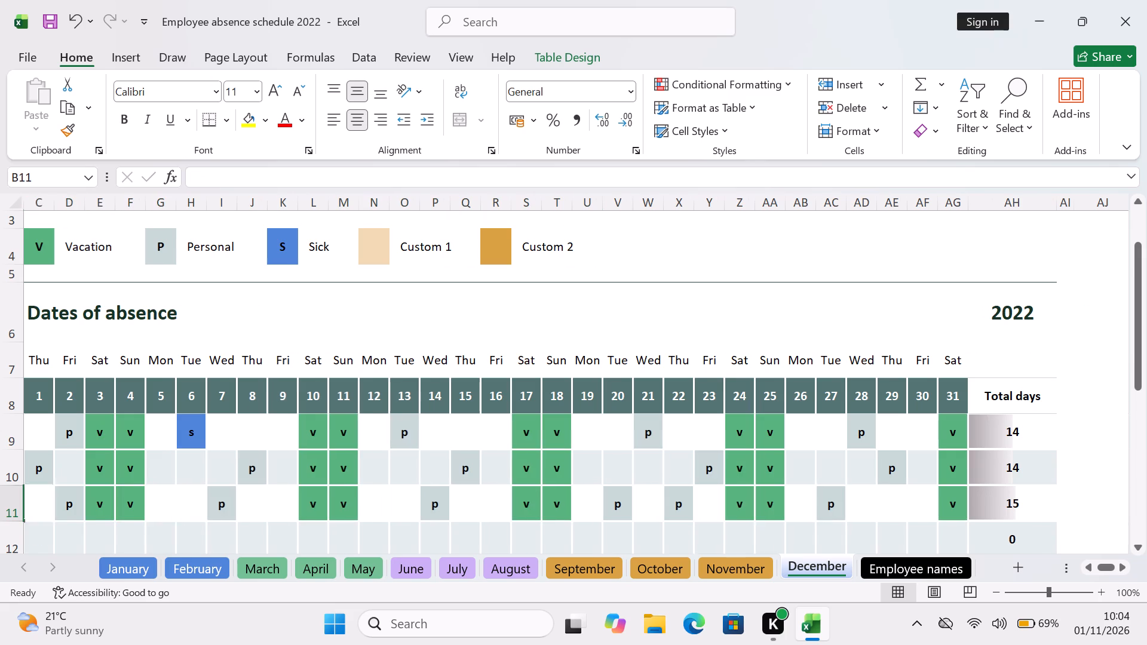
{"action": "key", "text": "Right"}
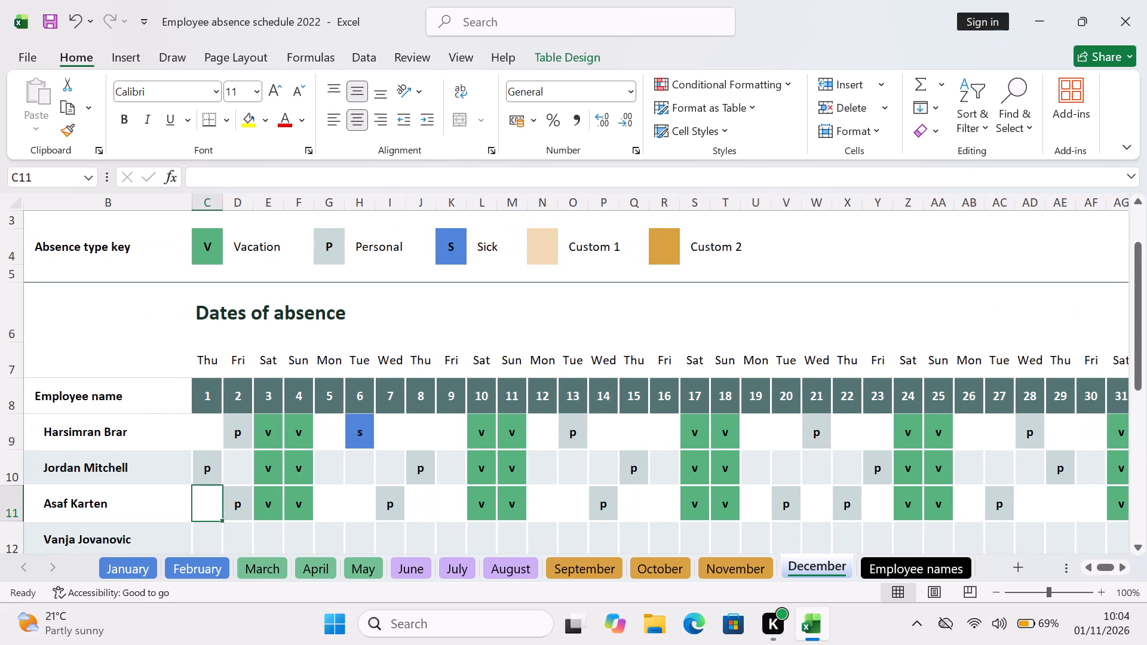
{"action": "key", "text": "Right"}
{"action": "key", "text": "Up"}
{"action": "key", "text": "Up"}
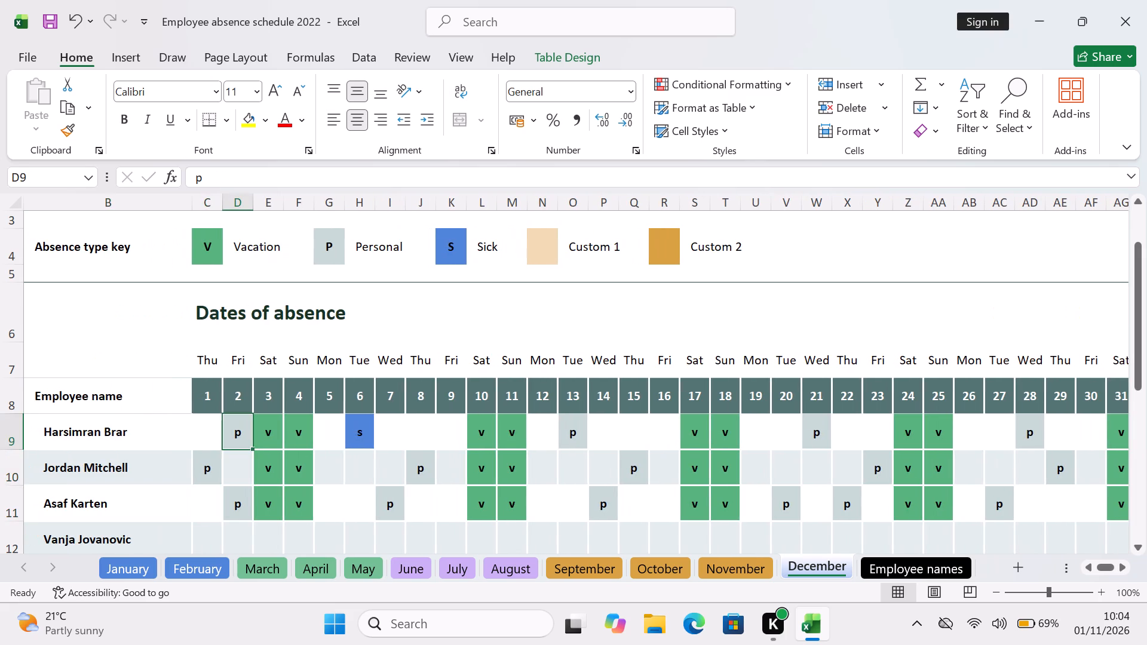
{"action": "key", "text": "Down"}
{"action": "key", "text": "Down"}
{"action": "key", "text": "Left"}
{"action": "key", "text": "Left"}
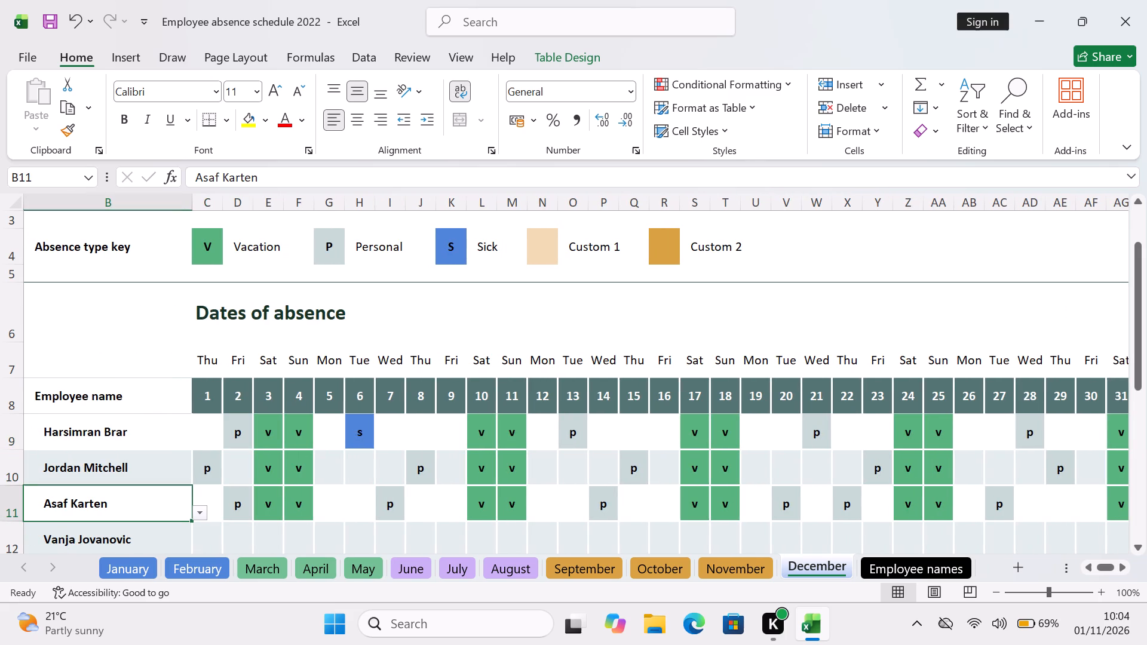
{"action": "key", "text": "Right"}
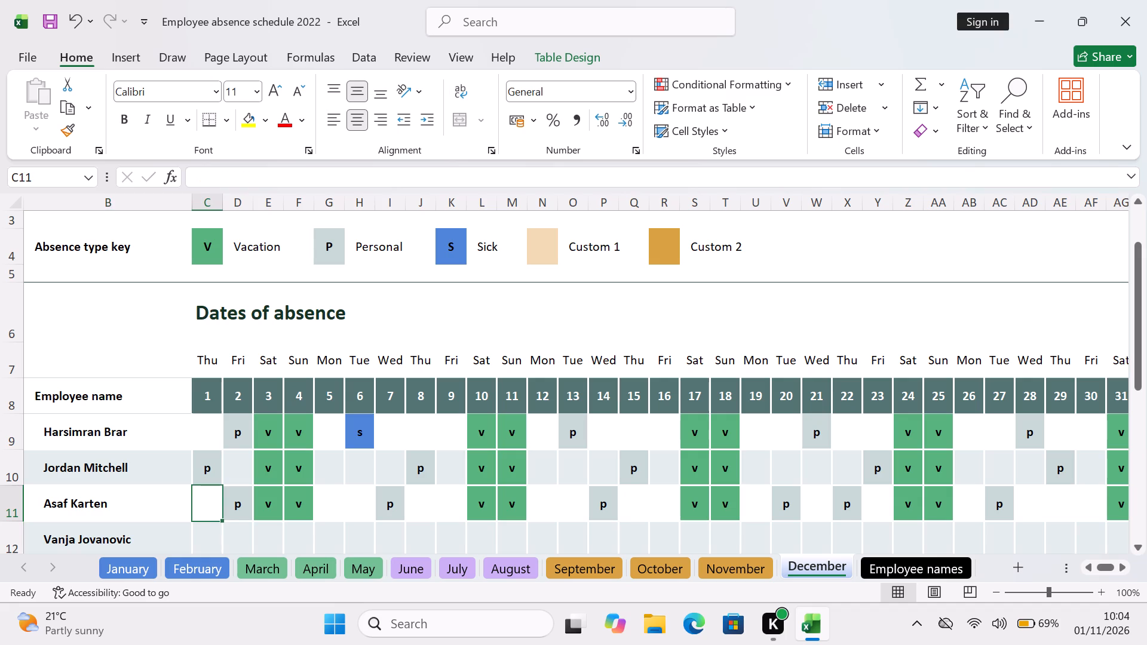
{"action": "key", "text": "Left"}
{"action": "key", "text": "Down"}
{"action": "key", "text": "Right"}
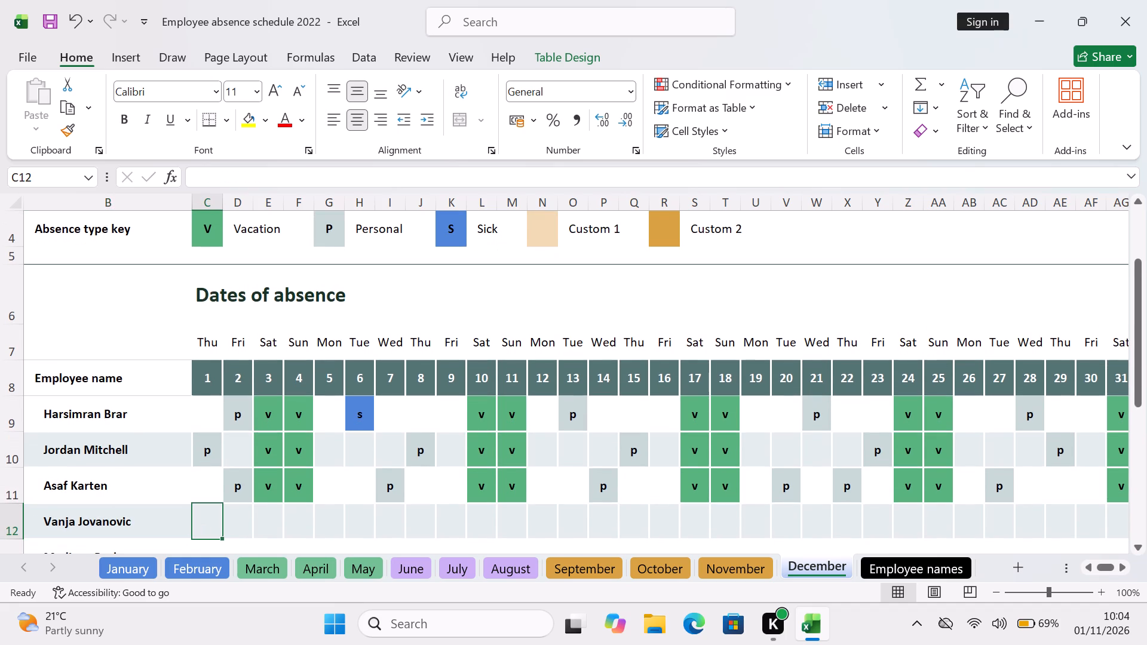
{"action": "key", "text": "Right"}
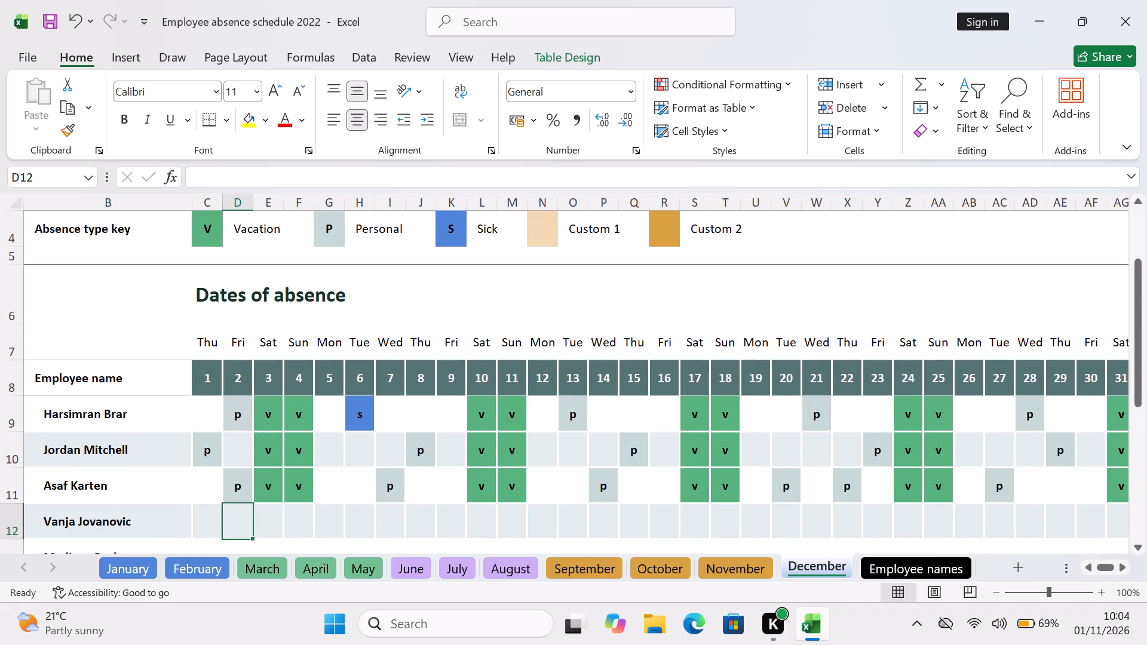
{"action": "key", "text": "Right"}
{"action": "key", "text": "Right"}
{"action": "key", "text": "v"}
{"action": "key", "text": "Right"}
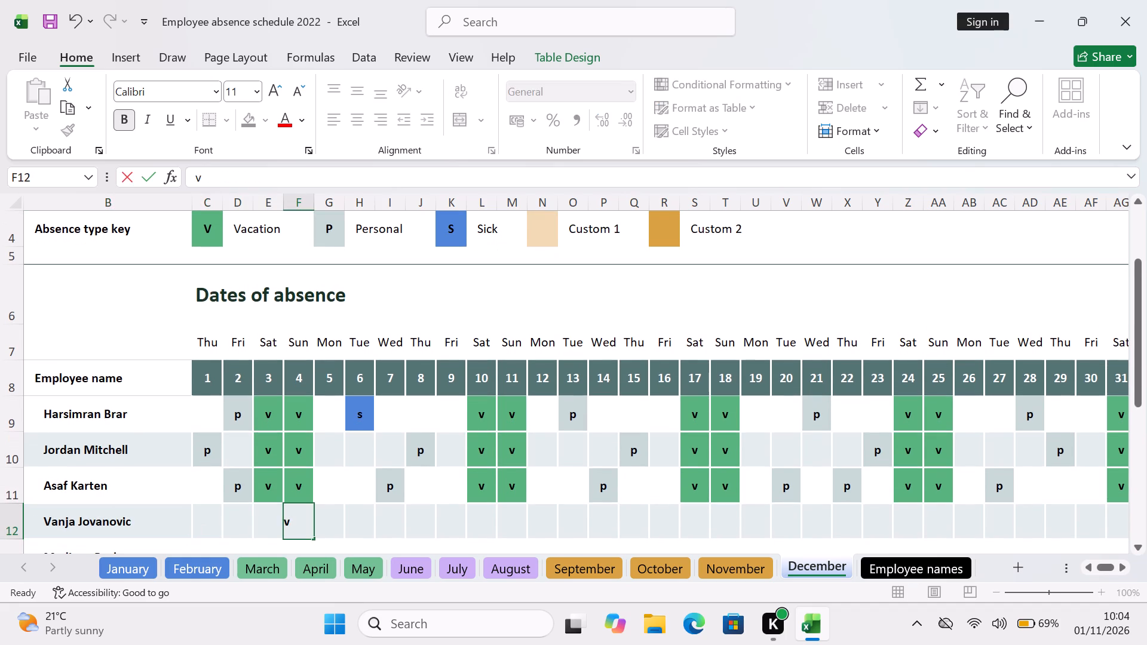
{"action": "key", "text": "Right"}
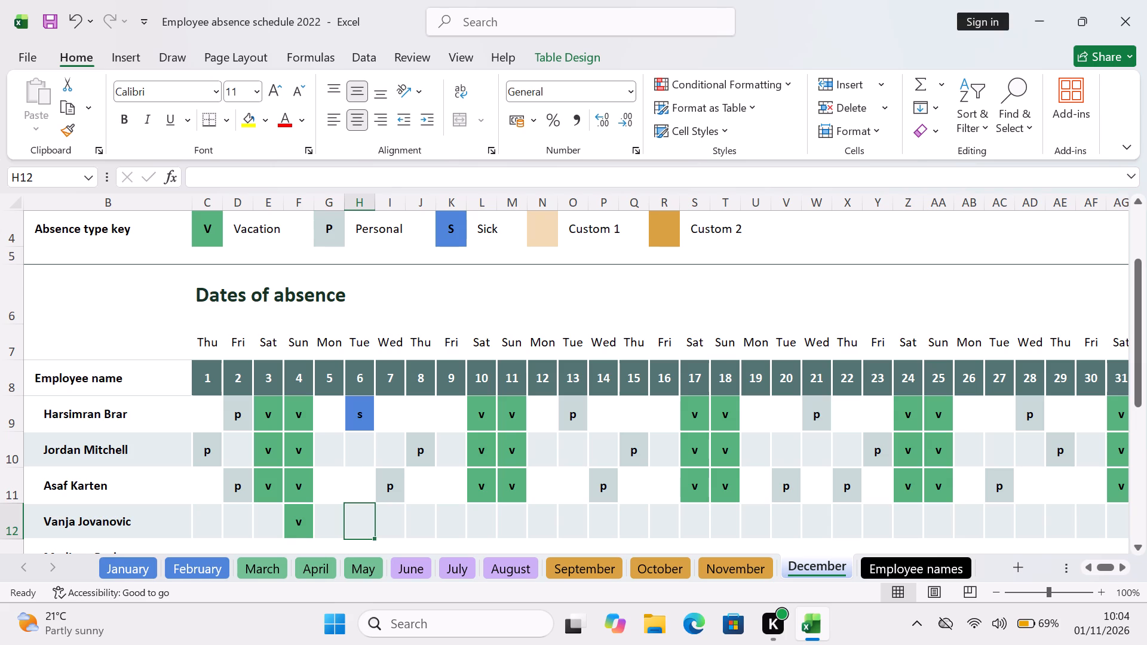
{"action": "key", "text": "p"}
In December's fourth employee row, enter p for day 9 and v for days 10 and 11.
{"action": "key", "text": "Right"}
{"action": "key", "text": "Right"}
{"action": "key", "text": "Right"}
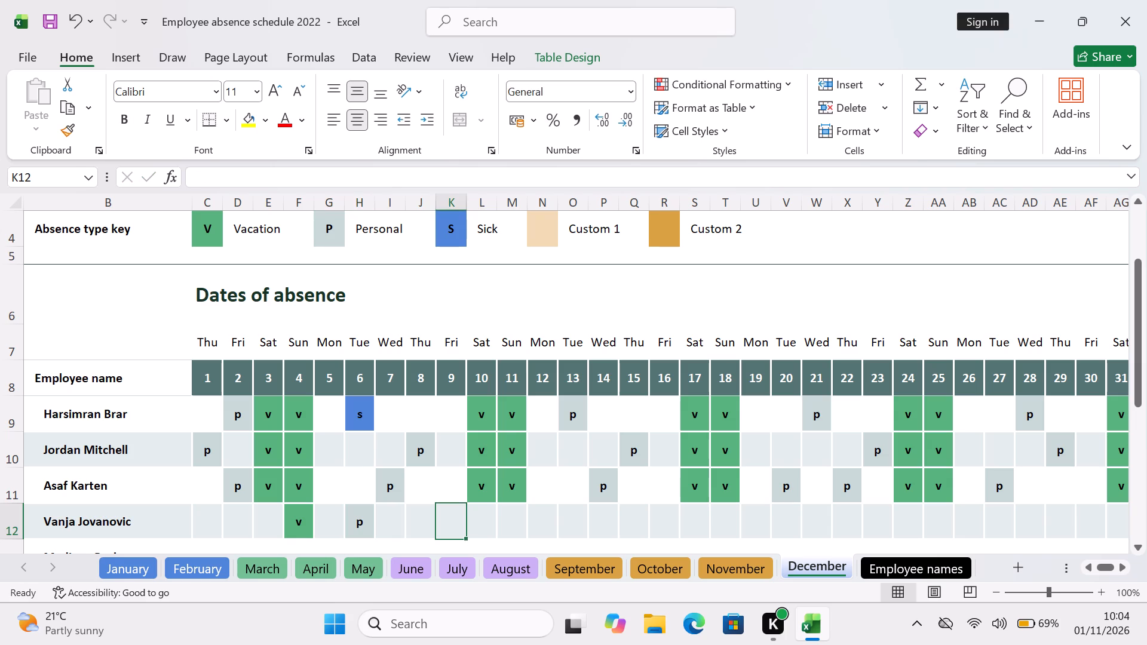
{"action": "key", "text": "p"}
{"action": "key", "text": "Right"}
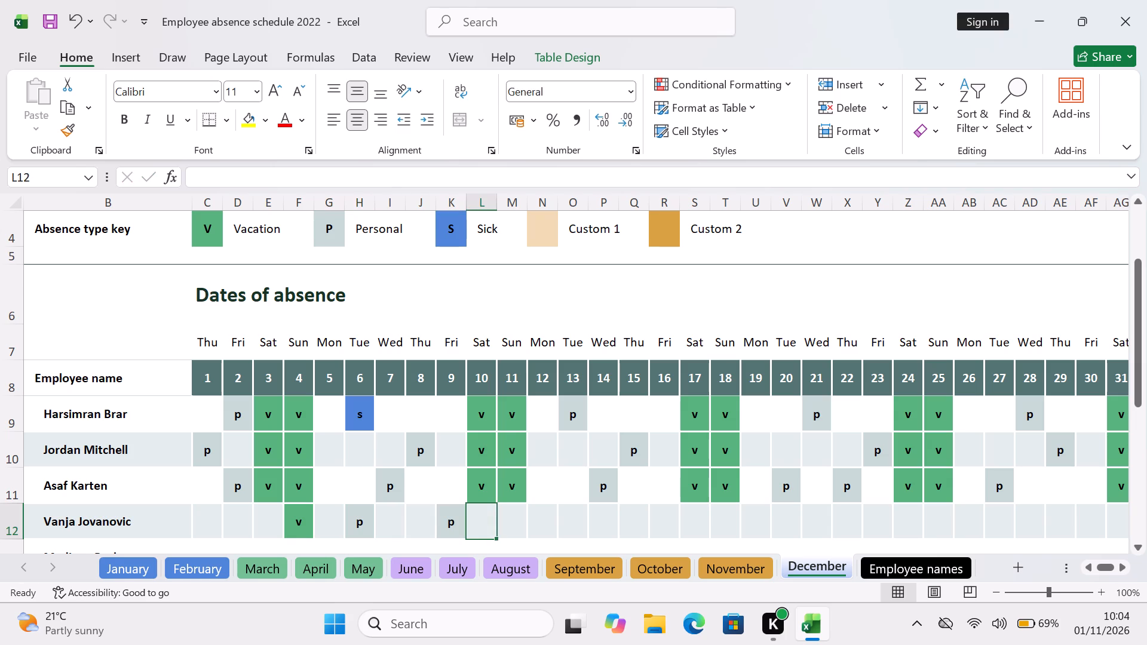
{"action": "key", "text": "Right"}
{"action": "key", "text": "v"}
{"action": "key", "text": "Left"}
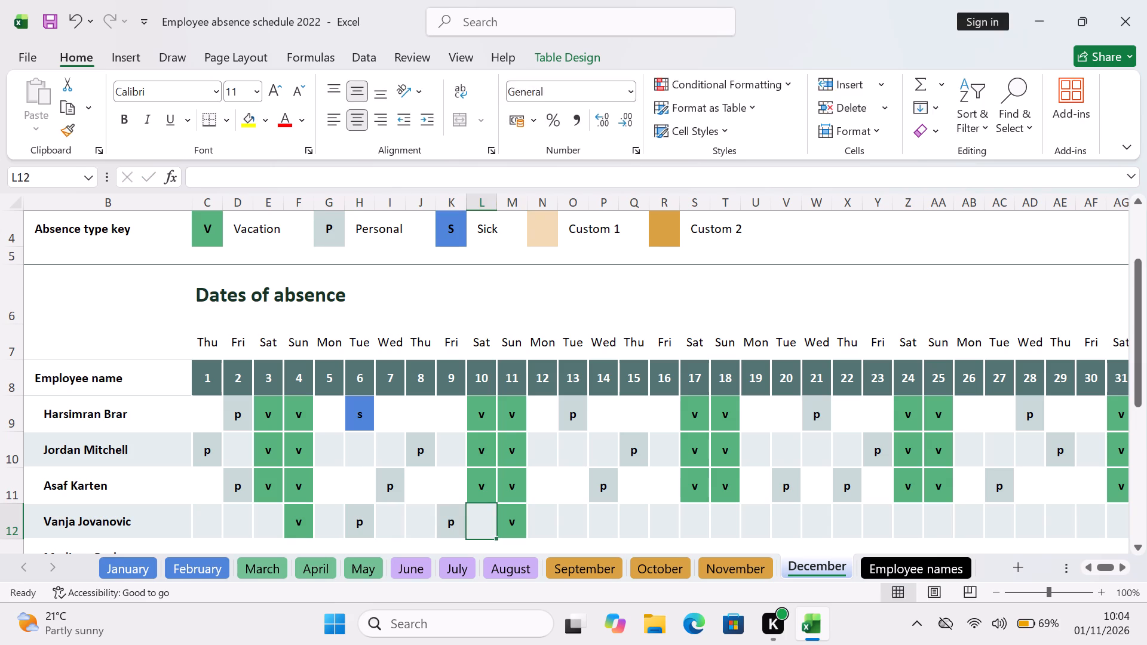
{"action": "key", "text": "v"}
In December's fourth employee row, enter s for days 14 and 15.
{"action": "key", "text": "Right"}
{"action": "key", "text": "Right"}
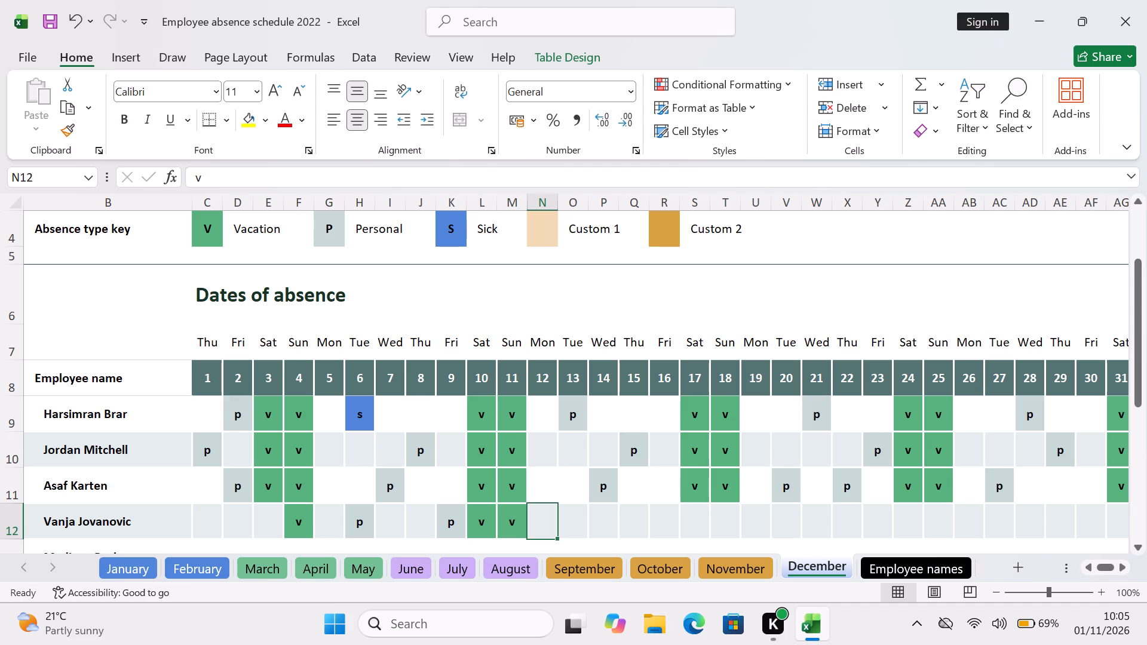
{"action": "key", "text": "Right"}
{"action": "key", "text": "Left"}
{"action": "key", "text": "Right"}
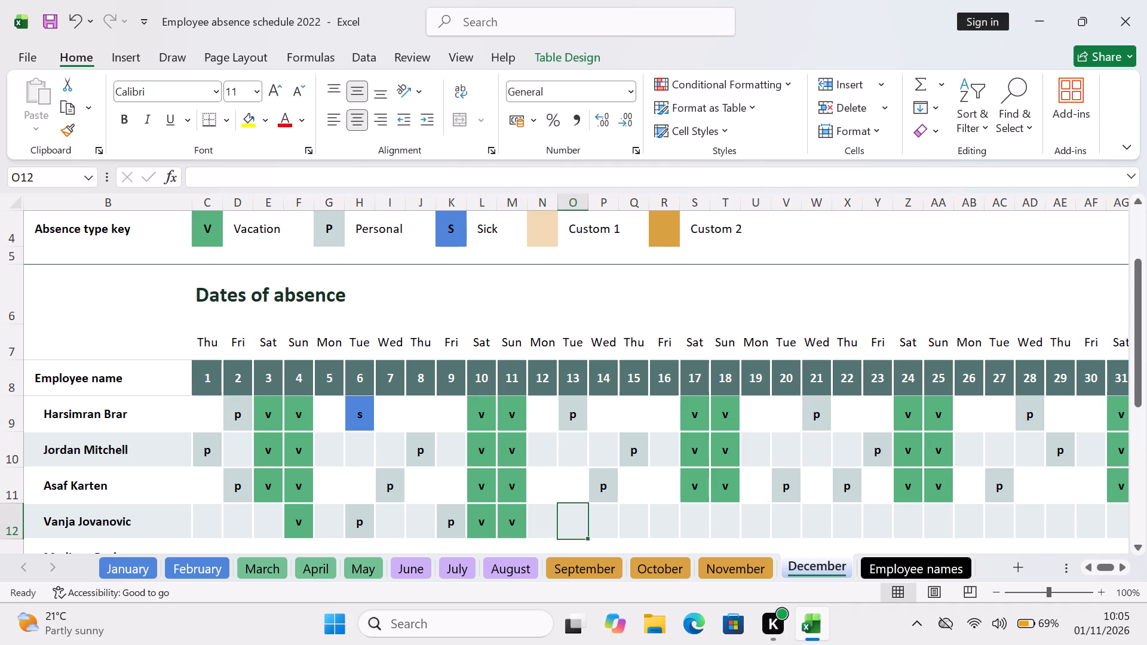
{"action": "key", "text": "Right"}
{"action": "key", "text": "Right"}
{"action": "key", "text": "Right"}
{"action": "key", "text": "Left"}
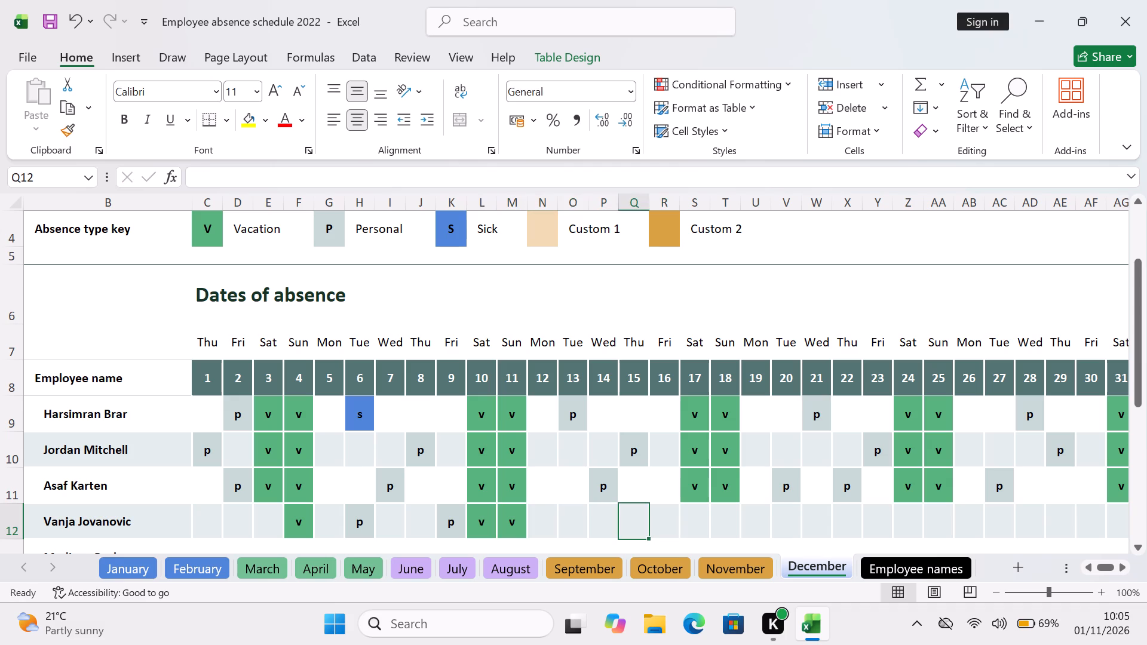
{"action": "key", "text": "Left"}
{"action": "type", "text": "ss"}
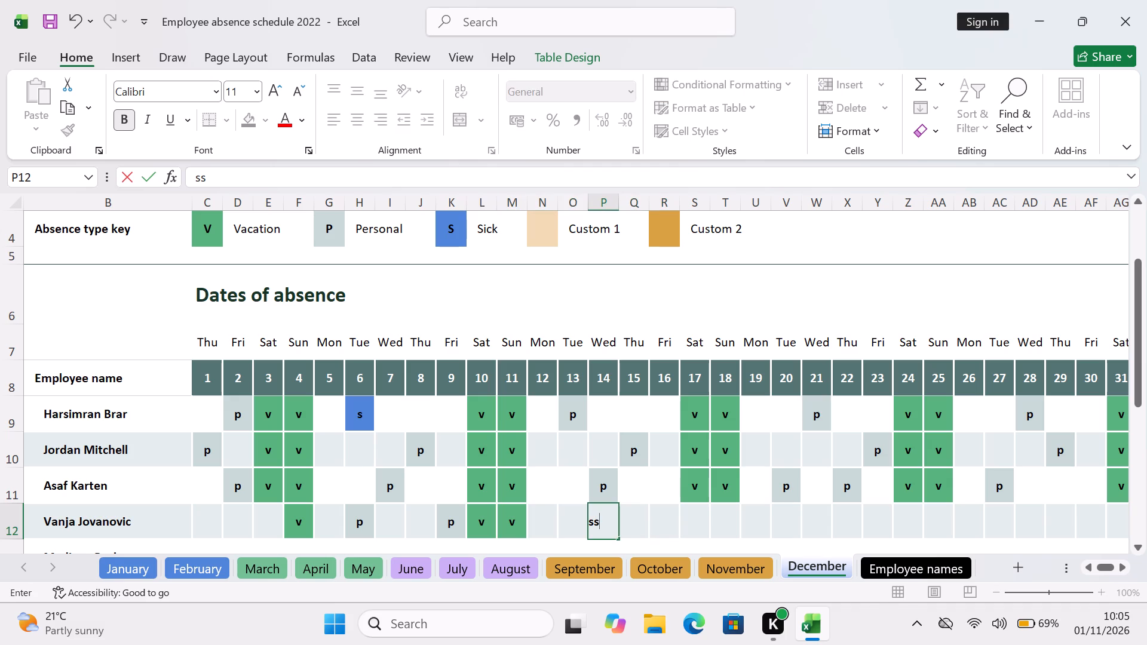
{"action": "key", "text": "BackSpace"}
{"action": "key", "text": "Right"}
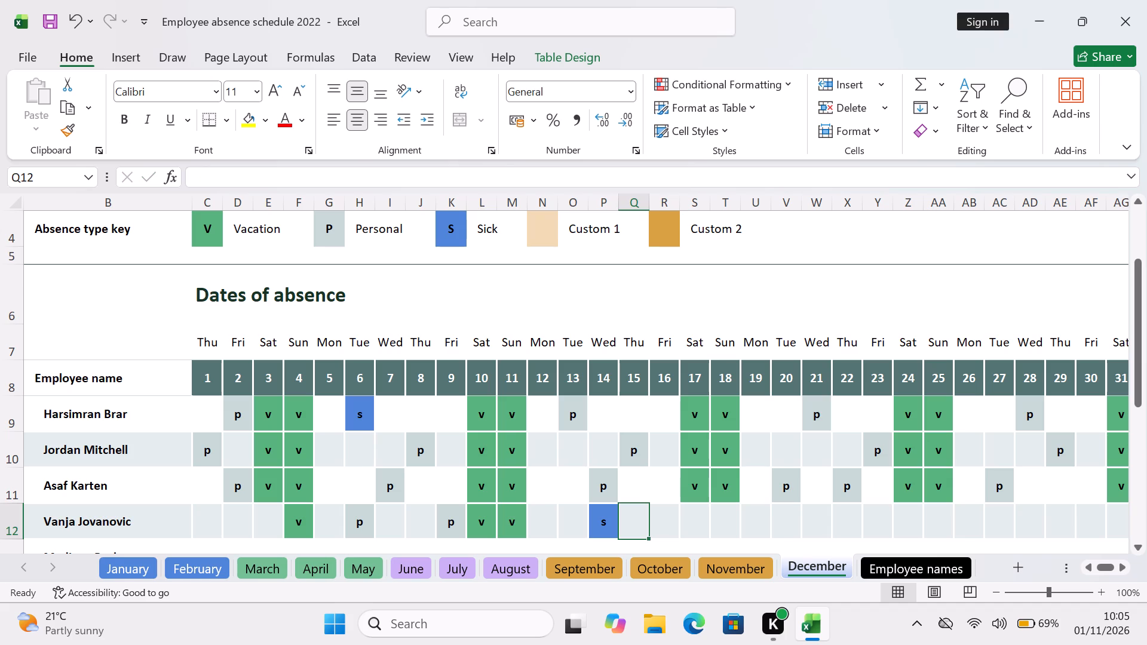
{"action": "key", "text": "Right"}
{"action": "key", "text": "Left"}
{"action": "key", "text": "s"}
{"action": "key", "text": "Right"}
In December's fourth employee row, enter v for day 18.
{"action": "key", "text": "Right"}
{"action": "key", "text": "Right"}
{"action": "key", "text": "v"}
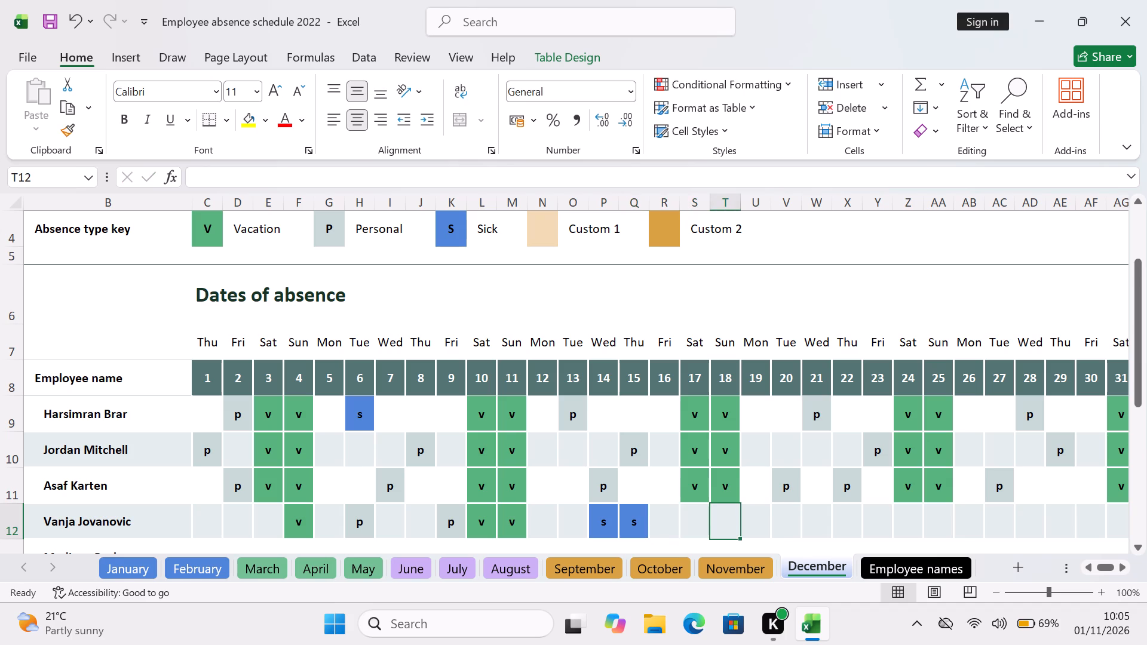
{"action": "key", "text": "Right"}
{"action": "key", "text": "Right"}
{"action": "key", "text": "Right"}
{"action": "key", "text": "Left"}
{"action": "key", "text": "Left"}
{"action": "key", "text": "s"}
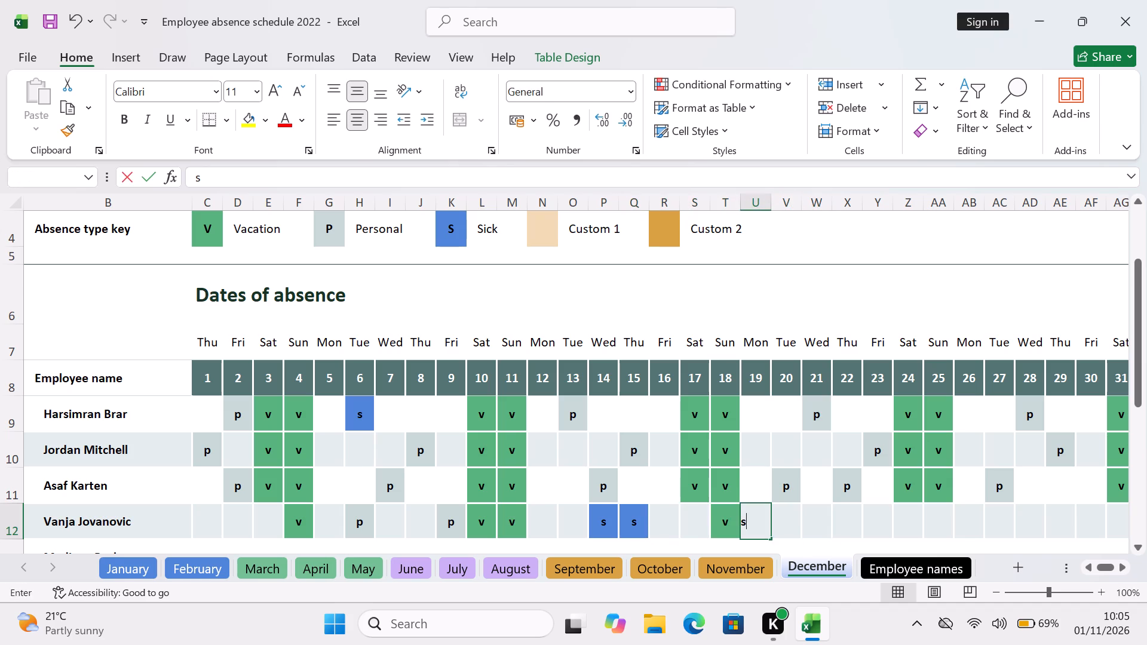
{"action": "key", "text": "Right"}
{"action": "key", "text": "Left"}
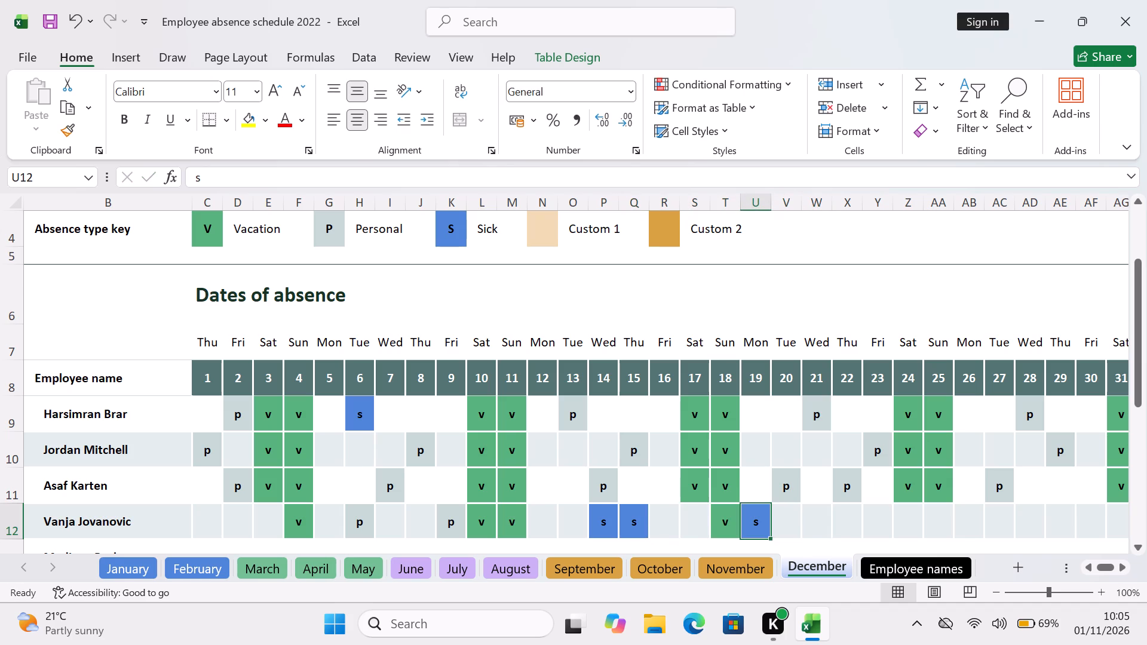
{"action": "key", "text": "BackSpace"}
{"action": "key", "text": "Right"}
In December's fourth employee row, enter p for day 23.
{"action": "key", "text": "Right"}
{"action": "key", "text": "Right"}
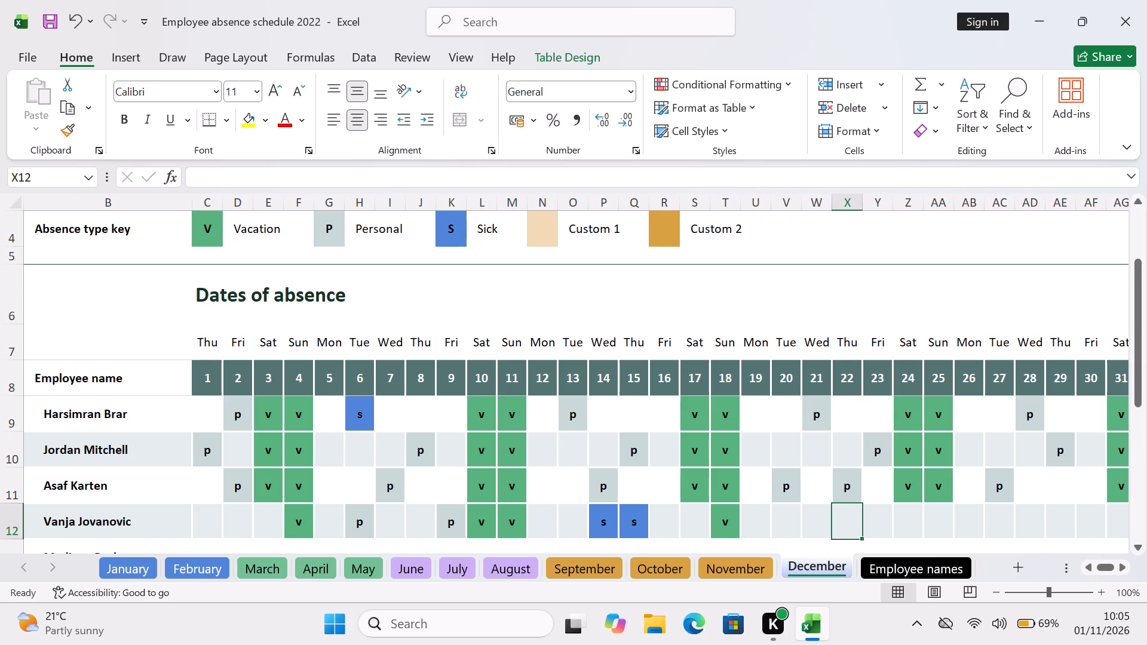
{"action": "key", "text": "Left"}
{"action": "key", "text": "Left"}
{"action": "key", "text": "Left"}
{"action": "key", "text": "Right"}
{"action": "key", "text": "Right"}
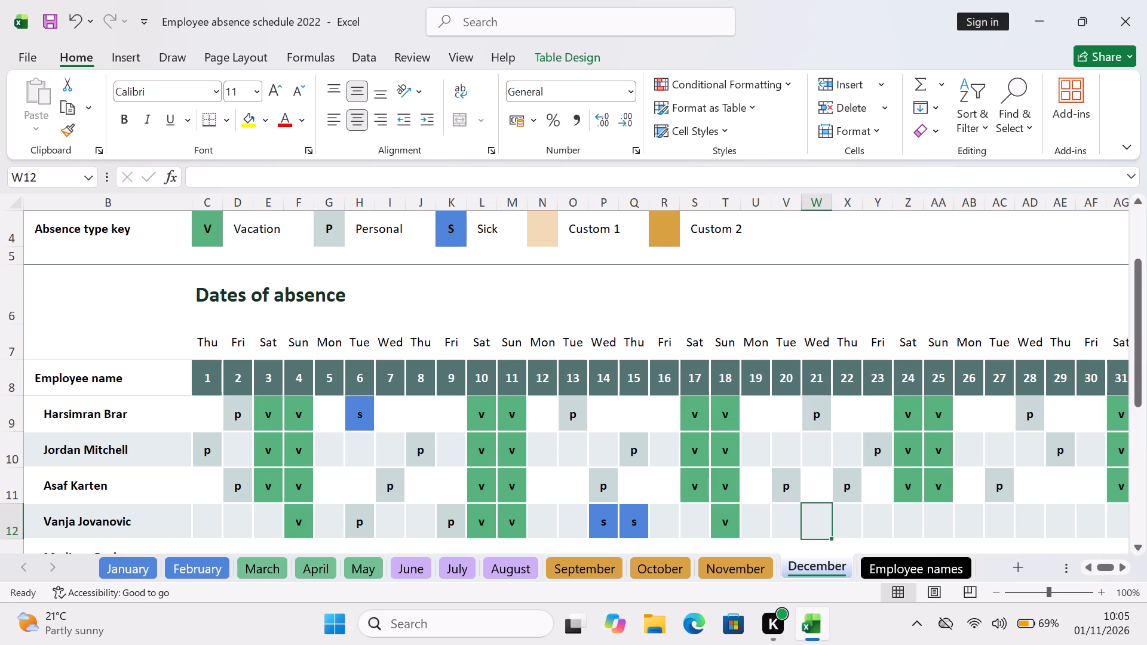
{"action": "key", "text": "Right"}
{"action": "key", "text": "Right"}
{"action": "key", "text": "p"}
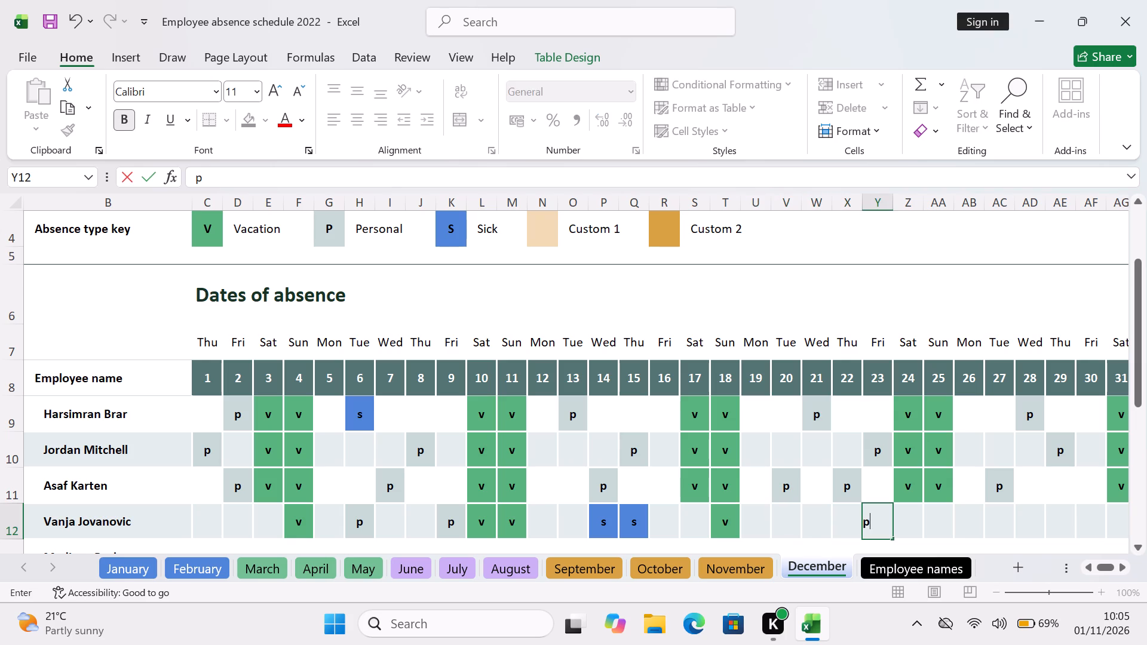
{"action": "key", "text": "Right"}
In December's fourth employee row, enter v for days 24 and 25.
{"action": "key", "text": "Right"}
{"action": "key", "text": "v"}
{"action": "key", "text": "Left"}
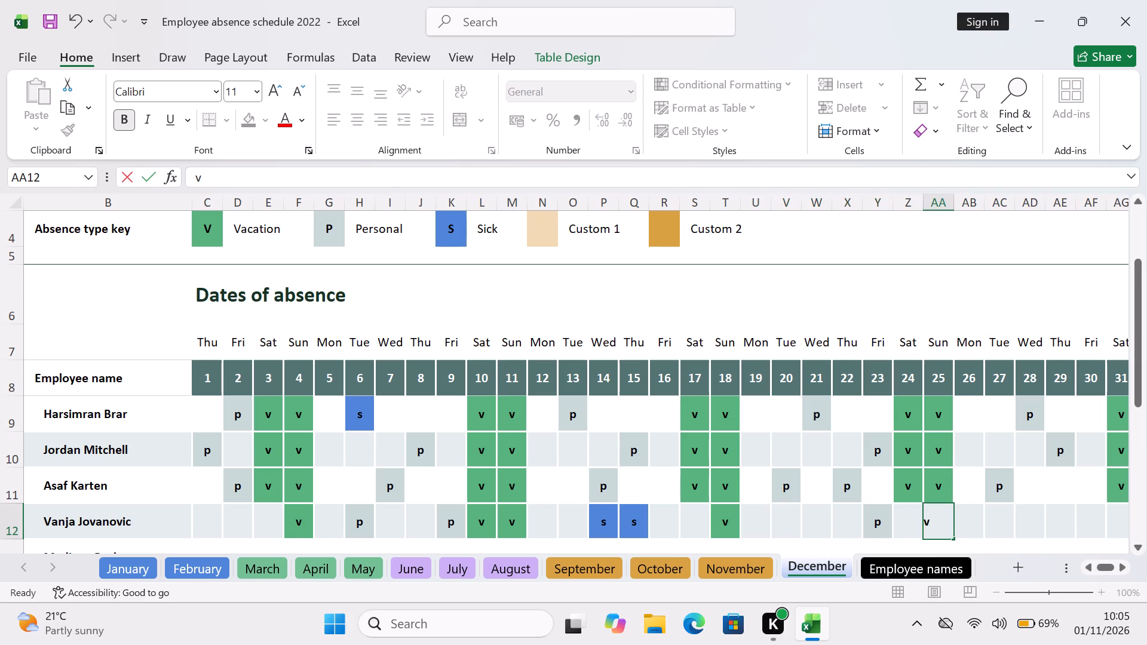
{"action": "key", "text": "Left"}
{"action": "key", "text": "Right"}
{"action": "key", "text": "v"}
{"action": "key", "text": "Right"}
In December's fourth employee row, enter p for days 27 and 30 and v for day 31.
{"action": "key", "text": "Right"}
{"action": "key", "text": "Right"}
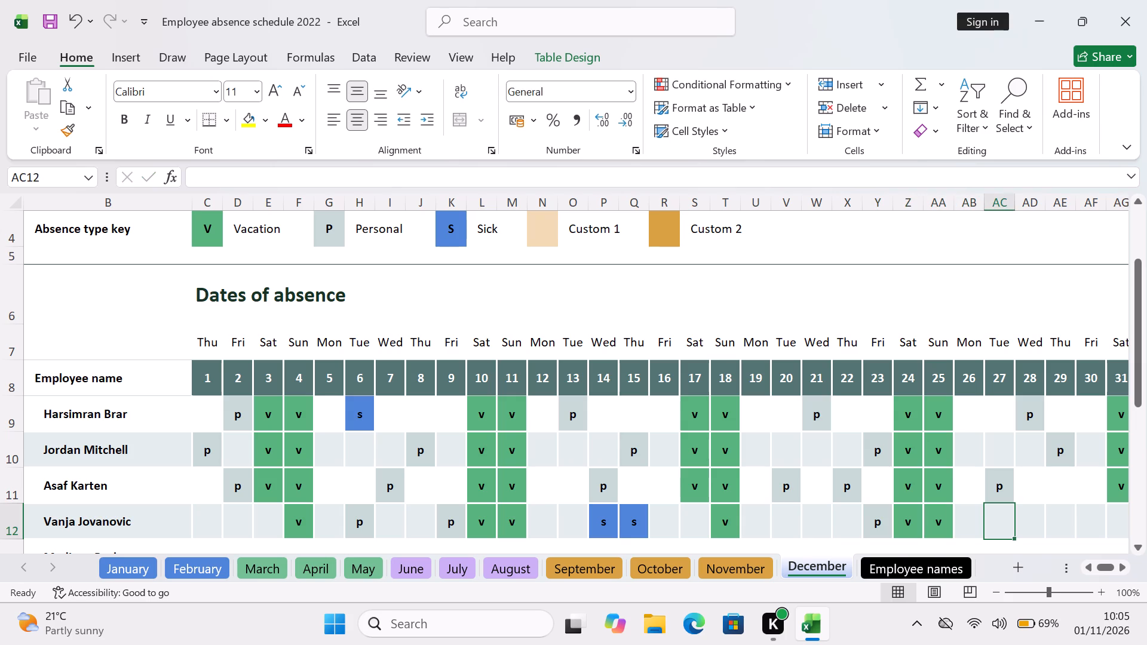
{"action": "key", "text": "Left"}
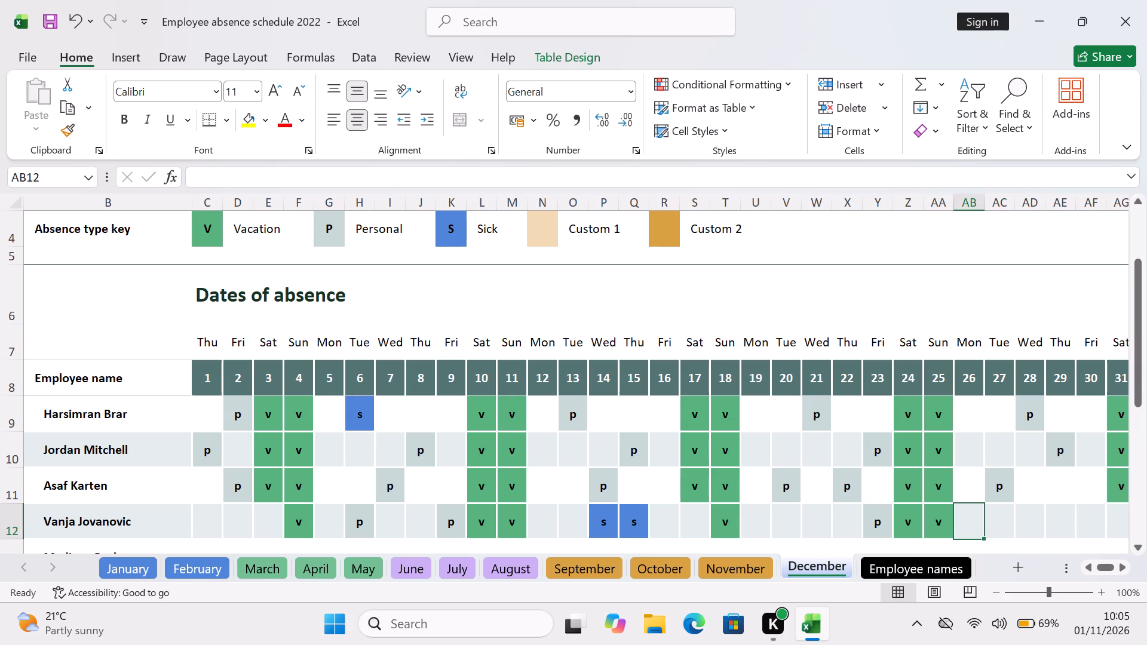
{"action": "key", "text": "Right"}
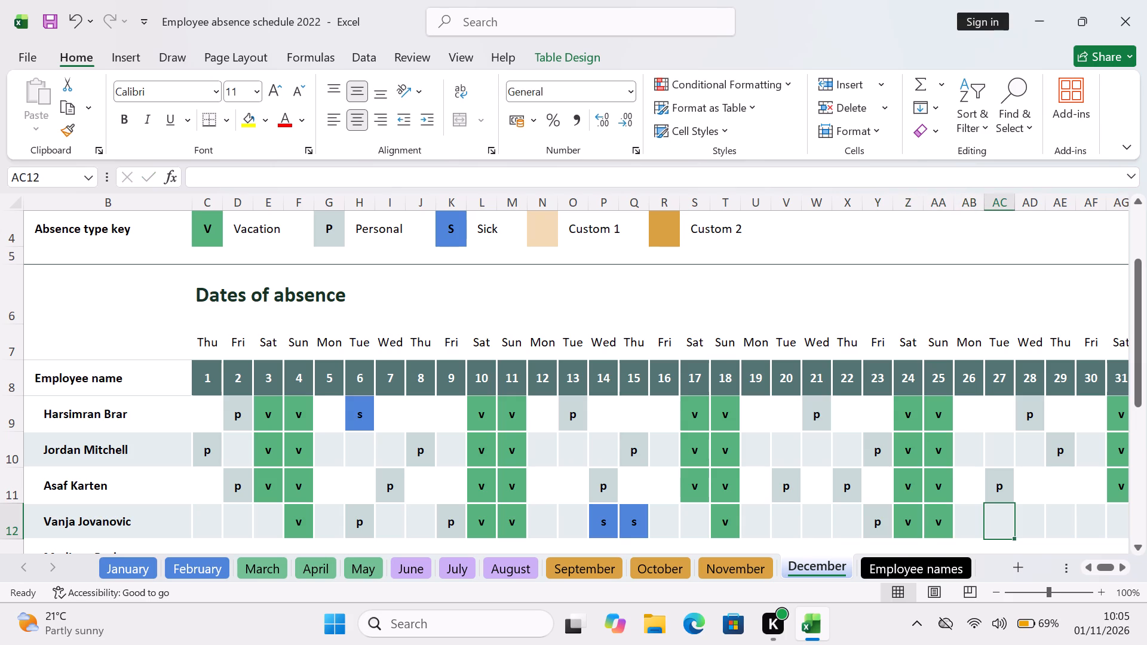
{"action": "key", "text": "p"}
{"action": "key", "text": "Right"}
{"action": "key", "text": "Right"}
{"action": "key", "text": "Right"}
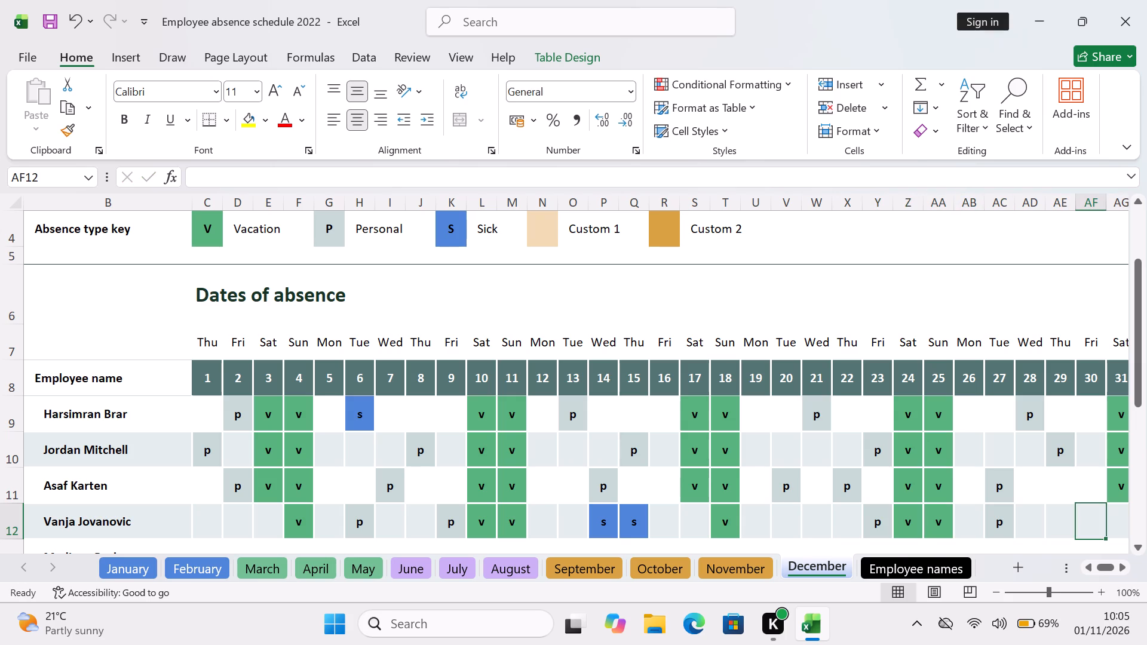
{"action": "key", "text": "p"}
{"action": "key", "text": "Right"}
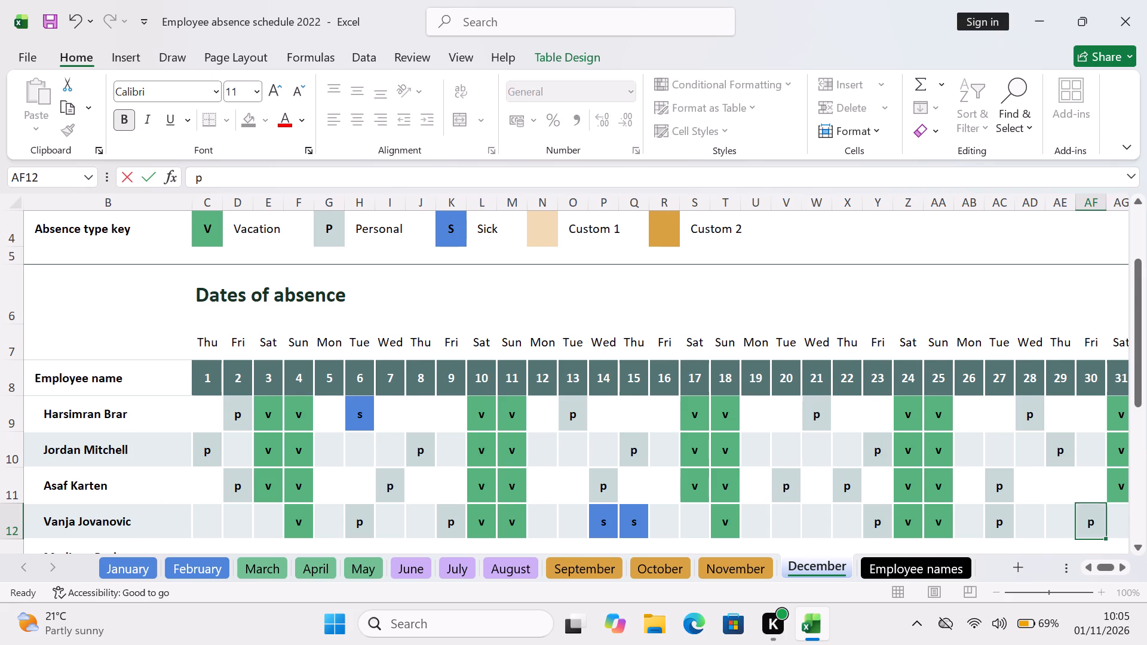
{"action": "key", "text": "v"}
{"action": "key", "text": "Down"}
{"action": "key", "text": "Up"}
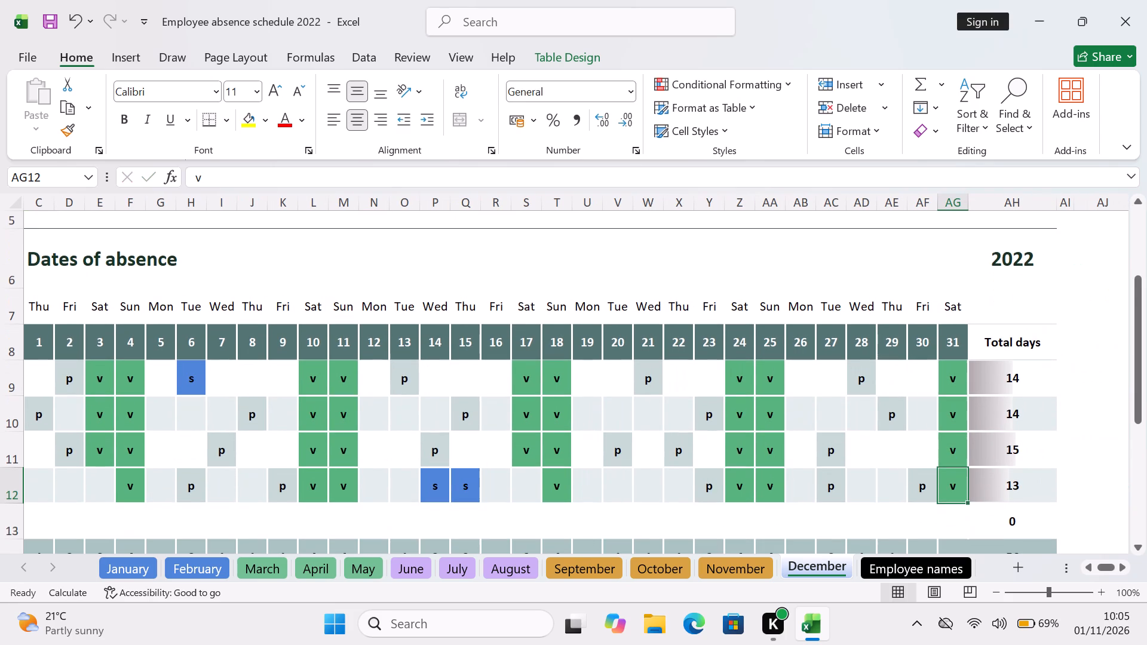
In December's fifth employee row, enter p for day 1.
{"action": "key", "text": "Left"}
{"action": "key", "text": "Down"}
{"action": "key", "text": "Left"}
{"action": "key", "text": "Left"}
{"action": "key", "text": "Left"}
{"action": "key", "text": "Left"}
{"action": "key", "text": "Left"}
{"action": "key", "text": "Left"}
{"action": "key", "text": "Left"}
{"action": "key", "text": "Left"}
{"action": "key", "text": "Left"}
{"action": "key", "text": "Left"}
{"action": "key", "text": "Left"}
{"action": "key", "text": "Left"}
{"action": "key", "text": "Left"}
{"action": "key", "text": "Left"}
{"action": "key", "text": "Left"}
{"action": "key", "text": "Left"}
{"action": "key", "text": "Left"}
{"action": "key", "text": "Left"}
{"action": "key", "text": "Left"}
{"action": "key", "text": "Left"}
{"action": "key", "text": "Left"}
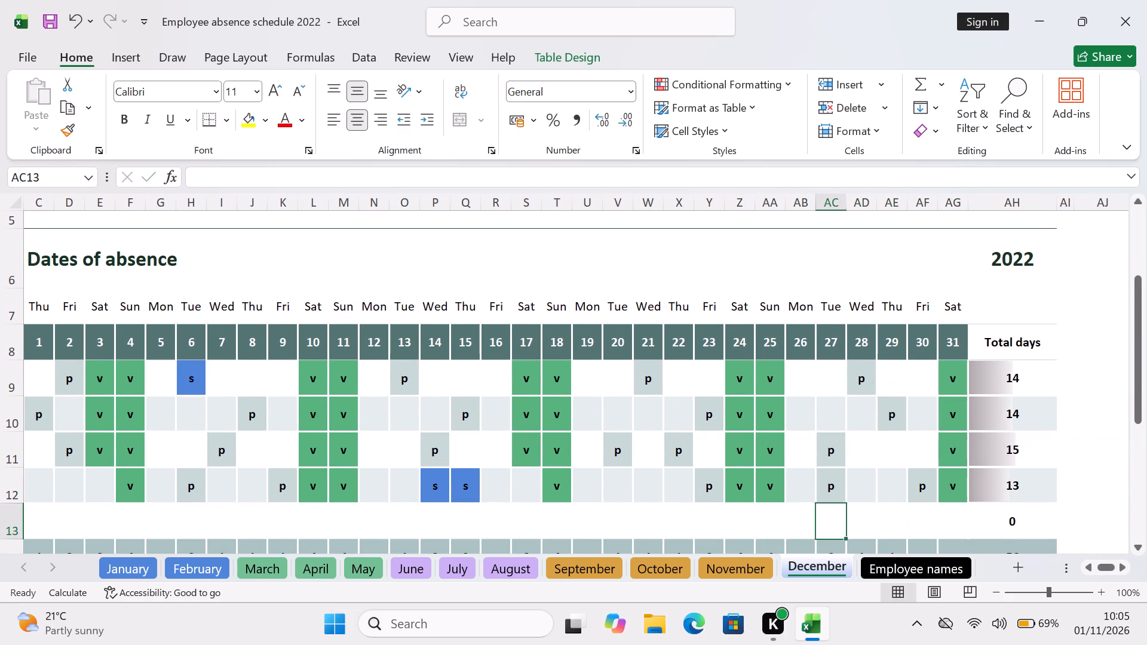
{"action": "key", "text": "Right"}
{"action": "key", "text": "Right"}
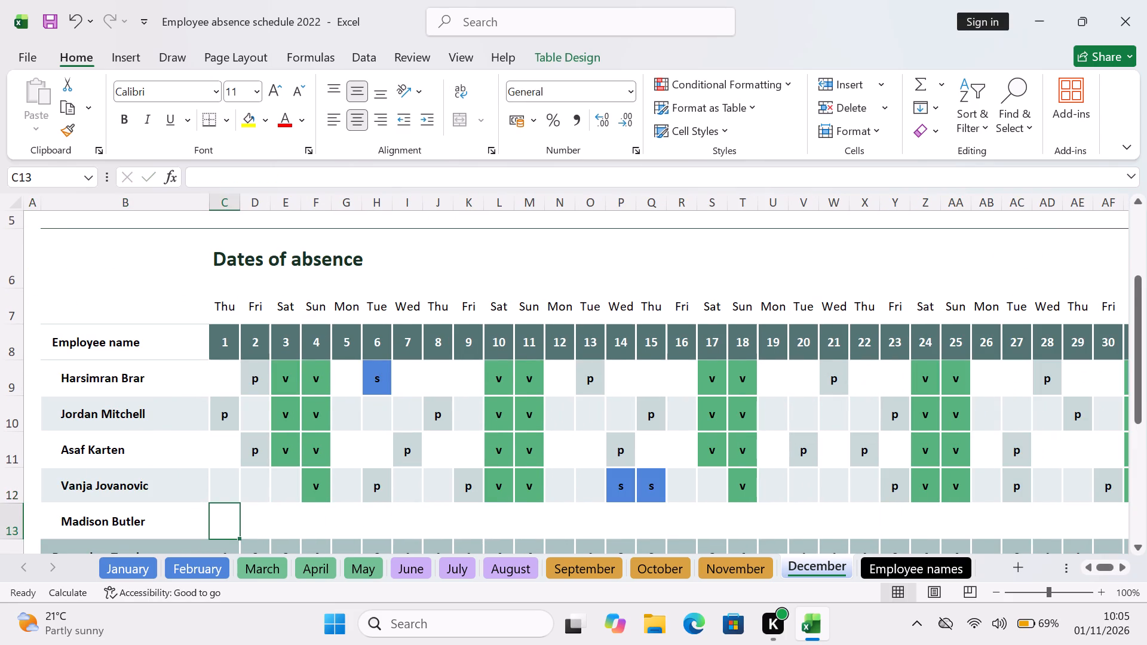
{"action": "key", "text": "p"}
{"action": "key", "text": "Right"}
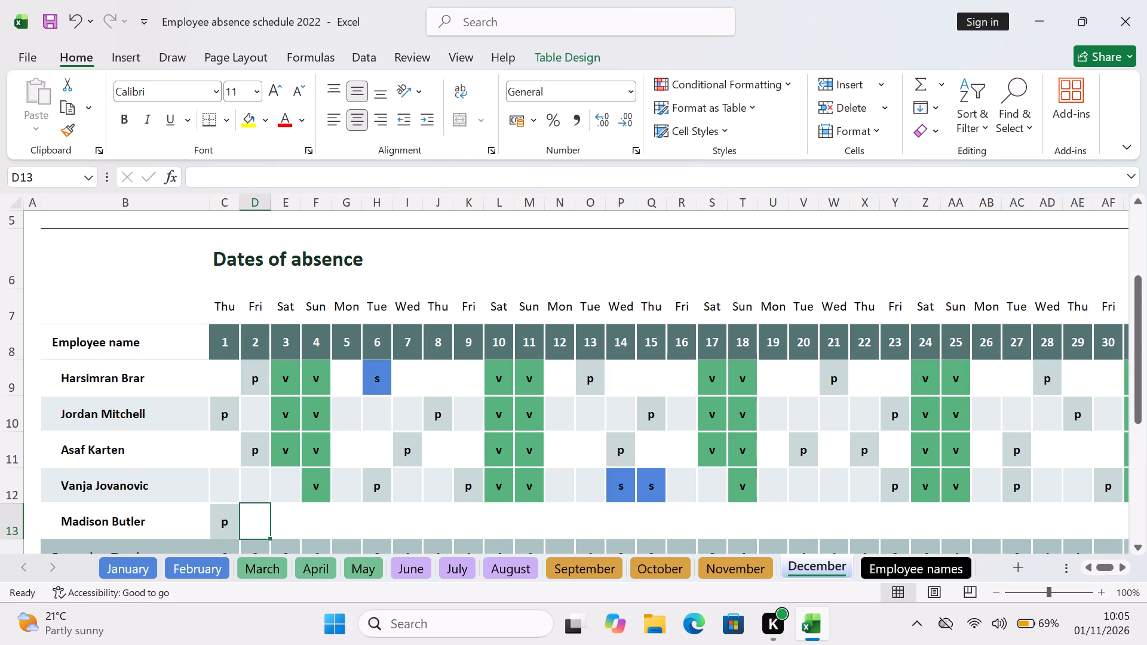
In December's fifth employee row, enter v for days 3 and 4.
{"action": "key", "text": "Right"}
{"action": "key", "text": "Right"}
{"action": "key", "text": "v"}
{"action": "key", "text": "Left"}
{"action": "key", "text": "v"}
{"action": "key", "text": "Right"}
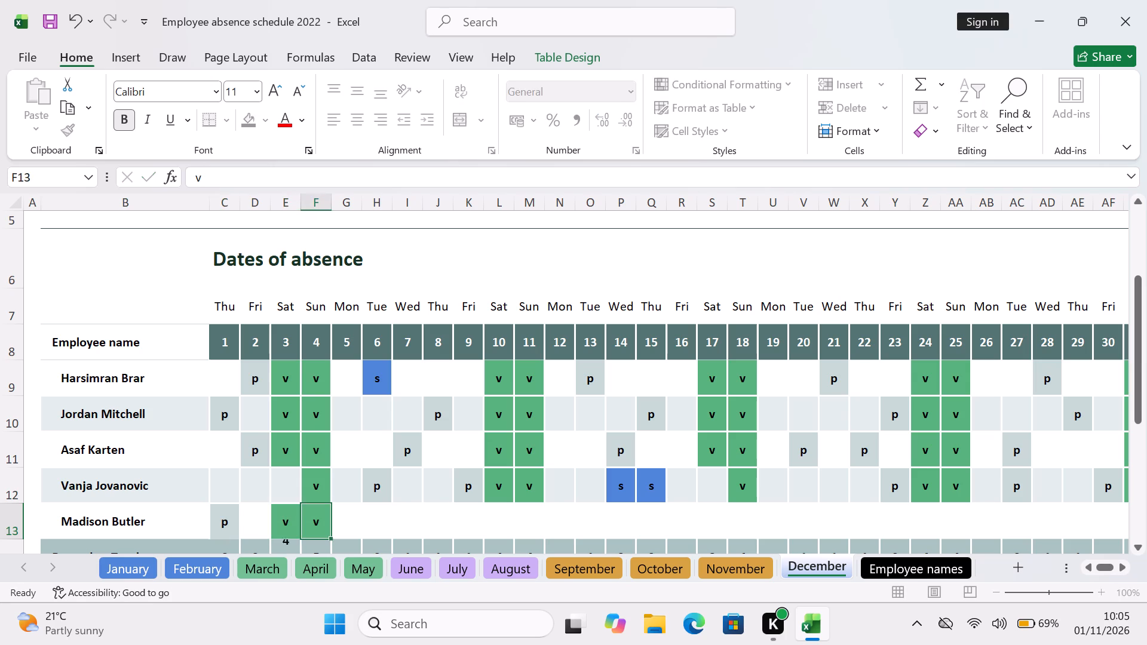
In December's fifth employee row, enter p for days 7 and 8.
{"action": "key", "text": "Right"}
{"action": "key", "text": "Right"}
{"action": "key", "text": "Right"}
{"action": "key", "text": "p"}
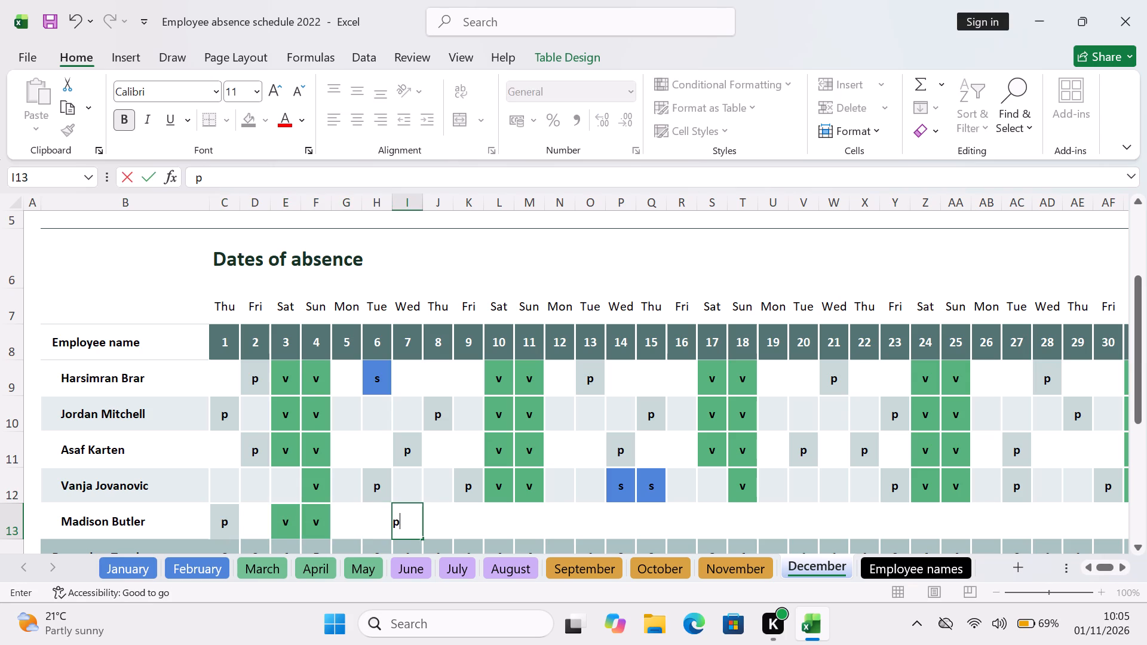
{"action": "key", "text": "Right"}
{"action": "key", "text": "Right"}
{"action": "key", "text": "Left"}
{"action": "key", "text": "p"}
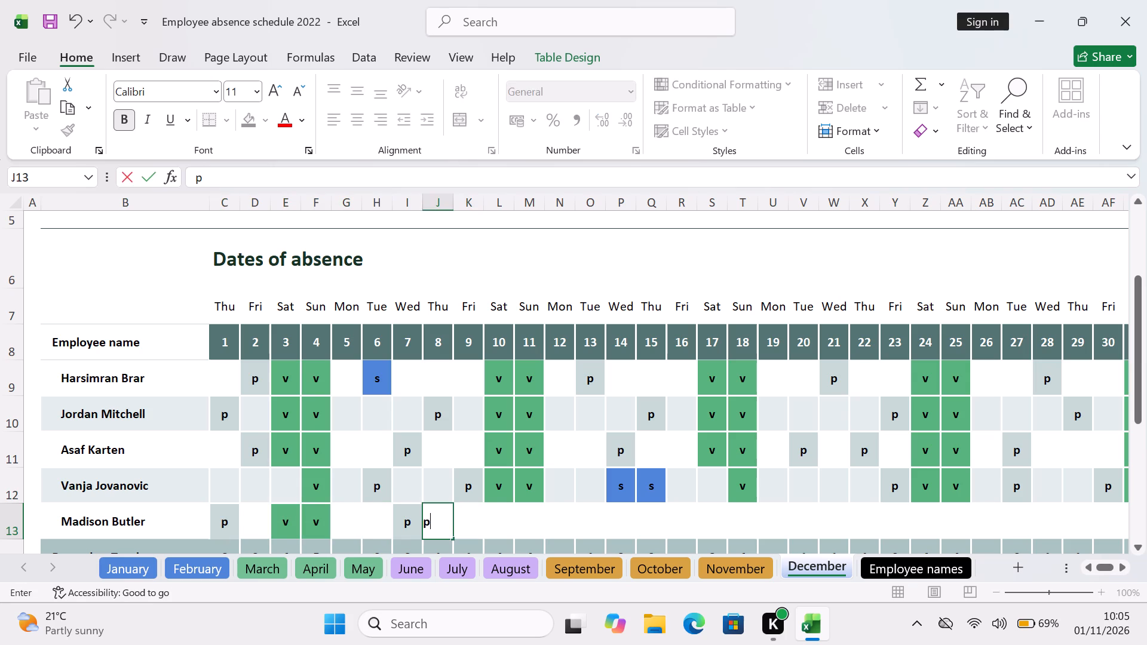
{"action": "key", "text": "Right"}
In December's fifth employee row, enter v for days 10 and 11.
{"action": "key", "text": "Right"}
{"action": "key", "text": "v"}
{"action": "key", "text": "Right"}
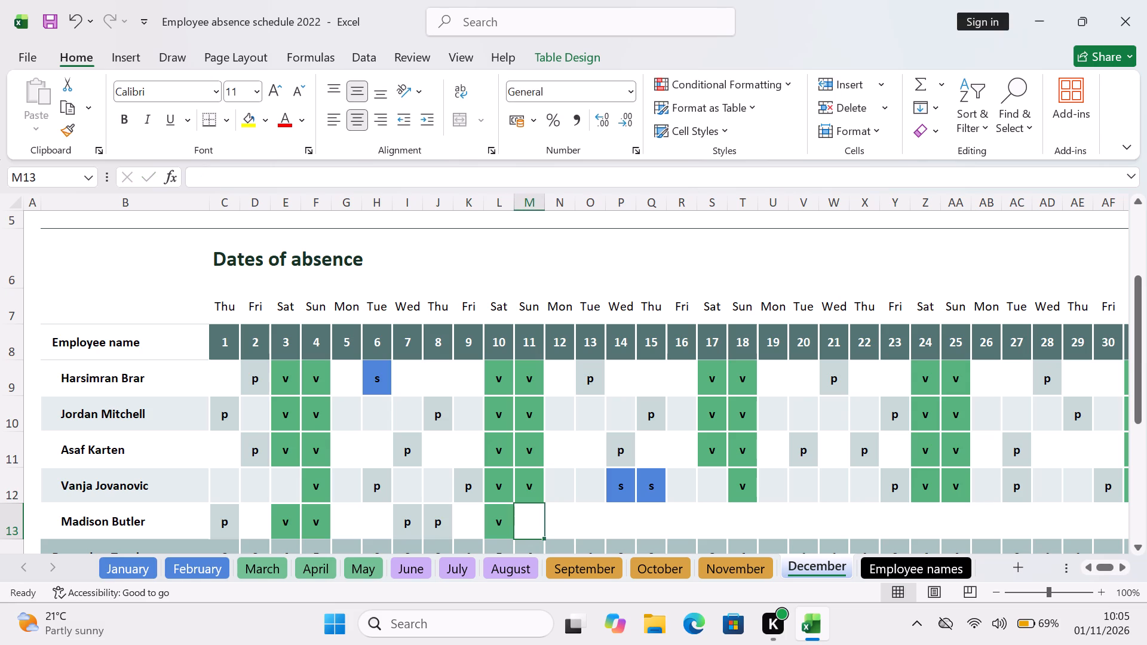
{"action": "key", "text": "v"}
{"action": "key", "text": "Right"}
In December's fifth employee row, enter p for days 13 and 16 and v for day 18.
{"action": "key", "text": "Right"}
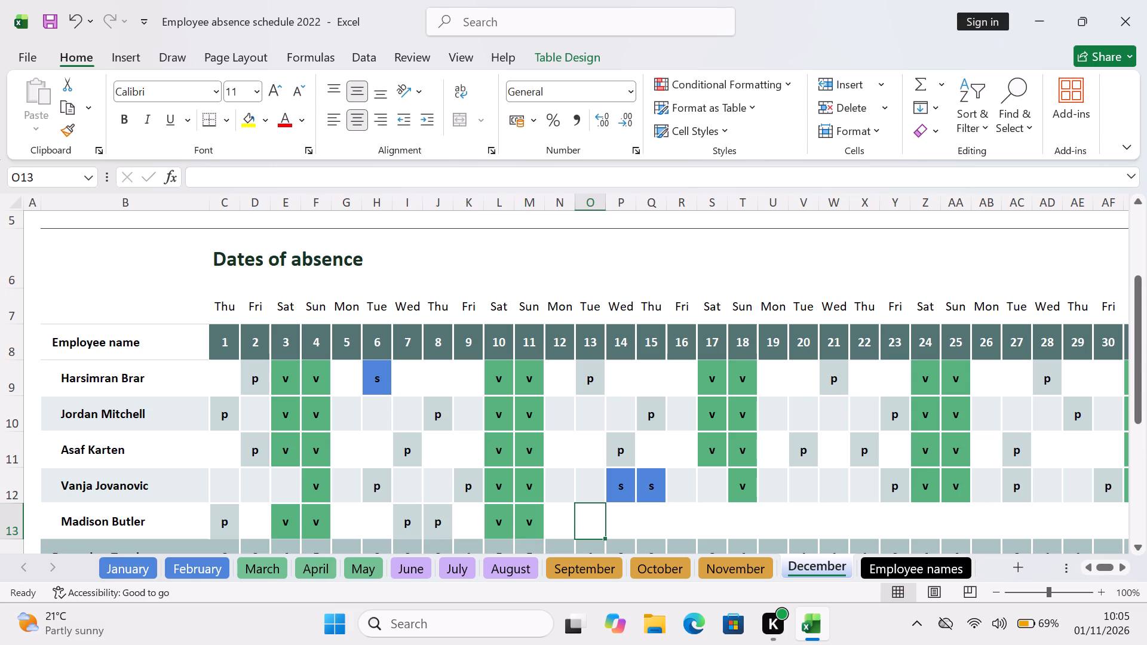
{"action": "key", "text": "p"}
{"action": "key", "text": "Right"}
{"action": "key", "text": "Right"}
{"action": "key", "text": "Right"}
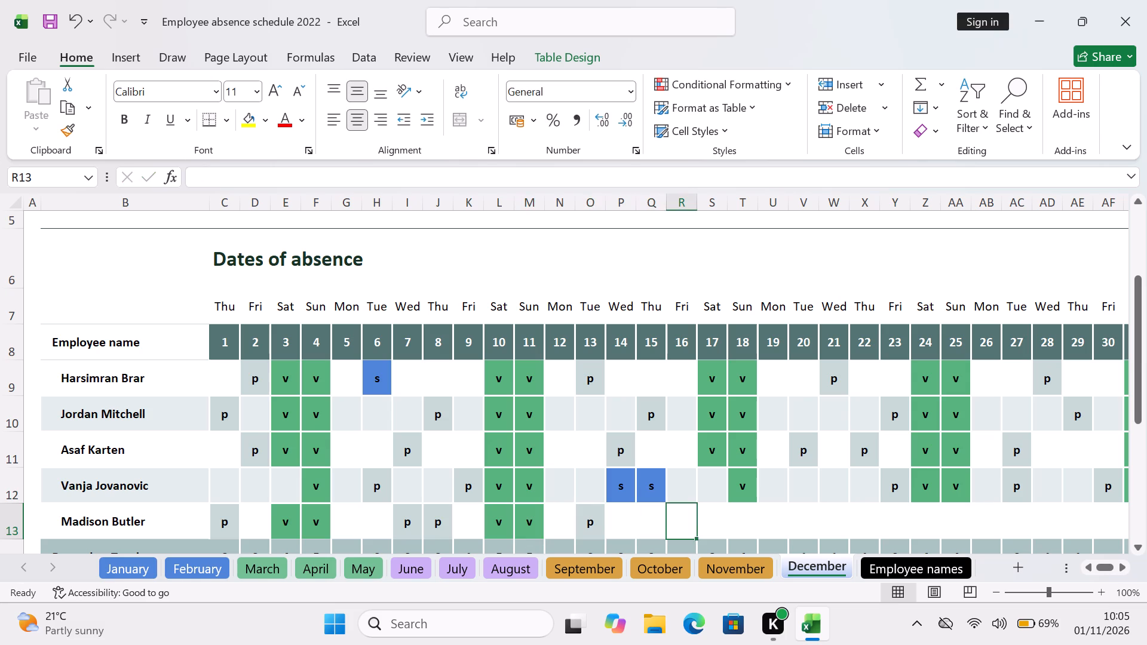
{"action": "key", "text": "p"}
{"action": "key", "text": "Right"}
{"action": "key", "text": "Right"}
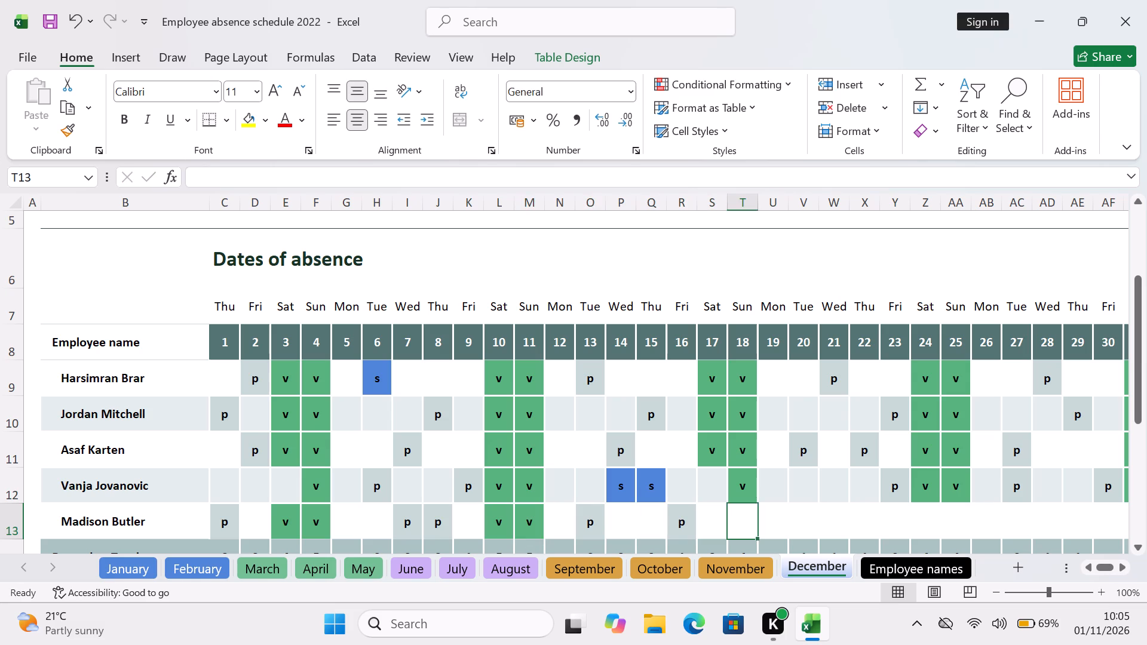
{"action": "key", "text": "v"}
{"action": "key", "text": "Right"}
In December's fifth employee row, enter p for days 20 and 22.
{"action": "key", "text": "Right"}
{"action": "key", "text": "Right"}
{"action": "key", "text": "Left"}
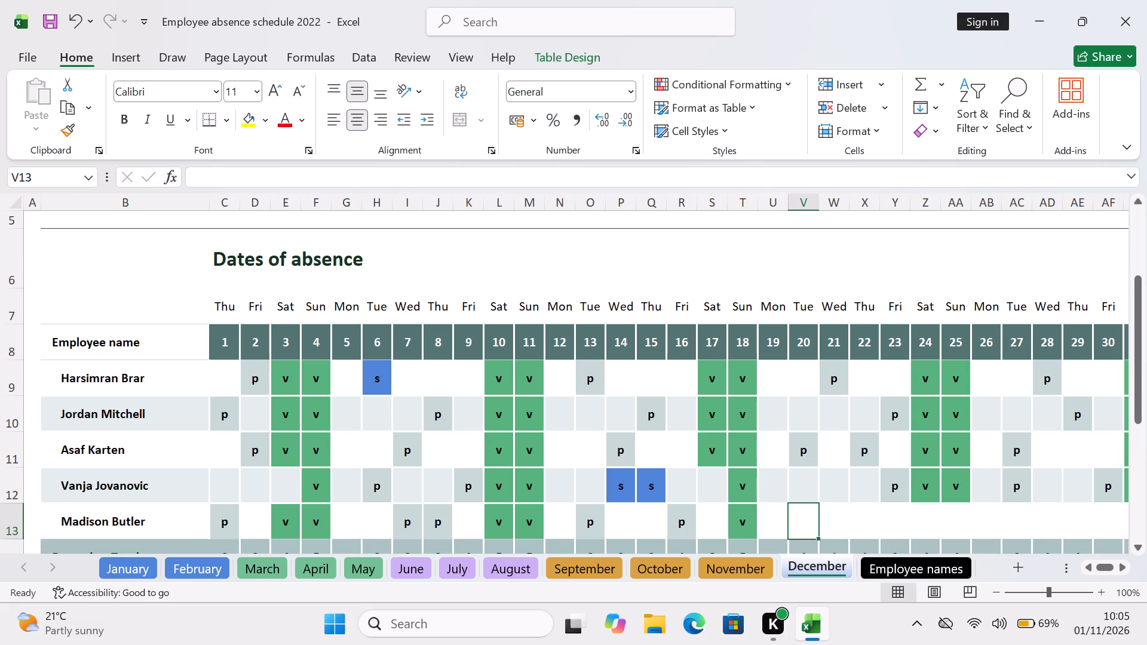
{"action": "key", "text": "p"}
{"action": "key", "text": "Right"}
{"action": "key", "text": "Right"}
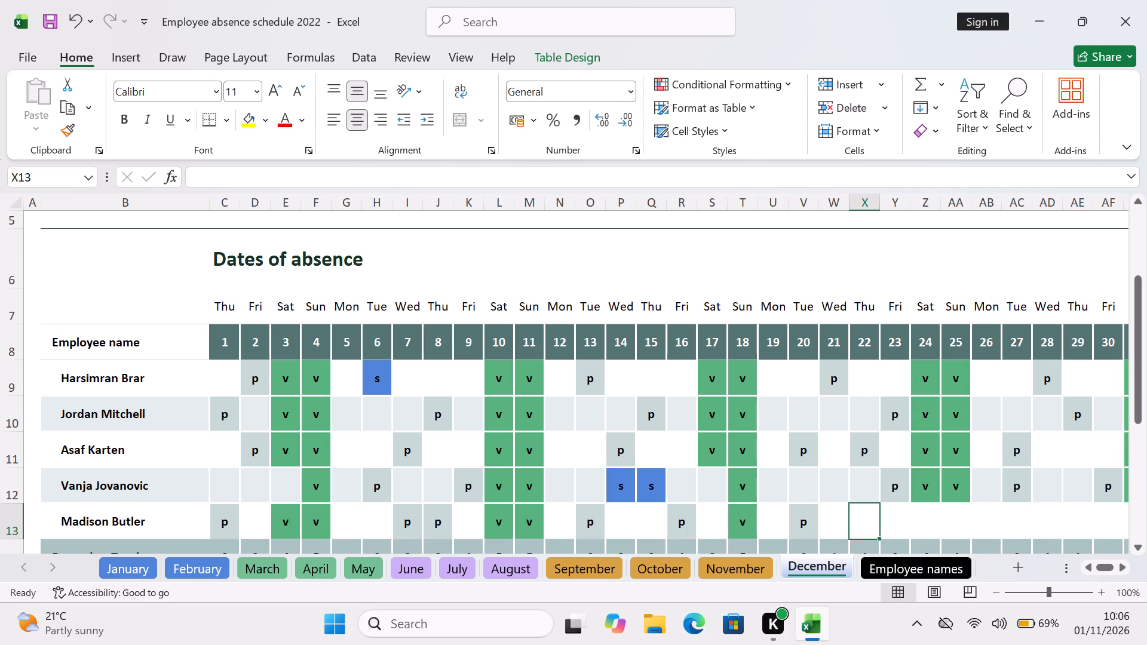
{"action": "key", "text": "Left"}
{"action": "key", "text": "Left"}
{"action": "key", "text": "Right"}
{"action": "key", "text": "Right"}
{"action": "key", "text": "p"}
{"action": "key", "text": "Right"}
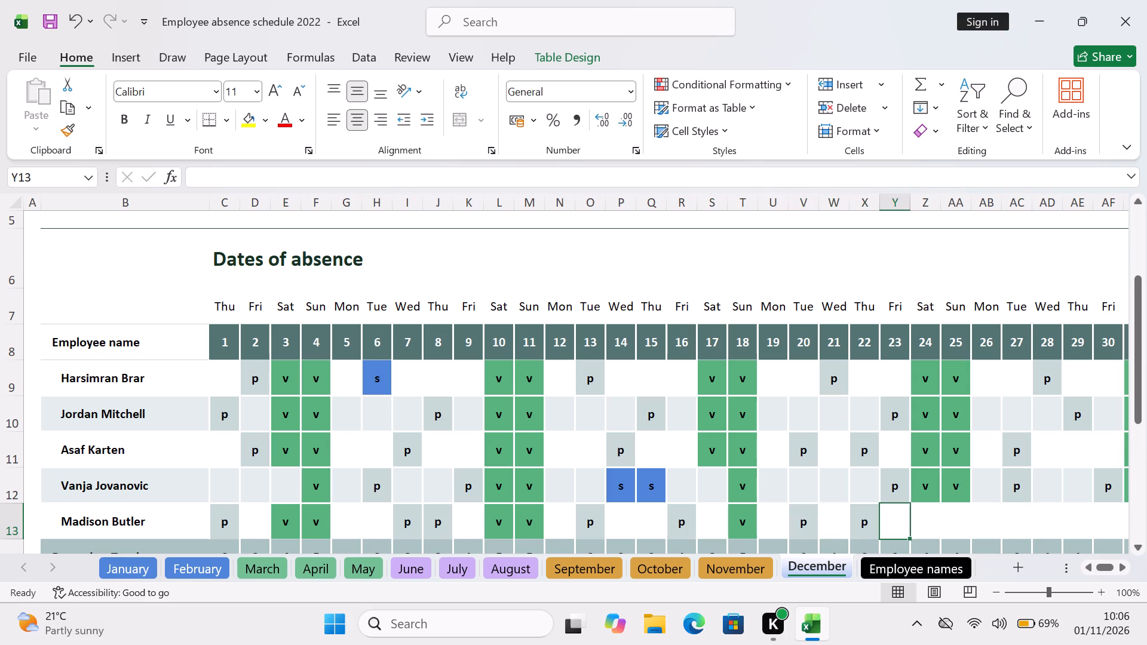
In December's fifth employee row, enter v for days 24 and 25.
{"action": "key", "text": "Left"}
{"action": "key", "text": "Left"}
{"action": "key", "text": "Left"}
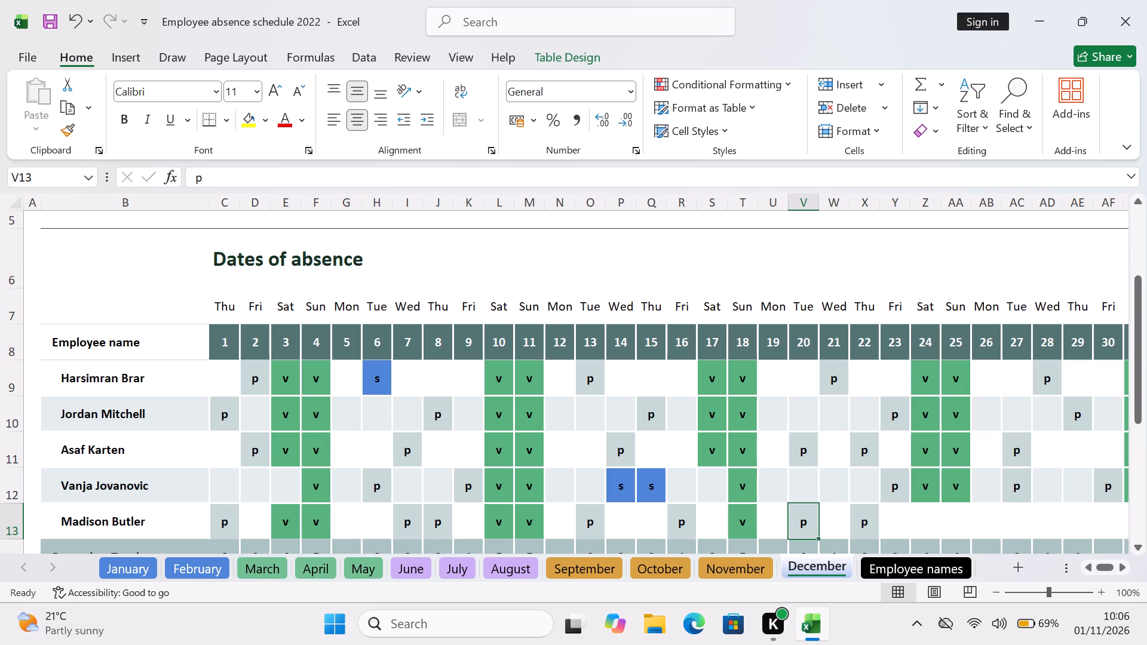
{"action": "key", "text": "Left"}
{"action": "key", "text": "Left"}
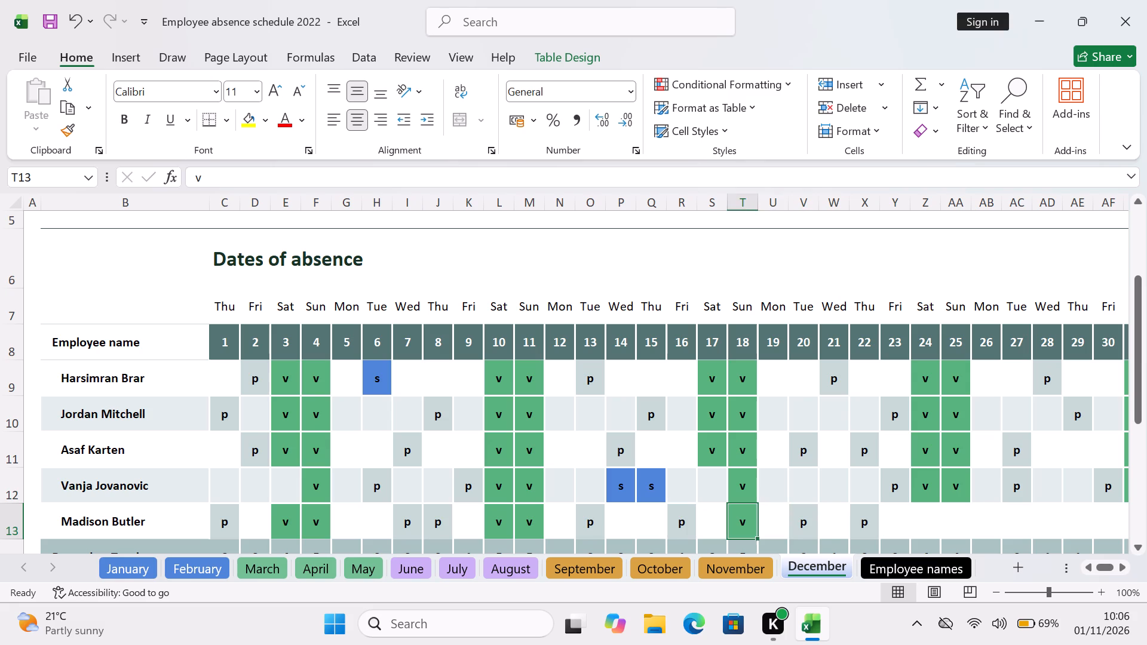
{"action": "key", "text": "Right"}
{"action": "key", "text": "Right"}
{"action": "key", "text": "Right"}
{"action": "key", "text": "Right"}
{"action": "key", "text": "Right"}
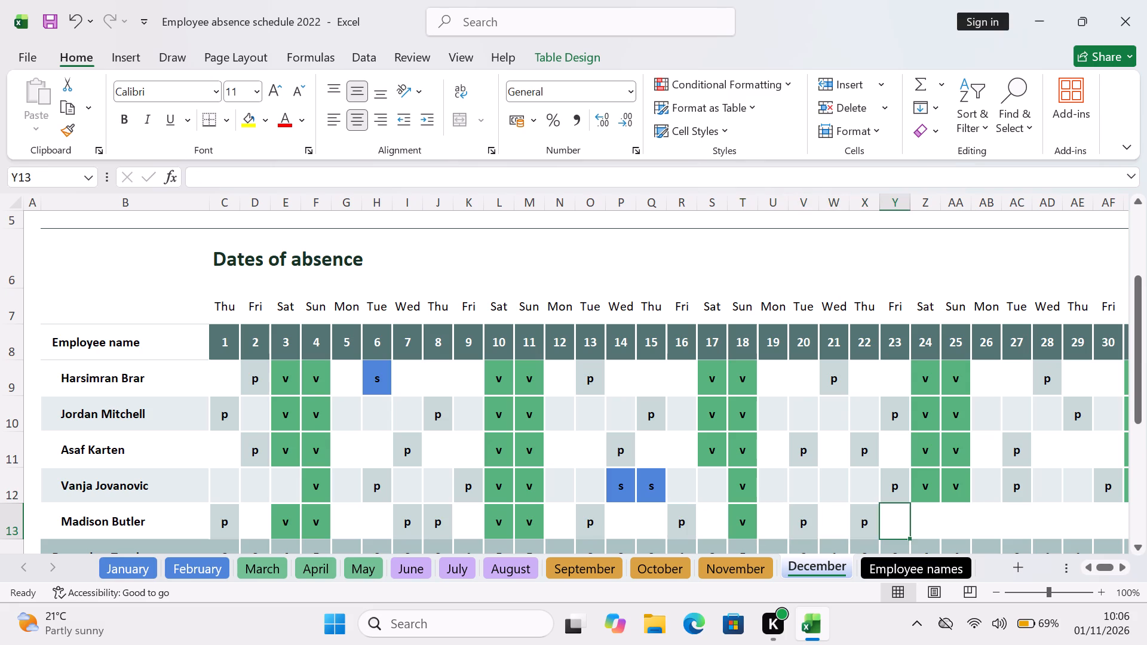
{"action": "key", "text": "Right"}
{"action": "key", "text": "v"}
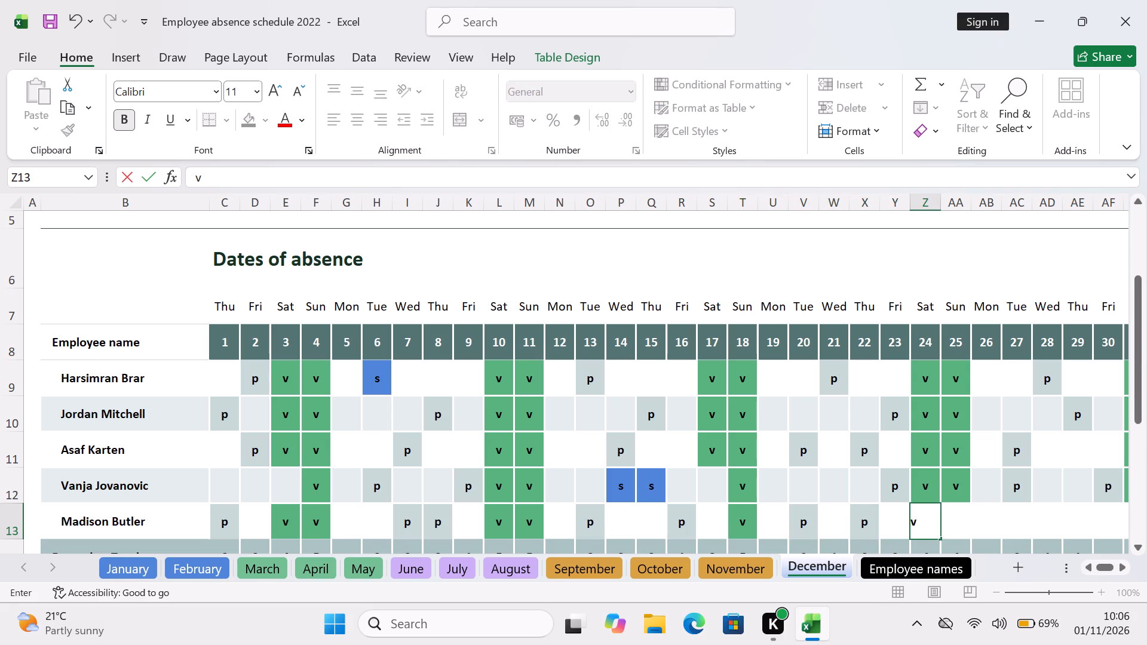
{"action": "key", "text": "Right"}
{"action": "key", "text": "v"}
{"action": "key", "text": "Right"}
In December's fifth employee row, enter s for day 26.
{"action": "key", "text": "Right"}
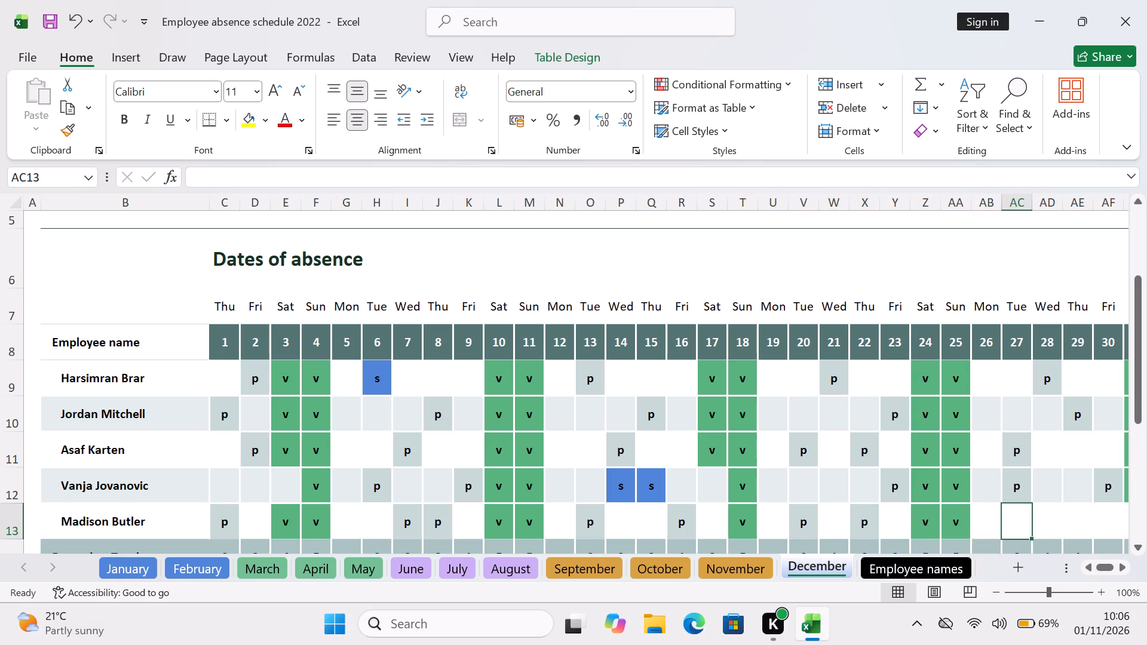
{"action": "key", "text": "Up"}
{"action": "key", "text": "Down"}
{"action": "key", "text": "Down"}
{"action": "key", "text": "Up"}
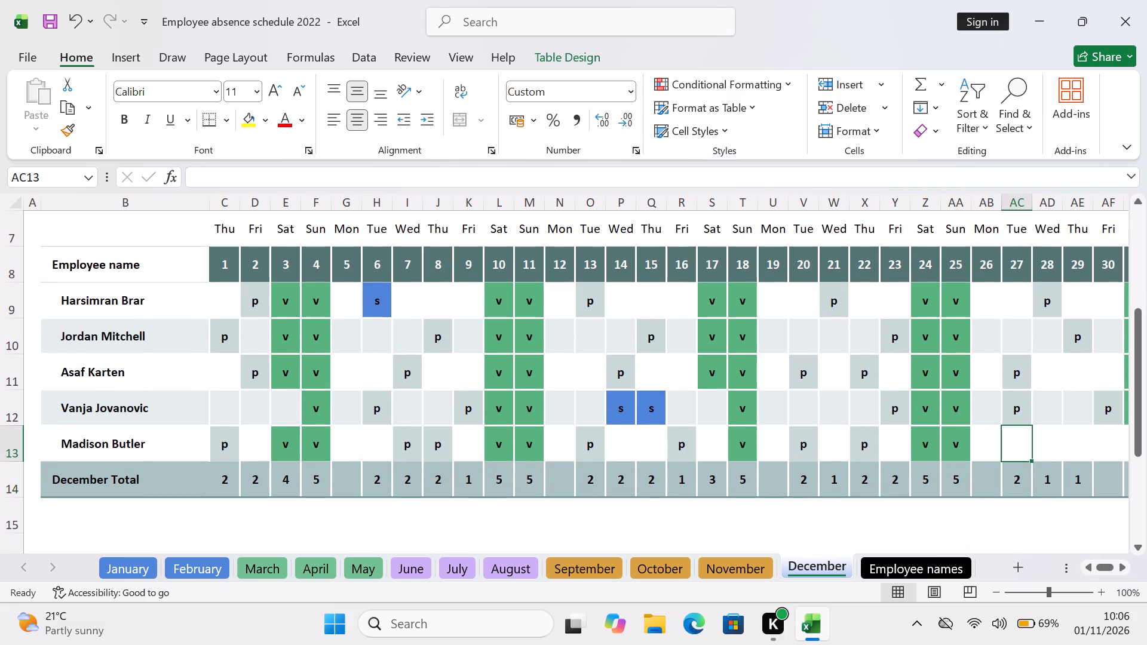
{"action": "key", "text": "Left"}
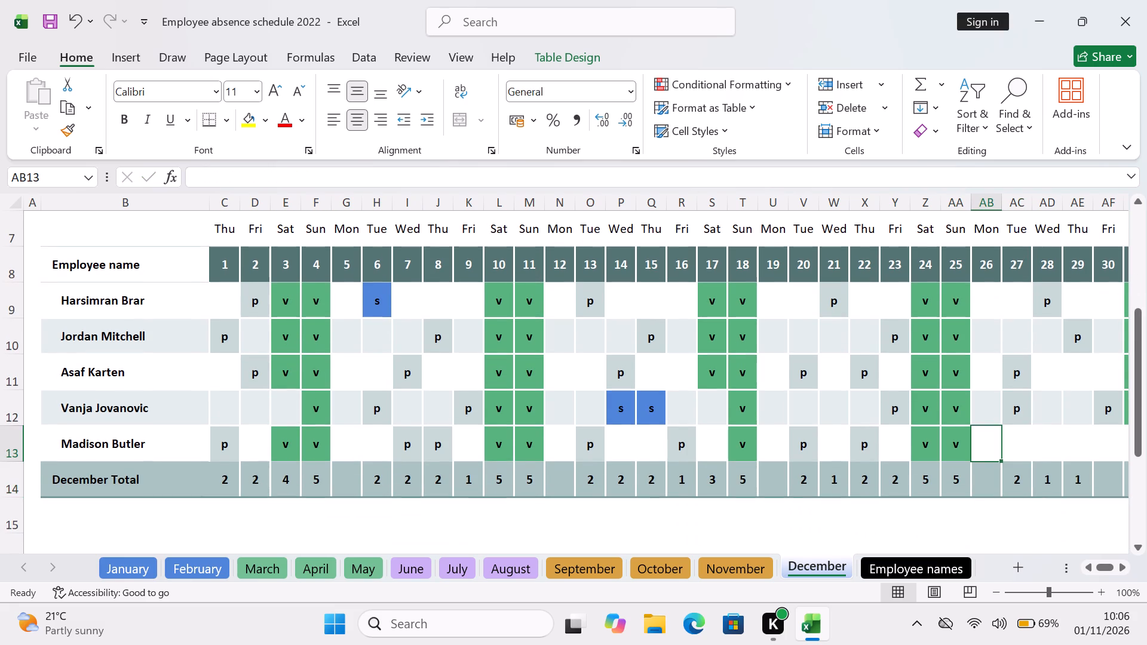
{"action": "key", "text": "s"}
{"action": "key", "text": "Right"}
In December's fifth employee row, enter v for day 31.
{"action": "key", "text": "Right"}
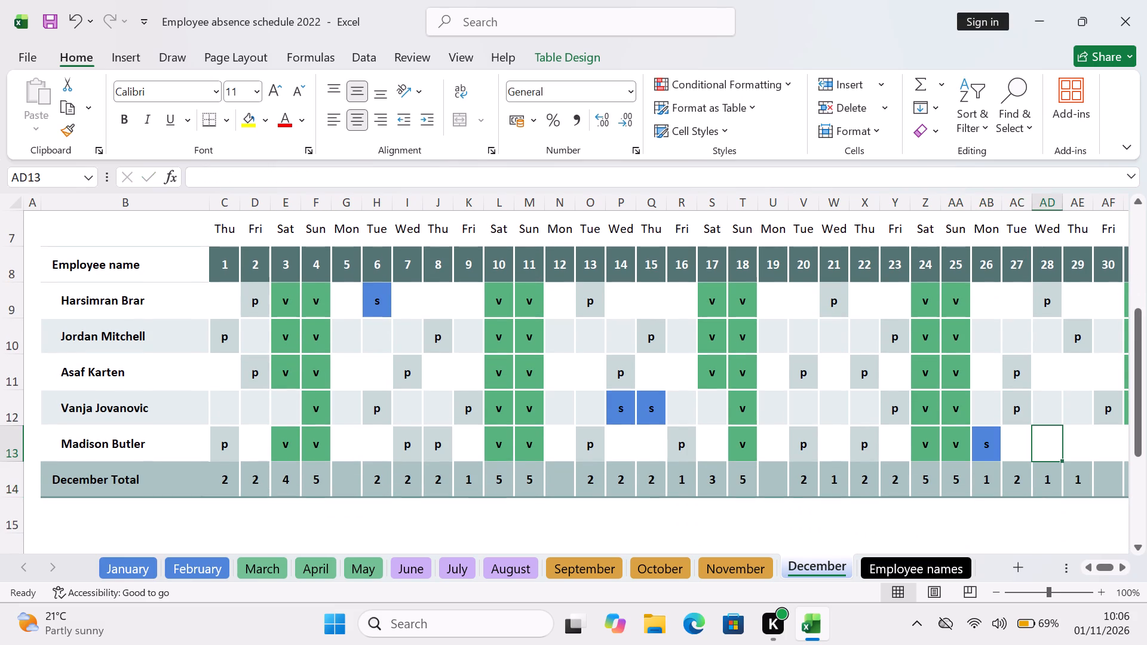
{"action": "key", "text": "Right"}
{"action": "key", "text": "Left"}
{"action": "key", "text": "Right"}
{"action": "key", "text": "Right"}
{"action": "key", "text": "Right"}
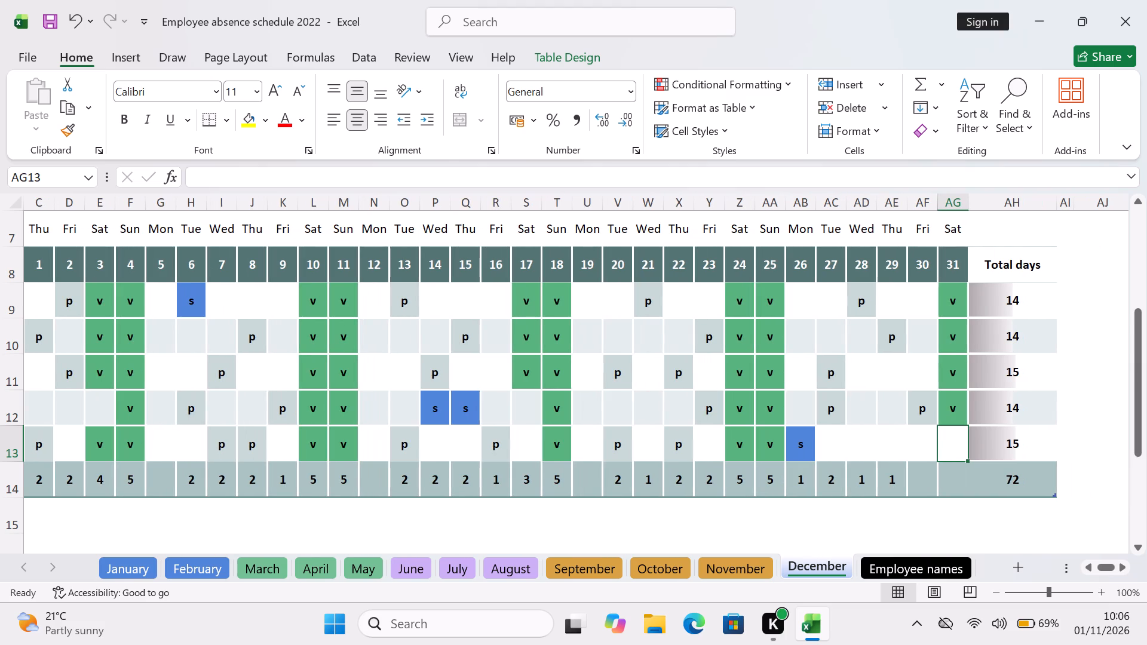
{"action": "key", "text": "v"}
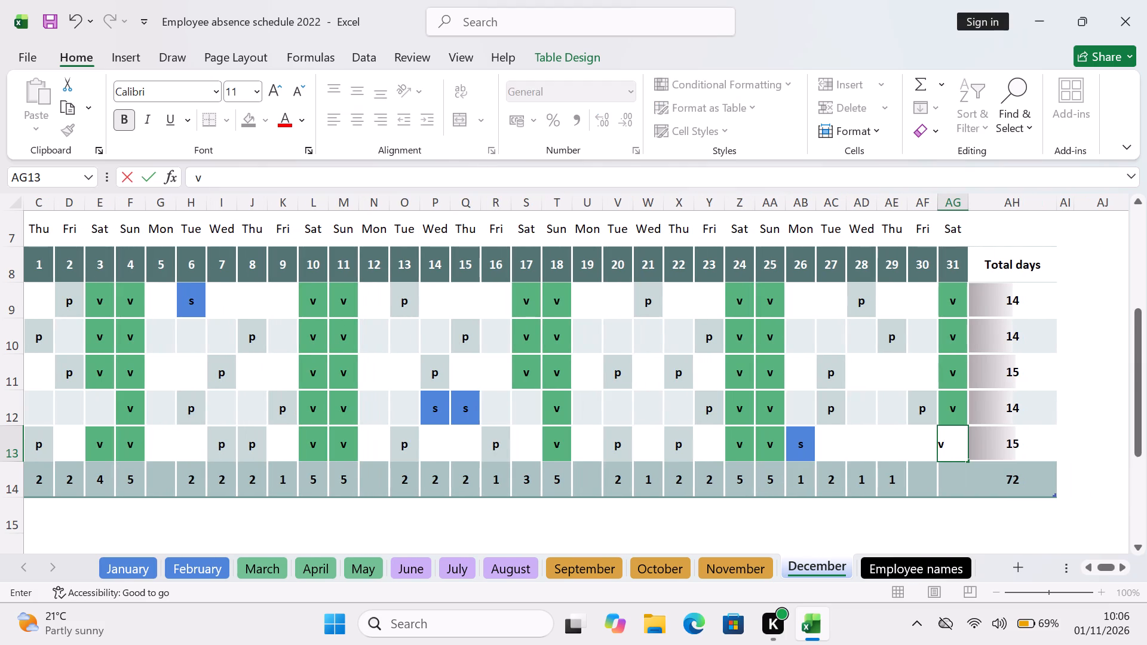
{"action": "key", "text": "Left"}
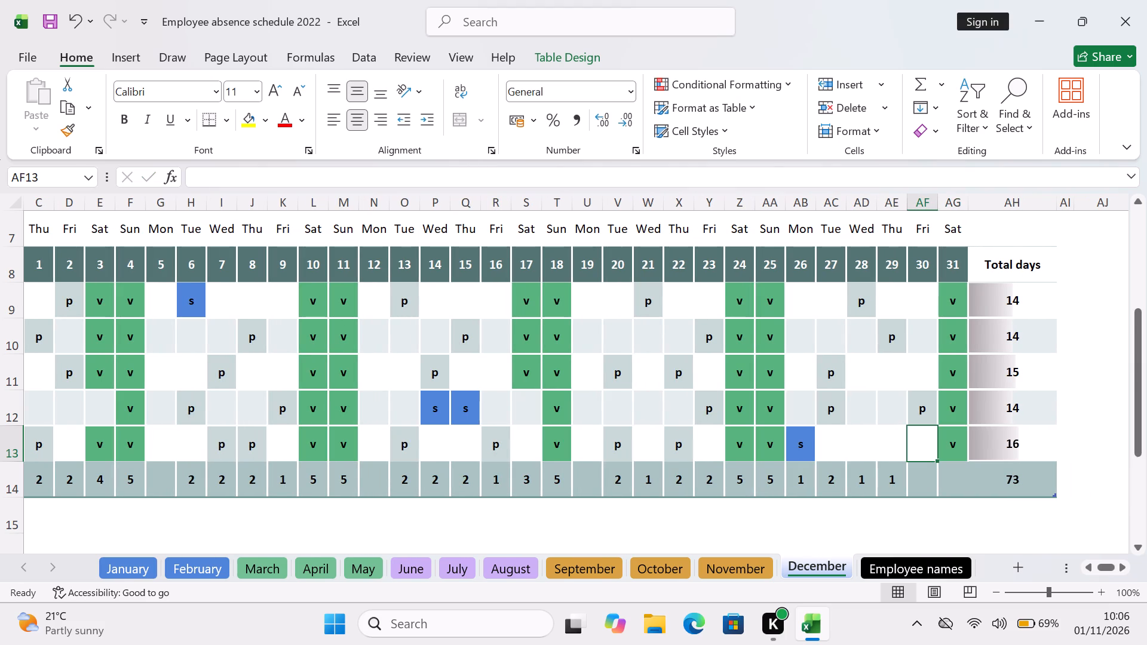
In the December Total row, set the total function for day 5 to Count.
{"action": "key", "text": "Left"}
{"action": "key", "text": "Right"}
{"action": "key", "text": "Down"}
{"action": "key", "text": "Left"}
{"action": "key", "text": "Left"}
{"action": "key", "text": "Left"}
{"action": "key", "text": "Left"}
{"action": "key", "text": "Left"}
{"action": "key", "text": "Left"}
{"action": "key", "text": "Left"}
{"action": "key", "text": "Left"}
{"action": "key", "text": "Left"}
{"action": "key", "text": "Left"}
{"action": "key", "text": "Left"}
{"action": "key", "text": "Left"}
{"action": "key", "text": "Left"}
{"action": "key", "text": "Left"}
{"action": "key", "text": "Left"}
{"action": "key", "text": "Left"}
{"action": "key", "text": "Left"}
{"action": "key", "text": "Left"}
{"action": "key", "text": "Left"}
{"action": "key", "text": "Left"}
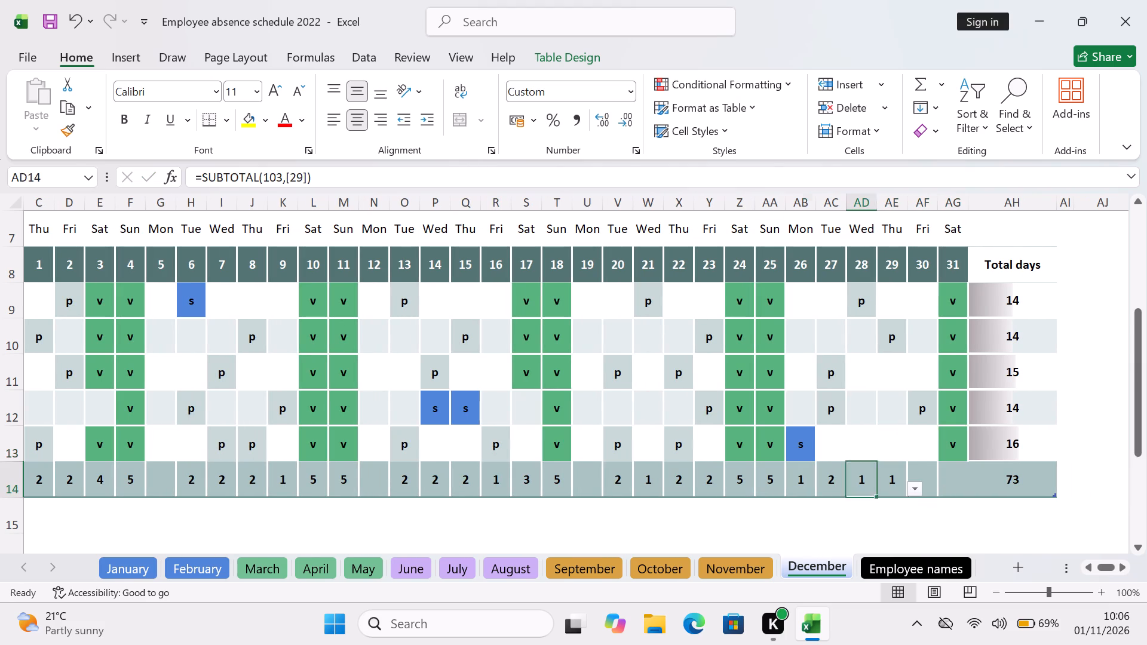
{"action": "key", "text": "Right"}
{"action": "key", "text": "Right"}
{"action": "key", "text": "Right"}
{"action": "key", "text": "Right"}
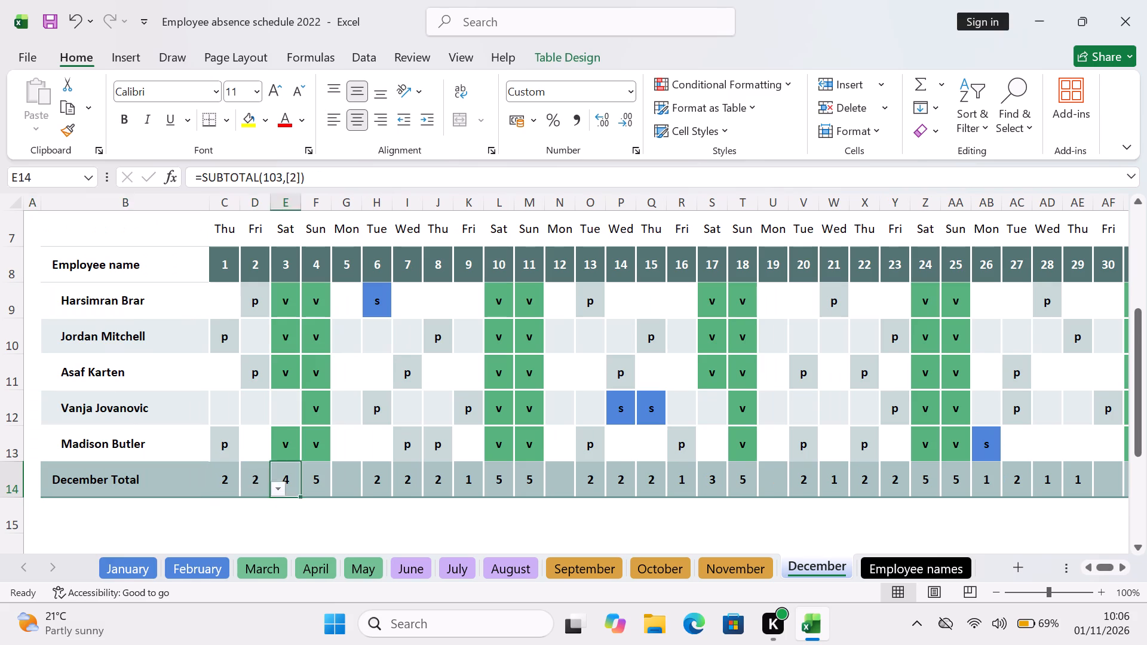
{"action": "key", "text": "Right"}
{"action": "key", "text": "Right"}
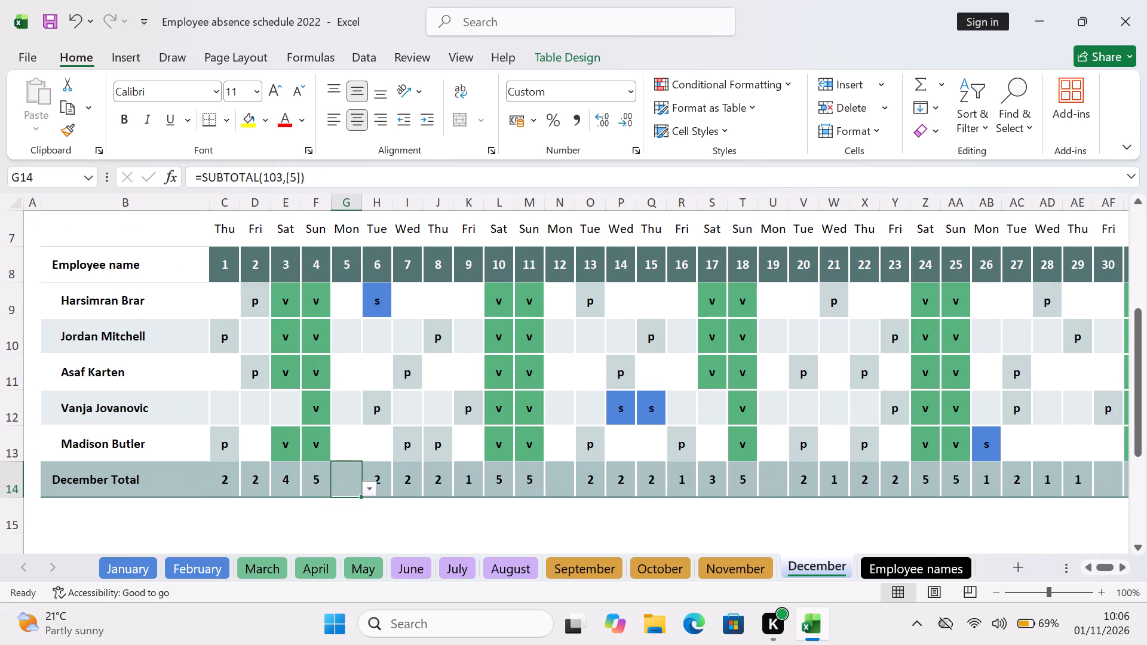
{"action": "left_click", "coordinate": [371, 488]}
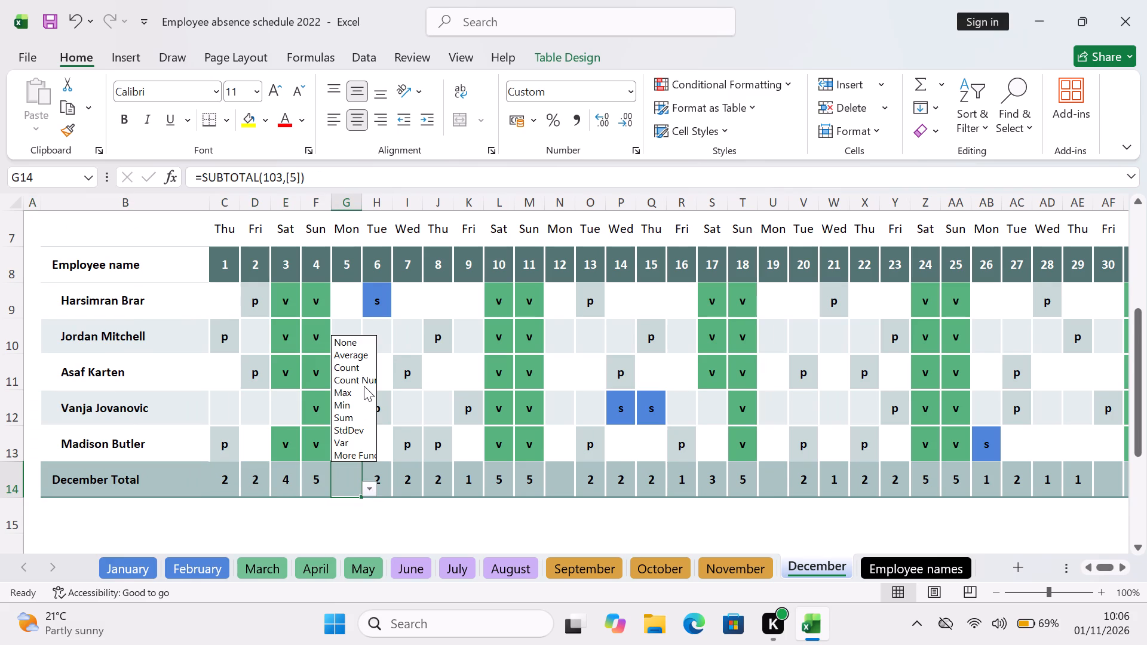
{"action": "left_click", "coordinate": [361, 371]}
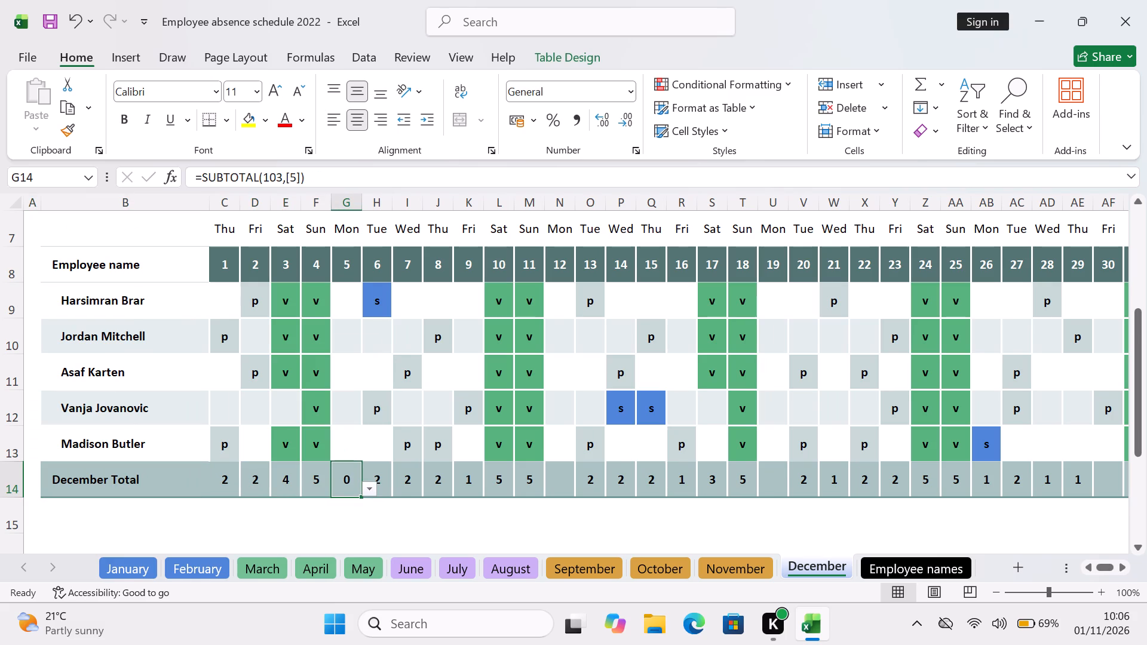
In the December Total row, set the total functions for days 12 and 19 to Count.
{"action": "left_click", "coordinate": [565, 490]}
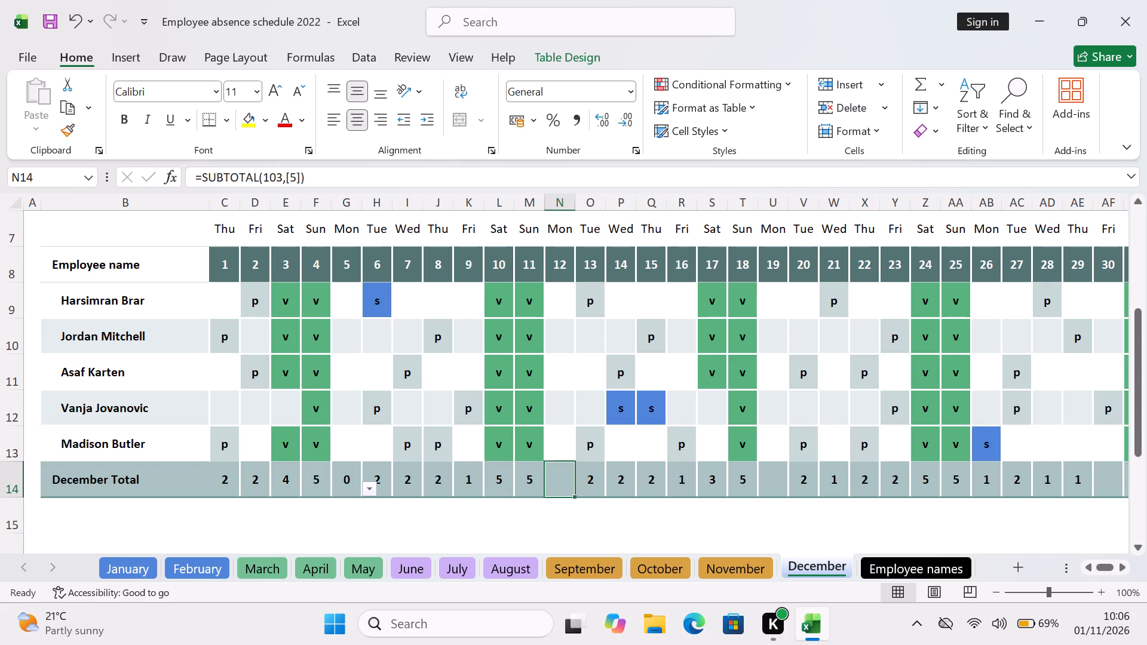
{"action": "left_click", "coordinate": [579, 490]}
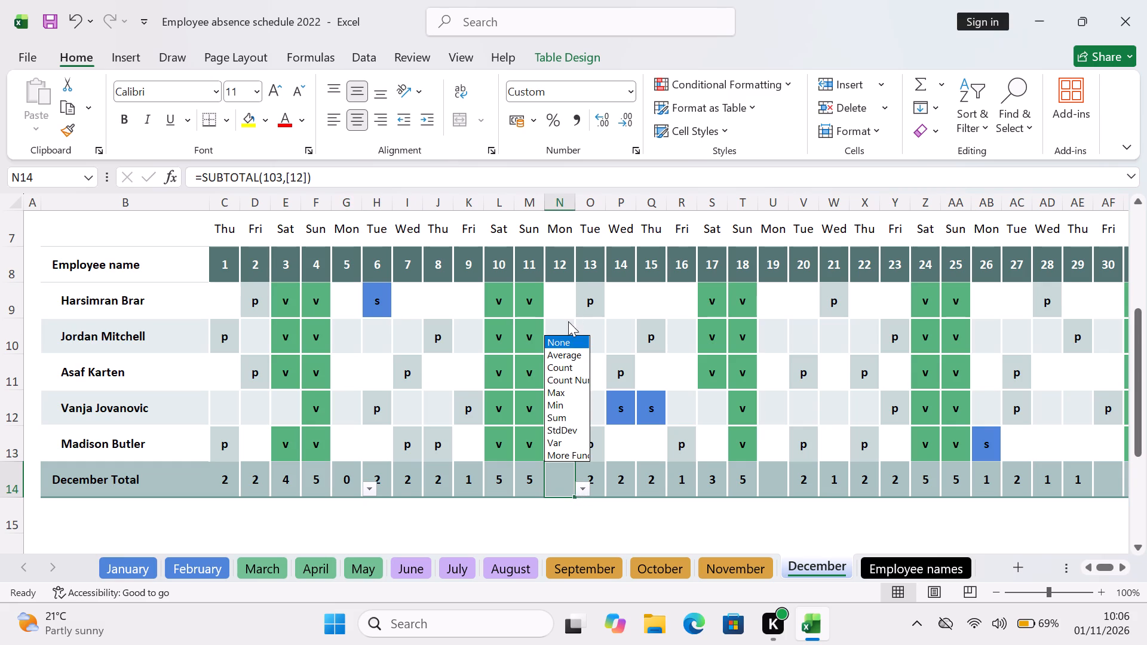
{"action": "left_click", "coordinate": [565, 365]}
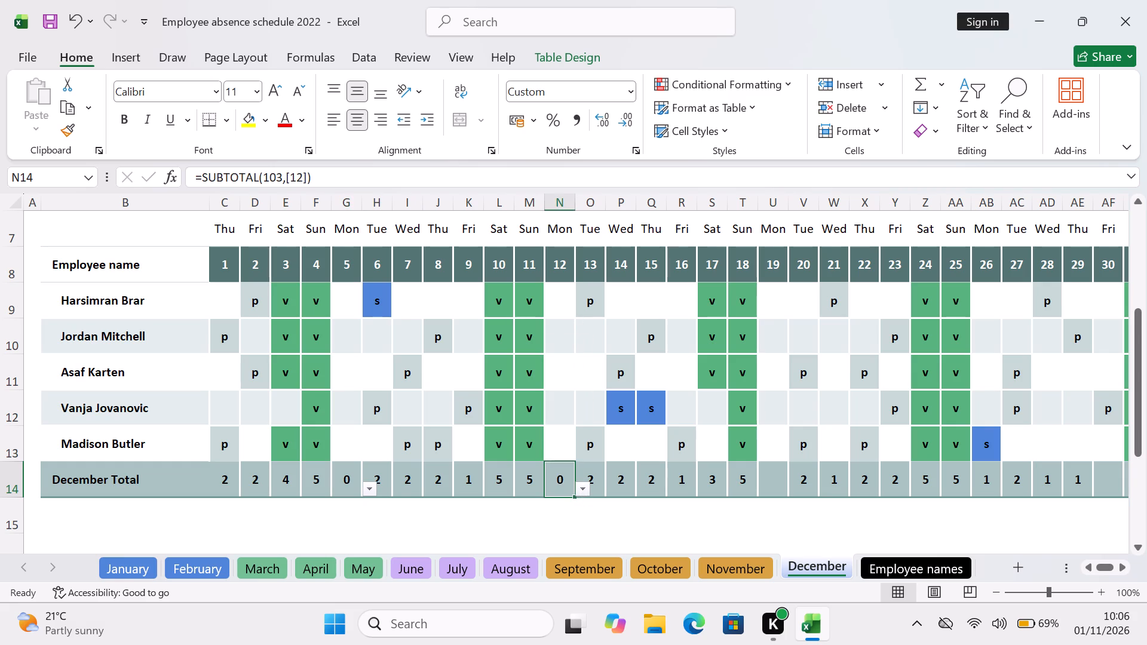
{"action": "left_click", "coordinate": [768, 480]}
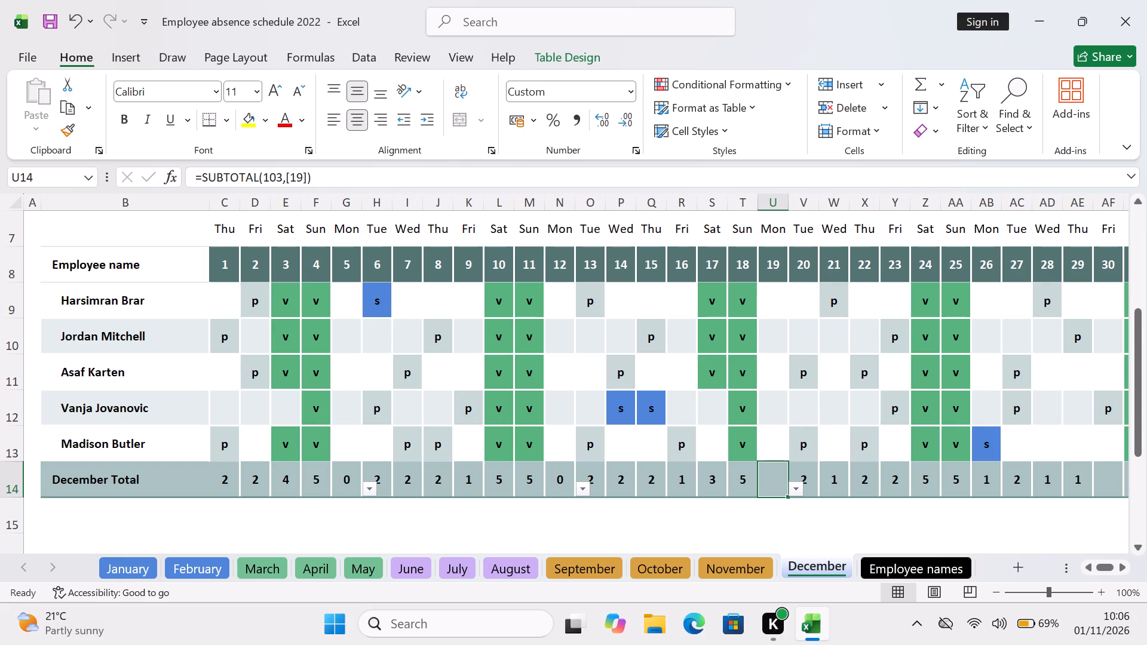
{"action": "left_click", "coordinate": [795, 489]}
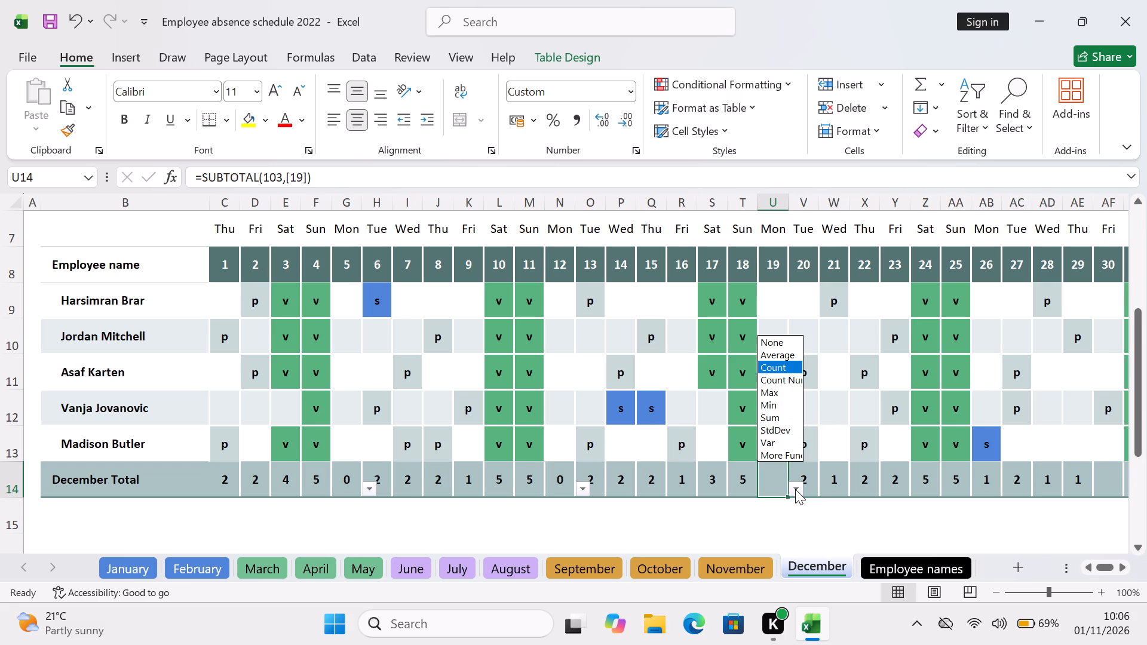
{"action": "left_click", "coordinate": [771, 363]}
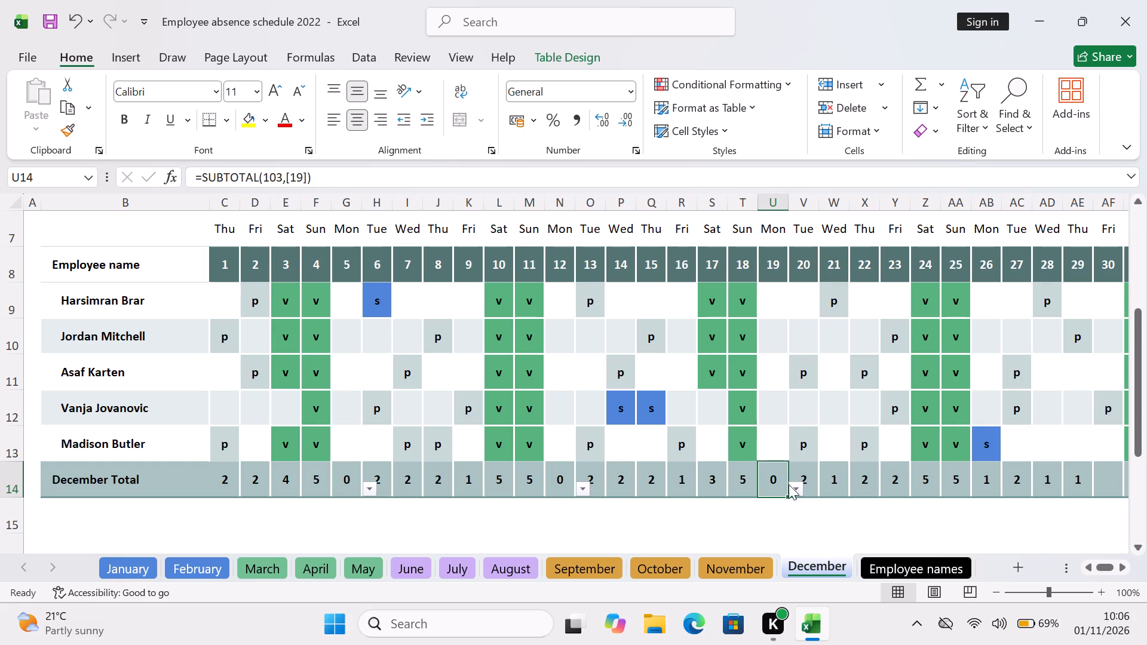
{"action": "left_click", "coordinate": [772, 487]}
In the December Total row, set the total functions for days 30 and 31 to Count.
{"action": "key", "text": "Right"}
{"action": "key", "text": "Right"}
{"action": "key", "text": "Right"}
{"action": "key", "text": "Right"}
{"action": "key", "text": "Right"}
{"action": "key", "text": "Right"}
{"action": "key", "text": "Right"}
{"action": "key", "text": "Right"}
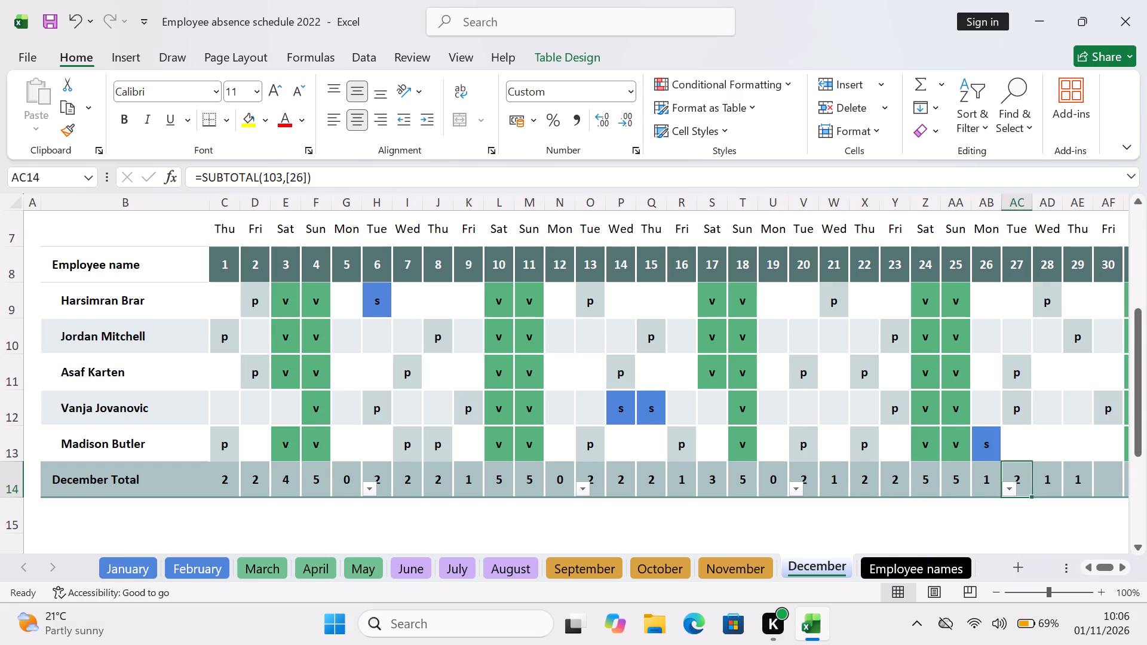
{"action": "key", "text": "Right"}
{"action": "key", "text": "Right"}
{"action": "key", "text": "Right"}
{"action": "key", "text": "Right"}
{"action": "key", "text": "Left"}
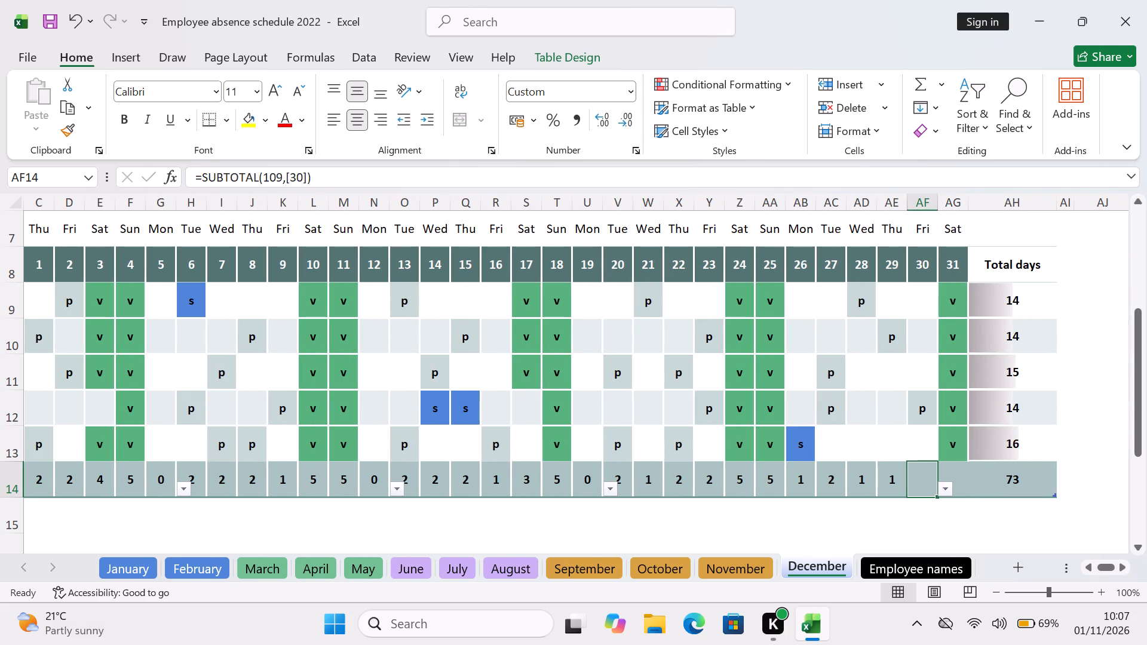
{"action": "left_click", "coordinate": [944, 490]}
{"action": "left_click", "coordinate": [936, 364]}
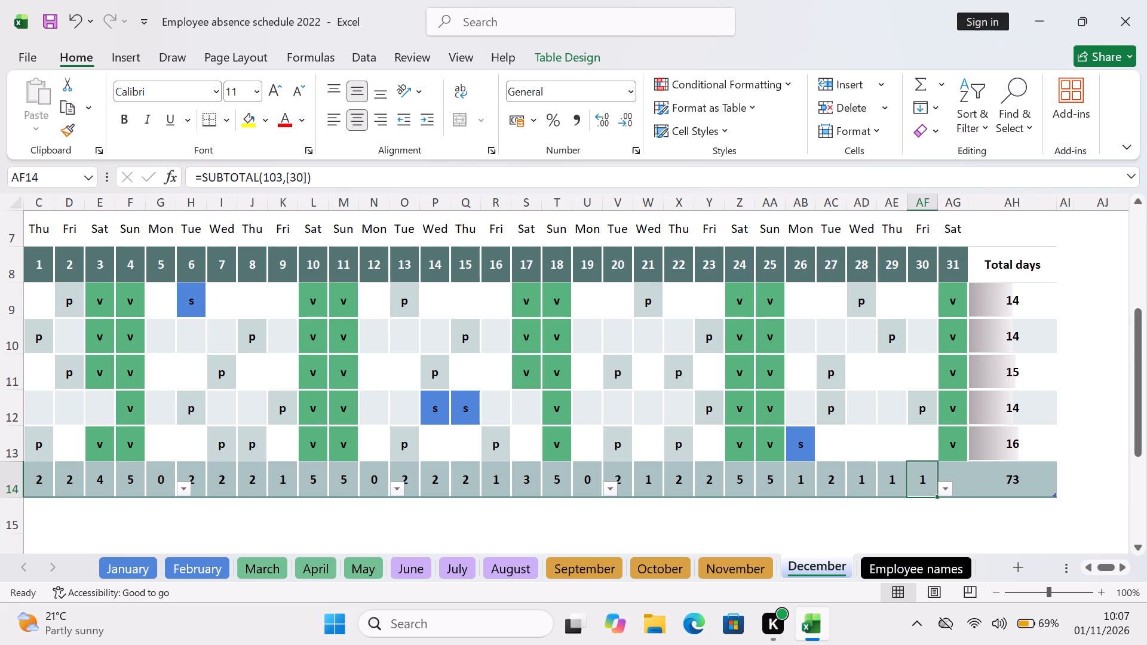
{"action": "left_click", "coordinate": [956, 474]}
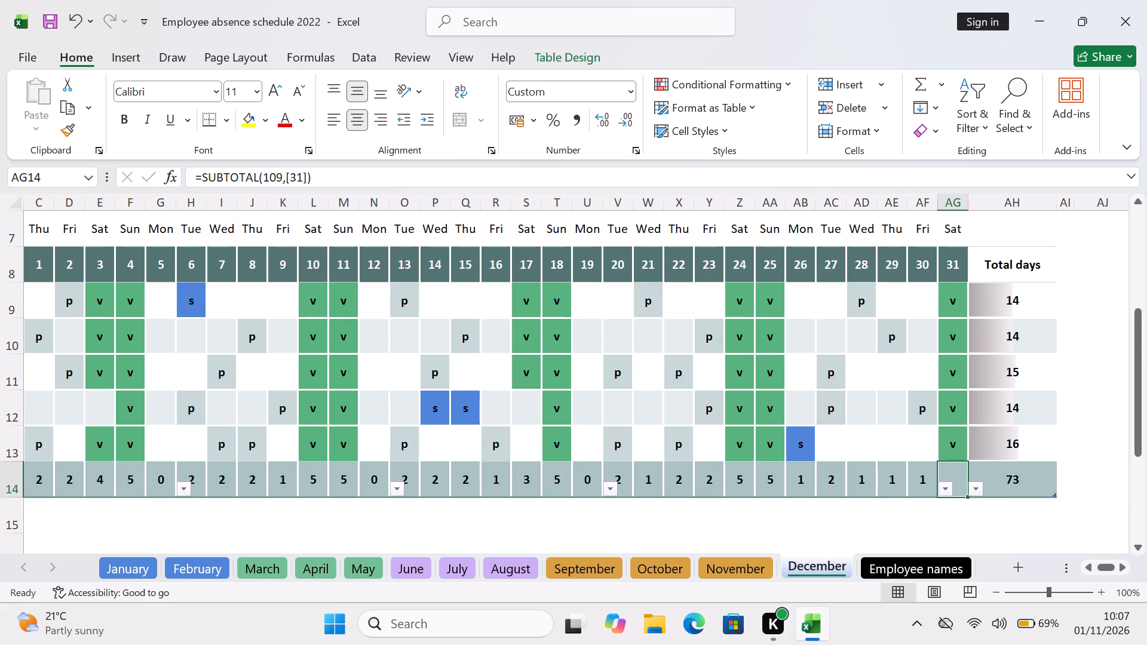
{"action": "left_click", "coordinate": [971, 491]}
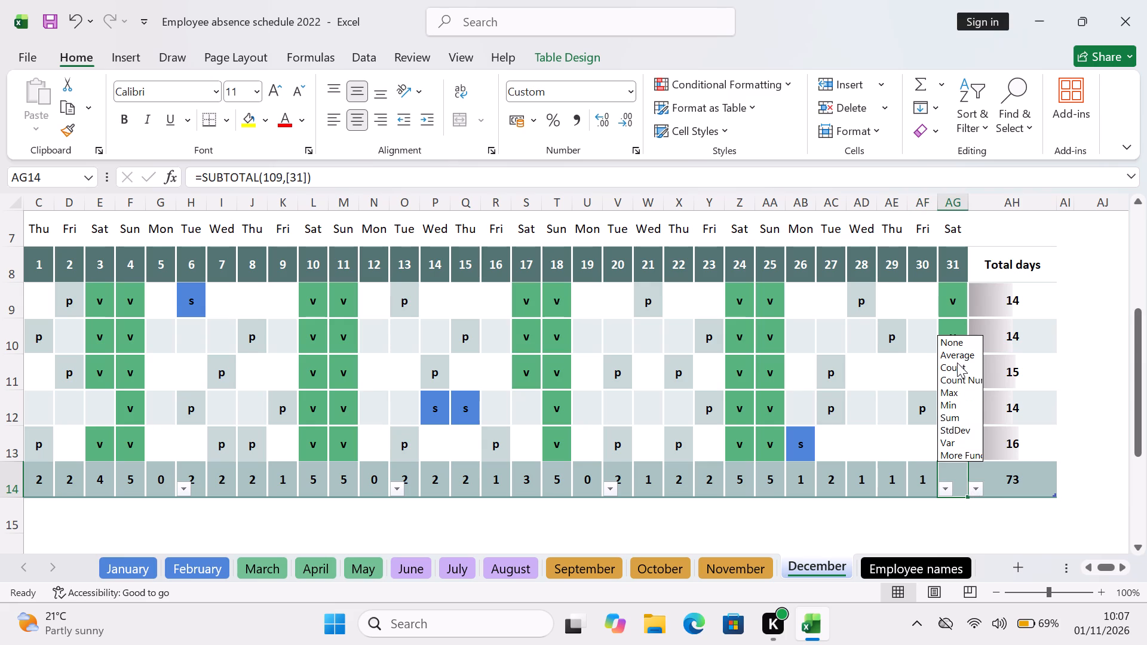
{"action": "left_click", "coordinate": [955, 366]}
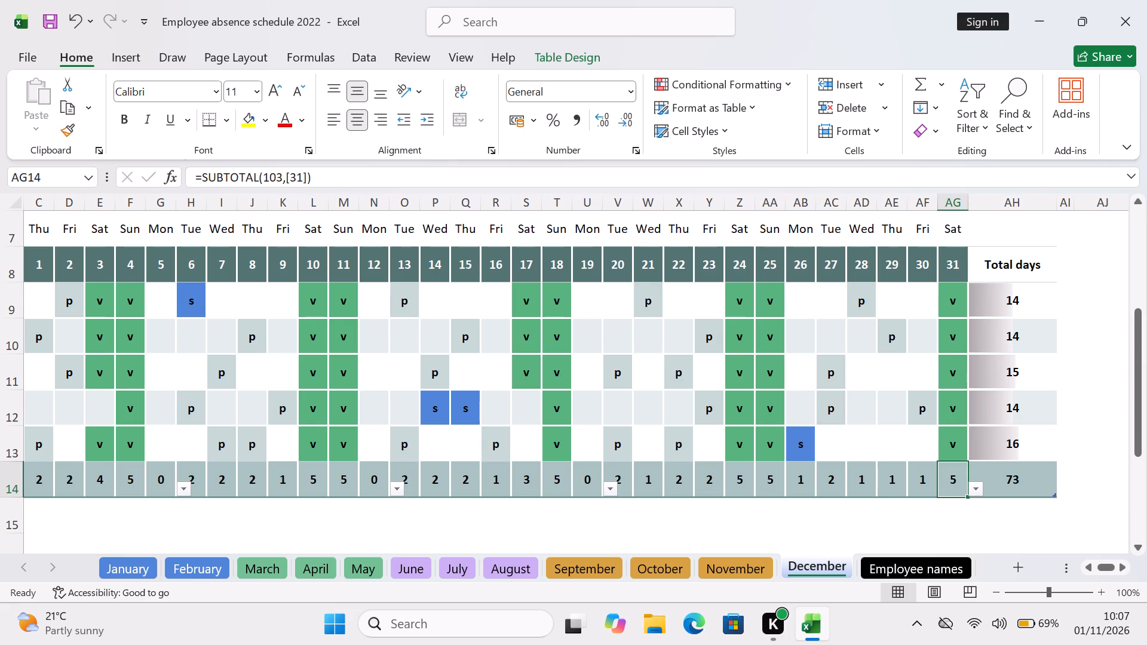
Review the December Total row and the whole absence table, including the overall total of the Total days column.
{"action": "key", "text": "Left"}
{"action": "key", "text": "Left"}
{"action": "key", "text": "Left"}
{"action": "key", "text": "Left"}
{"action": "key", "text": "Left"}
{"action": "key", "text": "Left"}
{"action": "key", "text": "Left"}
{"action": "key", "text": "Left"}
{"action": "key", "text": "Left"}
{"action": "key", "text": "Left"}
{"action": "key", "text": "Left"}
{"action": "key", "text": "Left"}
{"action": "key", "text": "Left"}
{"action": "key", "text": "Left"}
{"action": "key", "text": "Left"}
{"action": "key", "text": "Left"}
{"action": "key", "text": "Left"}
{"action": "key", "text": "Left"}
{"action": "key", "text": "Left"}
{"action": "key", "text": "Left"}
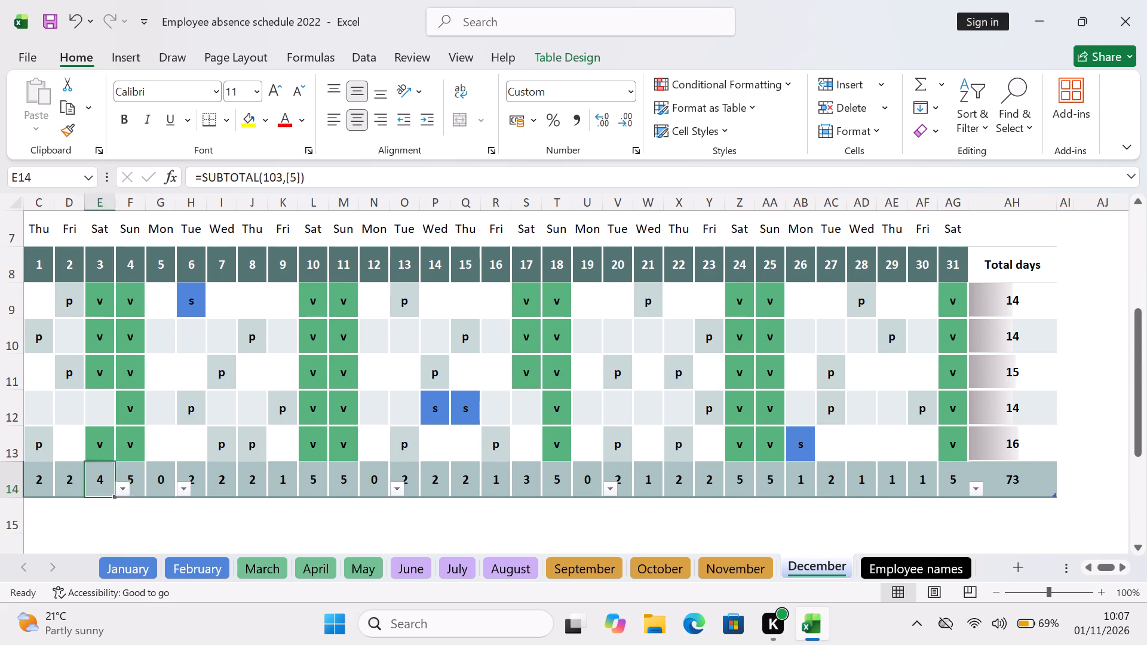
{"action": "left_click_drag", "start_coordinate": [100, 256], "coordinate": [588, 438]}
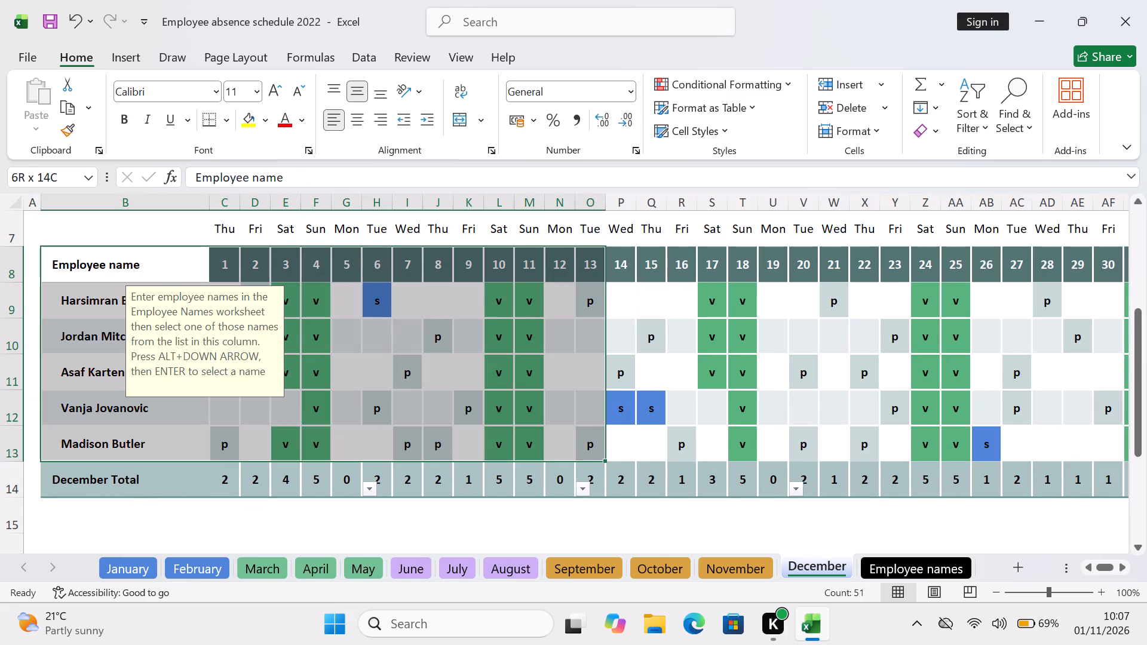
{"action": "left_click_drag", "start_coordinate": [588, 438], "coordinate": [1059, 481]}
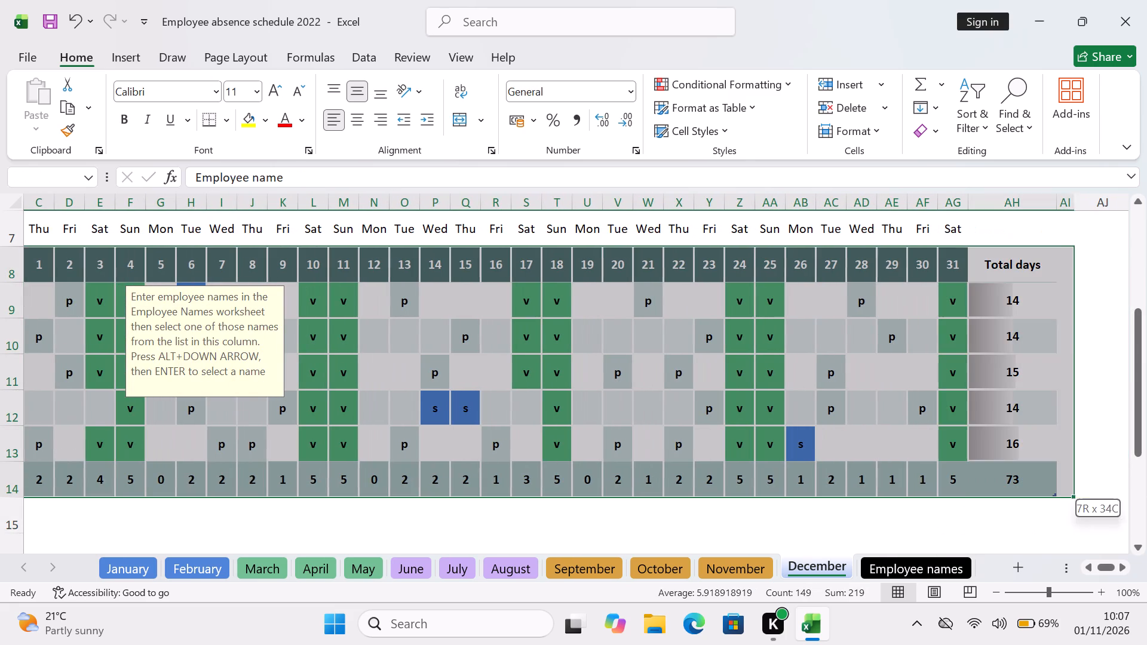
{"action": "left_click_drag", "start_coordinate": [1059, 481], "coordinate": [1051, 483]}
{"action": "left_click", "coordinate": [1013, 471]}
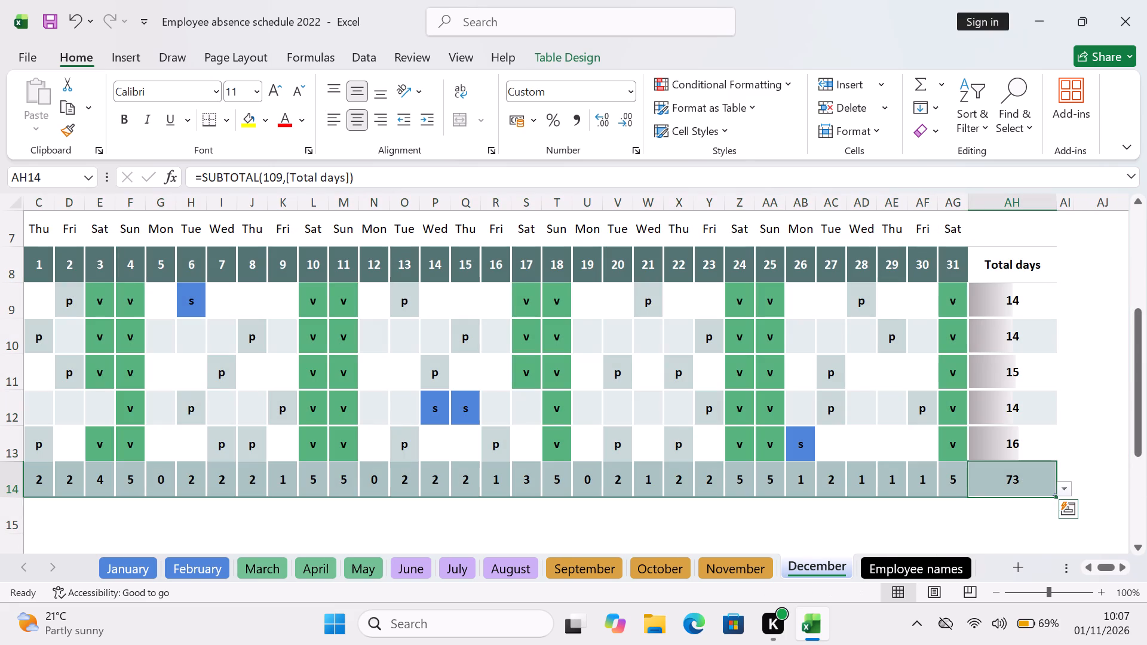
Apply data bars to the December Total days column, from the first employee row down through the Total row.
{"action": "left_click_drag", "start_coordinate": [980, 297], "coordinate": [1017, 333]}
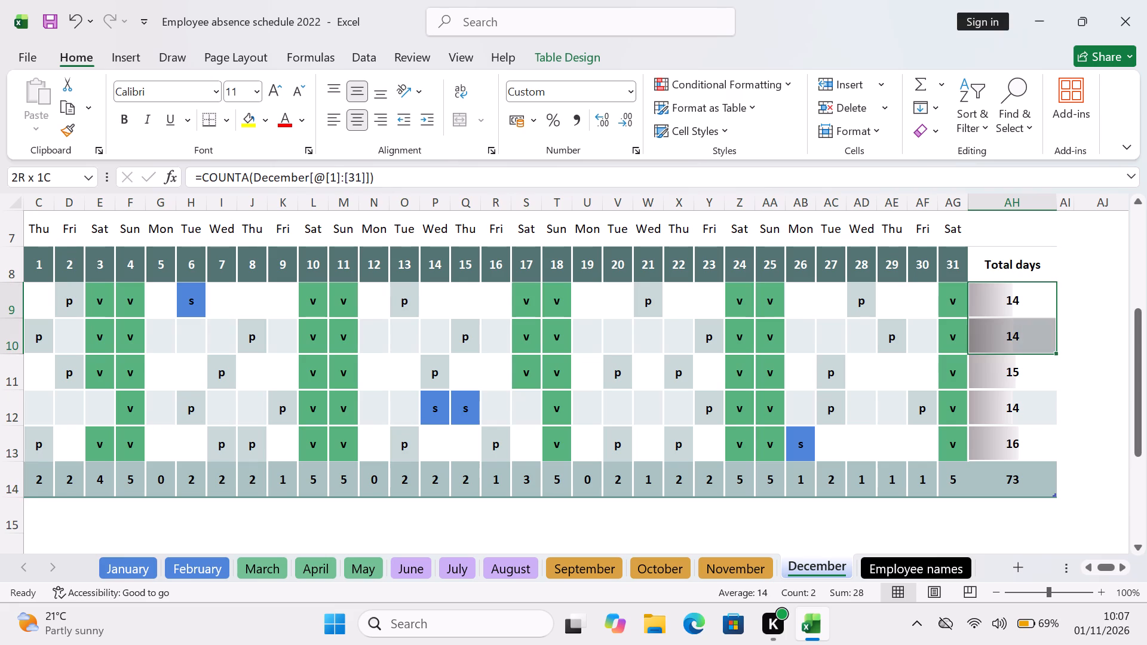
{"action": "left_click_drag", "start_coordinate": [1017, 333], "coordinate": [1042, 464]}
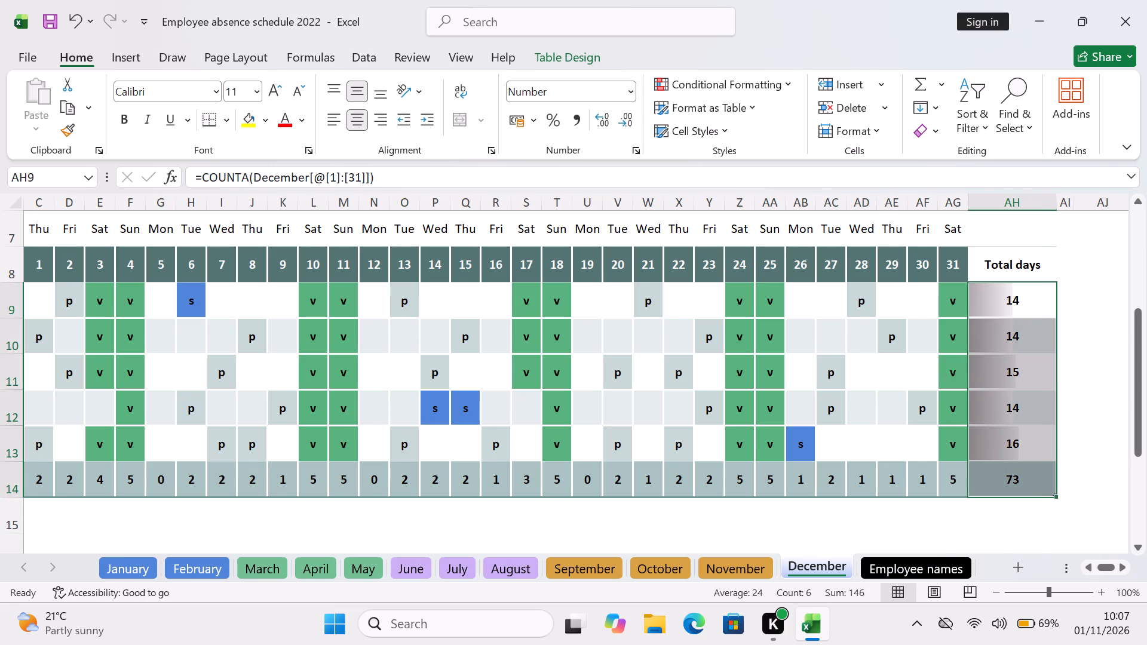
{"action": "right_click", "coordinate": [1042, 465]}
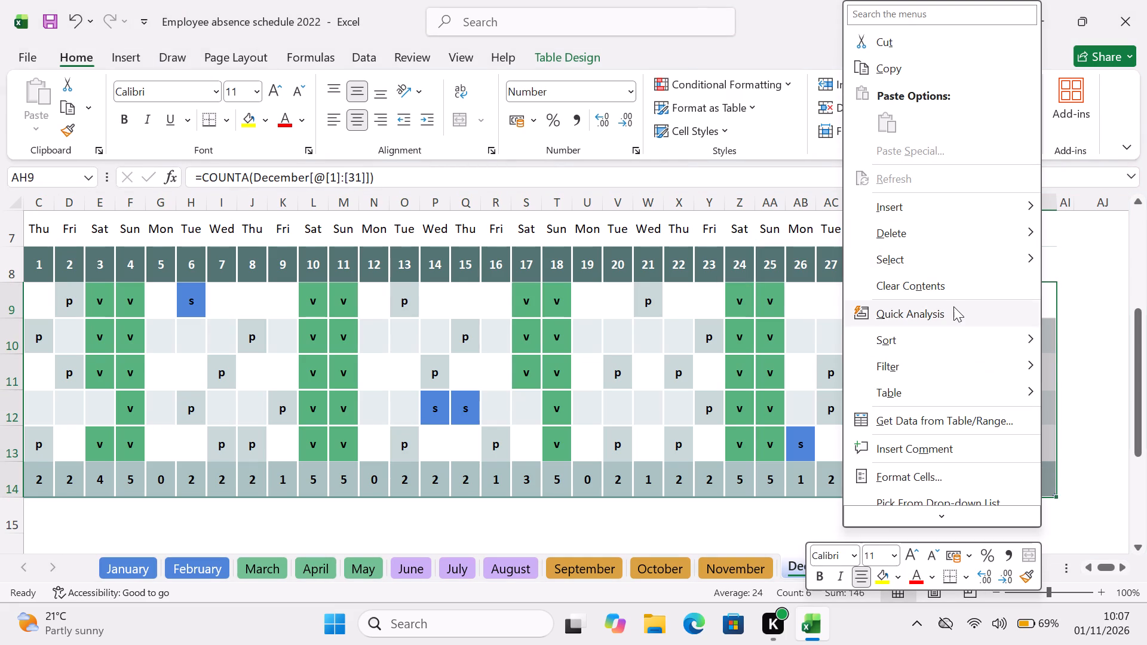
{"action": "left_click", "coordinate": [953, 308]}
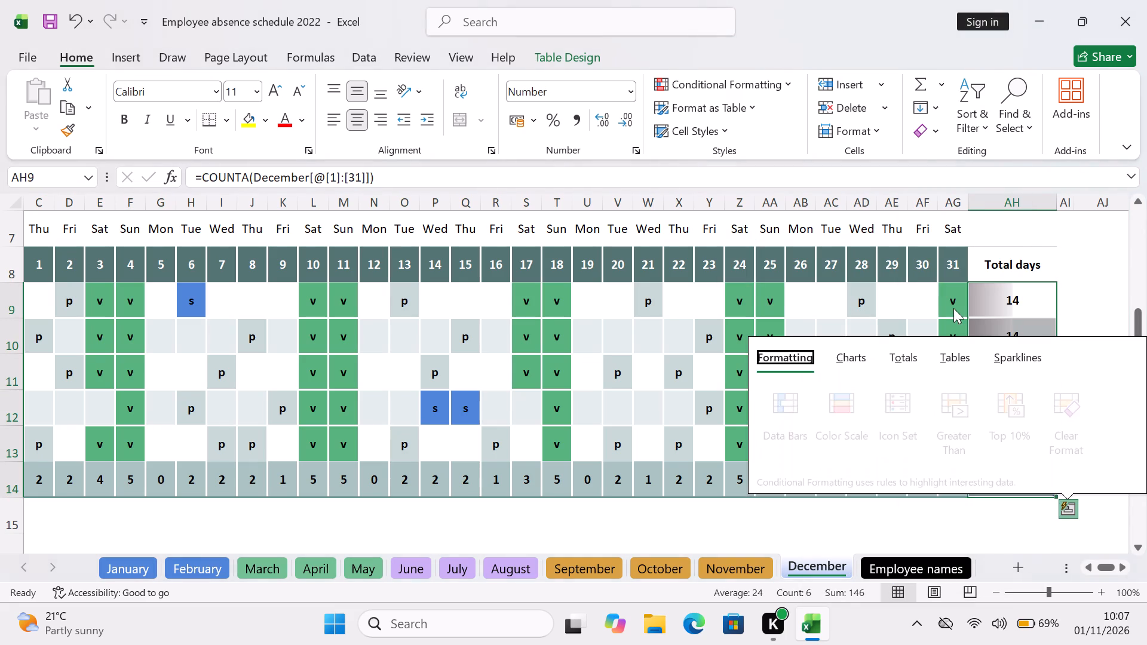
{"action": "left_click", "coordinate": [790, 401]}
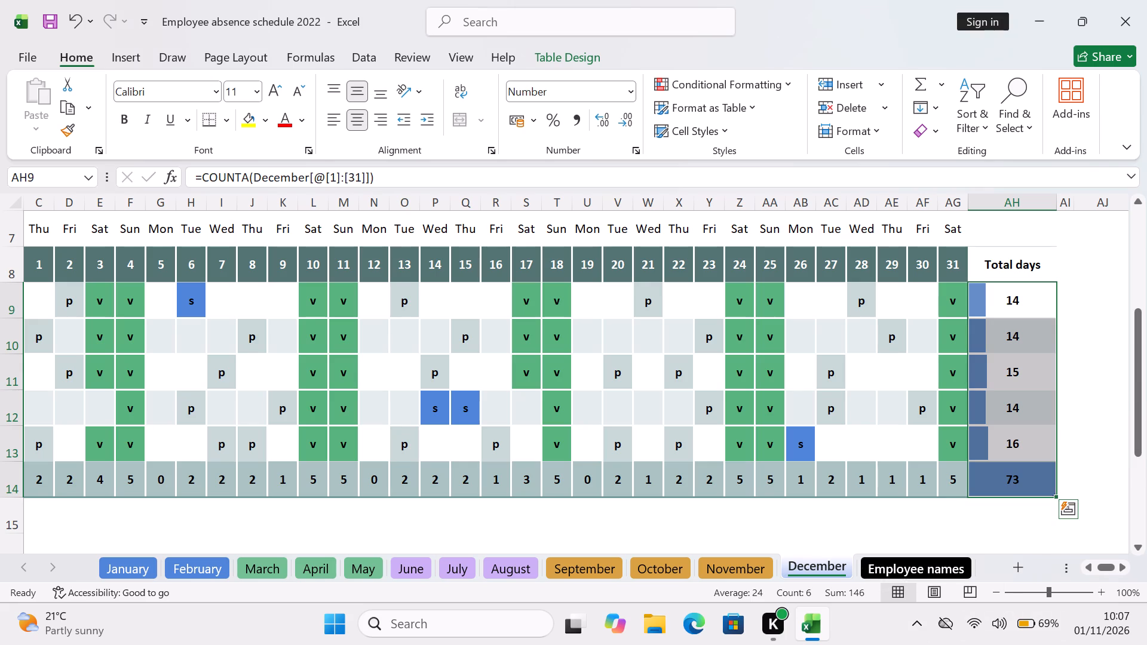
{"action": "left_click", "coordinate": [949, 528]}
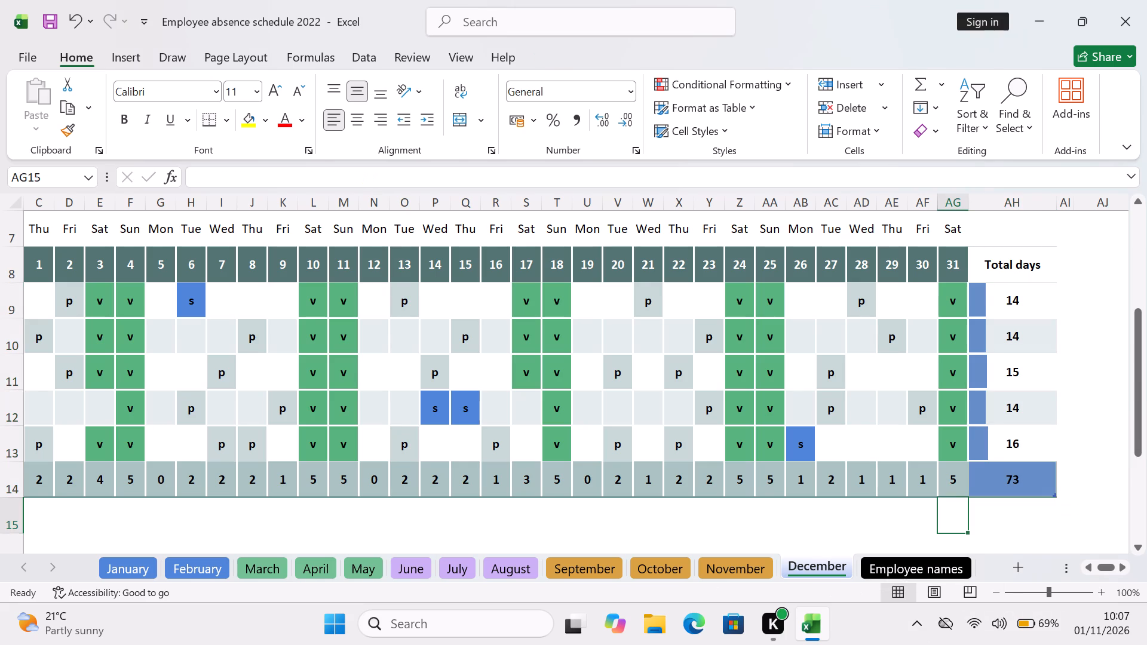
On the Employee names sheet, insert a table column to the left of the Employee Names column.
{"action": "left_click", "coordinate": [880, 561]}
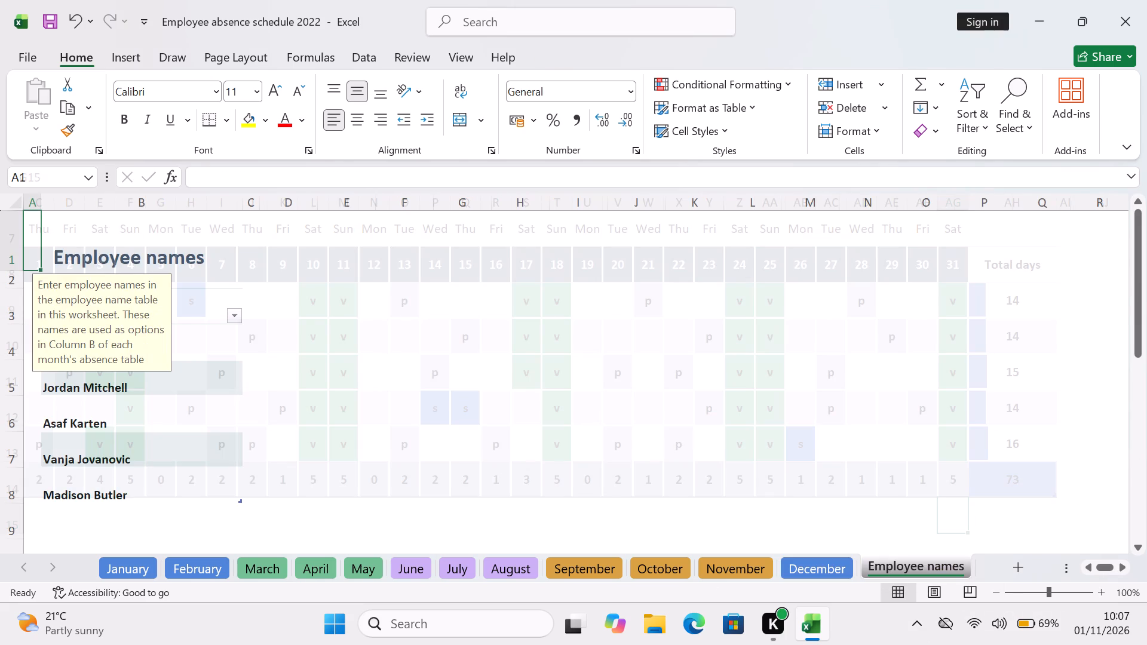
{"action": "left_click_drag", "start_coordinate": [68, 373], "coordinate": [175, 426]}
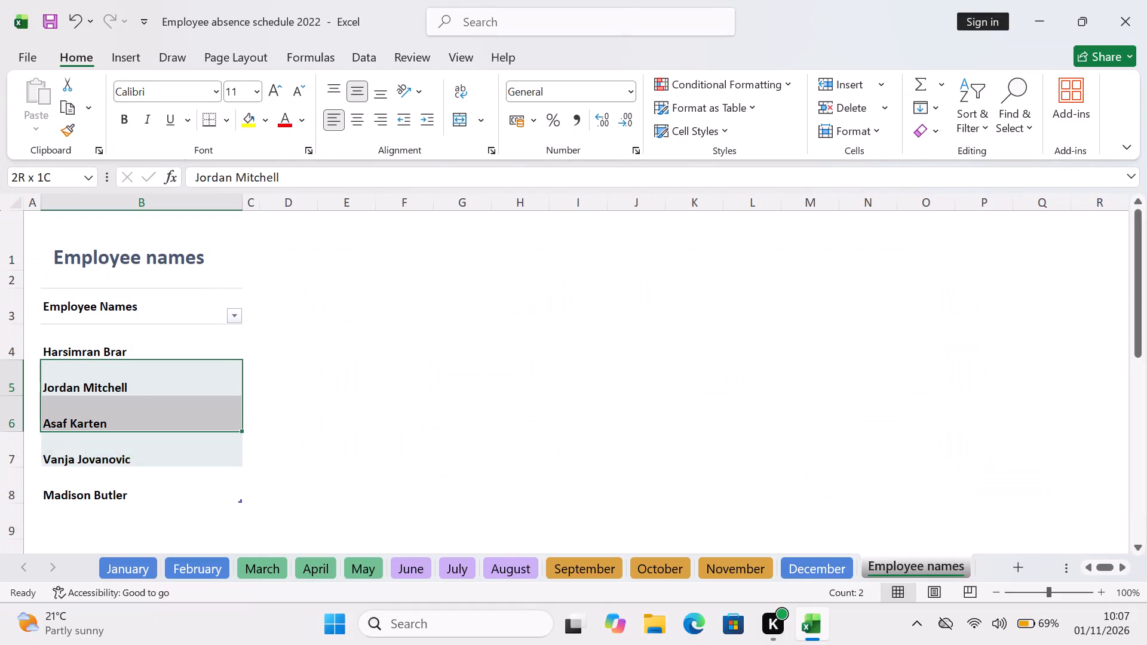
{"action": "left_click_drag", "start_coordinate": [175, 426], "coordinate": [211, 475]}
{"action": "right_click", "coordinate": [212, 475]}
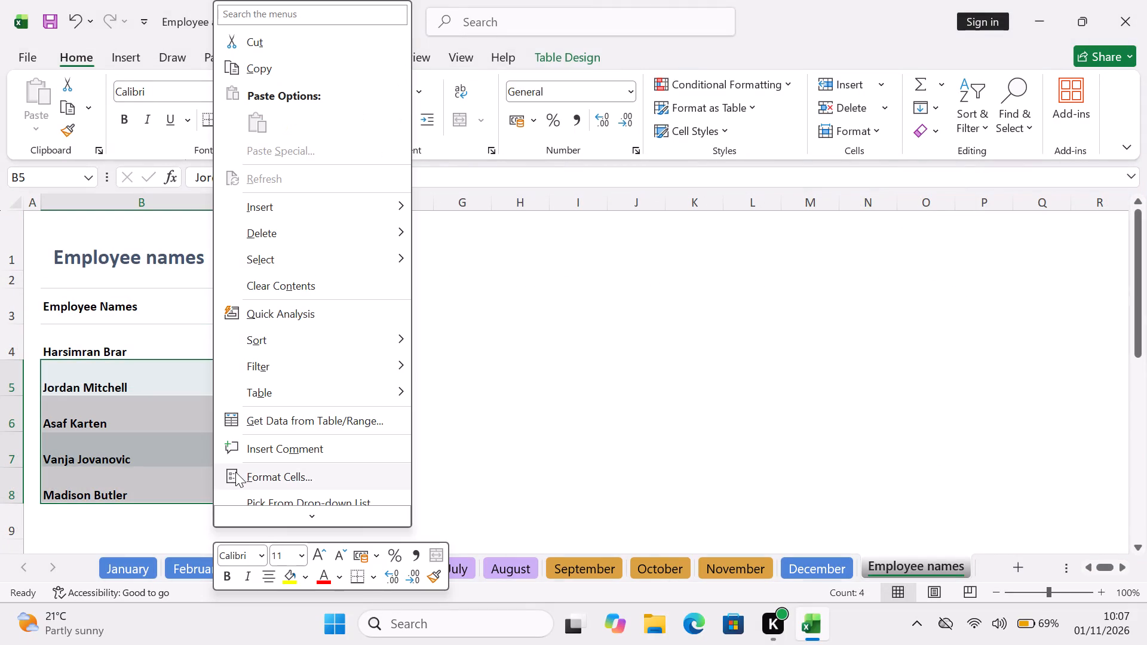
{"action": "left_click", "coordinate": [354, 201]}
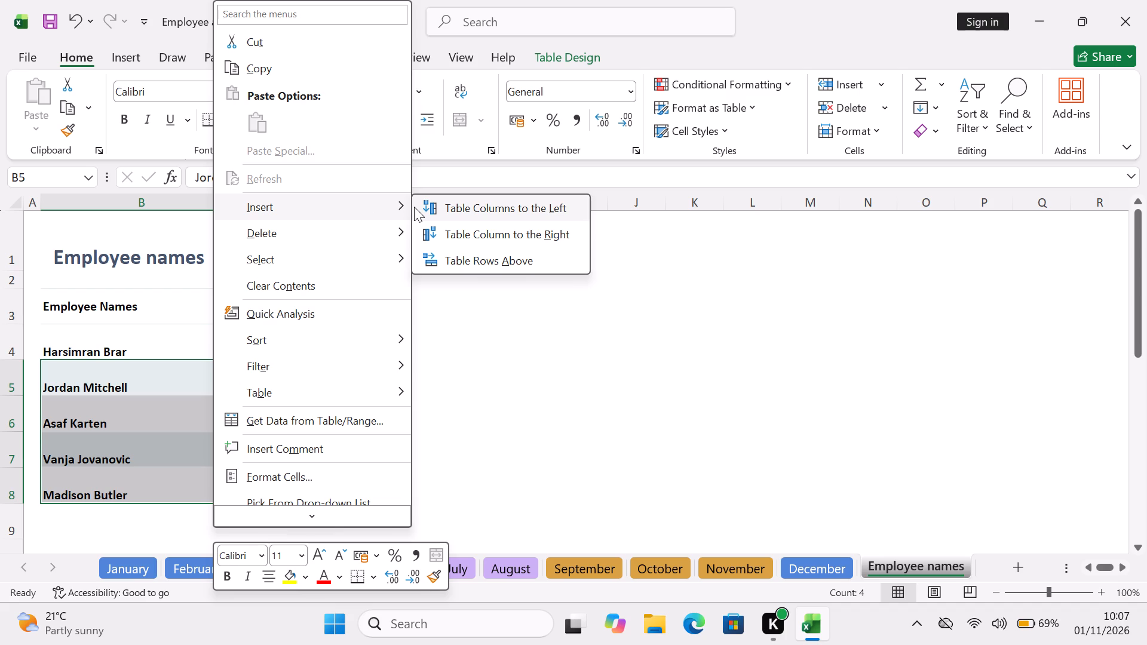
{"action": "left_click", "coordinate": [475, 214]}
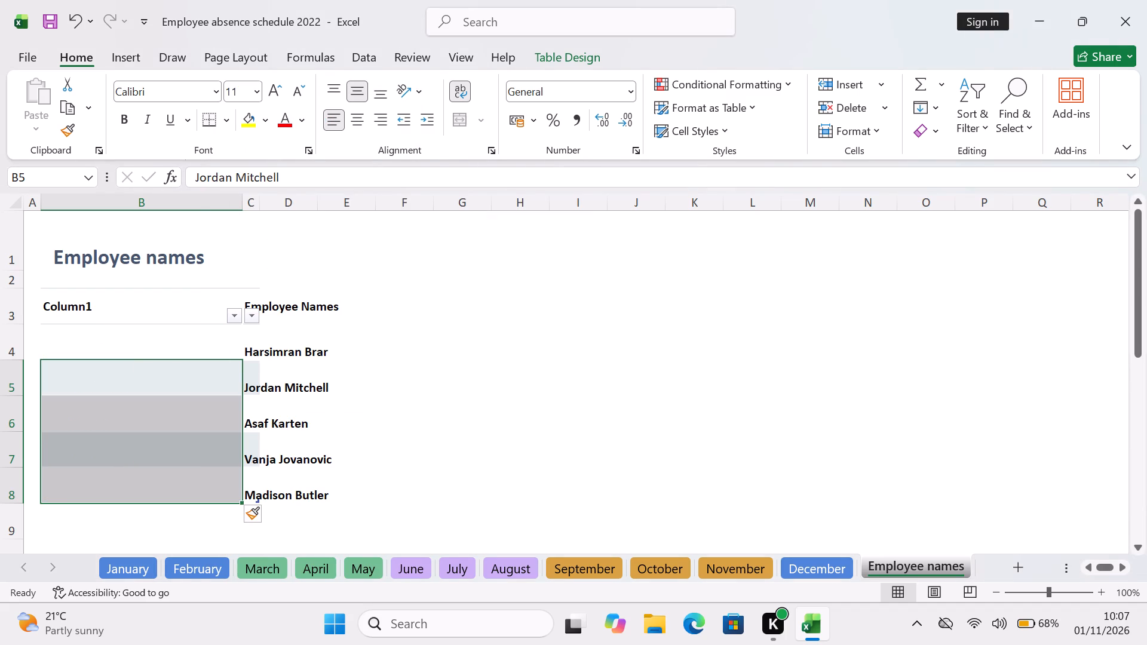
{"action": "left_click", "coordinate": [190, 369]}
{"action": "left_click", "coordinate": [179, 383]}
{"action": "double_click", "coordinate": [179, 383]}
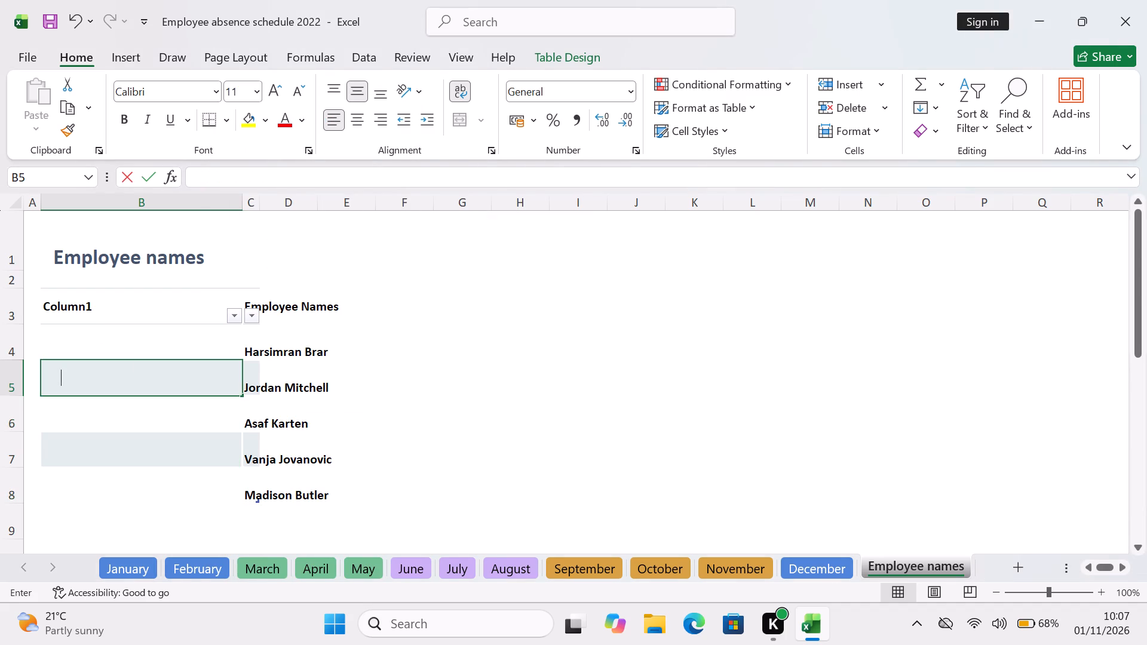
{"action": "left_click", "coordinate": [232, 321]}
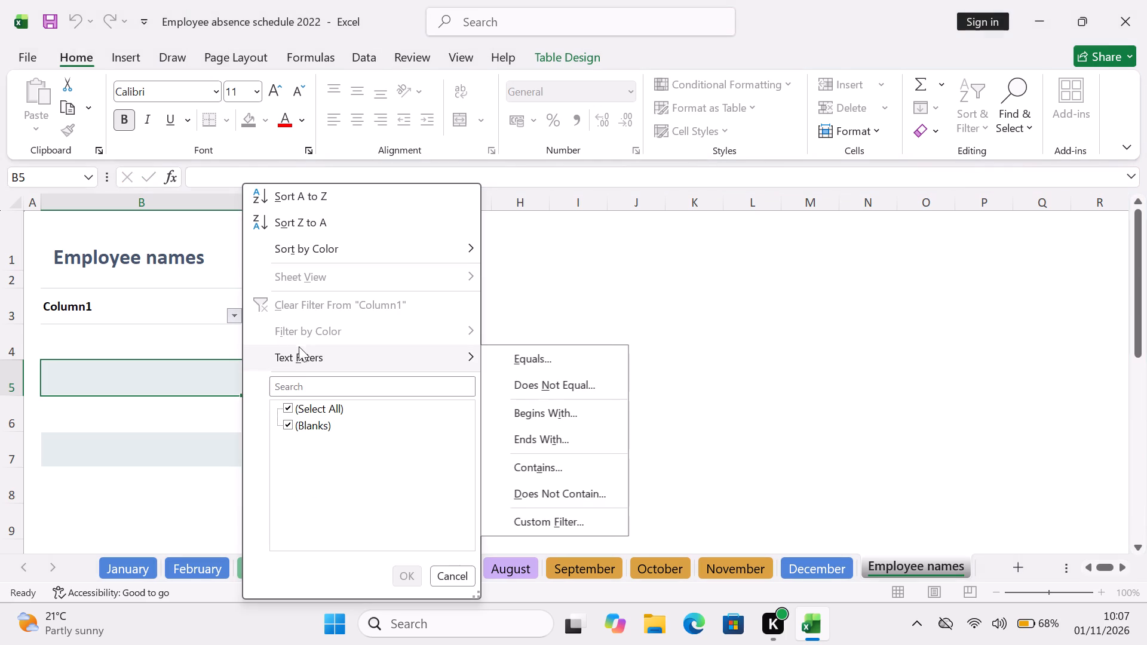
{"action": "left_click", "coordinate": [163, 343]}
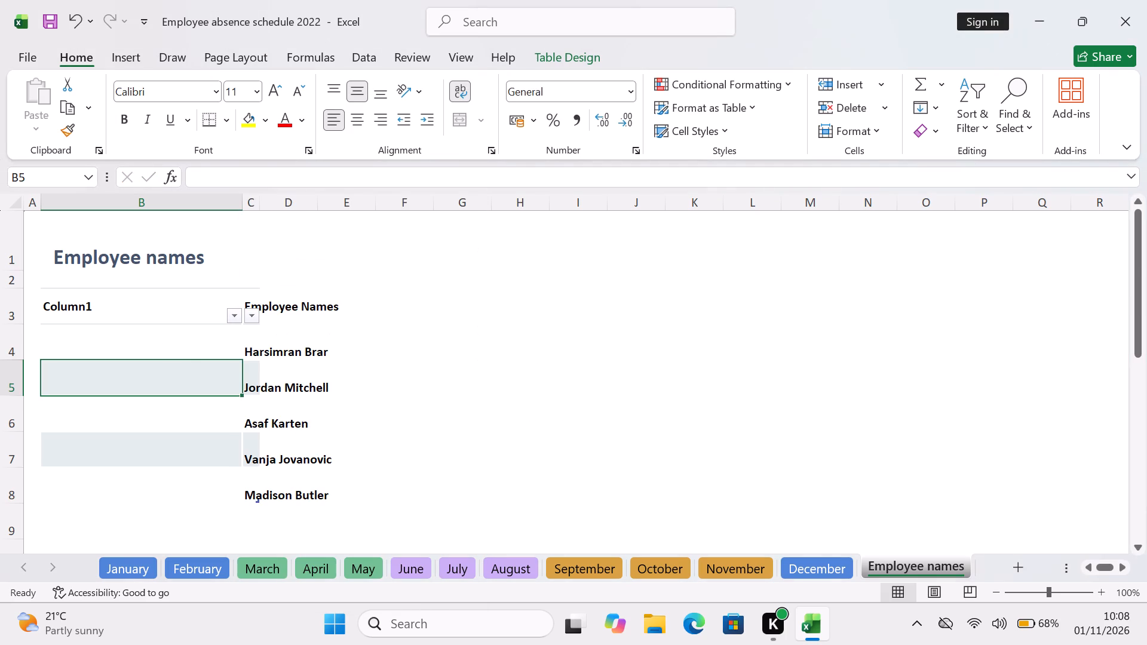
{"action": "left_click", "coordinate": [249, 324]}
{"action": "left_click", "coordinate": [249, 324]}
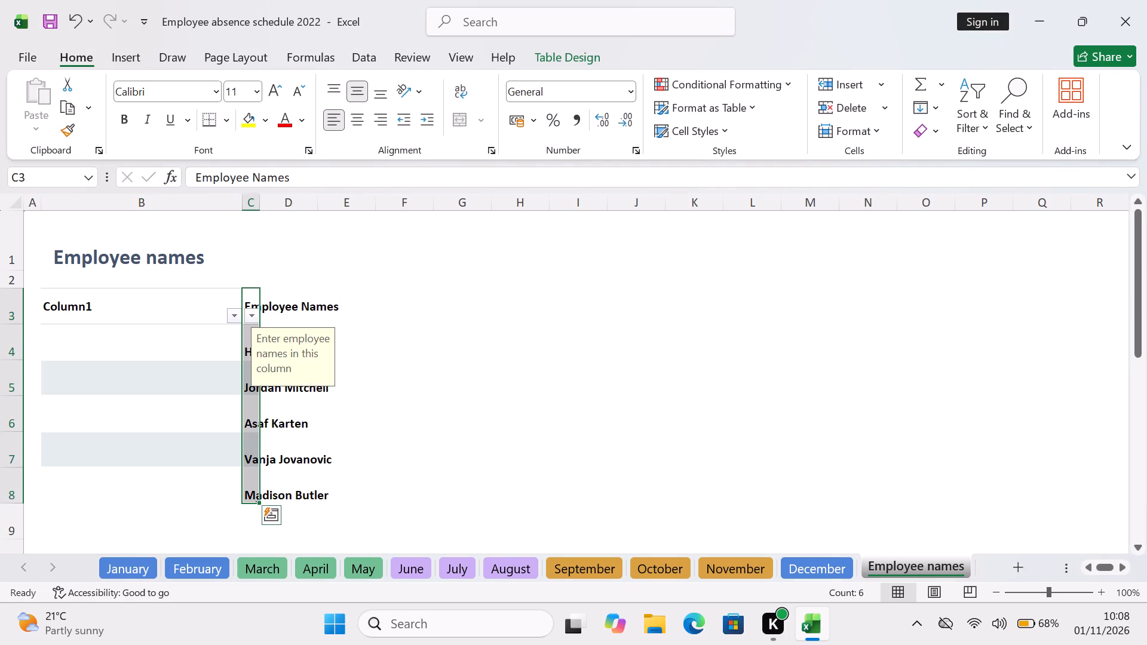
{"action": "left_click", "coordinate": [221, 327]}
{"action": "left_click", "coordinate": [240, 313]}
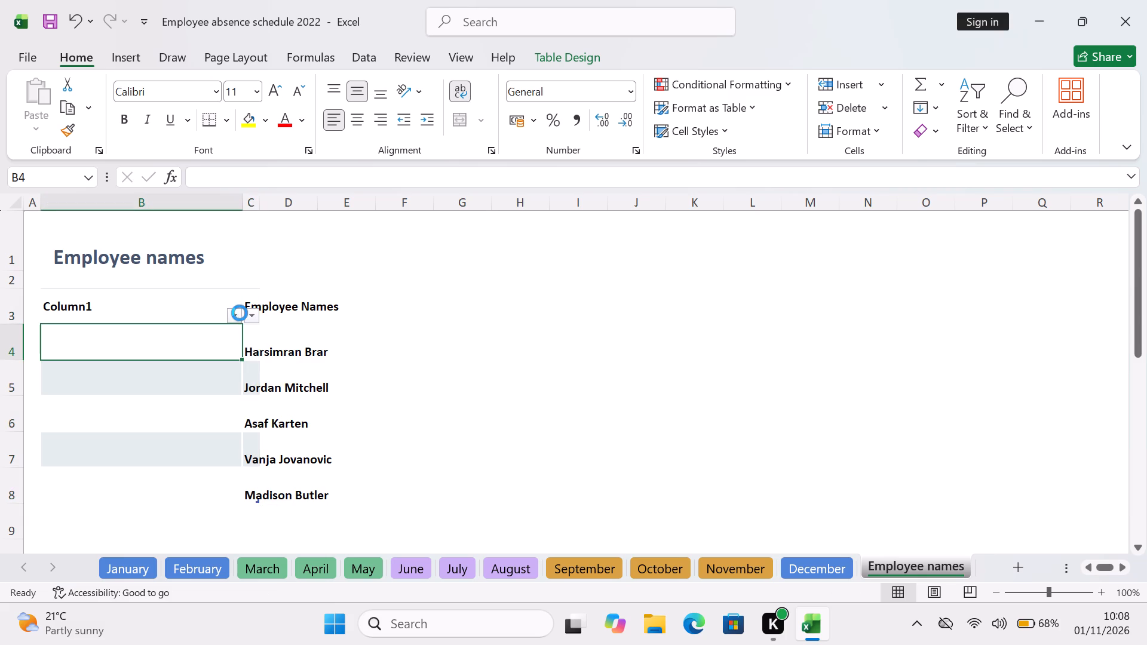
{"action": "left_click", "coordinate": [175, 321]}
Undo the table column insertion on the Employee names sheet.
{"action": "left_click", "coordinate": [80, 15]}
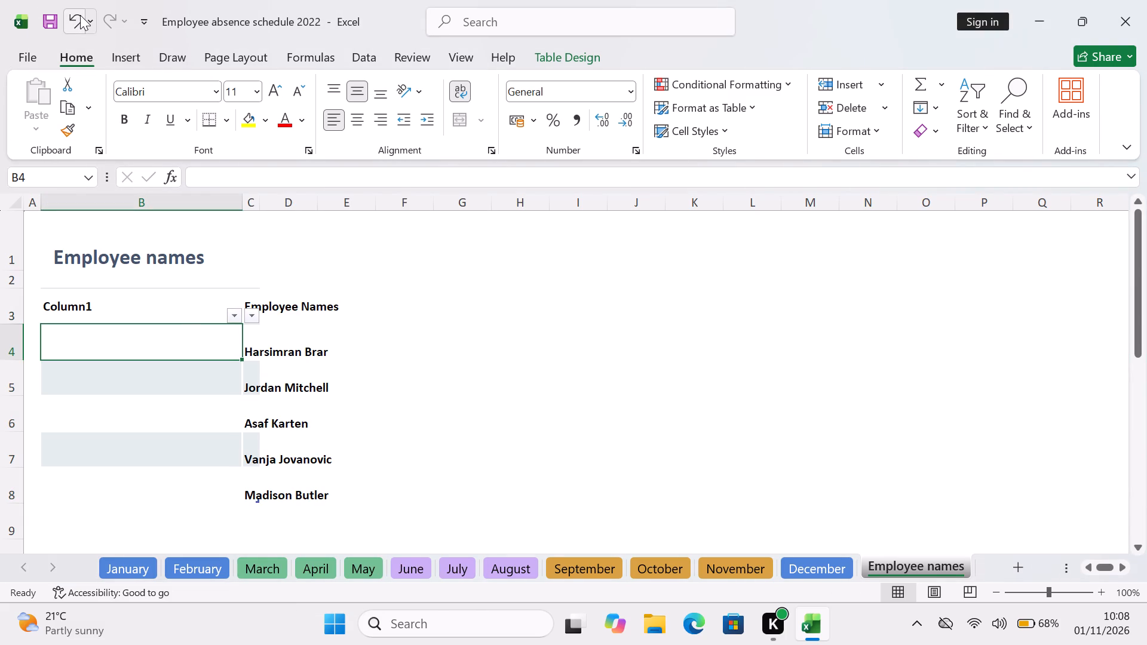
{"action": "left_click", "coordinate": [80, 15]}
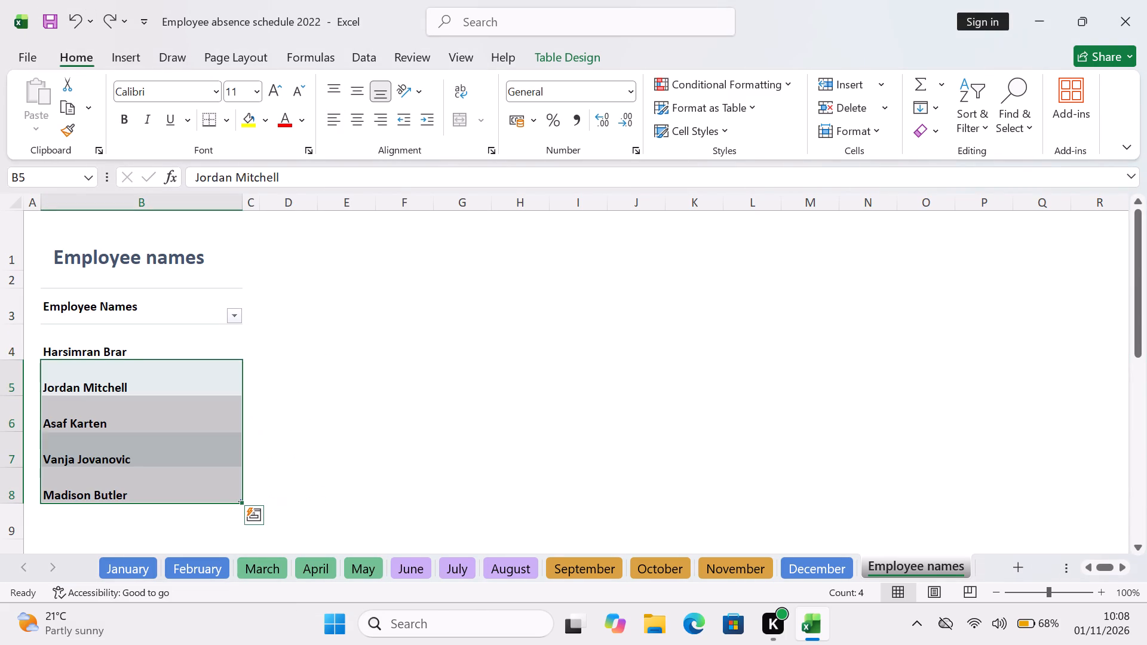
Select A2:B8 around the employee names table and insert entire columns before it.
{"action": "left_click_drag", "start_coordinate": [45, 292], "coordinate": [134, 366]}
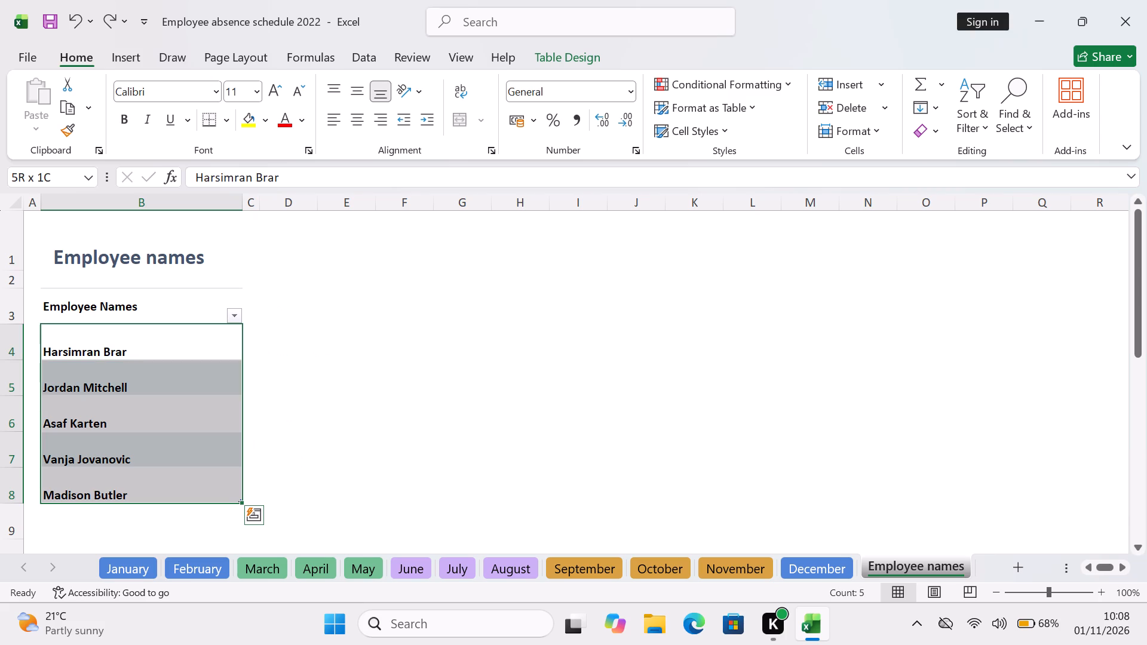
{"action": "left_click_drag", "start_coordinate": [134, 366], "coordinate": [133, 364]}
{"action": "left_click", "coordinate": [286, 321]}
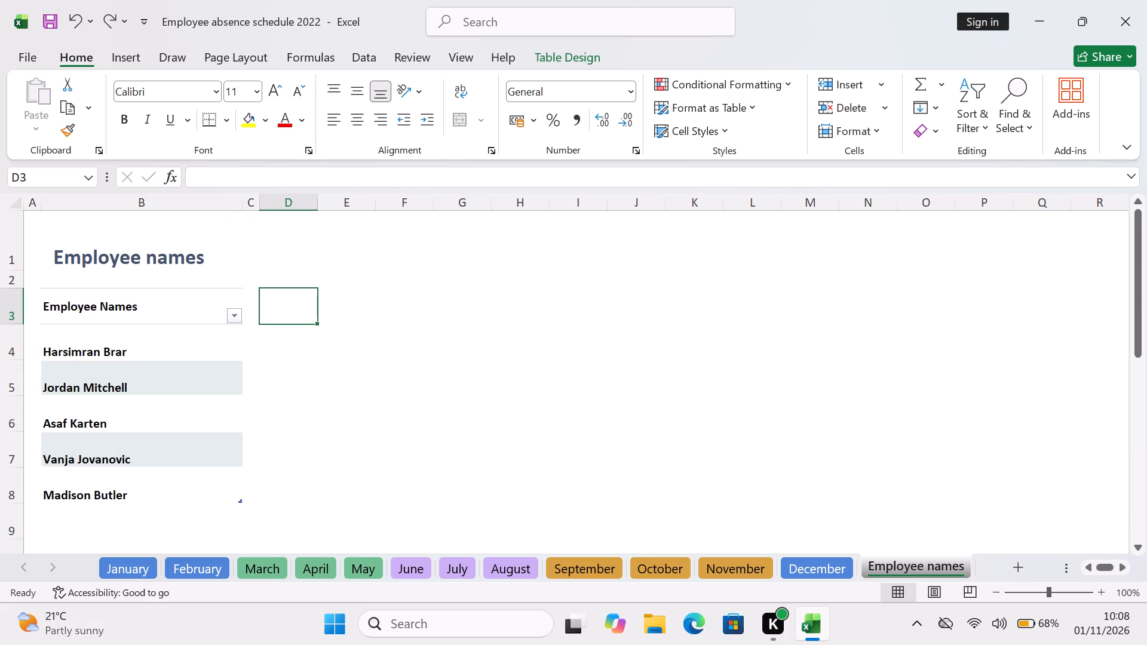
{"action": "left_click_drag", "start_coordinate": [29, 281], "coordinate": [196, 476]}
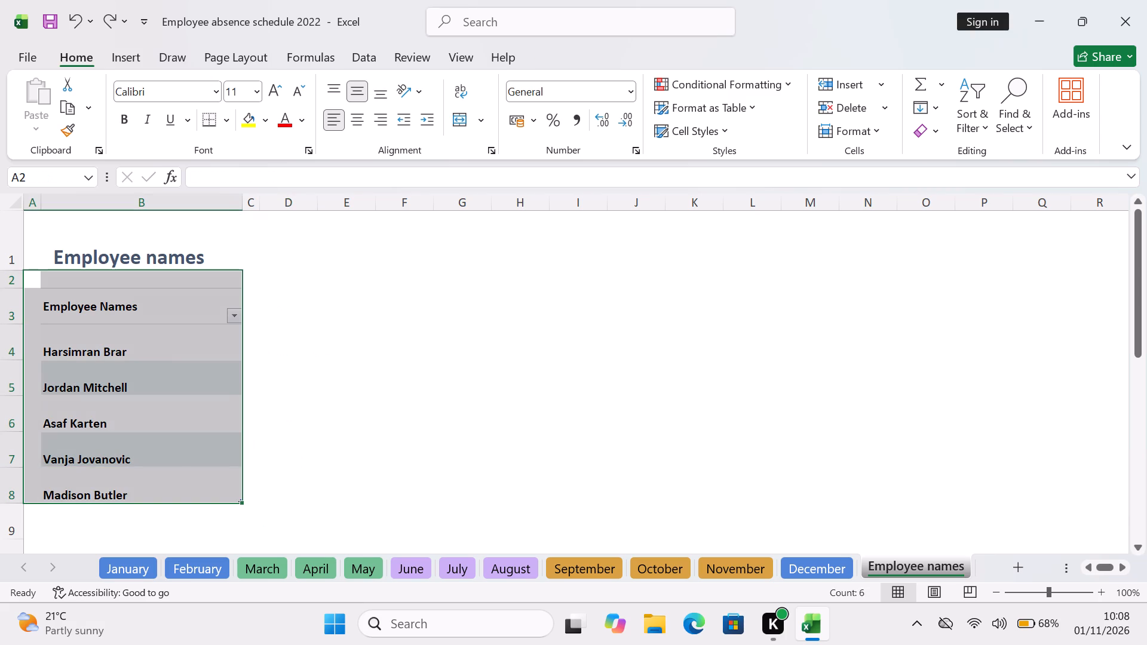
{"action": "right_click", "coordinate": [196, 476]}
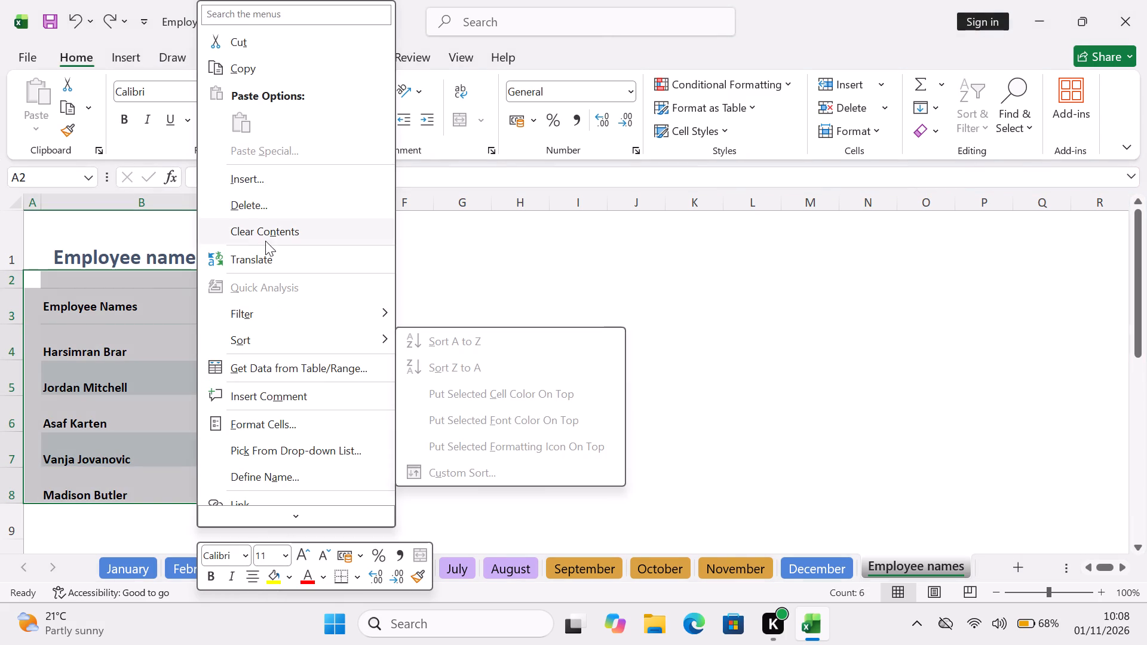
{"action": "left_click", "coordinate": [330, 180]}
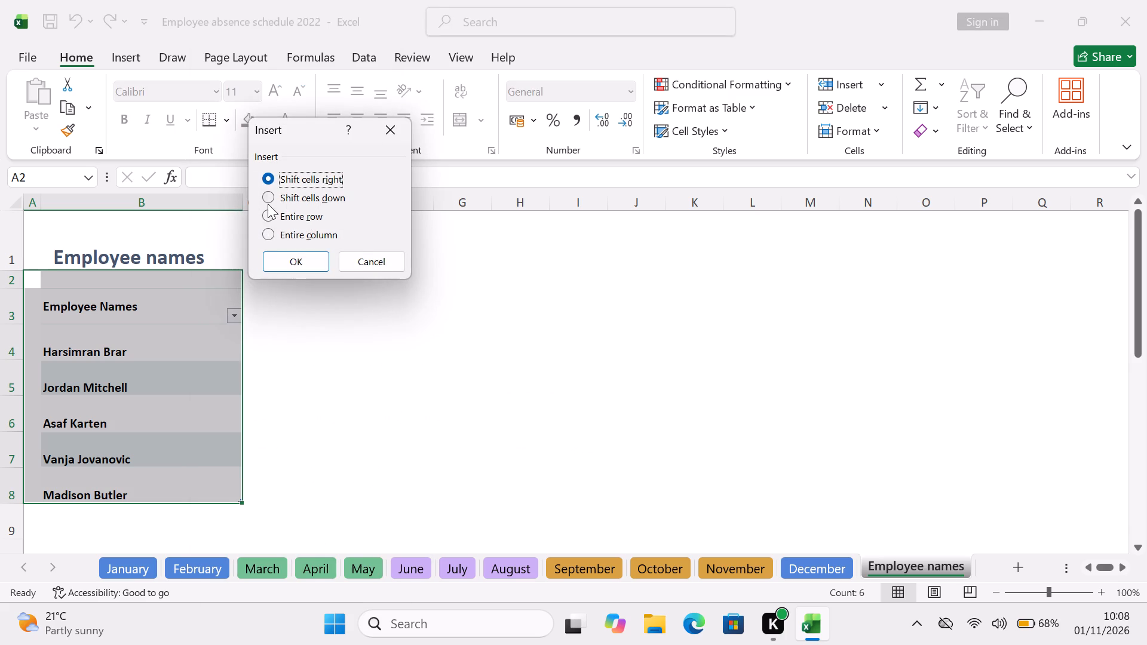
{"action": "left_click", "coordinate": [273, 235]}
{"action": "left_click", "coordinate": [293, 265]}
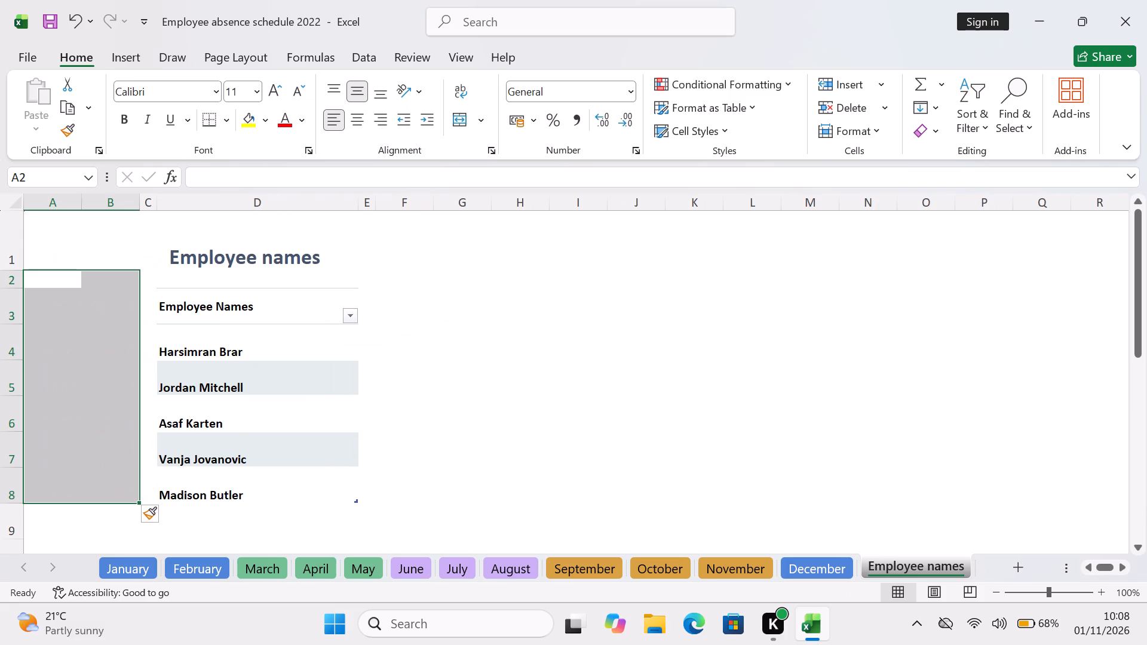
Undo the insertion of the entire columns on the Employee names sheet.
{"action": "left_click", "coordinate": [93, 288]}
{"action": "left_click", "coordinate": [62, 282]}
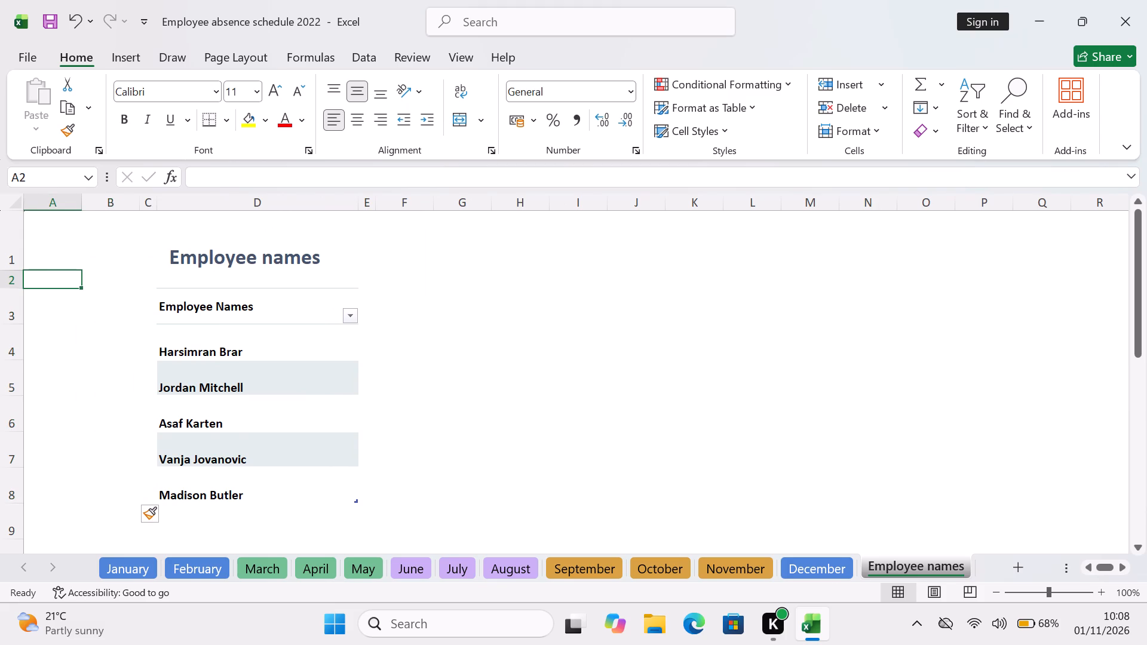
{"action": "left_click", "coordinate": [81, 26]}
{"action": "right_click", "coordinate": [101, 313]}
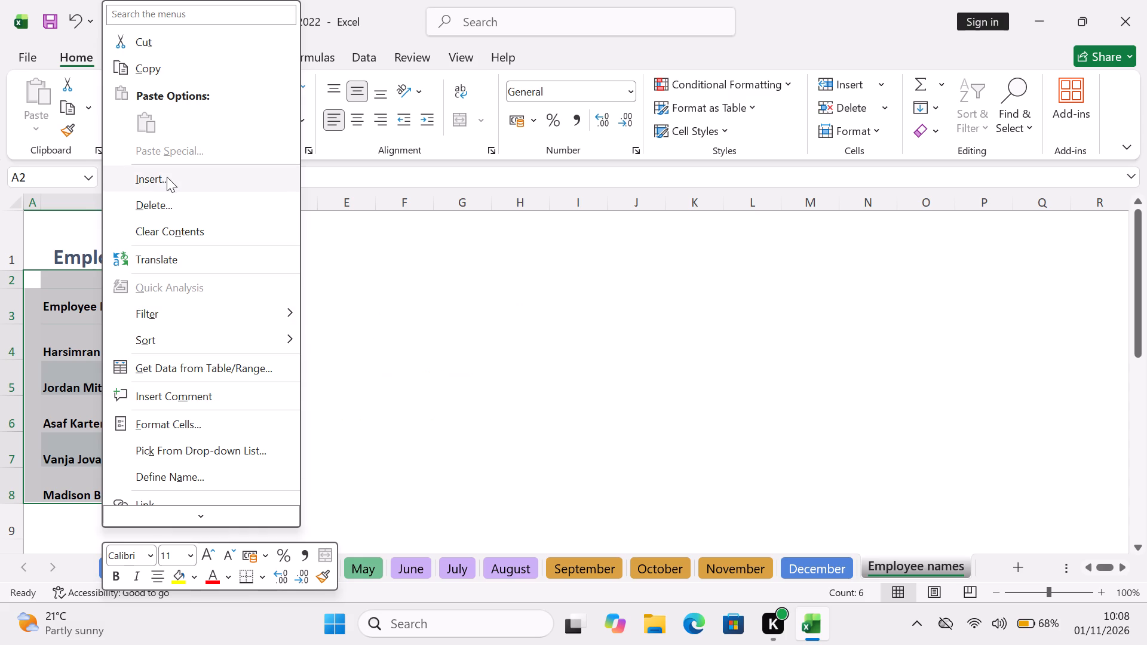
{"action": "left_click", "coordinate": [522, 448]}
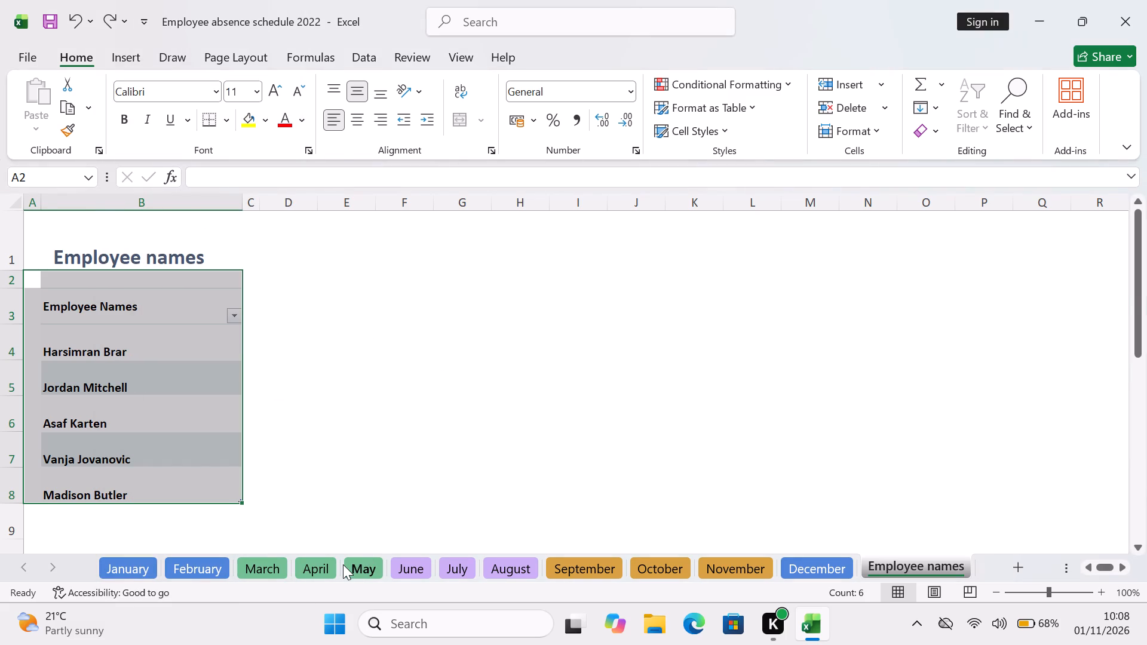
Review the absence tables and Total days columns on the April, March and February sheets.
{"action": "left_click", "coordinate": [343, 564]}
{"action": "left_click", "coordinate": [309, 569]}
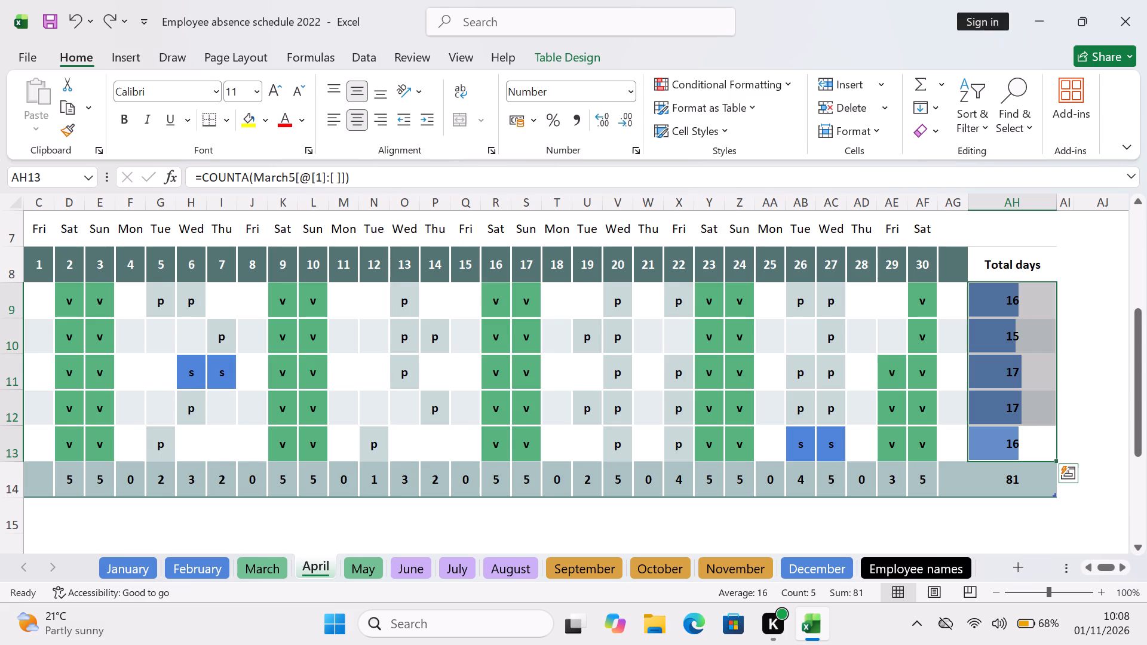
{"action": "left_click", "coordinate": [279, 561]}
{"action": "left_click", "coordinate": [272, 569]}
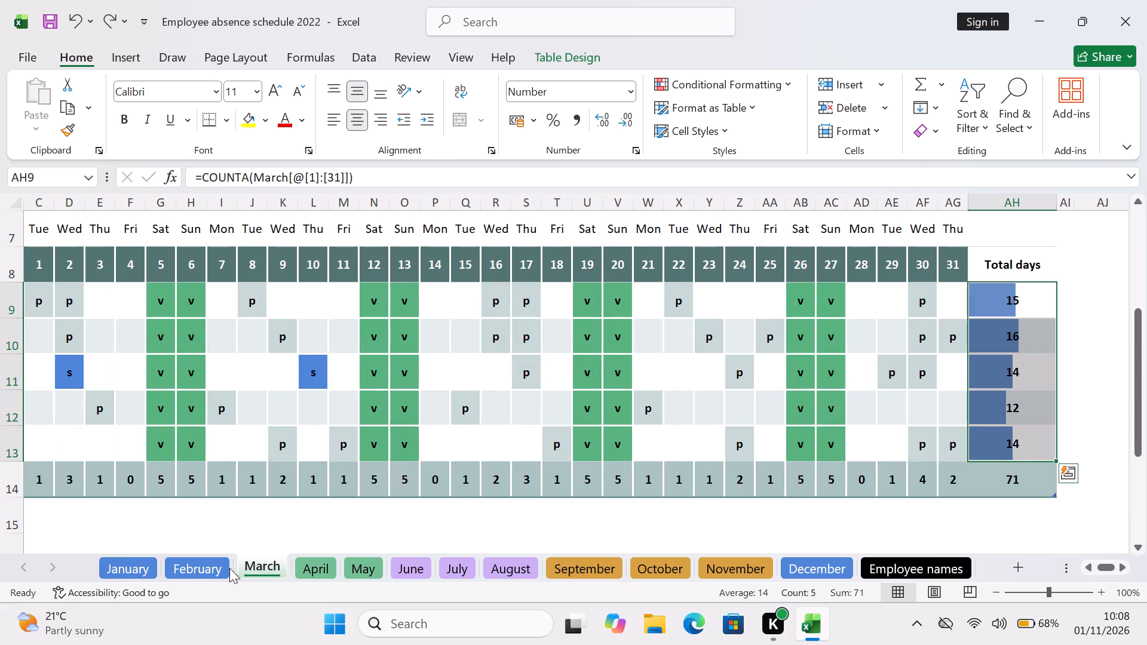
{"action": "left_click", "coordinate": [184, 565]}
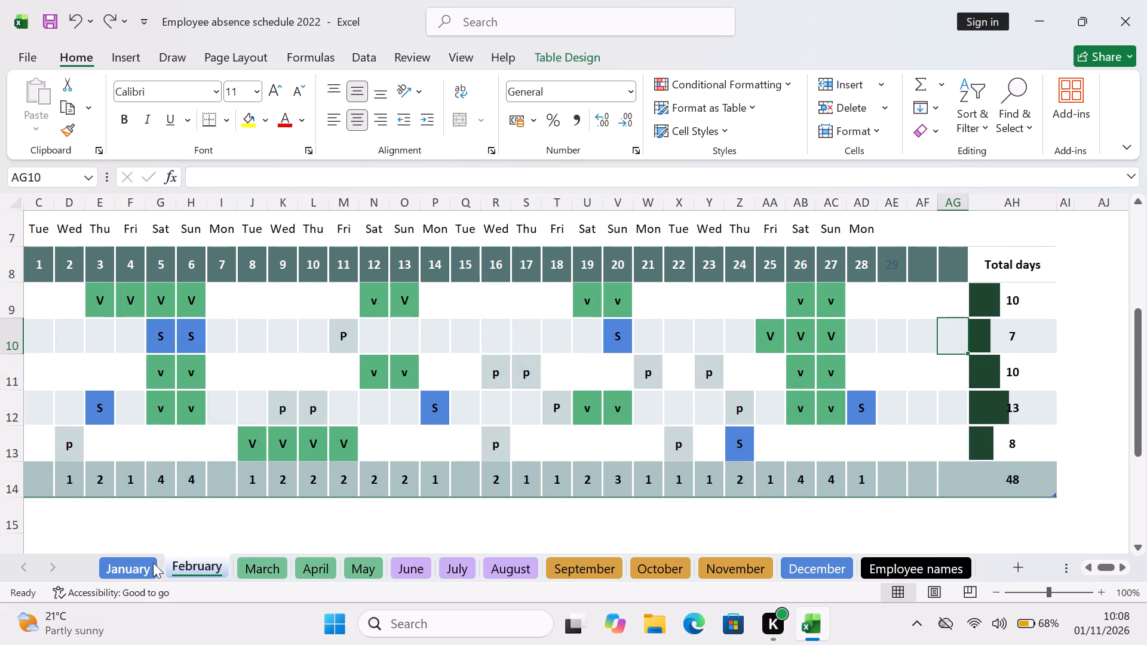
Examine the January absence table from its Total row up to the Dates of absence heading.
{"action": "left_click", "coordinate": [146, 567]}
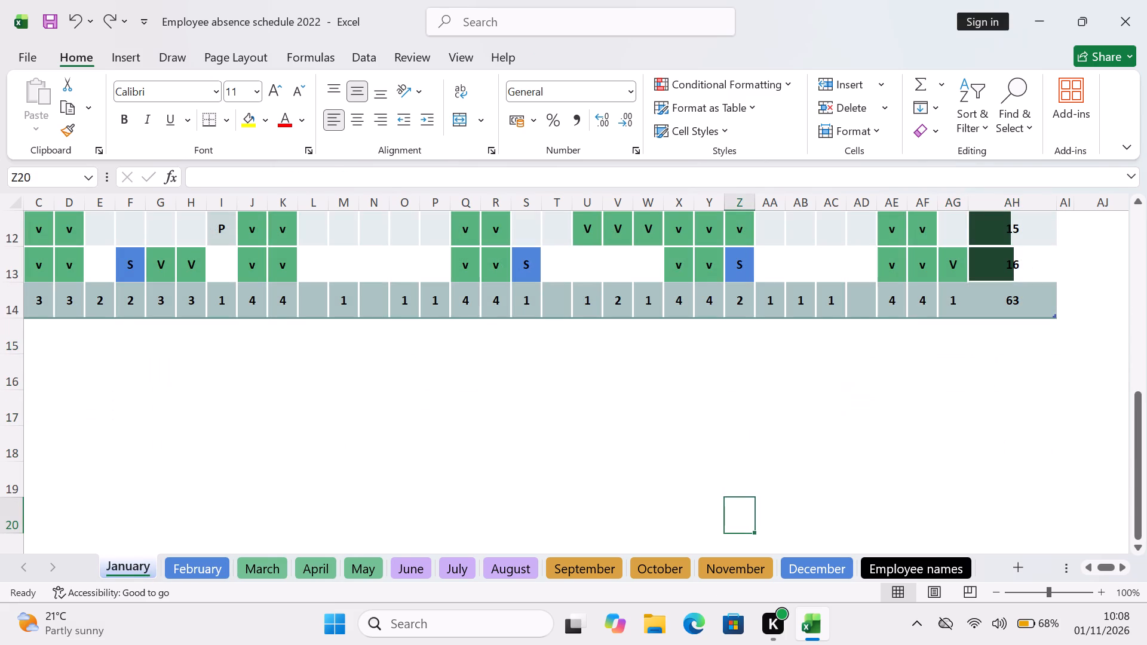
{"action": "key", "text": "Up"}
{"action": "key", "text": "Up"}
{"action": "key", "text": "Up"}
{"action": "key", "text": "Up"}
{"action": "key", "text": "Up"}
{"action": "key", "text": "Up"}
{"action": "key", "text": "Up"}
{"action": "key", "text": "Up"}
{"action": "key", "text": "Up"}
{"action": "key", "text": "Up"}
{"action": "key", "text": "Up"}
{"action": "key", "text": "Up"}
{"action": "key", "text": "Up"}
{"action": "key", "text": "Up"}
{"action": "key", "text": "Up"}
{"action": "key", "text": "Up"}
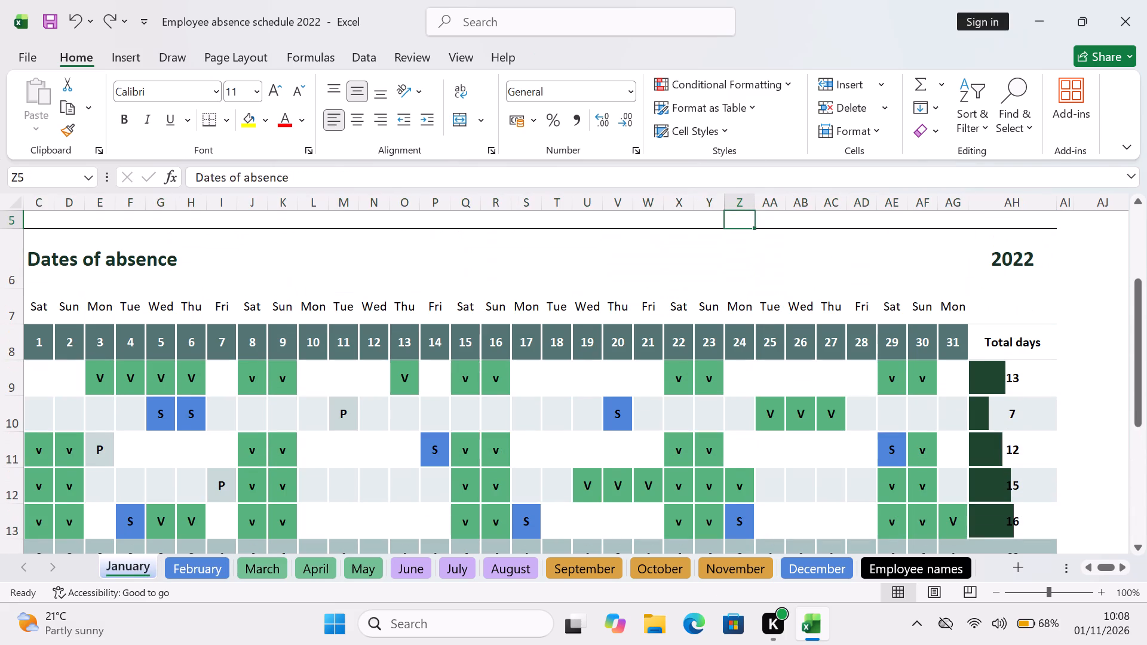
{"action": "key", "text": "Down"}
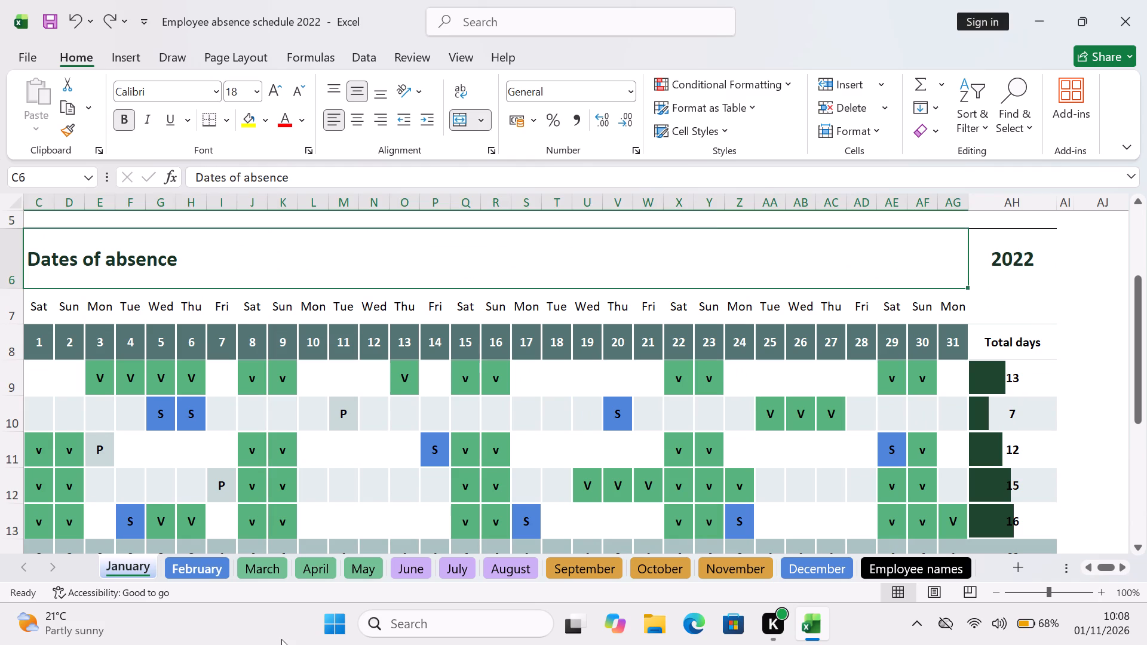
Review the Total days column and its data bars on the May sheet.
{"action": "left_click", "coordinate": [370, 566]}
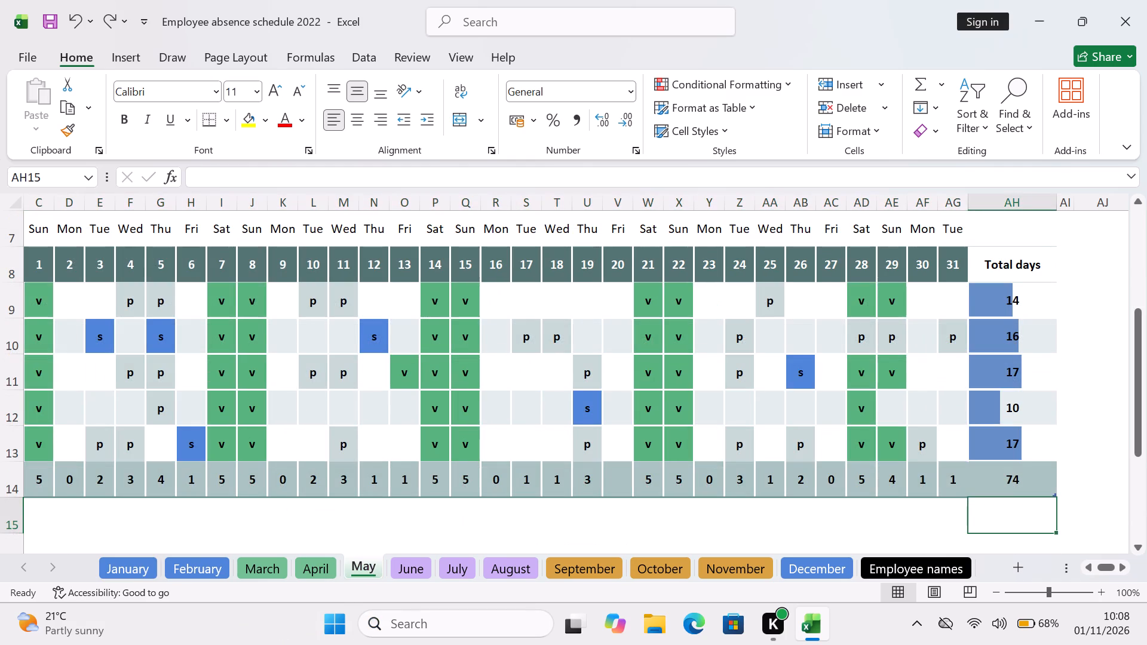
{"action": "key", "text": "Up"}
{"action": "key", "text": "Up"}
{"action": "key", "text": "Up"}
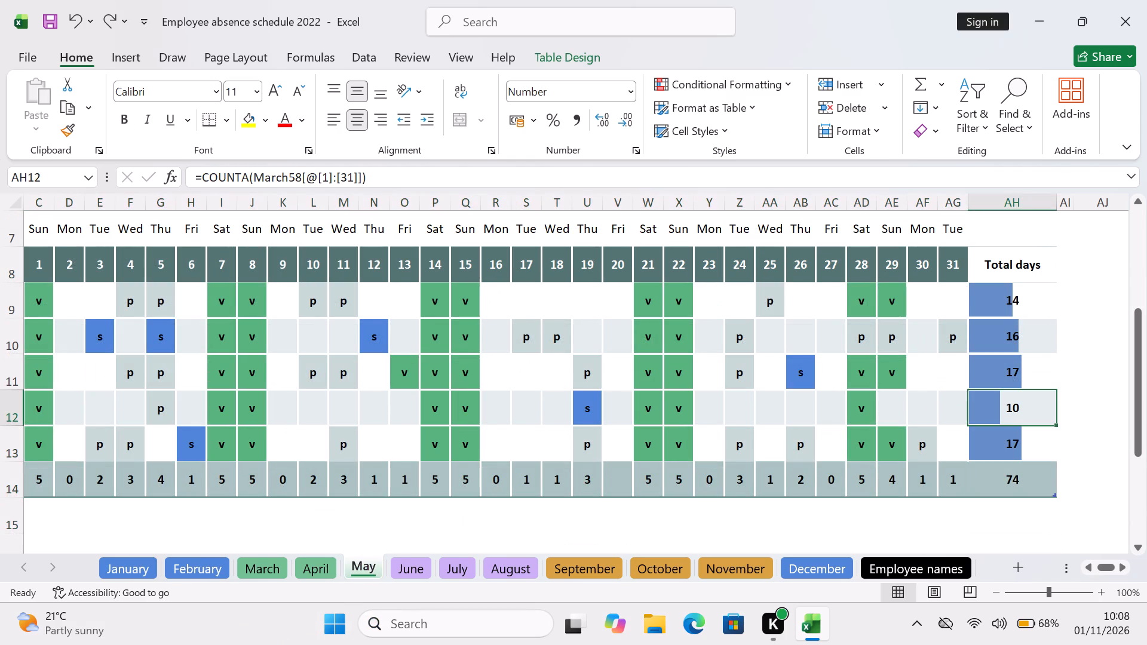
{"action": "key", "text": "Up"}
{"action": "key", "text": "Down"}
{"action": "key", "text": "Down"}
{"action": "key", "text": "Down"}
{"action": "key", "text": "Down"}
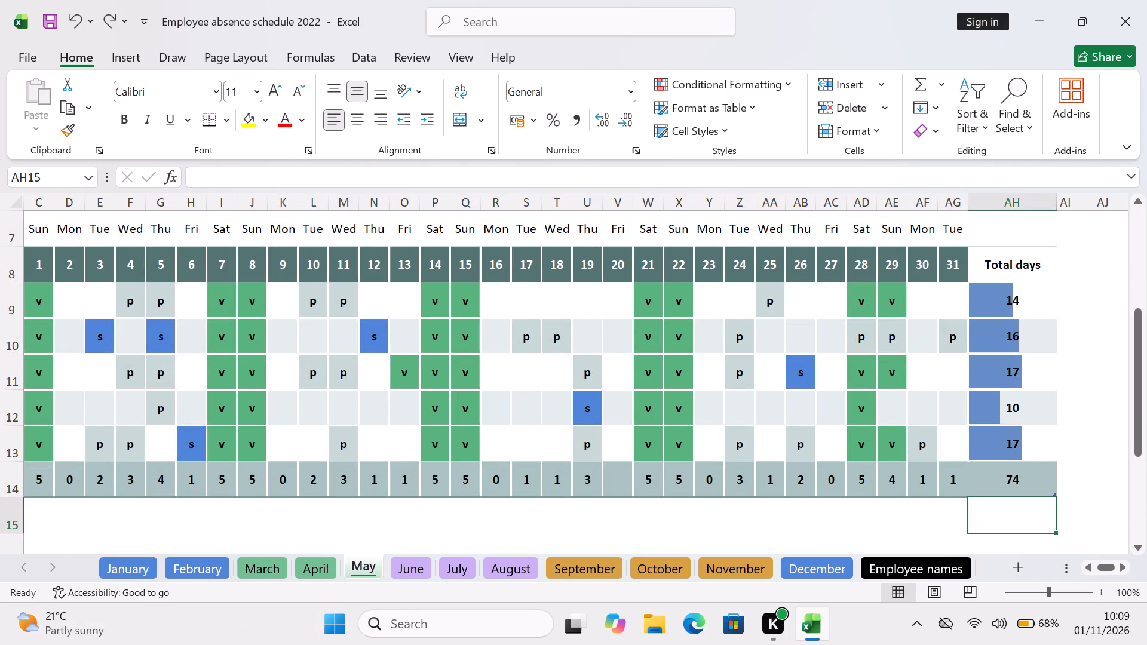
Review the June absence table from its Total days column across to the employee names and first days.
{"action": "left_click", "coordinate": [395, 568]}
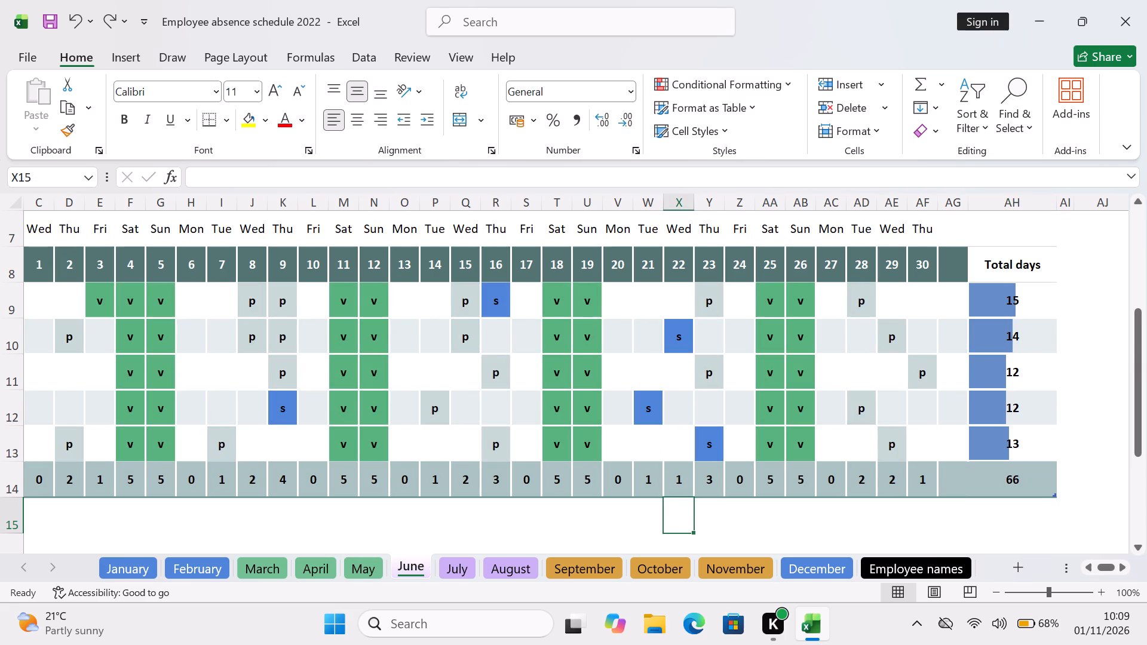
{"action": "key", "text": "Left"}
{"action": "key", "text": "Left"}
{"action": "key", "text": "Left"}
{"action": "key", "text": "Left"}
{"action": "key", "text": "Left"}
{"action": "key", "text": "Left"}
{"action": "key", "text": "Left"}
{"action": "key", "text": "Left"}
{"action": "key", "text": "Left"}
{"action": "key", "text": "Left"}
{"action": "key", "text": "Left"}
{"action": "key", "text": "Left"}
{"action": "key", "text": "Left"}
{"action": "key", "text": "Left"}
{"action": "key", "text": "Left"}
{"action": "key", "text": "Left"}
{"action": "key", "text": "Left"}
{"action": "key", "text": "Left"}
{"action": "key", "text": "Left"}
{"action": "key", "text": "Left"}
{"action": "key", "text": "Left"}
{"action": "key", "text": "Left"}
{"action": "key", "text": "Left"}
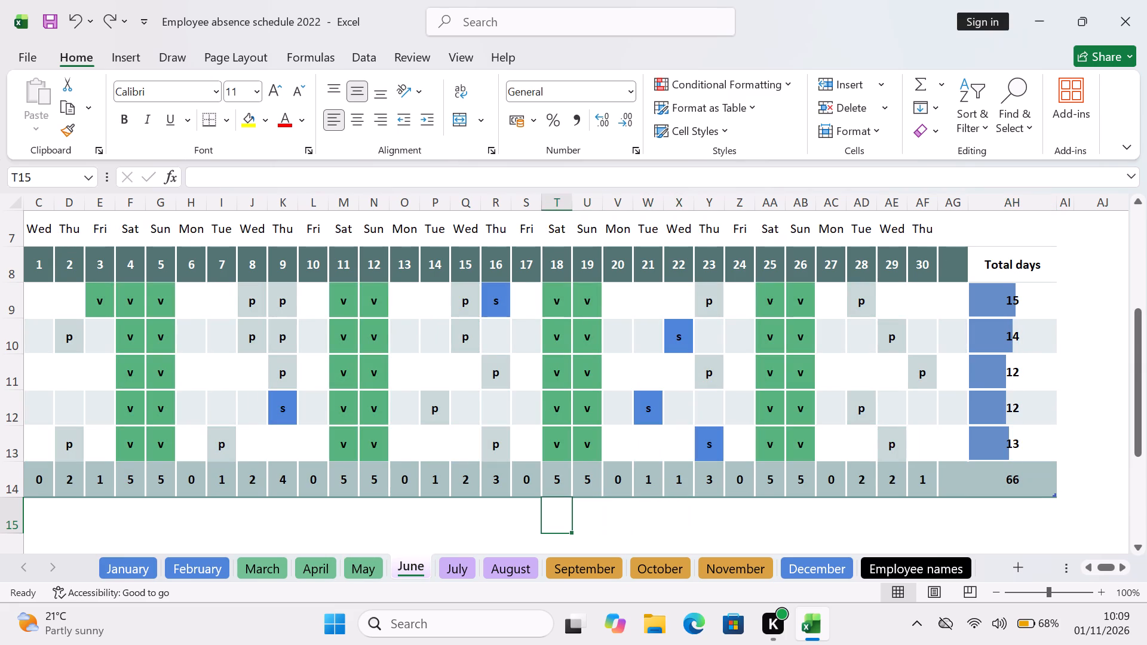
{"action": "key", "text": "Up"}
{"action": "key", "text": "Up"}
{"action": "key", "text": "Up"}
{"action": "key", "text": "Up"}
{"action": "key", "text": "Up"}
{"action": "key", "text": "Up"}
{"action": "key", "text": "Up"}
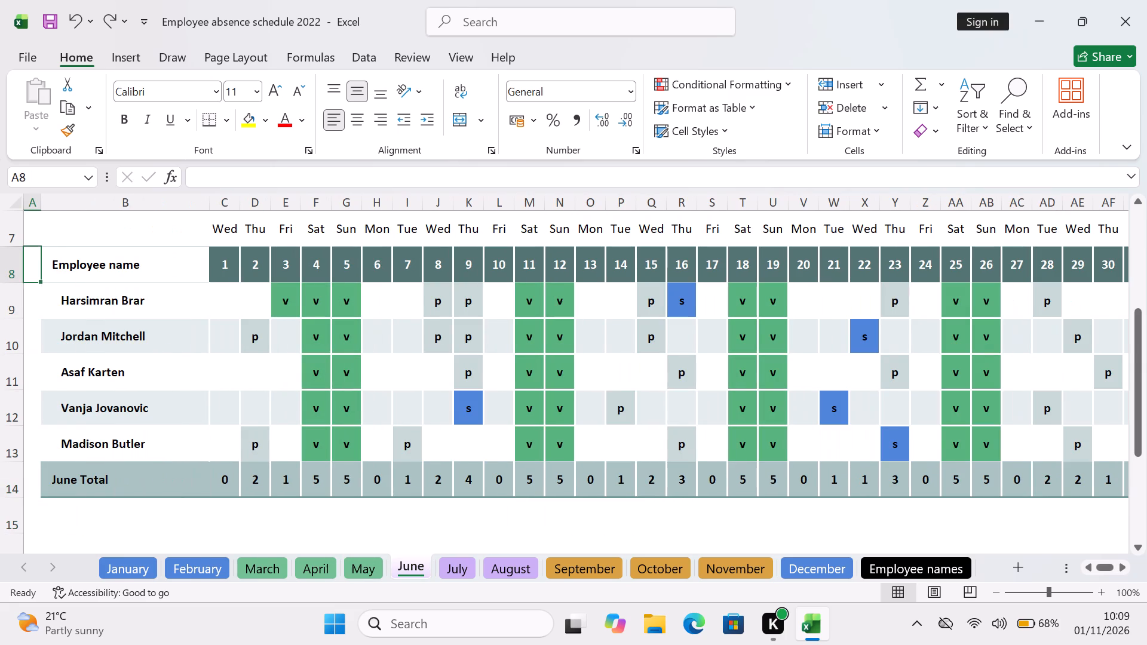
{"action": "key", "text": "Right"}
{"action": "key", "text": "Right"}
{"action": "key", "text": "Right"}
{"action": "key", "text": "Right"}
{"action": "key", "text": "Right"}
{"action": "key", "text": "Down"}
{"action": "key", "text": "Down"}
{"action": "key", "text": "Down"}
{"action": "key", "text": "Down"}
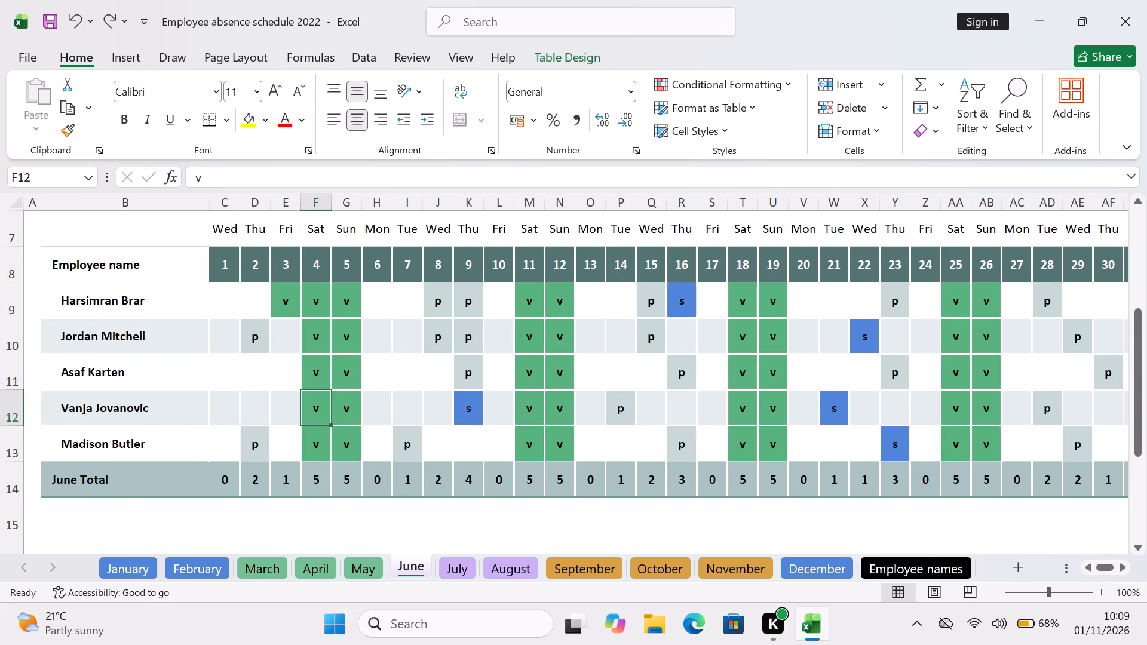
Review the July absence table from the Total days column across to the employee names and July Total row.
{"action": "left_click", "coordinate": [462, 583]}
{"action": "left_click", "coordinate": [444, 554]}
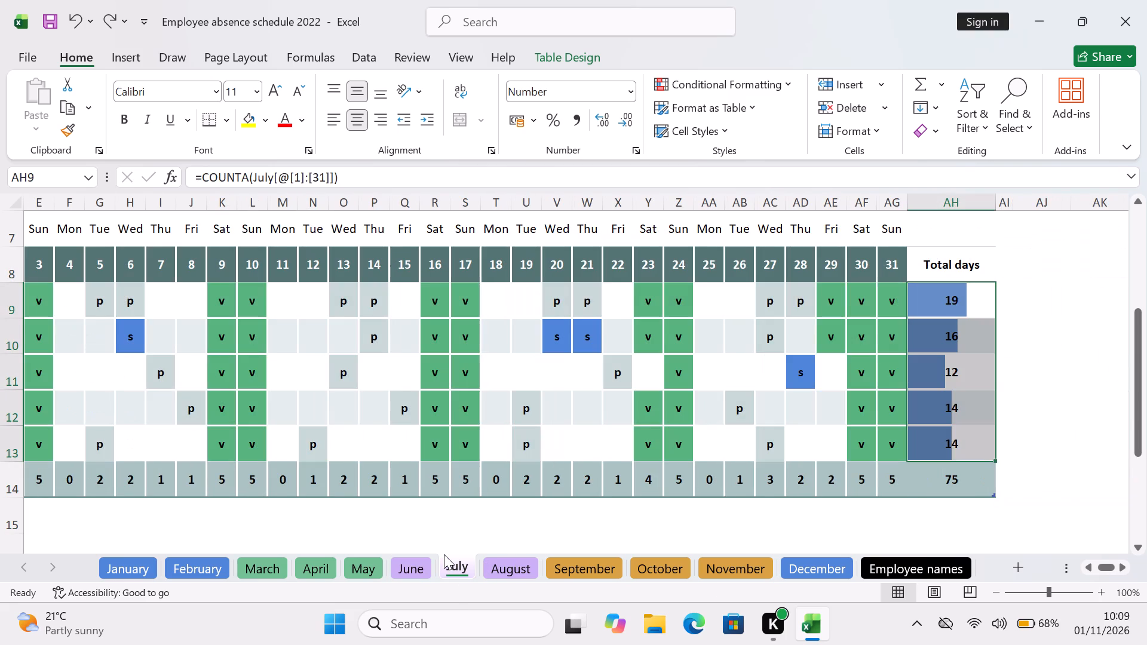
{"action": "key", "text": "Up"}
{"action": "key", "text": "Up"}
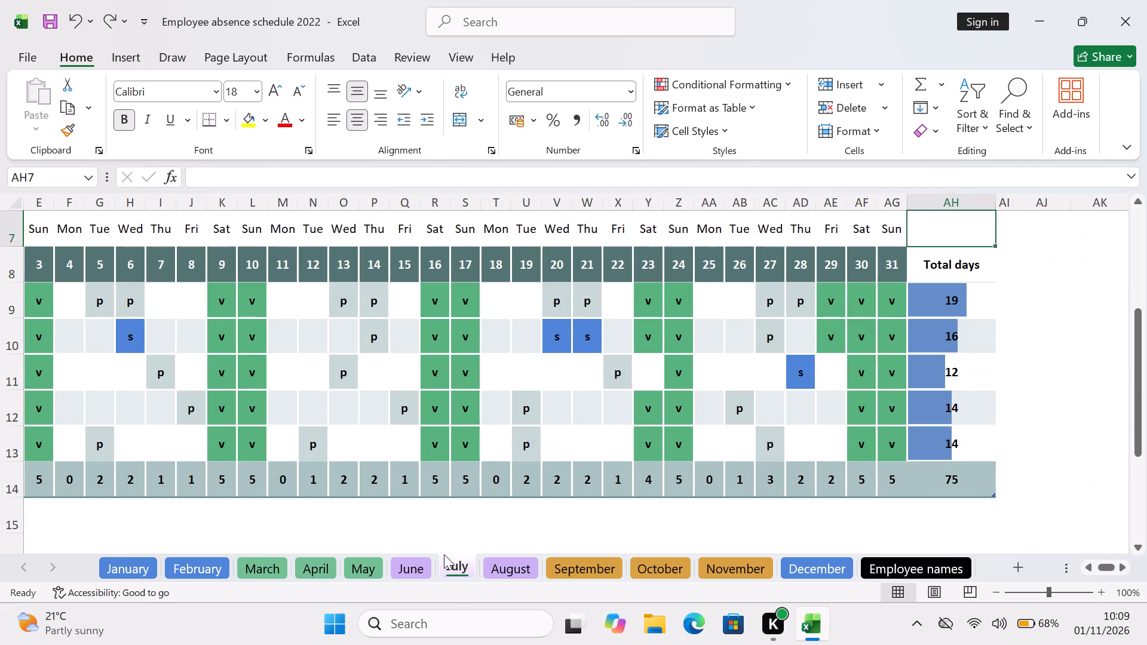
{"action": "key", "text": "Down"}
{"action": "key", "text": "Left"}
{"action": "key", "text": "Left"}
{"action": "key", "text": "Left"}
{"action": "key", "text": "Left"}
{"action": "key", "text": "Left"}
{"action": "key", "text": "Left"}
{"action": "key", "text": "Left"}
{"action": "key", "text": "Left"}
{"action": "key", "text": "Left"}
{"action": "key", "text": "Left"}
{"action": "key", "text": "Left"}
{"action": "key", "text": "Left"}
{"action": "key", "text": "Left"}
{"action": "key", "text": "Left"}
{"action": "key", "text": "Left"}
{"action": "key", "text": "Left"}
{"action": "key", "text": "Left"}
{"action": "key", "text": "Left"}
{"action": "key", "text": "Left"}
{"action": "key", "text": "Left"}
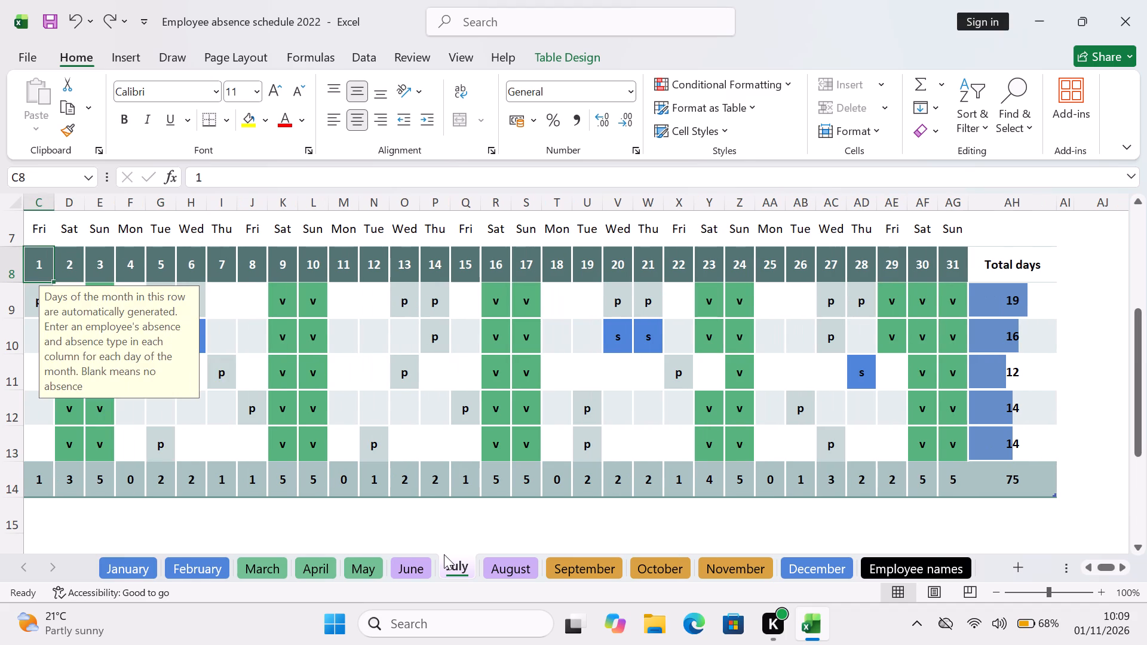
{"action": "key", "text": "Left"}
{"action": "key", "text": "Right"}
{"action": "key", "text": "Down"}
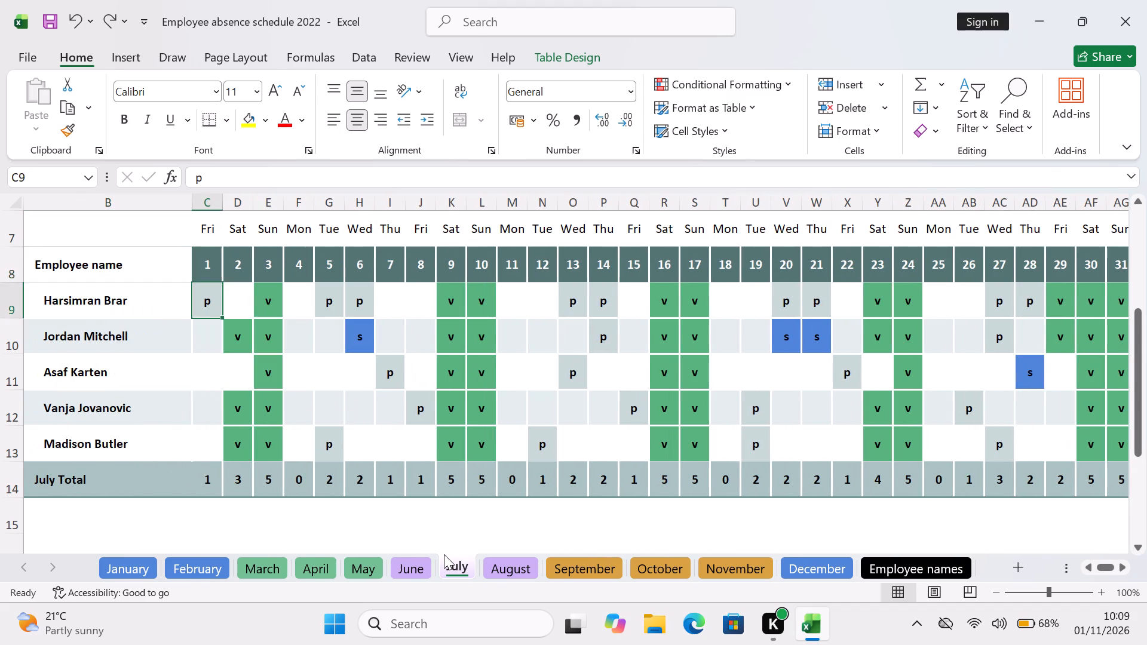
{"action": "key", "text": "Down"}
{"action": "key", "text": "Down"}
{"action": "key", "text": "Down"}
{"action": "key", "text": "Down"}
{"action": "key", "text": "Right"}
{"action": "key", "text": "Right"}
{"action": "key", "text": "Down"}
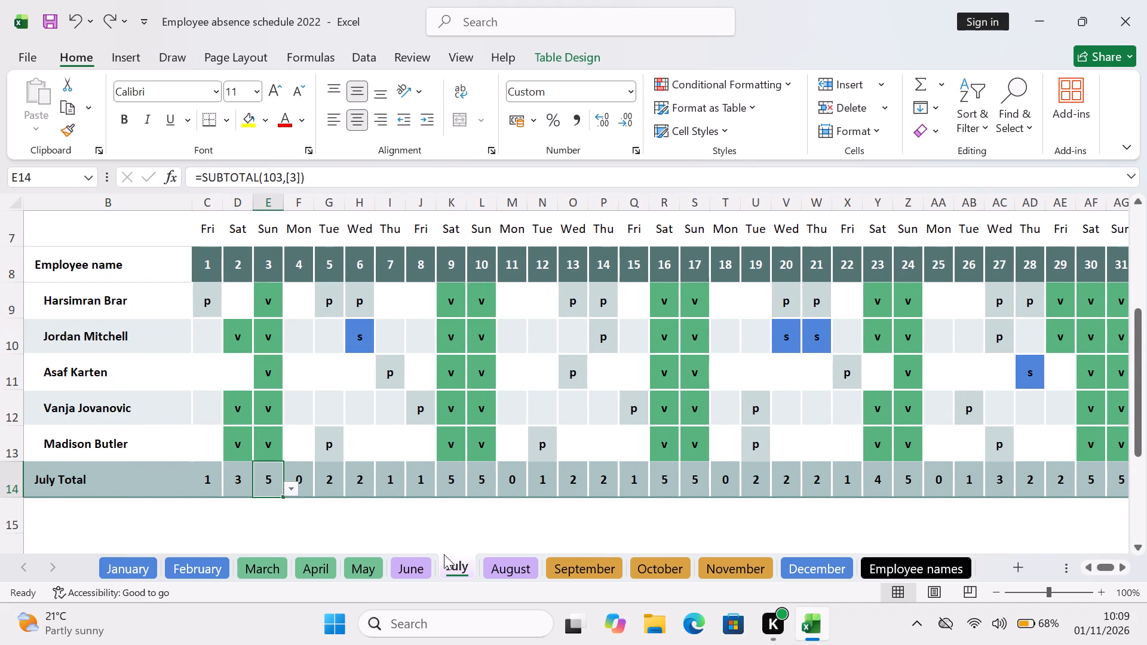
Review the August absence table, from the employee rows and August Total row across to the Total days column.
{"action": "left_click", "coordinate": [497, 567]}
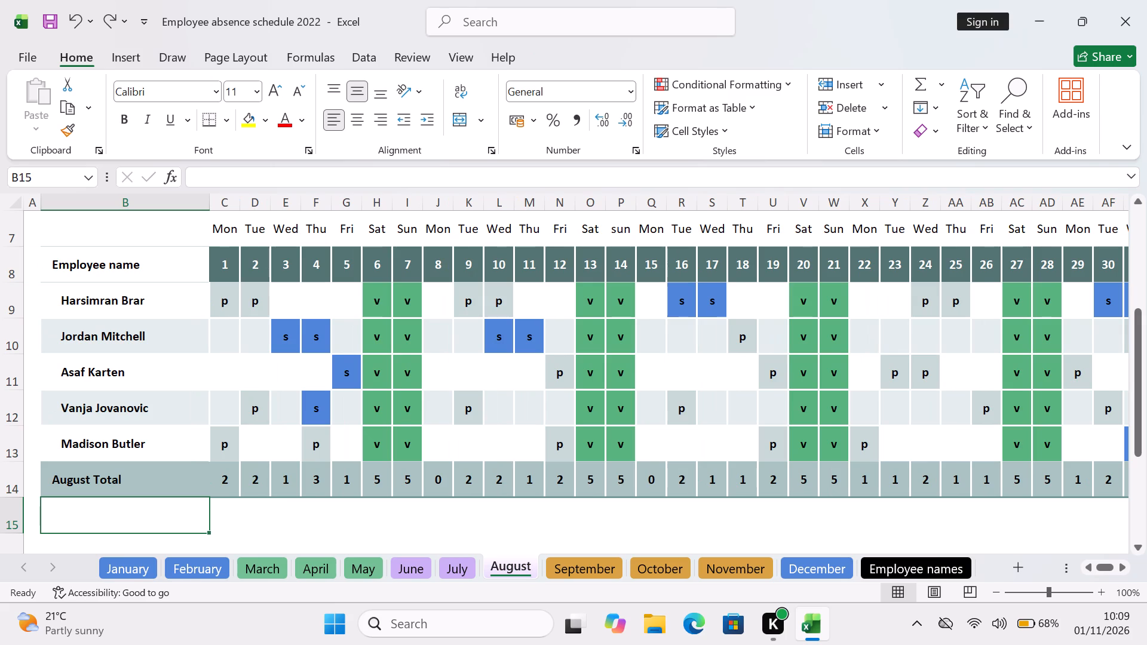
{"action": "left_click", "coordinate": [229, 309]}
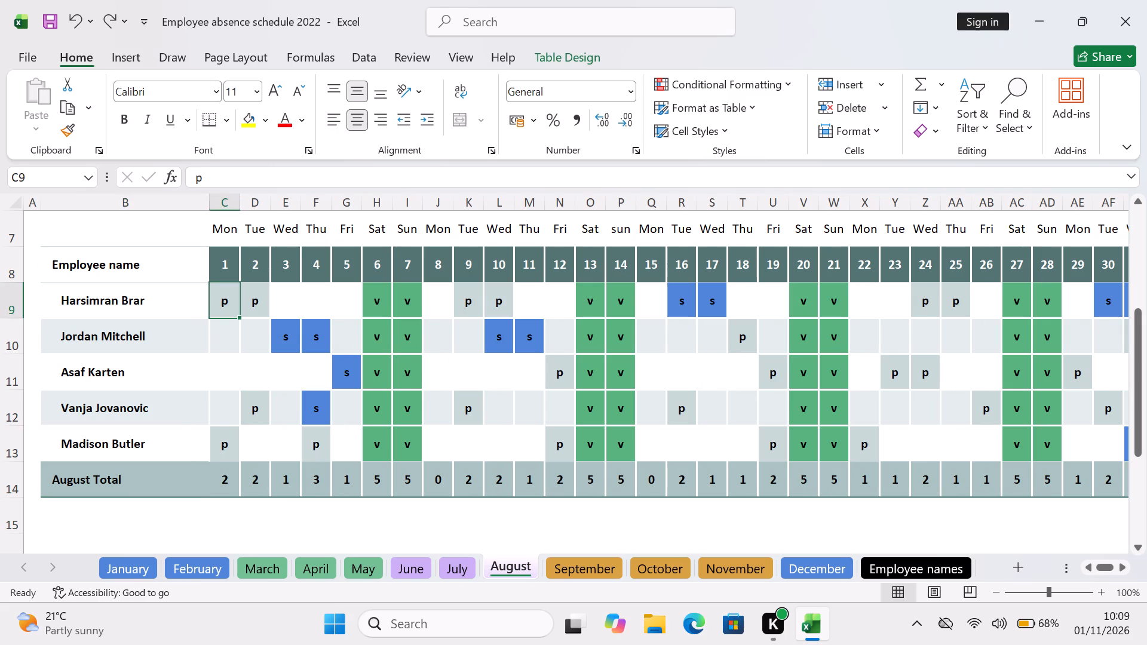
{"action": "key", "text": "Right"}
{"action": "key", "text": "Down"}
{"action": "key", "text": "Down"}
{"action": "key", "text": "Down"}
{"action": "key", "text": "Down"}
{"action": "key", "text": "Down"}
{"action": "key", "text": "Down"}
{"action": "key", "text": "Down"}
{"action": "key", "text": "Down"}
{"action": "key", "text": "Down"}
{"action": "key", "text": "Down"}
{"action": "key", "text": "Up"}
{"action": "key", "text": "Up"}
{"action": "key", "text": "Up"}
{"action": "key", "text": "Up"}
{"action": "key", "text": "Up"}
{"action": "key", "text": "Up"}
{"action": "key", "text": "Up"}
{"action": "key", "text": "Up"}
{"action": "key", "text": "Up"}
{"action": "key", "text": "Up"}
{"action": "key", "text": "Up"}
{"action": "key", "text": "Up"}
{"action": "key", "text": "Up"}
{"action": "key", "text": "Up"}
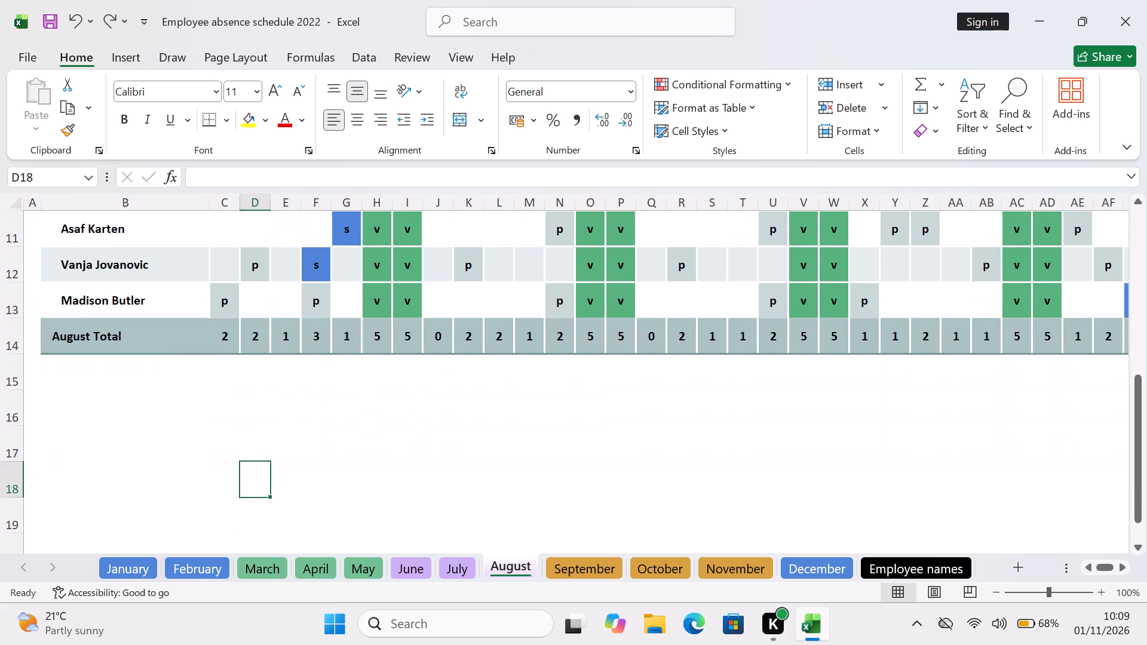
{"action": "key", "text": "Right"}
{"action": "key", "text": "Right"}
{"action": "key", "text": "Right"}
{"action": "key", "text": "Right"}
{"action": "key", "text": "Right"}
{"action": "key", "text": "Right"}
{"action": "key", "text": "Right"}
{"action": "key", "text": "Right"}
{"action": "key", "text": "Right"}
{"action": "key", "text": "Right"}
{"action": "key", "text": "Right"}
{"action": "key", "text": "Right"}
{"action": "key", "text": "Right"}
{"action": "key", "text": "Right"}
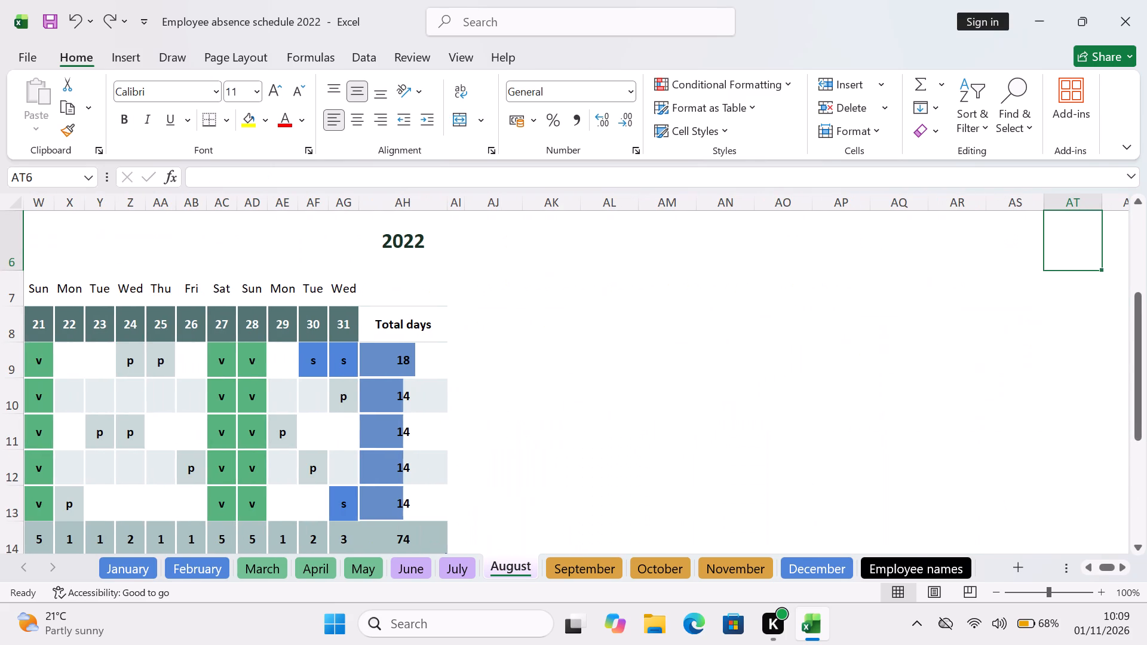
{"action": "key", "text": "Left"}
{"action": "key", "text": "Left"}
{"action": "key", "text": "Left"}
{"action": "key", "text": "Left"}
{"action": "key", "text": "Left"}
{"action": "key", "text": "Left"}
{"action": "key", "text": "Left"}
{"action": "key", "text": "Left"}
{"action": "key", "text": "Left"}
{"action": "key", "text": "Left"}
{"action": "key", "text": "Left"}
{"action": "key", "text": "Left"}
{"action": "key", "text": "Left"}
{"action": "key", "text": "Left"}
{"action": "key", "text": "Left"}
{"action": "key", "text": "Left"}
{"action": "key", "text": "Left"}
{"action": "key", "text": "Left"}
{"action": "key", "text": "Left"}
{"action": "key", "text": "Left"}
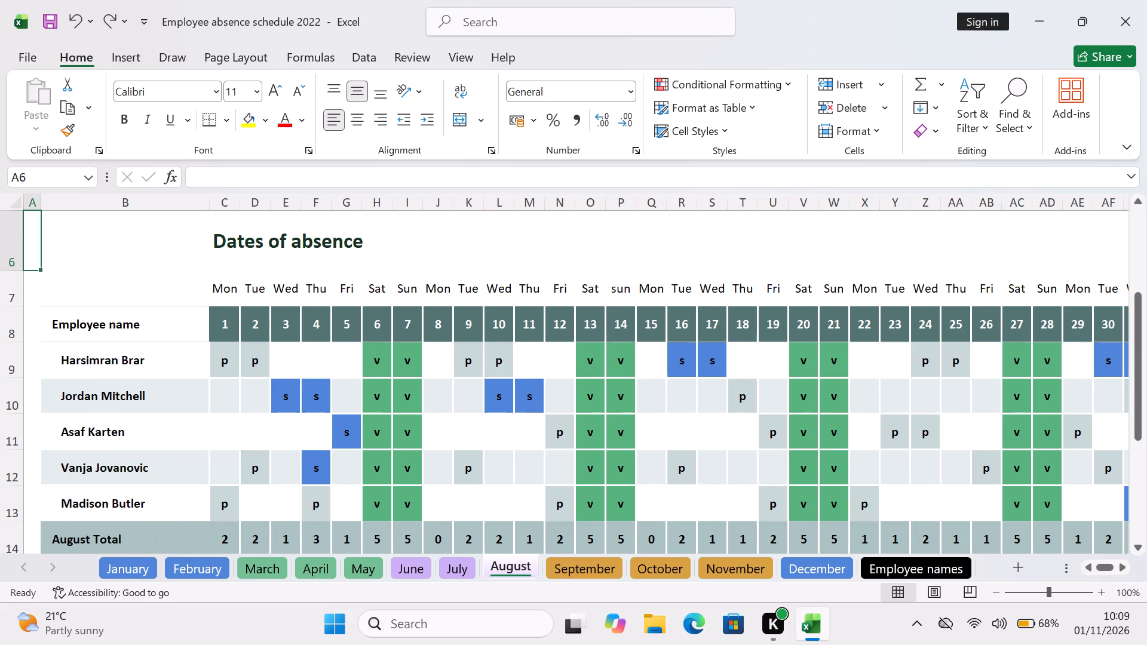
Review the September absence table, from the employee names and September Total row across to the Total days column and its data bars.
{"action": "left_click", "coordinate": [590, 560]}
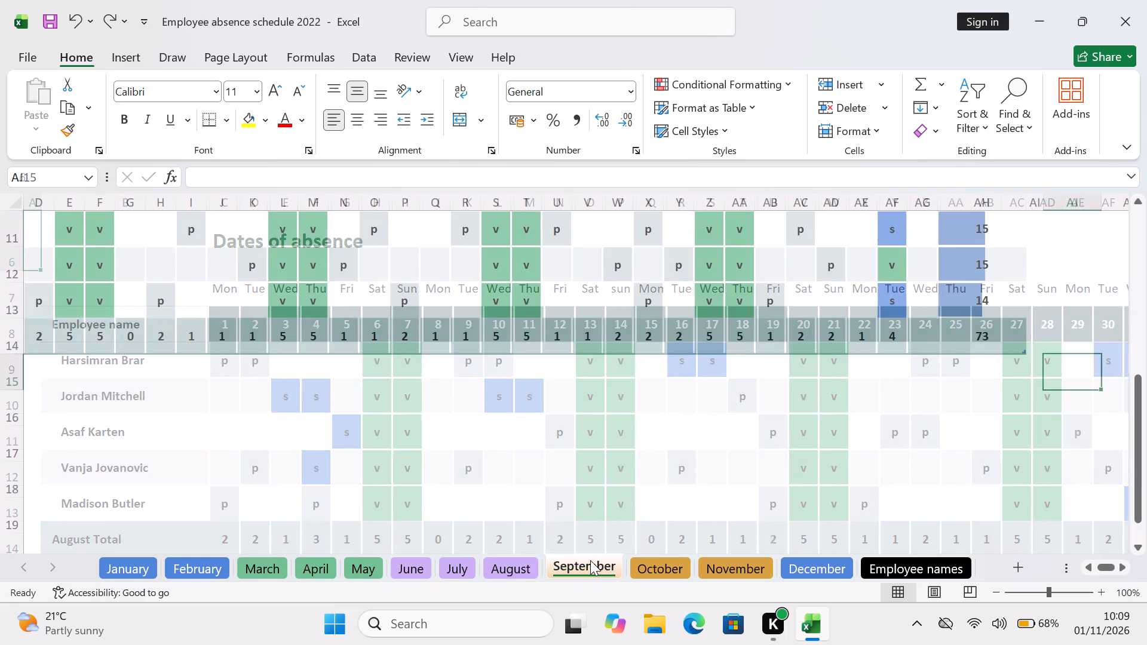
{"action": "left_click", "coordinate": [235, 348]}
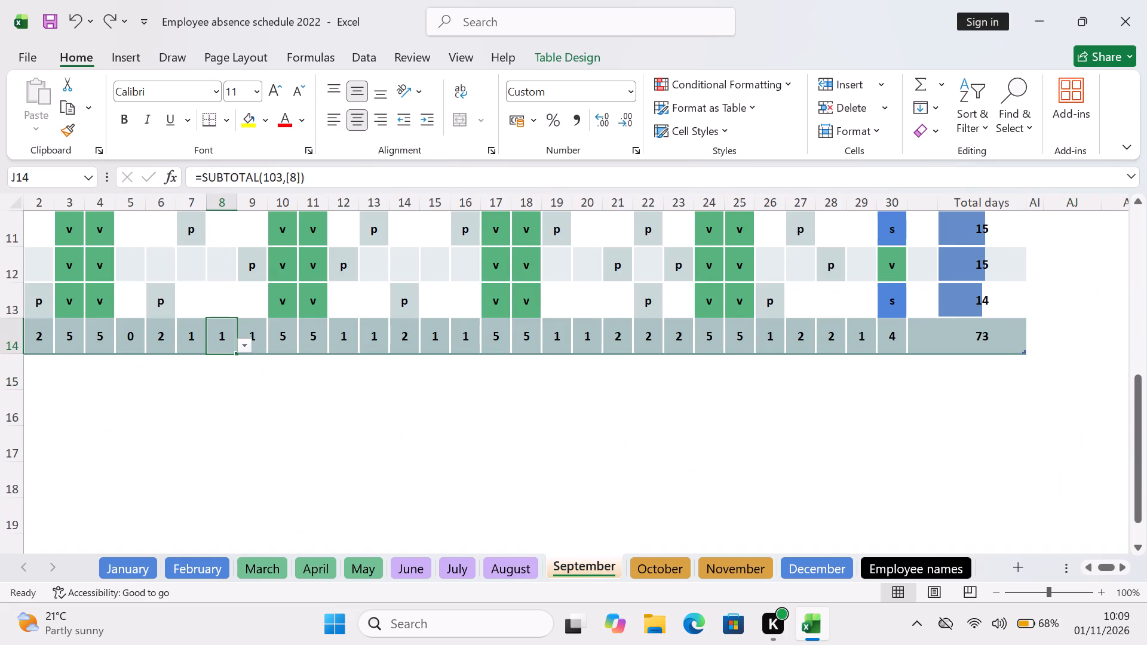
{"action": "key", "text": "Left"}
{"action": "key", "text": "Left"}
{"action": "key", "text": "Left"}
{"action": "key", "text": "Left"}
{"action": "key", "text": "Left"}
{"action": "key", "text": "Left"}
{"action": "key", "text": "Left"}
{"action": "key", "text": "Left"}
{"action": "key", "text": "Left"}
{"action": "key", "text": "Left"}
{"action": "key", "text": "Left"}
{"action": "key", "text": "Left"}
{"action": "key", "text": "Left"}
{"action": "key", "text": "Left"}
{"action": "key", "text": "Left"}
{"action": "key", "text": "Left"}
{"action": "key", "text": "Left"}
{"action": "key", "text": "Up"}
{"action": "key", "text": "Up"}
{"action": "key", "text": "Up"}
{"action": "key", "text": "Up"}
{"action": "key", "text": "Up"}
{"action": "key", "text": "Up"}
{"action": "key", "text": "Up"}
{"action": "key", "text": "Up"}
{"action": "key", "text": "Up"}
{"action": "key", "text": "Up"}
{"action": "key", "text": "Up"}
{"action": "key", "text": "Up"}
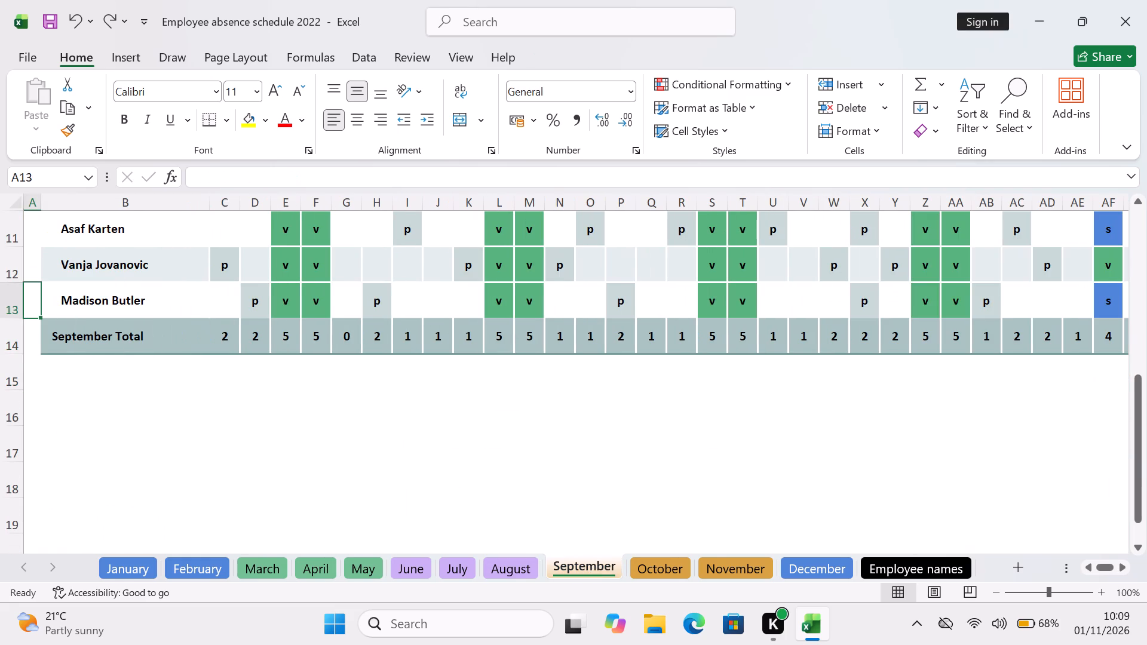
{"action": "key", "text": "Down"}
{"action": "key", "text": "Down"}
{"action": "key", "text": "Down"}
{"action": "key", "text": "Down"}
{"action": "key", "text": "Down"}
{"action": "key", "text": "Down"}
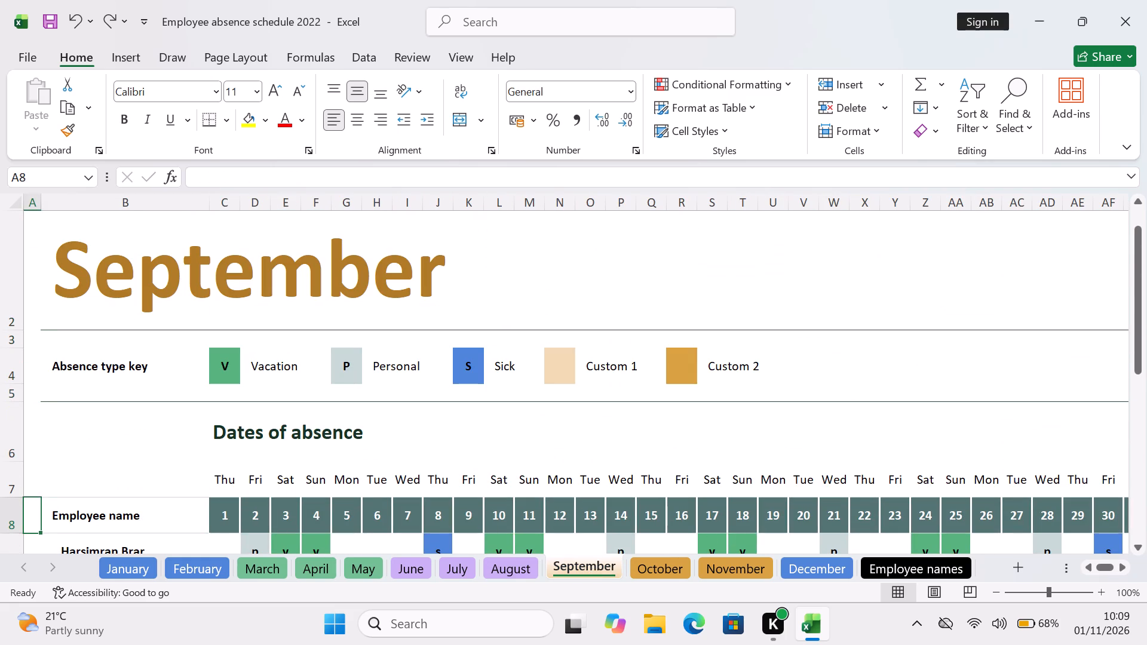
{"action": "key", "text": "Right"}
{"action": "key", "text": "Right"}
{"action": "key", "text": "Right"}
{"action": "key", "text": "Right"}
{"action": "key", "text": "Right"}
{"action": "key", "text": "Right"}
{"action": "key", "text": "Right"}
{"action": "key", "text": "Right"}
{"action": "key", "text": "Right"}
{"action": "key", "text": "Right"}
{"action": "key", "text": "Right"}
{"action": "key", "text": "Right"}
{"action": "key", "text": "Right"}
{"action": "key", "text": "Right"}
{"action": "key", "text": "Right"}
{"action": "key", "text": "Right"}
{"action": "key", "text": "Right"}
{"action": "key", "text": "Right"}
{"action": "key", "text": "Right"}
{"action": "key", "text": "Right"}
{"action": "key", "text": "Right"}
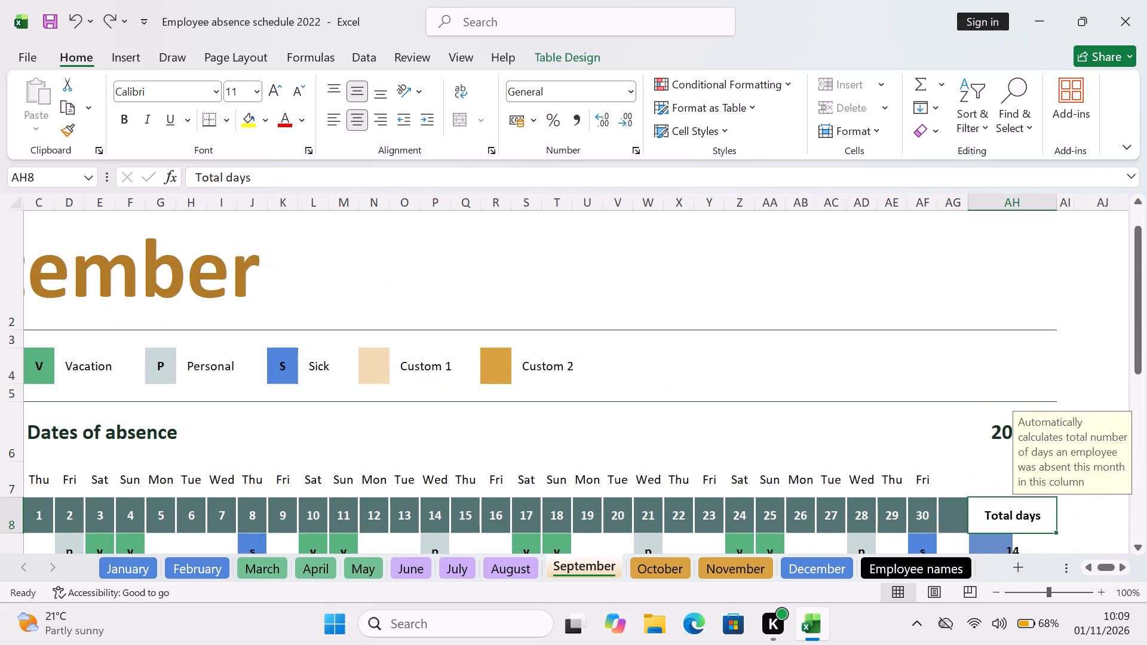
{"action": "key", "text": "Down"}
{"action": "key", "text": "Down"}
{"action": "key", "text": "Down"}
{"action": "key", "text": "Down"}
{"action": "key", "text": "Down"}
{"action": "key", "text": "Down"}
{"action": "key", "text": "Down"}
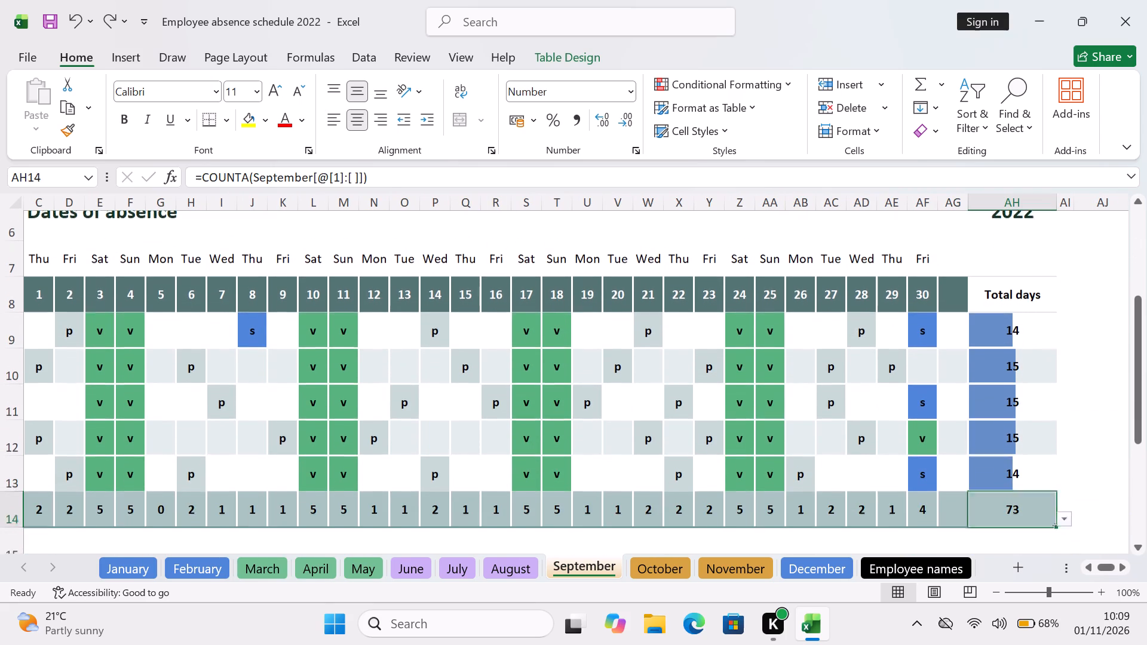
{"action": "key", "text": "Left"}
{"action": "key", "text": "Left"}
{"action": "key", "text": "Left"}
{"action": "key", "text": "Left"}
{"action": "key", "text": "Left"}
{"action": "key", "text": "Left"}
{"action": "key", "text": "Left"}
{"action": "key", "text": "Left"}
{"action": "key", "text": "Left"}
{"action": "key", "text": "Left"}
{"action": "key", "text": "Left"}
{"action": "key", "text": "Left"}
{"action": "key", "text": "Left"}
{"action": "key", "text": "Left"}
{"action": "key", "text": "Left"}
{"action": "key", "text": "Left"}
{"action": "key", "text": "Left"}
{"action": "key", "text": "Left"}
{"action": "key", "text": "Left"}
{"action": "key", "text": "Left"}
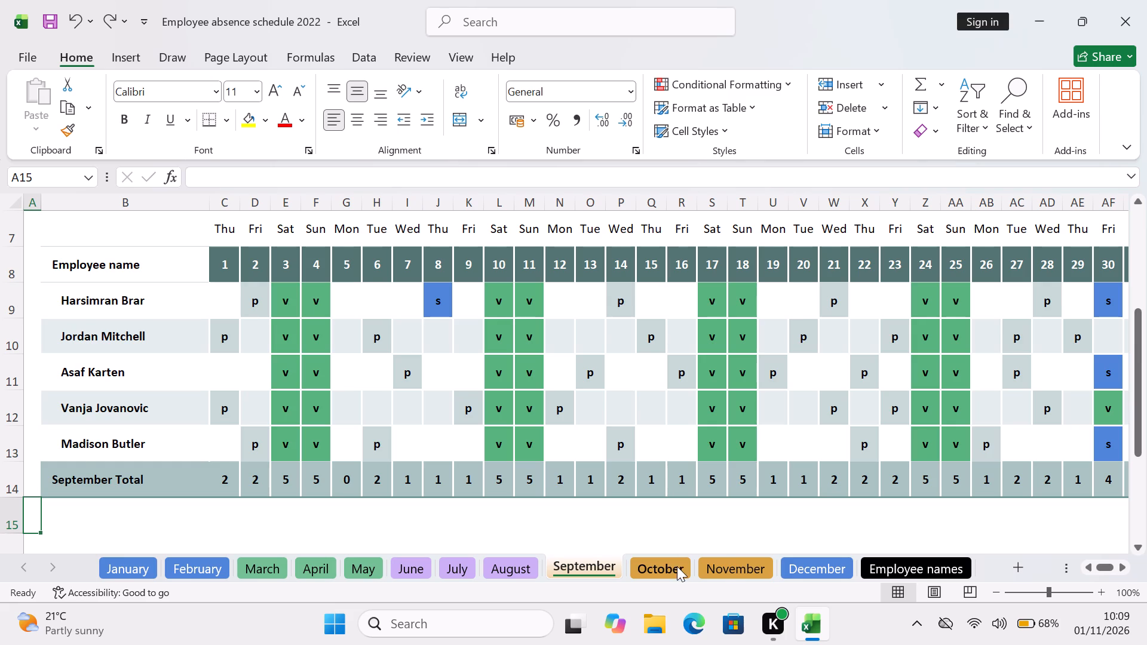
Review the October sheet, from the absence type key and employee names across the October Total row to the Total days column.
{"action": "left_click", "coordinate": [658, 564]}
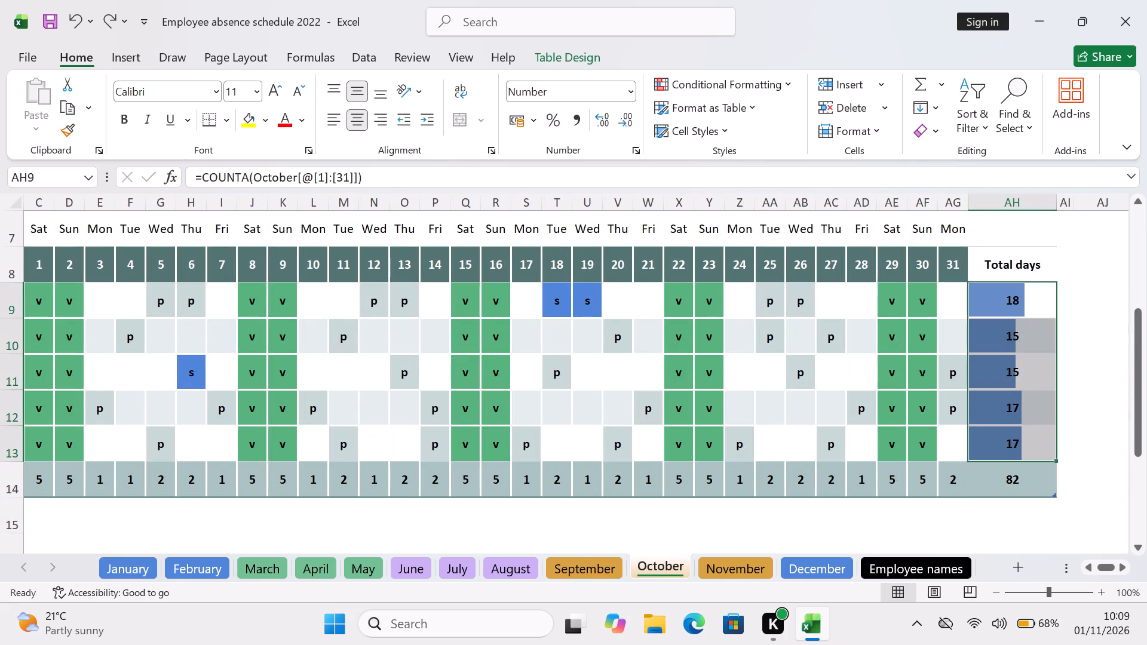
{"action": "key", "text": "Left"}
{"action": "key", "text": "Up"}
{"action": "key", "text": "Up"}
{"action": "key", "text": "Up"}
{"action": "key", "text": "Up"}
{"action": "key", "text": "Up"}
{"action": "key", "text": "Up"}
{"action": "key", "text": "Up"}
{"action": "key", "text": "Down"}
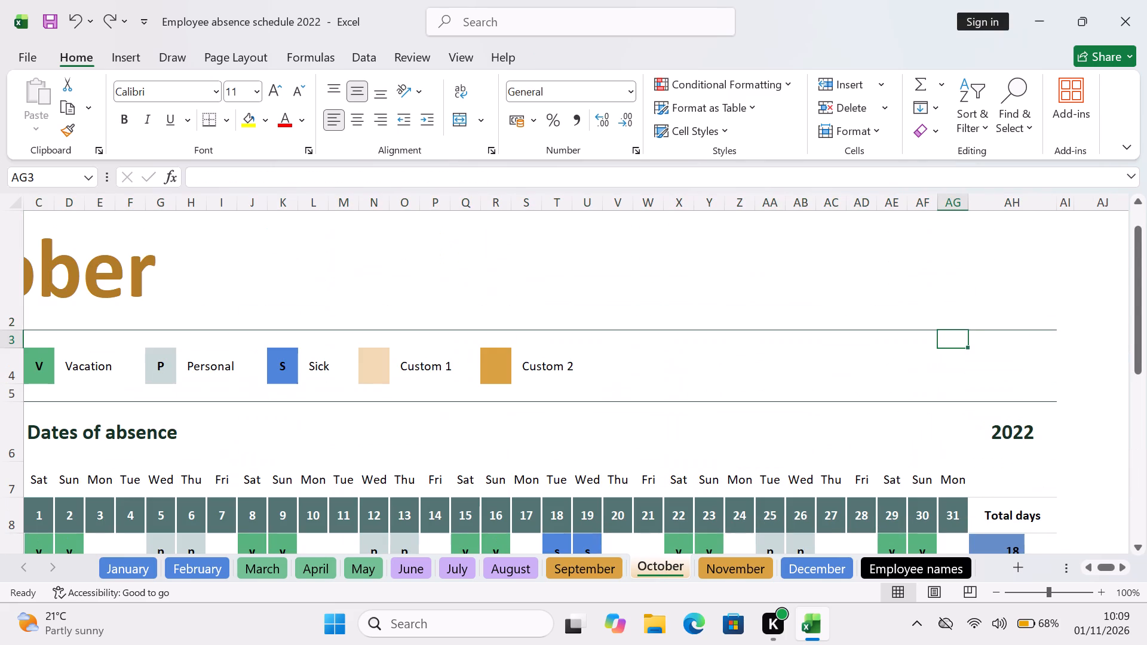
{"action": "key", "text": "Down"}
{"action": "key", "text": "Down"}
{"action": "key", "text": "Left"}
{"action": "key", "text": "Left"}
{"action": "key", "text": "Left"}
{"action": "key", "text": "Left"}
{"action": "key", "text": "Left"}
{"action": "key", "text": "Left"}
{"action": "key", "text": "Left"}
{"action": "key", "text": "Left"}
{"action": "key", "text": "Left"}
{"action": "key", "text": "Left"}
{"action": "key", "text": "Left"}
{"action": "key", "text": "Left"}
{"action": "key", "text": "Left"}
{"action": "key", "text": "Left"}
{"action": "key", "text": "Left"}
{"action": "key", "text": "Left"}
{"action": "key", "text": "Left"}
{"action": "key", "text": "Left"}
{"action": "key", "text": "Left"}
{"action": "key", "text": "Left"}
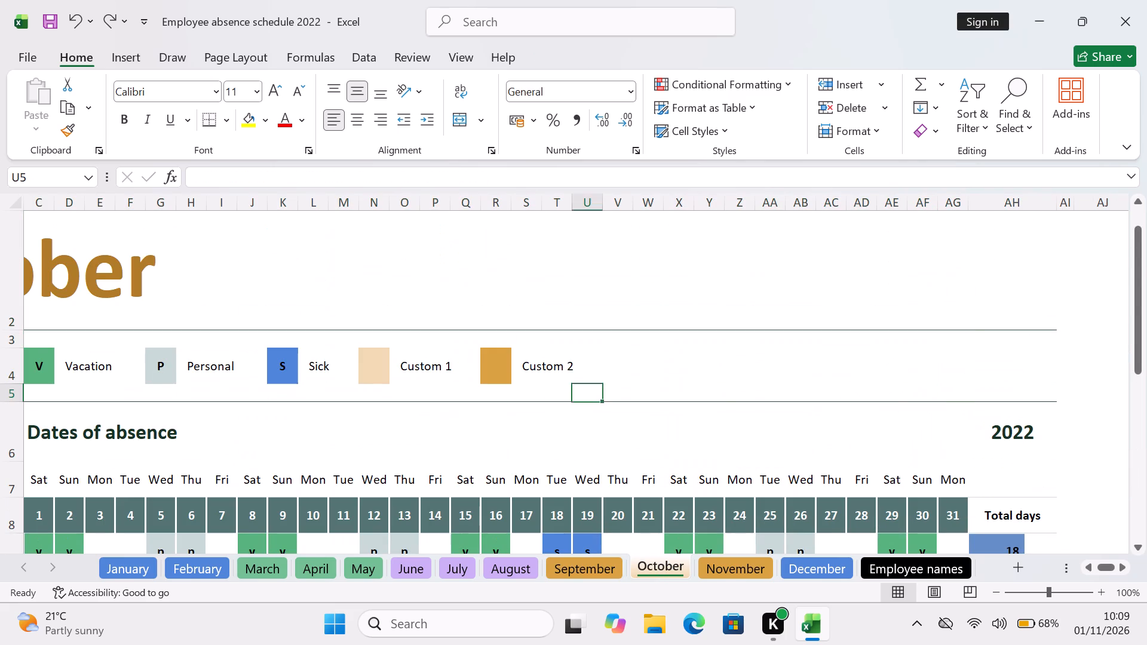
{"action": "key", "text": "Down"}
{"action": "key", "text": "Down"}
{"action": "key", "text": "Down"}
{"action": "key", "text": "Down"}
{"action": "key", "text": "Down"}
{"action": "key", "text": "Down"}
{"action": "key", "text": "Down"}
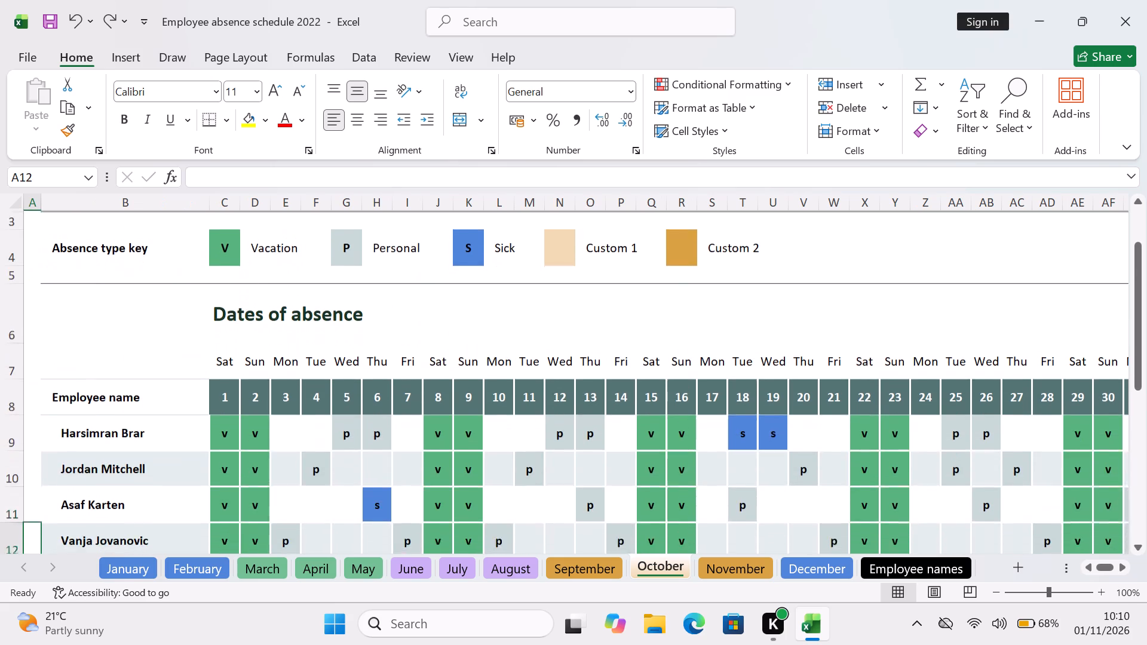
{"action": "key", "text": "Down"}
{"action": "key", "text": "Down"}
{"action": "key", "text": "Down"}
{"action": "key", "text": "Right"}
{"action": "key", "text": "Right"}
{"action": "key", "text": "Right"}
{"action": "key", "text": "Right"}
{"action": "key", "text": "Right"}
{"action": "key", "text": "Right"}
{"action": "key", "text": "Right"}
{"action": "key", "text": "Right"}
{"action": "key", "text": "Right"}
{"action": "key", "text": "Right"}
{"action": "key", "text": "Right"}
{"action": "key", "text": "Right"}
{"action": "key", "text": "Right"}
{"action": "key", "text": "Right"}
{"action": "key", "text": "Right"}
{"action": "key", "text": "Right"}
{"action": "key", "text": "Right"}
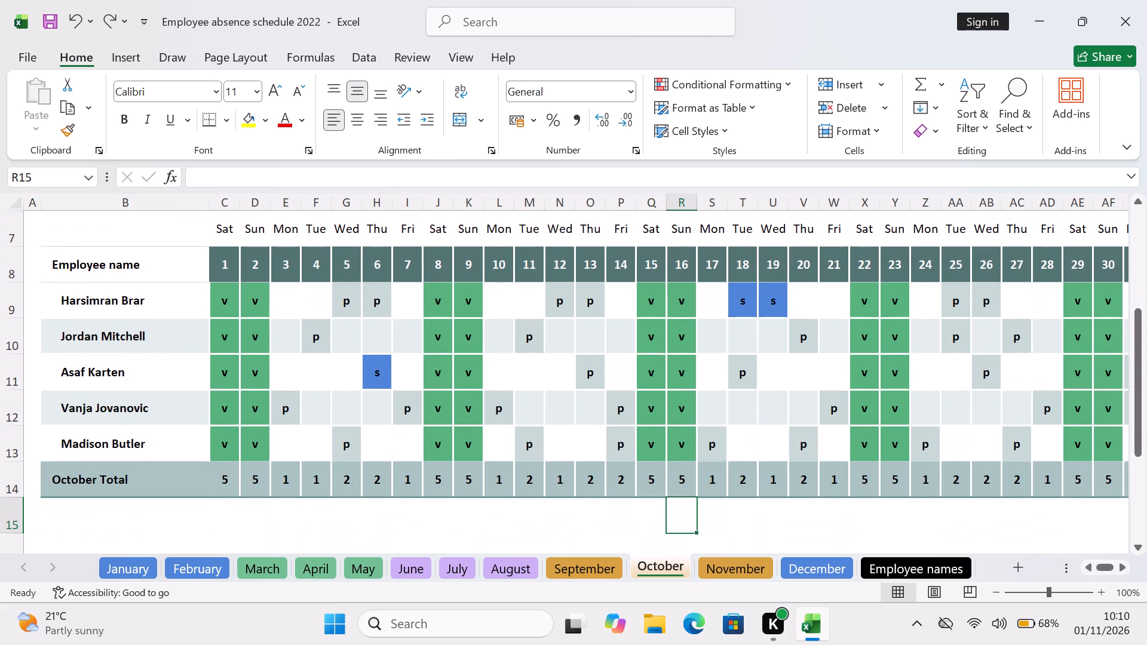
{"action": "key", "text": "Right"}
{"action": "key", "text": "Right"}
{"action": "key", "text": "Right"}
{"action": "key", "text": "Right"}
{"action": "key", "text": "Right"}
{"action": "key", "text": "Right"}
{"action": "key", "text": "Right"}
{"action": "key", "text": "Right"}
{"action": "key", "text": "Right"}
{"action": "key", "text": "Right"}
{"action": "key", "text": "Right"}
{"action": "key", "text": "Right"}
{"action": "key", "text": "Right"}
{"action": "key", "text": "Right"}
{"action": "key", "text": "Right"}
{"action": "key", "text": "Right"}
{"action": "key", "text": "Right"}
{"action": "key", "text": "Right"}
{"action": "key", "text": "Right"}
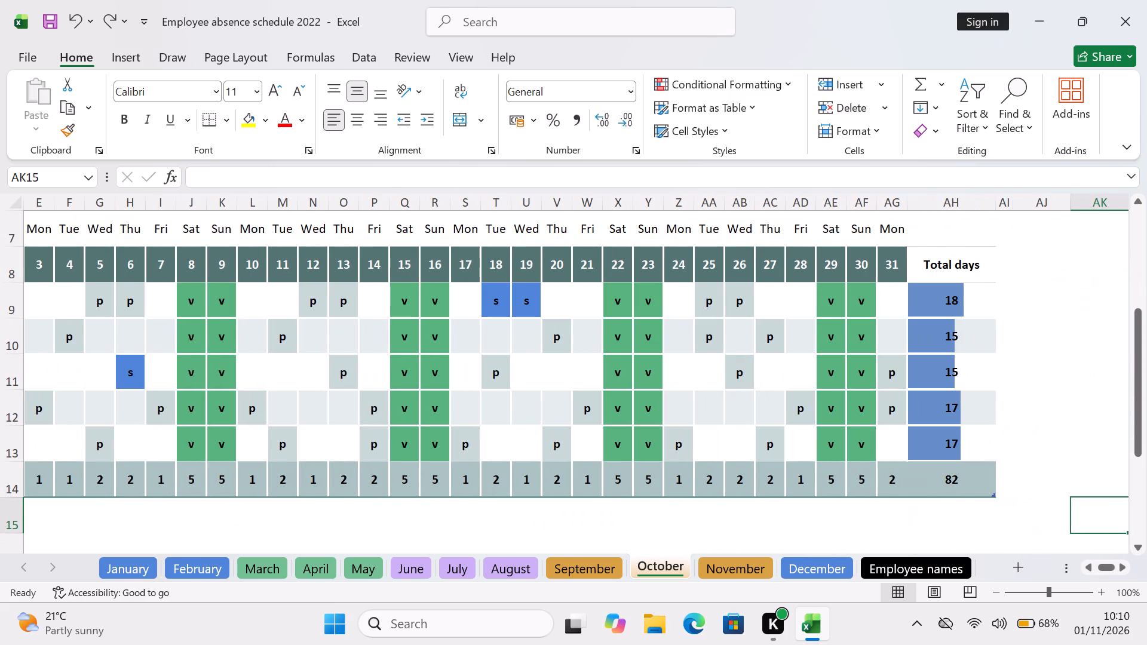
Review the November absence table, from the employee names and November Total row across to the Total days column and its data bars.
{"action": "left_click", "coordinate": [753, 575]}
{"action": "left_click", "coordinate": [548, 467]}
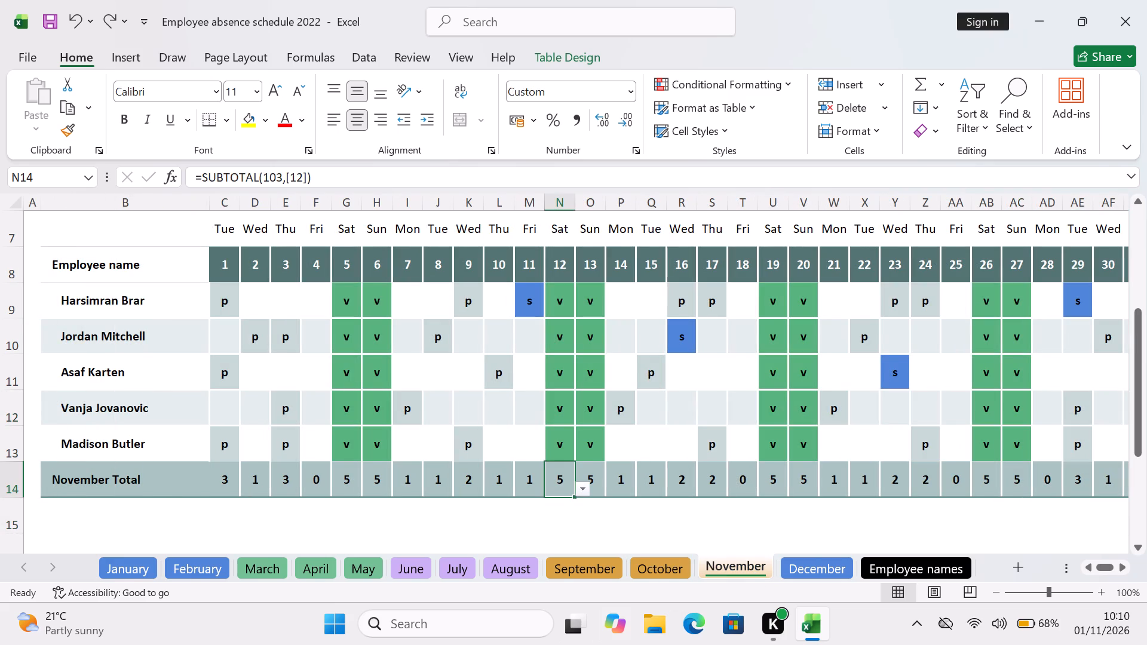
{"action": "key", "text": "Left"}
{"action": "key", "text": "Left"}
{"action": "key", "text": "Left"}
{"action": "key", "text": "Left"}
{"action": "key", "text": "Left"}
{"action": "key", "text": "Left"}
{"action": "key", "text": "Left"}
{"action": "key", "text": "Left"}
{"action": "key", "text": "Left"}
{"action": "key", "text": "Left"}
{"action": "key", "text": "Left"}
{"action": "key", "text": "Left"}
{"action": "key", "text": "Up"}
{"action": "key", "text": "Up"}
{"action": "key", "text": "Up"}
{"action": "key", "text": "Up"}
{"action": "key", "text": "Up"}
{"action": "key", "text": "Up"}
{"action": "key", "text": "Up"}
{"action": "key", "text": "Up"}
{"action": "key", "text": "Up"}
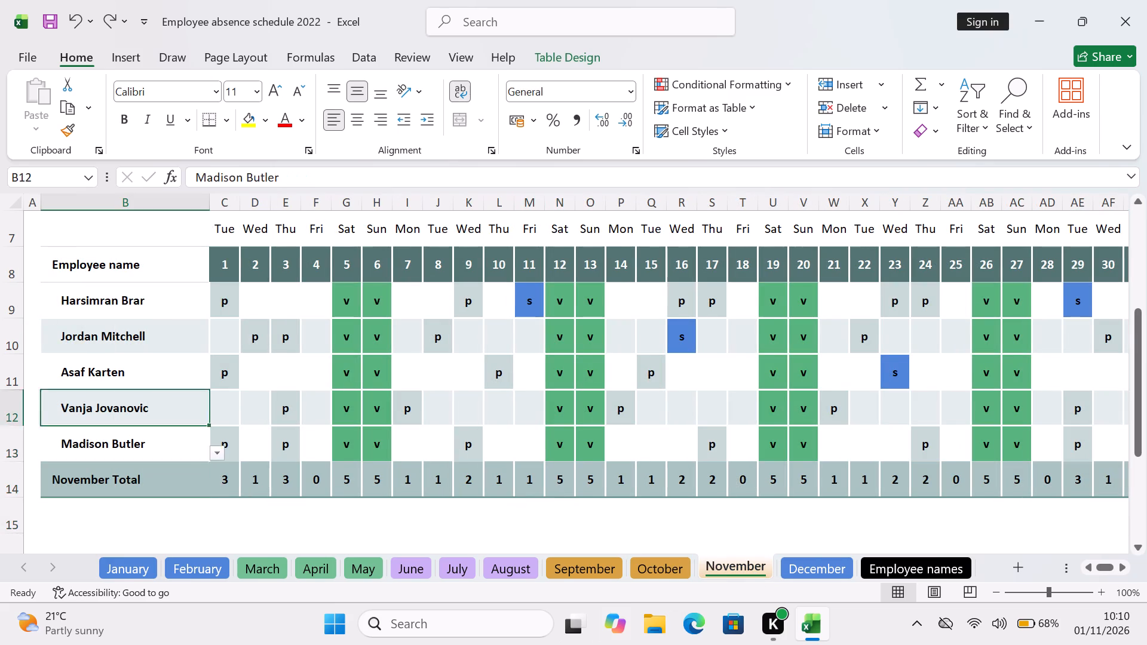
{"action": "key", "text": "Right"}
{"action": "key", "text": "Right"}
{"action": "key", "text": "Right"}
{"action": "key", "text": "Right"}
{"action": "key", "text": "Right"}
{"action": "key", "text": "Right"}
{"action": "key", "text": "Right"}
{"action": "key", "text": "Right"}
{"action": "key", "text": "Right"}
{"action": "key", "text": "Right"}
{"action": "key", "text": "Right"}
{"action": "key", "text": "Right"}
{"action": "key", "text": "Right"}
{"action": "key", "text": "Down"}
{"action": "key", "text": "Down"}
{"action": "key", "text": "Down"}
{"action": "key", "text": "Down"}
{"action": "key", "text": "Down"}
{"action": "key", "text": "Down"}
{"action": "key", "text": "Down"}
{"action": "key", "text": "Down"}
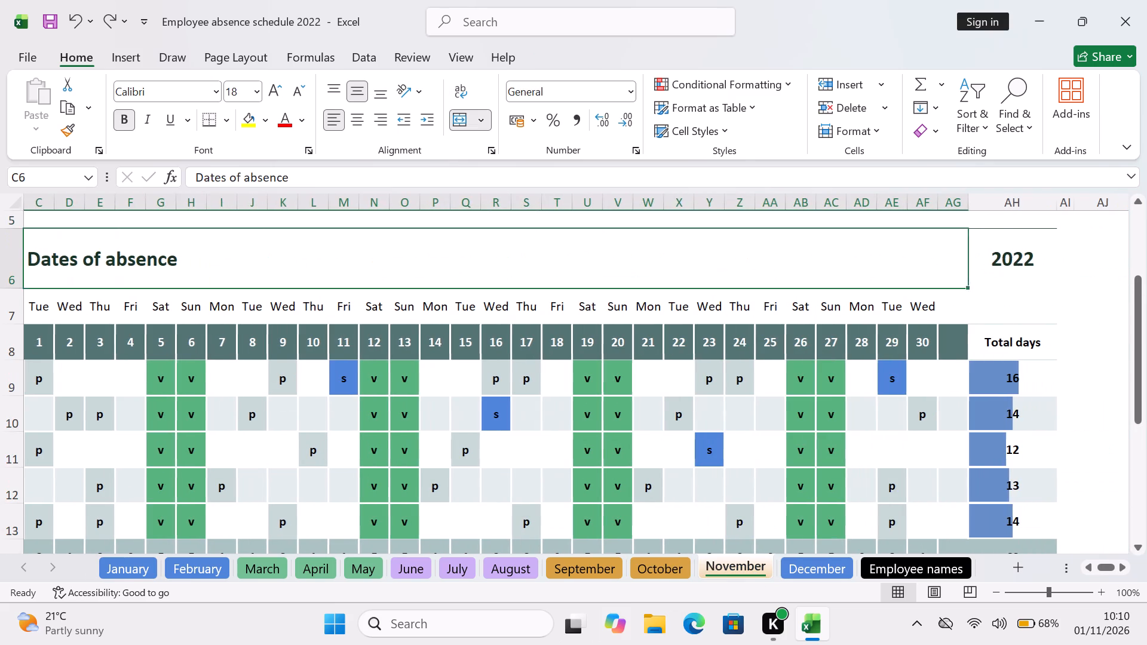
{"action": "key", "text": "Right"}
{"action": "key", "text": "Right"}
{"action": "key", "text": "Right"}
{"action": "key", "text": "Right"}
{"action": "key", "text": "Right"}
{"action": "key", "text": "Right"}
{"action": "key", "text": "Right"}
{"action": "key", "text": "Right"}
{"action": "key", "text": "Down"}
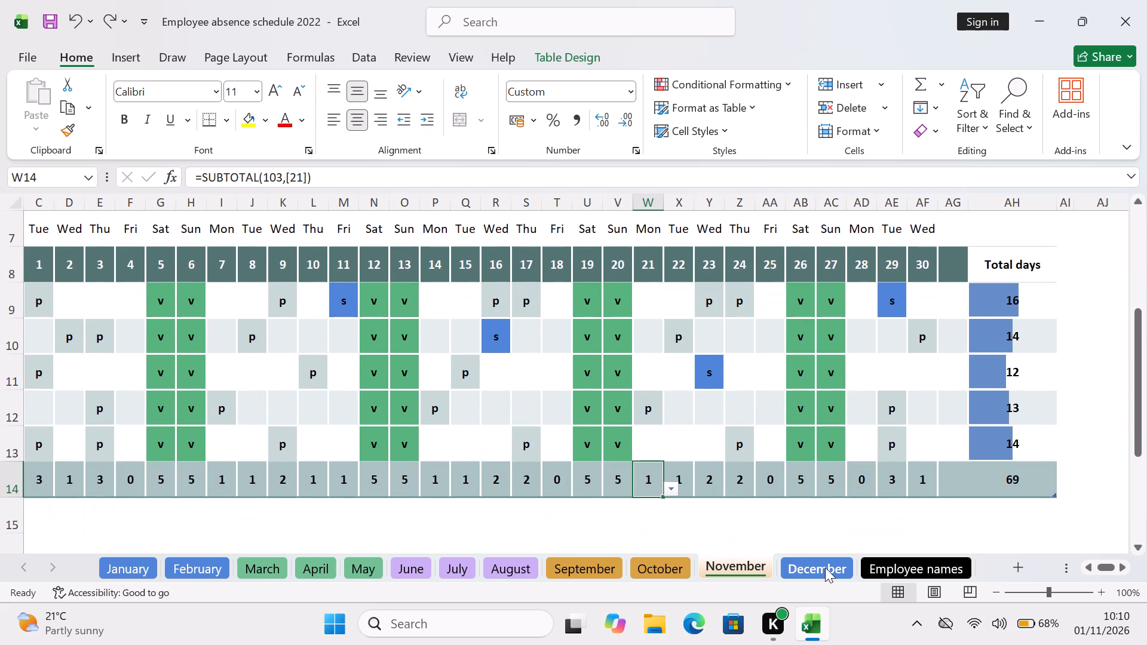
Review the December sheet, from the absence type key down through the employee rows to the December Total row.
{"action": "left_click", "coordinate": [825, 567]}
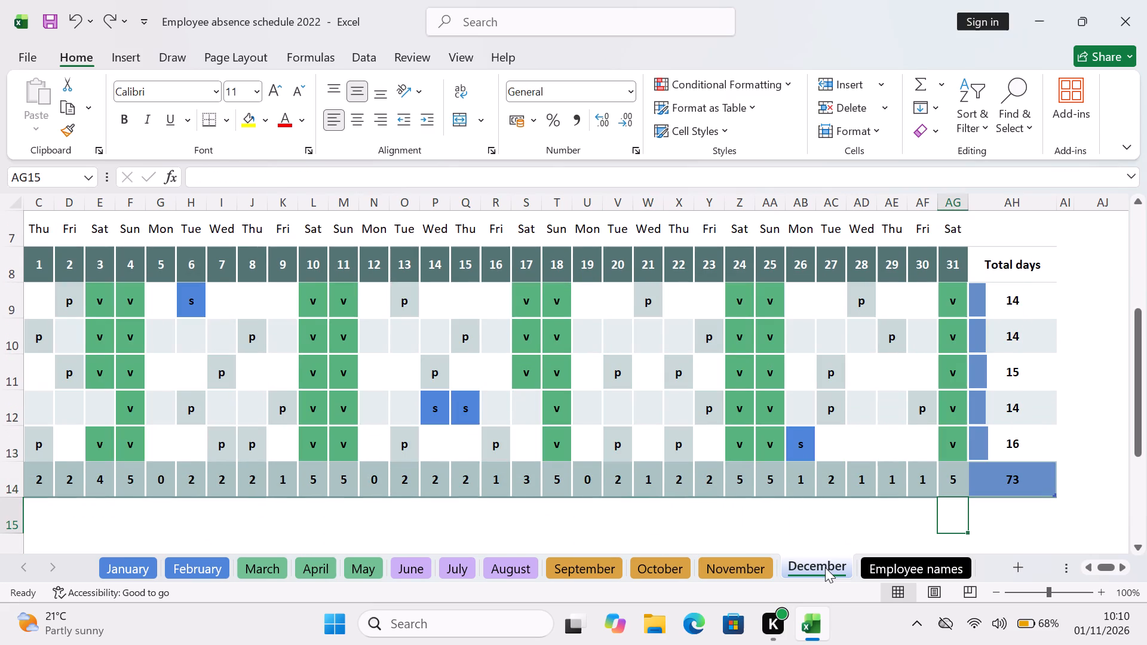
{"action": "key", "text": "Left"}
{"action": "key", "text": "Left"}
{"action": "key", "text": "Left"}
{"action": "key", "text": "Left"}
{"action": "key", "text": "Left"}
{"action": "key", "text": "Left"}
{"action": "key", "text": "Left"}
{"action": "key", "text": "Left"}
{"action": "key", "text": "Left"}
{"action": "key", "text": "Left"}
{"action": "key", "text": "Left"}
{"action": "key", "text": "Left"}
{"action": "key", "text": "Left"}
{"action": "key", "text": "Left"}
{"action": "key", "text": "Left"}
{"action": "key", "text": "Left"}
{"action": "key", "text": "Left"}
{"action": "key", "text": "Left"}
{"action": "key", "text": "Left"}
{"action": "key", "text": "Left"}
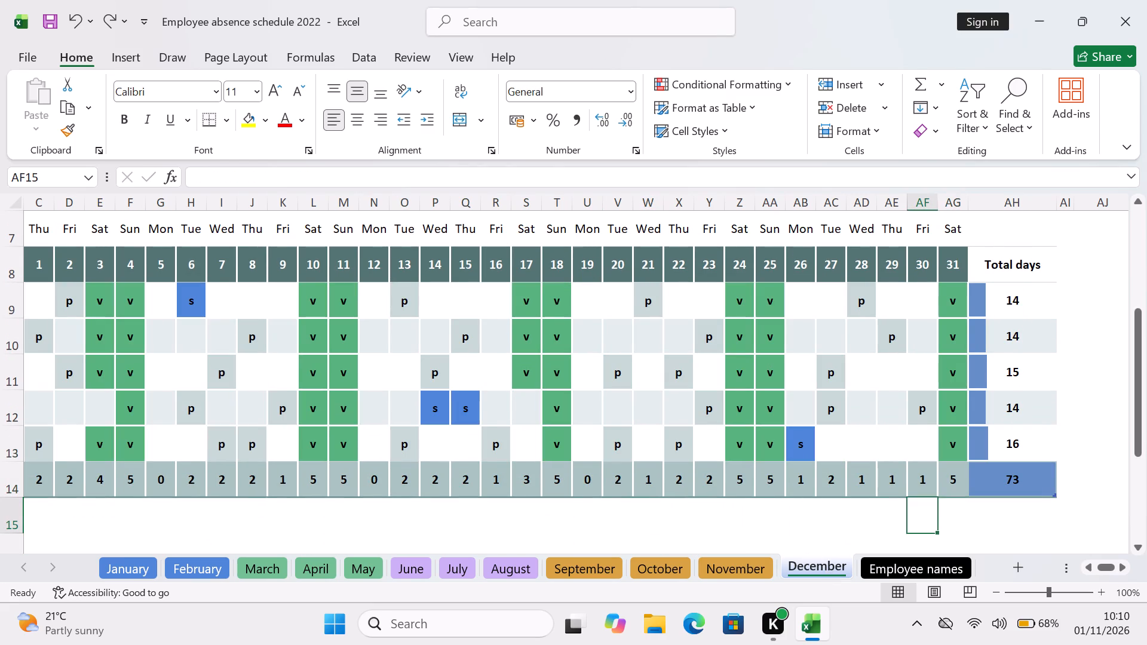
{"action": "key", "text": "Up"}
{"action": "key", "text": "Up"}
{"action": "key", "text": "Up"}
{"action": "key", "text": "Up"}
{"action": "key", "text": "Up"}
{"action": "key", "text": "Up"}
{"action": "key", "text": "Up"}
{"action": "key", "text": "Up"}
{"action": "key", "text": "Up"}
{"action": "key", "text": "Up"}
{"action": "key", "text": "Up"}
{"action": "key", "text": "Up"}
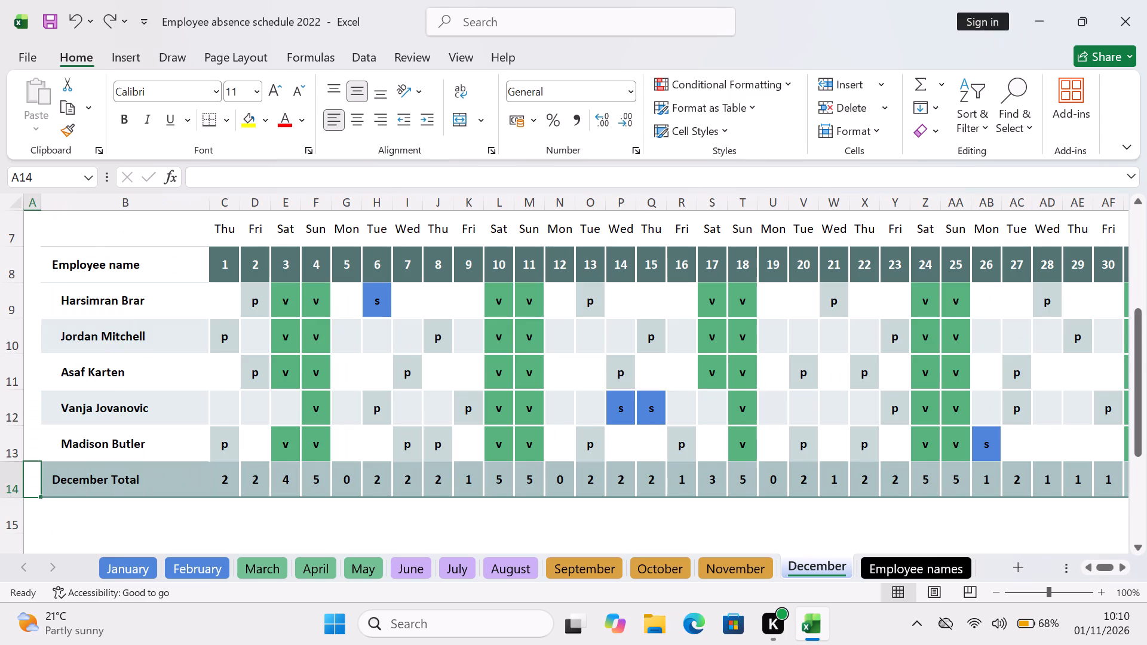
{"action": "key", "text": "Down"}
{"action": "key", "text": "Down"}
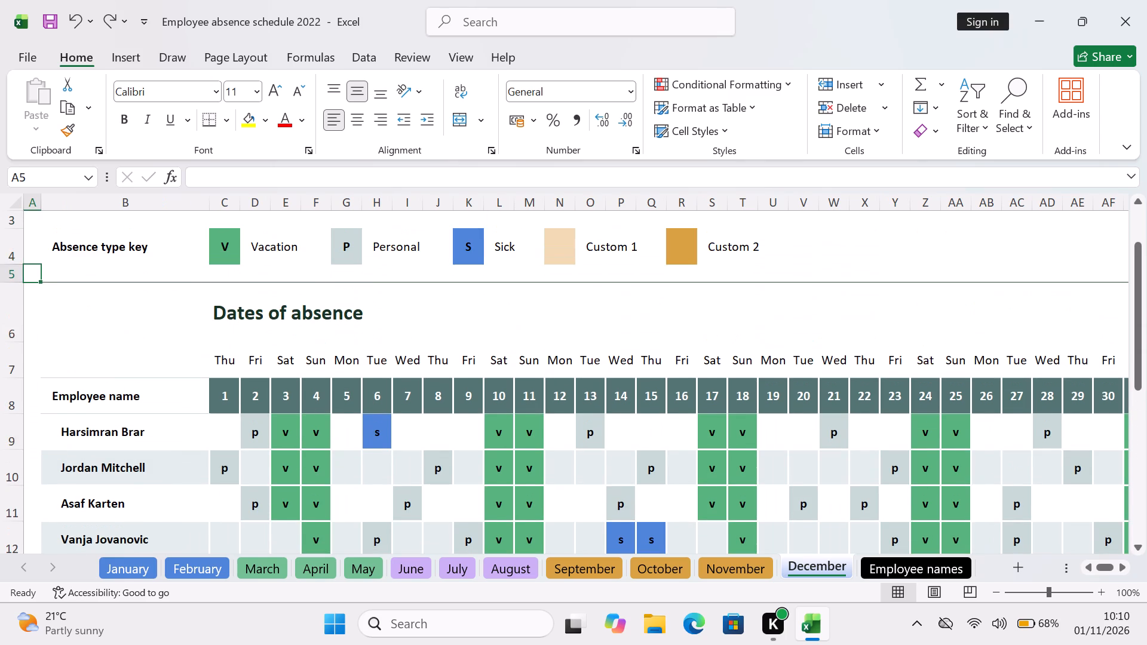
{"action": "key", "text": "Down"}
{"action": "key", "text": "Down"}
{"action": "key", "text": "Down"}
{"action": "key", "text": "Down"}
{"action": "key", "text": "Down"}
{"action": "key", "text": "Down"}
{"action": "key", "text": "Down"}
{"action": "key", "text": "Down"}
{"action": "key", "text": "Down"}
{"action": "key", "text": "Down"}
{"action": "key", "text": "Down"}
{"action": "key", "text": "Down"}
{"action": "key", "text": "Down"}
{"action": "key", "text": "Down"}
{"action": "key", "text": "Up"}
{"action": "key", "text": "Up"}
{"action": "key", "text": "Up"}
{"action": "key", "text": "Up"}
{"action": "key", "text": "Up"}
{"action": "key", "text": "Up"}
{"action": "key", "text": "Up"}
{"action": "key", "text": "Up"}
{"action": "key", "text": "Up"}
{"action": "key", "text": "Up"}
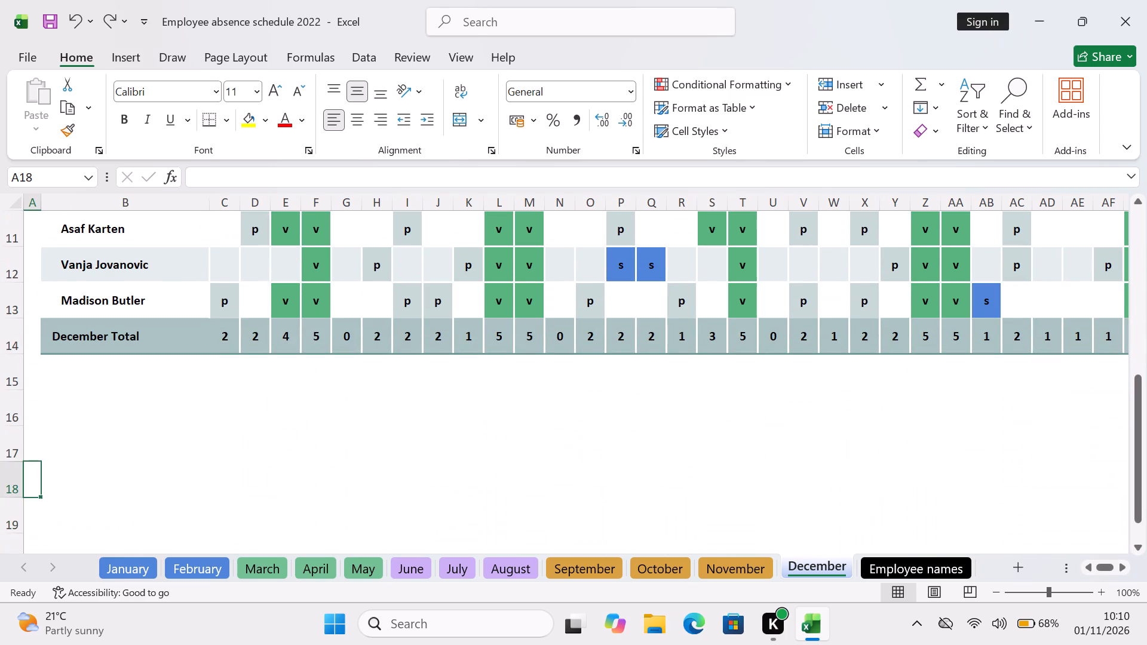
{"action": "key", "text": "Up"}
{"action": "key", "text": "Up"}
{"action": "key", "text": "Up"}
{"action": "key", "text": "Up"}
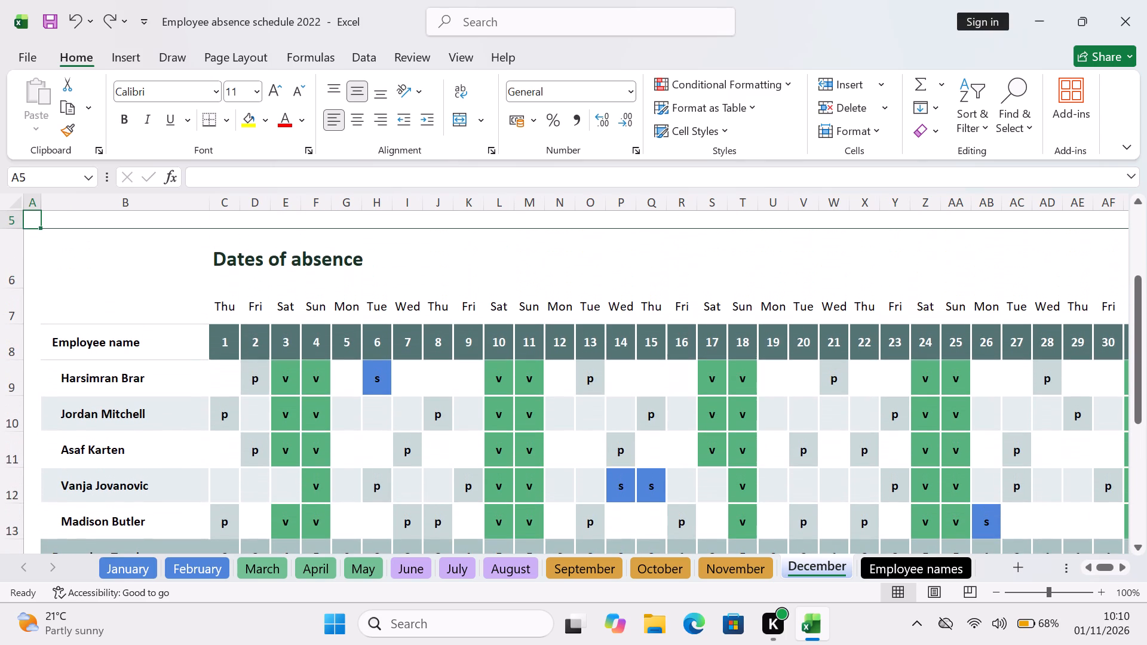
Examine the December day headers, daily totals and the Total days column with its data bars across the full month.
{"action": "key", "text": "Right"}
{"action": "key", "text": "Right"}
{"action": "key", "text": "Right"}
{"action": "key", "text": "Right"}
{"action": "key", "text": "Right"}
{"action": "key", "text": "Right"}
{"action": "key", "text": "Right"}
{"action": "key", "text": "Right"}
{"action": "key", "text": "Right"}
{"action": "key", "text": "Right"}
{"action": "key", "text": "Right"}
{"action": "key", "text": "Right"}
{"action": "key", "text": "Right"}
{"action": "key", "text": "Down"}
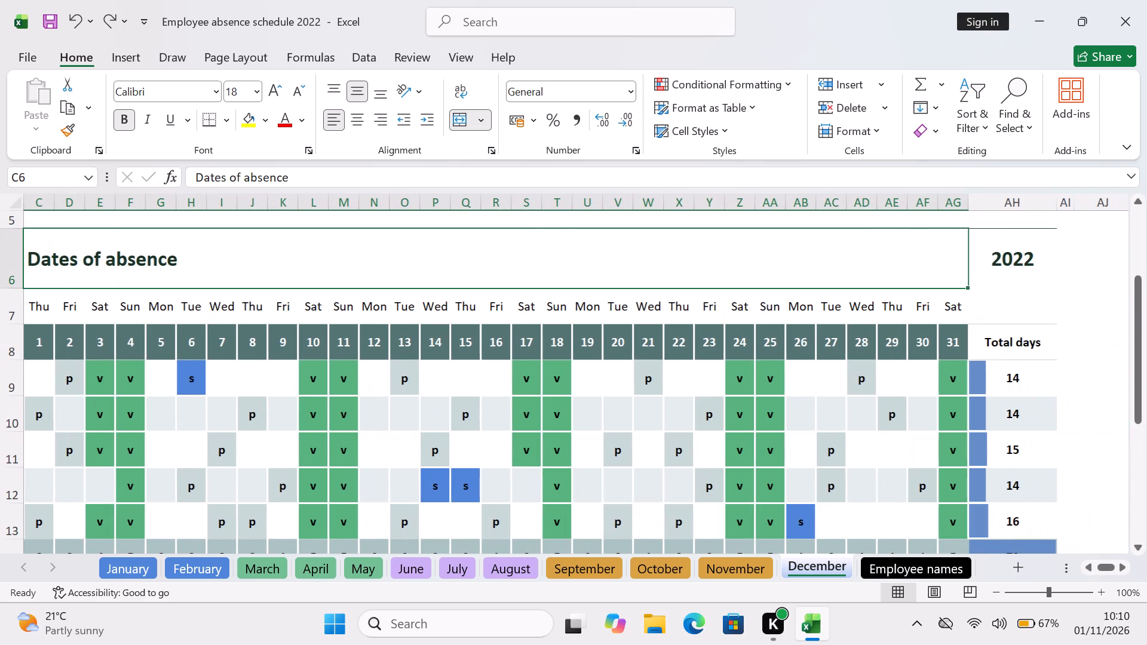
{"action": "key", "text": "Down"}
{"action": "key", "text": "Down"}
{"action": "key", "text": "Left"}
{"action": "key", "text": "Left"}
{"action": "key", "text": "Left"}
{"action": "key", "text": "Left"}
{"action": "key", "text": "Left"}
{"action": "key", "text": "Left"}
{"action": "key", "text": "Left"}
{"action": "key", "text": "Left"}
{"action": "key", "text": "Left"}
{"action": "key", "text": "Left"}
{"action": "key", "text": "Left"}
{"action": "key", "text": "Left"}
{"action": "key", "text": "Left"}
{"action": "key", "text": "Left"}
{"action": "key", "text": "Left"}
{"action": "key", "text": "Left"}
{"action": "key", "text": "Left"}
{"action": "key", "text": "Left"}
{"action": "key", "text": "Left"}
{"action": "key", "text": "Left"}
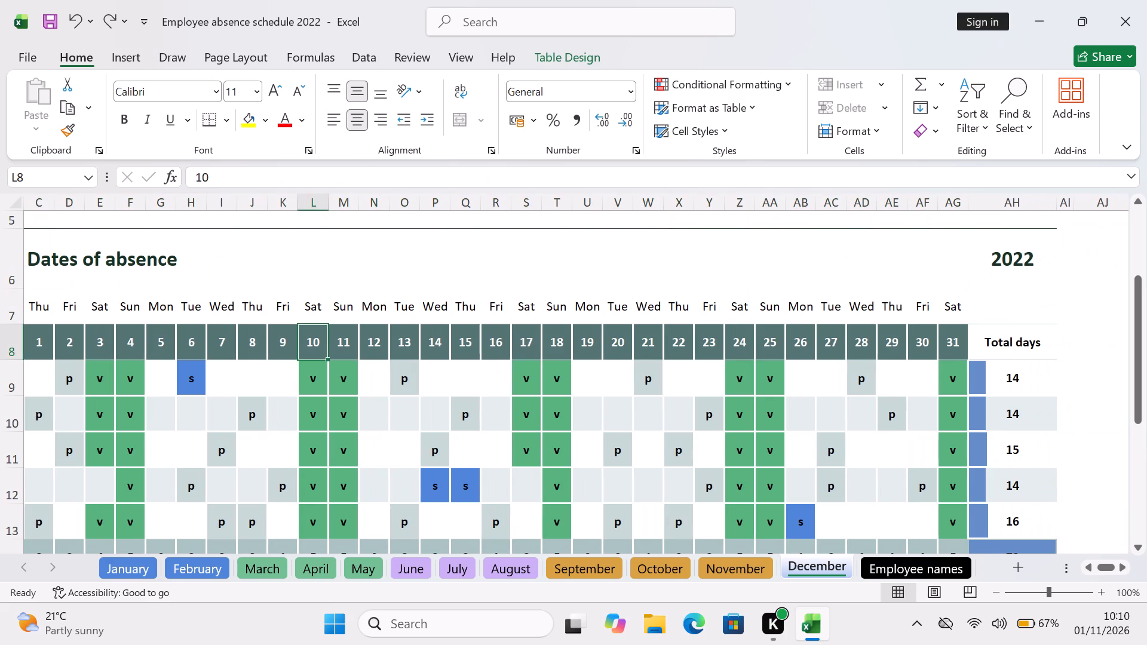
{"action": "key", "text": "Down"}
{"action": "key", "text": "Down"}
{"action": "key", "text": "Down"}
{"action": "key", "text": "Down"}
{"action": "key", "text": "Down"}
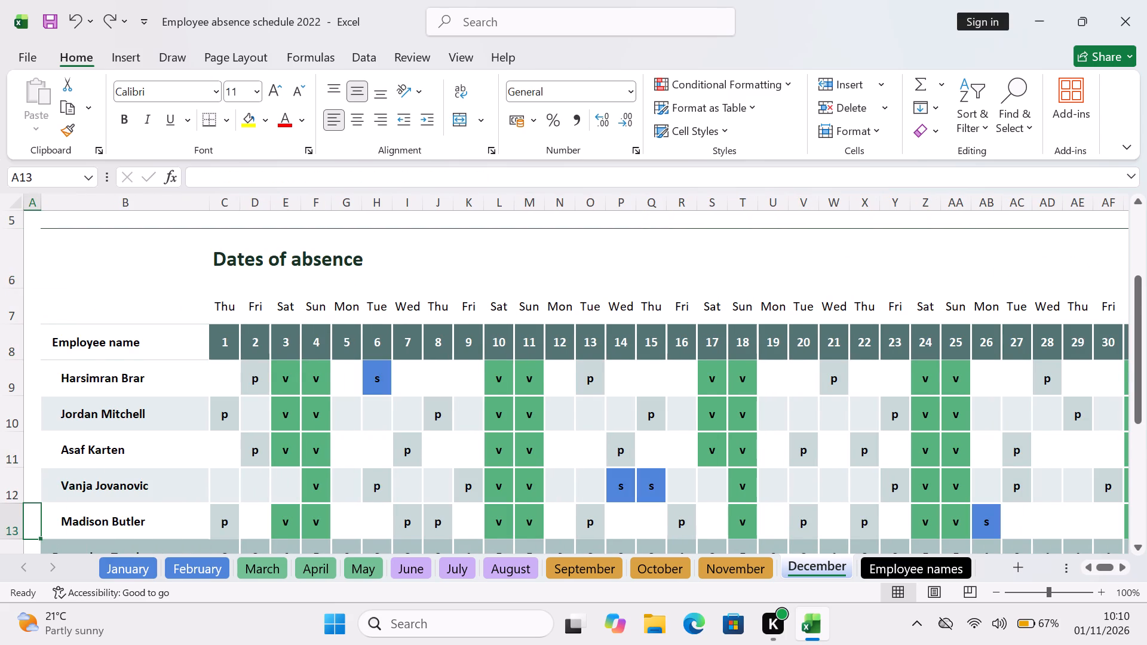
{"action": "key", "text": "Down"}
{"action": "key", "text": "Right"}
{"action": "key", "text": "Right"}
{"action": "key", "text": "Right"}
{"action": "key", "text": "Right"}
{"action": "key", "text": "Right"}
{"action": "key", "text": "Right"}
{"action": "key", "text": "Right"}
{"action": "key", "text": "Right"}
{"action": "key", "text": "Right"}
{"action": "key", "text": "Right"}
{"action": "key", "text": "Right"}
{"action": "key", "text": "Right"}
{"action": "key", "text": "Right"}
{"action": "key", "text": "Right"}
{"action": "key", "text": "Right"}
{"action": "key", "text": "Right"}
{"action": "key", "text": "Right"}
{"action": "key", "text": "Right"}
{"action": "key", "text": "Right"}
{"action": "key", "text": "Right"}
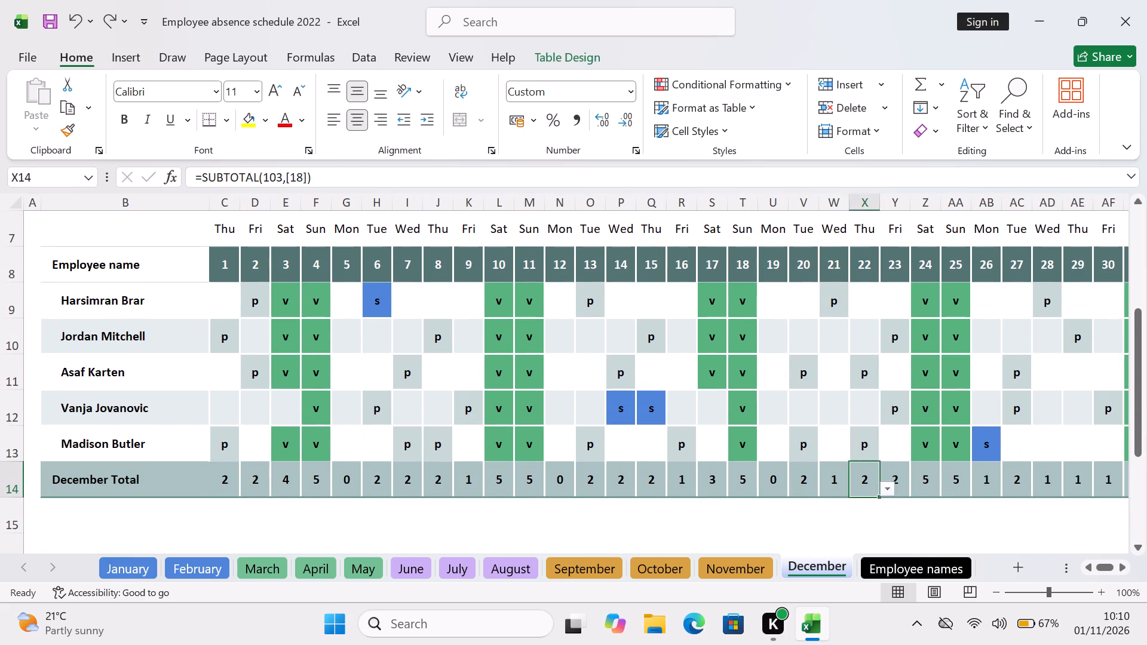
{"action": "key", "text": "Right"}
{"action": "key", "text": "Right"}
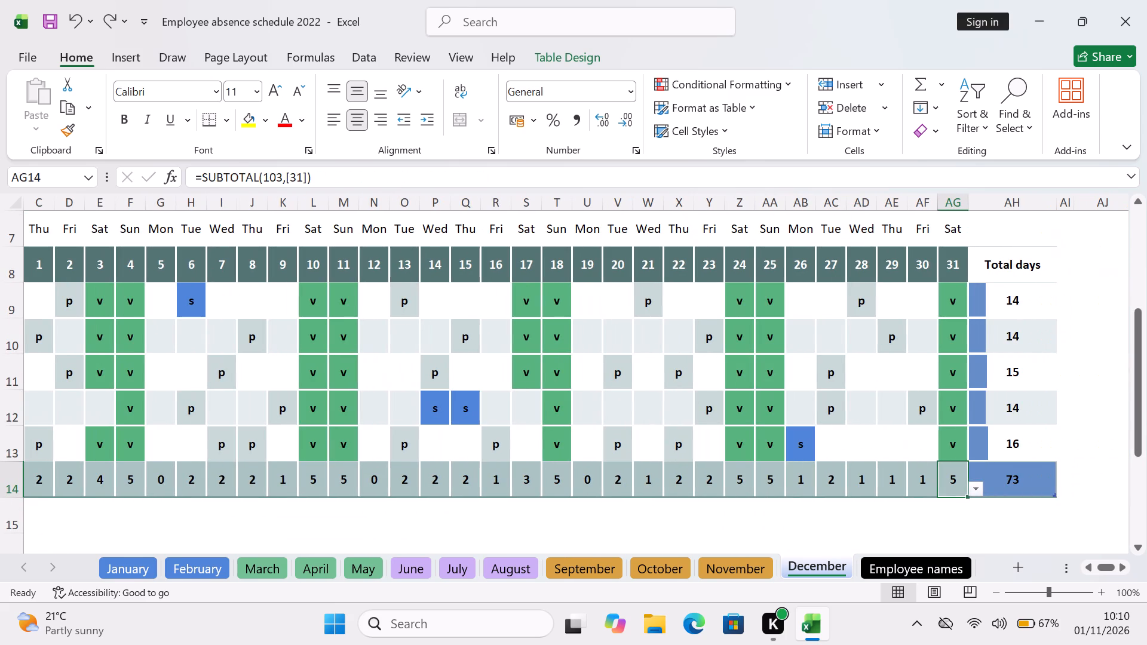
{"action": "key", "text": "Up"}
{"action": "key", "text": "Up"}
{"action": "key", "text": "Up"}
{"action": "key", "text": "Up"}
{"action": "key", "text": "Up"}
{"action": "key", "text": "Up"}
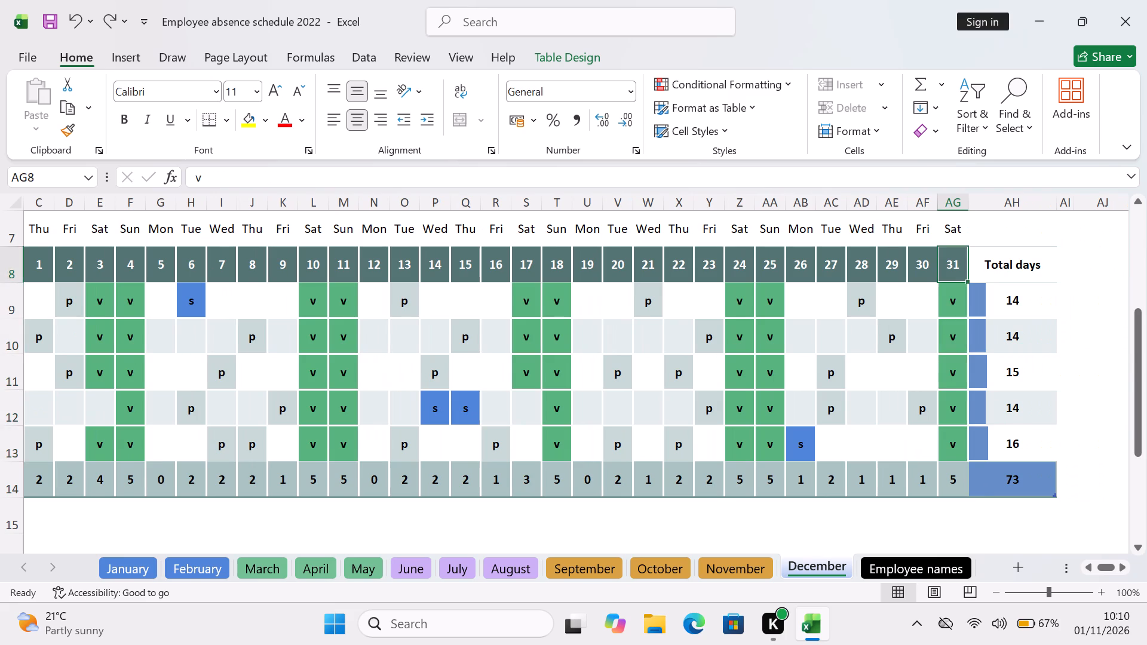
{"action": "key", "text": "Up"}
{"action": "key", "text": "Left"}
{"action": "key", "text": "Left"}
{"action": "key", "text": "Left"}
{"action": "key", "text": "Left"}
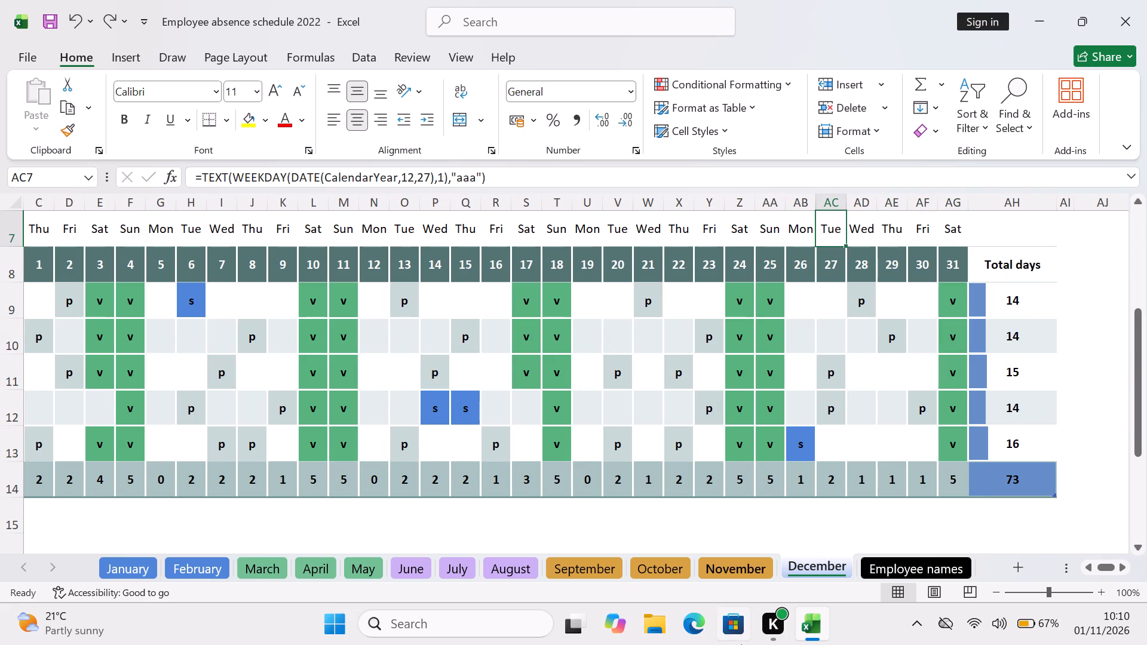